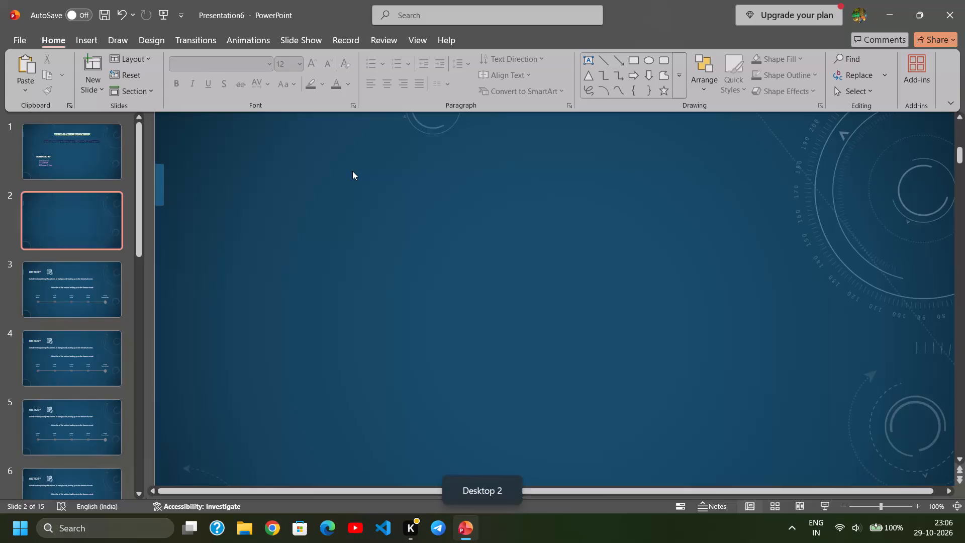
# Add a text box near the top of slide 2 and paste the heading "Introduction" into it.
pyautogui.doubleClick(352, 171)
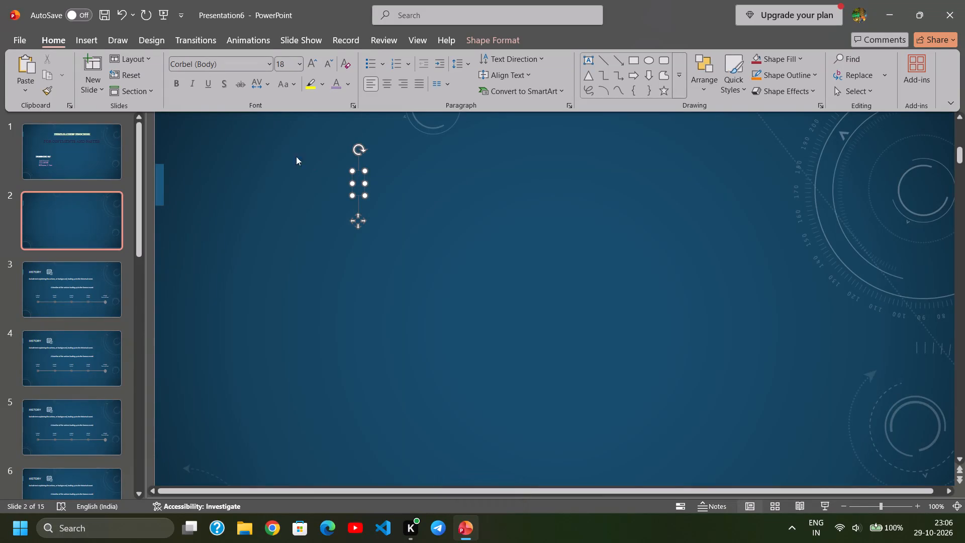
pyautogui.tripleClick(248, 143)
pyautogui.hotkey('ctrl', 'v')
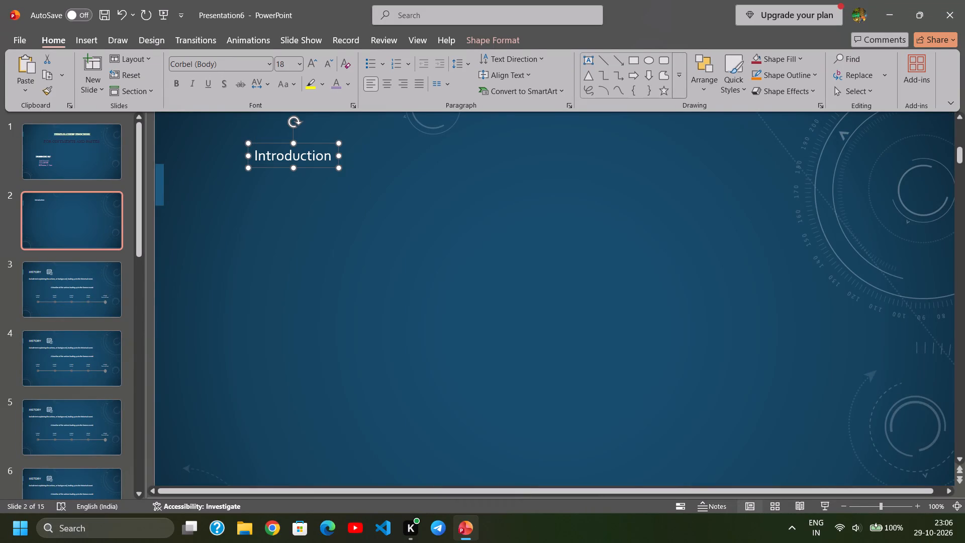
# Format the "Introduction" heading on slide 2 as bold in the Algerian font.
pyautogui.moveTo(331, 159); pyautogui.dragTo(319, 159)
pyautogui.moveTo(319, 159); pyautogui.dragTo(273, 161)
pyautogui.click(288, 143)
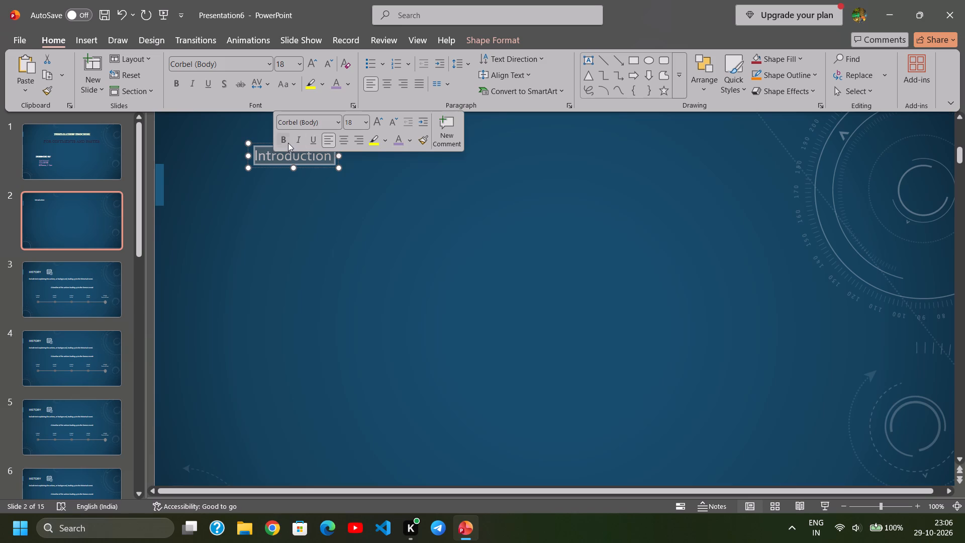
pyautogui.click(340, 123)
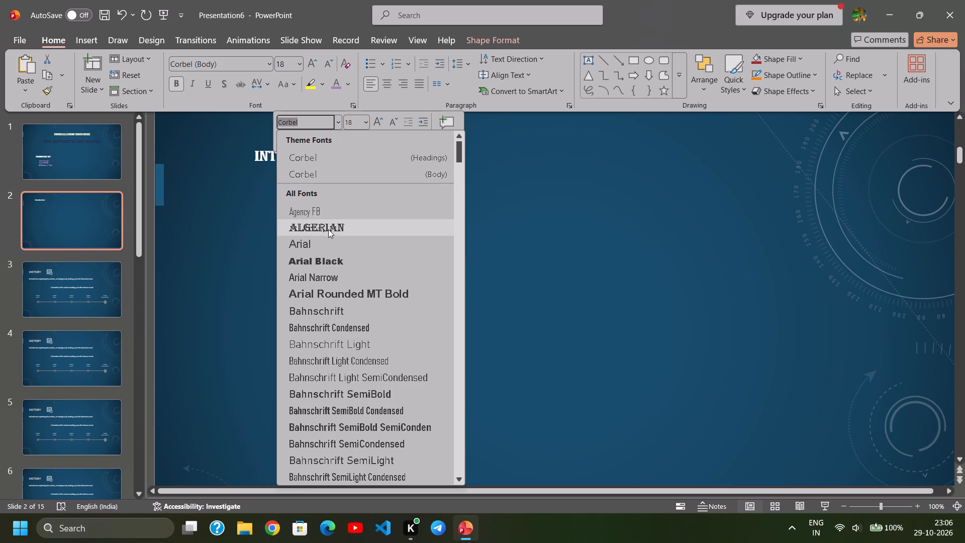
pyautogui.click(328, 230)
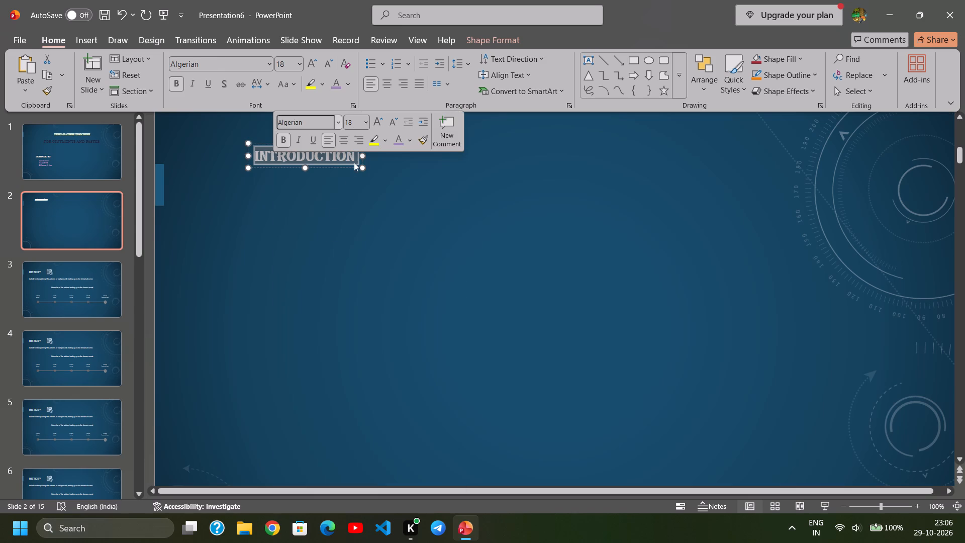
pyautogui.click(373, 163)
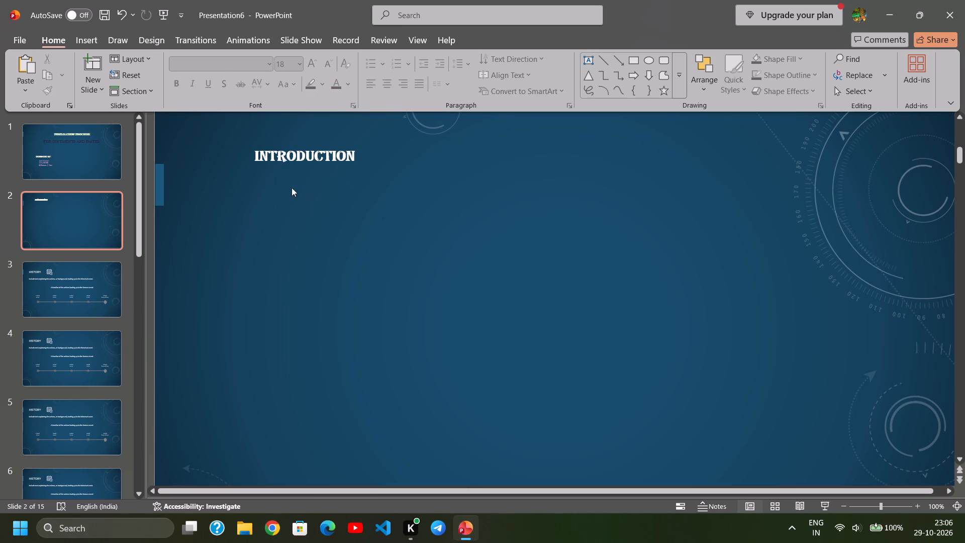
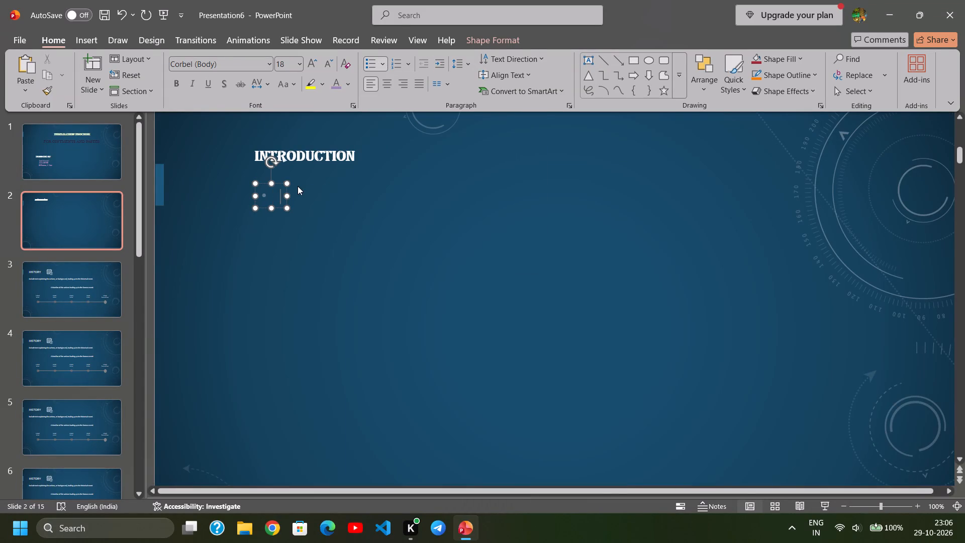
# Paste the bullet "Ointments and pastes are semisolid pharmaceutical dosage forms." below the Introduction heading and start an unbulleted line after one blank line.
pyautogui.hotkey('ctrl', 'v')
pyautogui.press('Return')
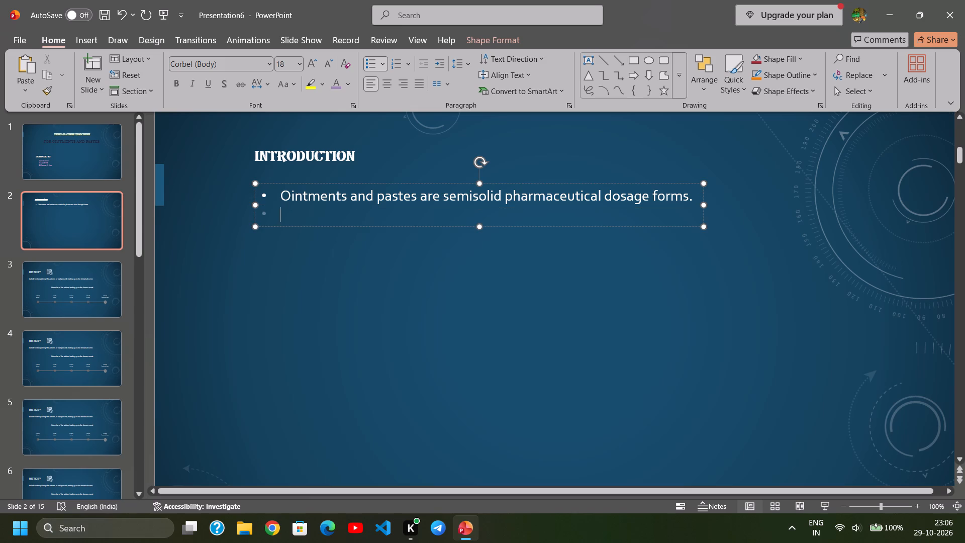
pyautogui.press('Return')
pyautogui.press('Return')
pyautogui.press('Return')
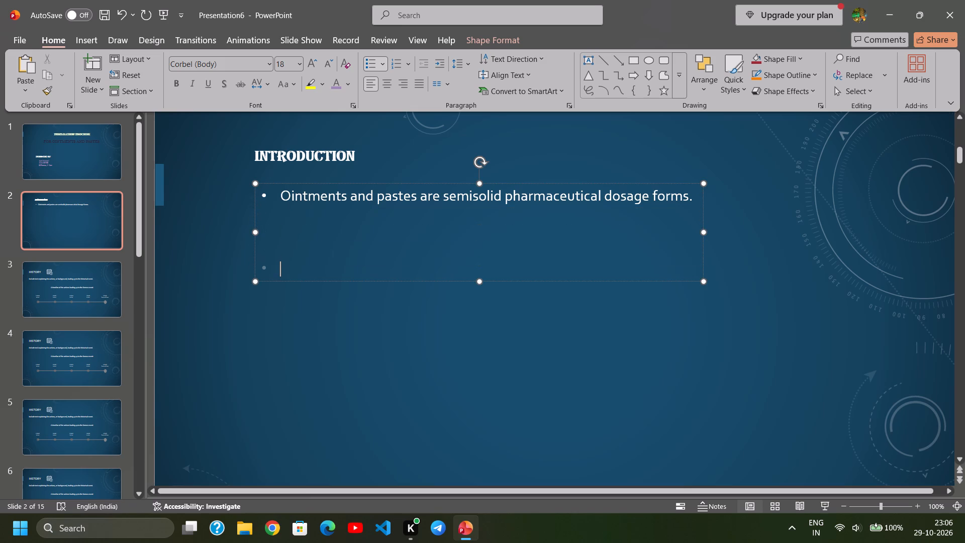
pyautogui.press('BackSpace')
pyautogui.press('BackSpace')
pyautogui.press('BackSpace')
pyautogui.press('BackSpace')
pyautogui.press('BackSpace')
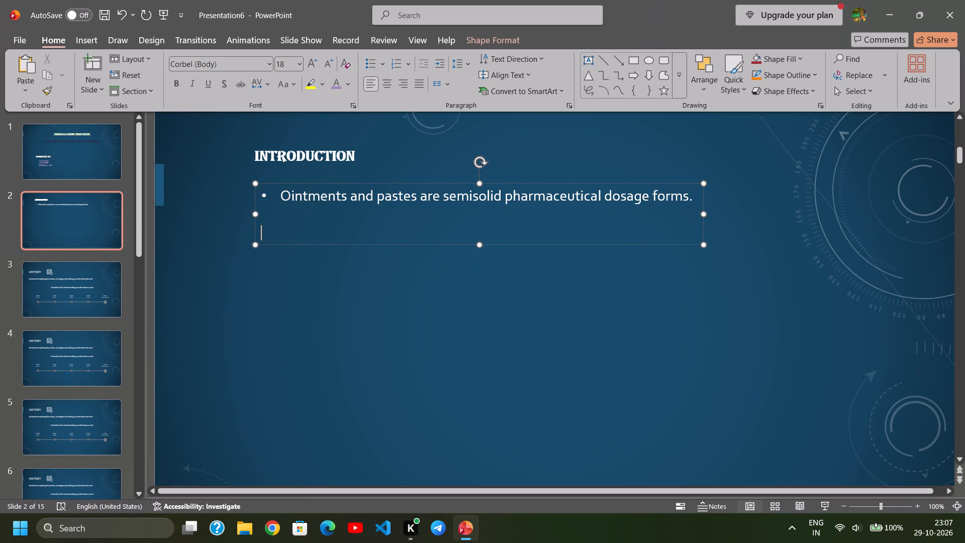
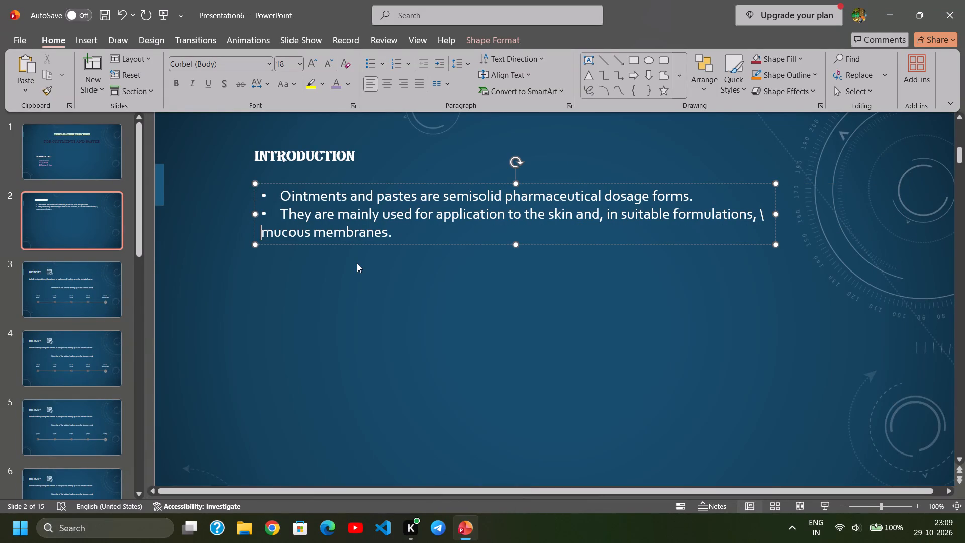
# Indent the wrapped line "mucous membranes." with spaces so it lines up under the second bullet's text.
pyautogui.press('space')
pyautogui.press('space')
pyautogui.press('space')
pyautogui.press('space')
pyautogui.press('space')
pyautogui.press('space')
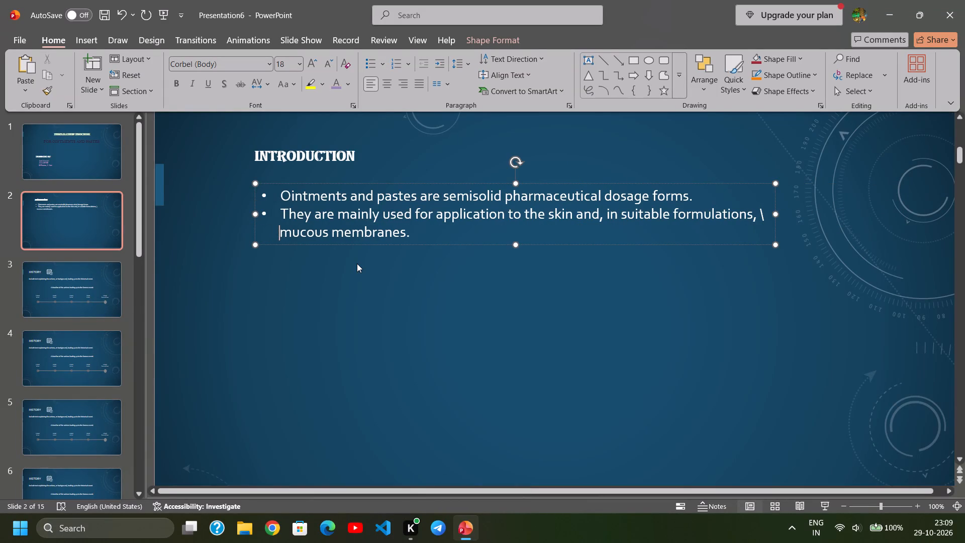
pyautogui.press('space')
# Place the text cursor at the end of "mucous membranes." to continue the Introduction text.
pyautogui.press('Right')
pyautogui.press('Right')
pyautogui.press('Right')
pyautogui.press('Right')
pyautogui.press('Right')
pyautogui.press('Right')
pyautogui.press('Right')
pyautogui.press('Right')
pyautogui.press('Right')
pyautogui.press('Right')
pyautogui.press('Right')
pyautogui.press('Right')
pyautogui.press('Right')
pyautogui.press('Right')
pyautogui.press('Right')
pyautogui.press('Right')
pyautogui.press('Right')
pyautogui.press('Right')
pyautogui.press('Right')
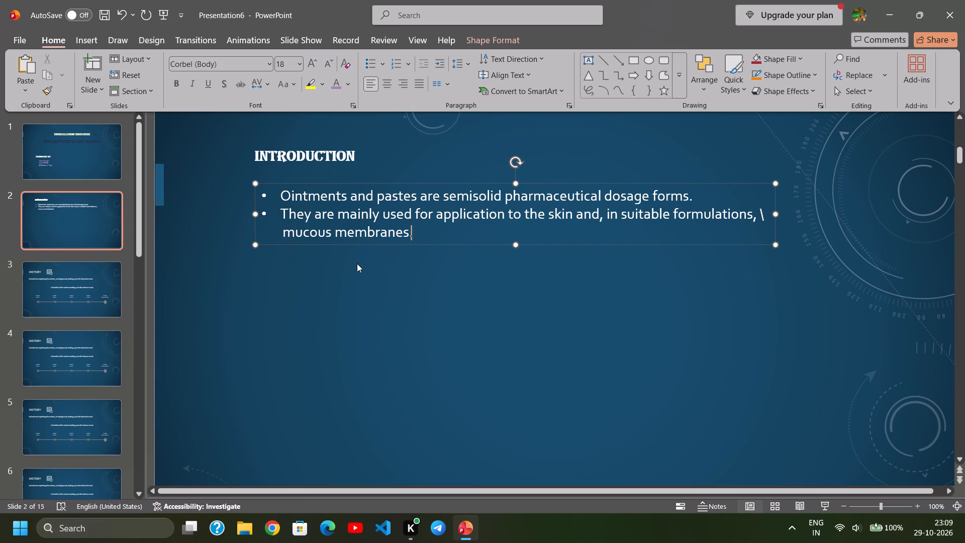
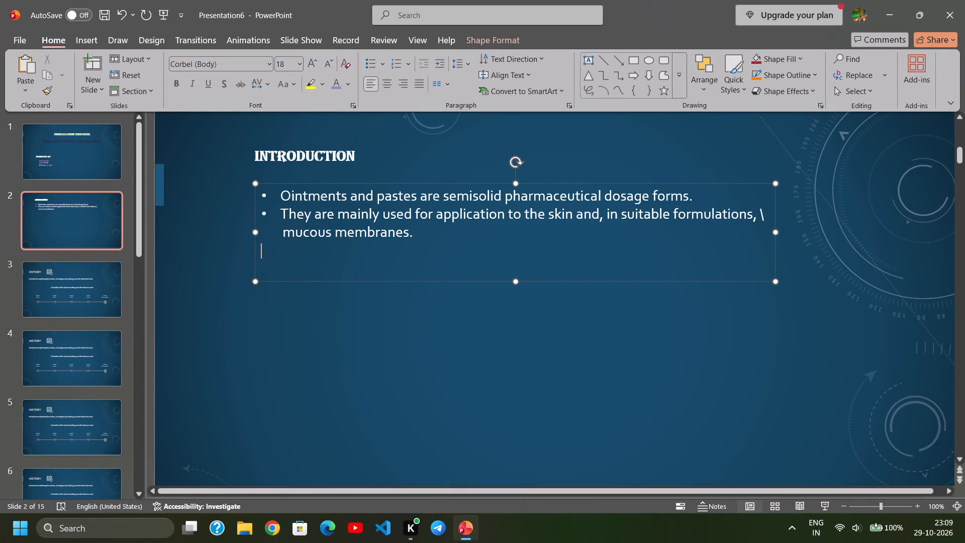
# Apply round filled bullets to the empty line below "mucous membranes." to start a third bullet point.
pyautogui.click(380, 59)
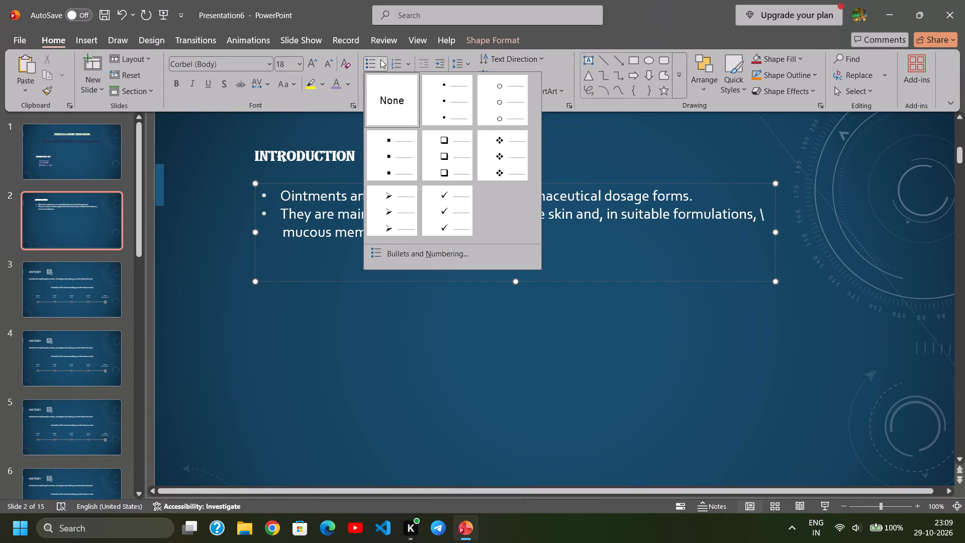
pyautogui.click(437, 88)
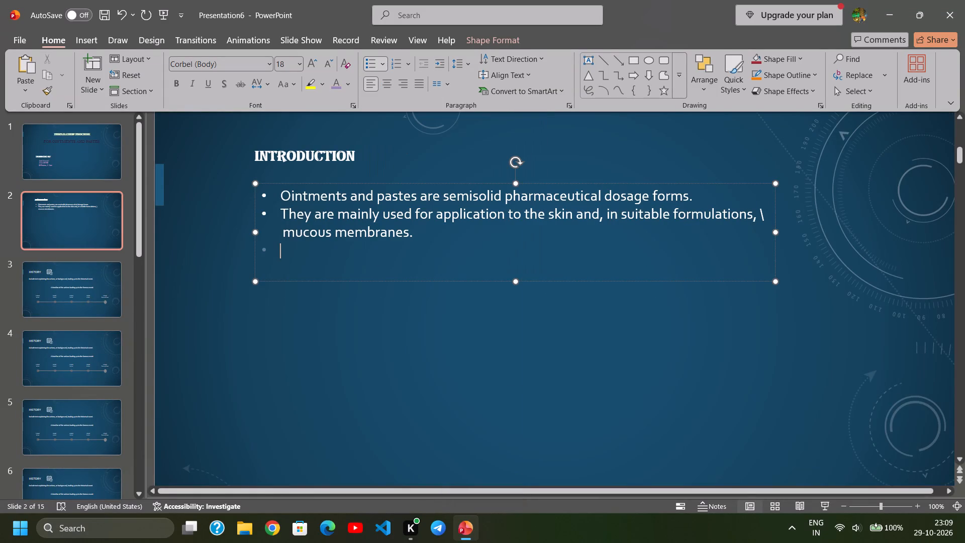
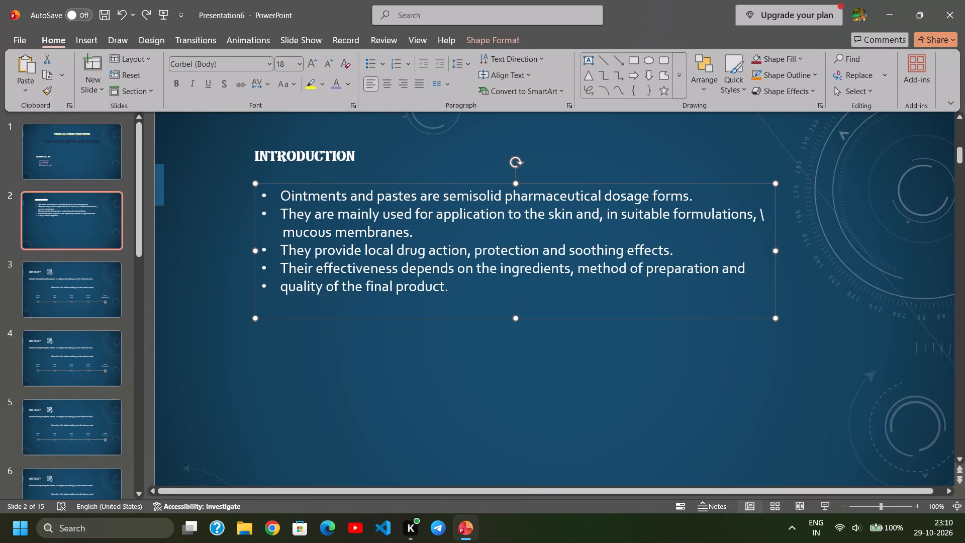
# Delete the stray backslash after "in suitable formulations," in the second bullet.
pyautogui.click(763, 216)
pyautogui.press('BackSpace')
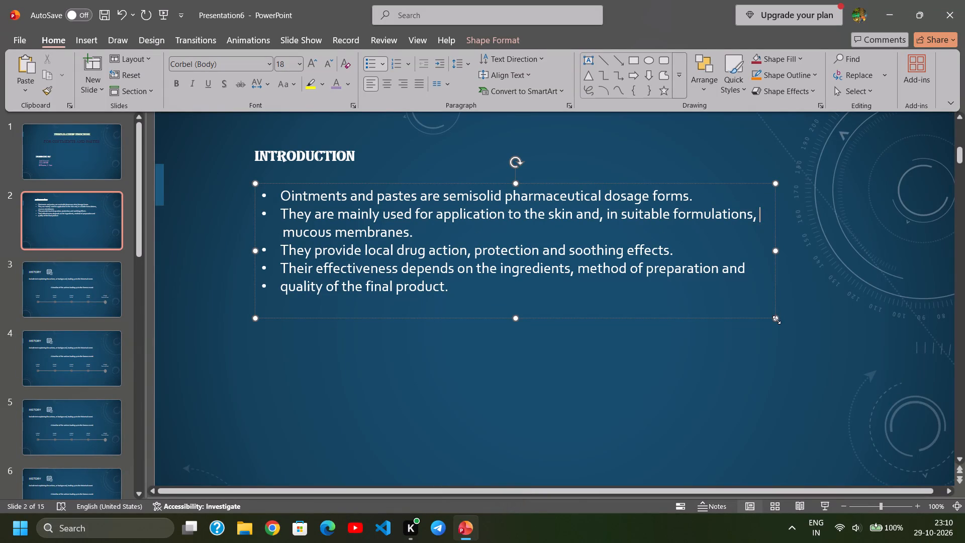
# Widen the Introduction slide's bullet text box and enlarge all of its text to 24 pt.
pyautogui.moveTo(777, 320); pyautogui.dragTo(842, 388)
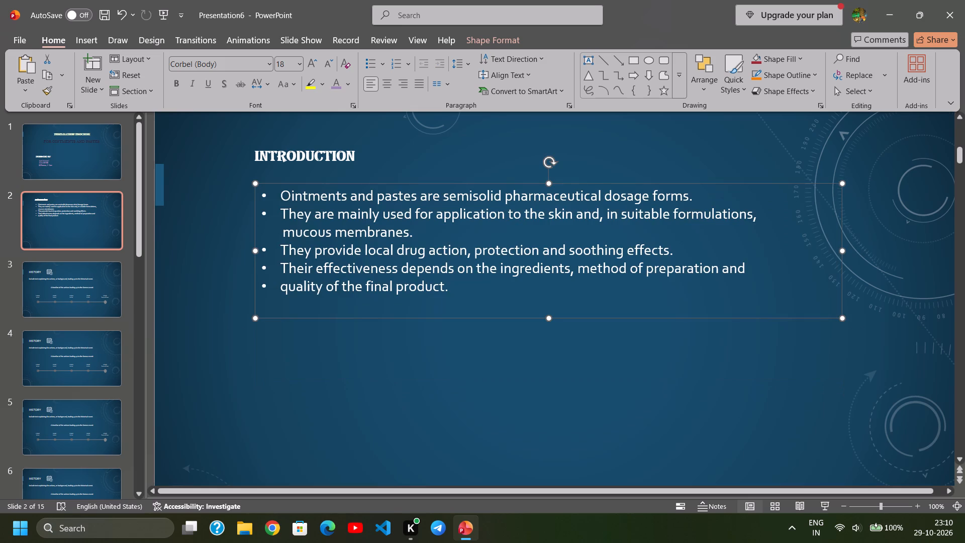
pyautogui.moveTo(474, 295); pyautogui.dragTo(327, 236)
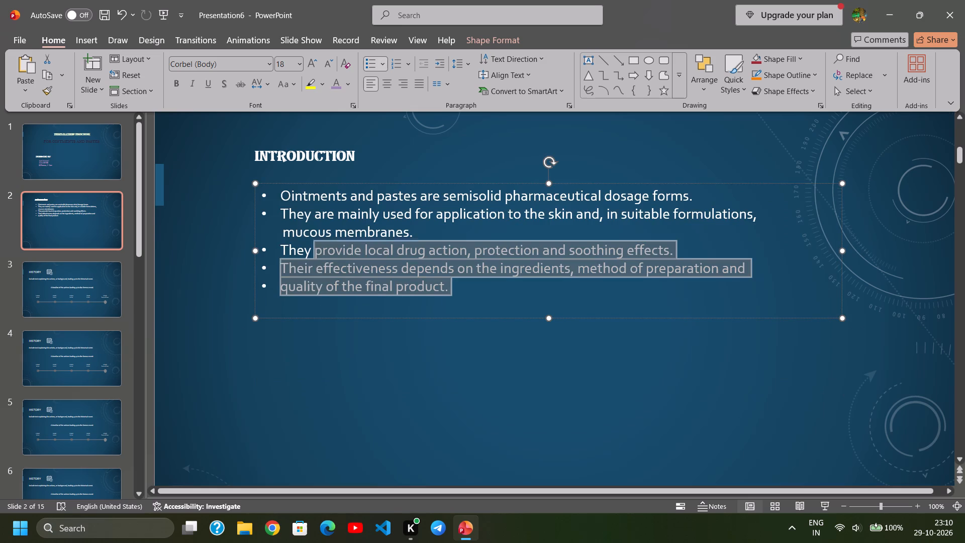
pyautogui.moveTo(327, 236); pyautogui.dragTo(284, 200)
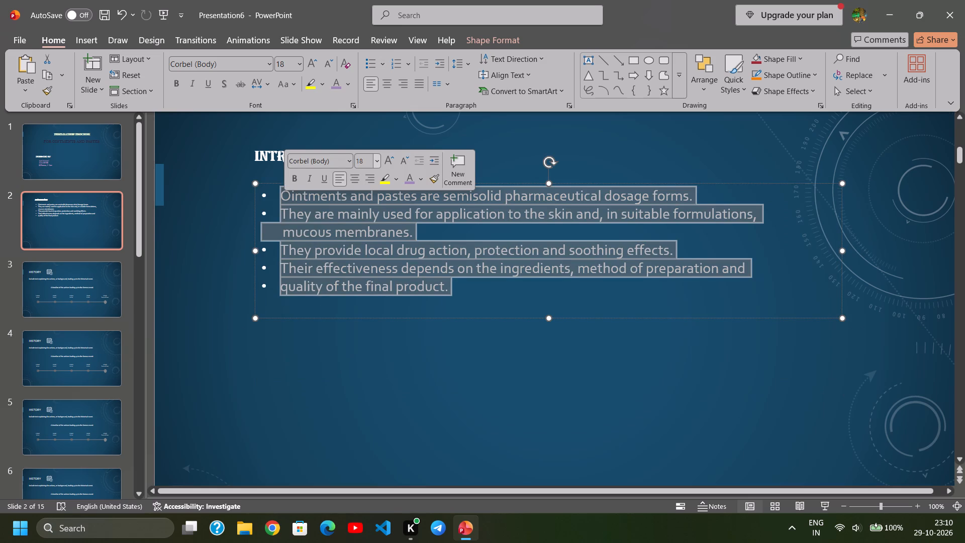
pyautogui.click(388, 162)
pyautogui.doubleClick(388, 162)
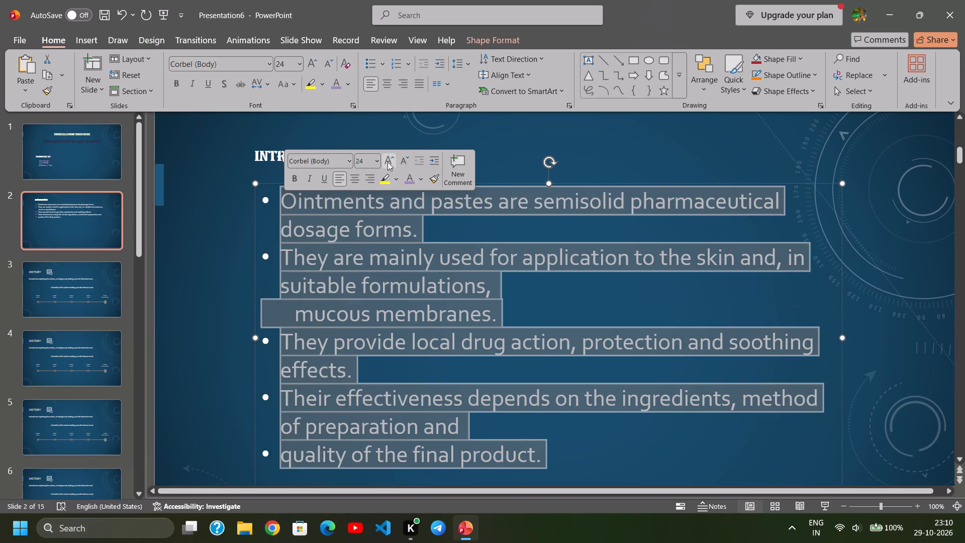
pyautogui.click(400, 161)
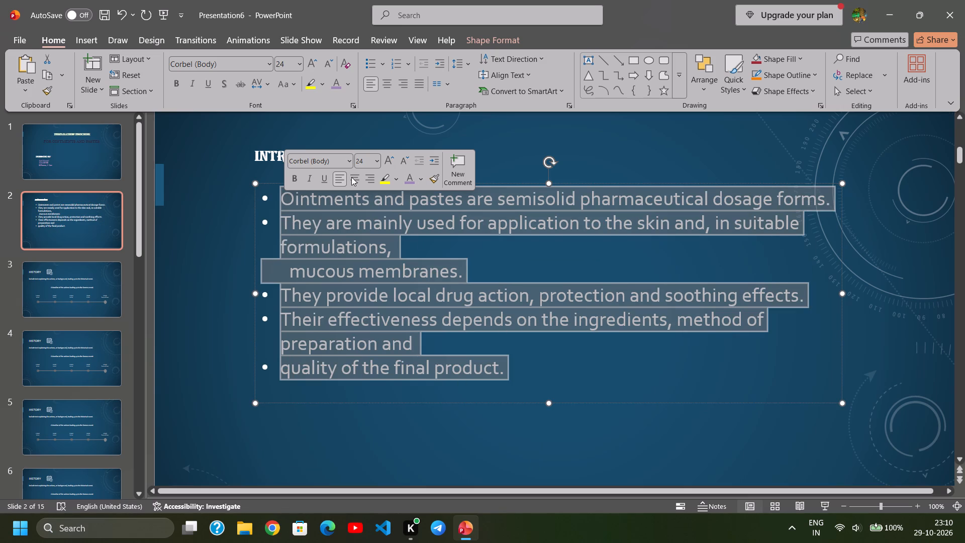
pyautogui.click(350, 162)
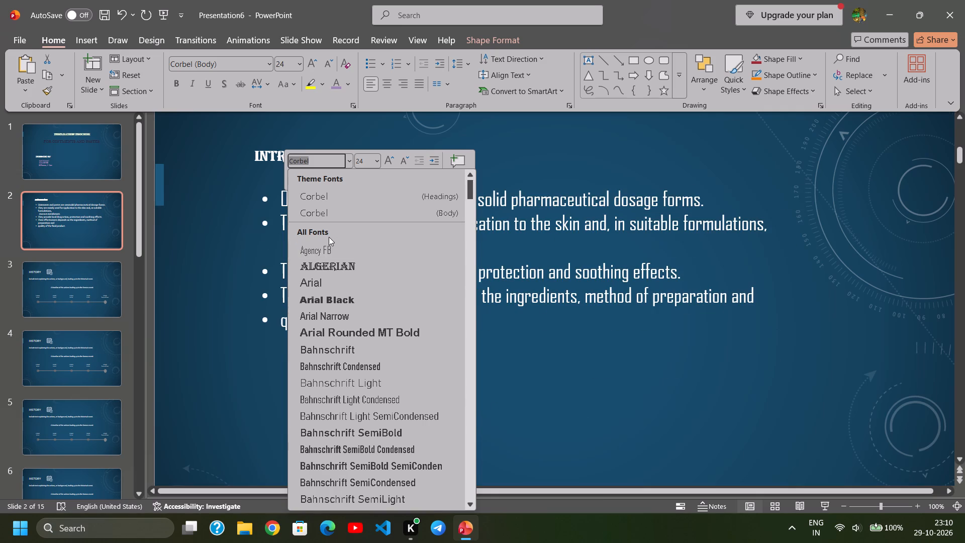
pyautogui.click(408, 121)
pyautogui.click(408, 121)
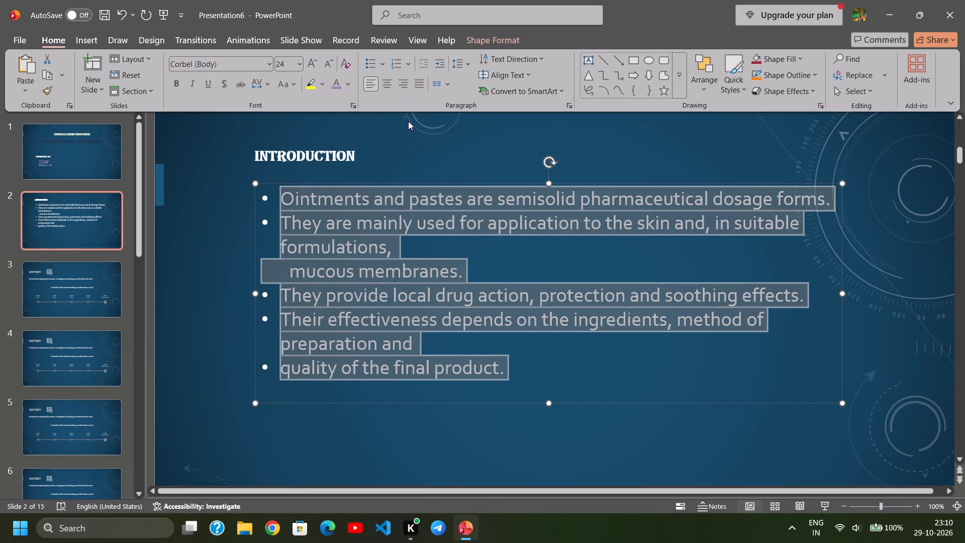
# Clear slide 3 completely, deleting the History title, icon, texts and timeline together with the empty placeholders left behind.
pyautogui.press('Right')
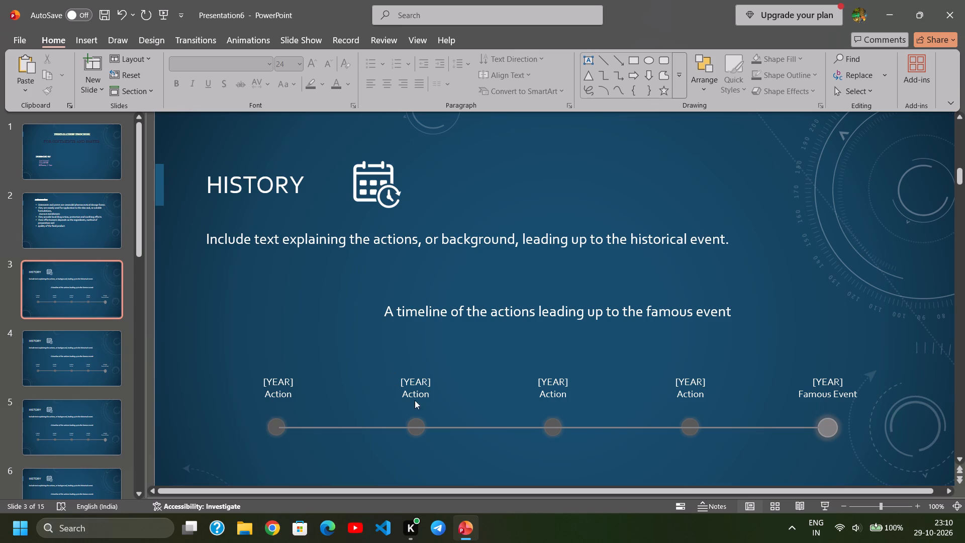
pyautogui.click(224, 171)
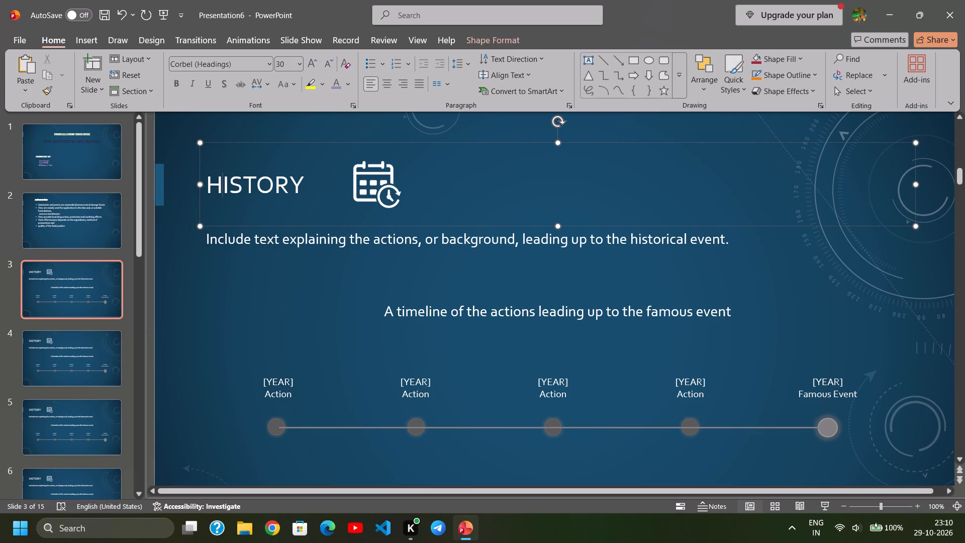
pyautogui.hotkey('ctrl', 'a')
pyautogui.click(187, 333)
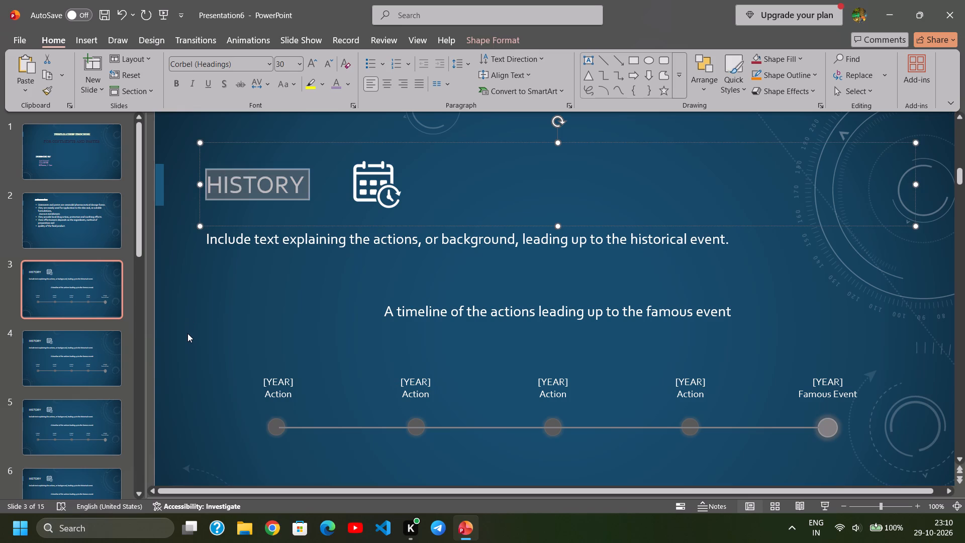
pyautogui.hotkey('ctrl', 'a')
pyautogui.press('BackSpace')
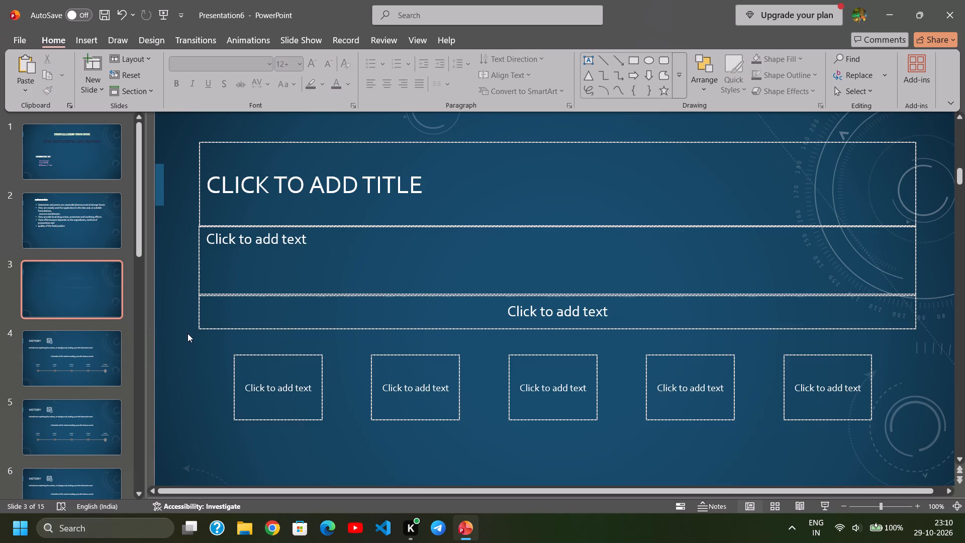
pyautogui.press('BackSpace')
pyautogui.click(195, 363)
pyautogui.click(234, 378)
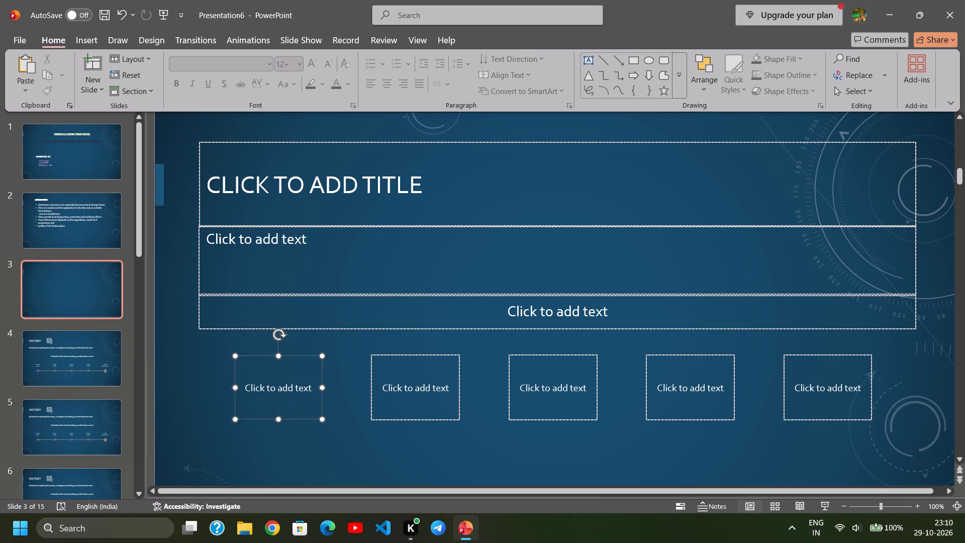
pyautogui.hotkey('ctrl', 'a')
pyautogui.press('BackSpace')
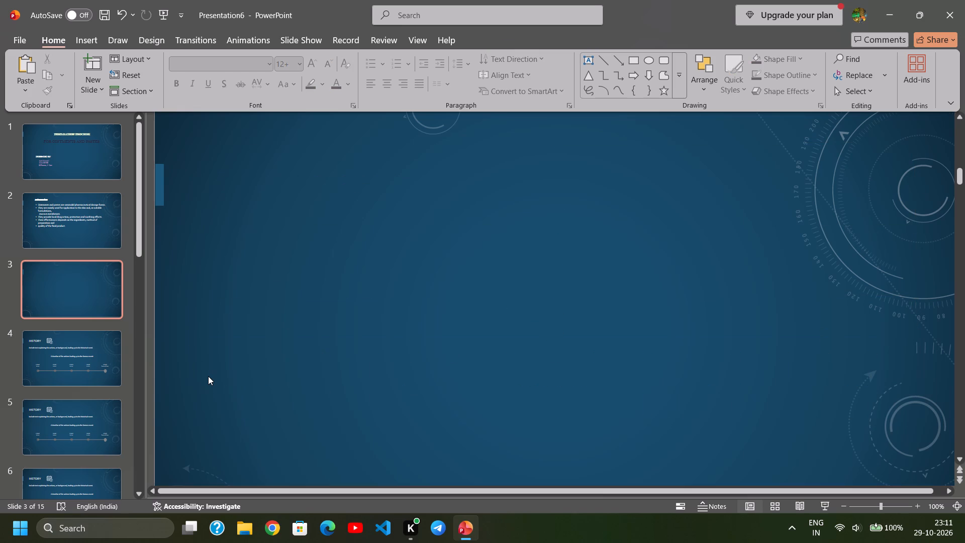
# Copy the blank slide 3 and paste six copies of it directly after it.
pyautogui.rightClick(69, 298)
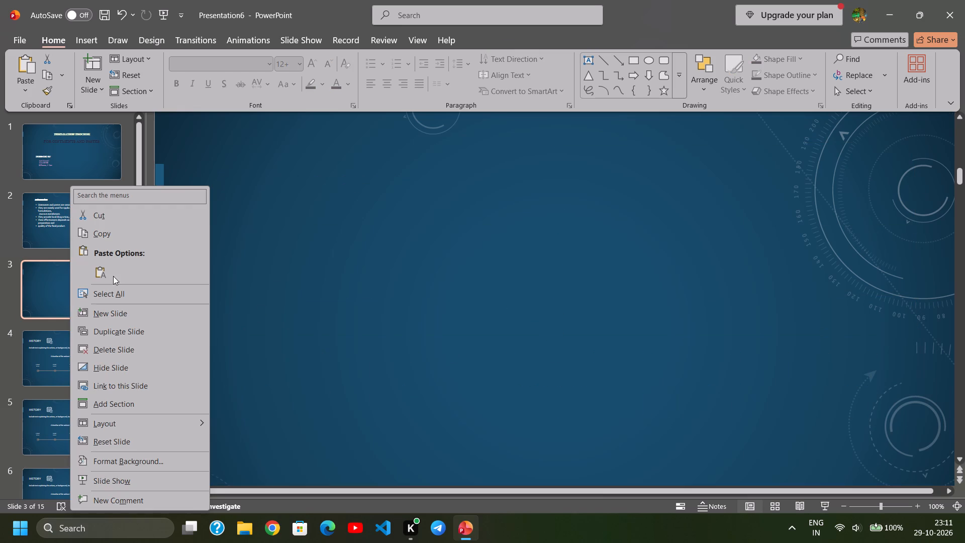
pyautogui.click(122, 229)
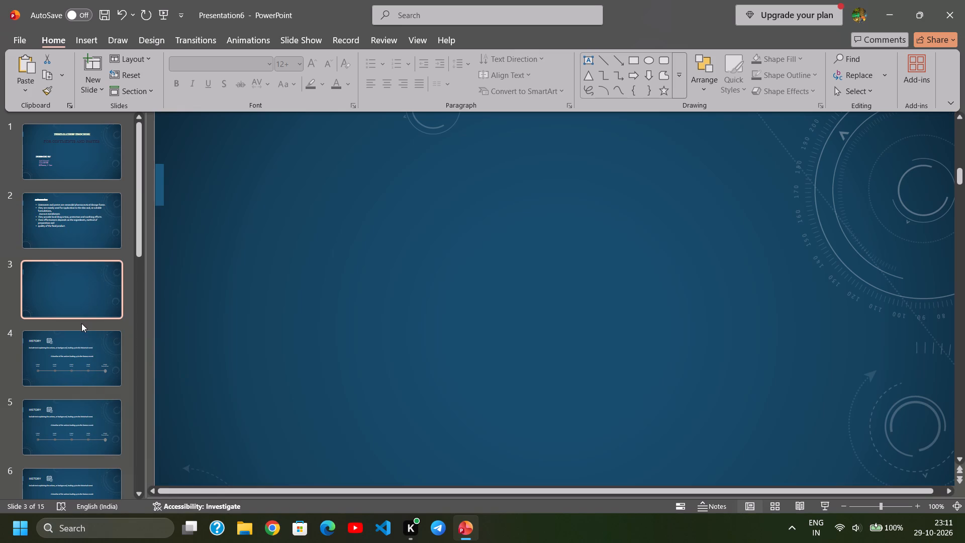
pyautogui.click(81, 323)
pyautogui.hotkey('ctrl', 'v')
pyautogui.hotkey('ctrl', 'v')
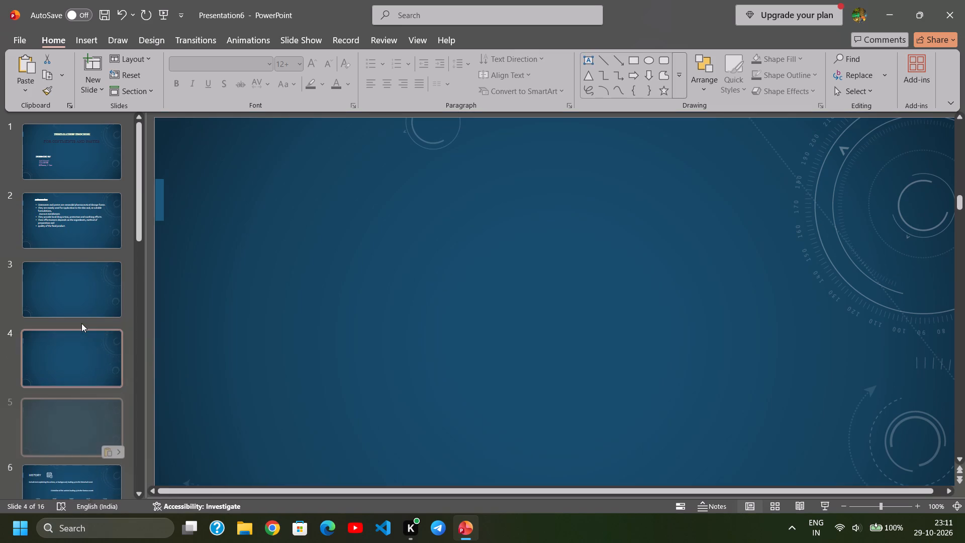
pyautogui.hotkey('ctrl', 'v')
pyautogui.hotkey('ctrl', 'v')
pyautogui.hotkey('ctrl', 'v')
pyautogui.hotkey('ctrl', 'v')
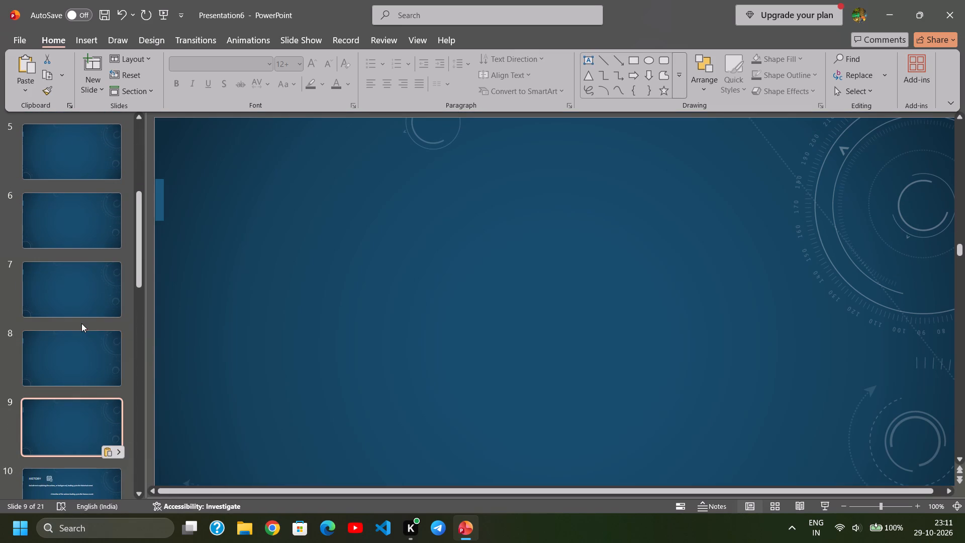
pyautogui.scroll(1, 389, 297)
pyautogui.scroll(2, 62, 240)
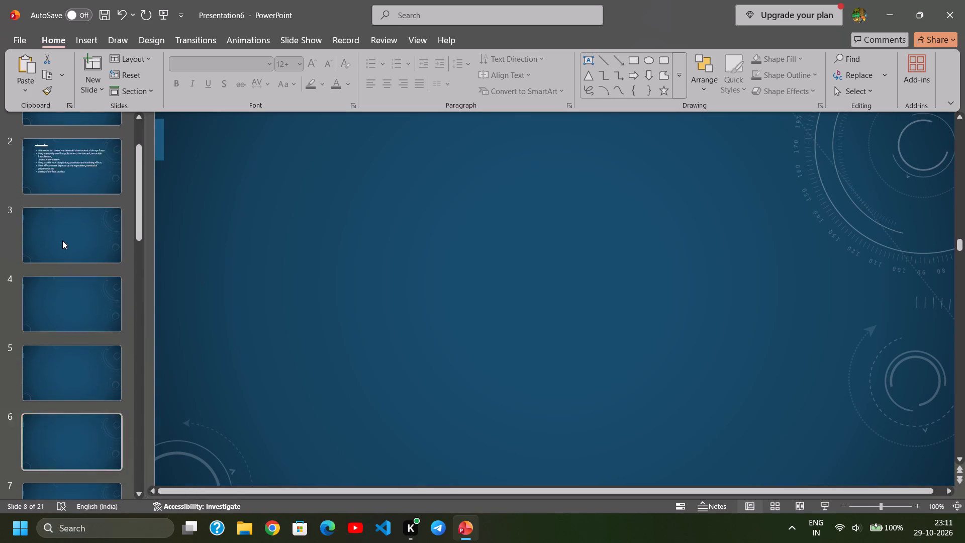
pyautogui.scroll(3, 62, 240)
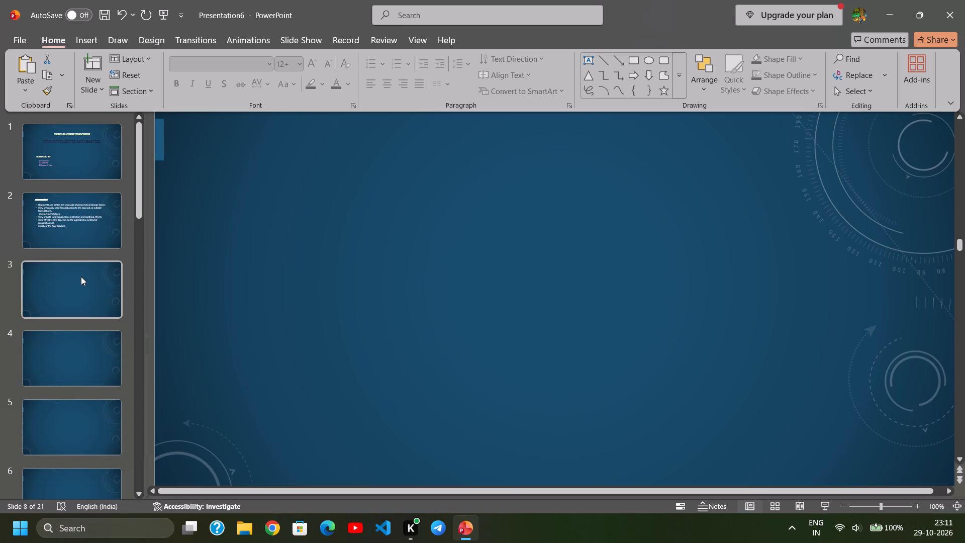
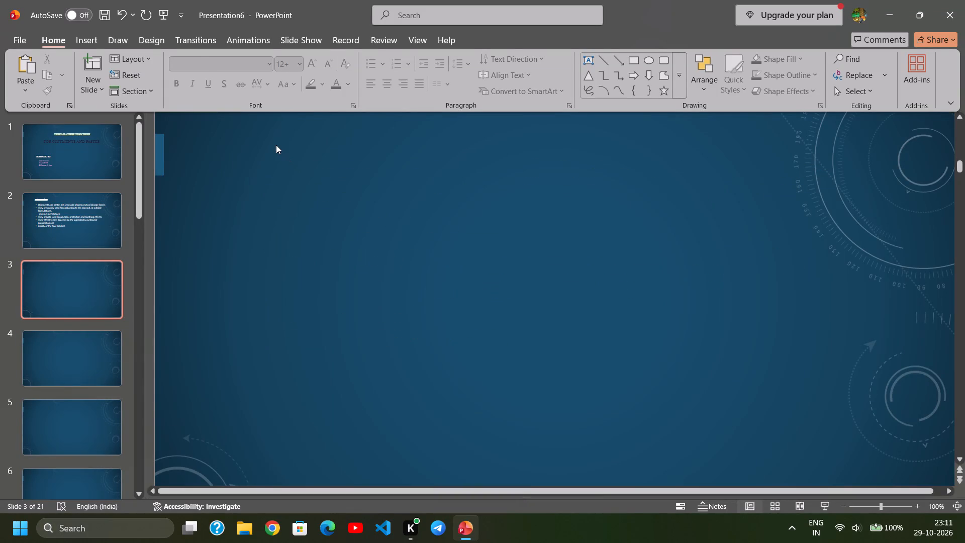
# Paste the heading "Ointments: Definition and Uses" onto blank slide 3 and move its text box toward the slide's upper-left corner.
pyautogui.hotkey('ctrl', 'v')
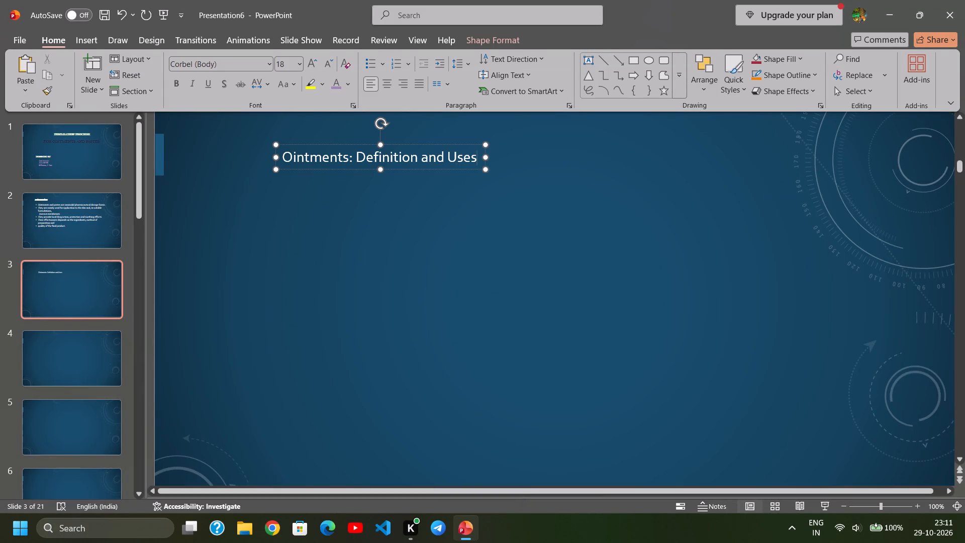
pyautogui.scroll(4, 503, 257)
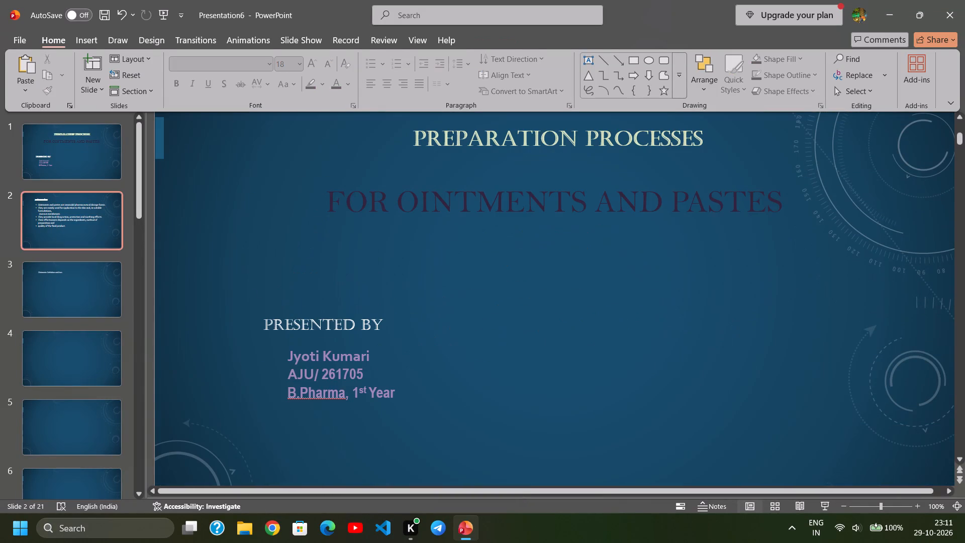
pyautogui.scroll(-2, 503, 257)
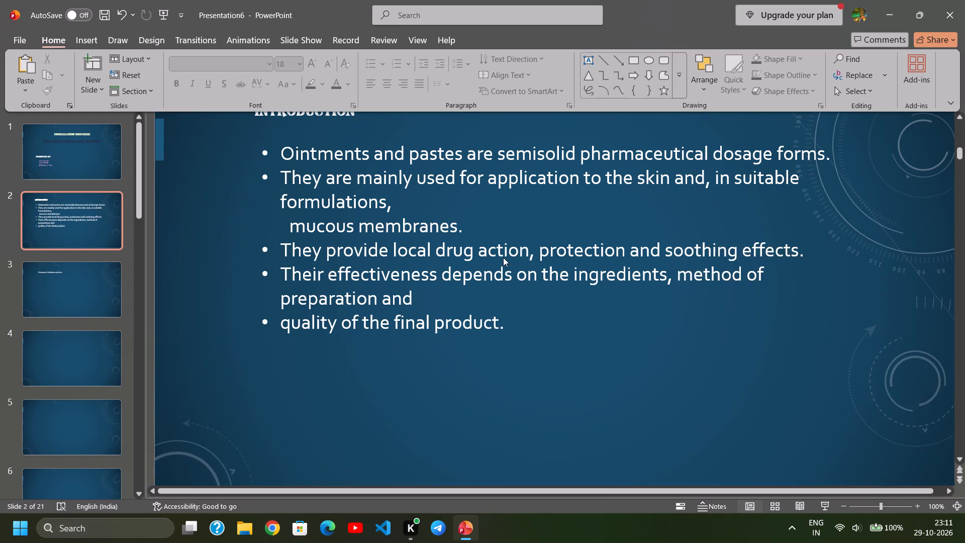
pyautogui.scroll(-1, 503, 257)
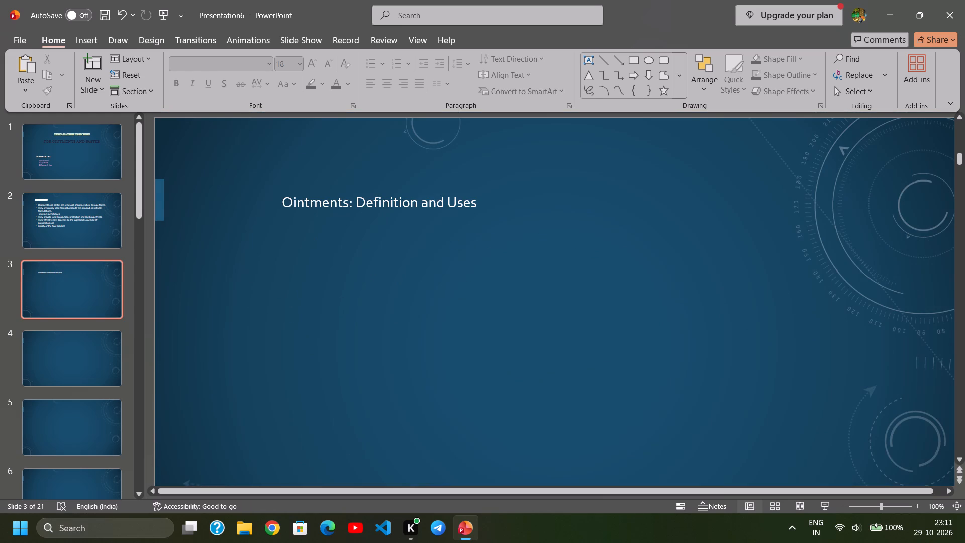
pyautogui.click(449, 201)
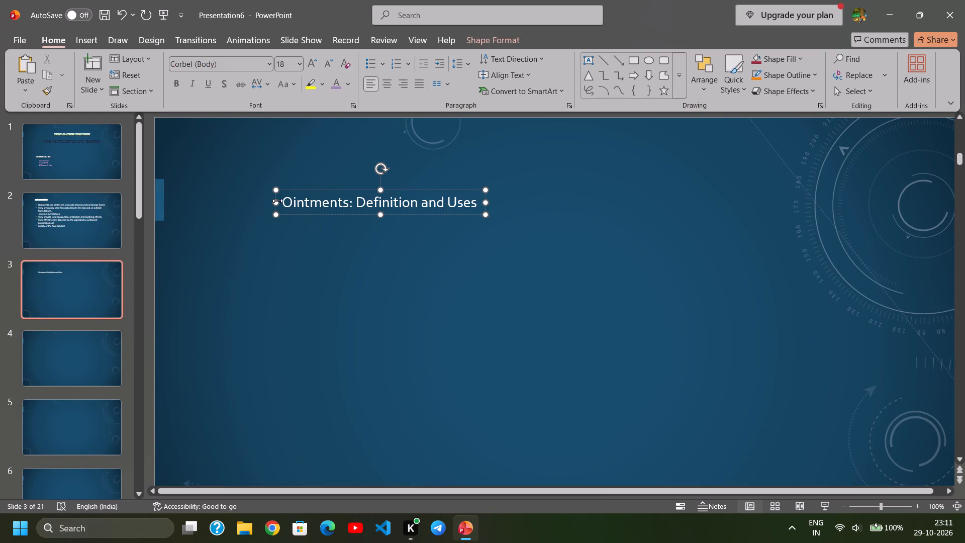
pyautogui.moveTo(280, 196); pyautogui.dragTo(242, 152)
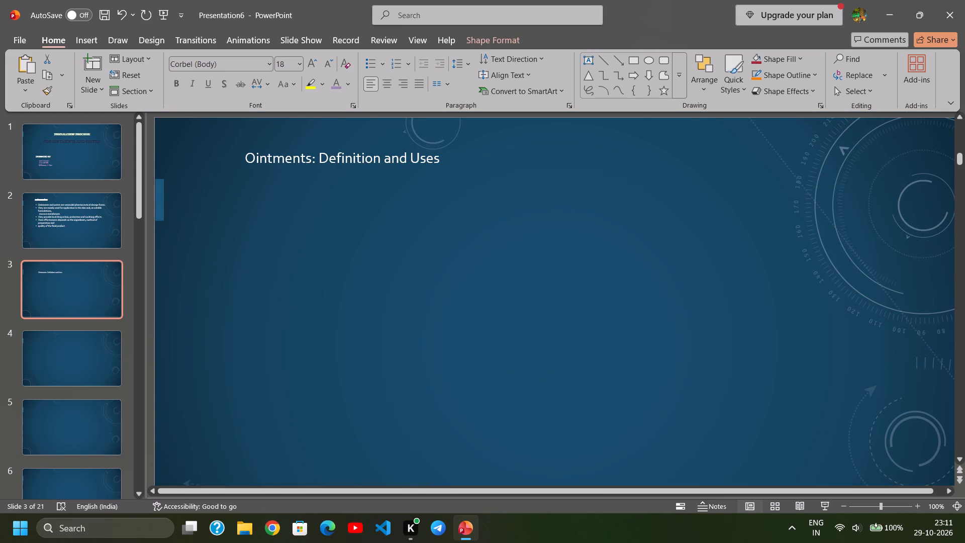
pyautogui.moveTo(242, 152); pyautogui.dragTo(242, 154)
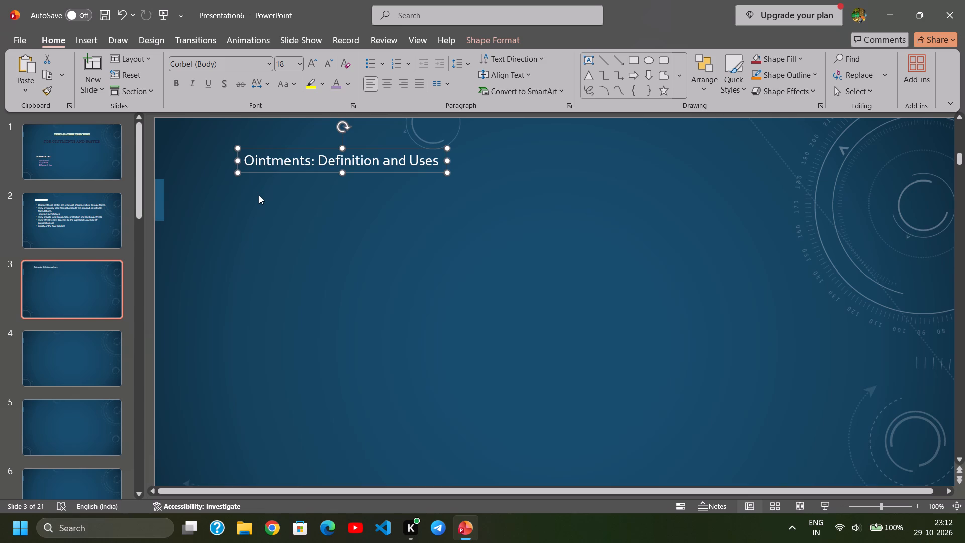
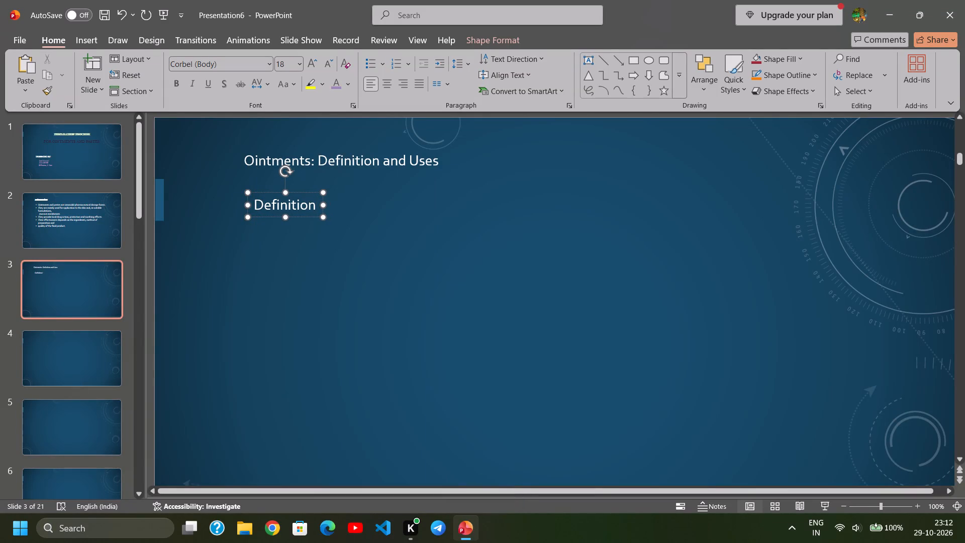
# Add a colon and a space after "Definition" in the text box below the slide 3 heading.
pyautogui.write(':')
pyautogui.press('space')
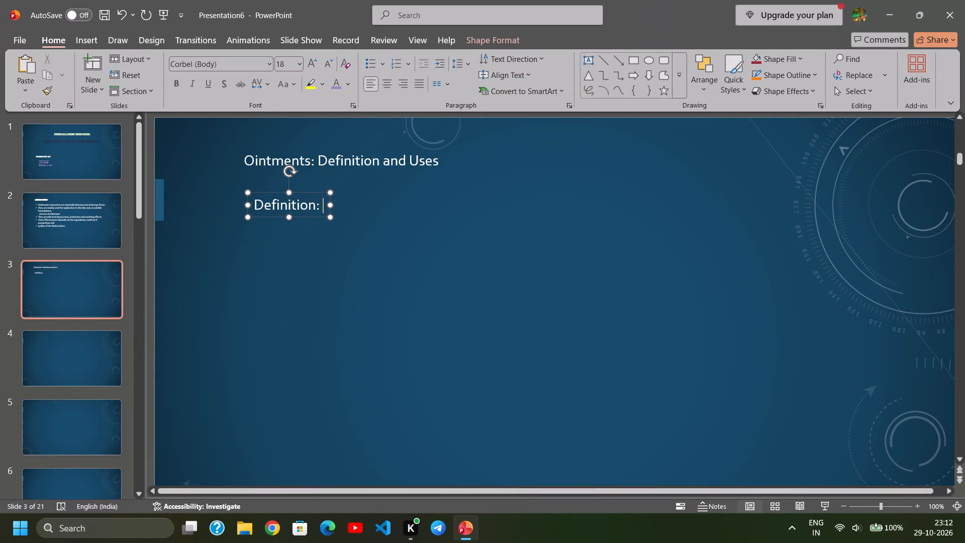
# Open the font colour choices for the "Definition:" label on slide 3.
pyautogui.moveTo(319, 208); pyautogui.dragTo(267, 208)
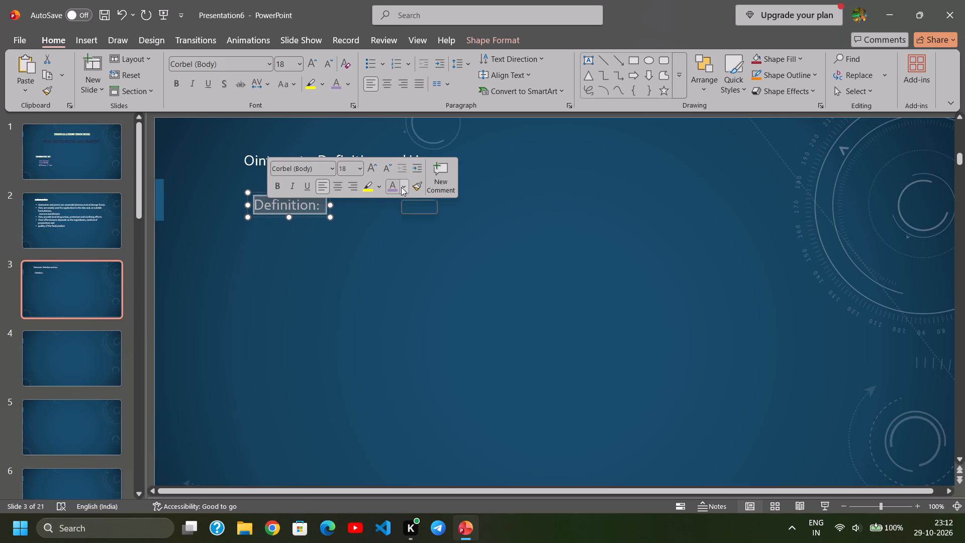
pyautogui.click(401, 187)
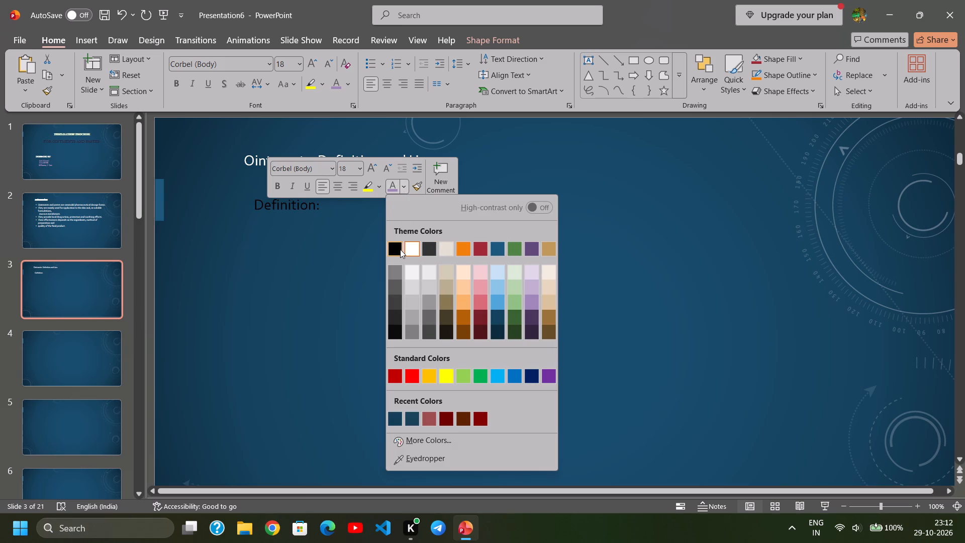
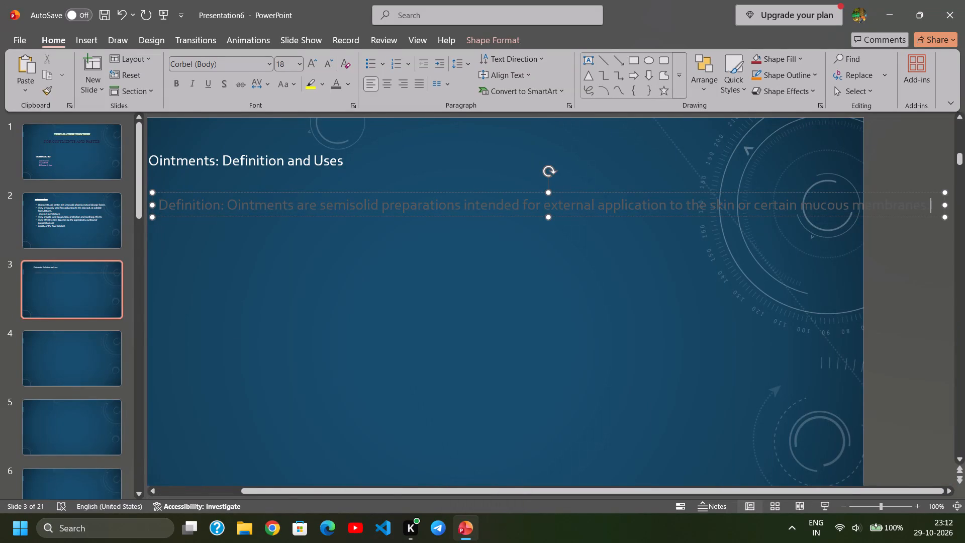
# Undo the last paste and paste the sentence "Ointments are semisolid preparations intended for external application…" again after "Definition:".
pyautogui.hotkey('ctrl', 'z')
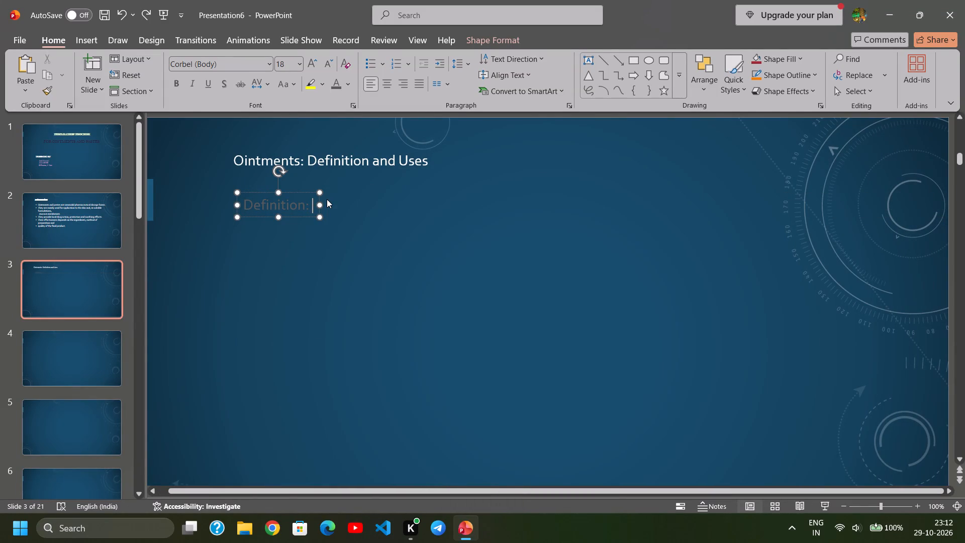
pyautogui.hotkey('ctrl', 'v')
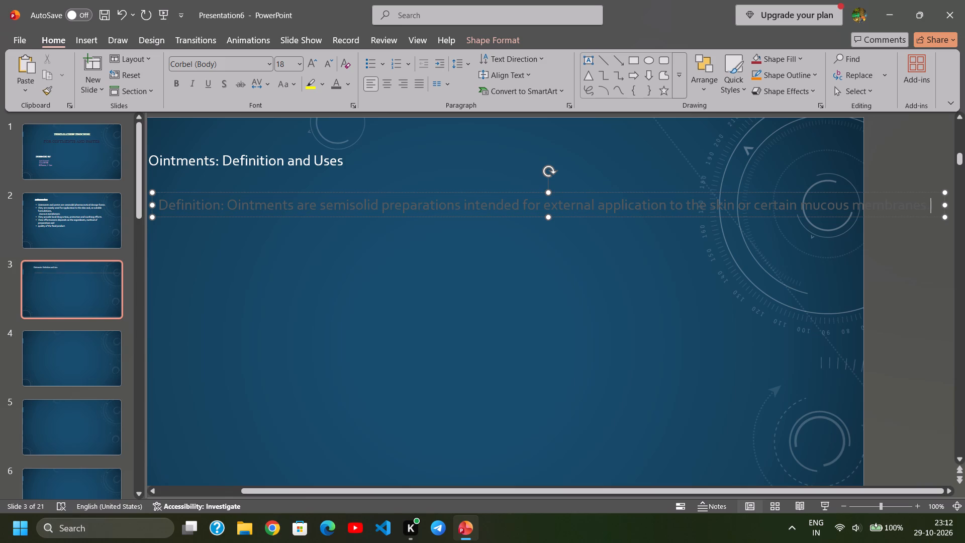
# Break the definition onto a second line before "skin" and indent that line to sit roughly under "Ointments".
pyautogui.click(717, 213)
pyautogui.press('Left')
pyautogui.press('Return')
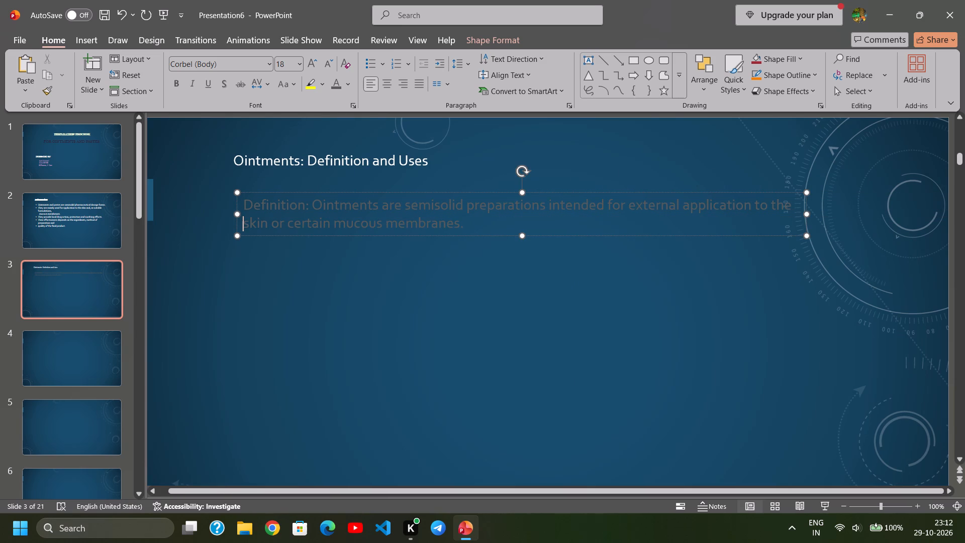
pyautogui.press('Tab')
pyautogui.press('Tab')
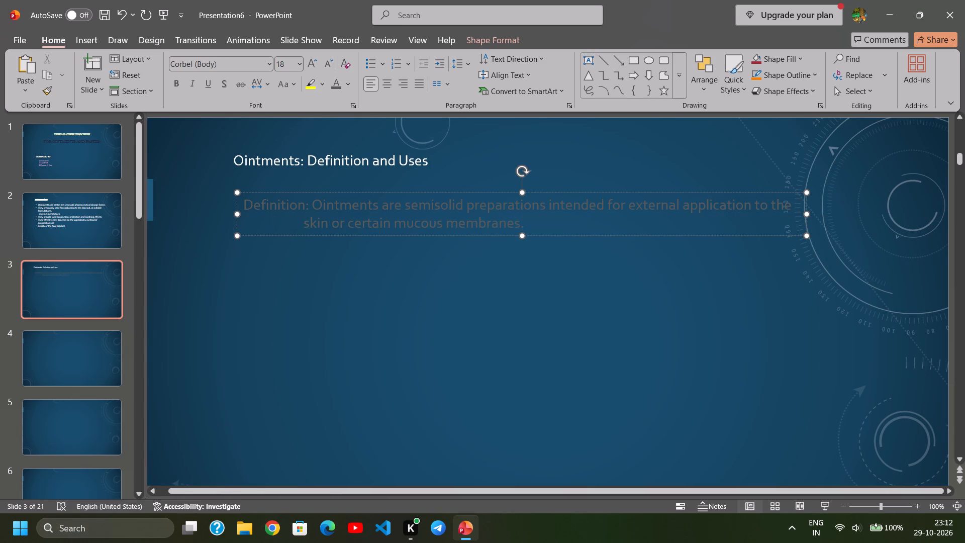
pyautogui.press('Tab')
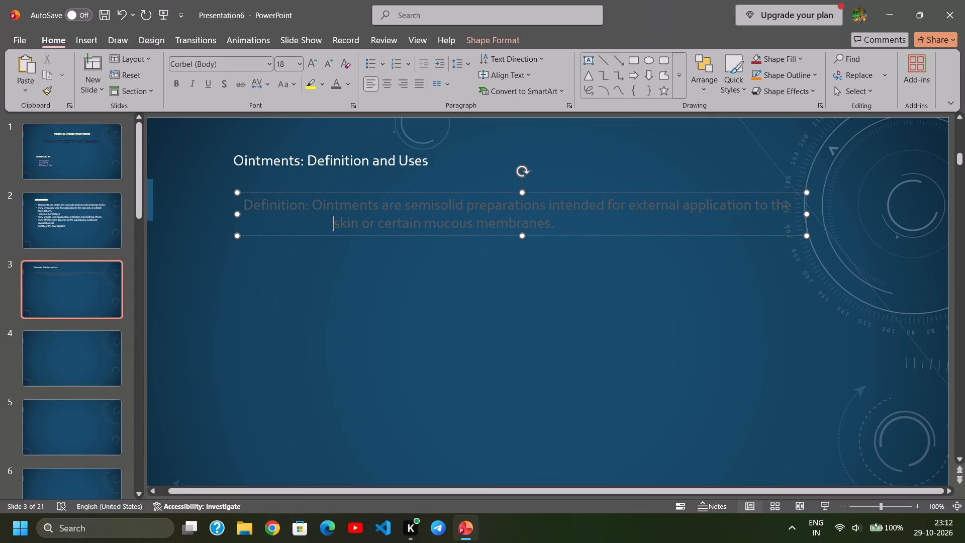
pyautogui.press('BackSpace')
pyautogui.press('space')
pyautogui.press('space')
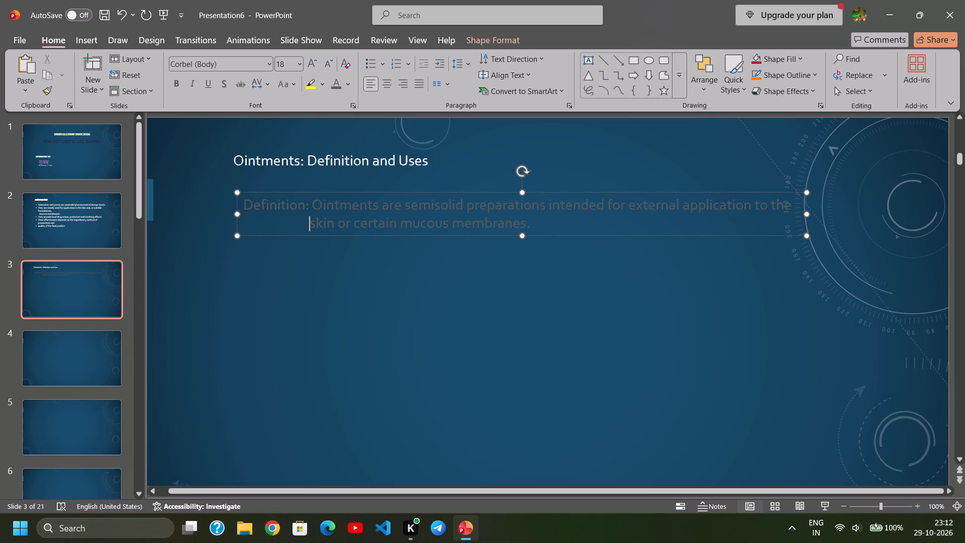
pyautogui.press('space')
pyautogui.press('space')
pyautogui.press('space')
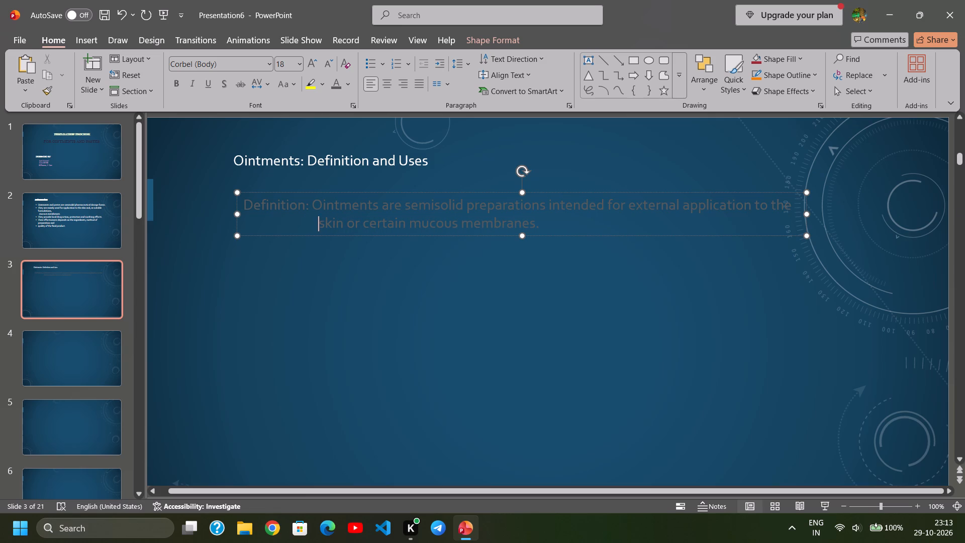
# Change the font colour of the definition sentence after the "Definition:" label to white.
pyautogui.click(556, 223)
pyautogui.moveTo(556, 223); pyautogui.dragTo(334, 202)
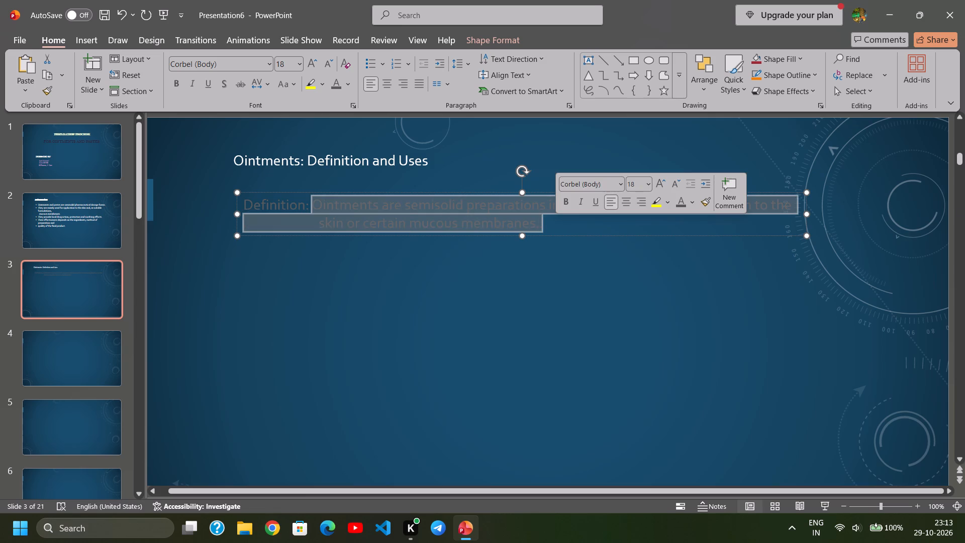
pyautogui.moveTo(334, 202); pyautogui.dragTo(331, 202)
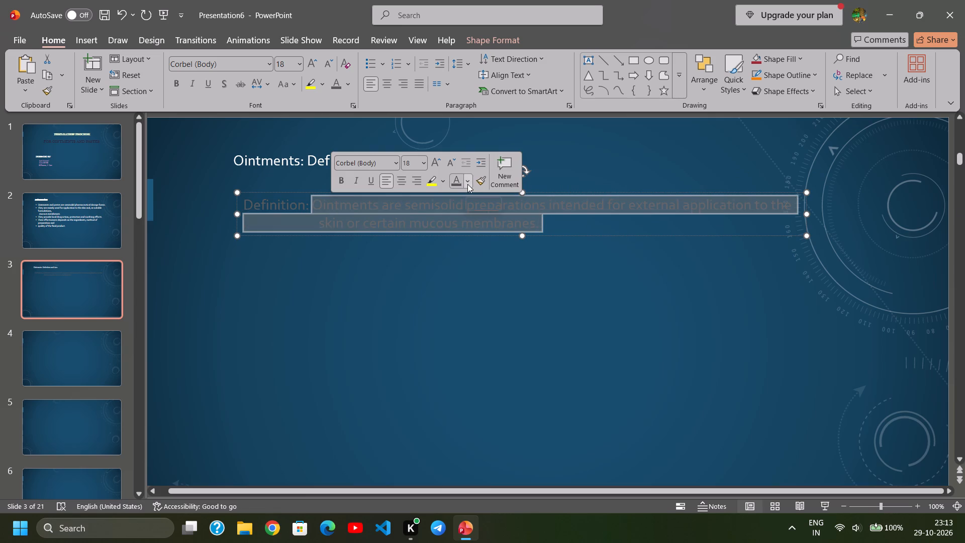
pyautogui.click(468, 184)
pyautogui.click(480, 244)
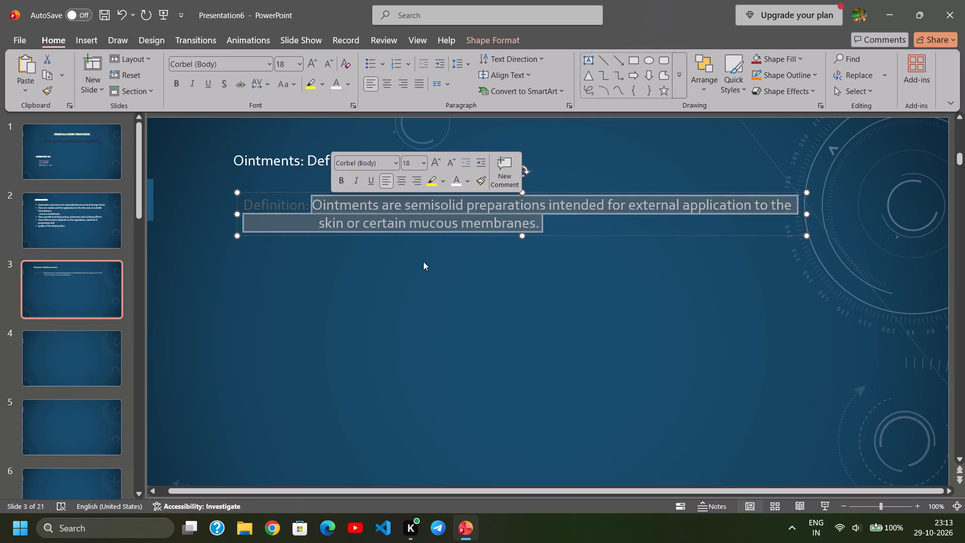
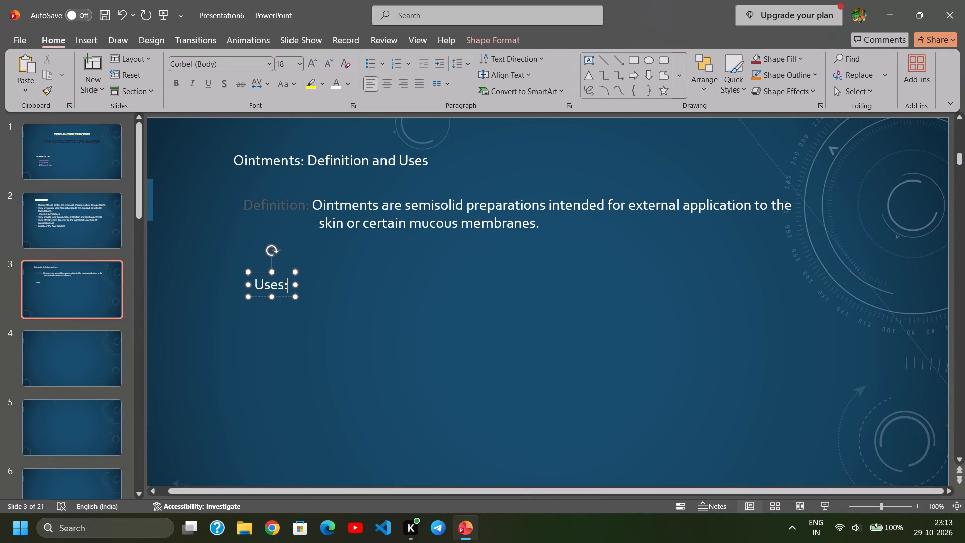
# Move the "Uses:" text box slightly so its text lines up under the start of the "Definition:" label.
pyautogui.moveTo(288, 285); pyautogui.dragTo(276, 281)
# Add two spaces after the "Uses:" label, ready for the text that follows it.
pyautogui.click(278, 285)
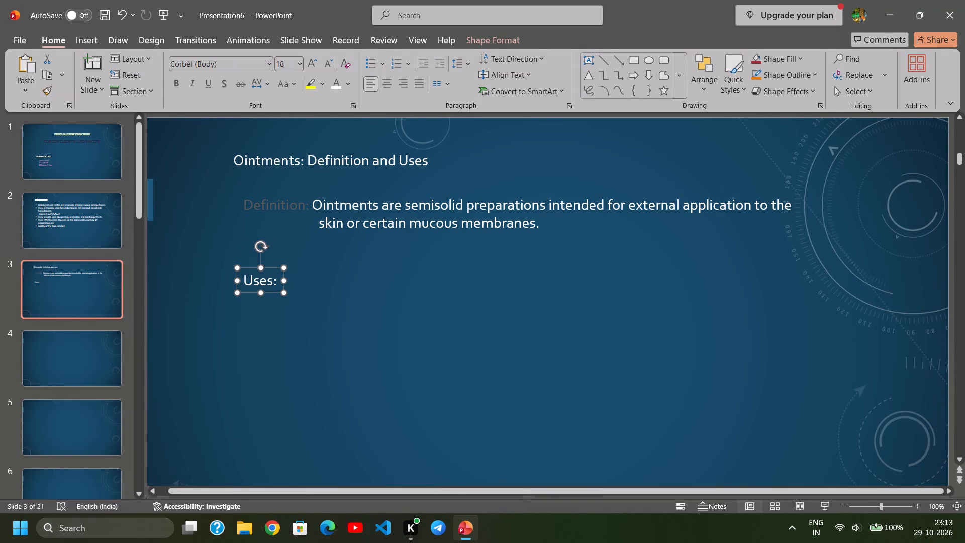
pyautogui.click(276, 279)
pyautogui.press('space')
pyautogui.press('space')
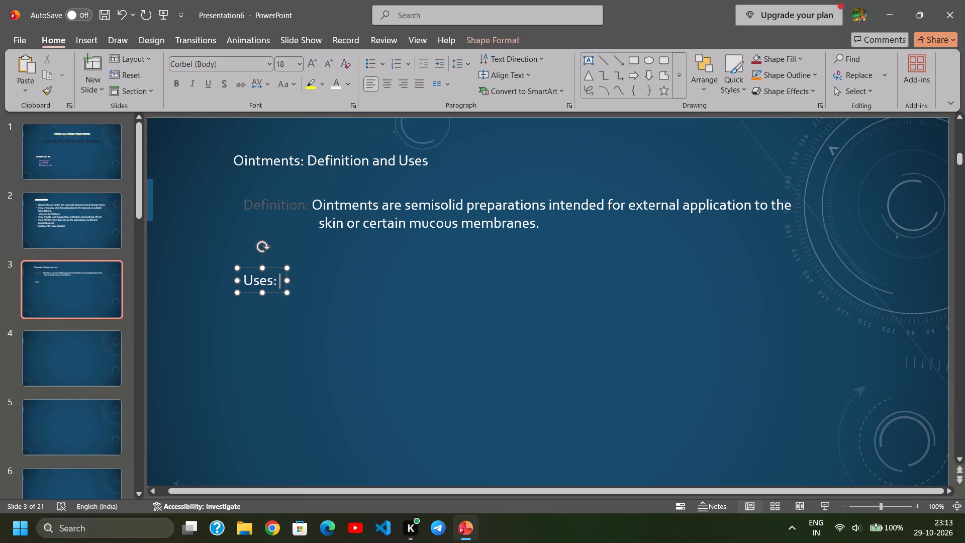
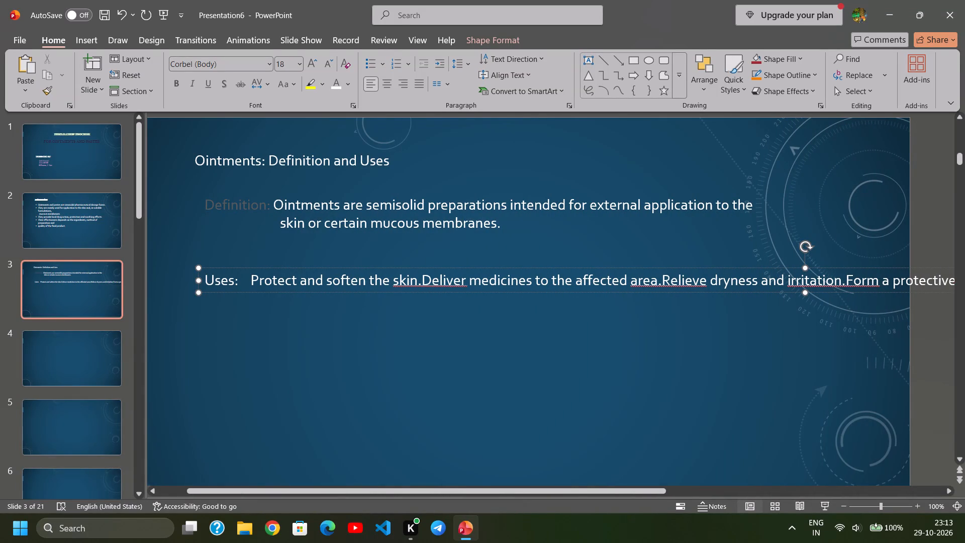
# Break the uses text into separate lines so each sentence, including "Examples: Zinc oxide ointment and petroleum jelly.", starts its own line.
pyautogui.click(425, 283)
pyautogui.press('Return')
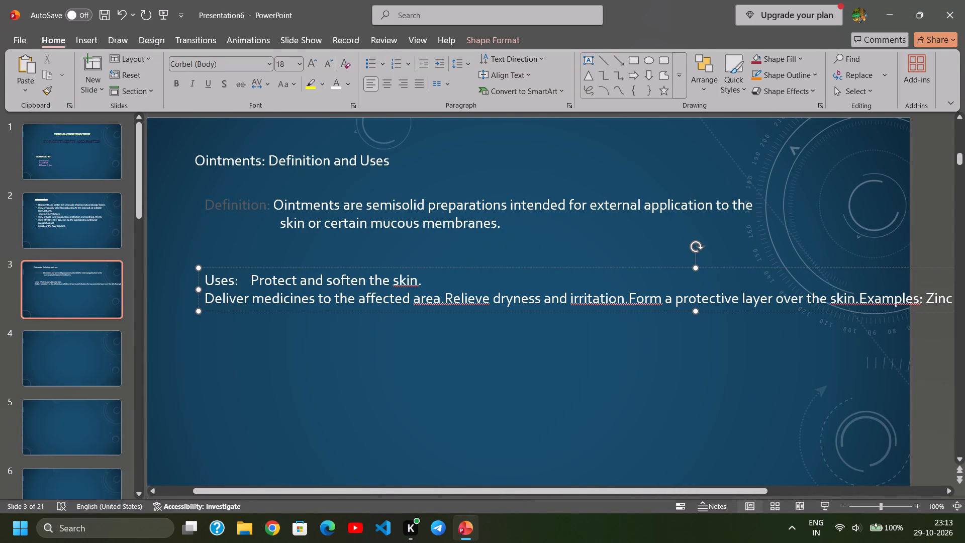
pyautogui.click(444, 304)
pyautogui.press('Return')
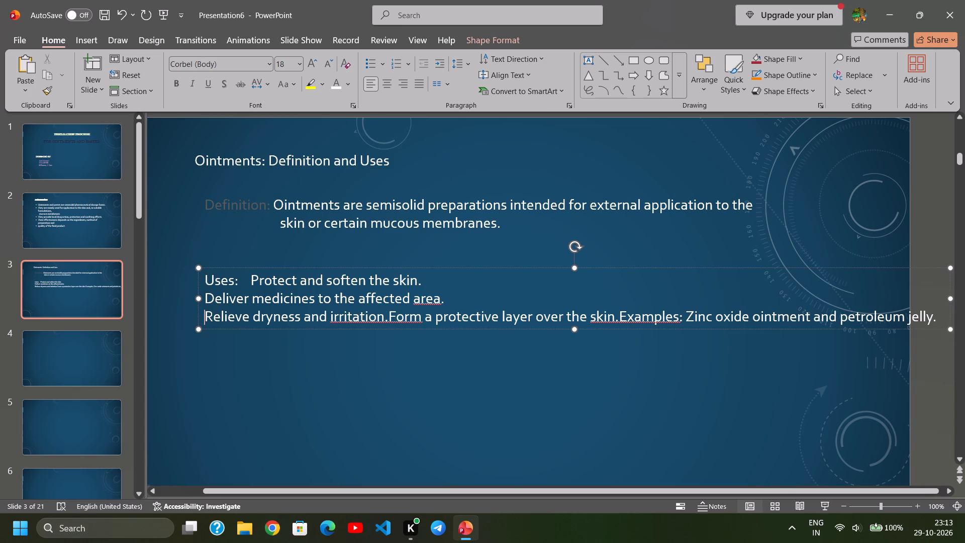
pyautogui.click(389, 320)
pyautogui.press('Return')
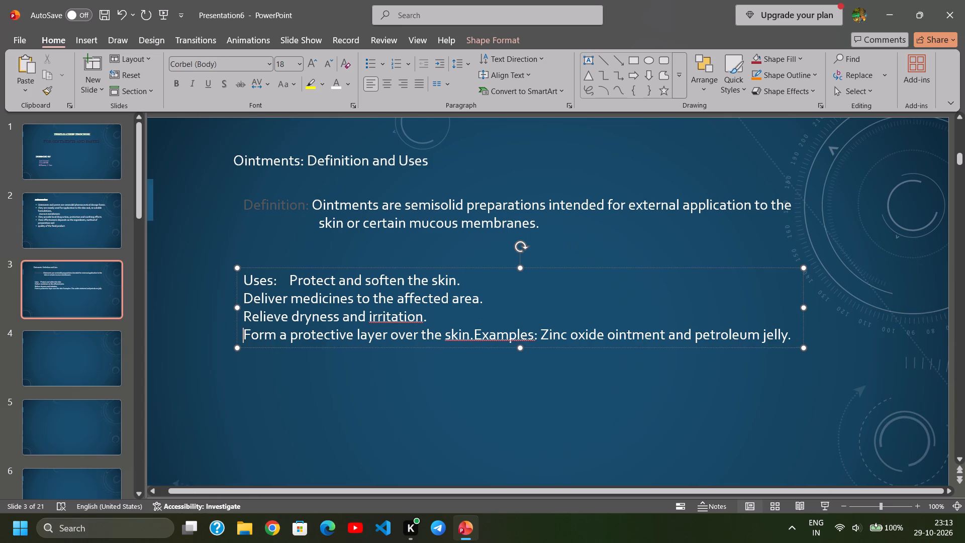
pyautogui.click(472, 335)
pyautogui.press('Return')
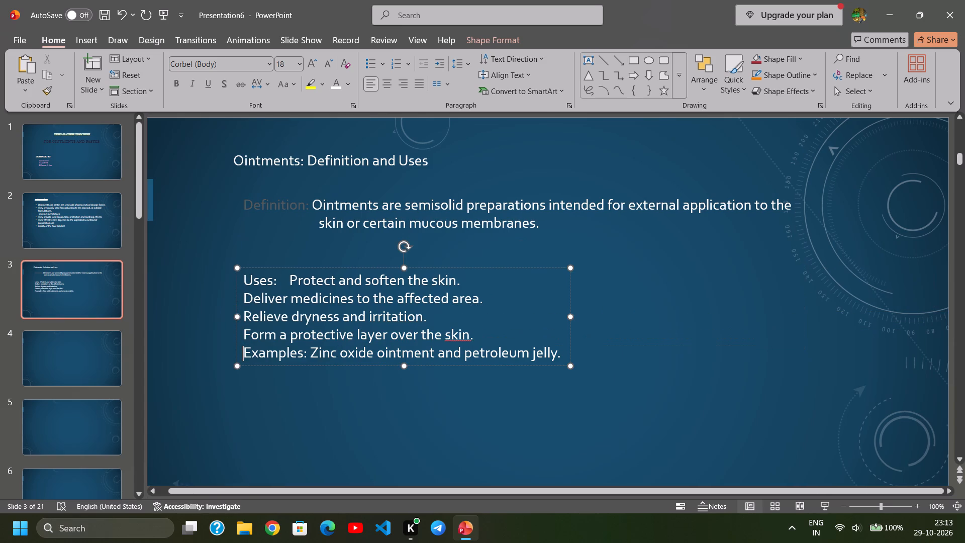
# Indent the "Deliver medicines to the affected area." line so it starts roughly under "Protect" in the line above.
pyautogui.click(242, 299)
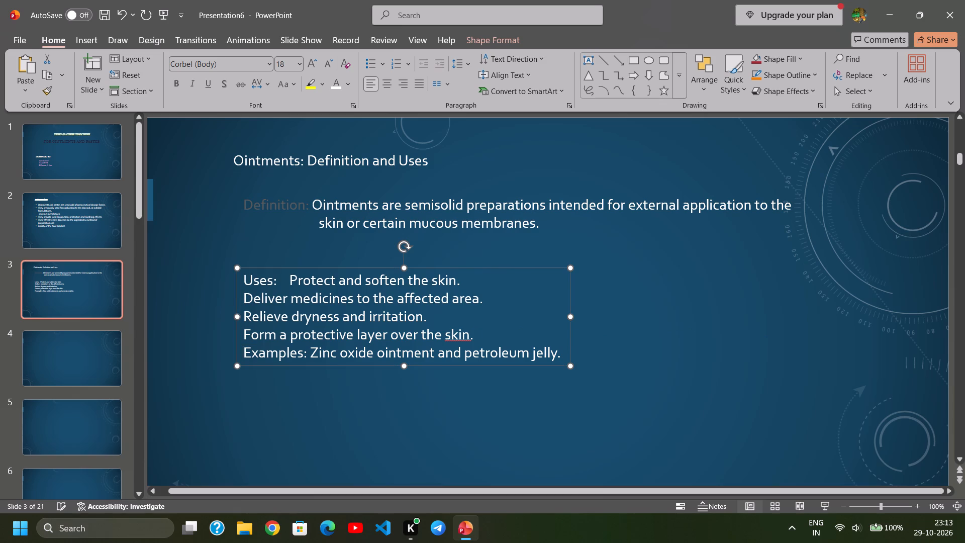
pyautogui.click(244, 296)
pyautogui.press('Tab')
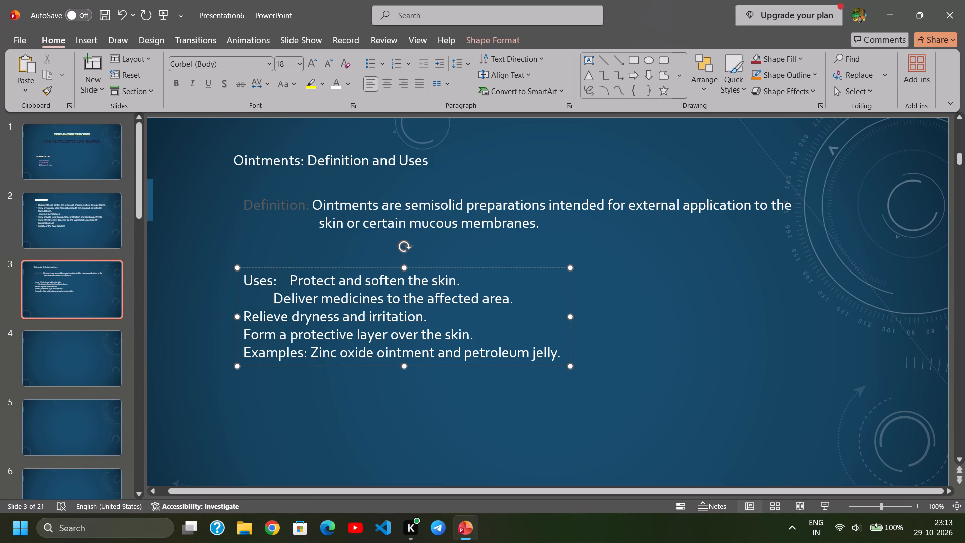
pyautogui.press('Tab')
pyautogui.press('BackSpace')
pyautogui.press('space')
pyautogui.press('space')
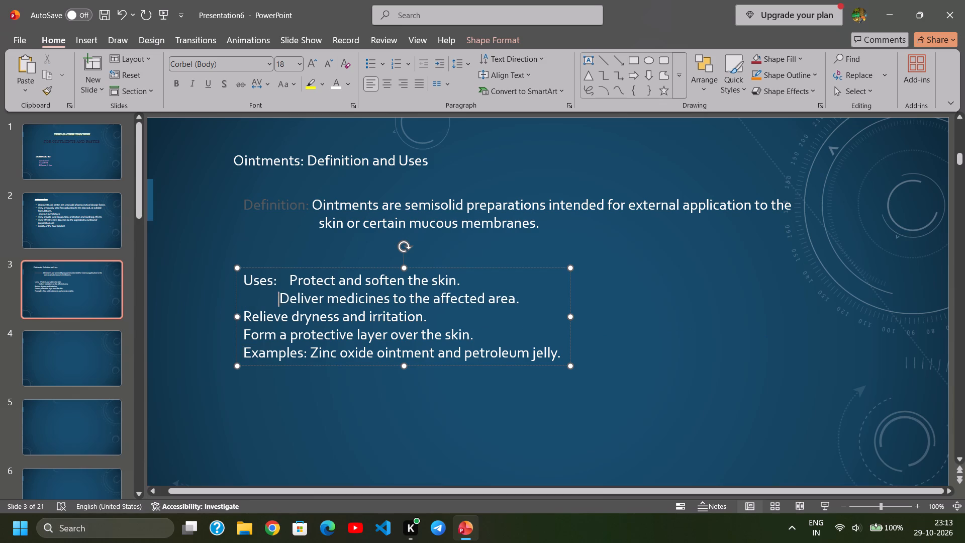
pyautogui.press('space')
pyautogui.press('space')
pyautogui.press('space')
pyautogui.press('space')
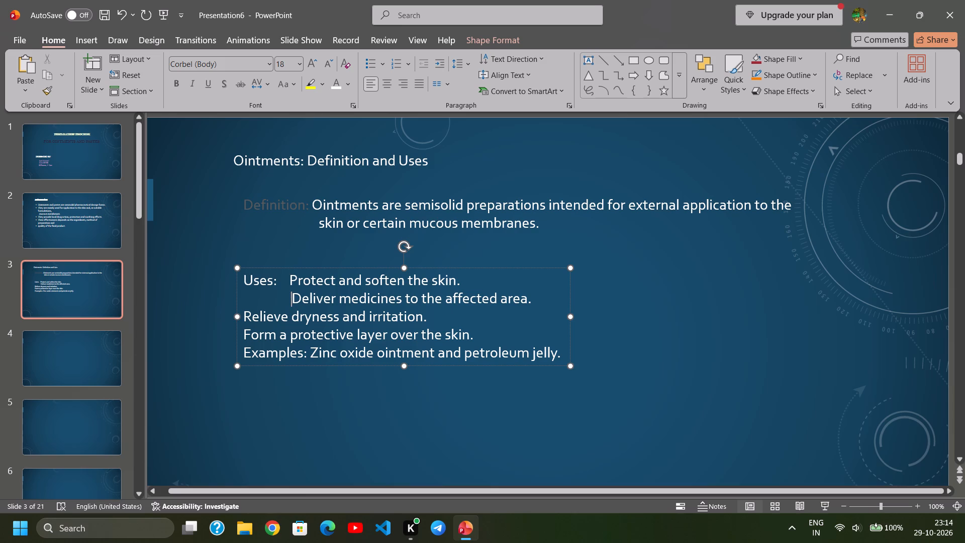
# Indent the "Relieve dryness and irritation." line by two tab stops.
pyautogui.click(242, 315)
pyautogui.click(242, 315)
pyautogui.press('Tab')
pyautogui.press('Tab')
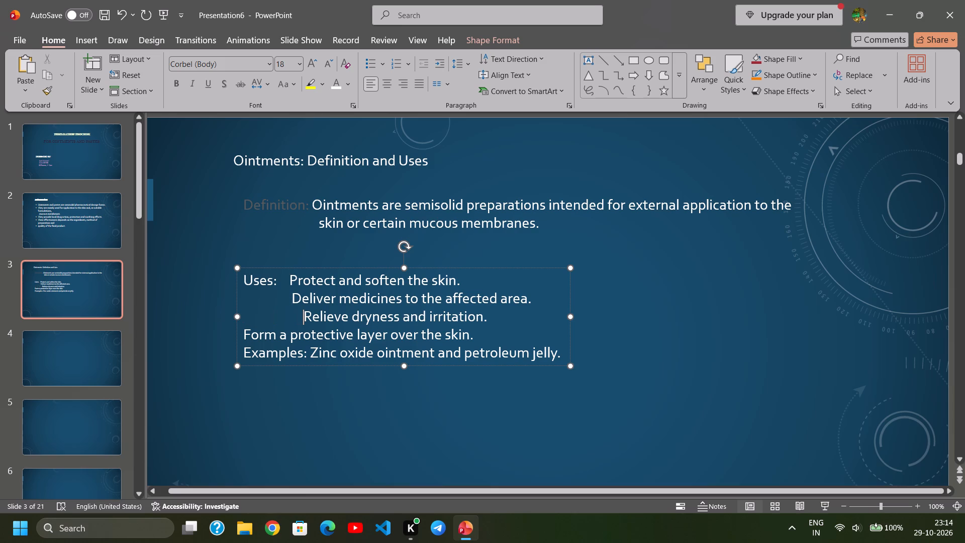
# Adjust the indent of the "Deliver medicines" line so it starts directly above "Relieve dryness and irritation.".
pyautogui.click(283, 297)
pyautogui.press('Tab')
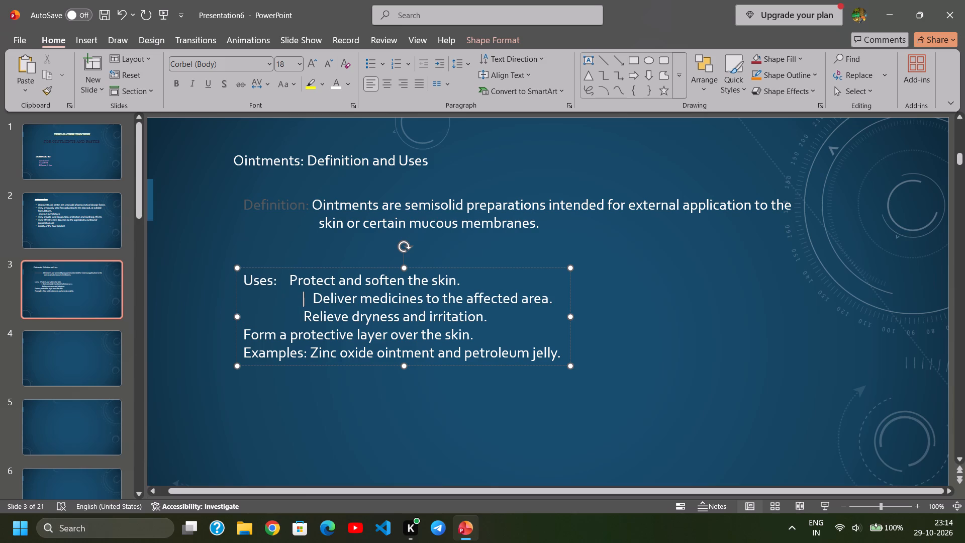
pyautogui.press('Right')
pyautogui.press('Right')
pyautogui.press('Right')
pyautogui.press('BackSpace')
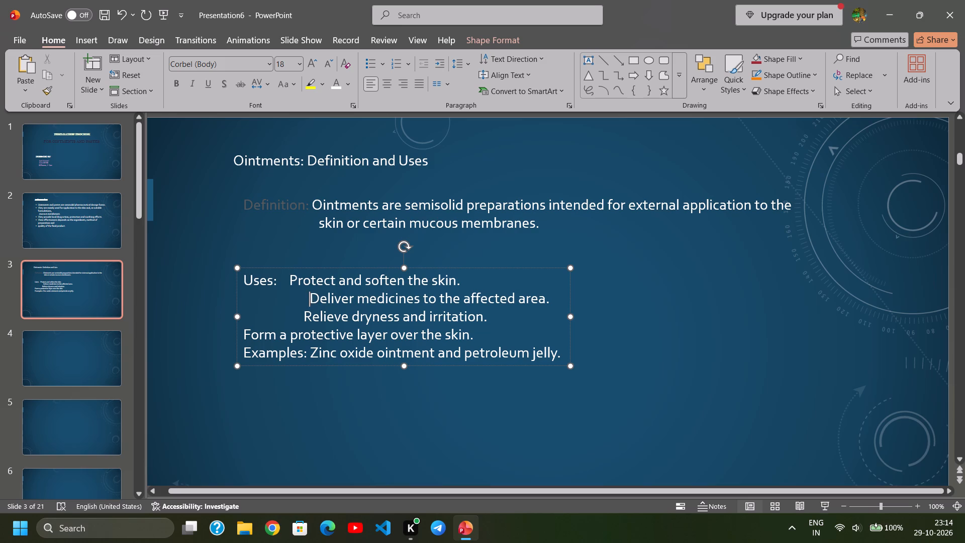
pyautogui.press('BackSpace')
pyautogui.press('BackSpace')
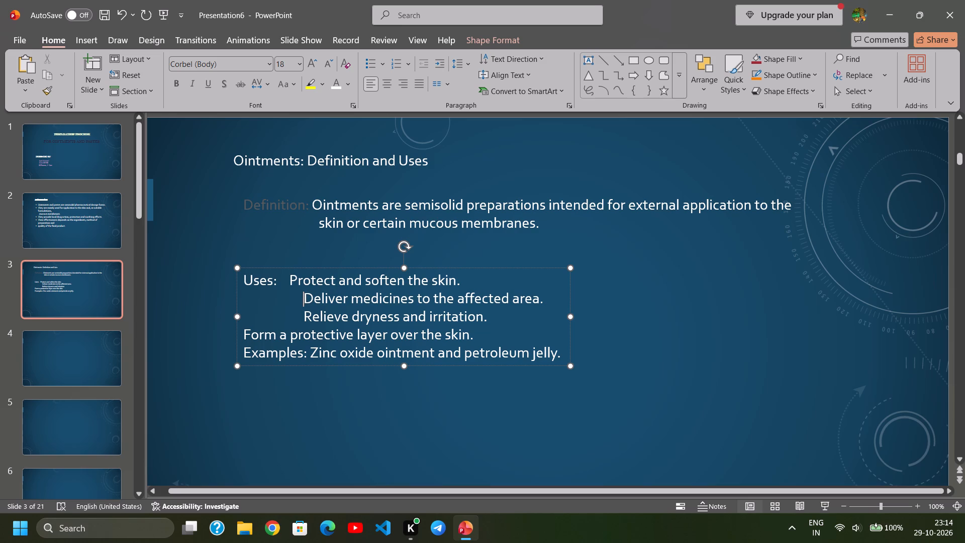
# Widen the gap after "Uses:" with spaces so "Protect and soften the skin." lines up with the indented lines below.
pyautogui.click(281, 278)
pyautogui.press('space')
pyautogui.press('space')
pyautogui.press('space')
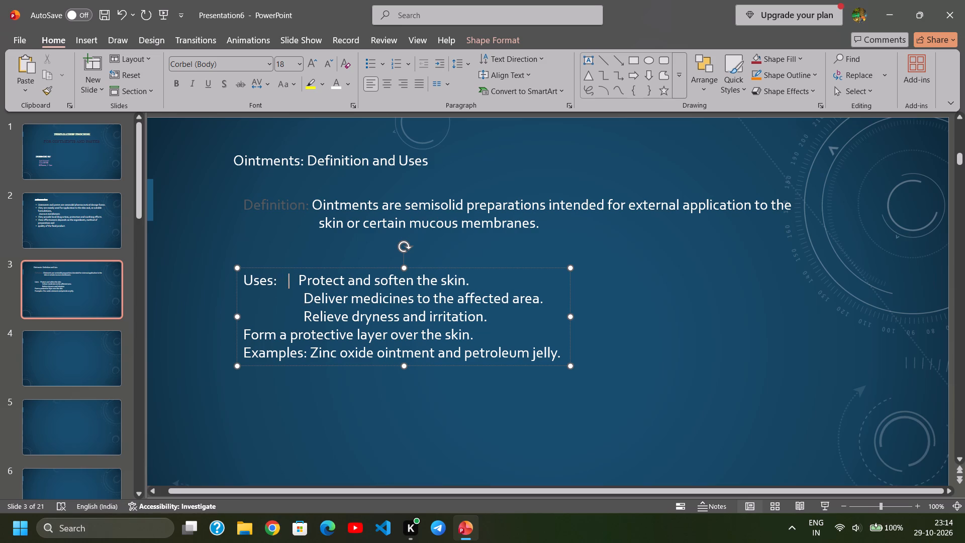
pyautogui.press('space')
pyautogui.press('space')
pyautogui.press('space')
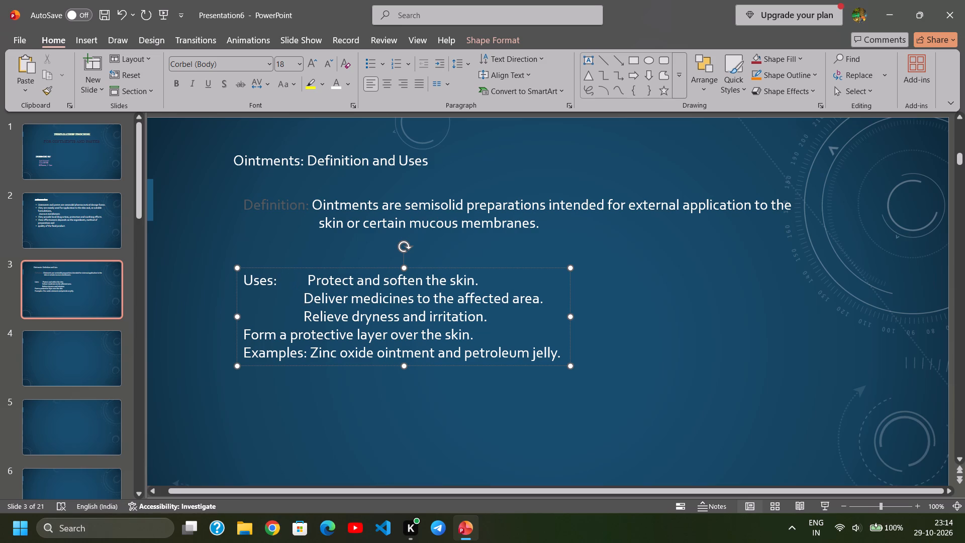
pyautogui.press('BackSpace')
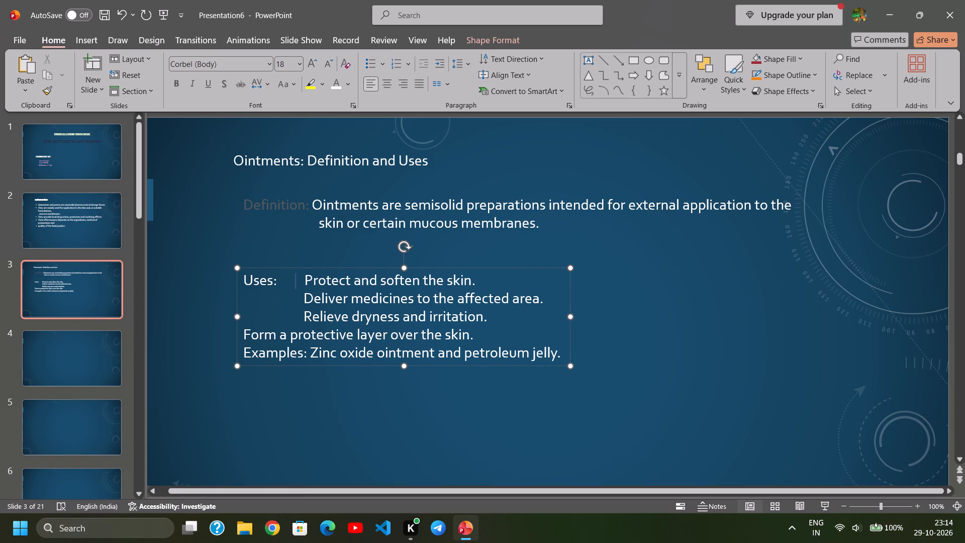
# Indent the "Form a protective layer" and "Examples:" lines by two tab stops to align with the other uses.
pyautogui.click(247, 336)
pyautogui.press('Tab')
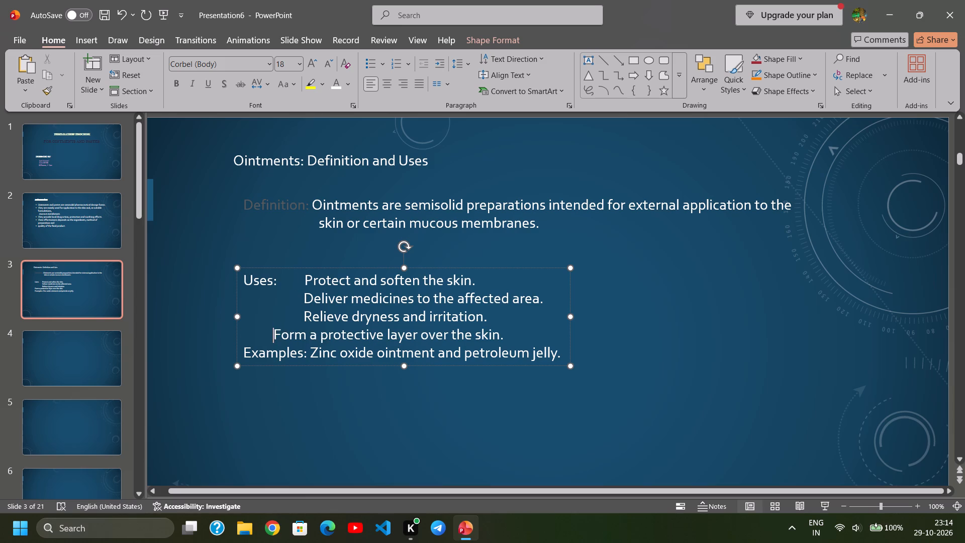
pyautogui.press('Tab')
pyautogui.click(246, 349)
pyautogui.press('Tab')
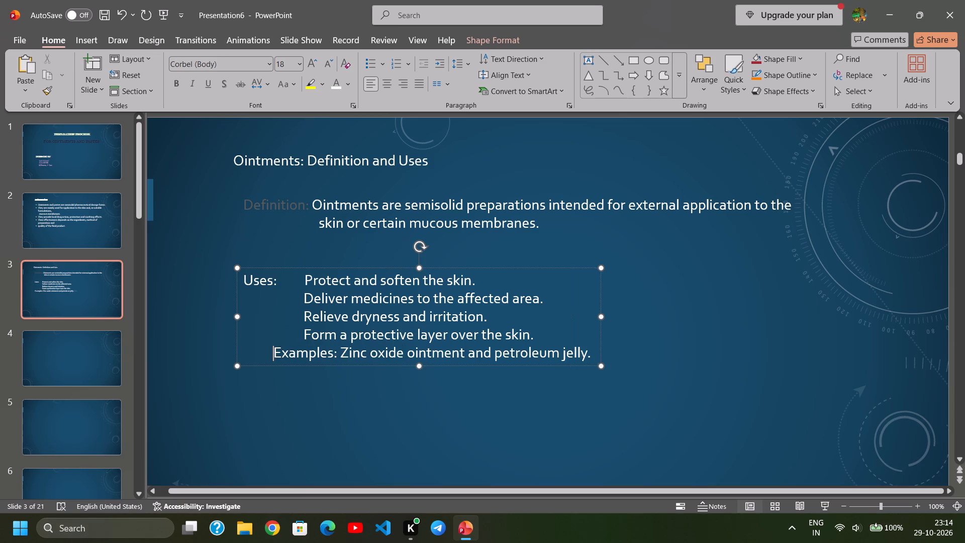
pyautogui.press('Tab')
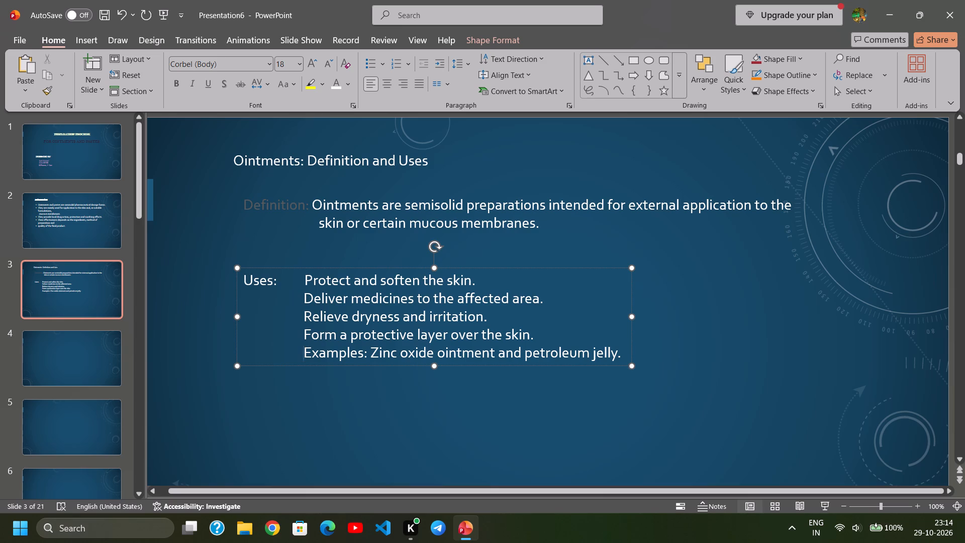
# Color the "Uses:" label the same dark gray as the "Definition:" label.
pyautogui.moveTo(279, 284); pyautogui.dragTo(254, 283)
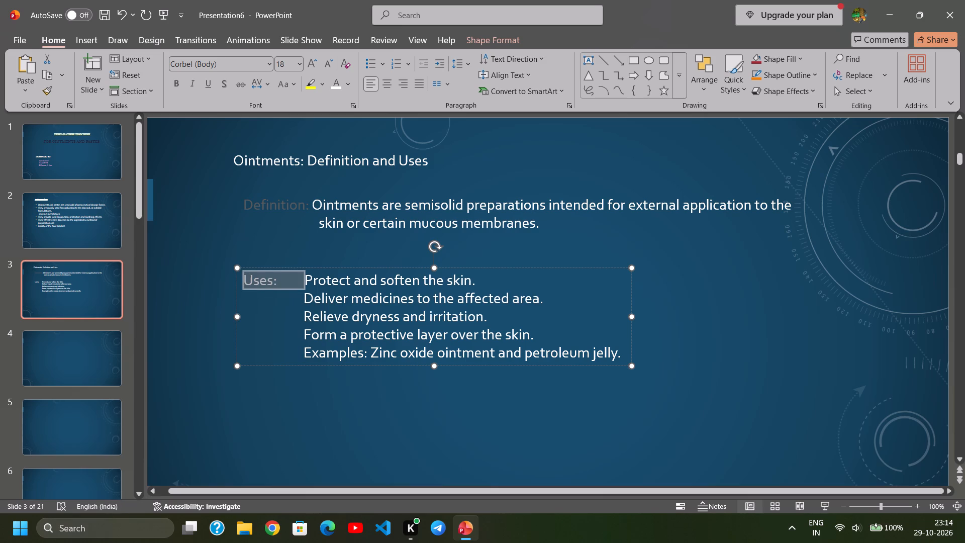
pyautogui.moveTo(254, 283); pyautogui.dragTo(252, 283)
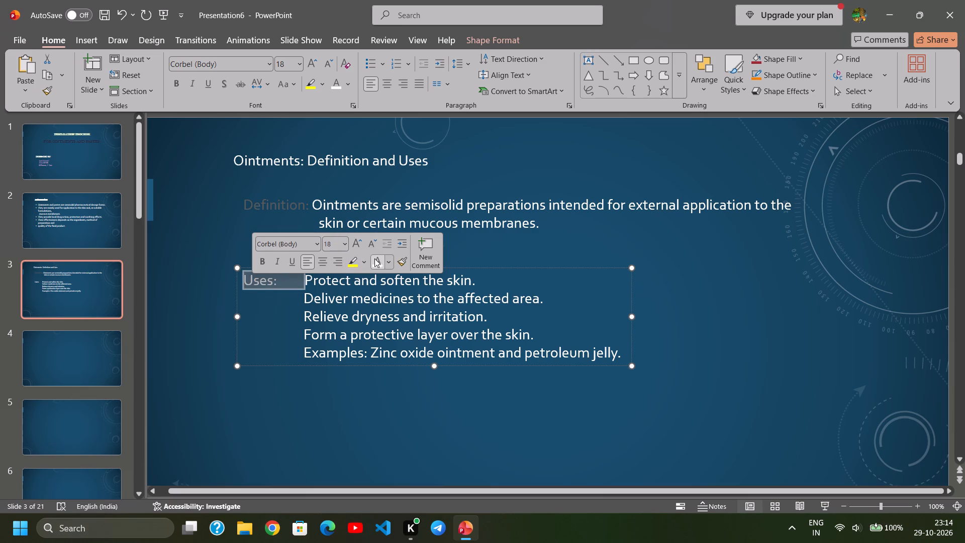
pyautogui.click(389, 261)
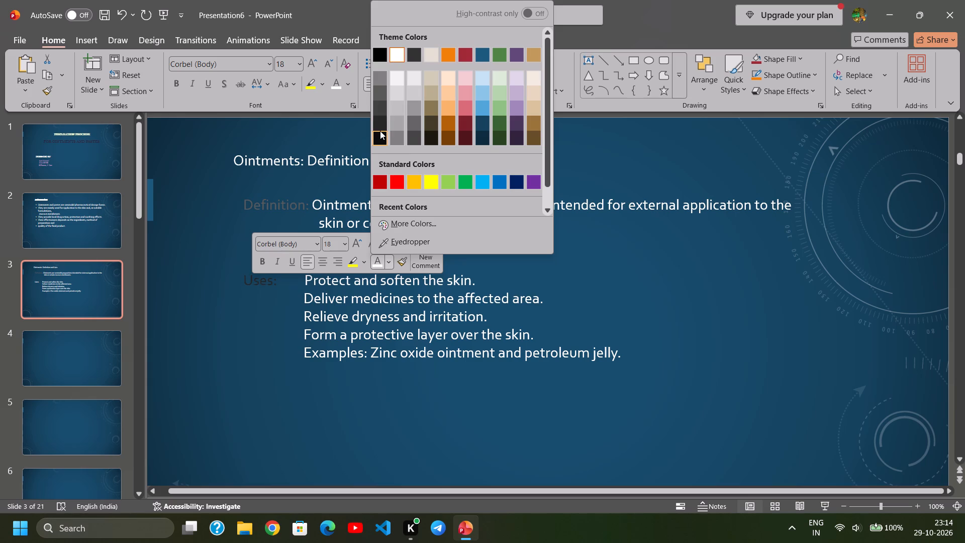
pyautogui.click(382, 89)
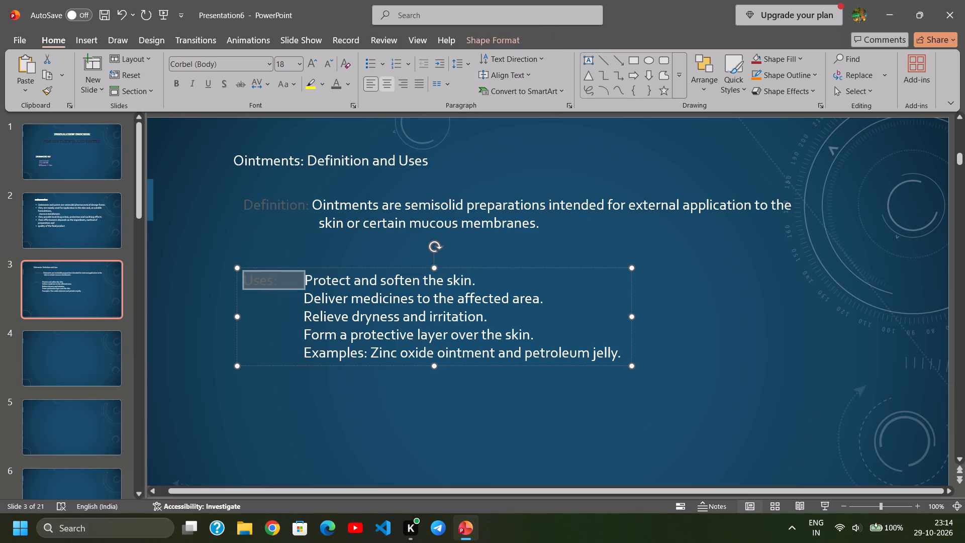
# Make the "Uses:" and "Definition:" labels bold, leaving nothing selected on the slide.
pyautogui.click(278, 283)
pyautogui.moveTo(278, 283); pyautogui.dragTo(250, 283)
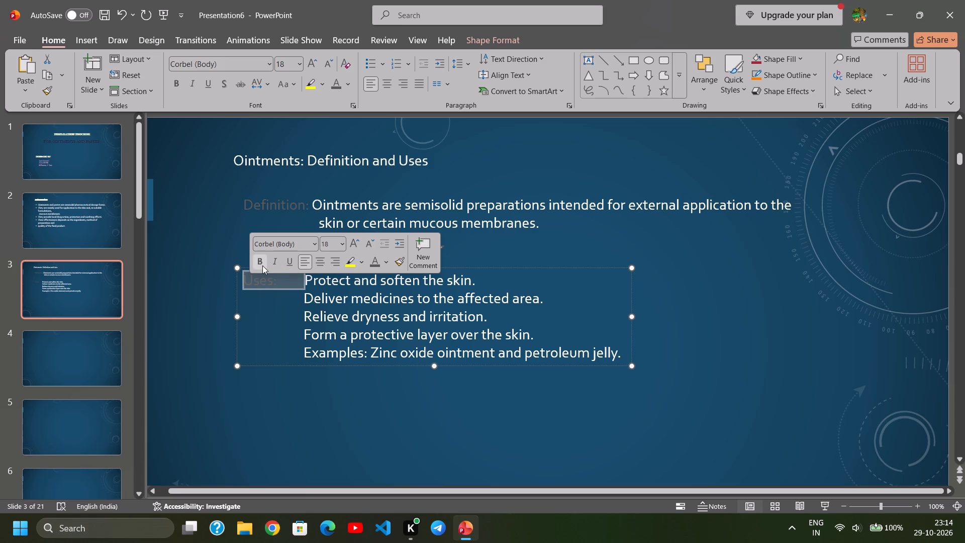
pyautogui.click(262, 265)
pyautogui.moveTo(308, 208); pyautogui.dragTo(258, 203)
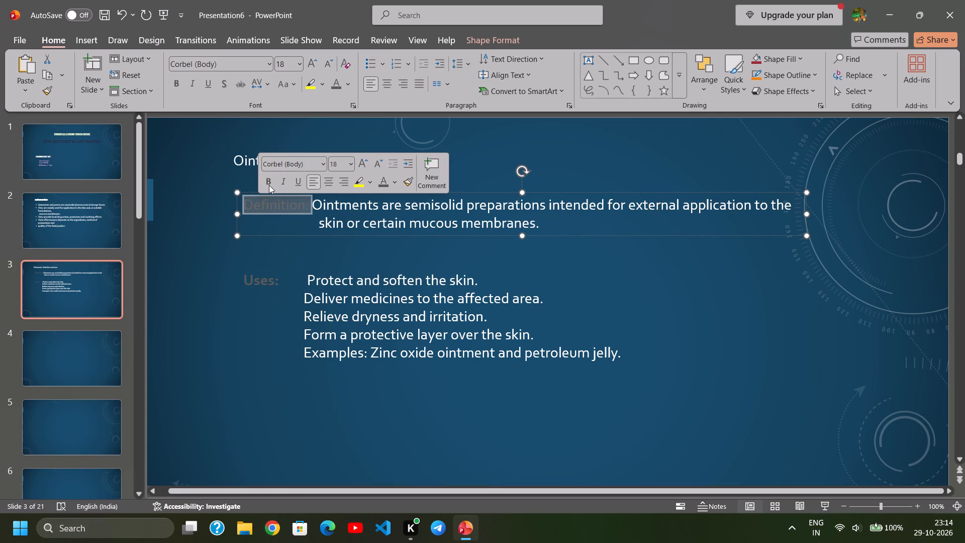
pyautogui.click(269, 185)
pyautogui.click(230, 309)
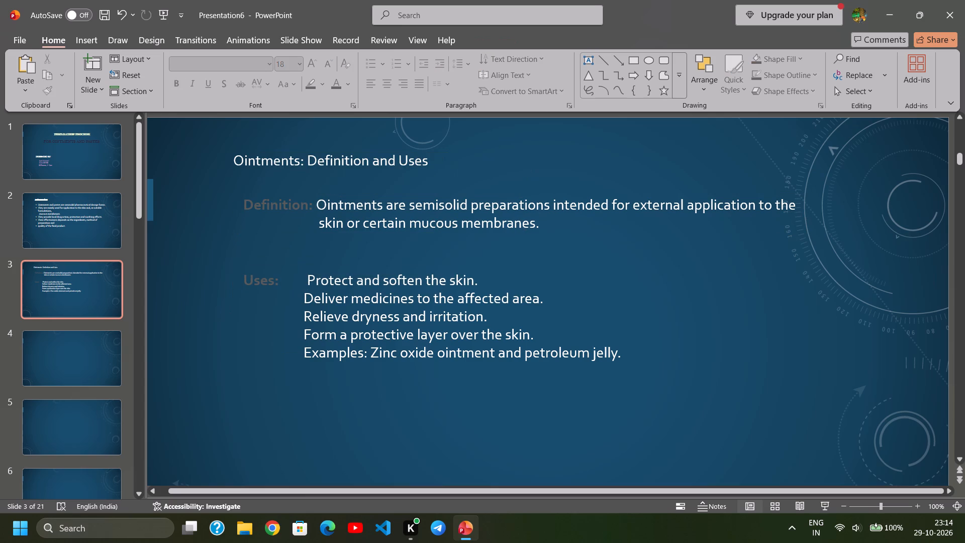
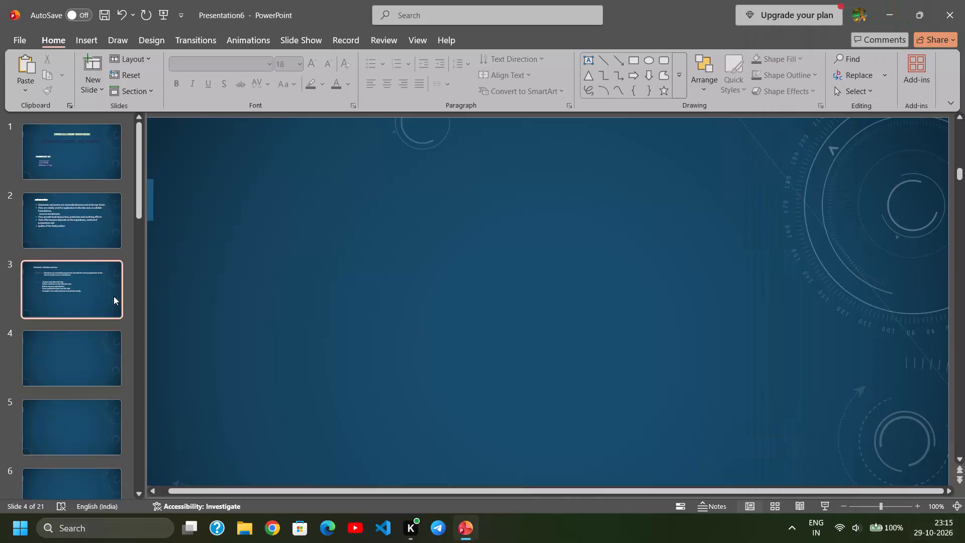
# Select and copy all the text boxes on slide 3, nudge them slightly to the right, and clear the selection.
pyautogui.click(224, 151)
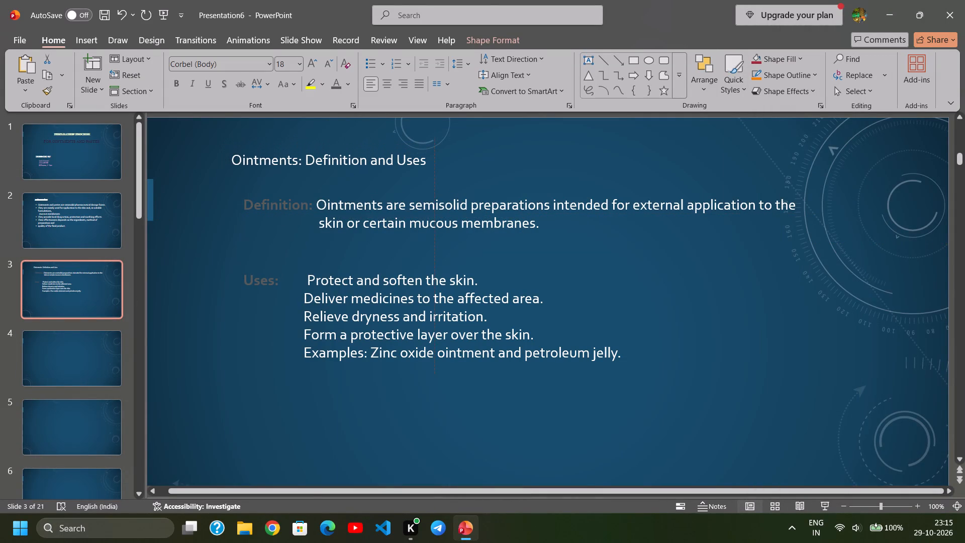
pyautogui.click(202, 146)
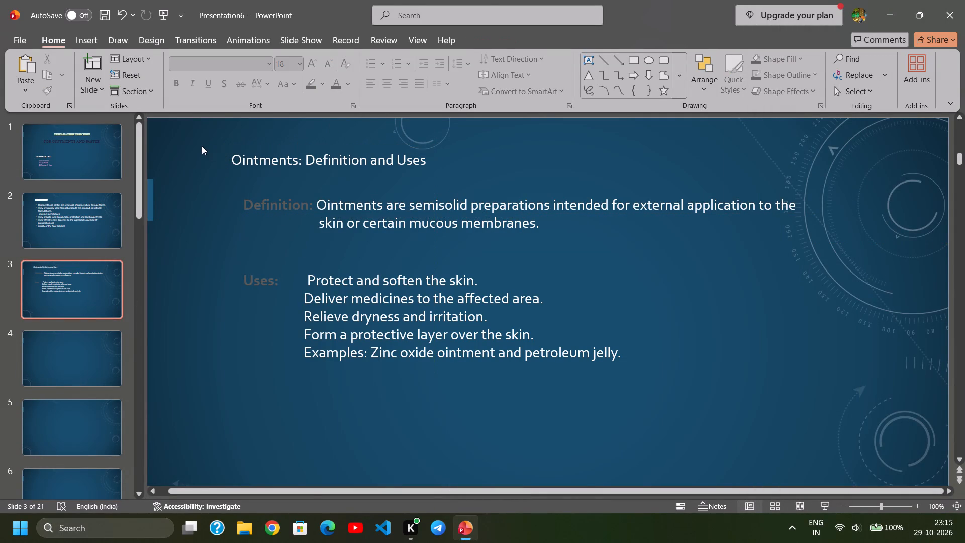
pyautogui.click(202, 146)
pyautogui.hotkey('ctrl', 'a')
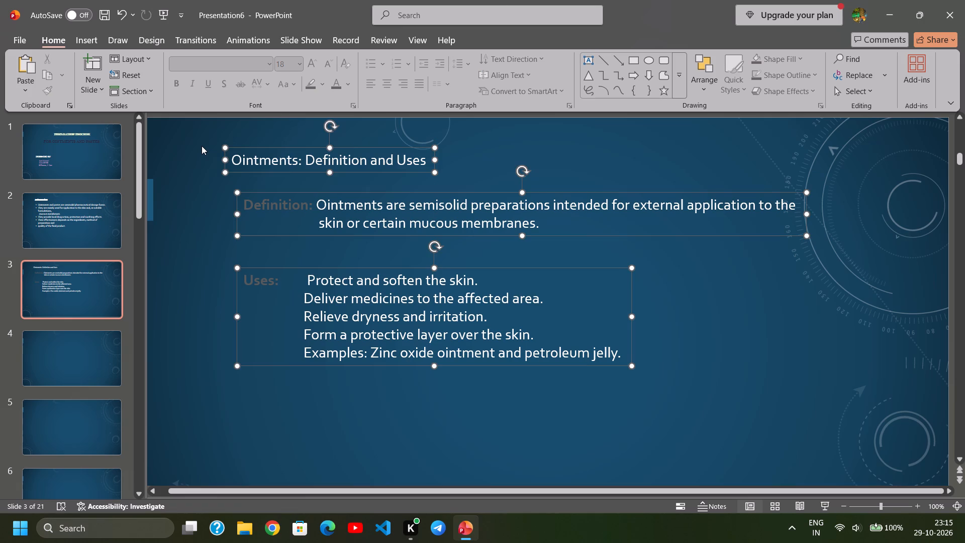
pyautogui.hotkey('ctrl', 'a')
pyautogui.hotkey('ctrl', 'c')
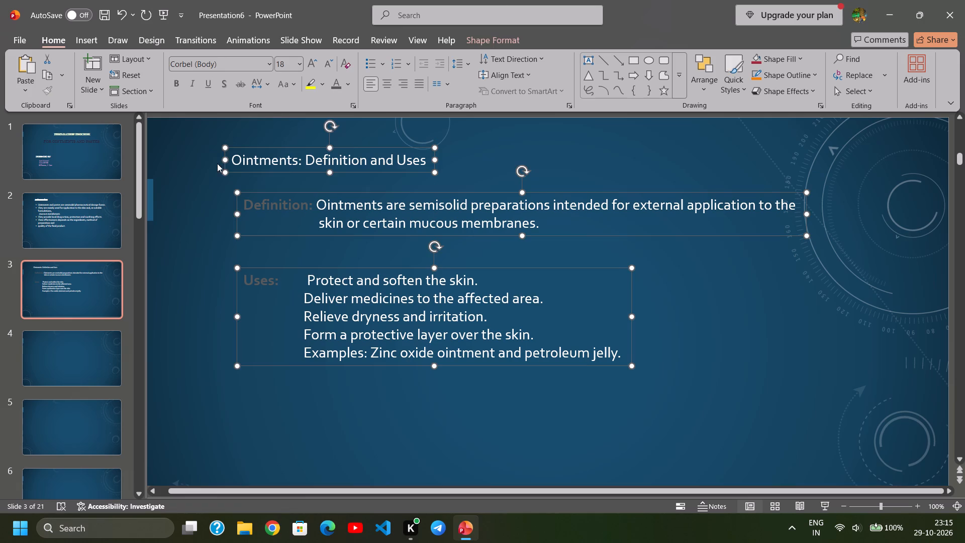
pyautogui.press('Right')
pyautogui.click(213, 290)
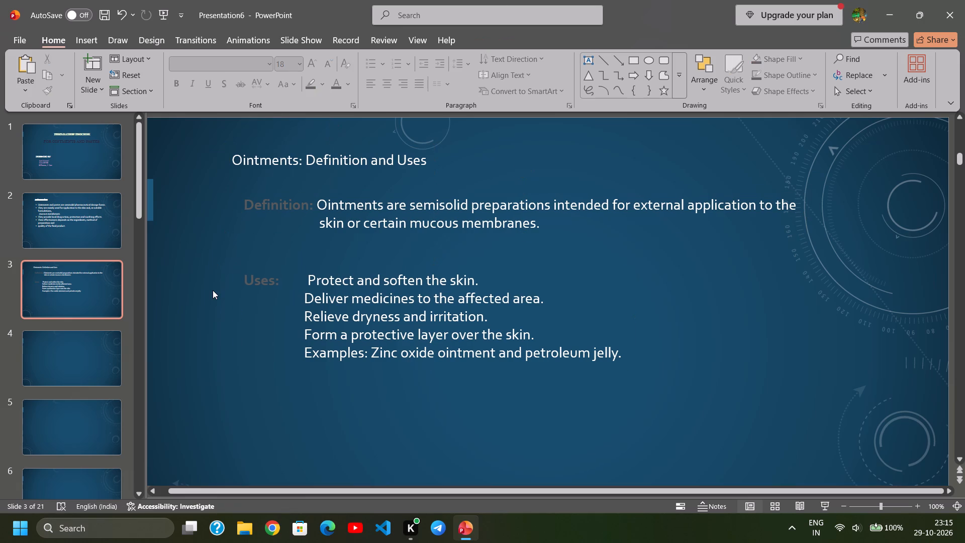
# Copy the whole of slide 3, paste it after blank slide 4, and move the copy up towards the slide 4 position.
pyautogui.rightClick(100, 286)
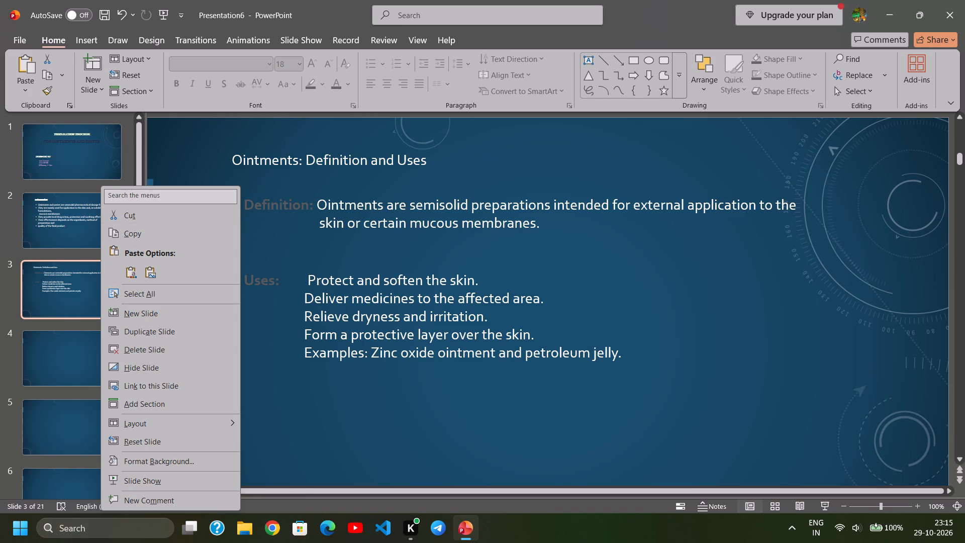
pyautogui.click(139, 231)
pyautogui.click(88, 355)
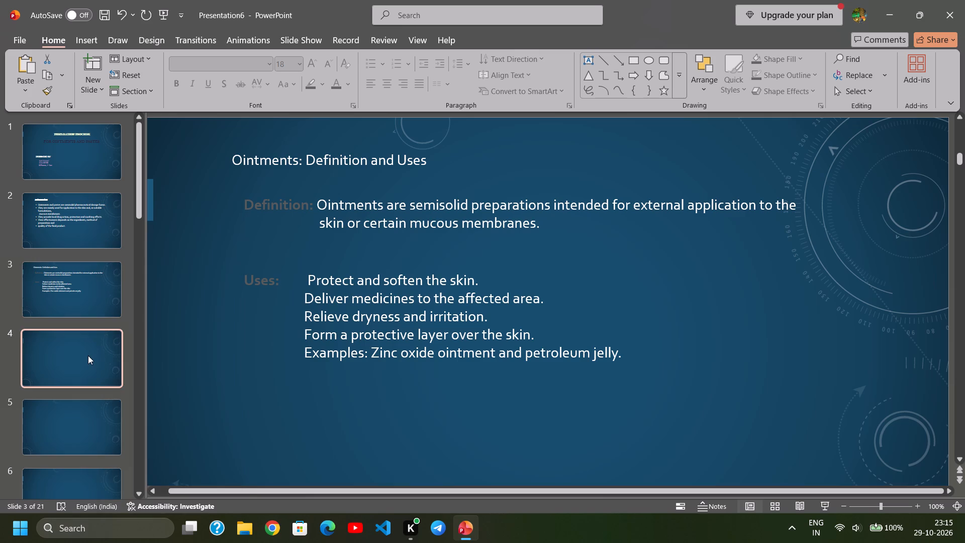
pyautogui.hotkey('ctrl', 'v')
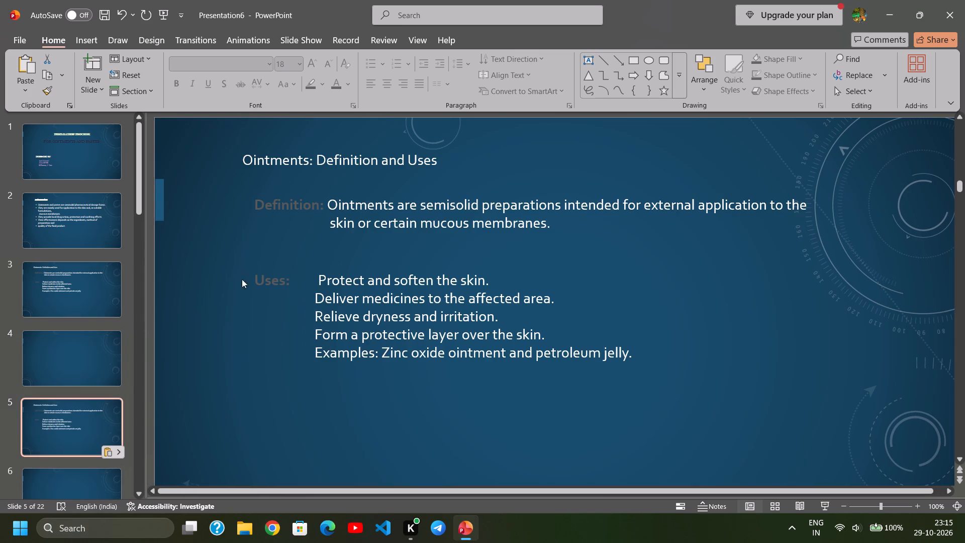
pyautogui.moveTo(82, 422); pyautogui.dragTo(81, 358)
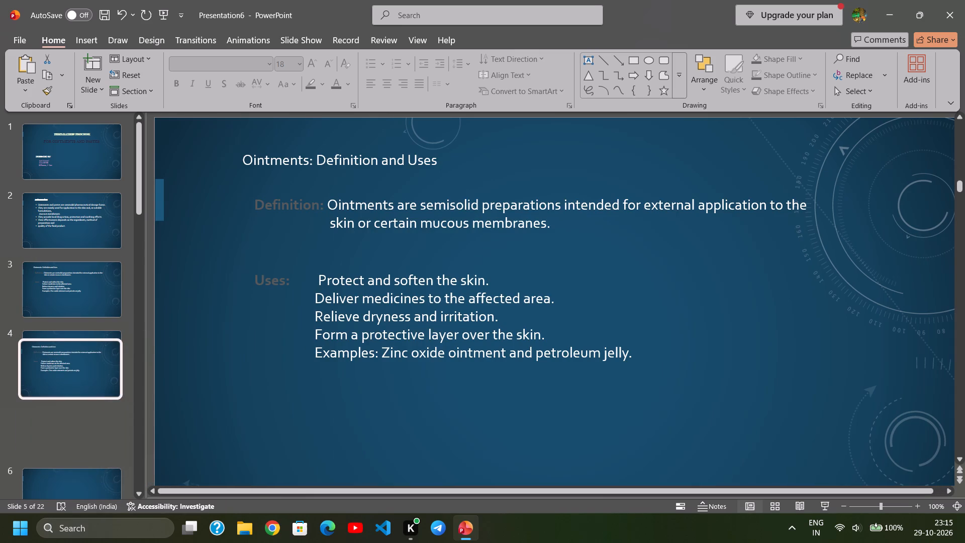
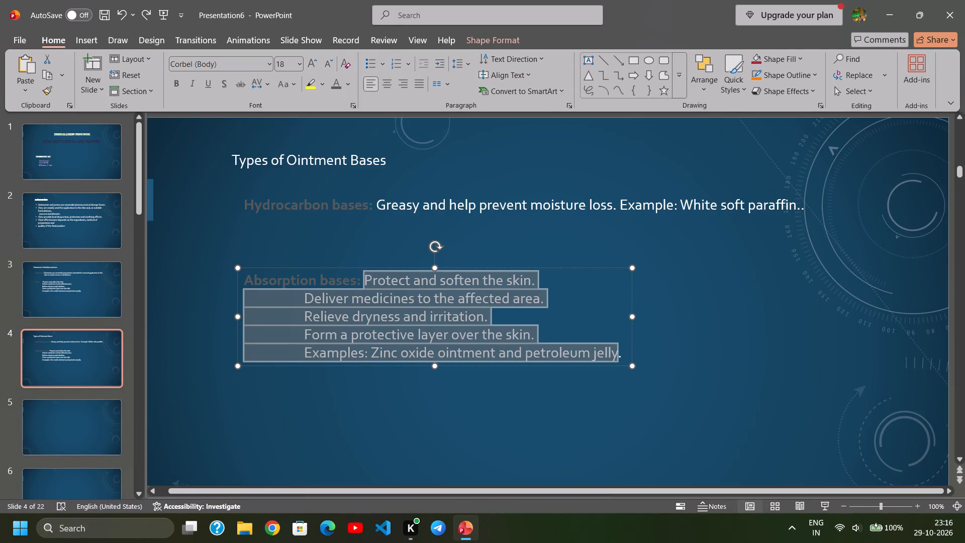
# Replace the selected text after "Absorption bases:" on slide 4 with the copied description of absorption, water-removable and water-soluble bases.
pyautogui.hotkey('ctrl', 'v')
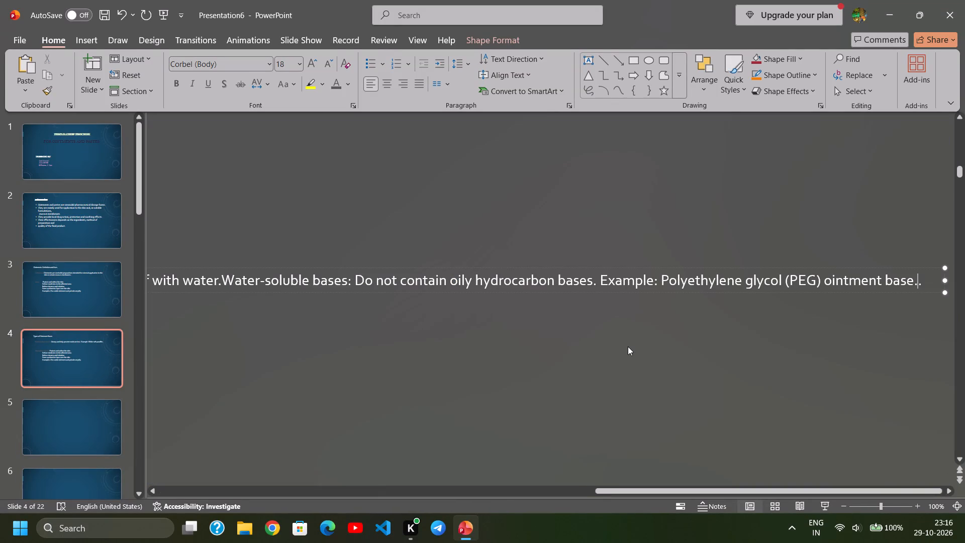
pyautogui.hotkey('alt', 'z')
# Break the pasted text into five lines, starting new ones at "Water-removable", "can be washed off", "bases: Do not contain" and "Example: Polyethylene glycol".
pyautogui.hscroll(1, 628, 346)
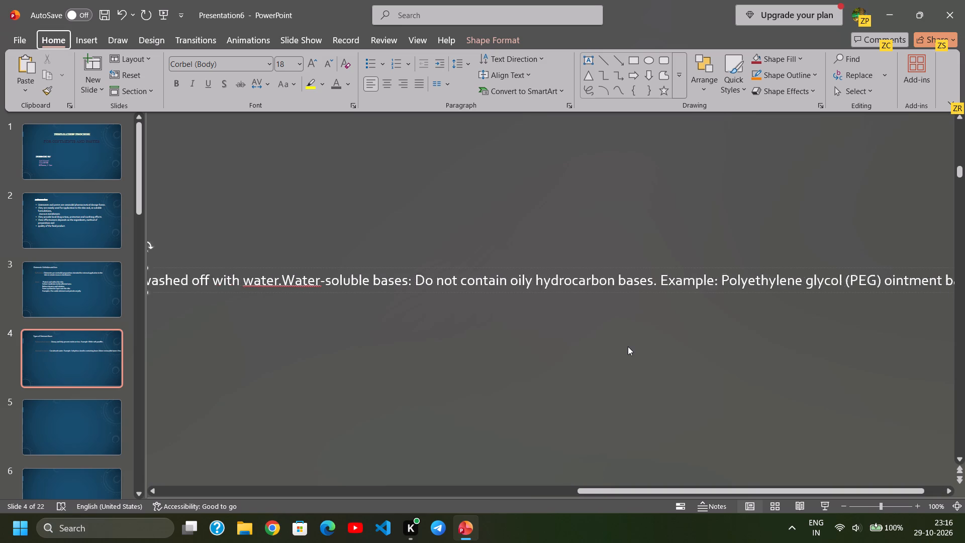
pyautogui.hscroll(8, 628, 346)
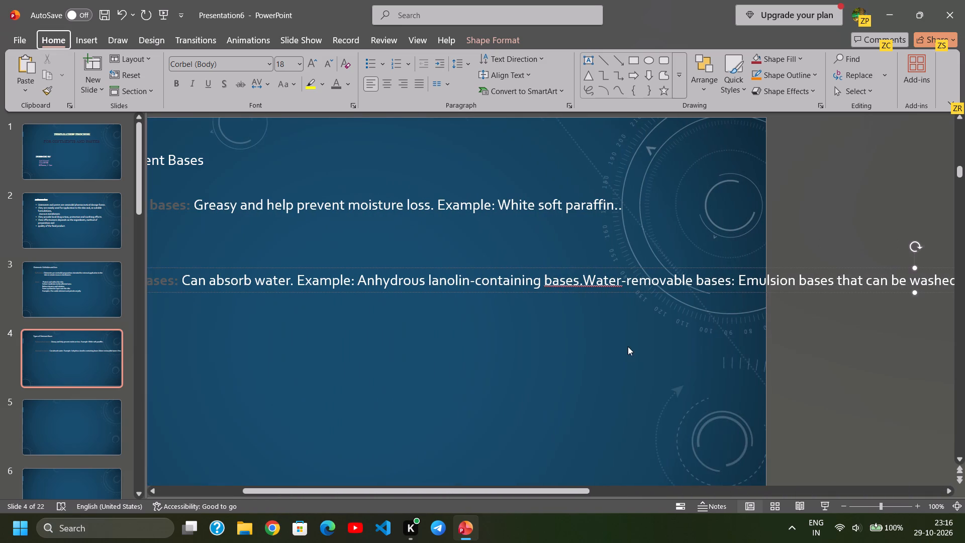
pyautogui.hscroll(2, 628, 346)
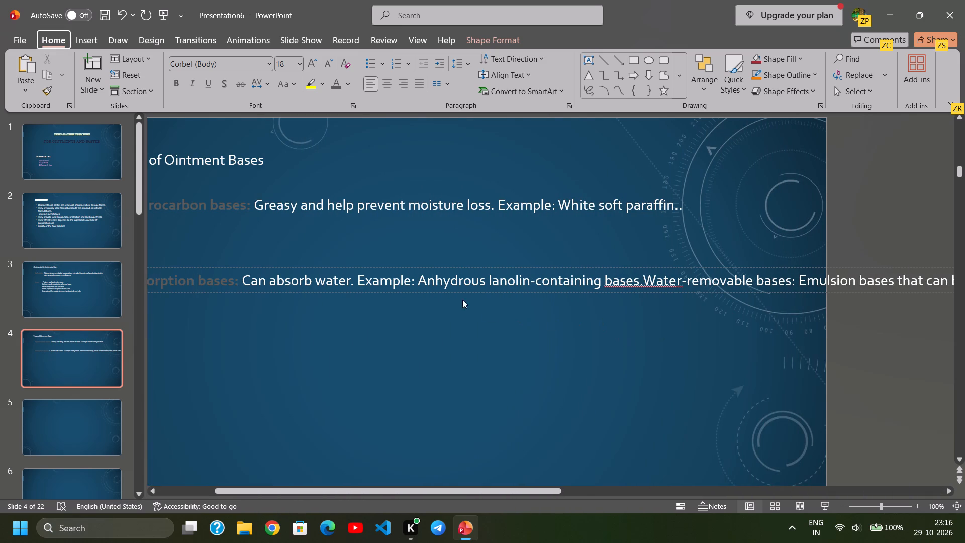
pyautogui.click(643, 283)
pyautogui.press('Return')
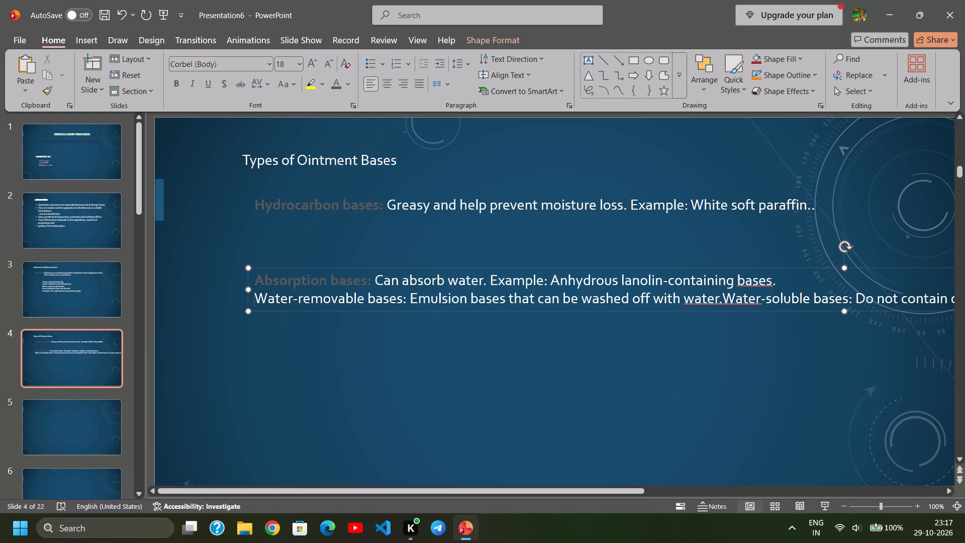
pyautogui.click(537, 301)
pyautogui.press('Return')
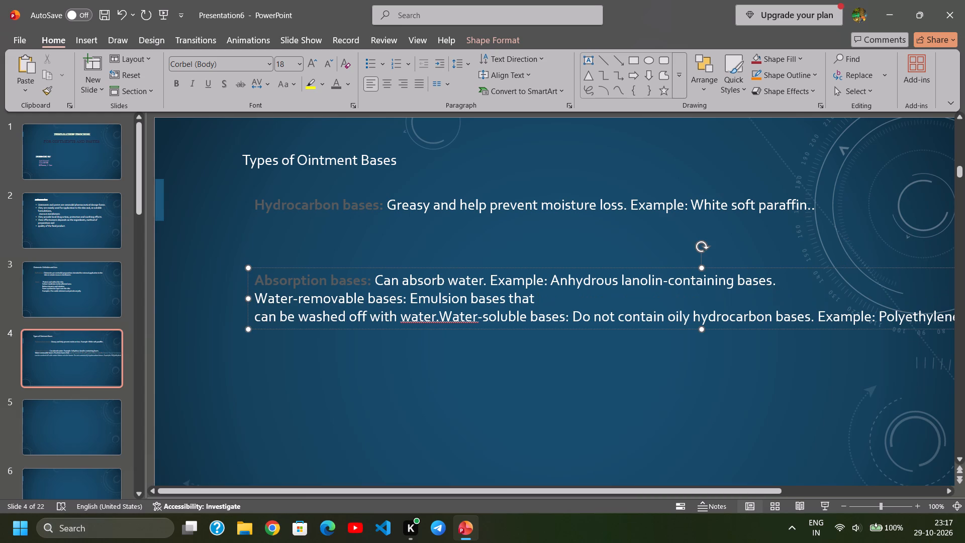
pyautogui.click(569, 319)
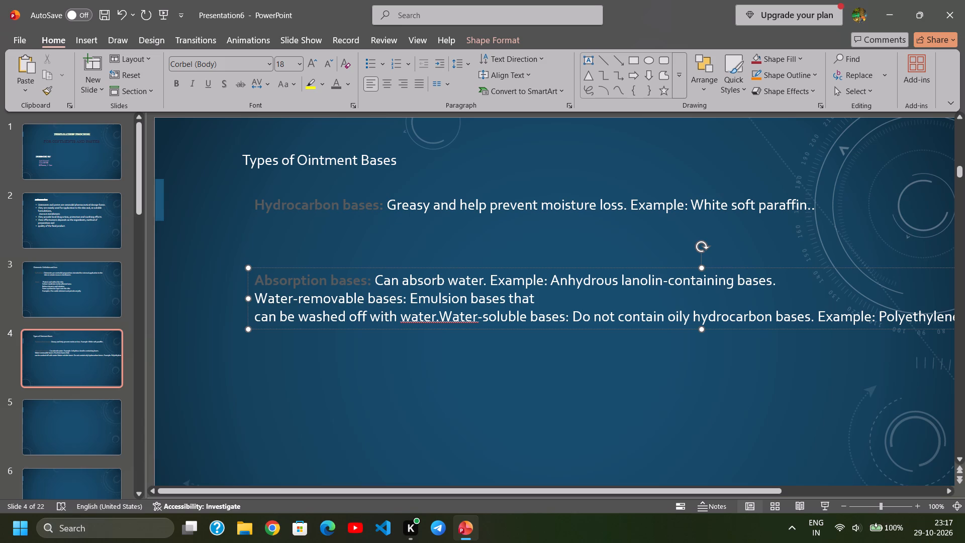
pyautogui.click(530, 318)
pyautogui.press('Return')
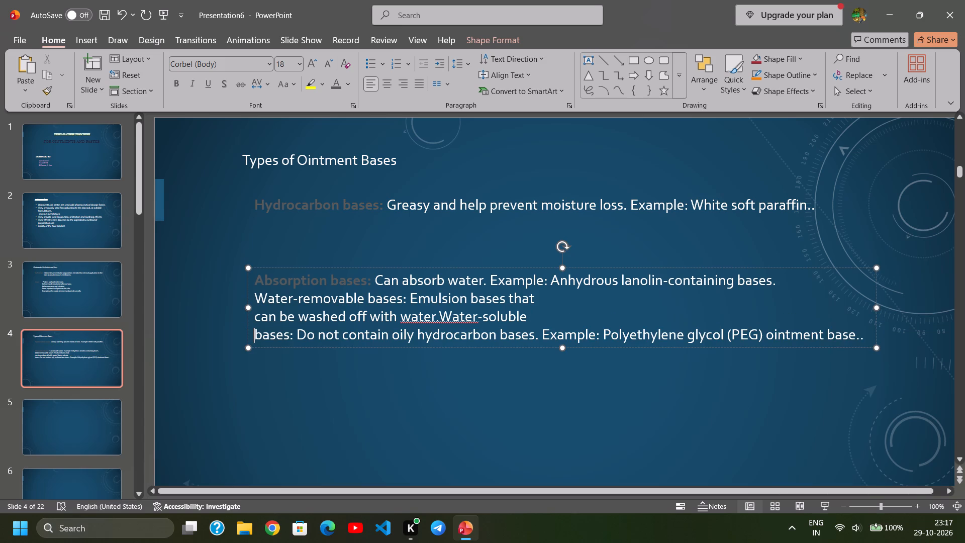
pyautogui.click(543, 336)
pyautogui.press('Return')
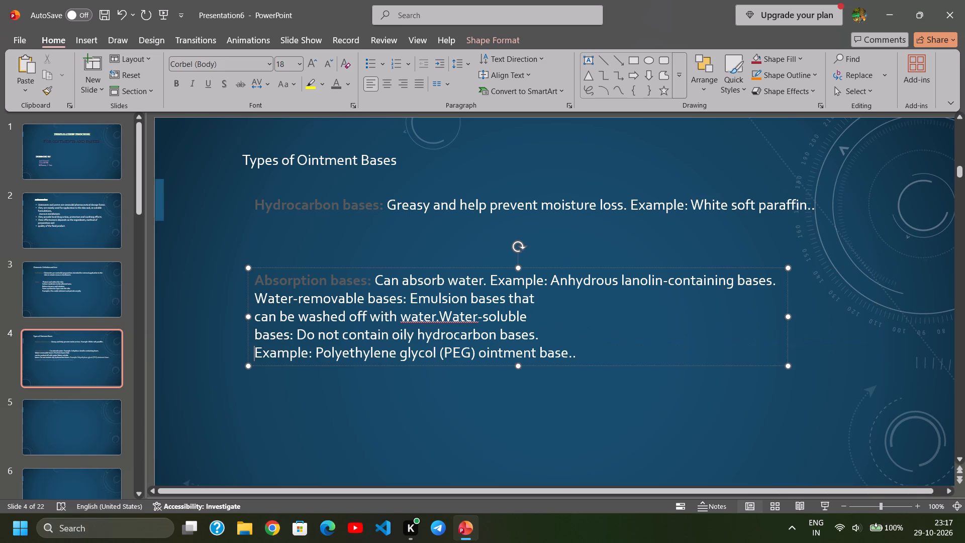
# Indent the "Water-removable bases" and "can be washed off" lines by four tab stops each, aligning them under "Can absorb water".
pyautogui.click(255, 300)
pyautogui.press('Tab')
pyautogui.press('Tab')
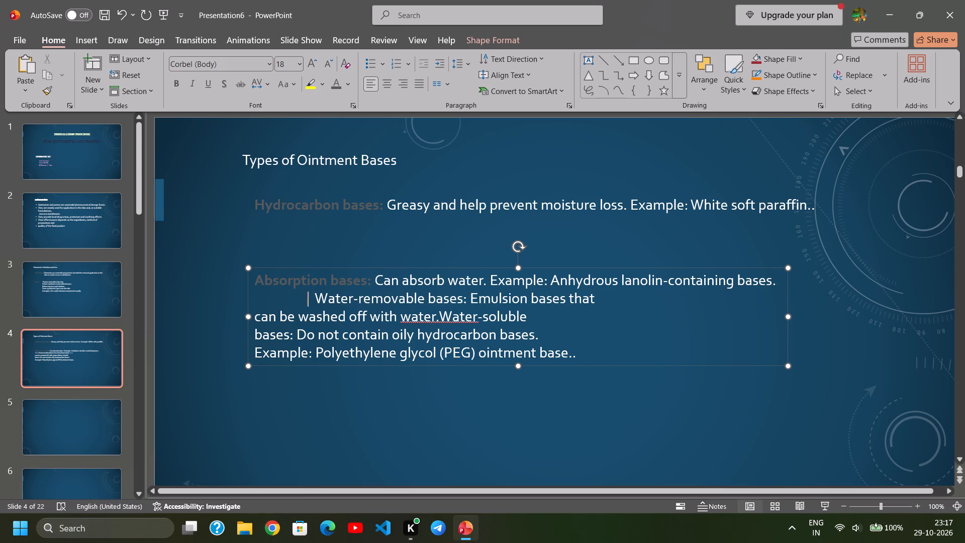
pyautogui.press('Tab')
pyautogui.press('Tab')
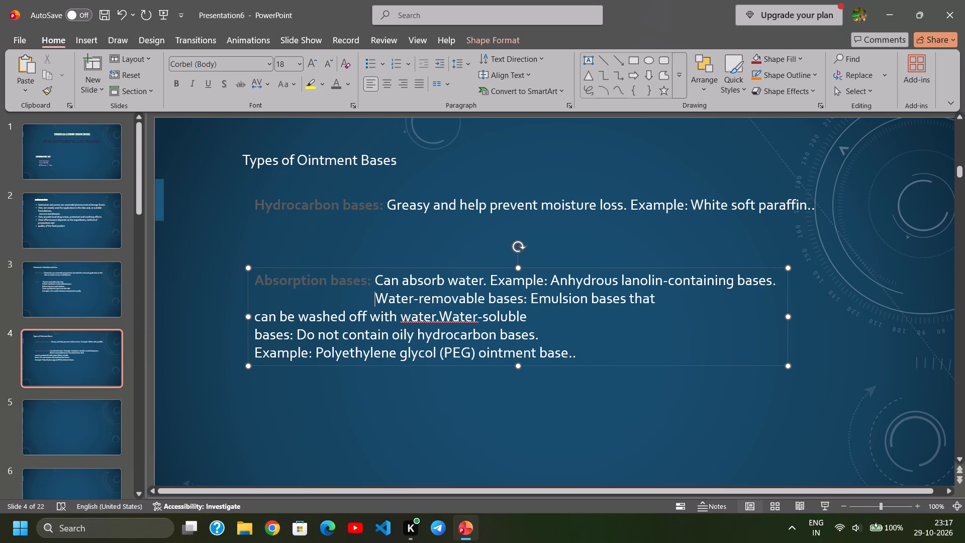
pyautogui.click(254, 318)
pyautogui.press('Tab')
pyautogui.press('Tab')
pyautogui.click(254, 318)
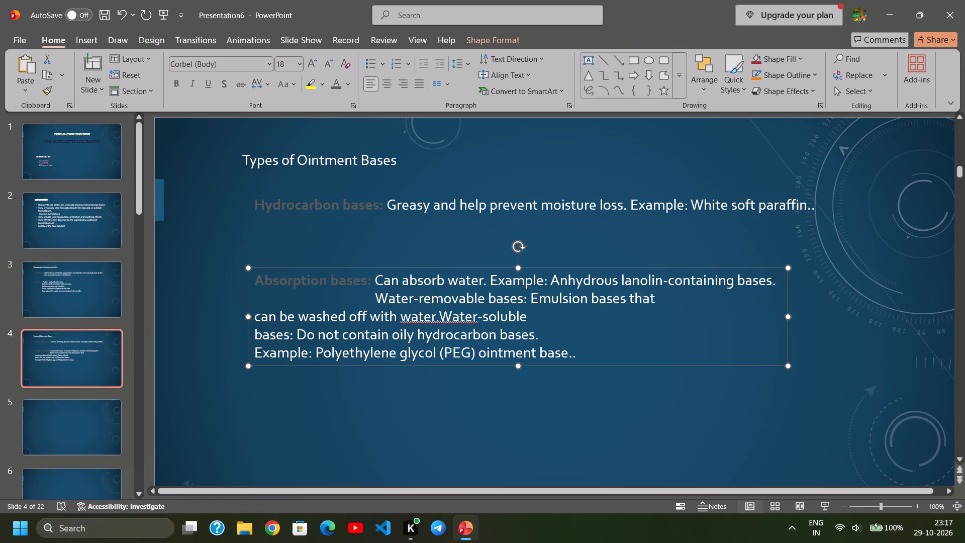
pyautogui.click(254, 318)
pyautogui.click(254, 315)
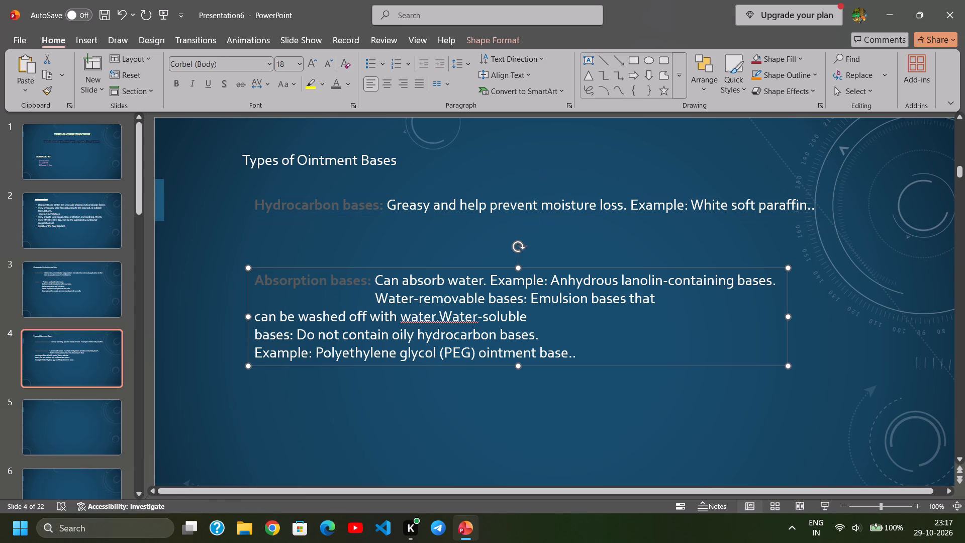
pyautogui.click(257, 316)
pyautogui.press('Tab')
pyautogui.press('Tab')
pyautogui.press('Tab')
pyautogui.press('Tab')
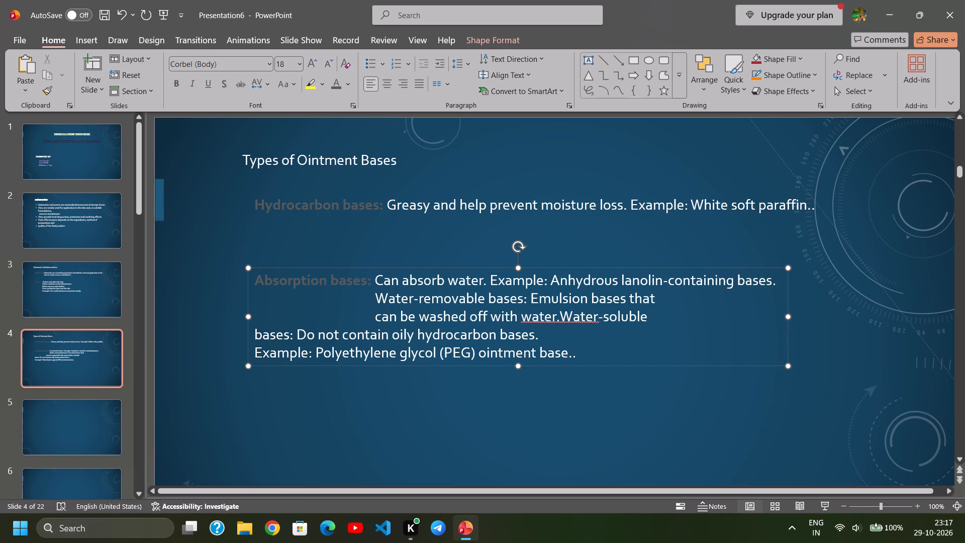
# Indent the "bases: Do not contain" and "Example: Polyethylene glycol" lines by four tab stops each to match, and deselect the text box.
pyautogui.click(256, 330)
pyautogui.press('Tab')
pyautogui.press('Tab')
pyautogui.press('Tab')
pyautogui.press('Tab')
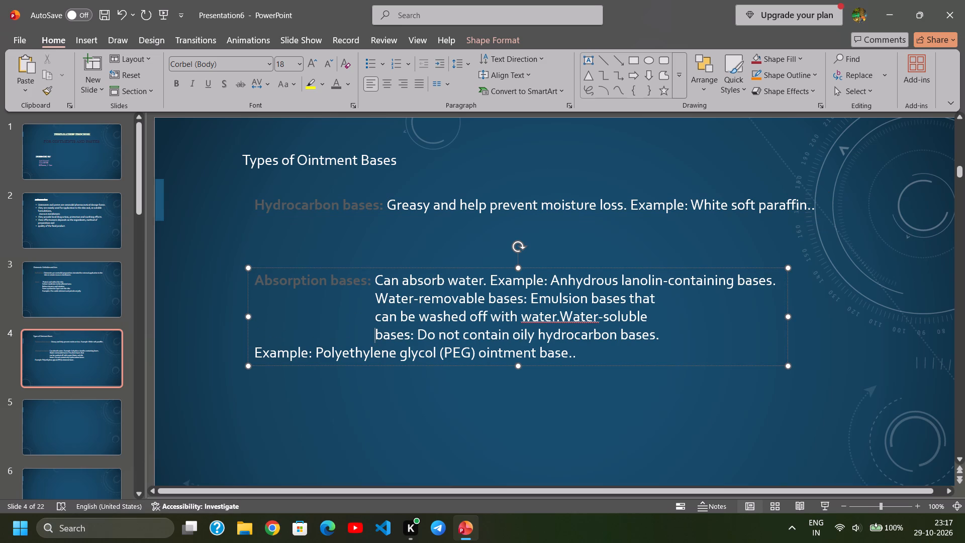
pyautogui.click(254, 351)
pyautogui.press('Tab')
pyautogui.press('Tab')
pyautogui.press('Tab')
pyautogui.press('Tab')
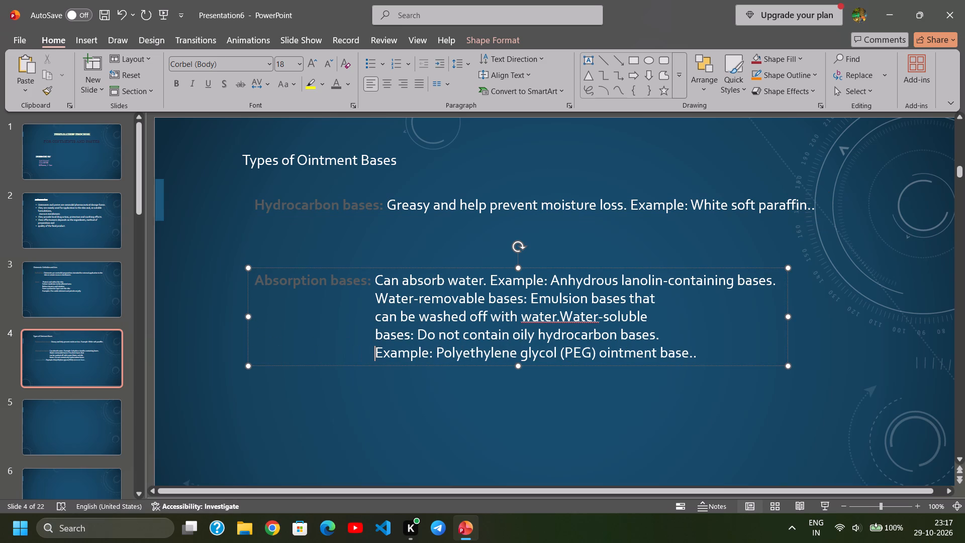
pyautogui.click(317, 396)
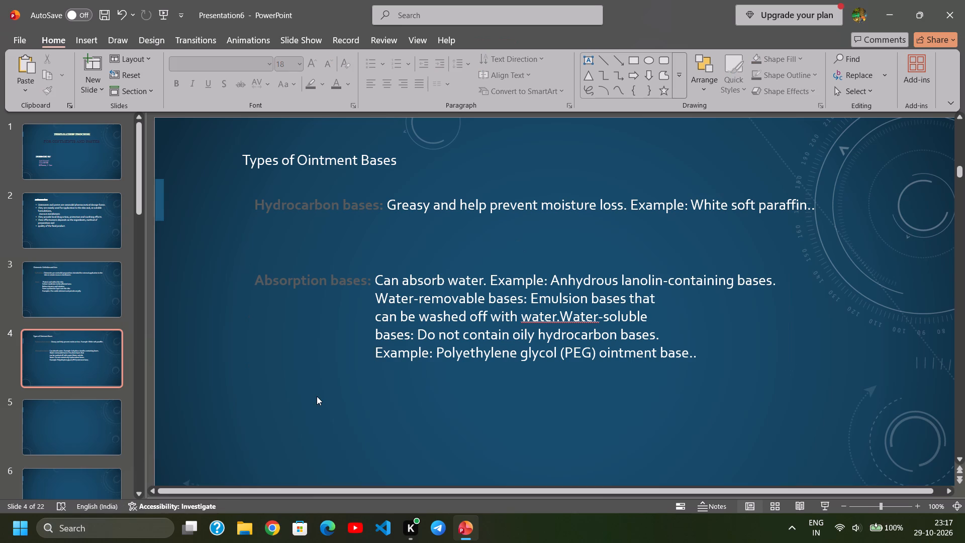
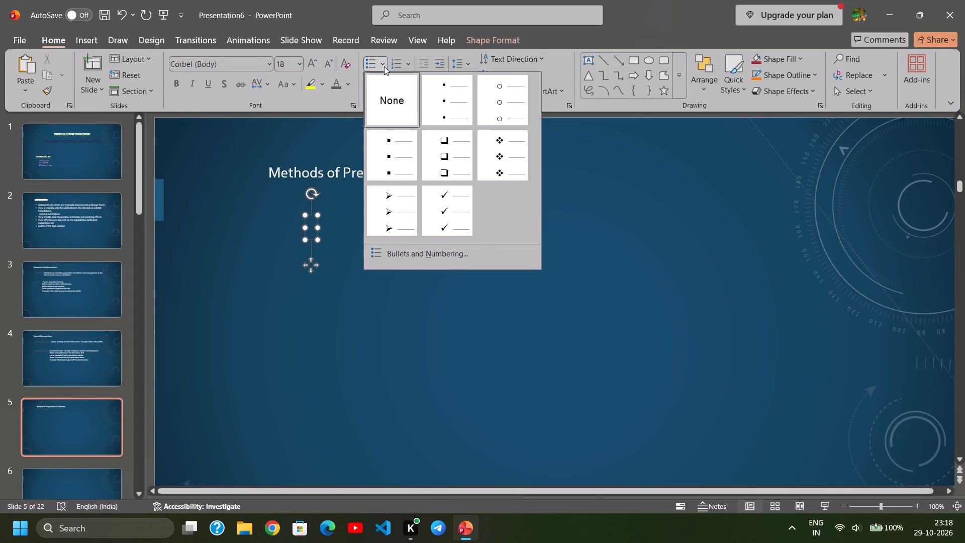
# Apply arrow bullets to the empty text box below slide 5's title and paste the copied "Incorporation method" line into it.
pyautogui.click(400, 206)
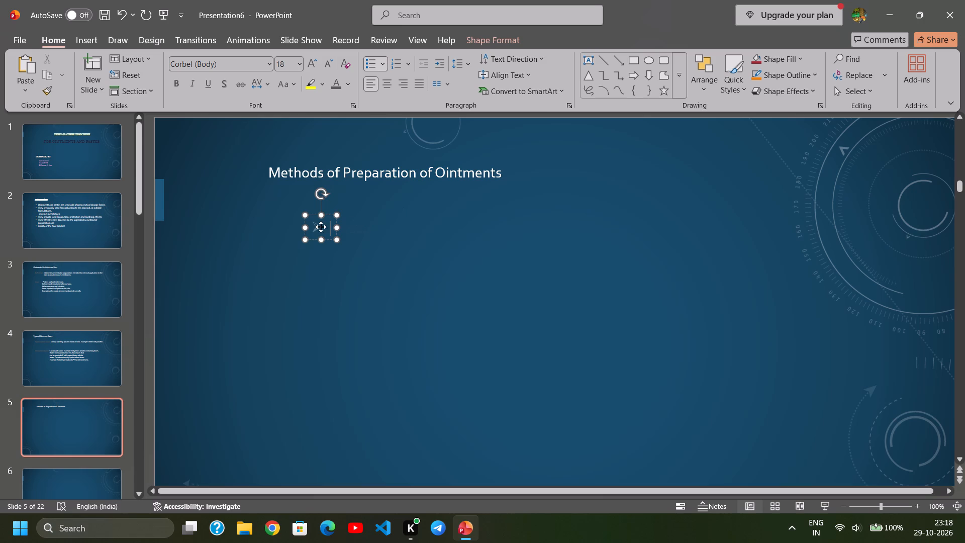
pyautogui.click(325, 226)
pyautogui.hotkey('ctrl', 'v')
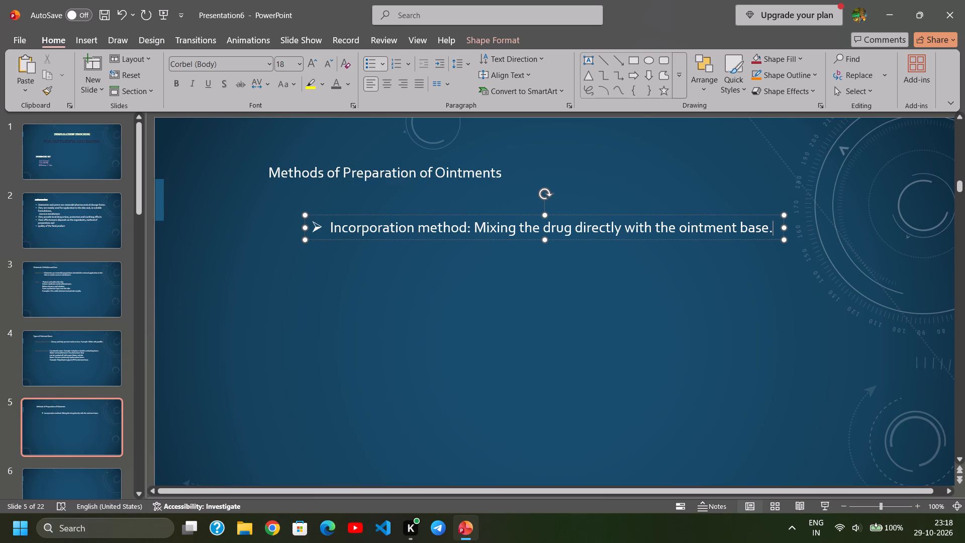
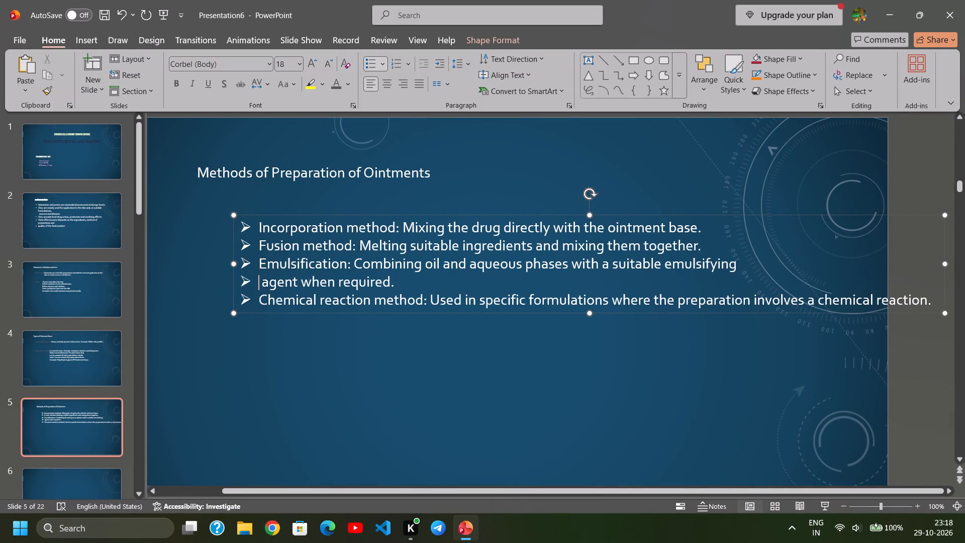
# Remove the bullet from the "agent when required." line and indent it with spaces to align under the Emulsification text.
pyautogui.press('BackSpace')
pyautogui.press('space')
pyautogui.press('space')
pyautogui.press('space')
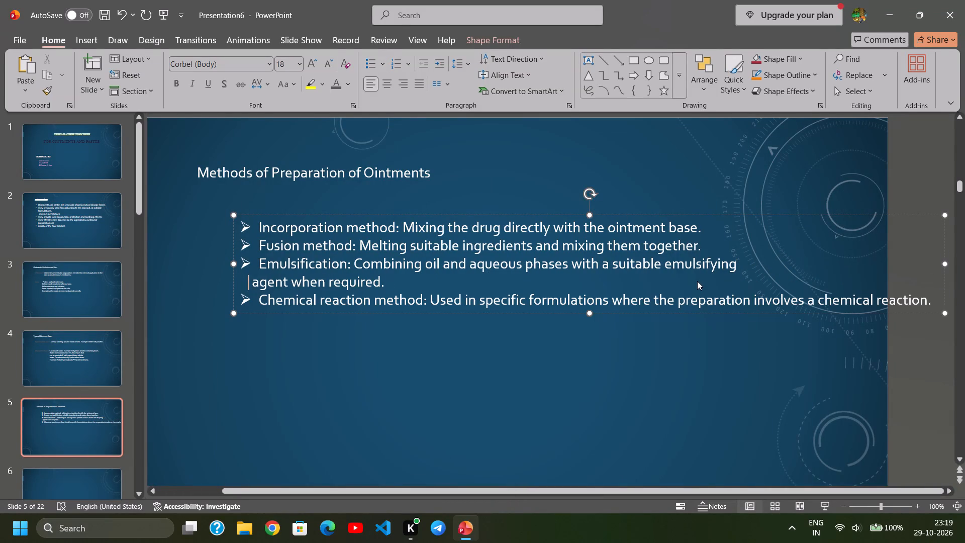
pyautogui.press('space')
pyautogui.press('space')
pyautogui.press('space')
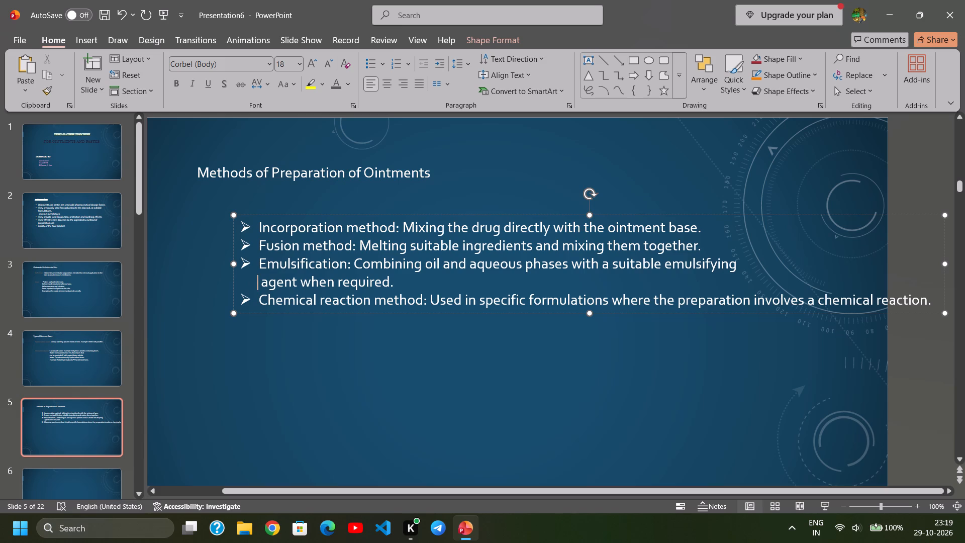
# Break the Chemical reaction bullet before "involves a chemical reaction.", remove the new line's bullet and indent it with spaces under the text above.
pyautogui.click(753, 300)
pyautogui.press('Return')
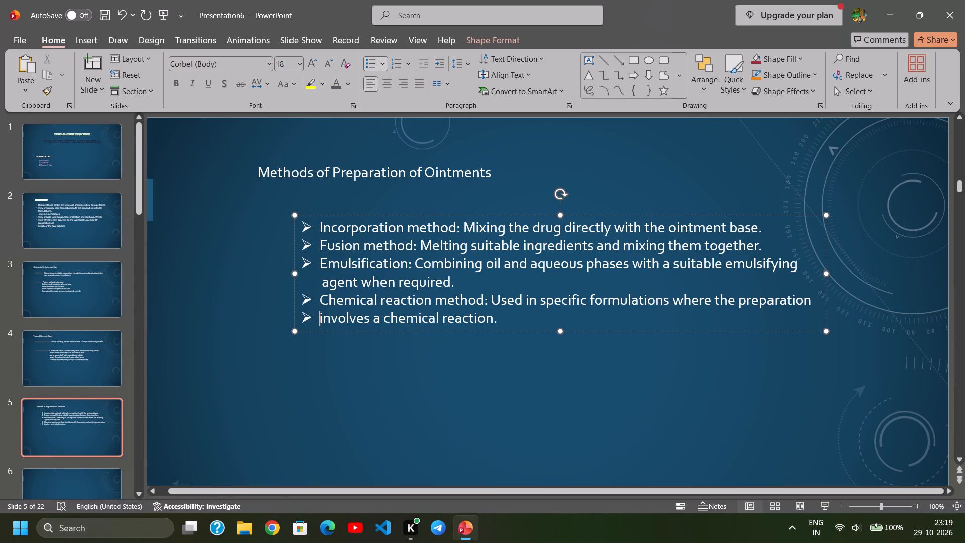
pyautogui.press('BackSpace')
pyautogui.press('space')
pyautogui.press('space')
pyautogui.press('space')
pyautogui.press('space')
pyautogui.press('space')
pyautogui.press('space')
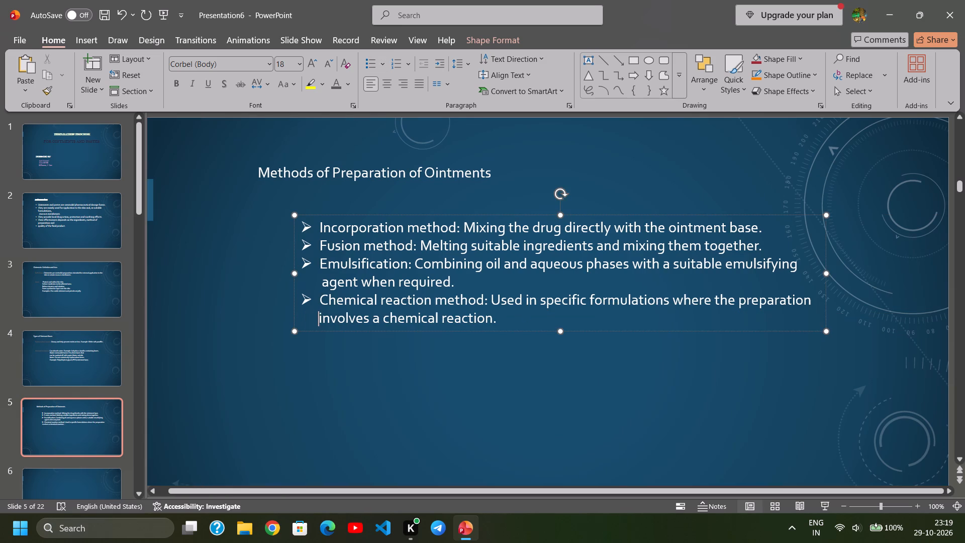
pyautogui.press('space')
pyautogui.click(863, 385)
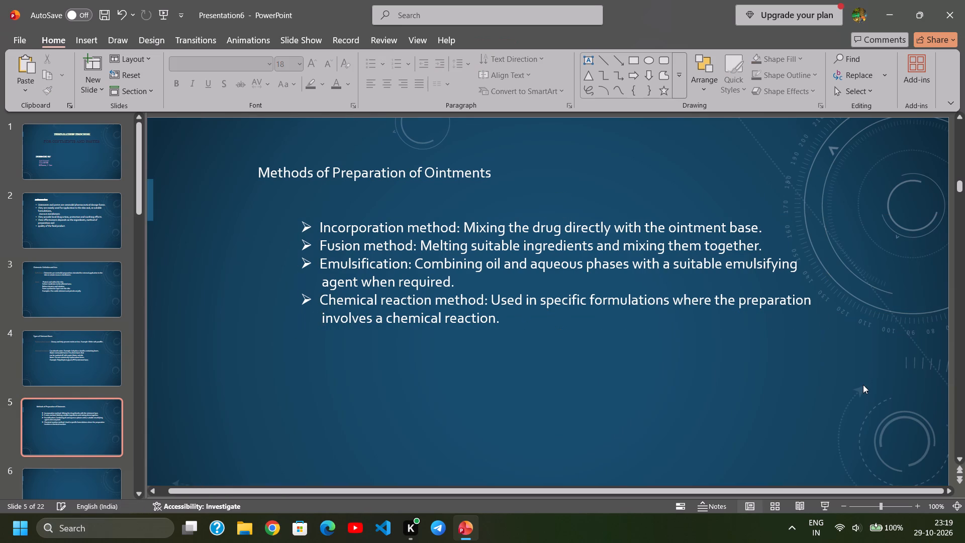
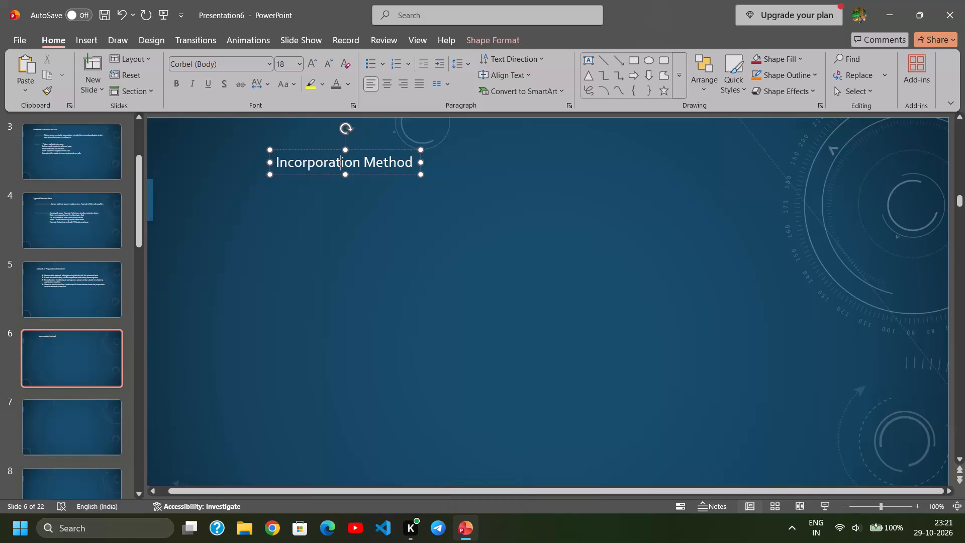
# Move the "Incorporation Method" text box on slide 6 slightly left and up, closer to the slide's upper-left corner.
pyautogui.moveTo(302, 158); pyautogui.dragTo(289, 156)
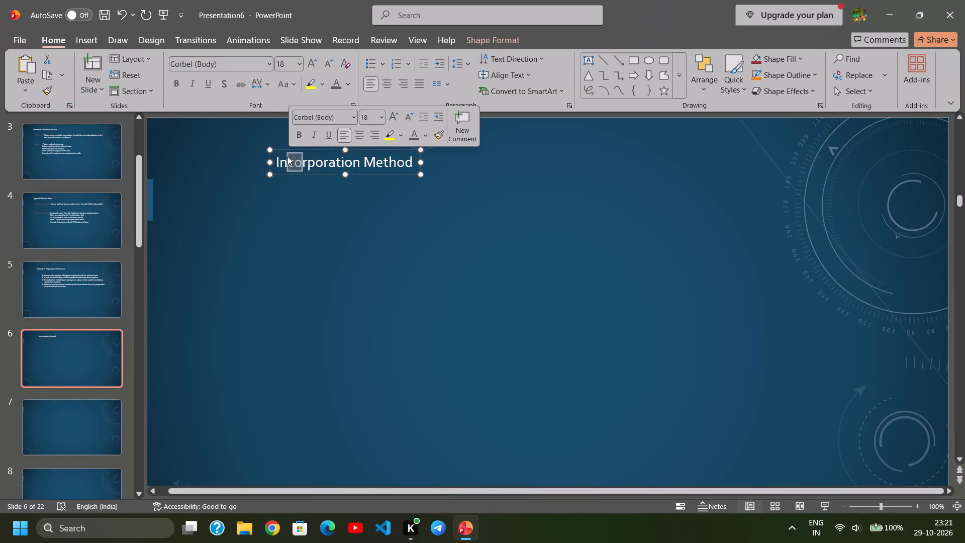
pyautogui.click(279, 154)
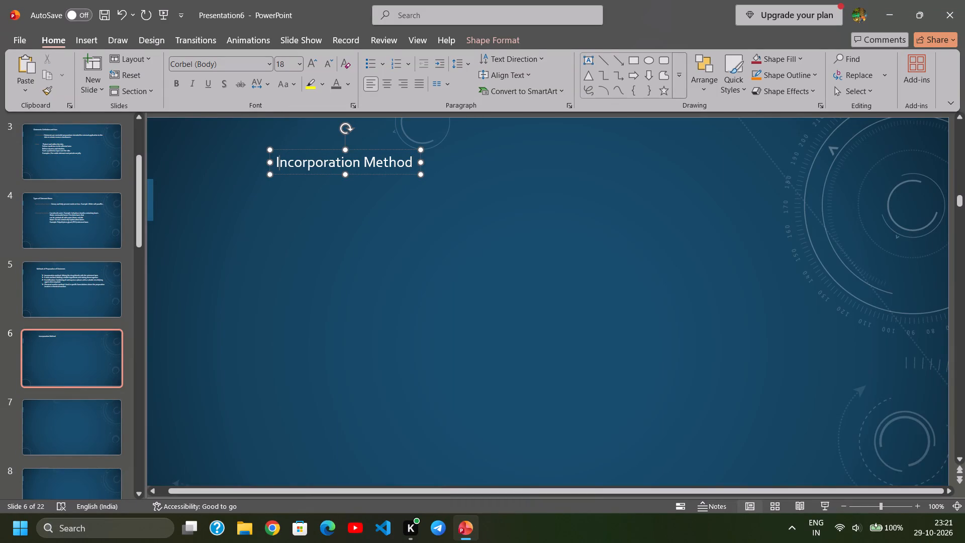
pyautogui.moveTo(273, 171); pyautogui.dragTo(239, 166)
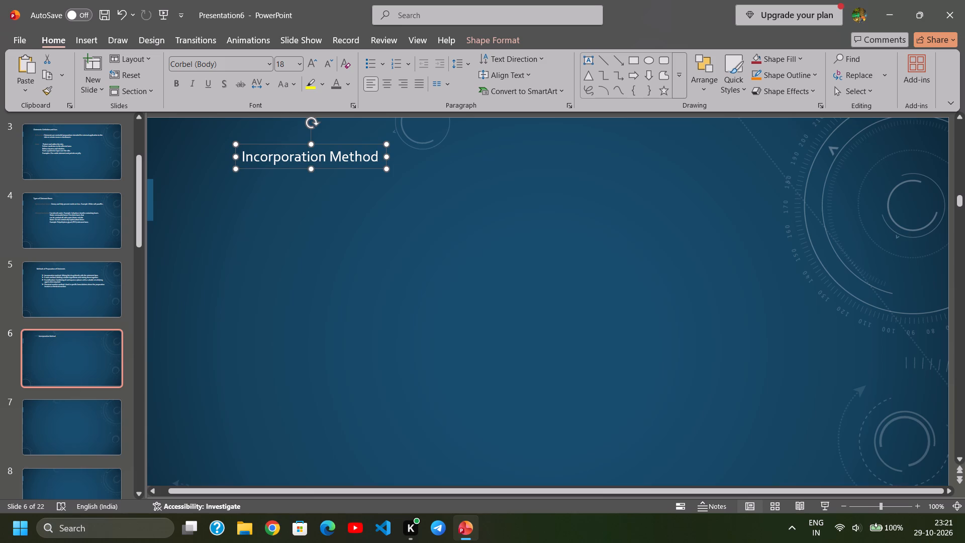
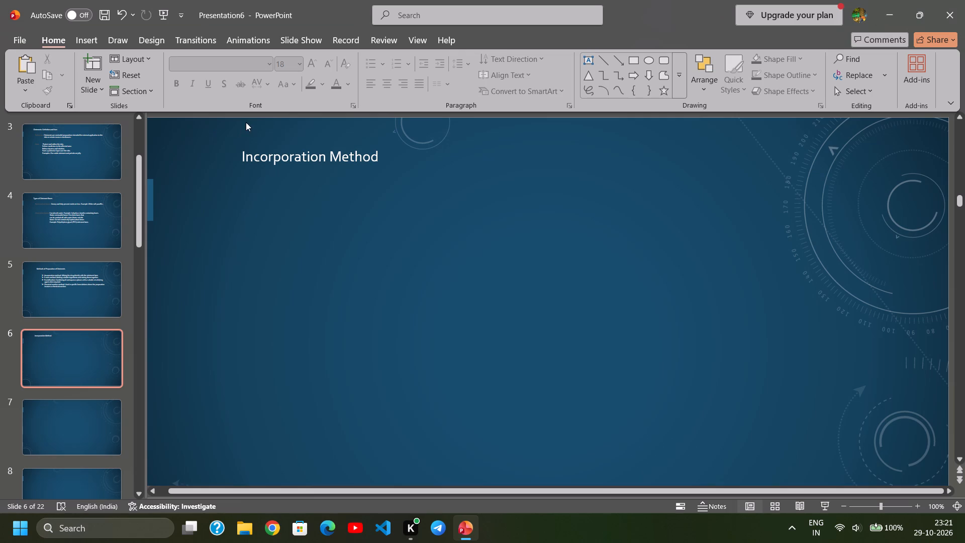
# Insert the picture "WhatsApp Image 2026-10-29 at 22.42.04" from the Downloads folder onto slide 6.
pyautogui.click(96, 36)
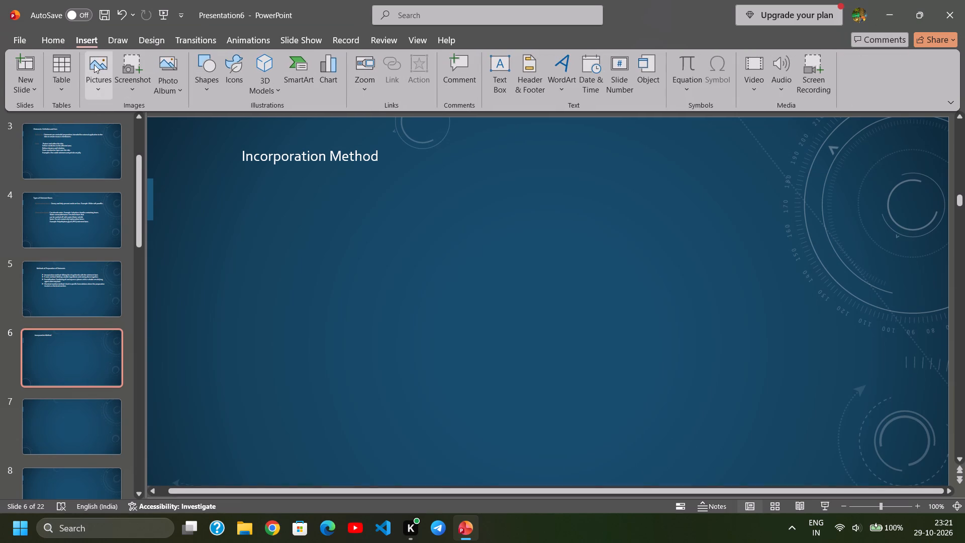
pyautogui.click(94, 64)
pyautogui.click(110, 124)
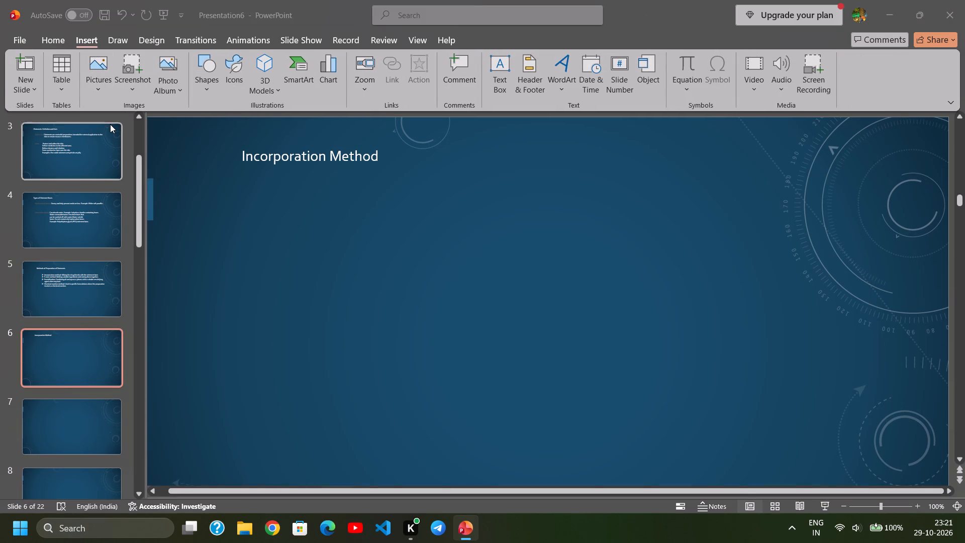
pyautogui.scroll(-2, 42, 136)
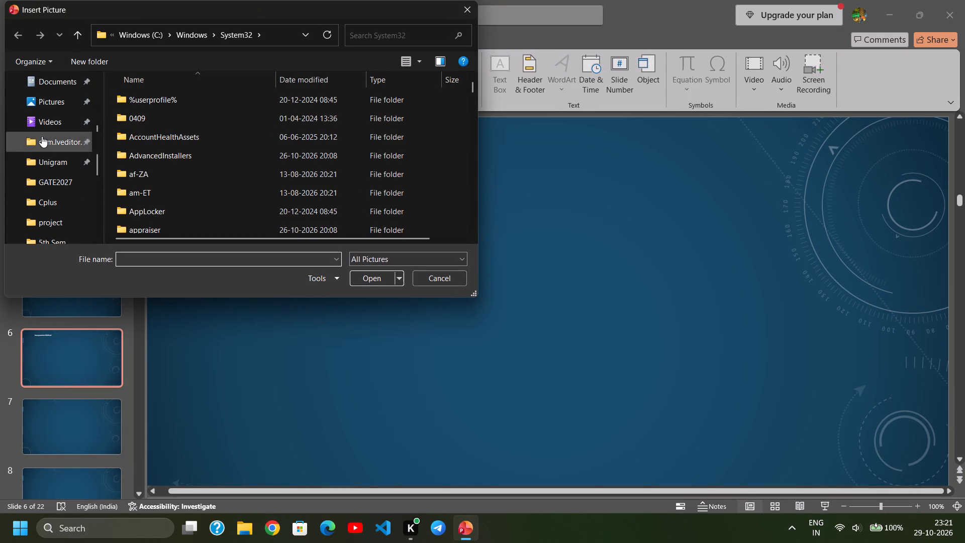
pyautogui.scroll(-1, 42, 136)
pyautogui.click(65, 156)
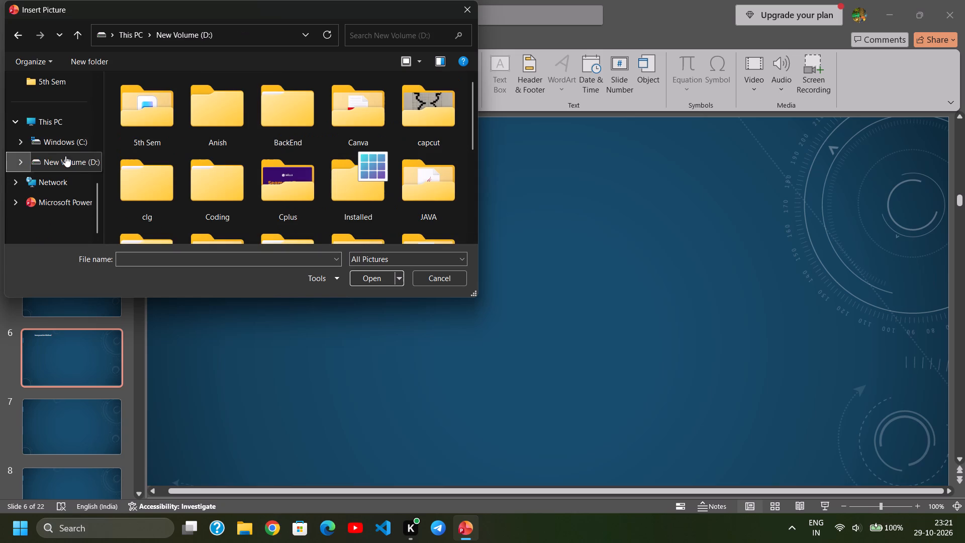
pyautogui.scroll(7, 62, 127)
pyautogui.click(58, 180)
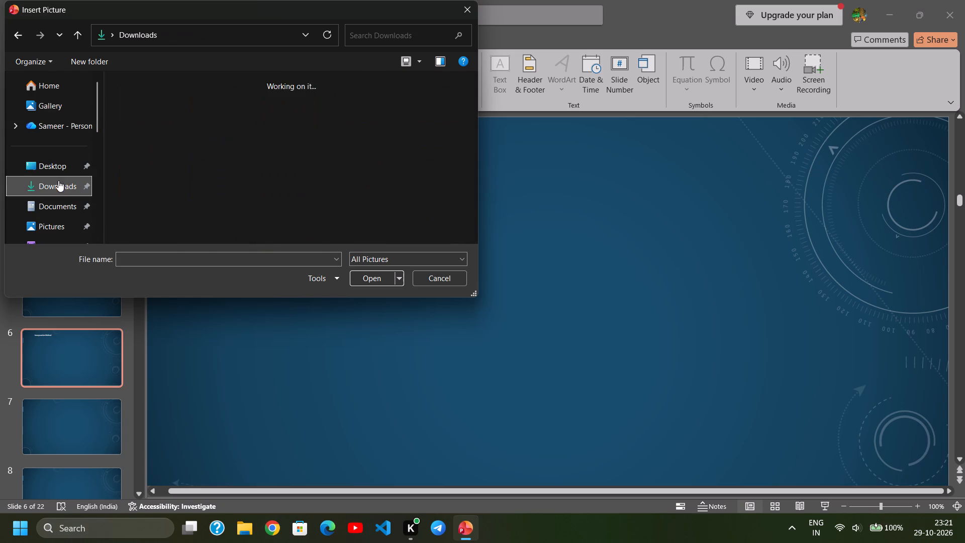
pyautogui.click(139, 128)
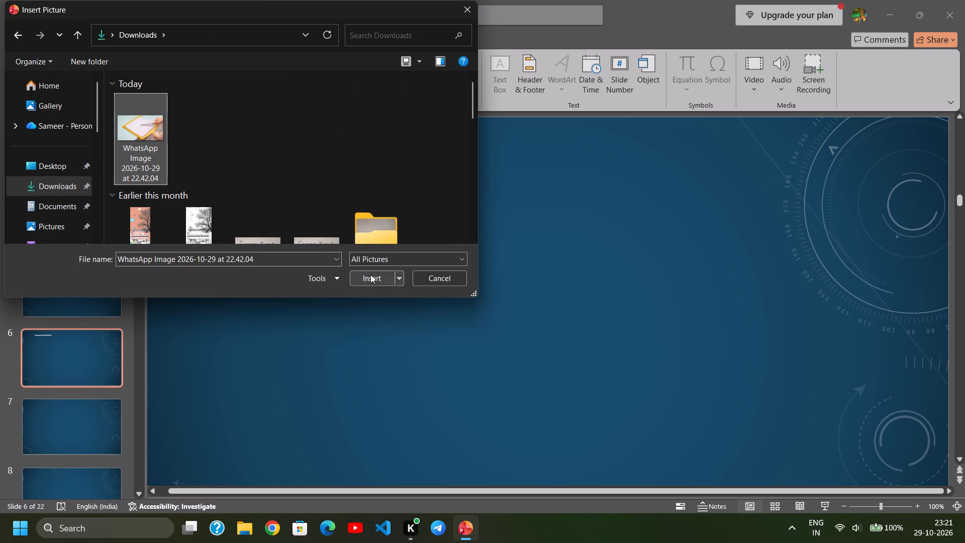
pyautogui.click(370, 275)
# Shrink the inserted picture on slide 6 proportionally to about half the slide's width and move it below the "Incorporation Method" heading.
pyautogui.scroll(-1, 650, 315)
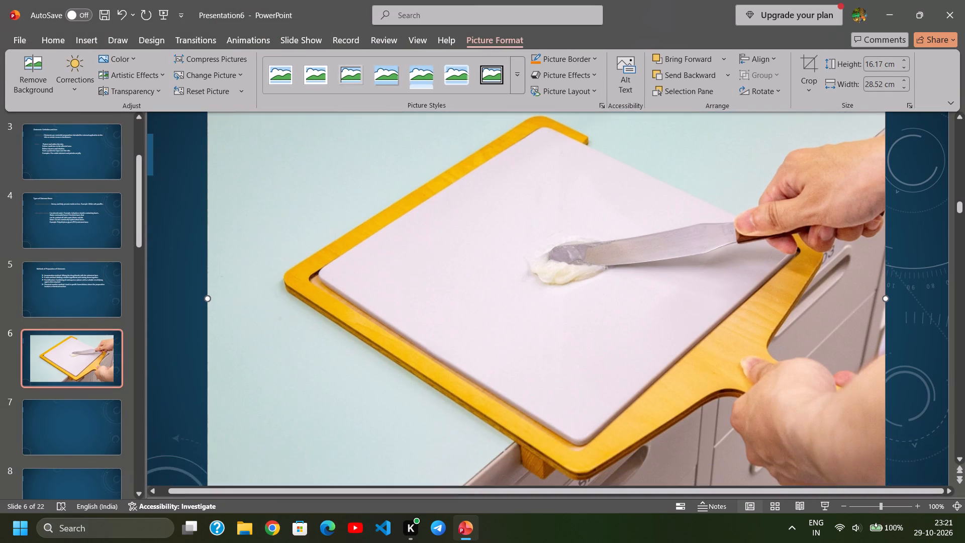
pyautogui.scroll(-1, 650, 315)
pyautogui.scroll(3, 830, 324)
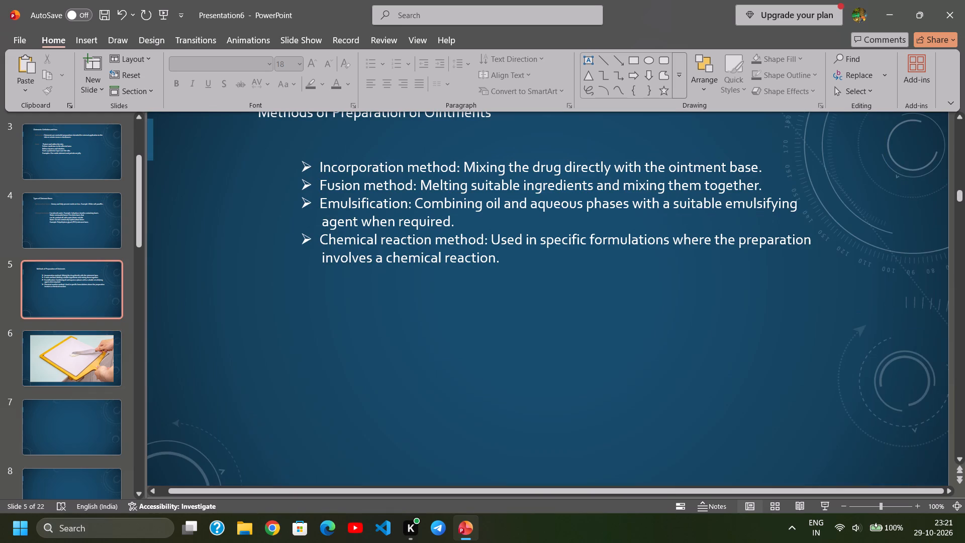
pyautogui.click(122, 355)
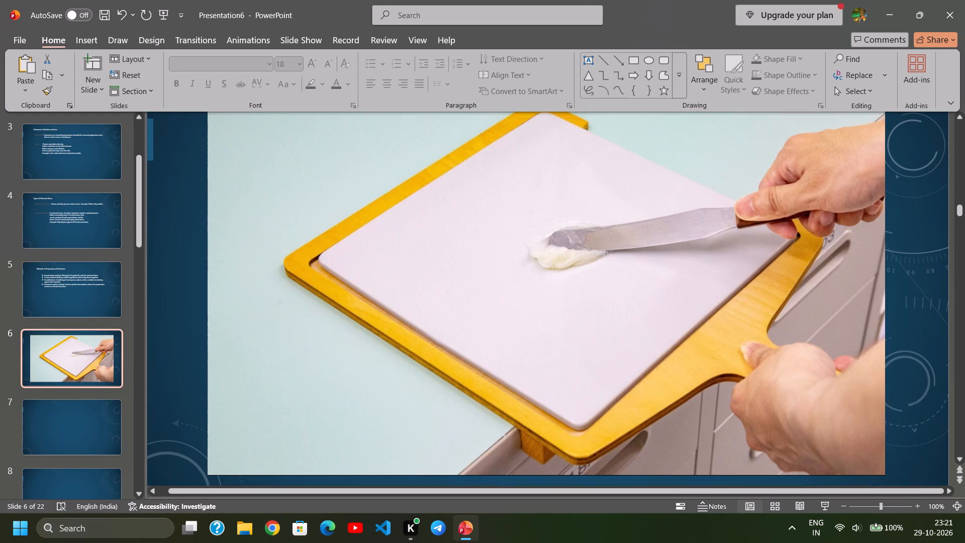
pyautogui.moveTo(884, 280); pyautogui.dragTo(859, 274)
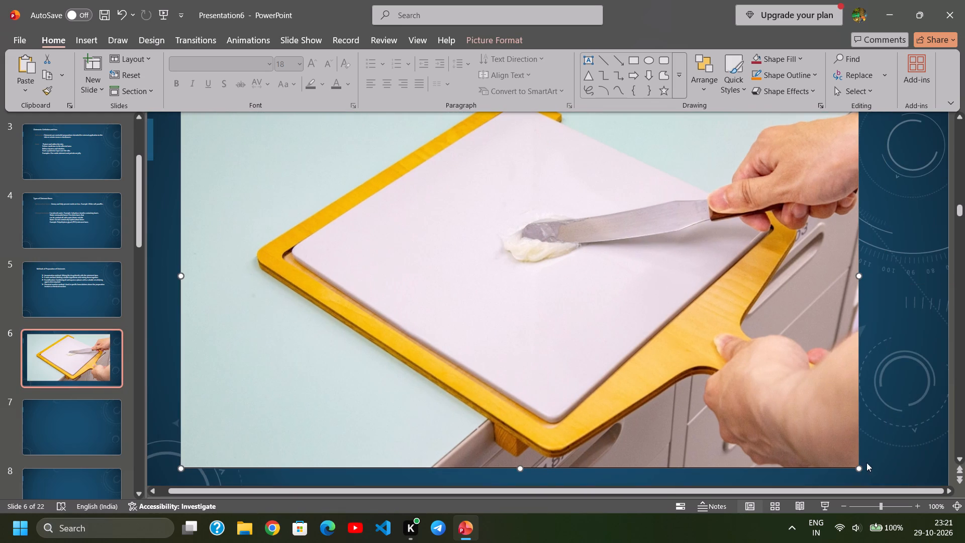
pyautogui.moveTo(857, 468); pyautogui.dragTo(608, 299)
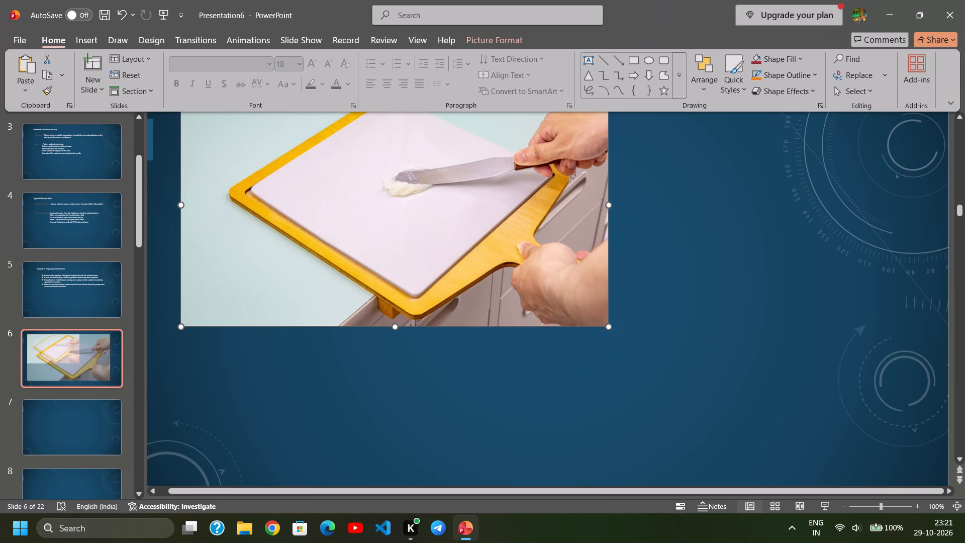
pyautogui.moveTo(389, 179); pyautogui.dragTo(443, 239)
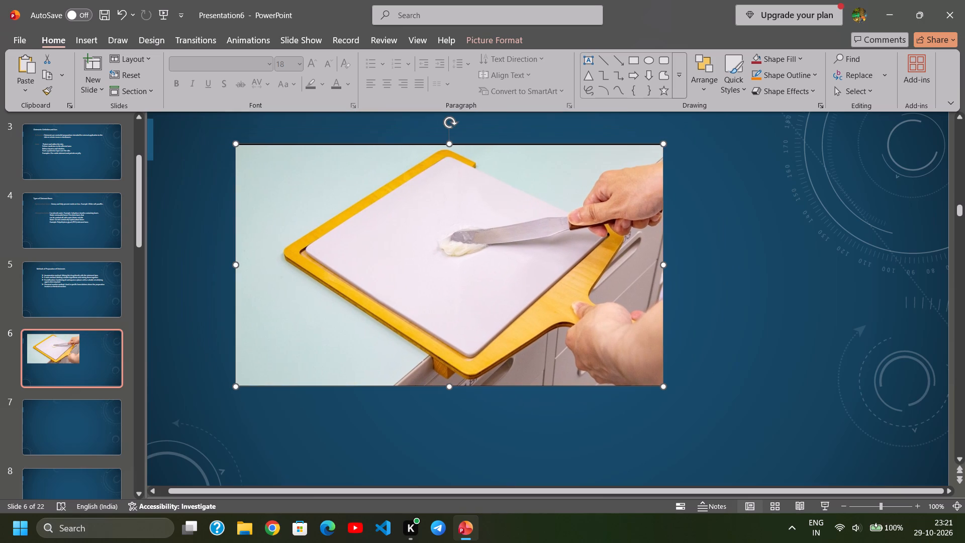
# Shrink the picture further to about a third of the slide's width and place it in the slide's left half, a little below the heading.
pyautogui.scroll(1, 749, 246)
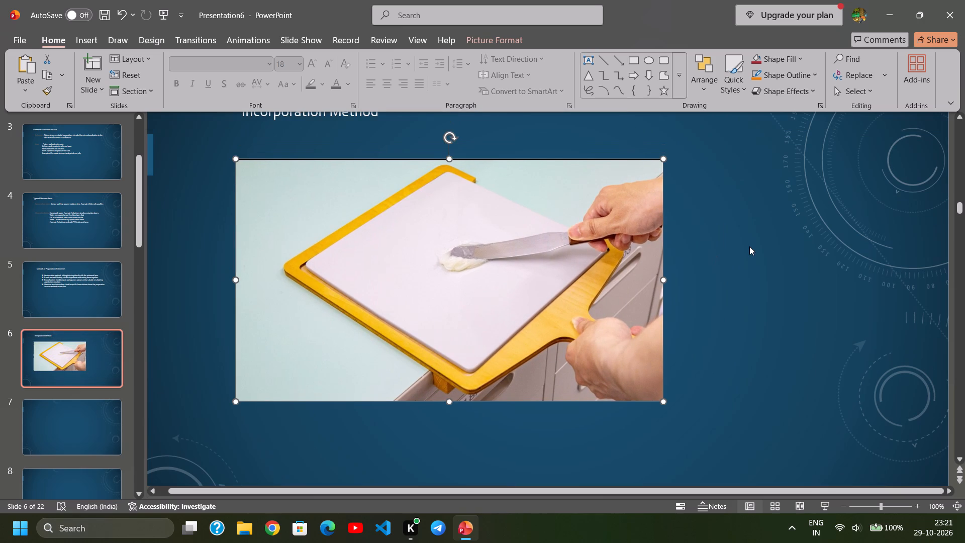
pyautogui.scroll(1, 749, 246)
pyautogui.moveTo(663, 174); pyautogui.dragTo(647, 179)
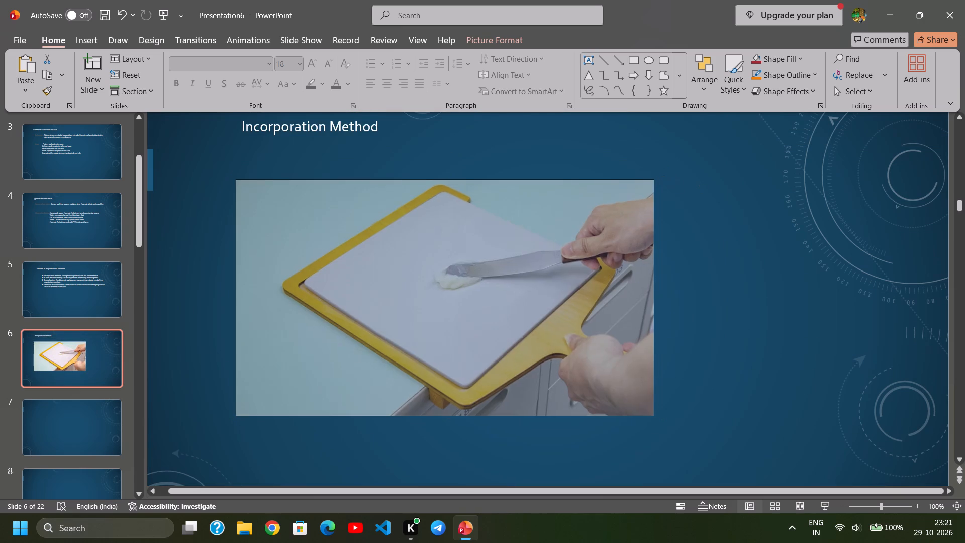
pyautogui.moveTo(647, 179); pyautogui.dragTo(576, 243)
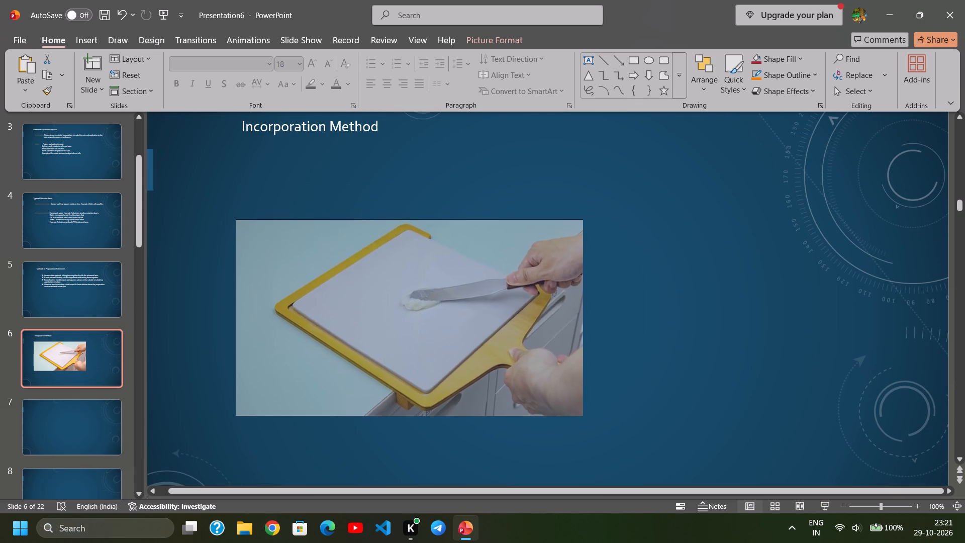
pyautogui.moveTo(576, 243); pyautogui.dragTo(504, 315)
pyautogui.moveTo(399, 320); pyautogui.dragTo(407, 268)
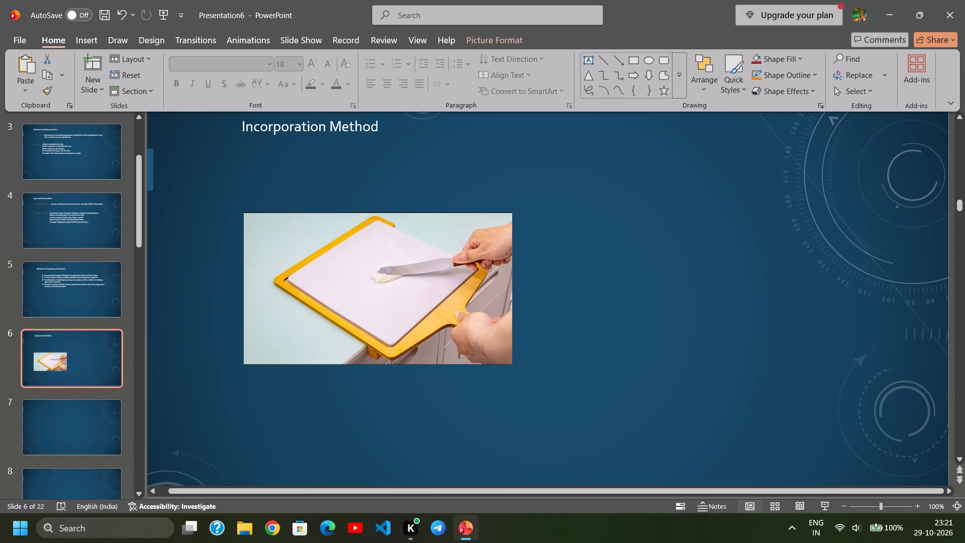
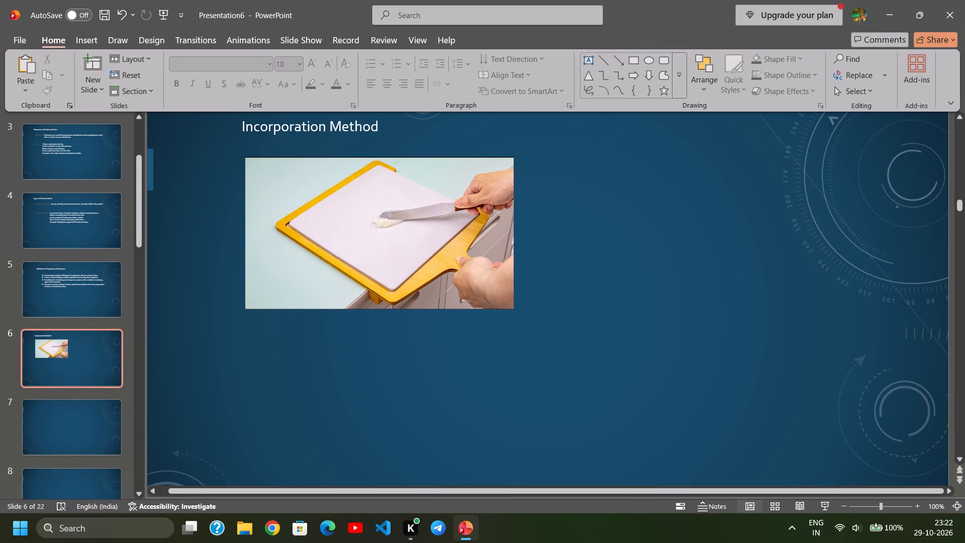
# Nudge the picture on slide 6 slightly up so it sits closer beneath the "Incorporation Method" heading, aligned with the heading's left edge.
pyautogui.moveTo(373, 243); pyautogui.dragTo(372, 235)
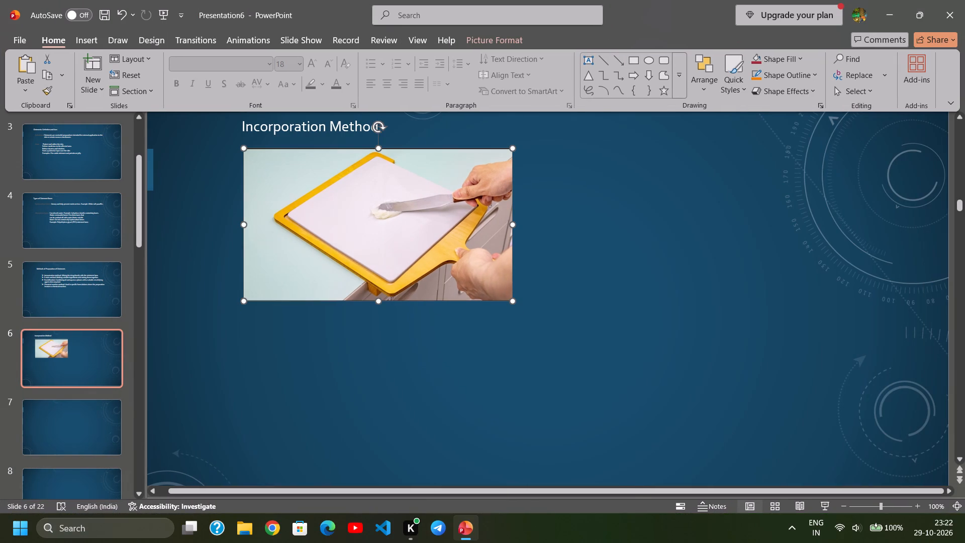
pyautogui.scroll(1, 386, 337)
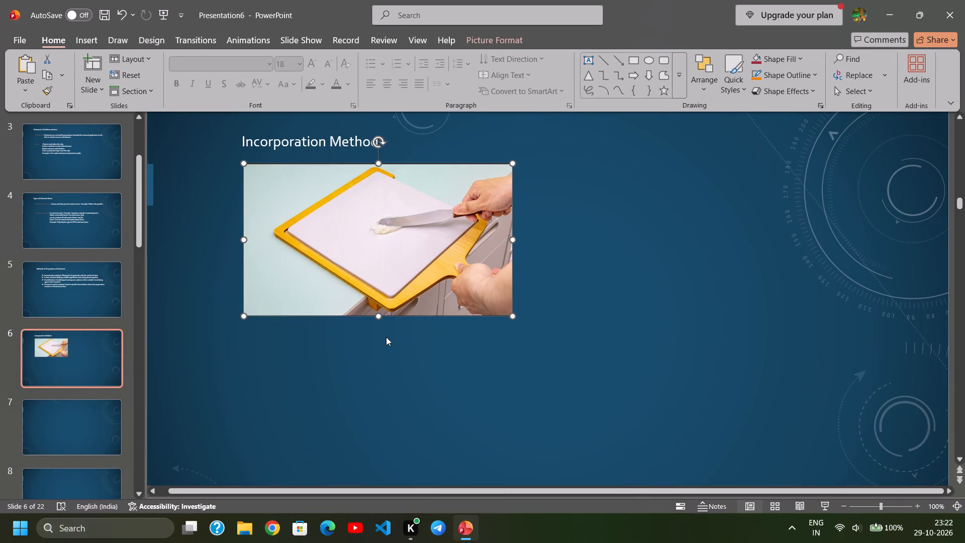
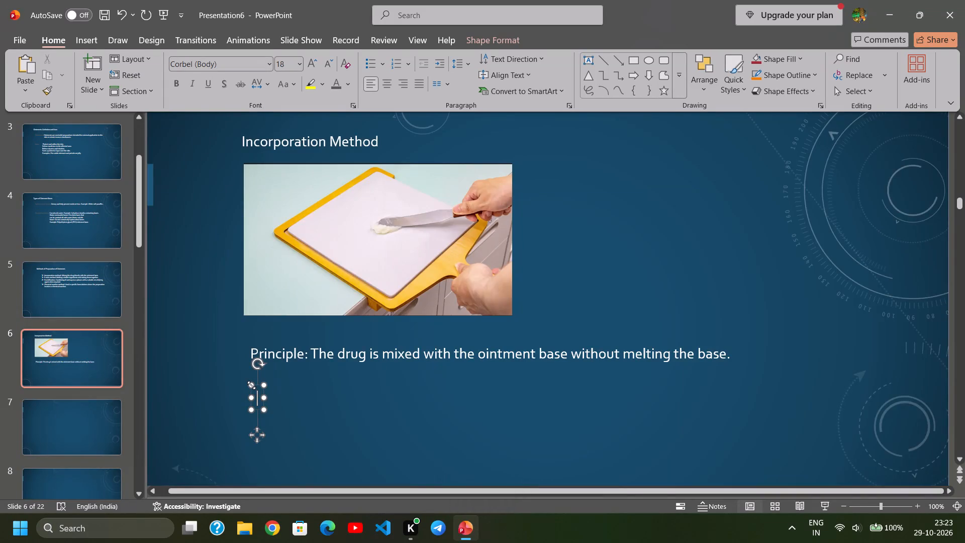
# Paste the copied text starting "Procedure:Reduce solid drugs to a fine powder" into the empty text box below the Principle line on slide 6.
pyautogui.hotkey('ctrl', 'v')
pyautogui.hscroll(11, 366, 336)
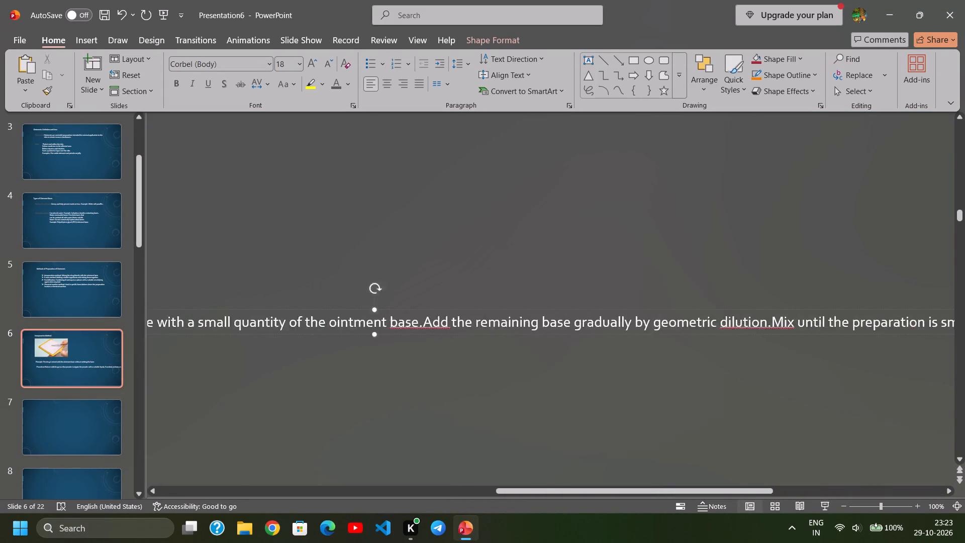
pyautogui.hscroll(14, 366, 336)
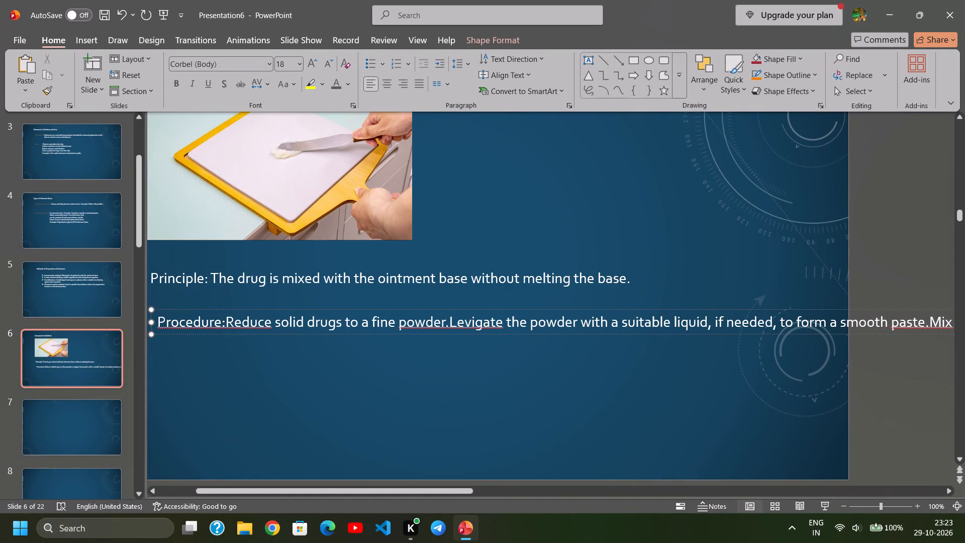
pyautogui.hscroll(2, 366, 336)
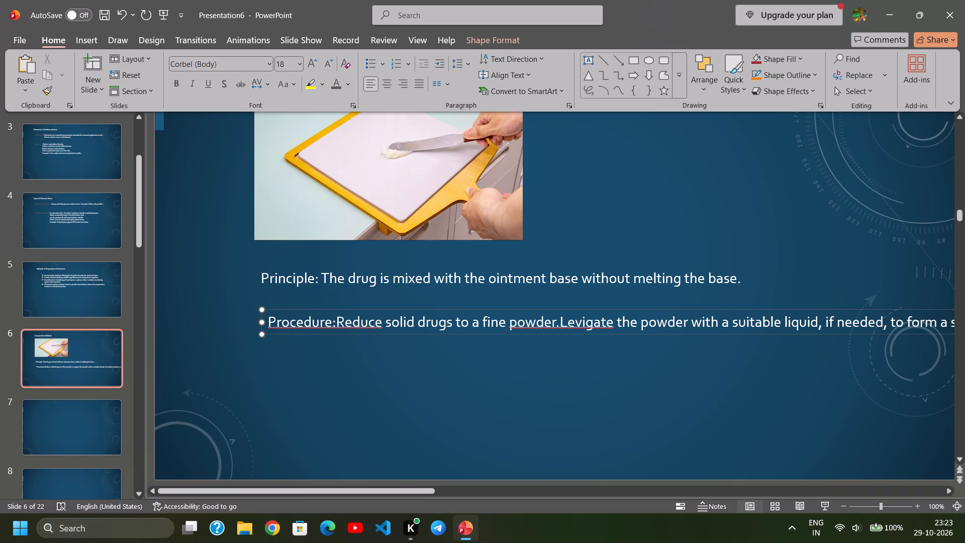
# Break the long Procedure text on slide 6 into five lines, after "suitable", "quantity of the", "until the" and "ointment slab".
pyautogui.click(784, 325)
pyautogui.press('Return')
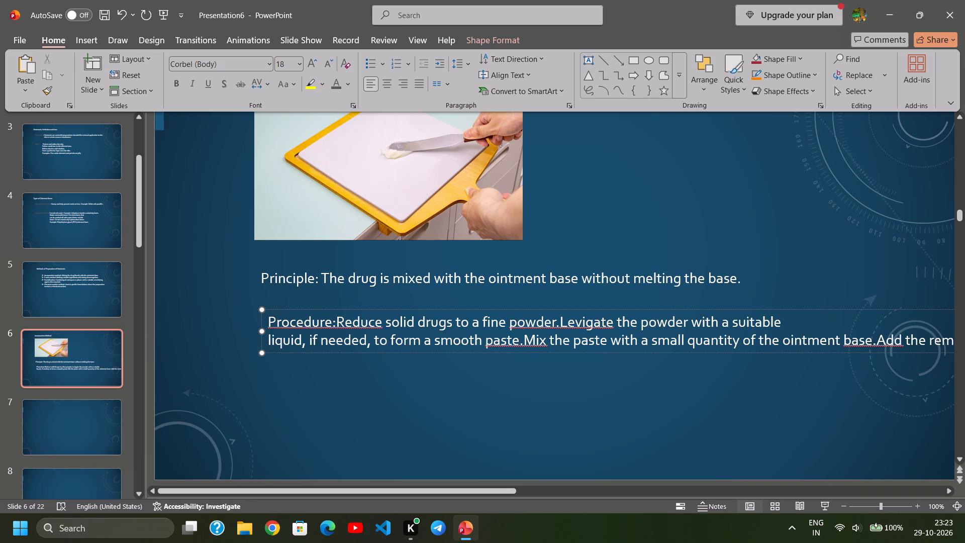
pyautogui.click(784, 343)
pyautogui.press('Return')
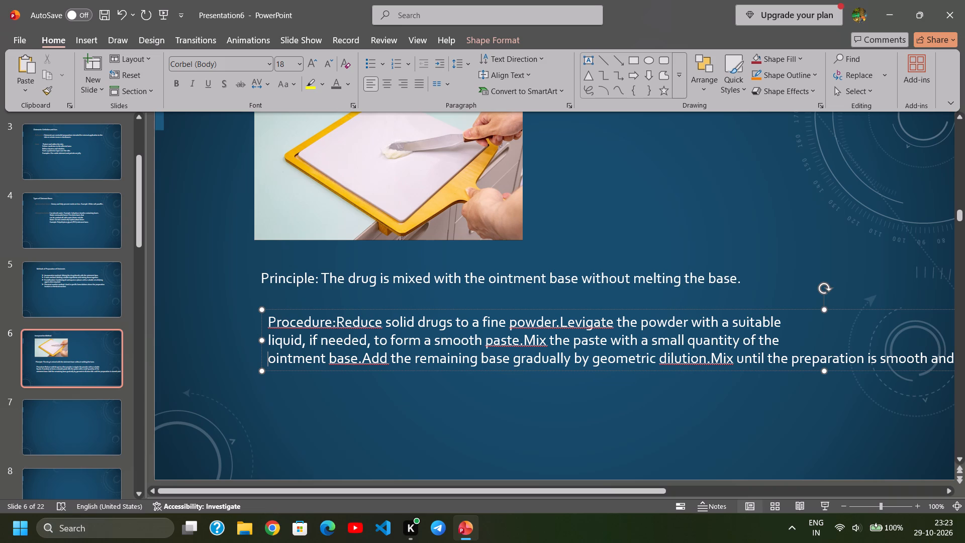
pyautogui.click(788, 360)
pyautogui.press('Return')
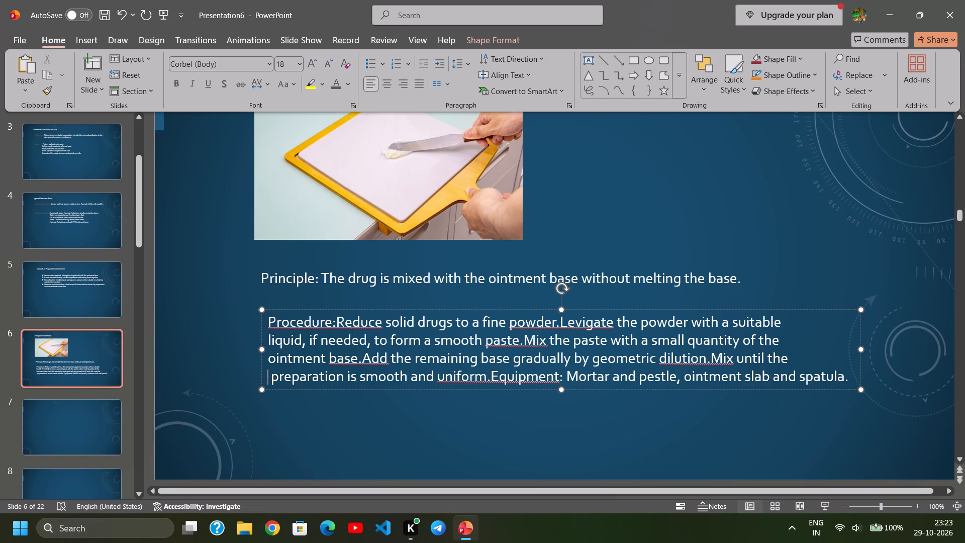
pyautogui.click(799, 377)
pyautogui.click(775, 379)
pyautogui.press('Return')
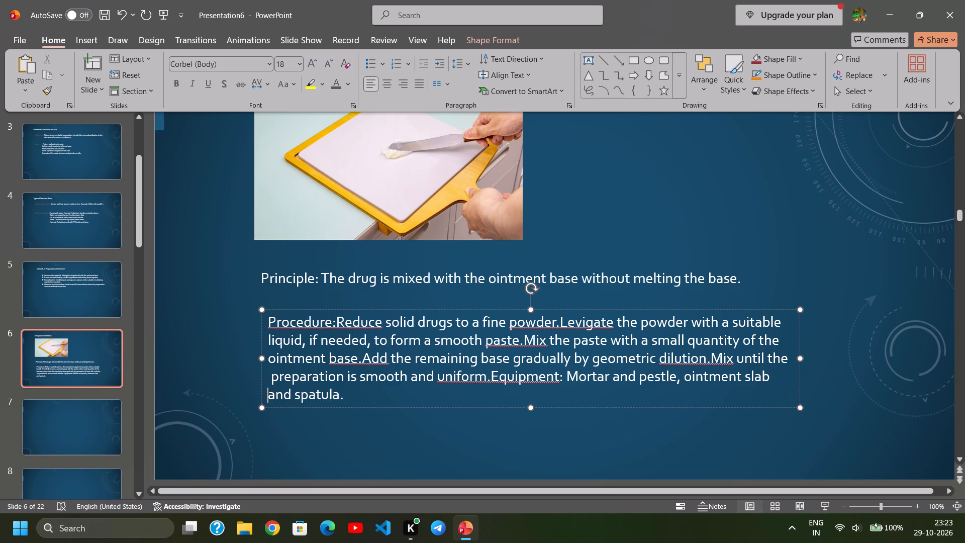
# Align the last two Procedure lines with those above, leaving no leading space before "preparation is smooth" and "and spatula".
pyautogui.press('space')
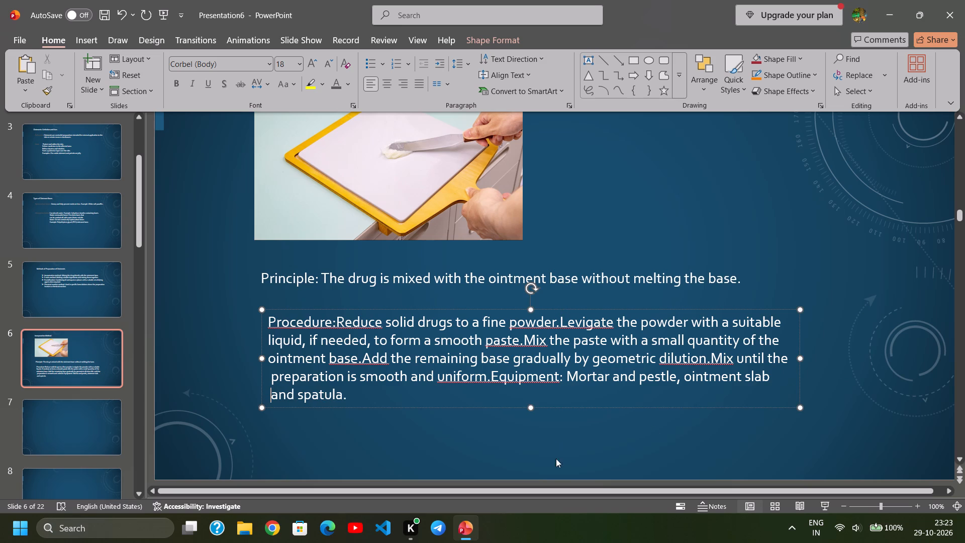
pyautogui.click(545, 474)
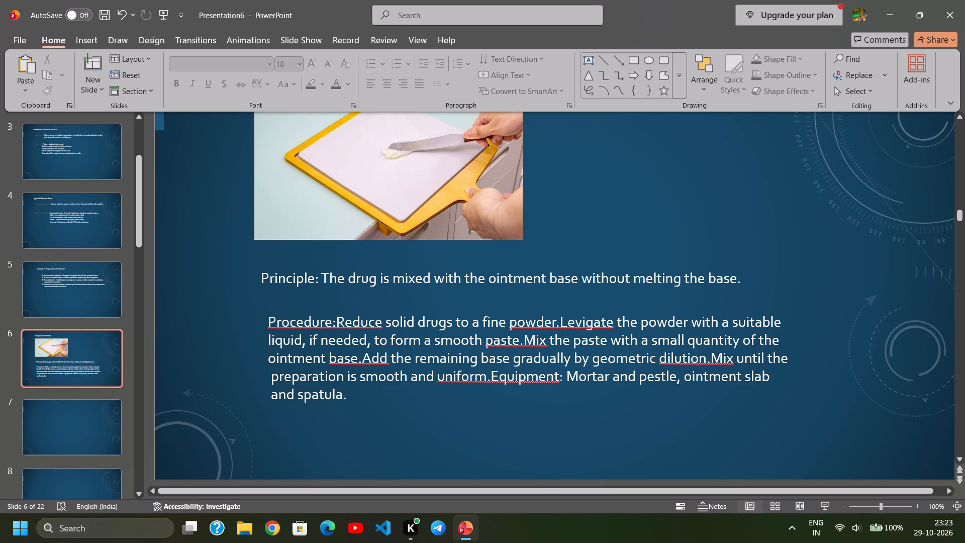
pyautogui.click(271, 375)
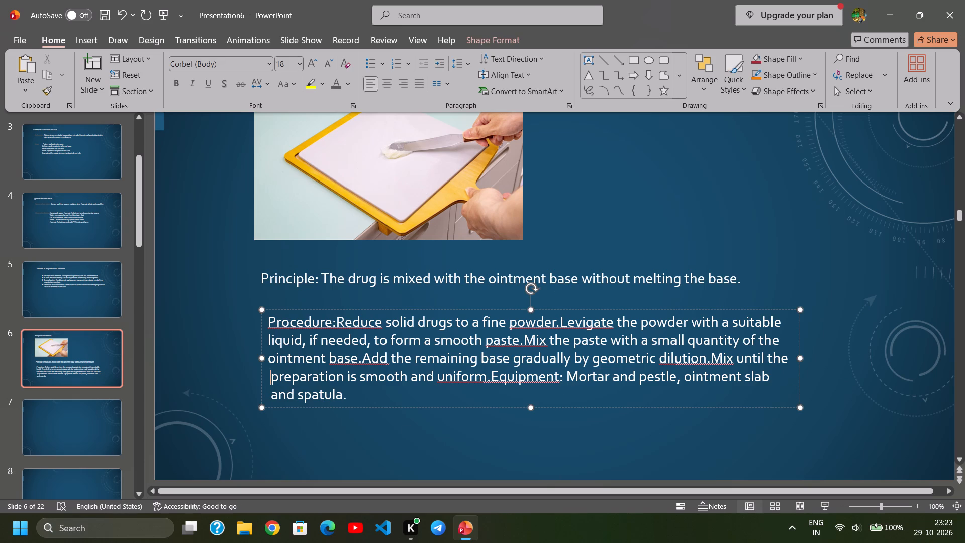
pyautogui.press('BackSpace')
pyautogui.click(271, 394)
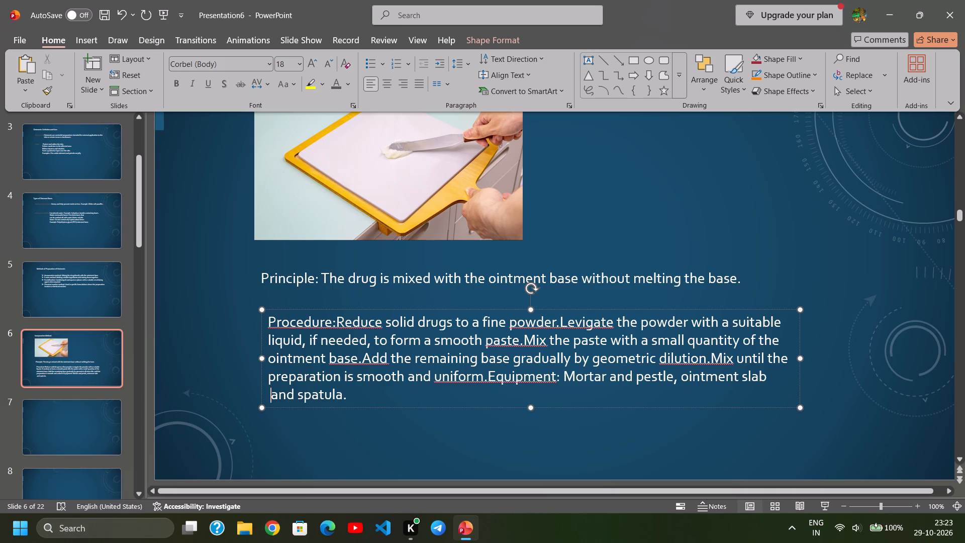
pyautogui.press('BackSpace')
pyautogui.click(322, 435)
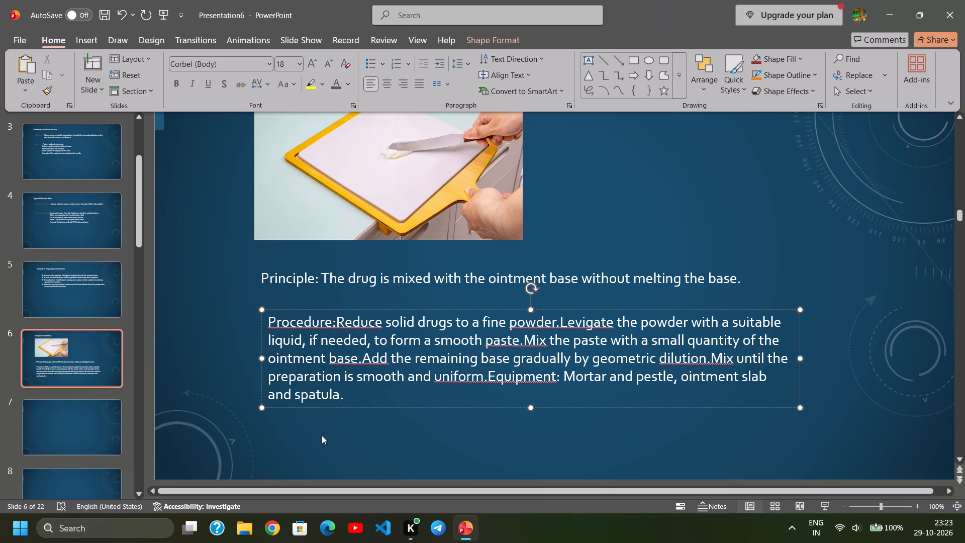
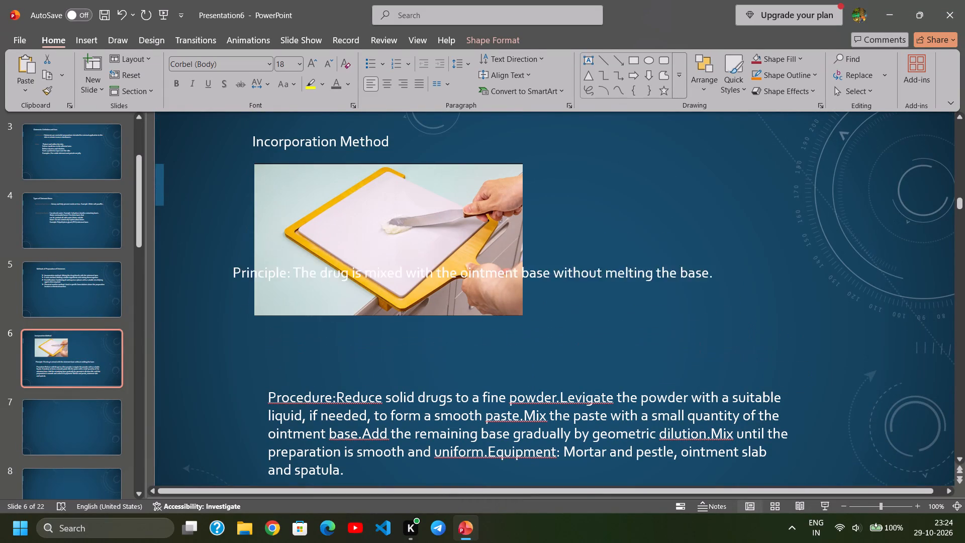
# Move the Principle line directly beneath the Incorporation Method title, aligned with the title's left edge.
pyautogui.moveTo(230, 269); pyautogui.dragTo(251, 161)
# Move the ointment slab picture down into the gap between the Principle line and the Procedure text.
pyautogui.moveTo(300, 212); pyautogui.dragTo(307, 228)
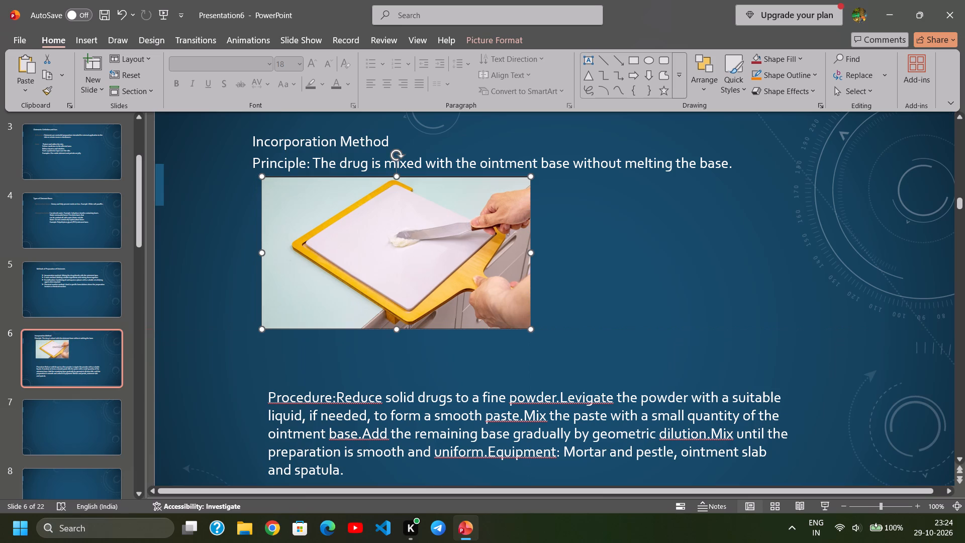
pyautogui.moveTo(342, 217); pyautogui.dragTo(352, 234)
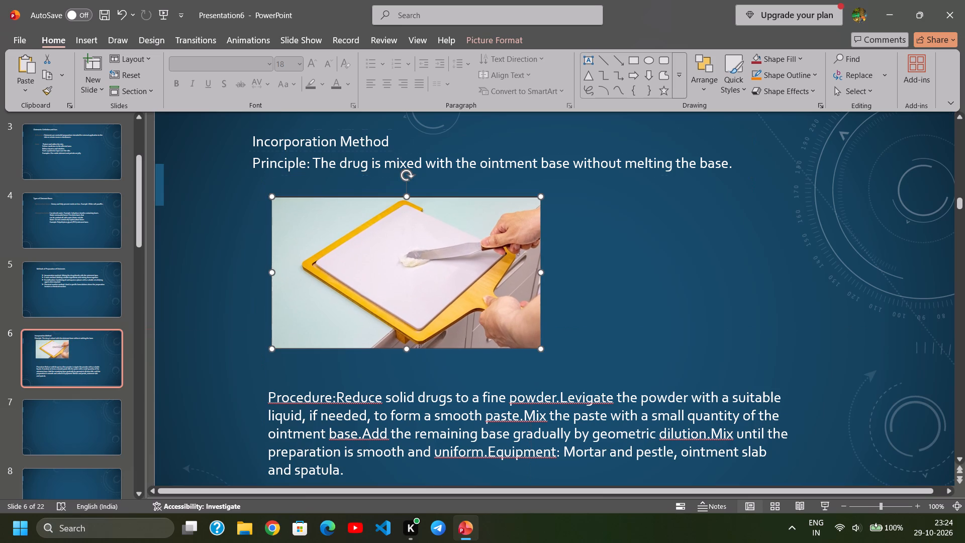
# Stretch the ointment slab picture wider to the right and slightly taller downward, ending just above the Procedure text.
pyautogui.click(543, 278)
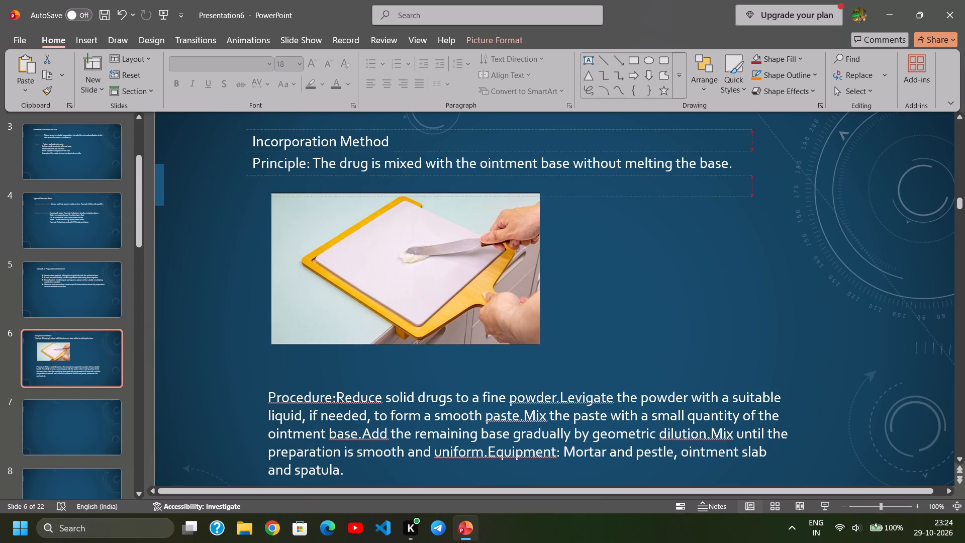
pyautogui.moveTo(539, 276); pyautogui.dragTo(546, 276)
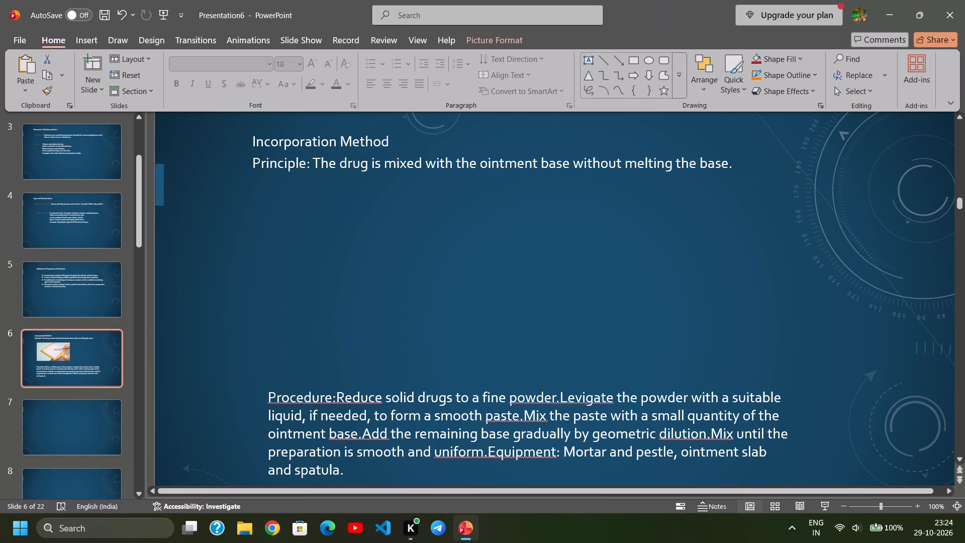
pyautogui.moveTo(546, 276); pyautogui.dragTo(611, 293)
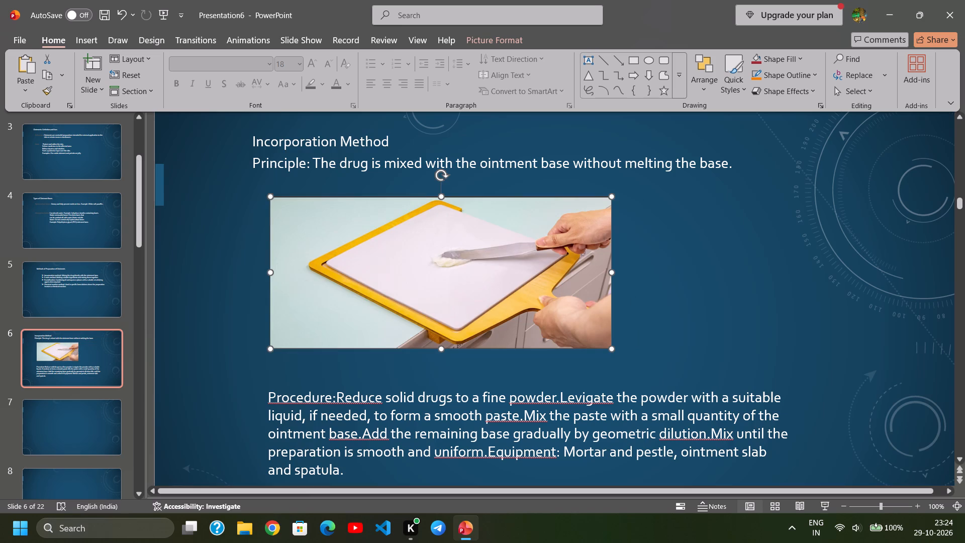
pyautogui.moveTo(439, 350); pyautogui.dragTo(439, 364)
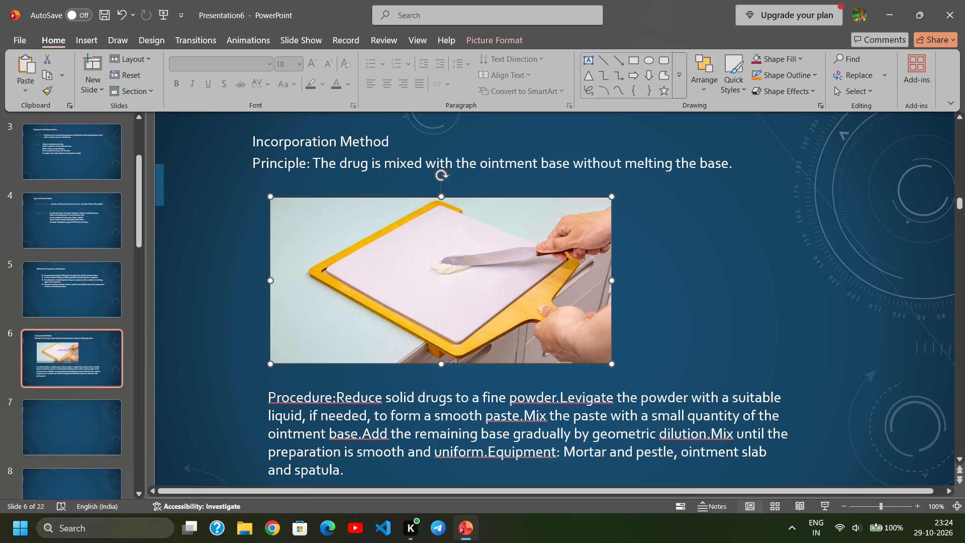
pyautogui.click(247, 277)
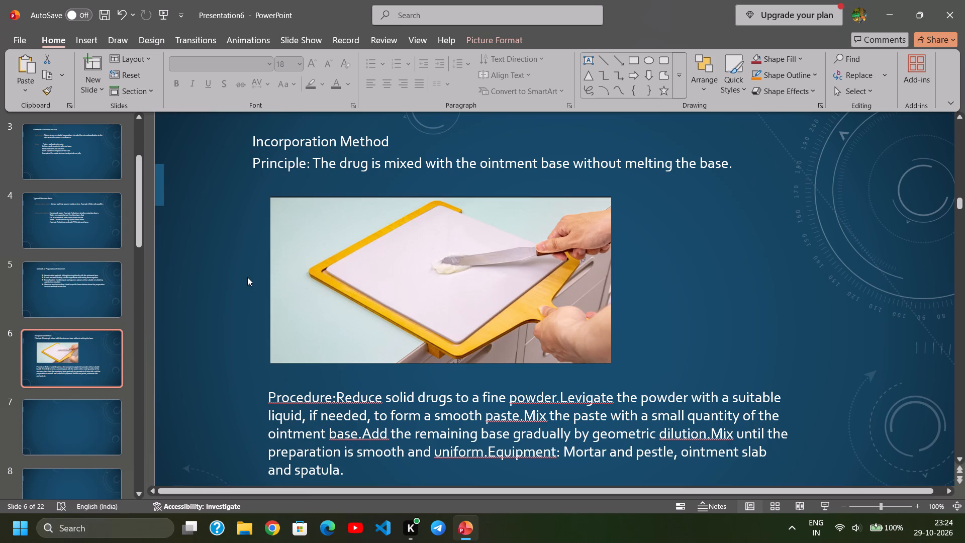
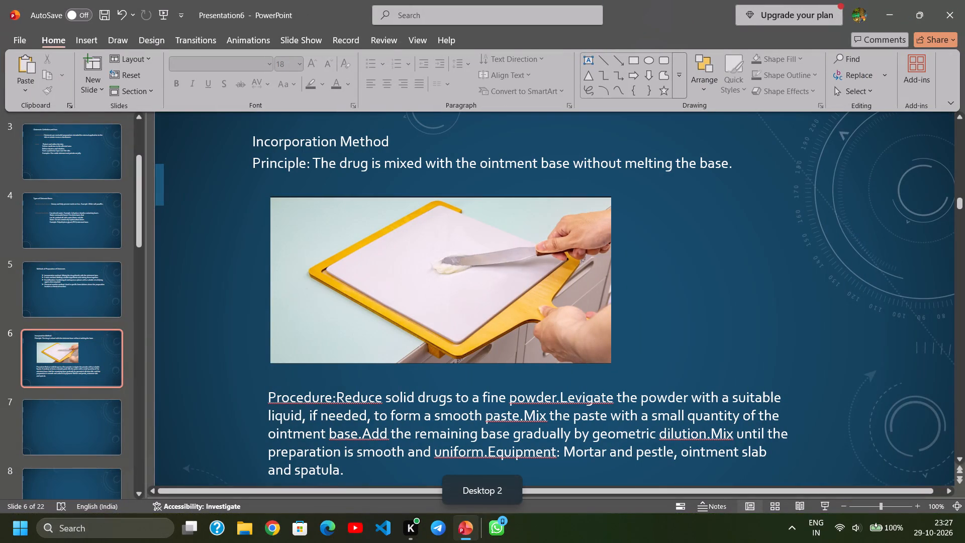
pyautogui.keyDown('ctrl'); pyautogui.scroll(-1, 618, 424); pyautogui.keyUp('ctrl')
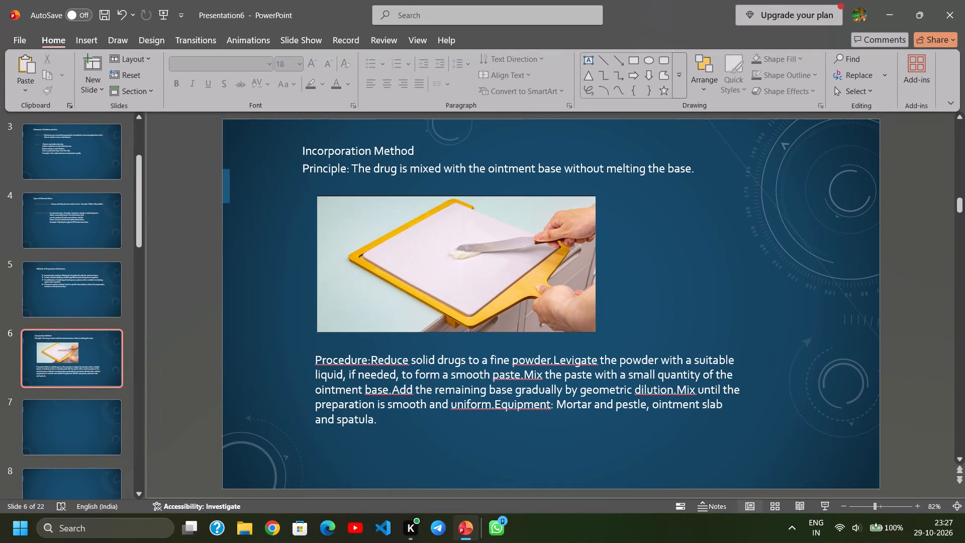
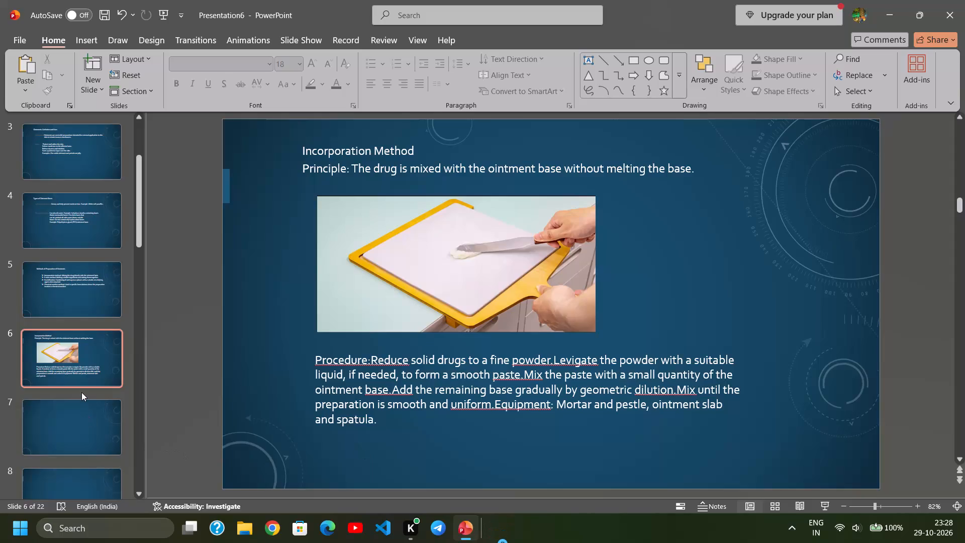
# Go to the empty slide 7, directly after the Incorporation Method slide.
pyautogui.scroll(-1, 81, 392)
pyautogui.scroll(1, 81, 392)
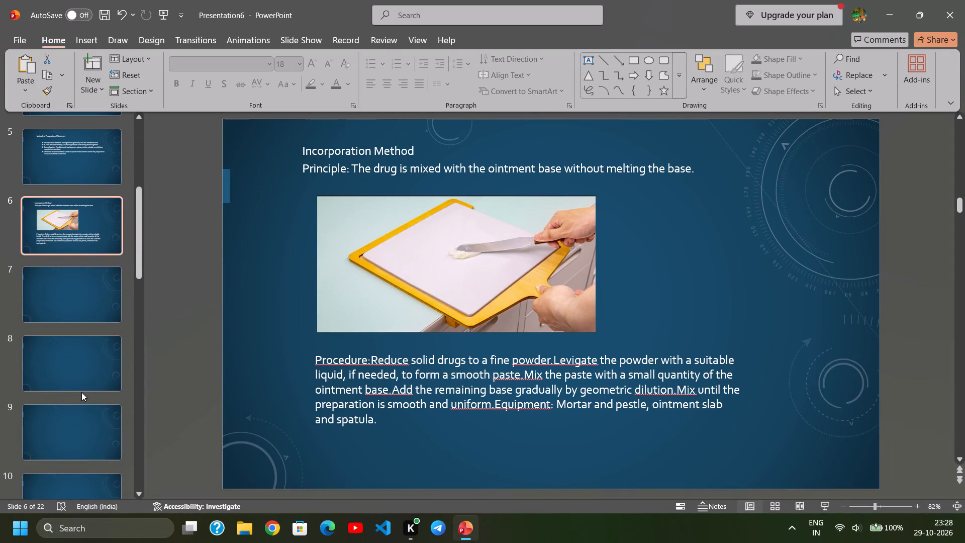
pyautogui.click(86, 316)
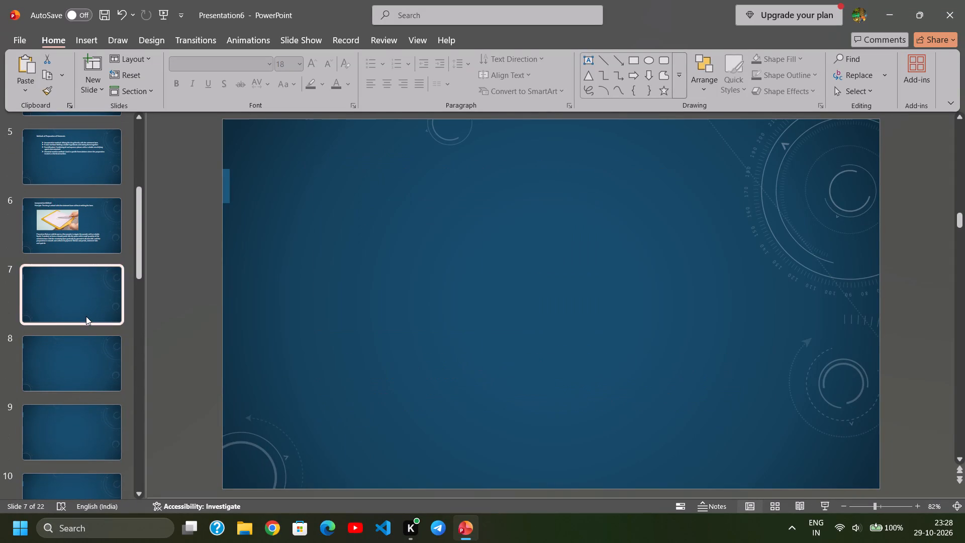
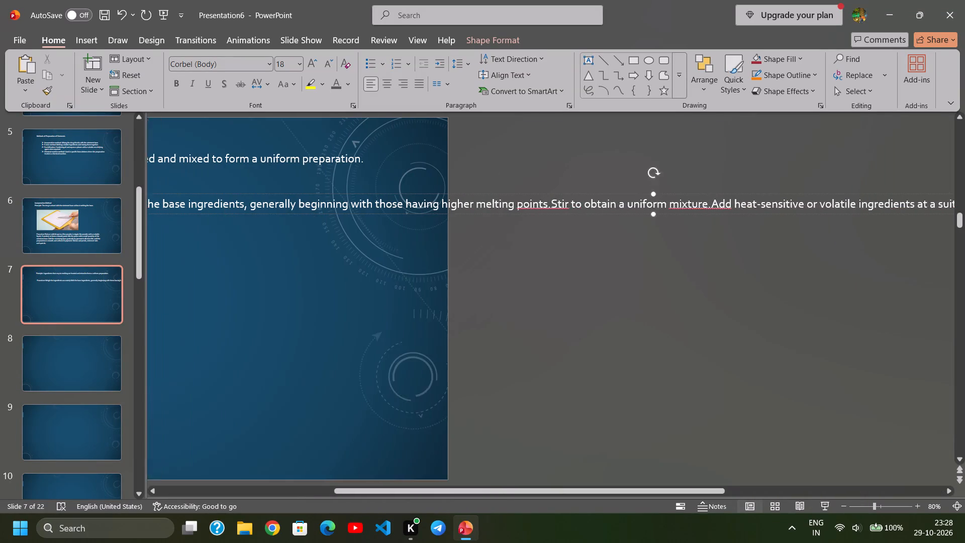
# Break the long Procedure text on slide 7 into separate lines after "generally beginning" and after "Add heat-sensitive".
pyautogui.hscroll(3, 335, 202)
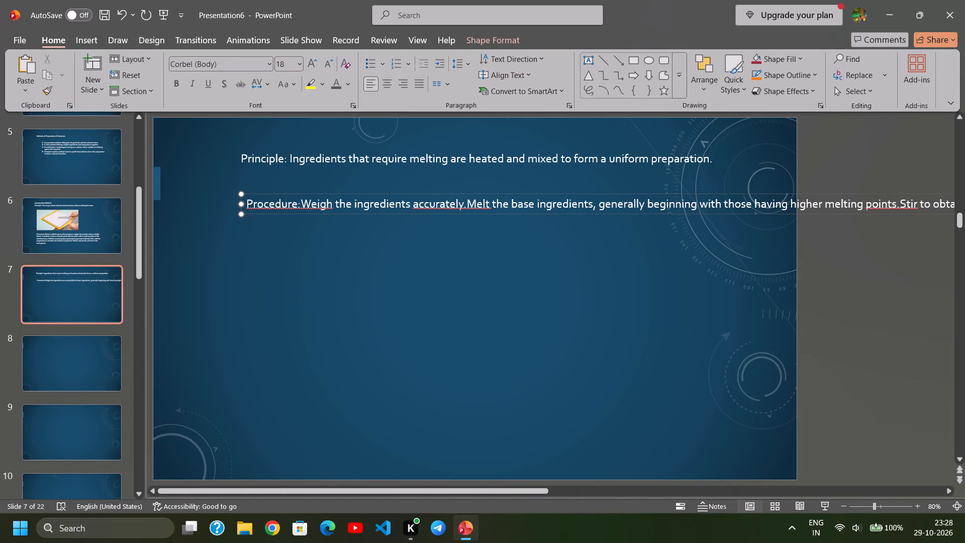
pyautogui.click(698, 207)
pyautogui.press('Right')
pyautogui.press('\\')
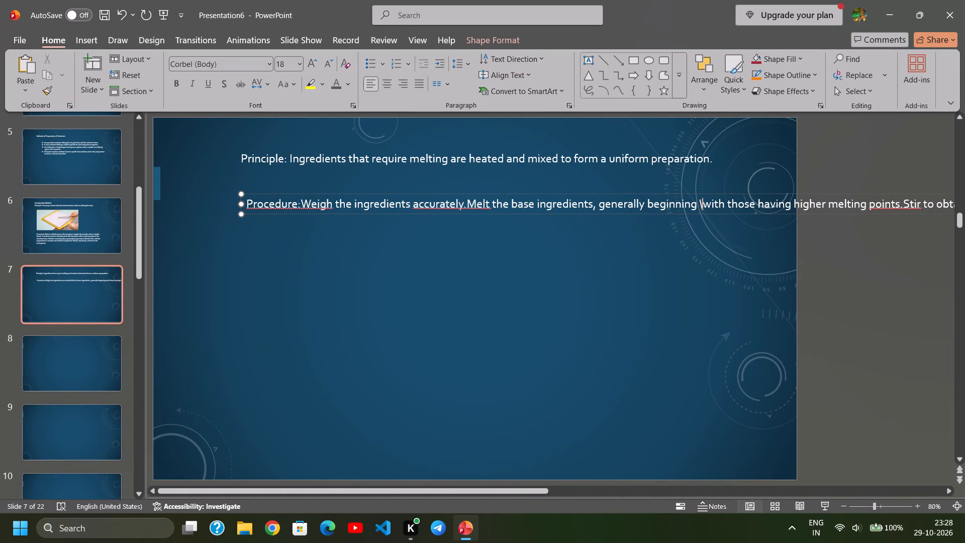
pyautogui.press('BackSpace')
pyautogui.press('Return')
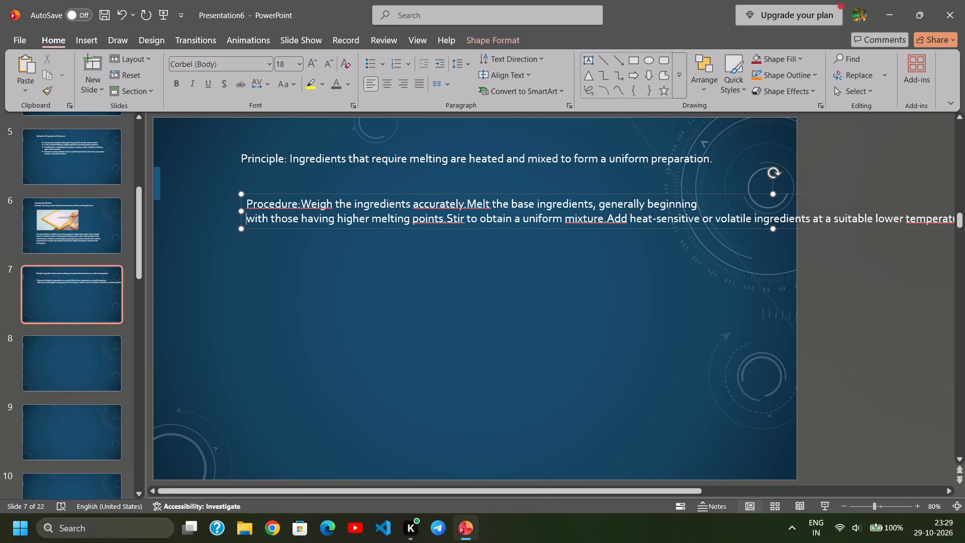
pyautogui.click(702, 219)
pyautogui.press('Return')
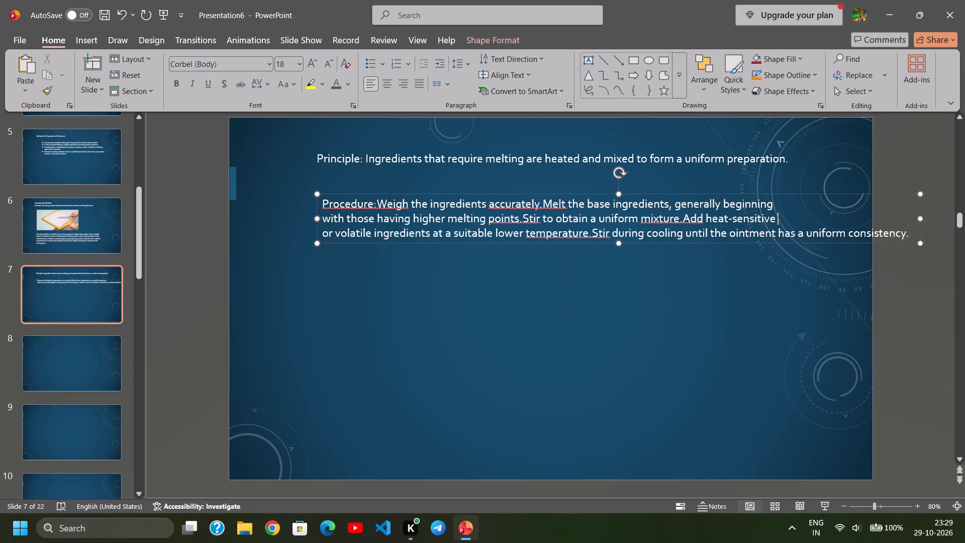
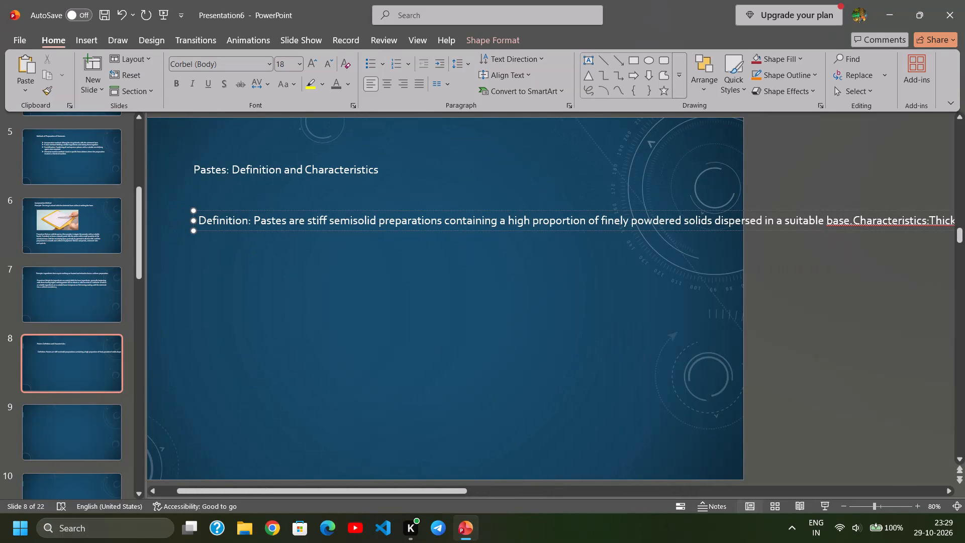
# Break the long pastes Definition text on slide 8 into separate lines after "finely", "firm consistency.", "at the site of" and "less greasy and less".
pyautogui.click(630, 224)
pyautogui.press('Right')
pyautogui.press('Return')
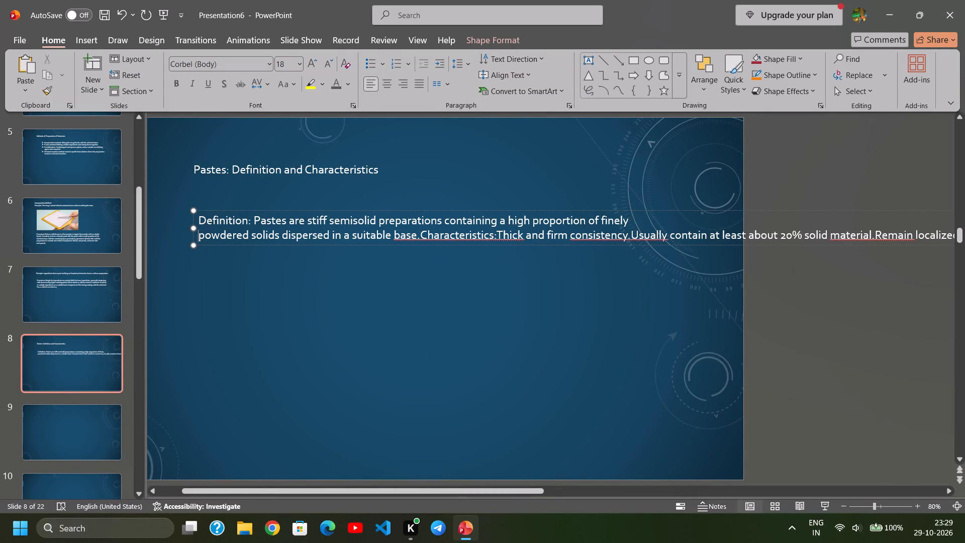
pyautogui.click(632, 235)
pyautogui.press('Return')
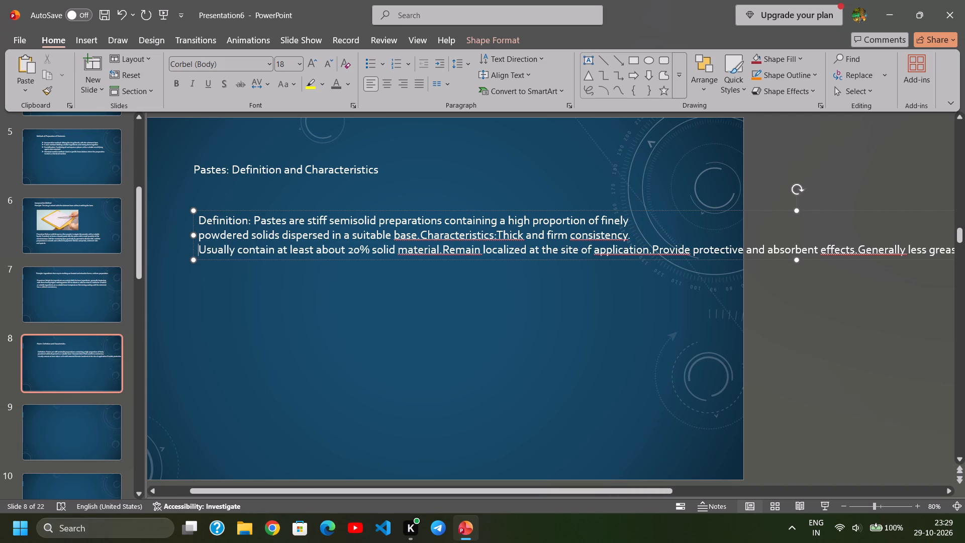
pyautogui.click(596, 252)
pyautogui.press('Return')
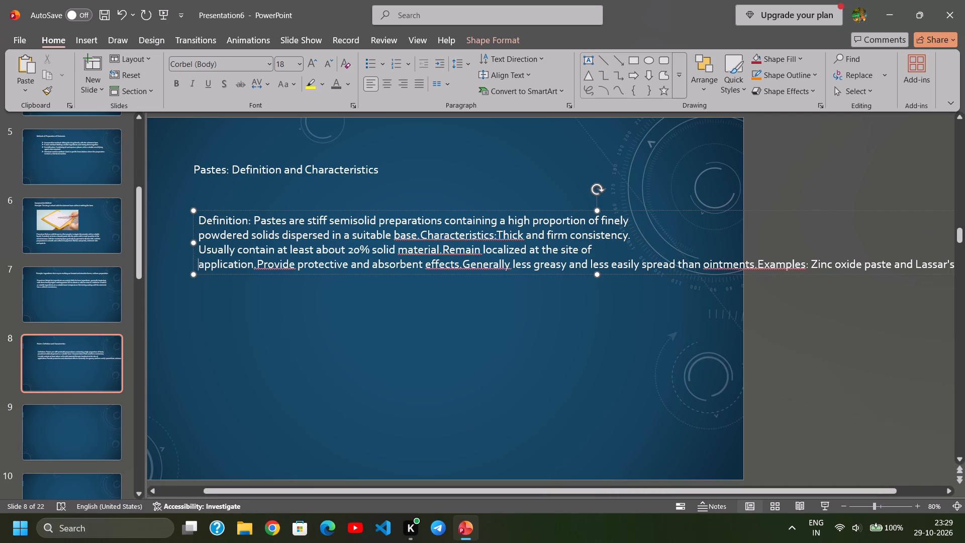
pyautogui.click(611, 265)
pyautogui.press('Return')
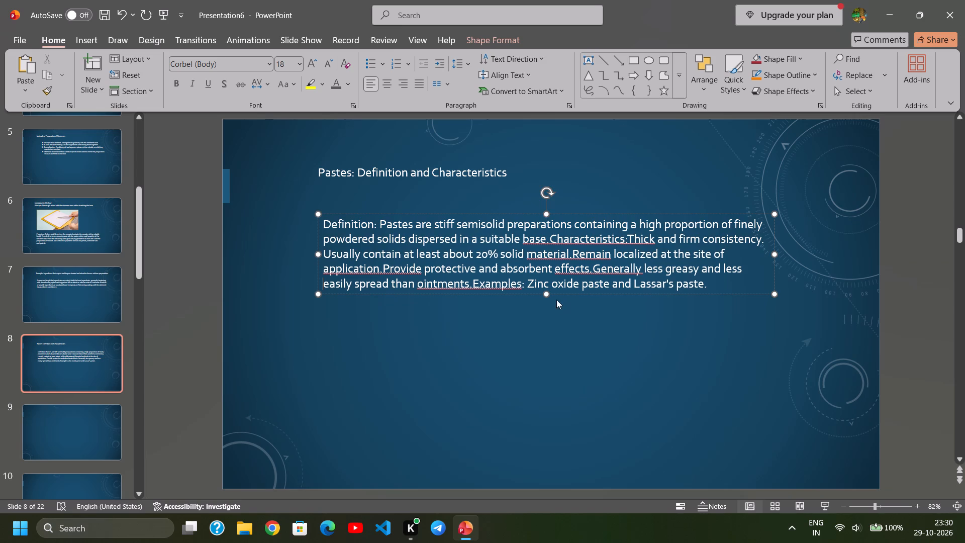
pyautogui.moveTo(548, 296); pyautogui.dragTo(545, 315)
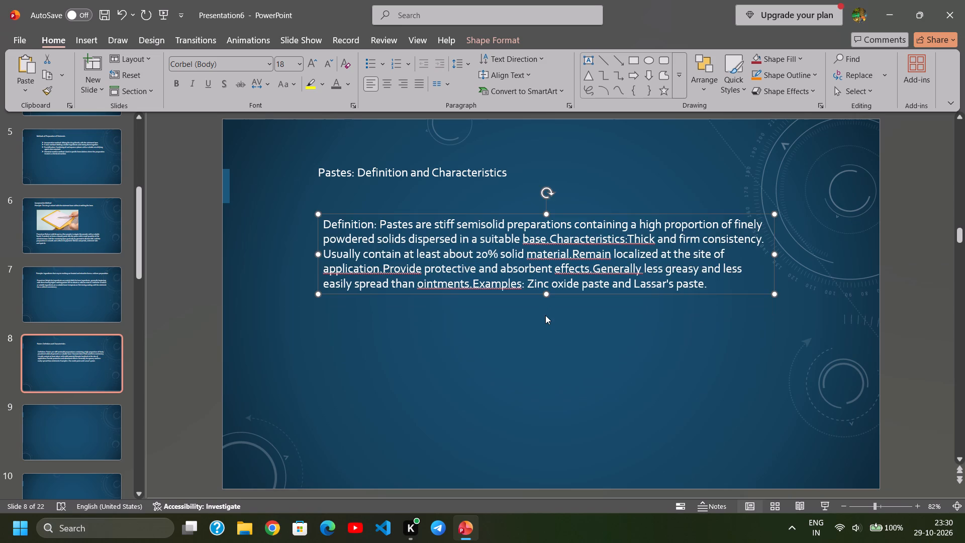
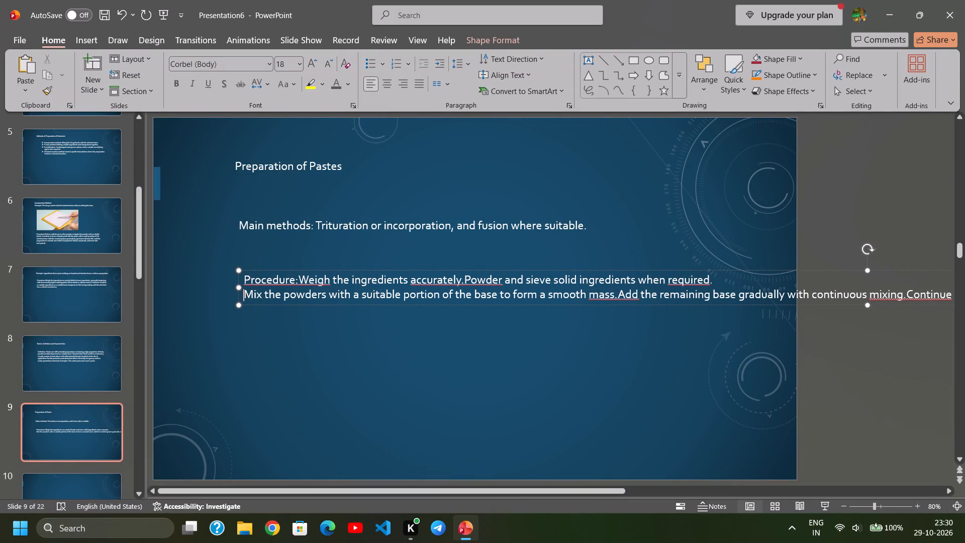
# Break the long Procedure text on slide 9 into separate lines after "Add the remaining" and "and has the".
pyautogui.click(713, 292)
pyautogui.press('Return')
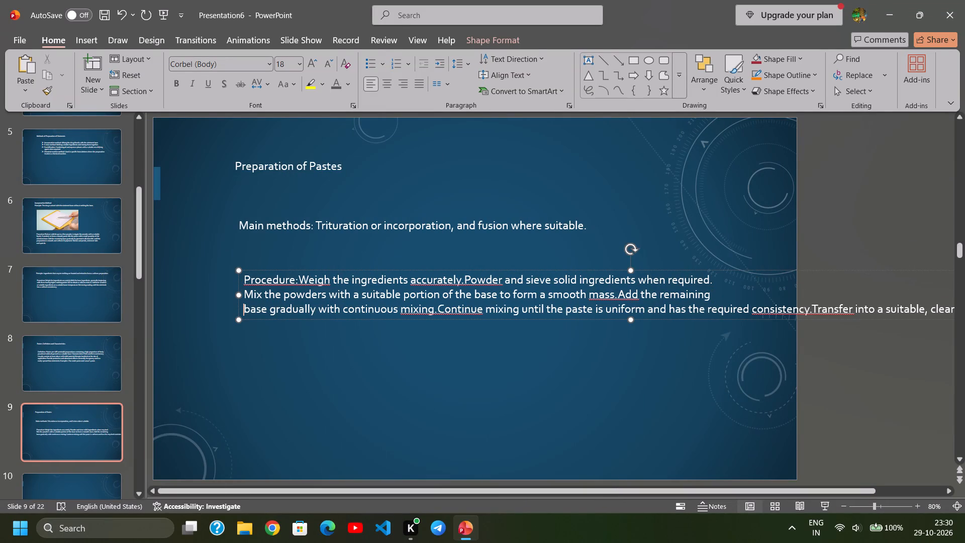
pyautogui.click(708, 311)
pyautogui.press('Return')
pyautogui.click(613, 406)
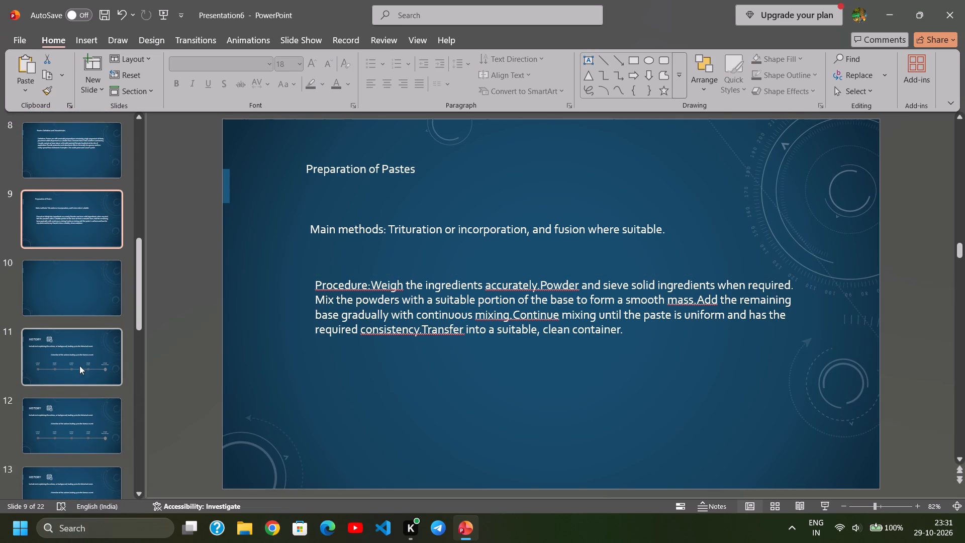
# Delete the template History timeline slide at slide 11.
pyautogui.click(67, 354)
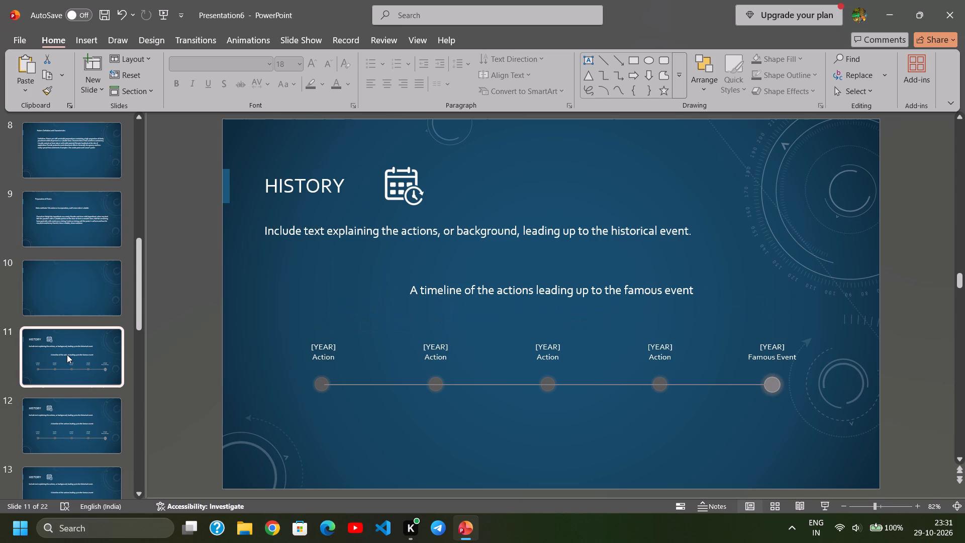
pyautogui.press('Delete')
# Delete the template slides for findings, connected visuals, famous quote, photo title and important person.
pyautogui.scroll(-3, 67, 354)
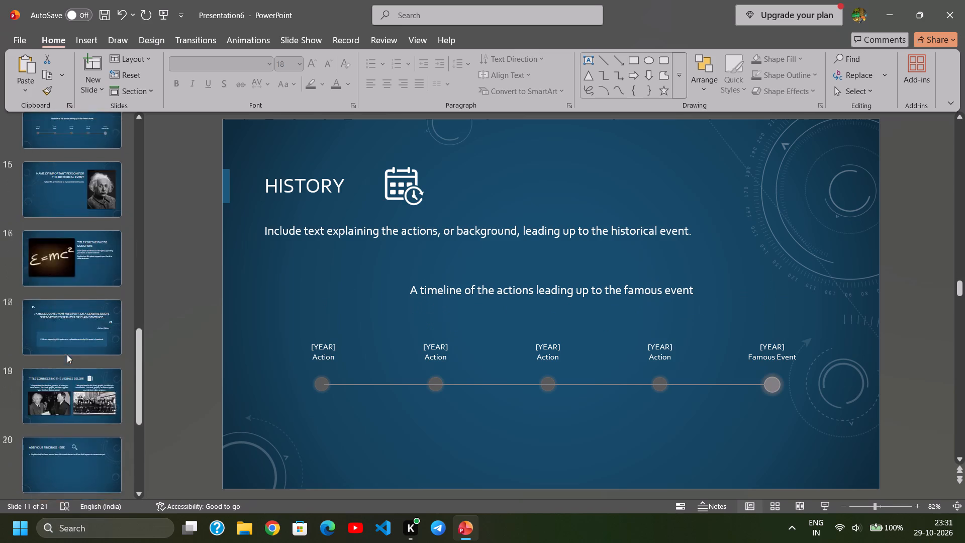
pyautogui.scroll(-1, 67, 354)
pyautogui.click(73, 310)
pyautogui.press('Delete')
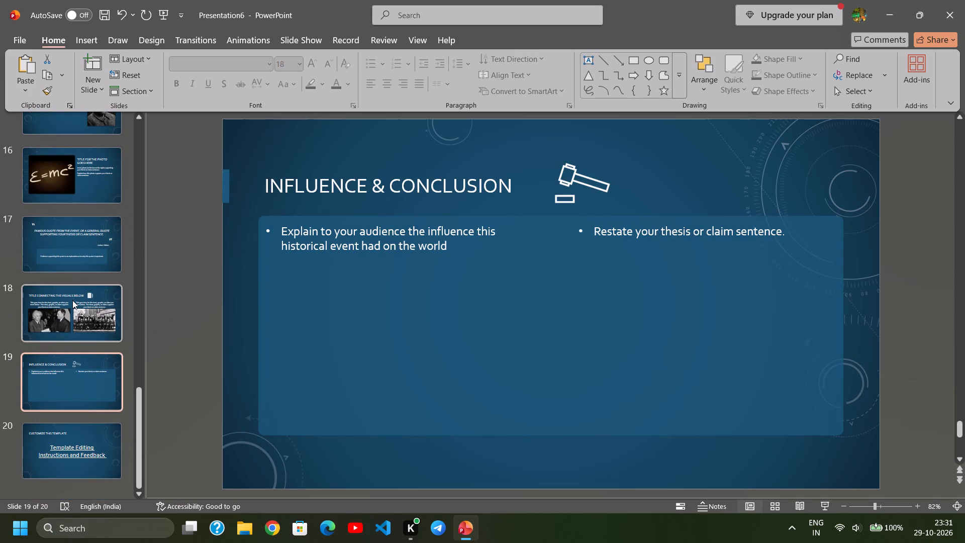
pyautogui.click(72, 300)
pyautogui.press('Delete')
pyautogui.click(67, 314)
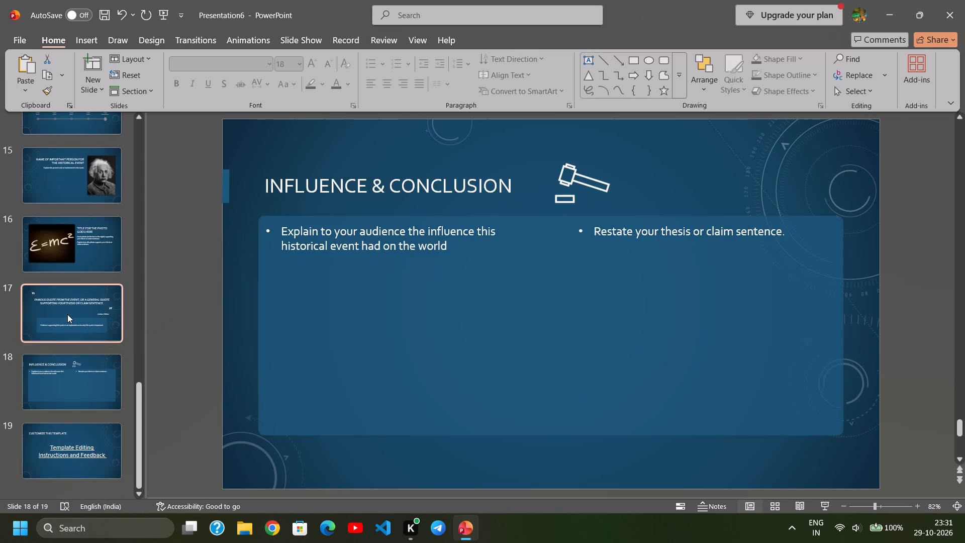
pyautogui.press('Delete')
pyautogui.click(67, 314)
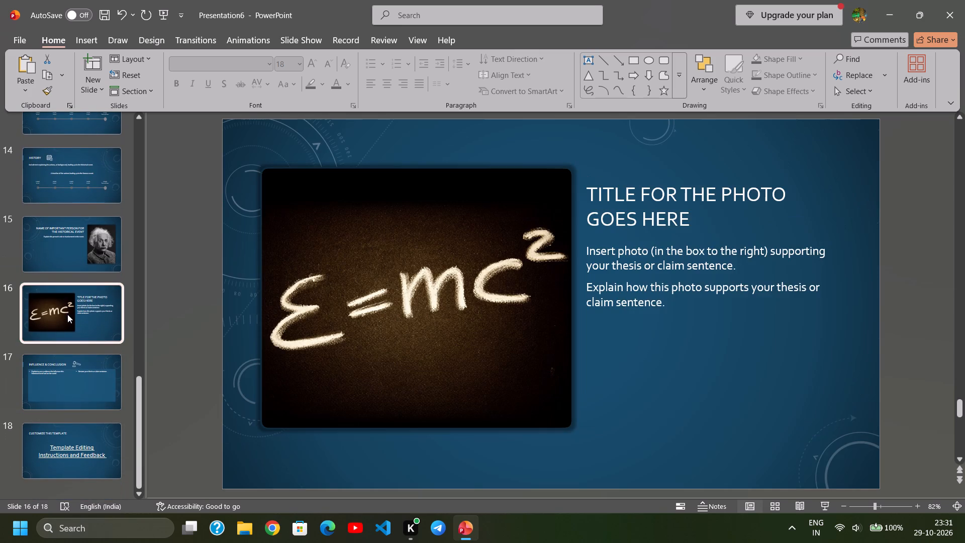
pyautogui.press('Delete')
pyautogui.click(67, 314)
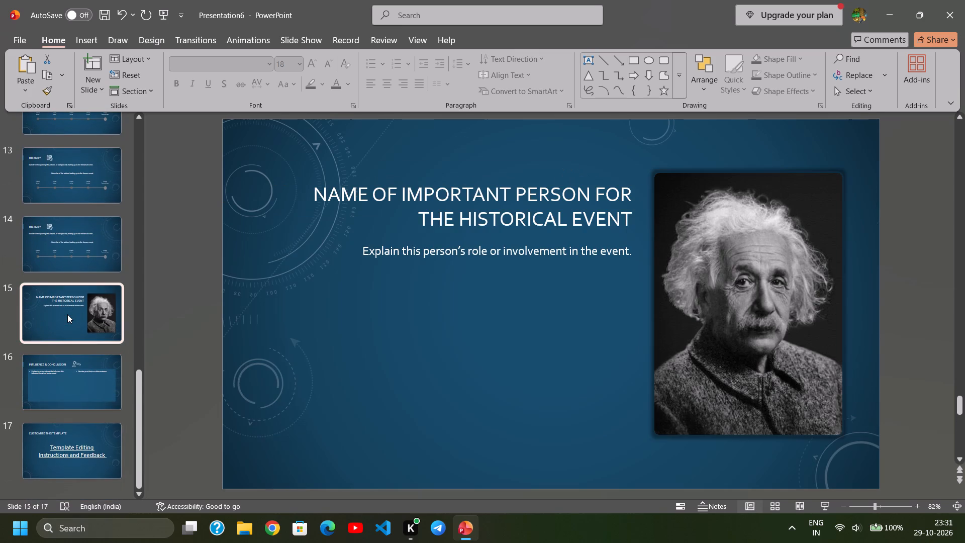
pyautogui.press('Delete')
# Delete the remaining History timeline slides and the Influence & Conclusion slide, keeping blank slide 10 and the Customize This Template slide.
pyautogui.click(66, 317)
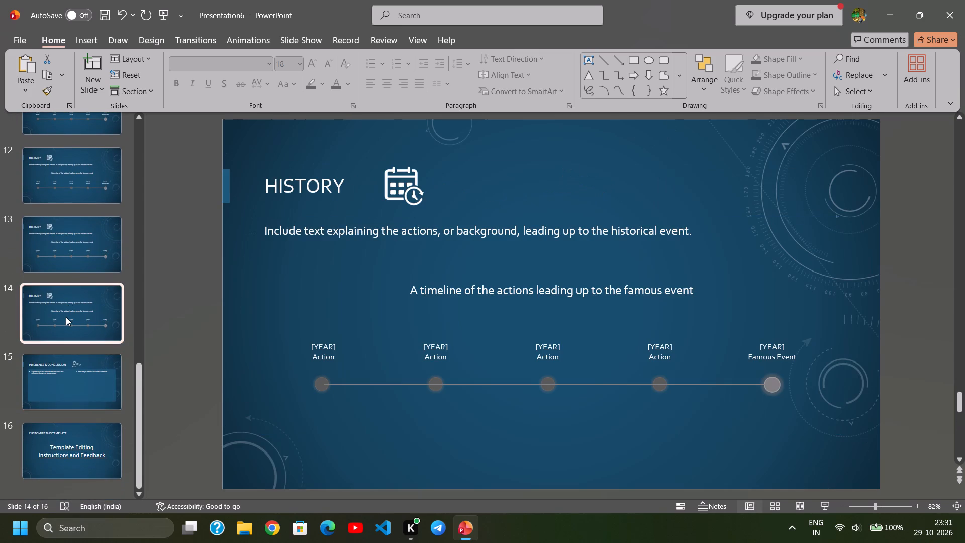
pyautogui.press('Delete')
pyautogui.click(66, 317)
pyautogui.press('Delete')
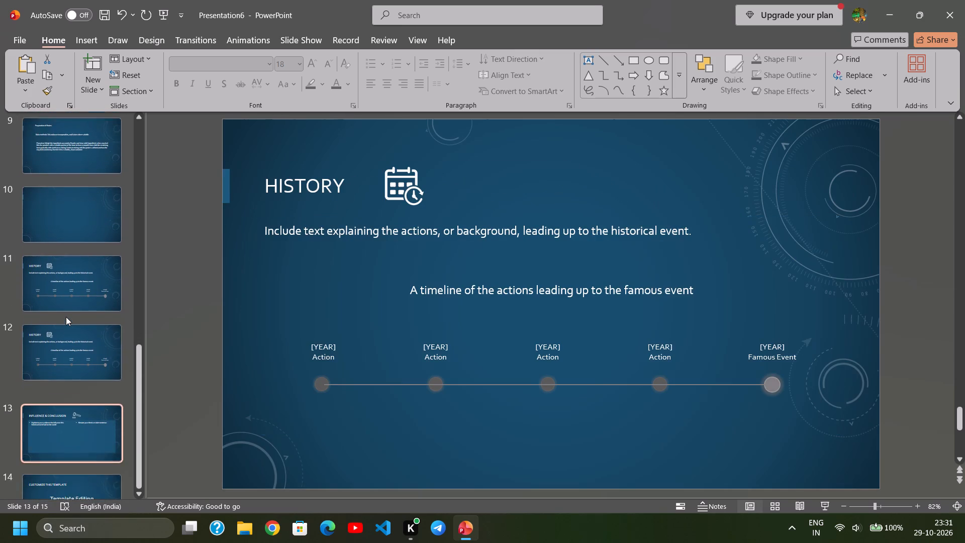
pyautogui.click(66, 317)
pyautogui.press('Delete')
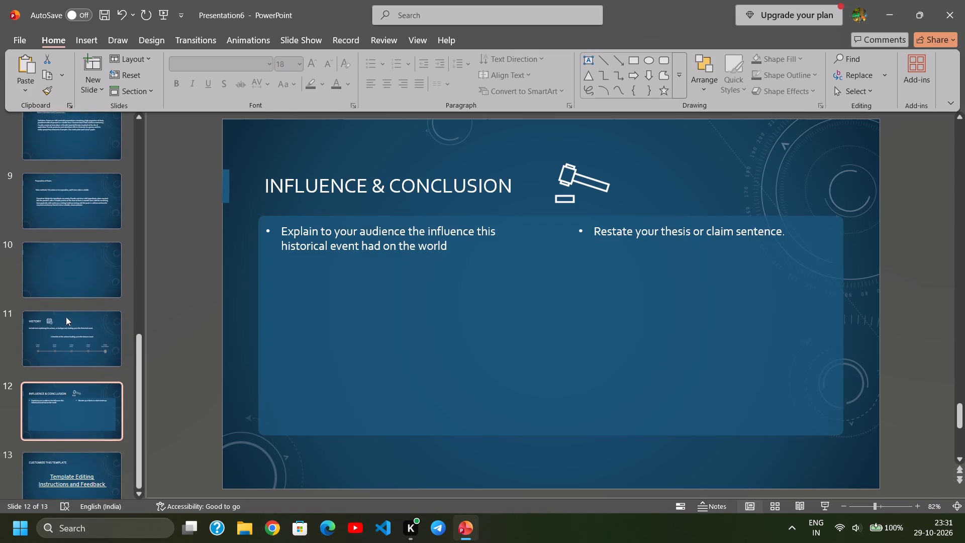
pyautogui.click(54, 366)
pyautogui.press('Delete')
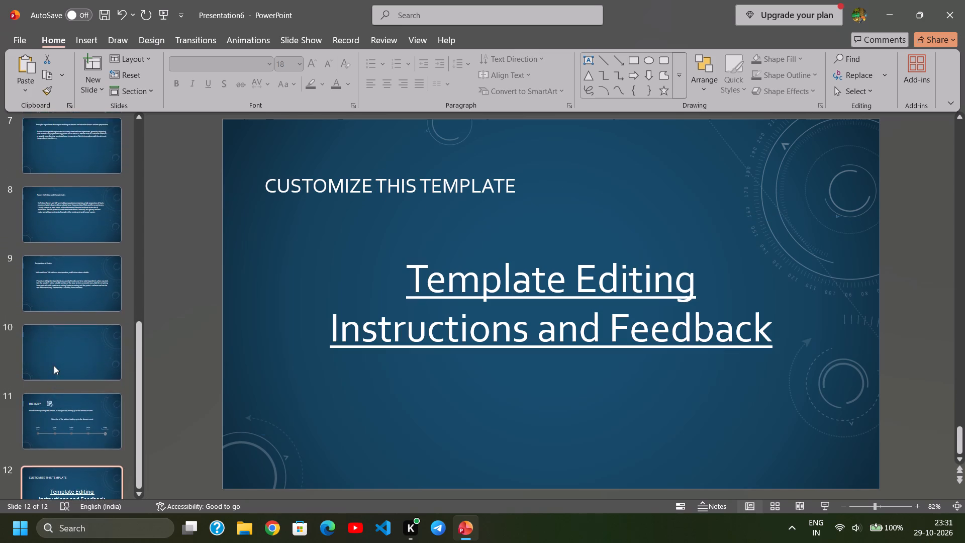
pyautogui.click(54, 366)
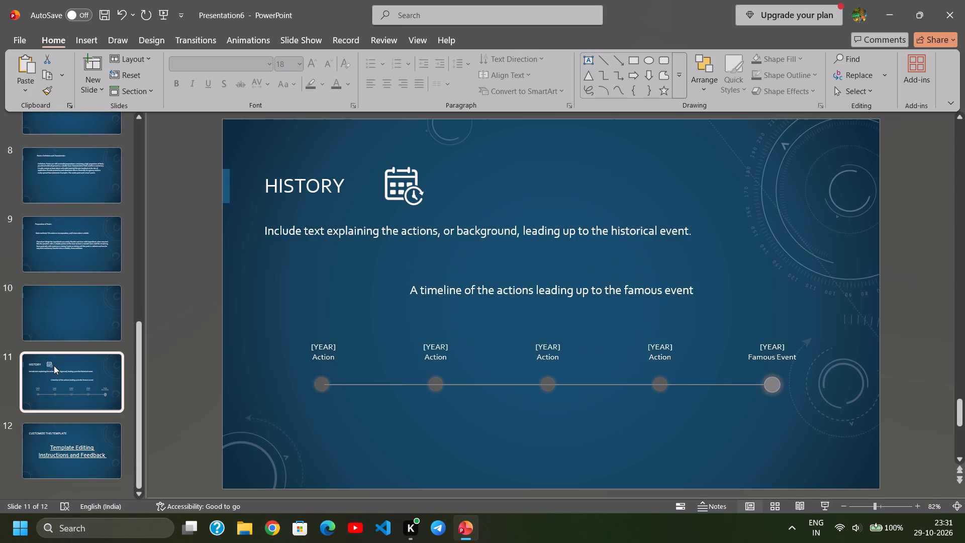
pyautogui.press('Delete')
# Copy blank slide 10 and paste five copies between it and the Customize This Template slide.
pyautogui.rightClick(54, 366)
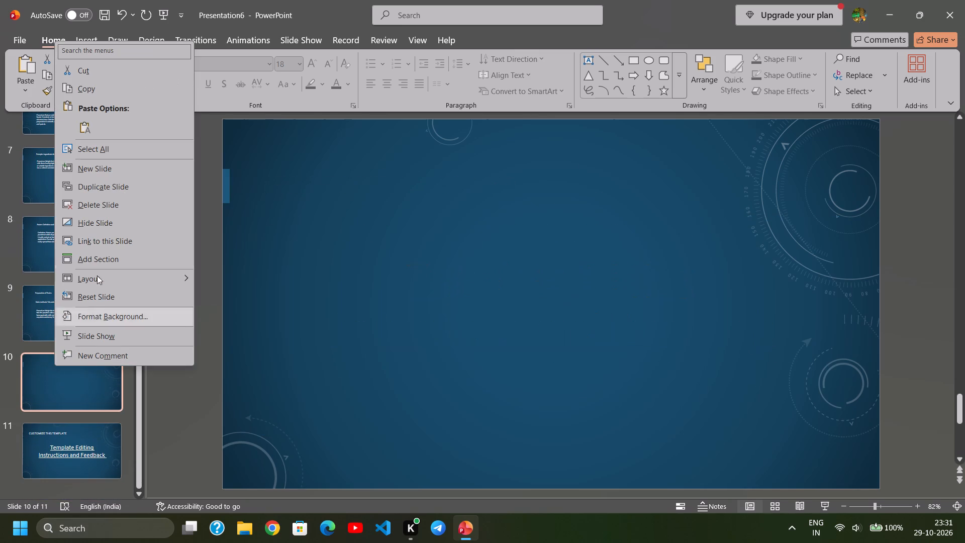
pyautogui.click(103, 90)
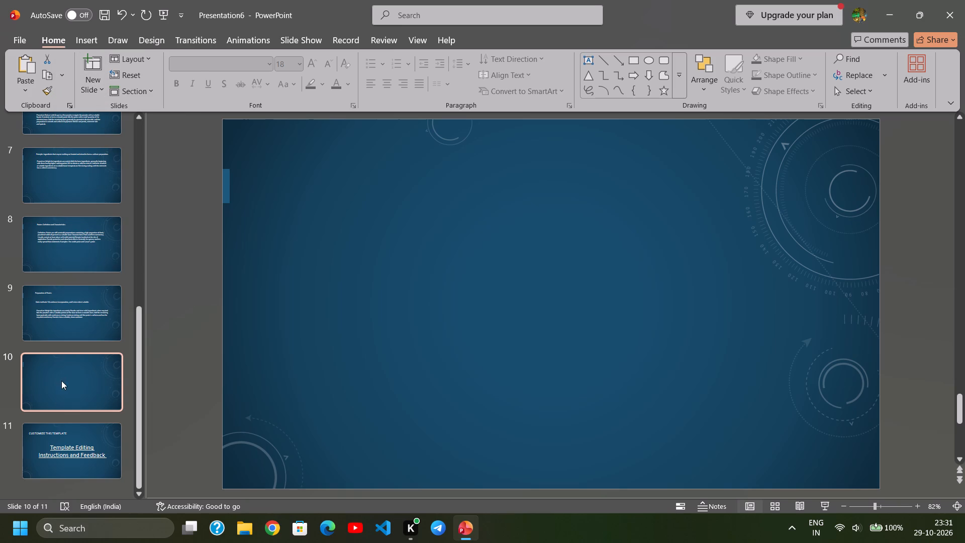
pyautogui.click(60, 414)
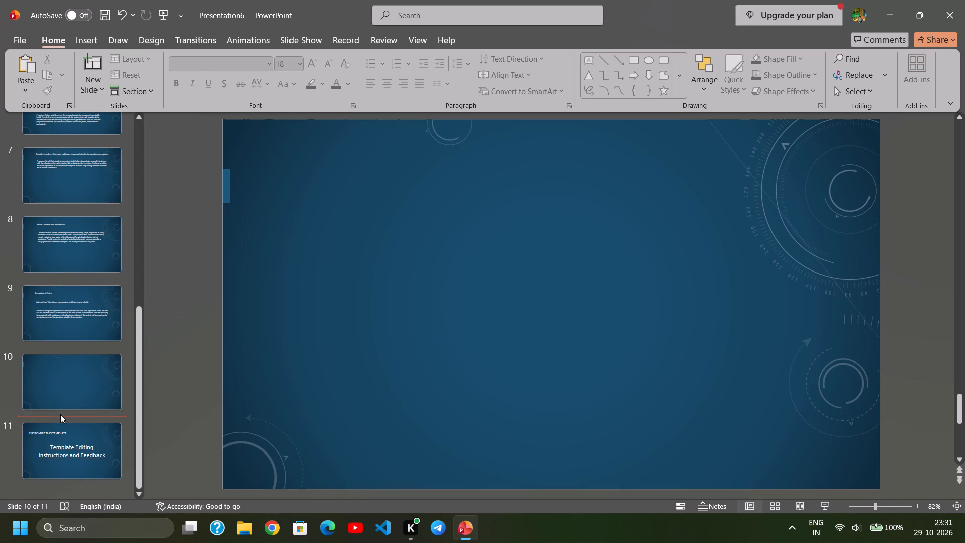
pyautogui.hotkey('ctrl', 'v')
pyautogui.hotkey('ctrl', 'v')
pyautogui.hotkey('ctrl', 'v')
pyautogui.hotkey('ctrl', 'v')
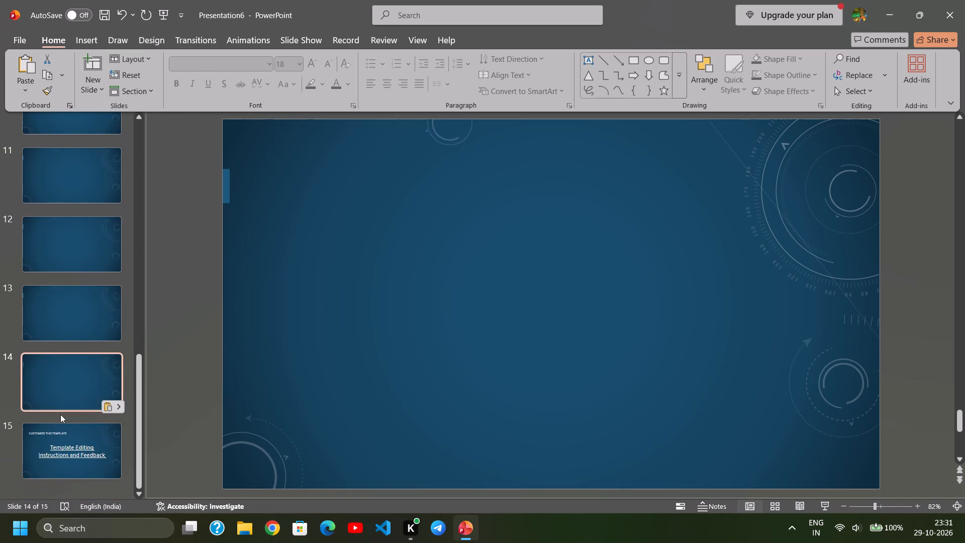
pyautogui.hotkey('ctrl', 'v')
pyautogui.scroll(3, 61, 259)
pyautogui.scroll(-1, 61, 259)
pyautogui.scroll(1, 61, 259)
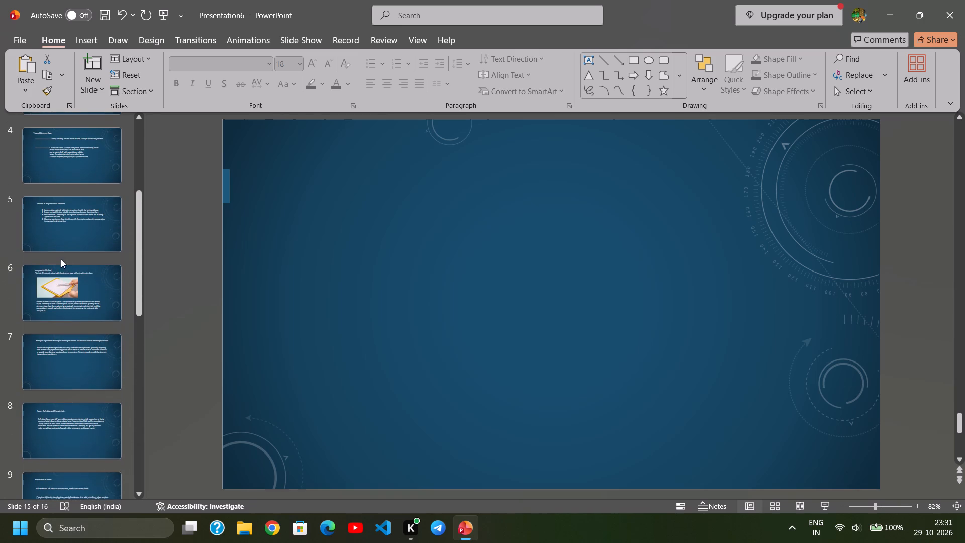
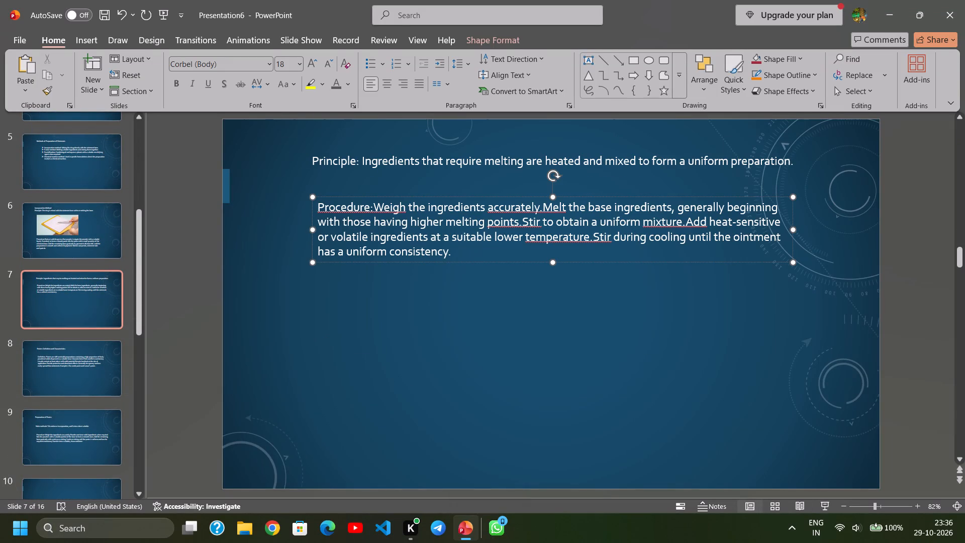
# Move the Procedure text box on slide 7 down to the lower part of the slide, leaving room for a picture below the Principle line.
pyautogui.moveTo(492, 255); pyautogui.dragTo(508, 263)
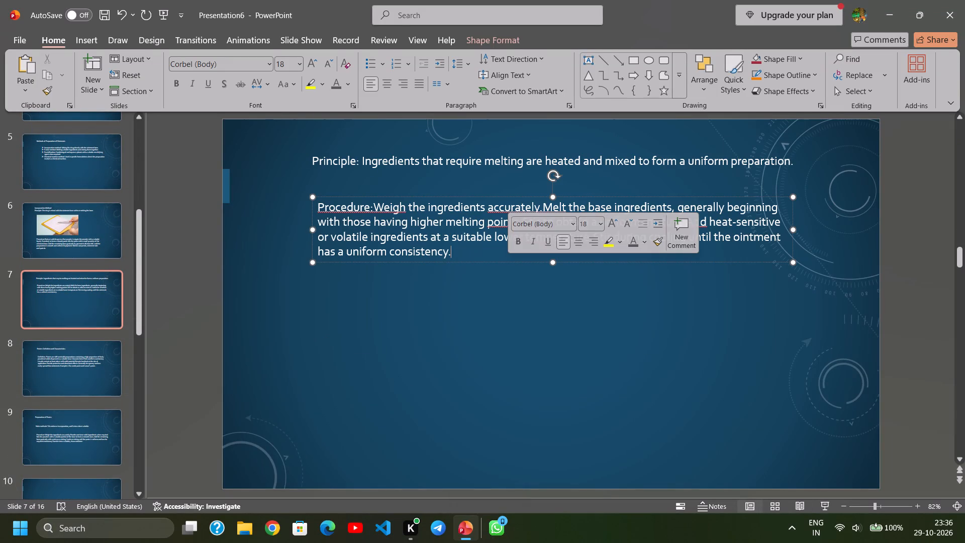
pyautogui.moveTo(509, 262); pyautogui.dragTo(509, 390)
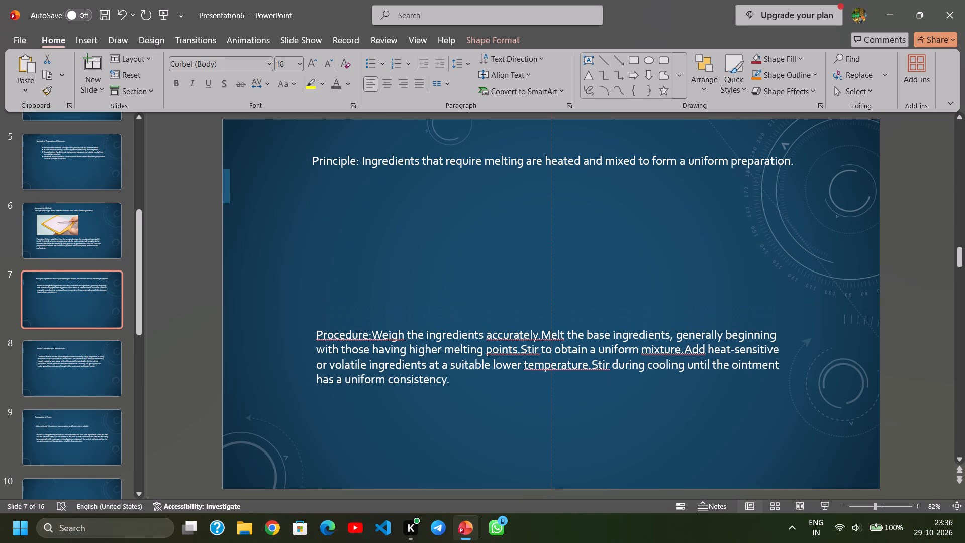
pyautogui.moveTo(509, 390); pyautogui.dragTo(500, 406)
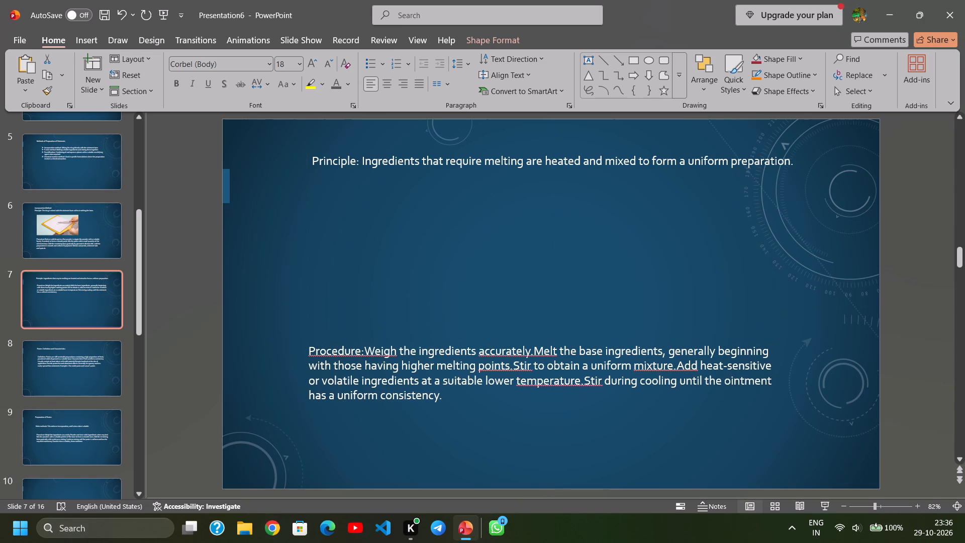
pyautogui.moveTo(500, 406); pyautogui.dragTo(504, 422)
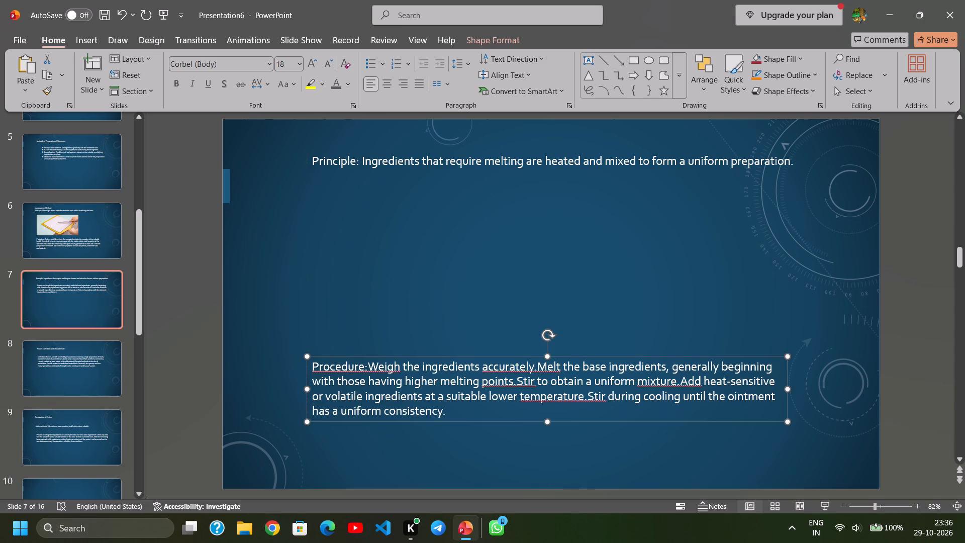
pyautogui.click(349, 222)
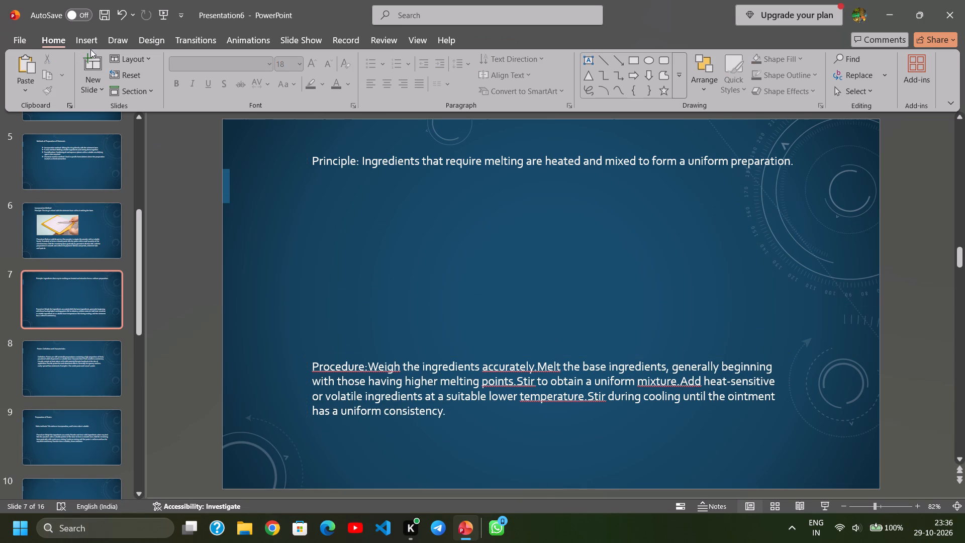
# Insert the picture WhatsApp Image 2026-10-29 at 23.31.47 from Downloads and place it between the Principle and Procedure texts on slide 7.
pyautogui.click(86, 37)
pyautogui.click(102, 71)
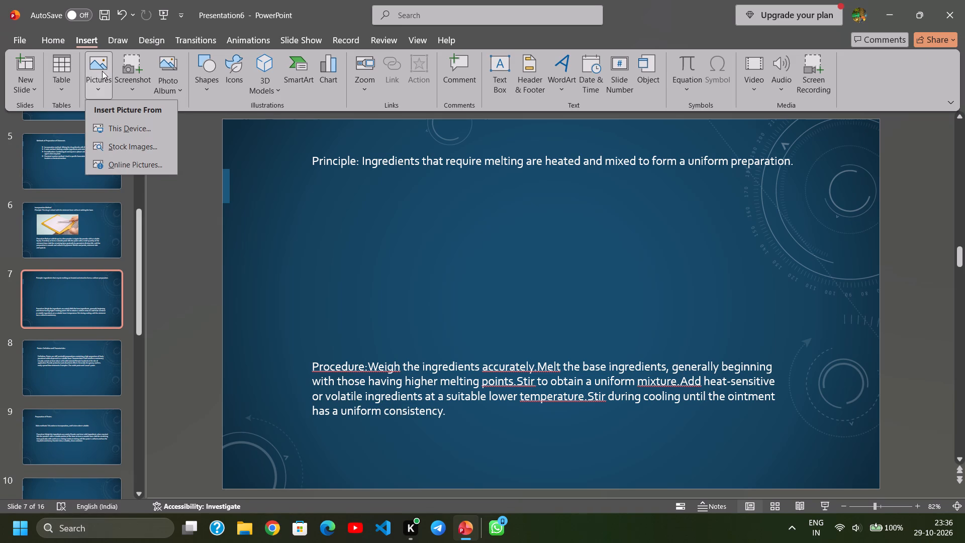
pyautogui.click(112, 124)
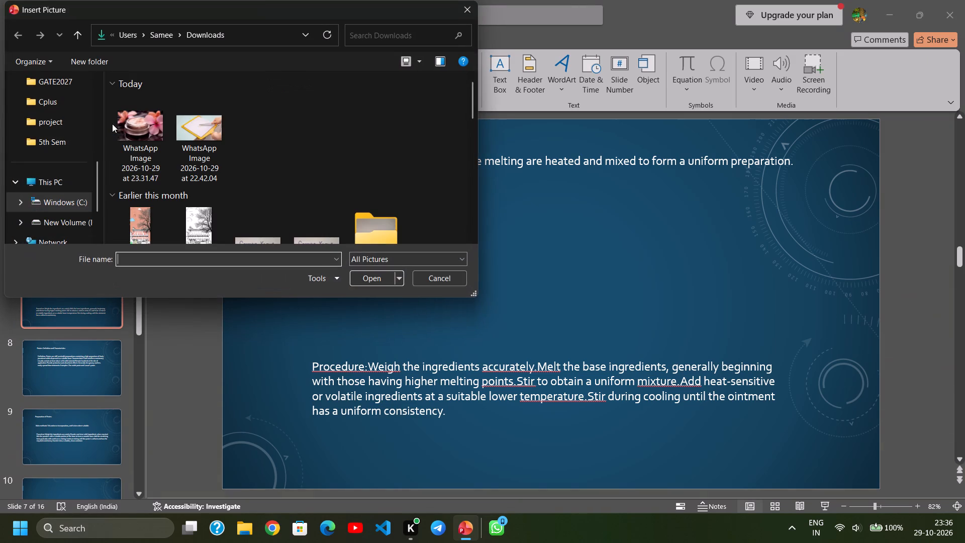
pyautogui.click(148, 122)
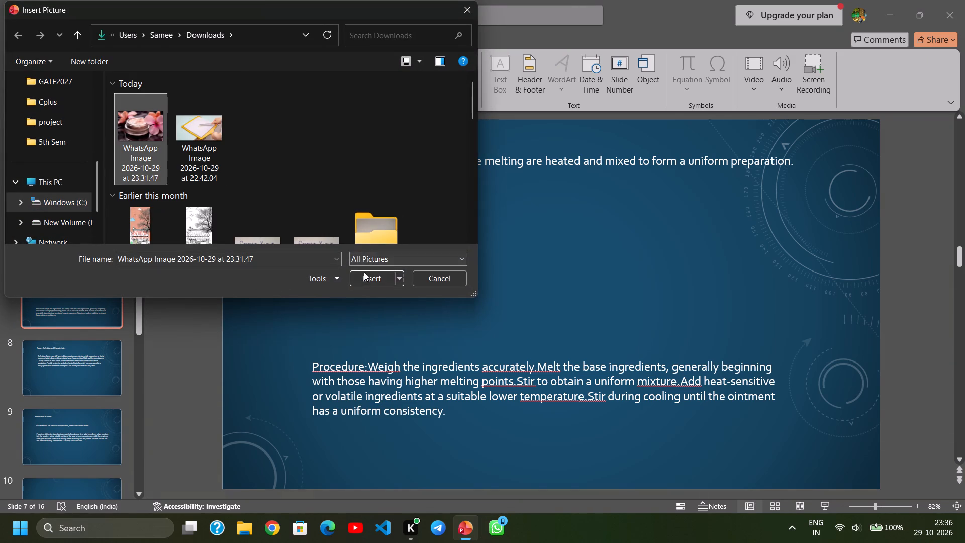
pyautogui.click(367, 275)
pyautogui.moveTo(552, 311); pyautogui.dragTo(499, 274)
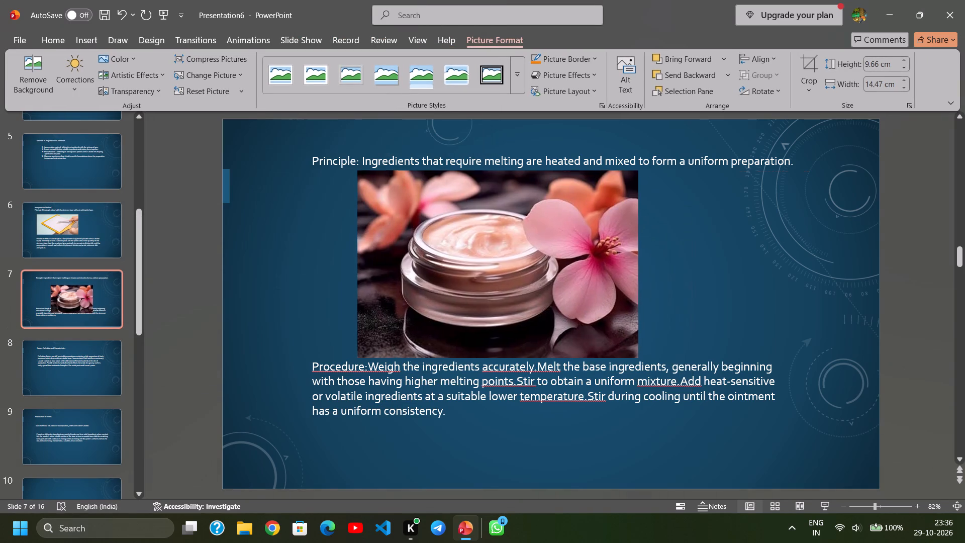
pyautogui.moveTo(499, 274); pyautogui.dragTo(496, 274)
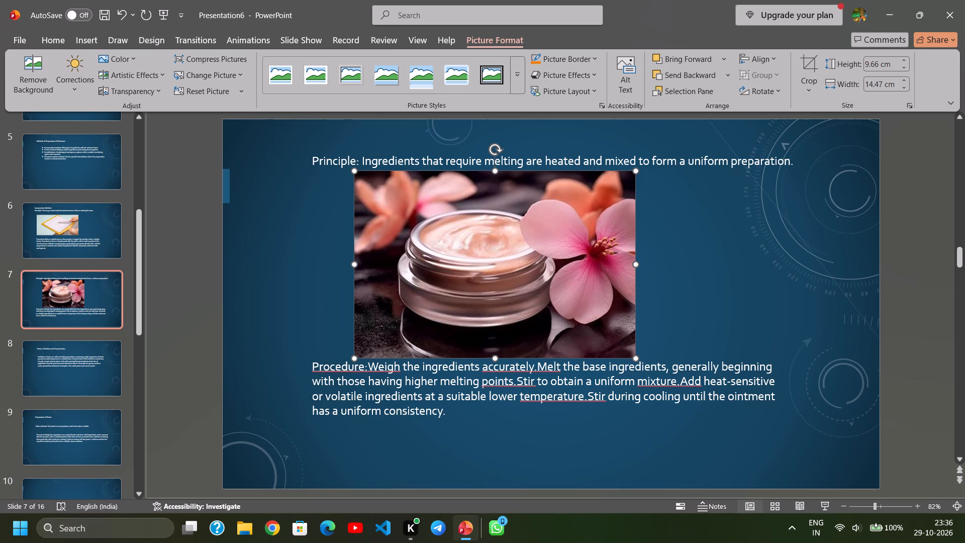
# Move the Procedure text box slightly further down to leave a gap beneath the cream jar picture.
pyautogui.click(321, 357)
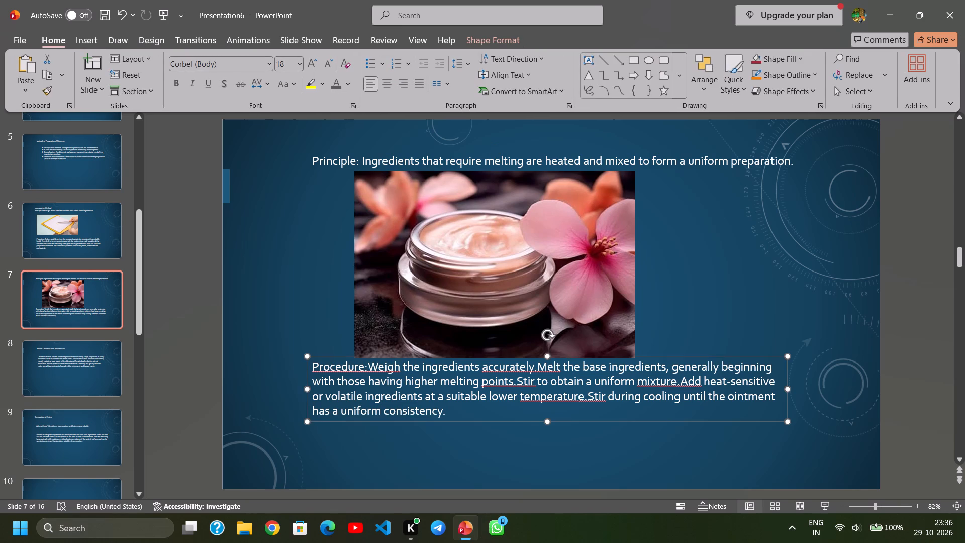
pyautogui.moveTo(502, 420); pyautogui.dragTo(502, 448)
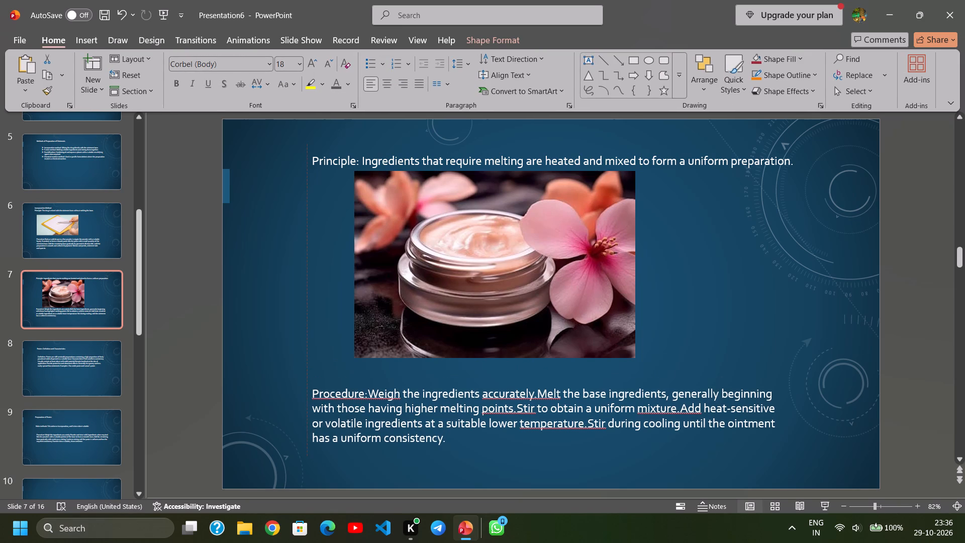
pyautogui.moveTo(502, 448); pyautogui.dragTo(502, 446)
# Shrink the cream jar picture slightly and reposition it with a small gap below the Principle line.
pyautogui.click(498, 303)
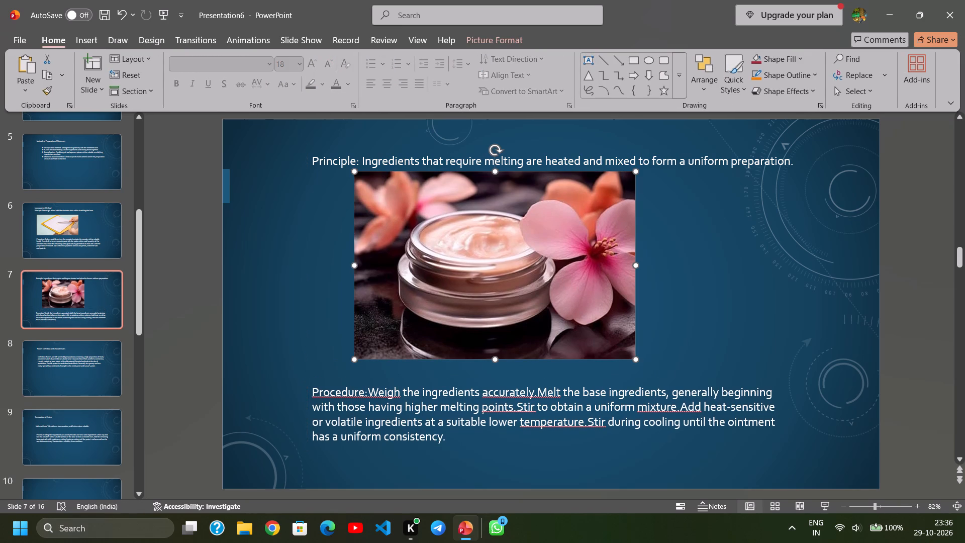
pyautogui.moveTo(636, 364); pyautogui.dragTo(617, 348)
pyautogui.moveTo(565, 298); pyautogui.dragTo(559, 304)
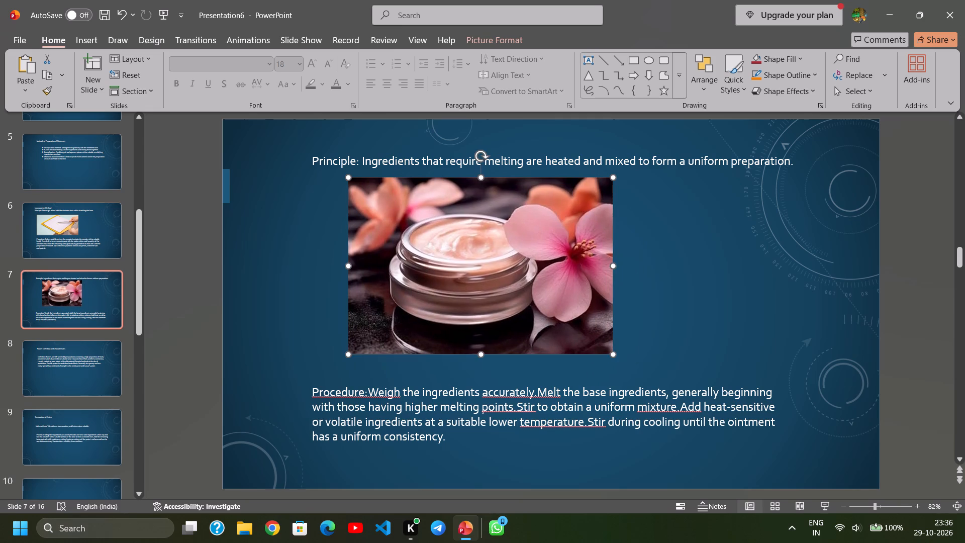
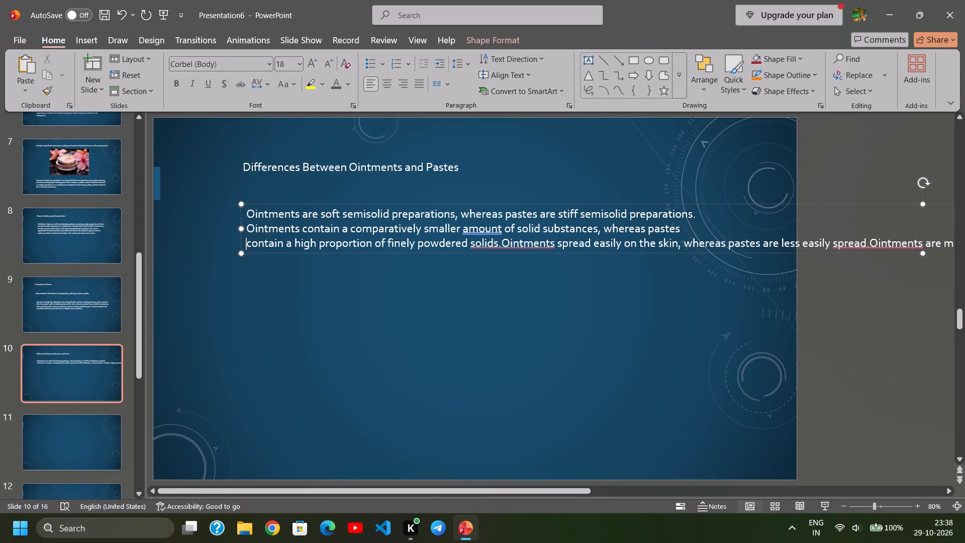
# Break the overflowing body text on slide 10 onto a new line after "Ointments spread easily on the skin,".
pyautogui.click(684, 241)
pyautogui.press('Return')
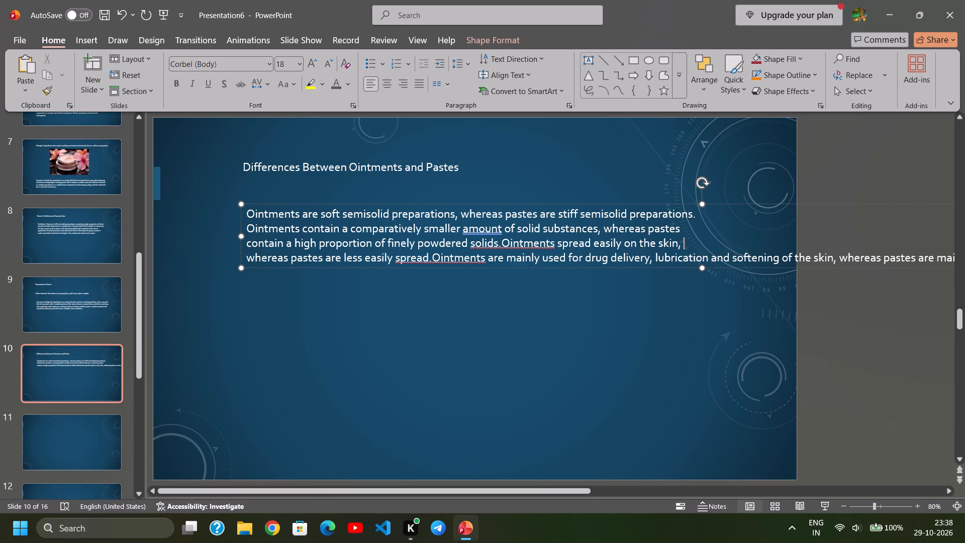
# Break the rest of slide 10's overflowing body text onto new lines before "lubrication and softening" and before "absorption.".
pyautogui.click(711, 259)
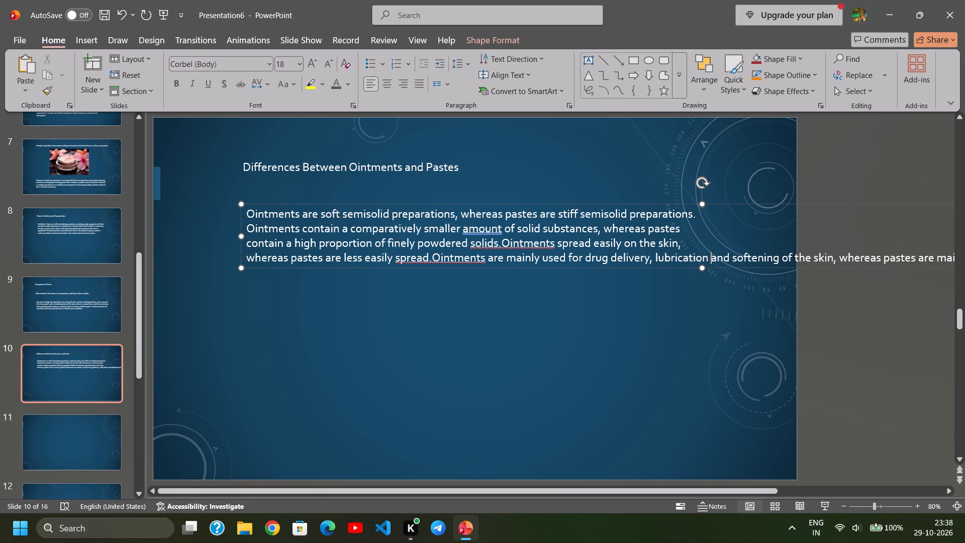
pyautogui.press('Left')
pyautogui.press('Left')
pyautogui.press('Left')
pyautogui.press('Left')
pyautogui.press('Left')
pyautogui.press('Left')
pyautogui.press('Left')
pyautogui.press('Left')
pyautogui.press('Left')
pyautogui.press('Left')
pyautogui.press('Left')
pyautogui.press('Left')
pyautogui.press('Return')
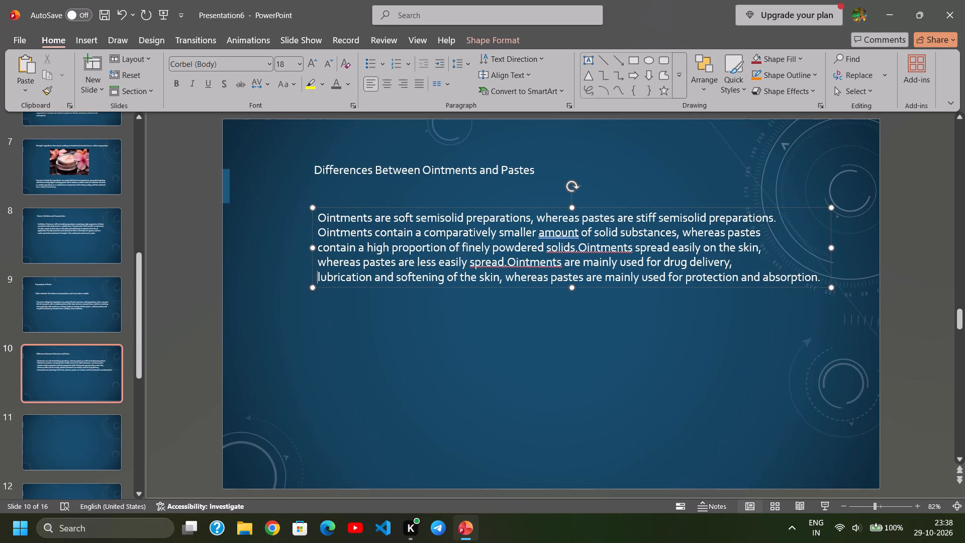
pyautogui.click(762, 280)
pyautogui.press('Return')
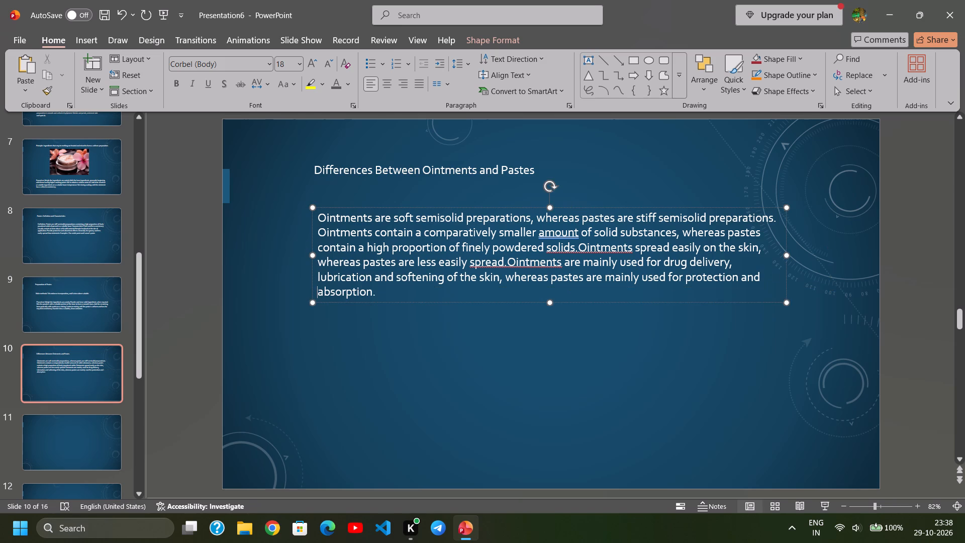
pyautogui.click(674, 314)
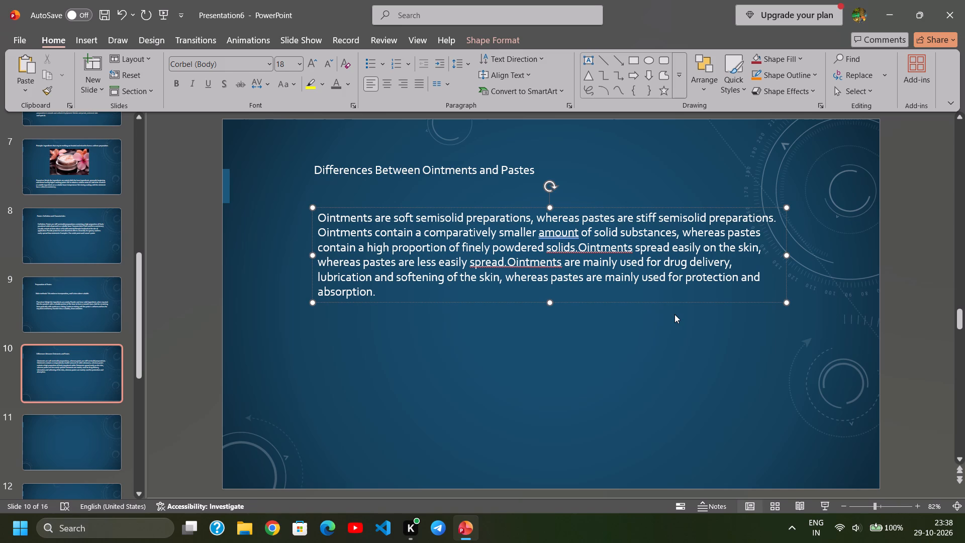
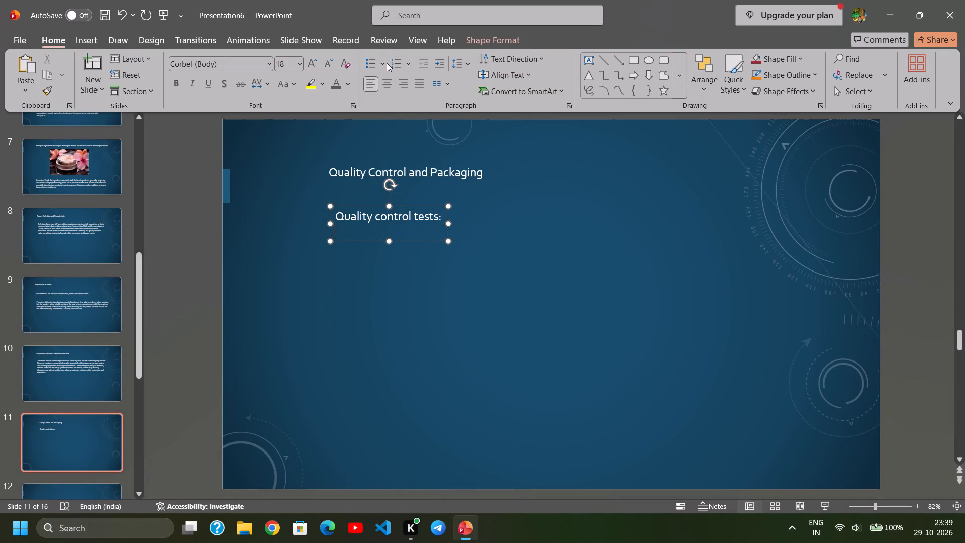
# Apply arrow-style bullets to the empty line below "Quality control tests:" on slide 11.
pyautogui.click(385, 63)
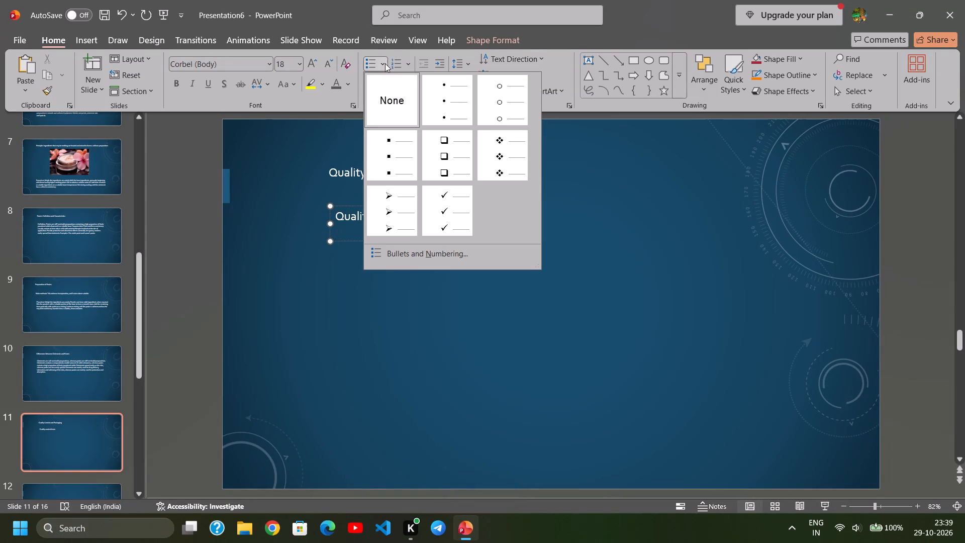
pyautogui.click(380, 190)
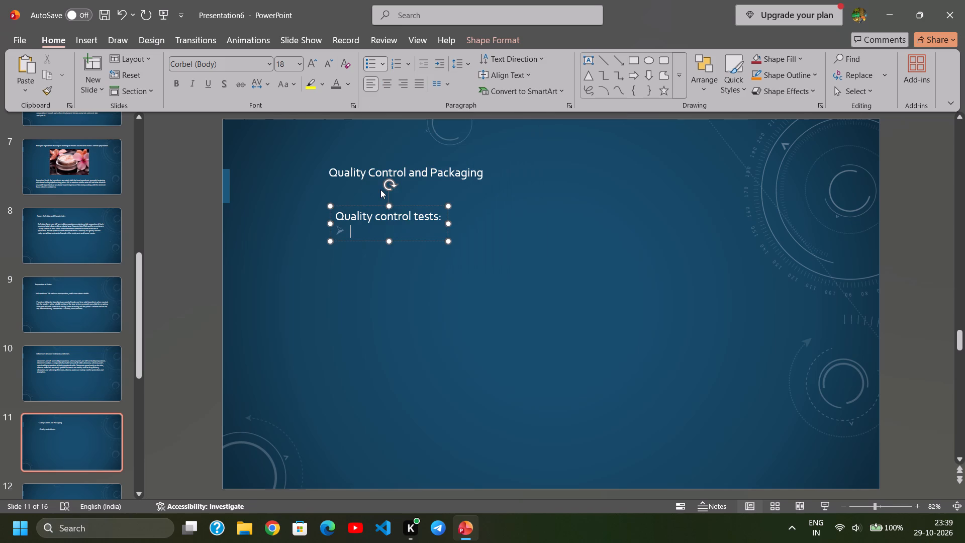
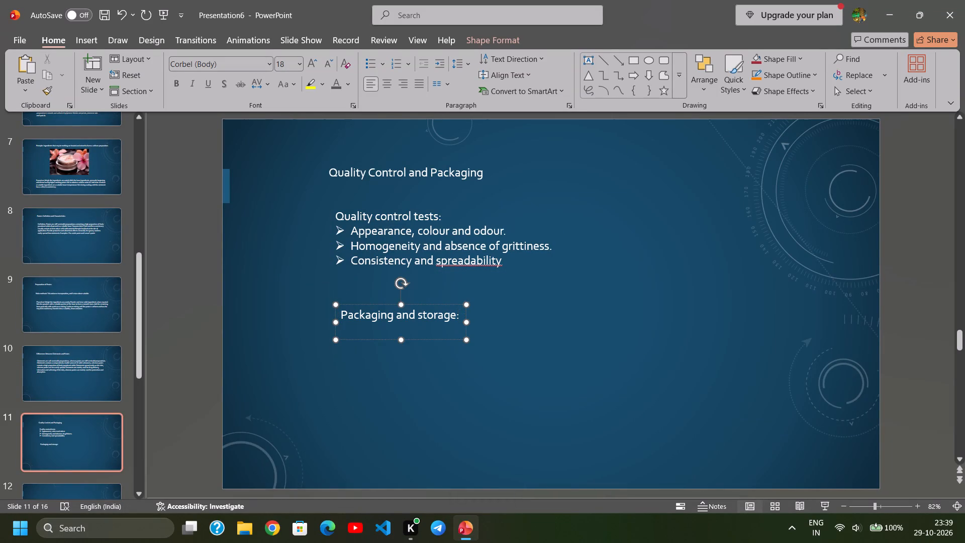
# Bring up the bullet style choices for the "Packaging and storage:" text box on slide 11.
pyautogui.click(381, 65)
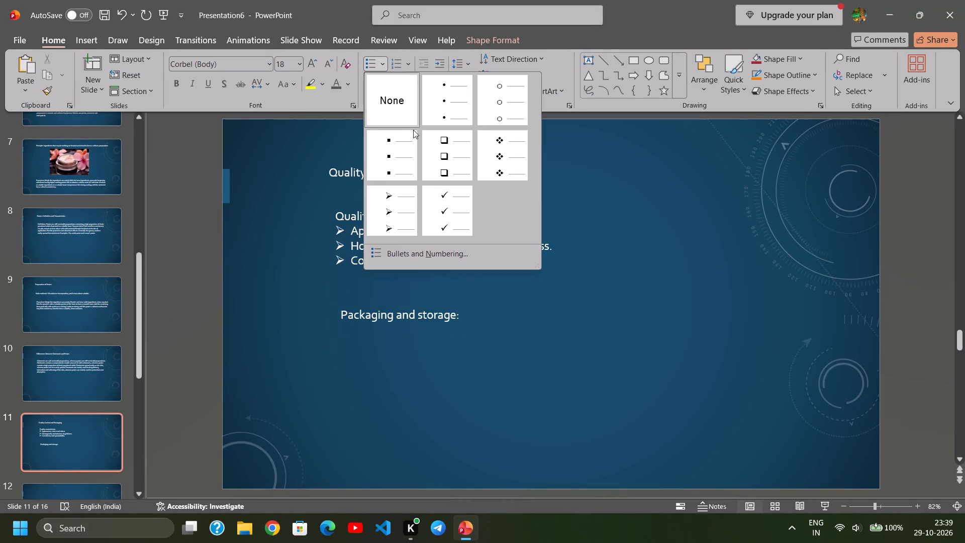
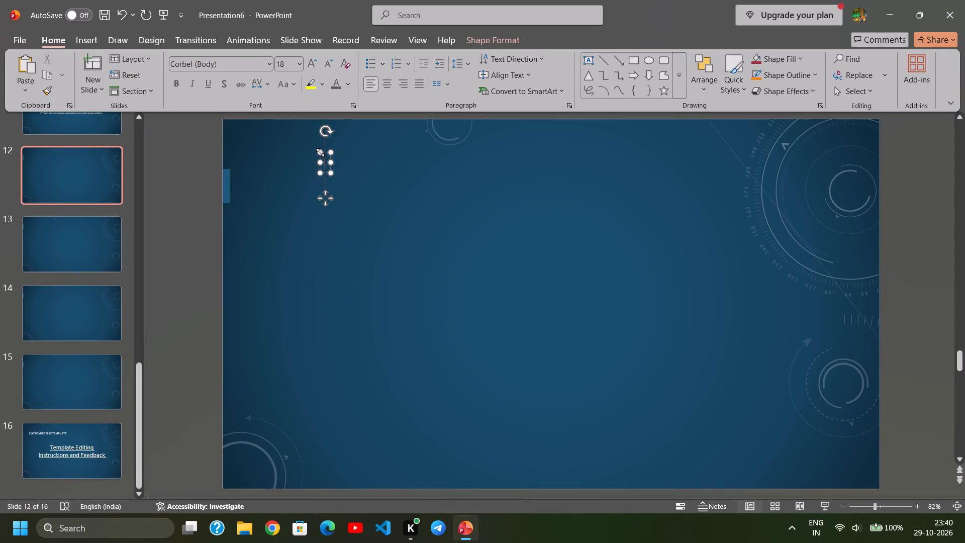
# Paste the copied heading "Conclusion" into the new text box near the top of slide 12.
pyautogui.hotkey('ctrl', 'v')
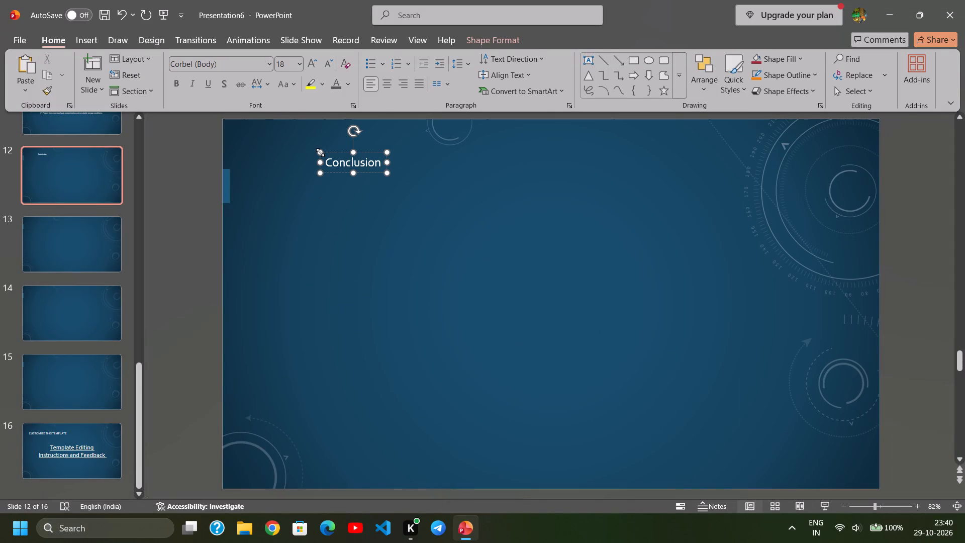
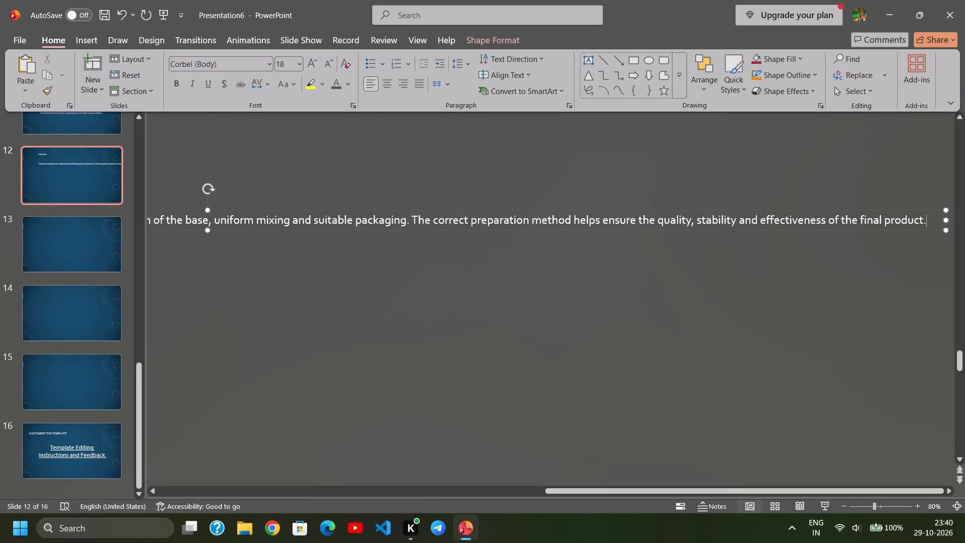
# Break the Conclusion paragraph on slide 12 into four lines, after "pharmacy.", "base," and "method", so it fits within the slide.
pyautogui.hscroll(19, 325, 214)
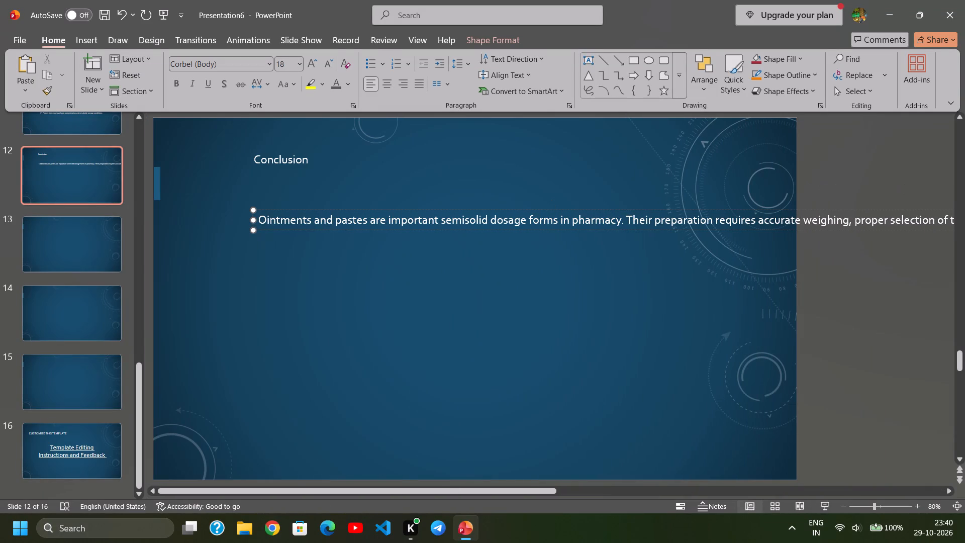
pyautogui.click(626, 224)
pyautogui.press('Return')
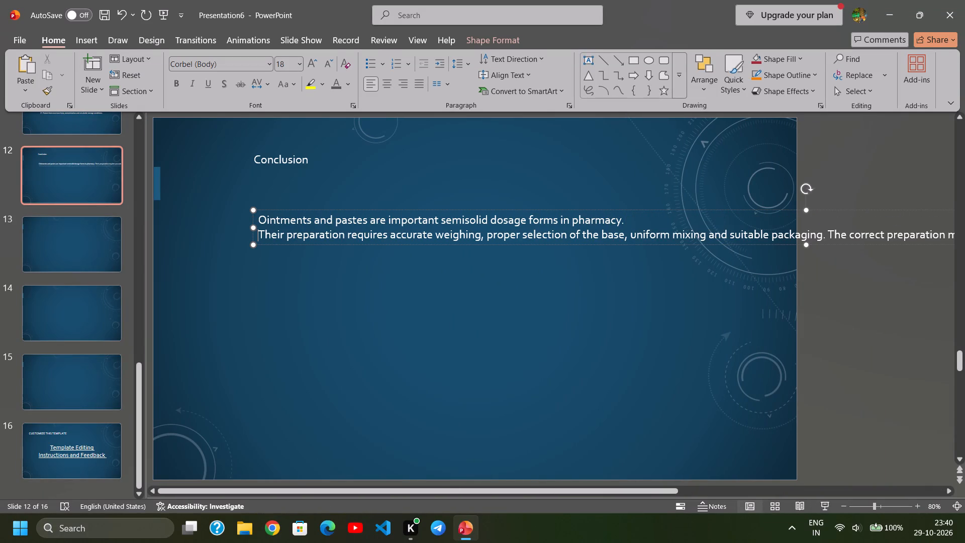
pyautogui.click(629, 236)
pyautogui.press('Right')
pyautogui.press('\\')
pyautogui.press('BackSpace')
pyautogui.press('Return')
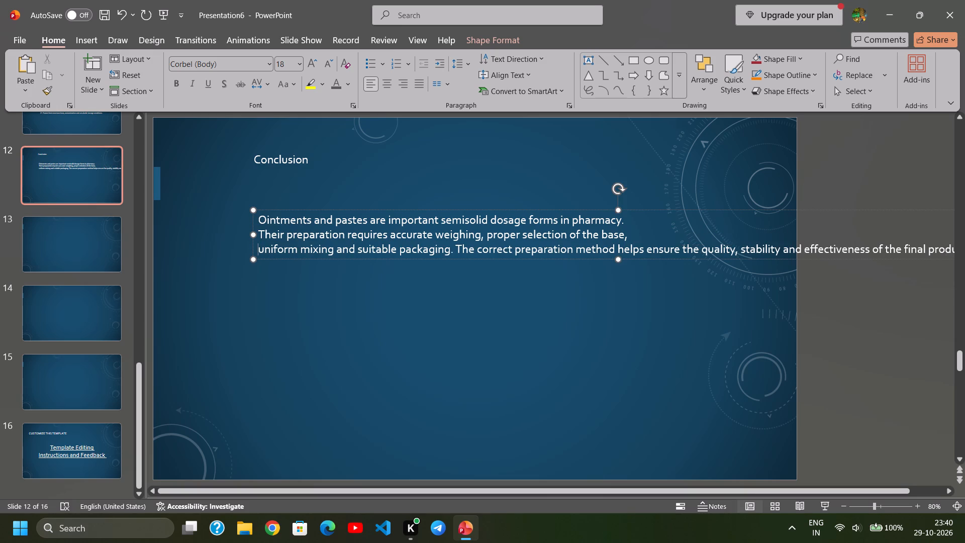
pyautogui.click(620, 251)
pyautogui.press('Return')
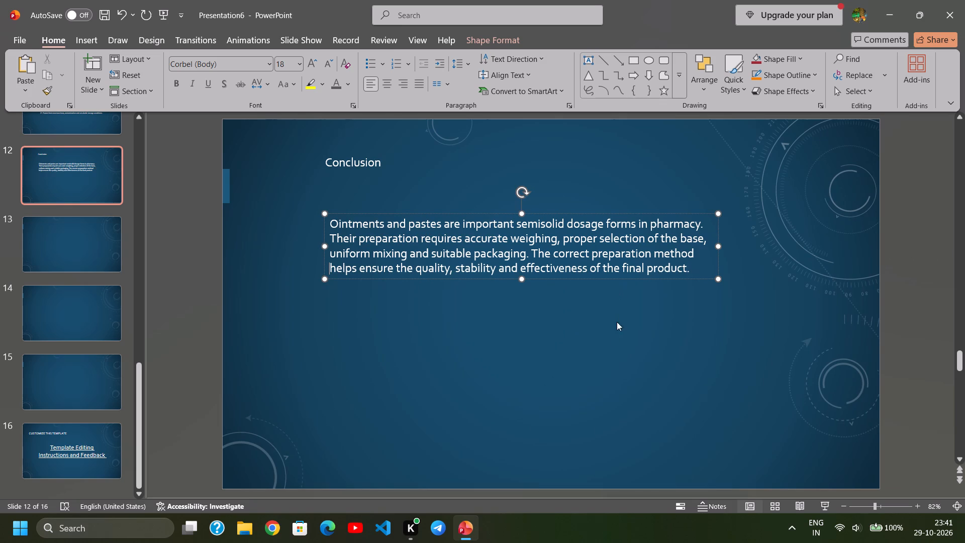
pyautogui.click(613, 334)
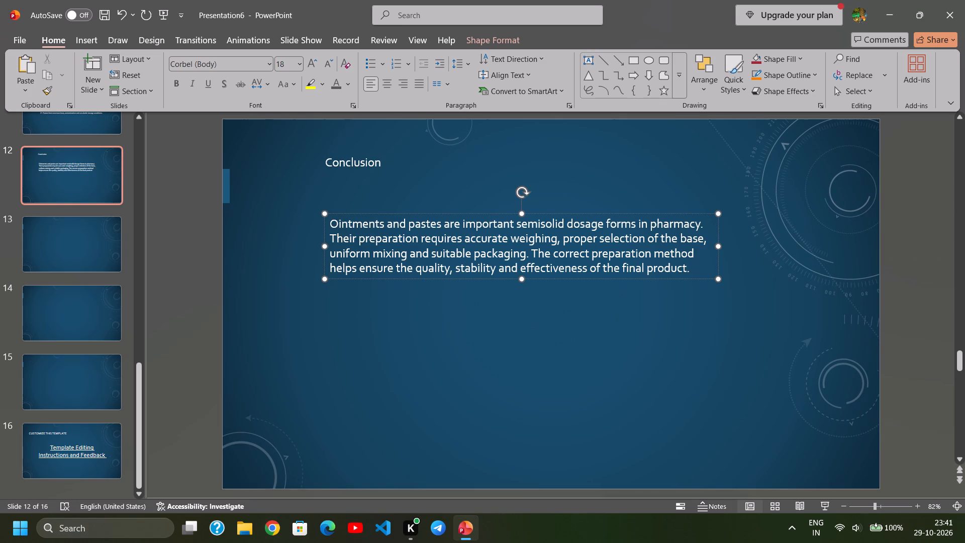
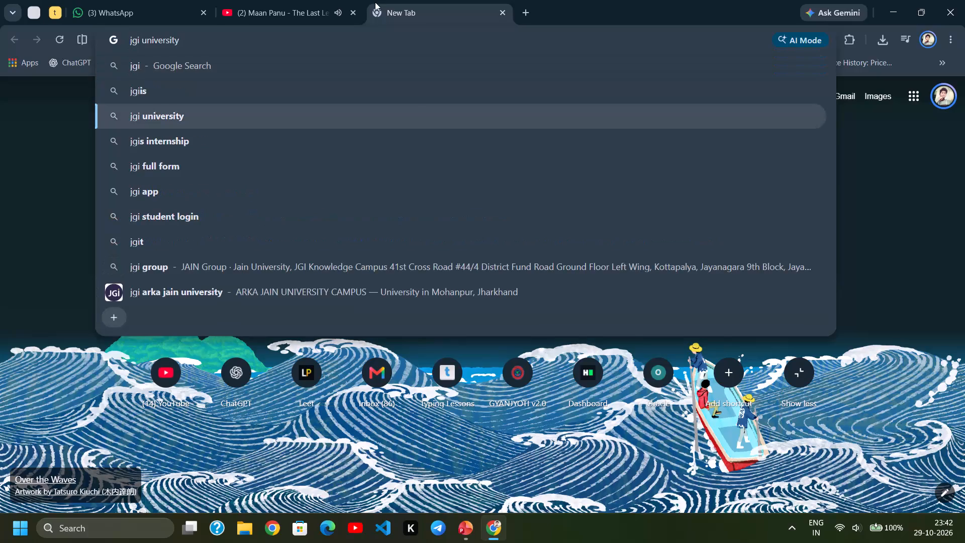
# Search the web for "jgi university logo" and open the Wikimedia Commons page for File:JGI-logo.png.
pyautogui.press('space')
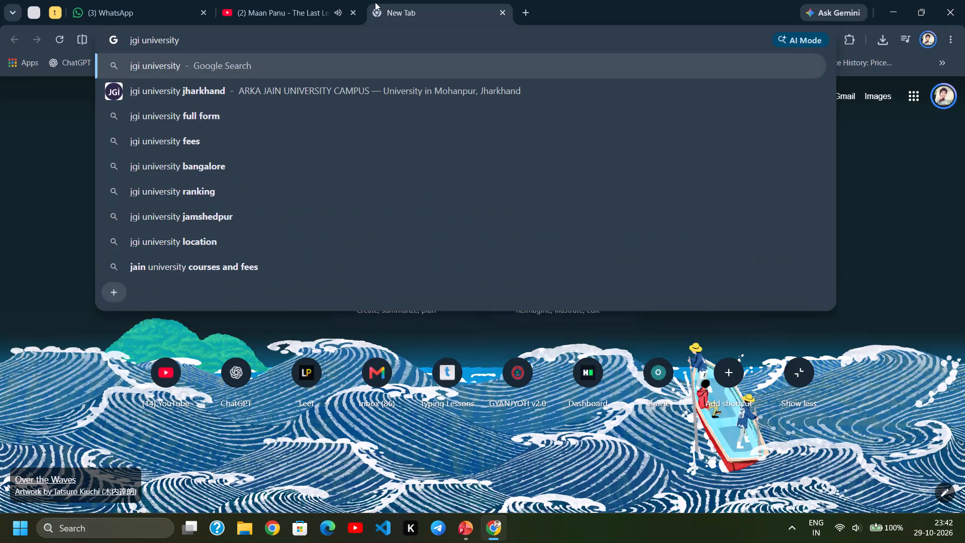
pyautogui.write('logo')
pyautogui.press('Return')
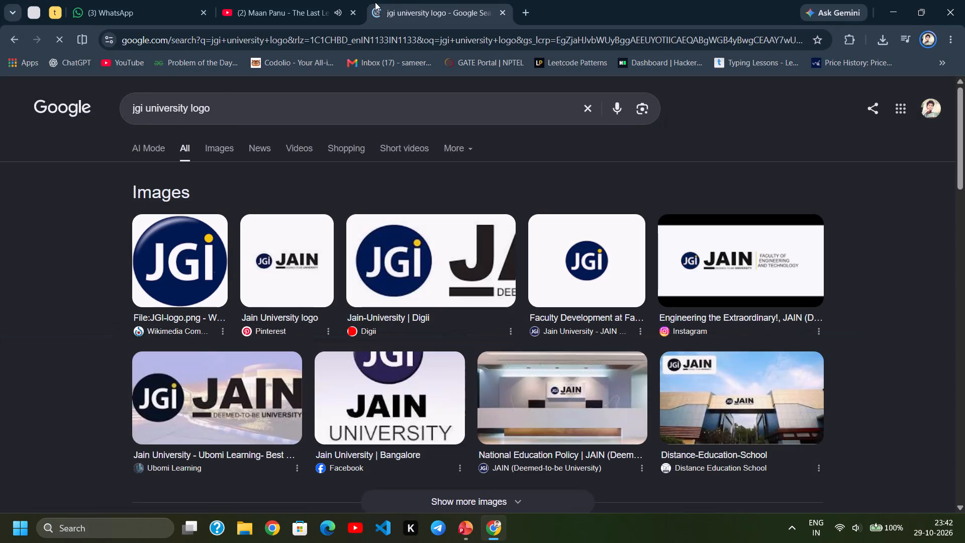
pyautogui.click(196, 226)
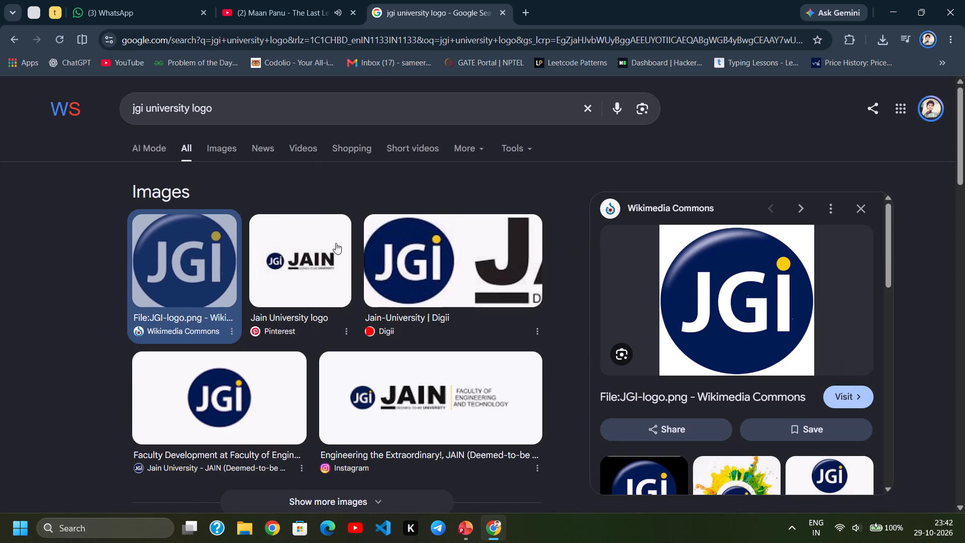
pyautogui.scroll(-1, 219, 237)
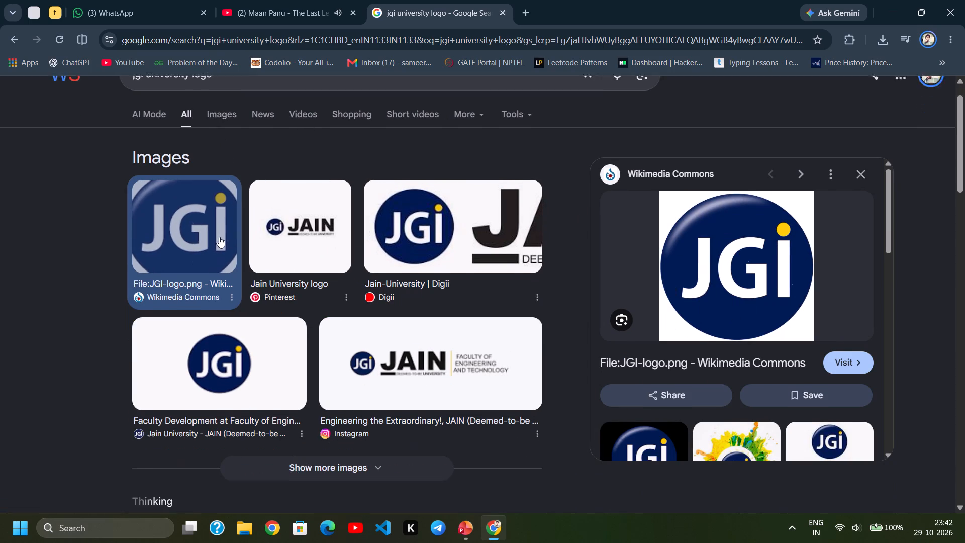
pyautogui.scroll(-4, 219, 237)
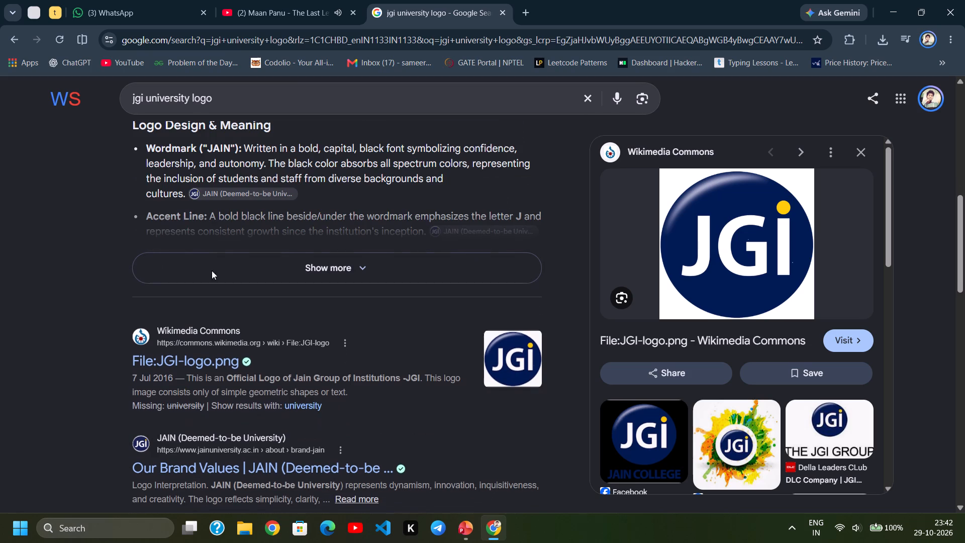
pyautogui.click(190, 351)
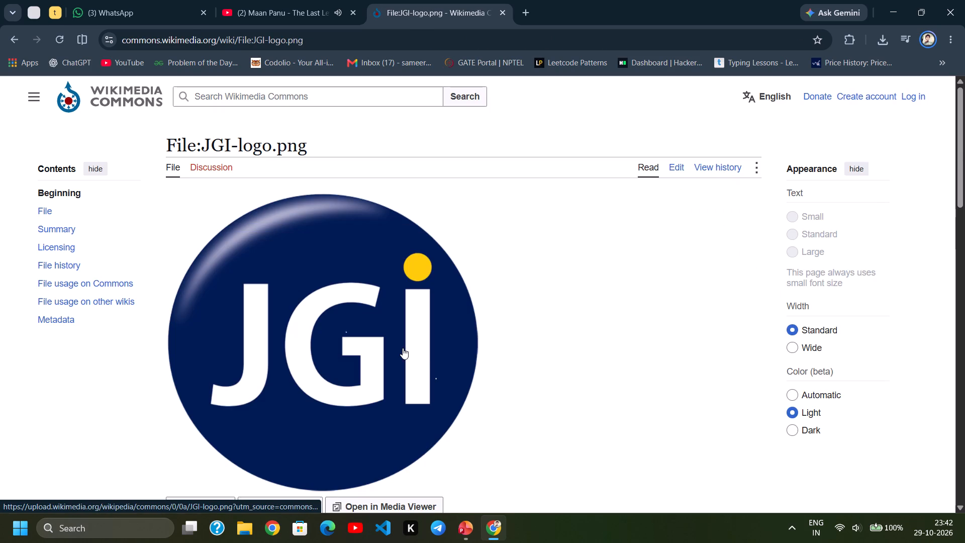
# Save the JGI logo image to Downloads as the PNG file JGI-logo.
pyautogui.rightClick(283, 298)
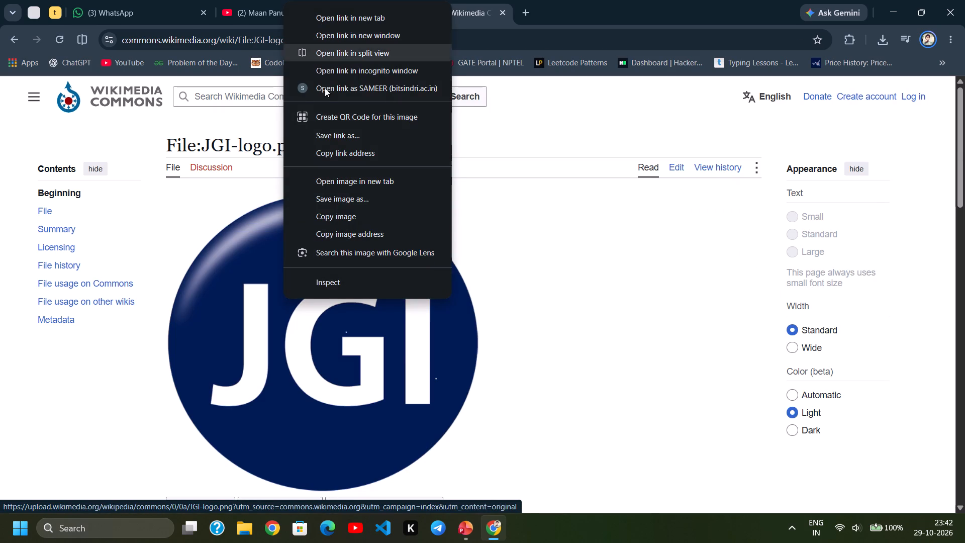
pyautogui.click(353, 203)
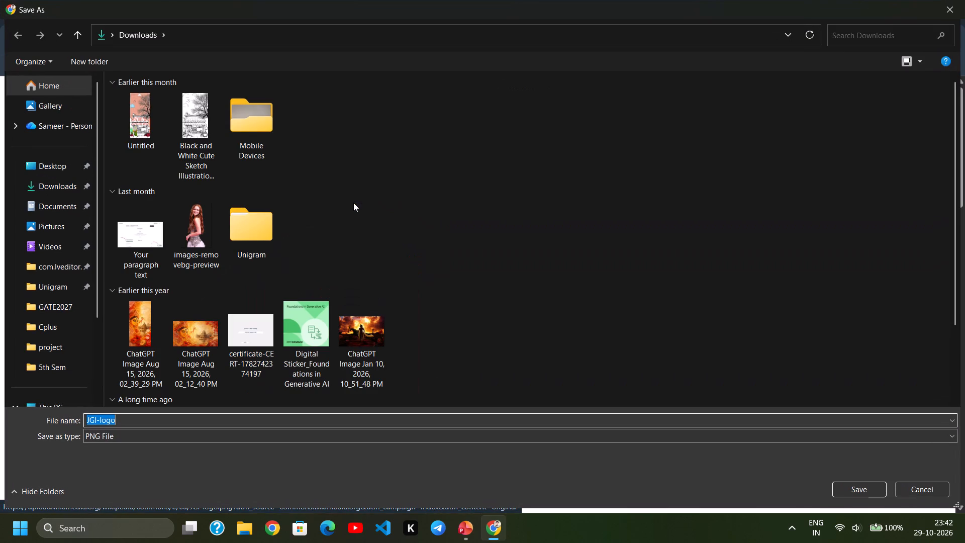
pyautogui.press('Return')
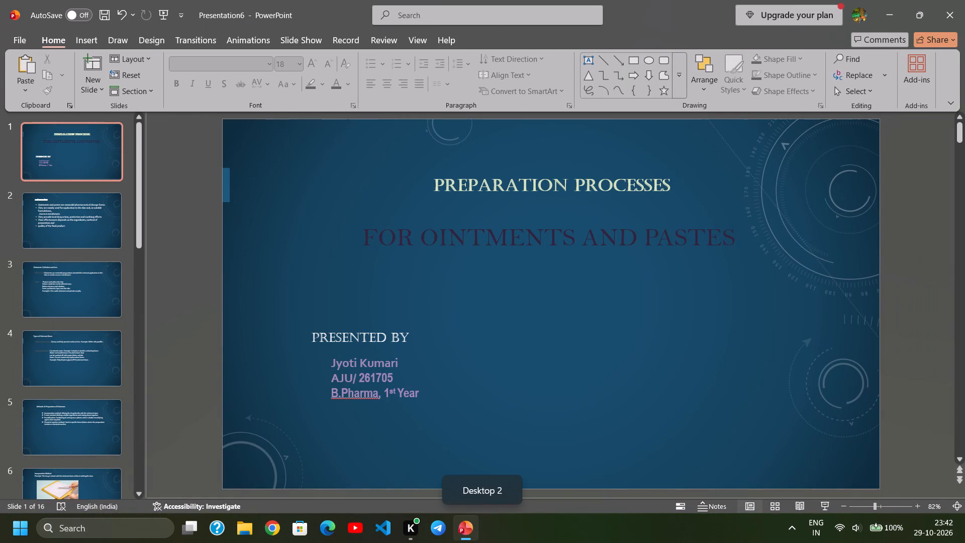
# In PowerPoint, move the "For Ointments and Pastes" and "Preparation Processes" text boxes on slide 1 lower, freeing space above them.
pyautogui.click(489, 238)
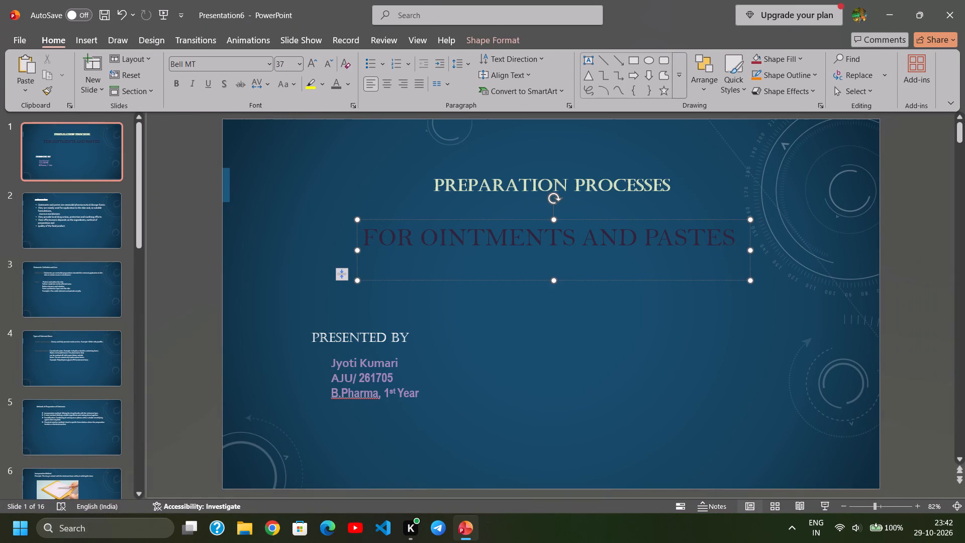
pyautogui.moveTo(507, 263); pyautogui.dragTo(506, 273)
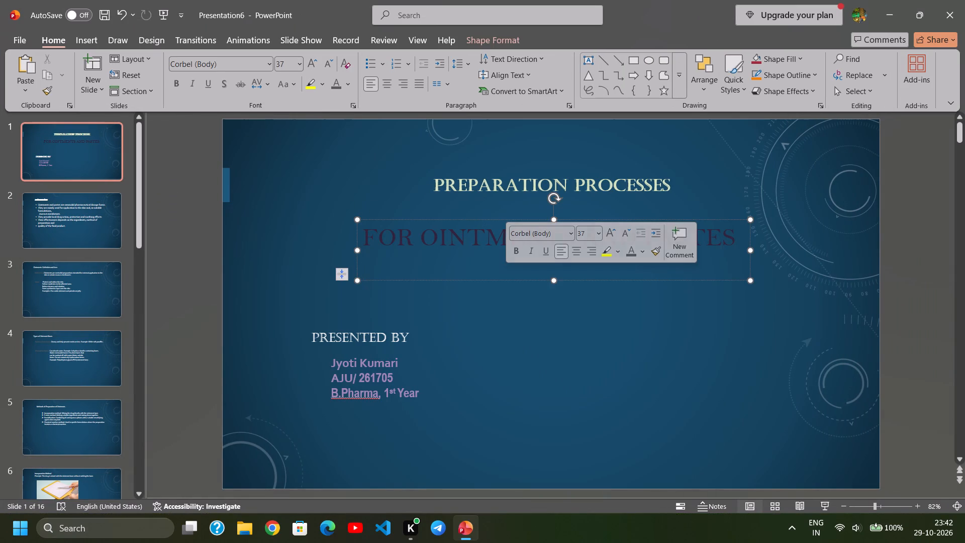
pyautogui.moveTo(518, 281); pyautogui.dragTo(515, 308)
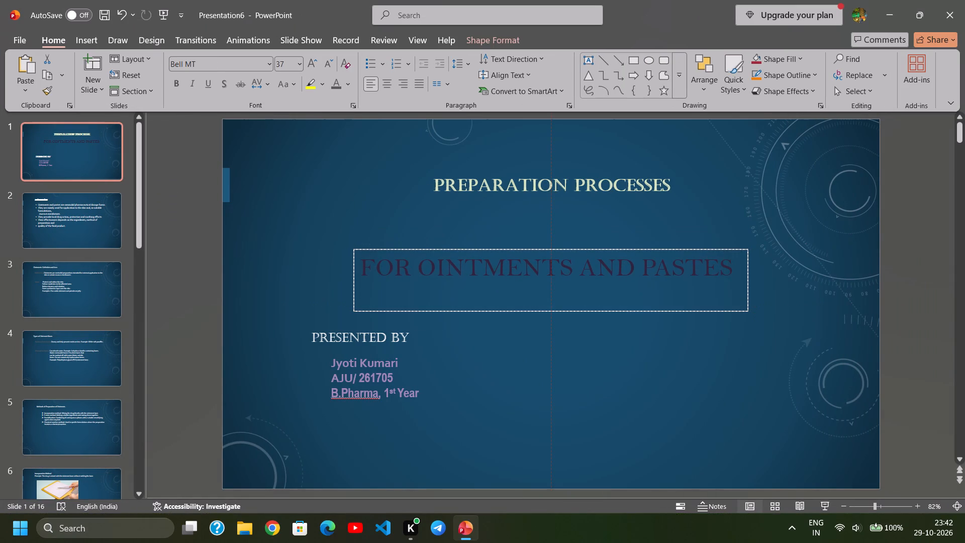
pyautogui.moveTo(515, 308); pyautogui.dragTo(511, 305)
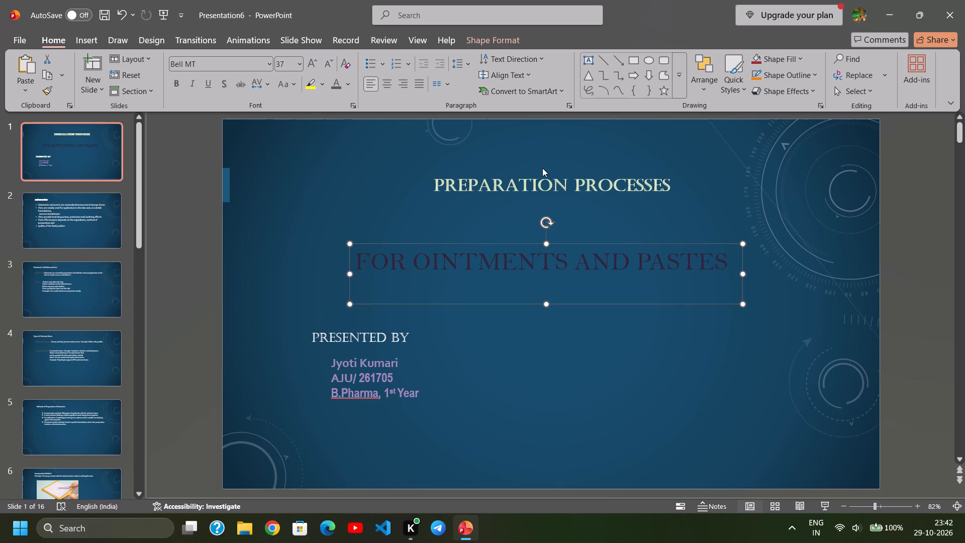
pyautogui.click(534, 188)
pyautogui.moveTo(533, 204); pyautogui.dragTo(533, 216)
pyautogui.click(533, 216)
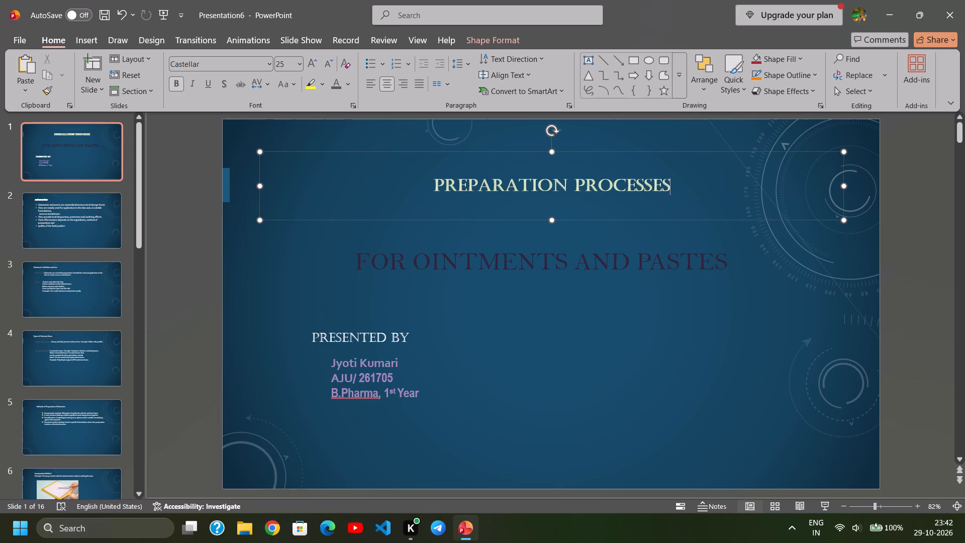
pyautogui.moveTo(535, 219); pyautogui.dragTo(532, 247)
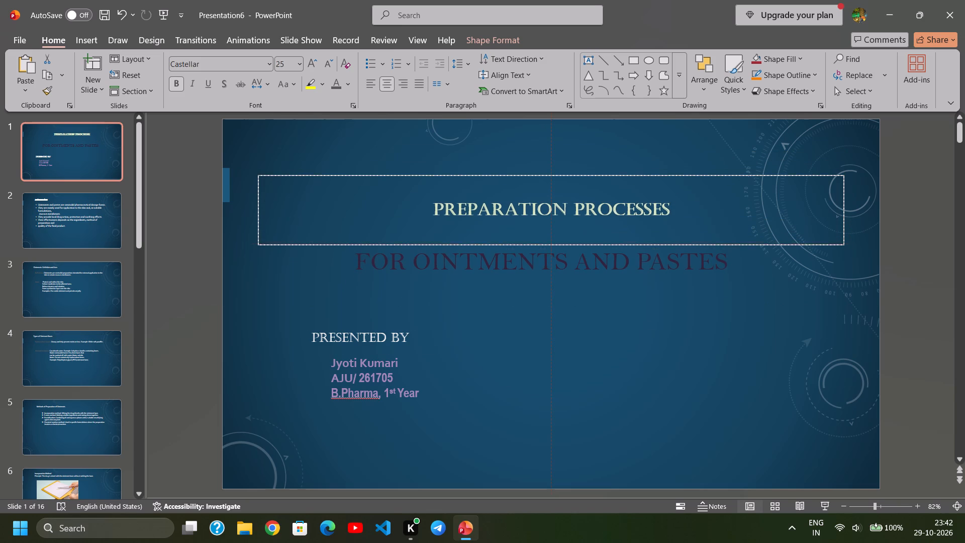
pyautogui.moveTo(532, 247); pyautogui.dragTo(532, 254)
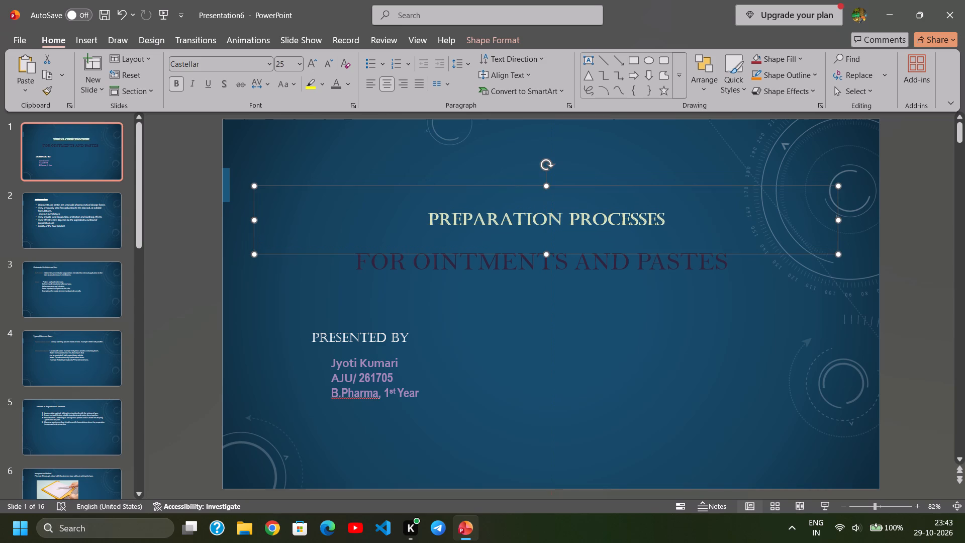
pyautogui.click(399, 147)
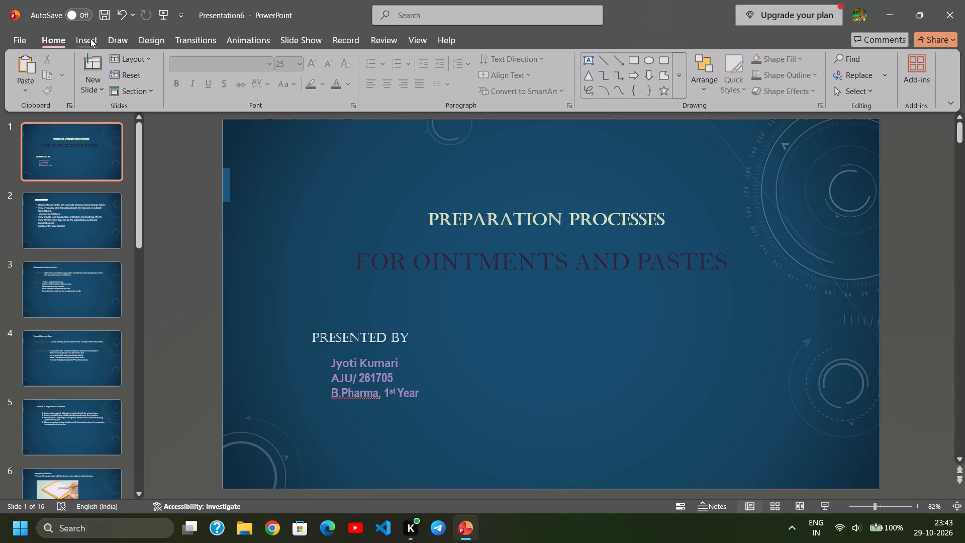
# Insert the JGI-logo picture from Downloads onto slide 1.
pyautogui.click(87, 38)
pyautogui.click(94, 64)
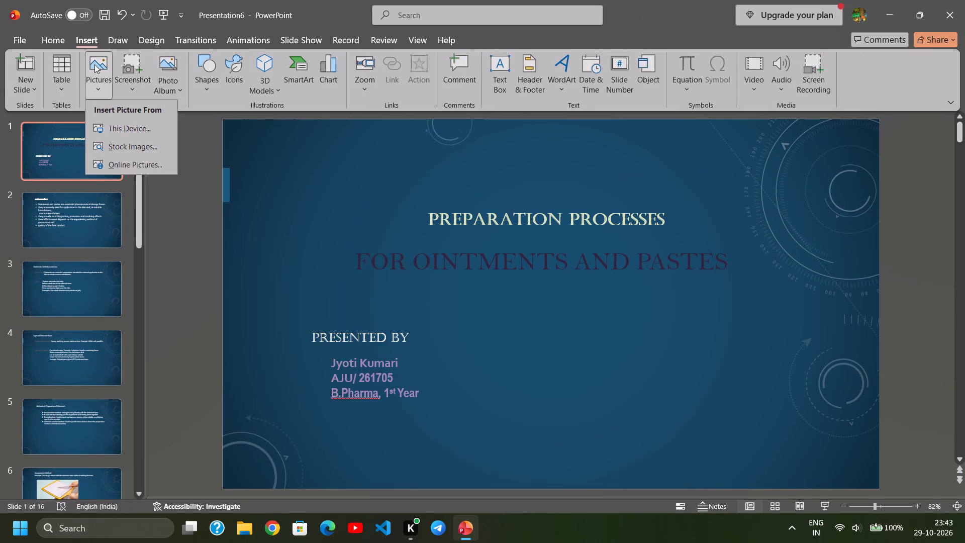
pyautogui.click(112, 127)
pyautogui.click(149, 112)
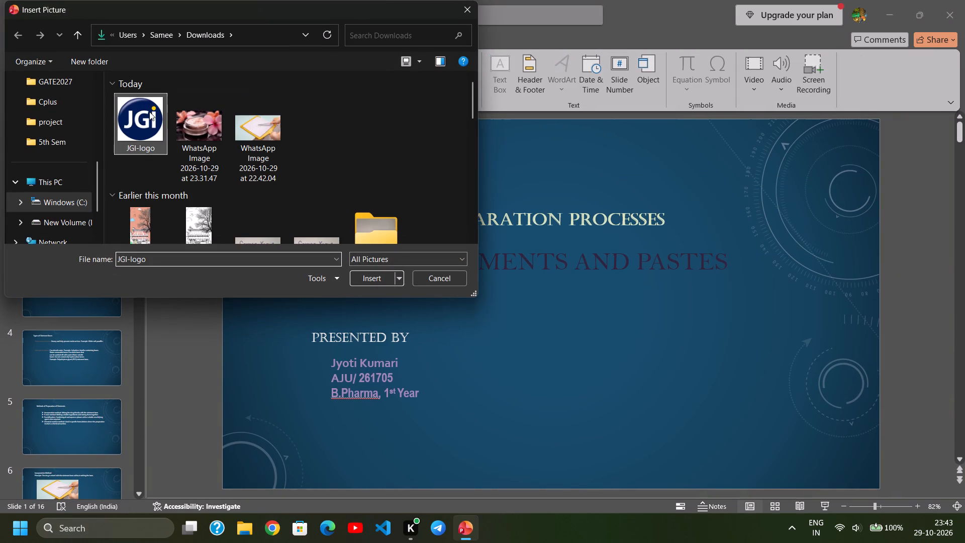
pyautogui.click(359, 277)
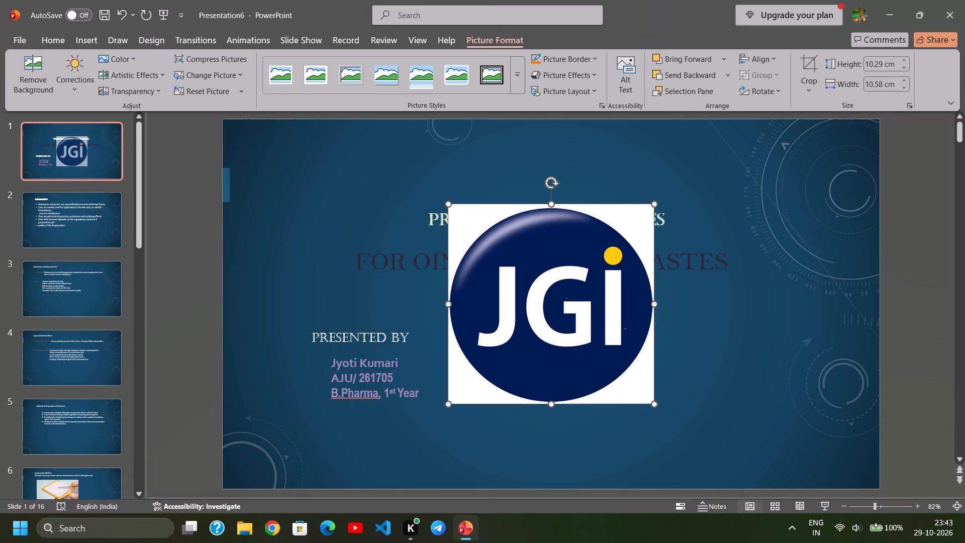
# Shrink the JGI logo to about 2.34 by 2.41 cm and place it near slide 1's top edge, above and left of the title.
pyautogui.moveTo(549, 333); pyautogui.dragTo(453, 267)
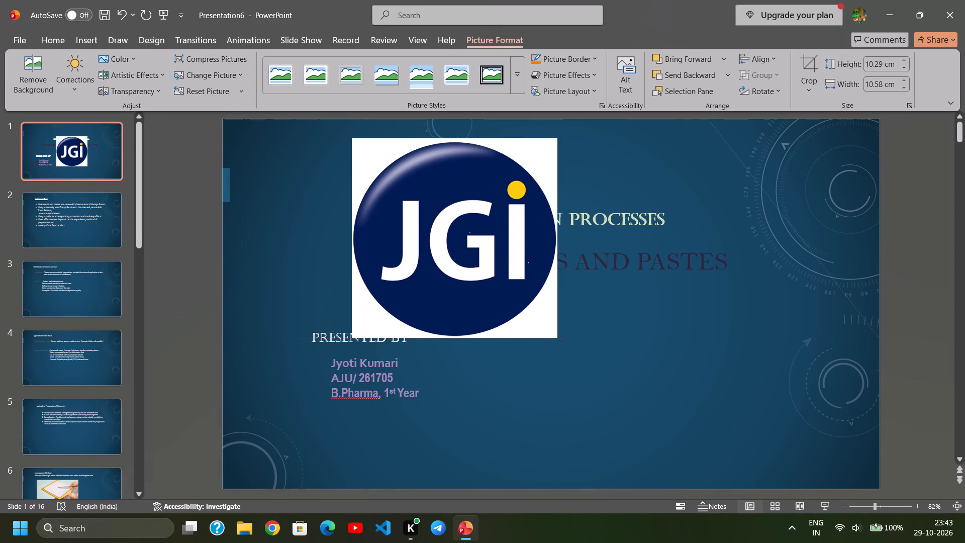
pyautogui.moveTo(453, 267); pyautogui.dragTo(452, 269)
pyautogui.moveTo(556, 342); pyautogui.dragTo(472, 219)
pyautogui.moveTo(426, 217); pyautogui.dragTo(456, 184)
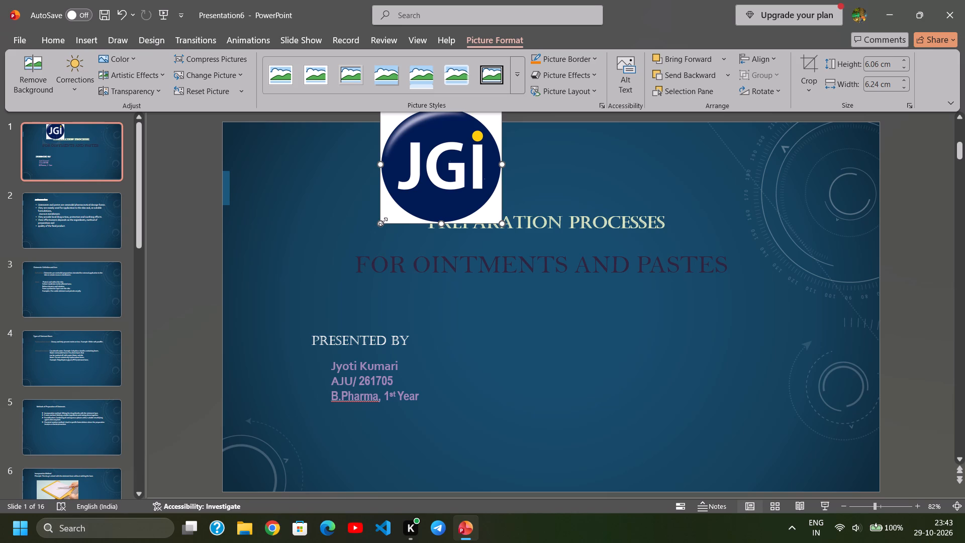
pyautogui.moveTo(380, 223); pyautogui.dragTo(426, 172)
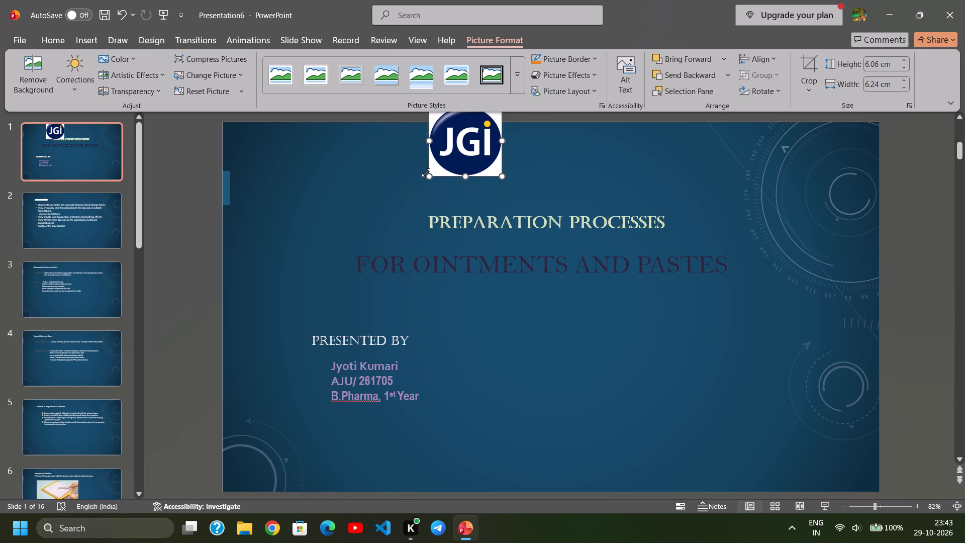
pyautogui.moveTo(455, 150); pyautogui.dragTo(452, 180)
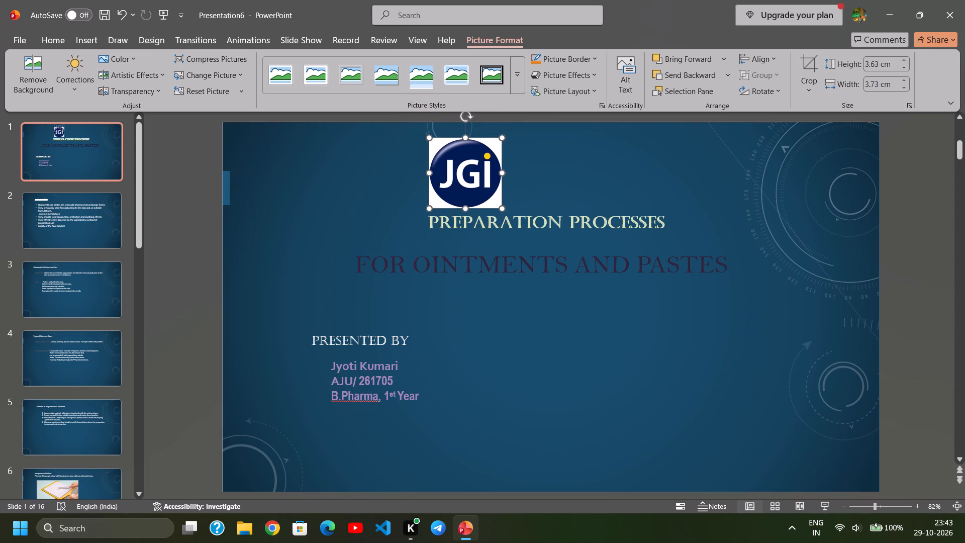
pyautogui.moveTo(427, 207); pyautogui.dragTo(445, 183)
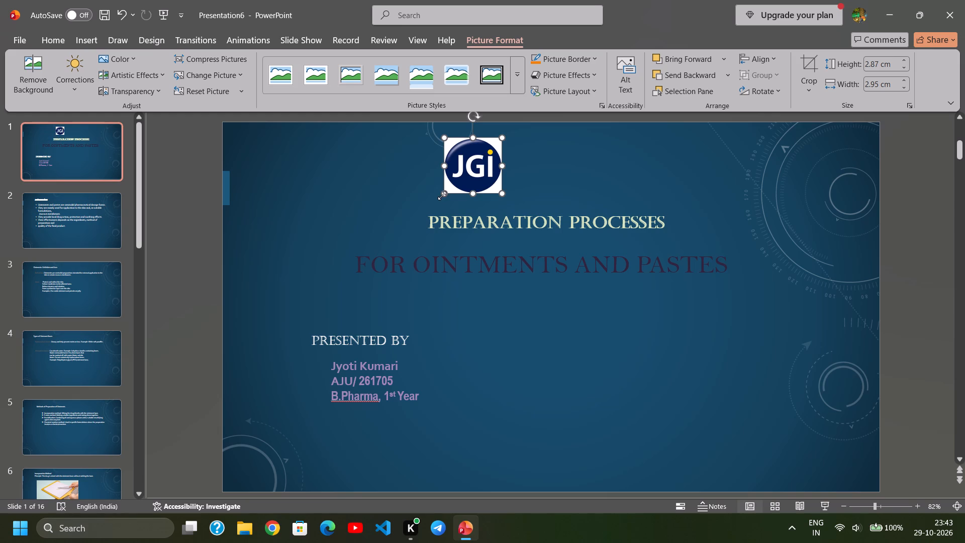
pyautogui.moveTo(442, 196); pyautogui.dragTo(450, 184)
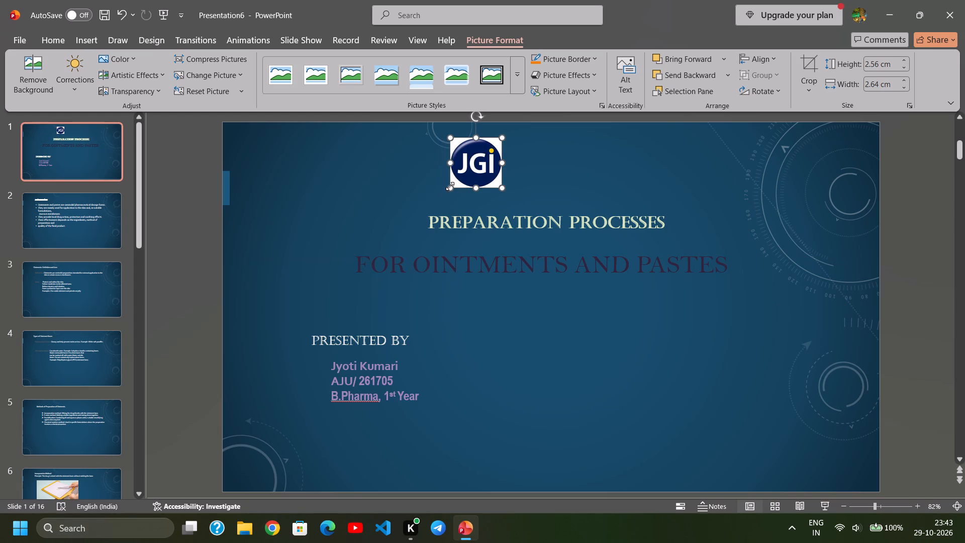
pyautogui.moveTo(449, 189); pyautogui.dragTo(456, 183)
pyautogui.moveTo(476, 162); pyautogui.dragTo(470, 162)
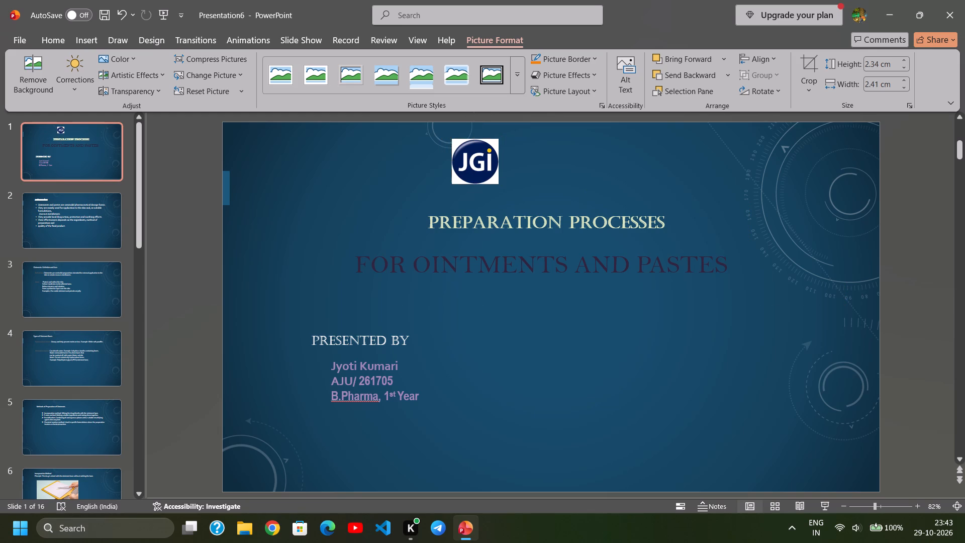
pyautogui.moveTo(470, 162); pyautogui.dragTo(373, 159)
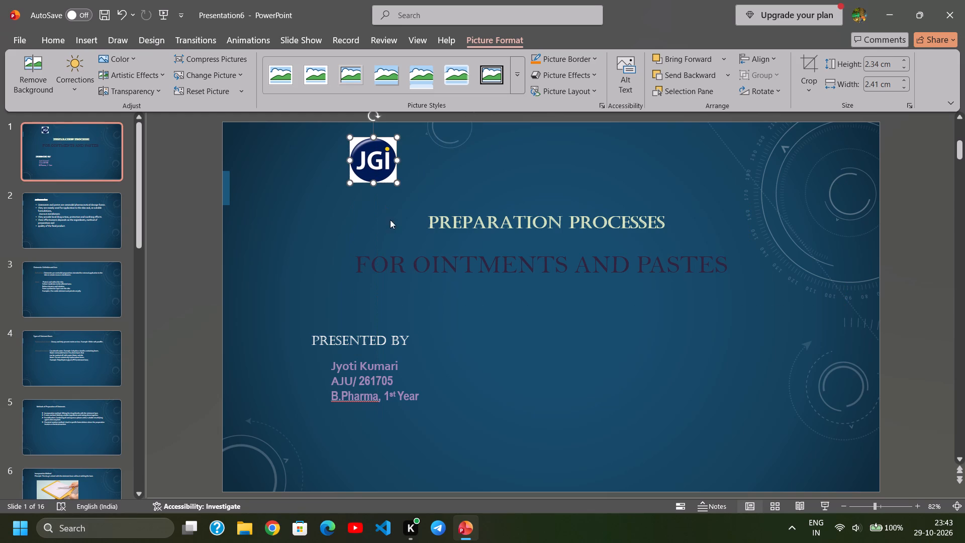
pyautogui.click(467, 355)
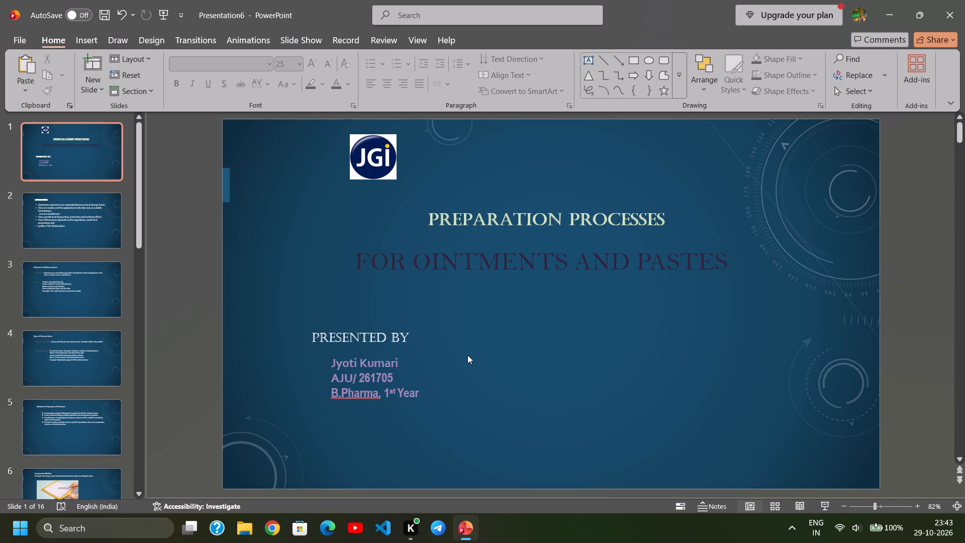
pyautogui.click(408, 134)
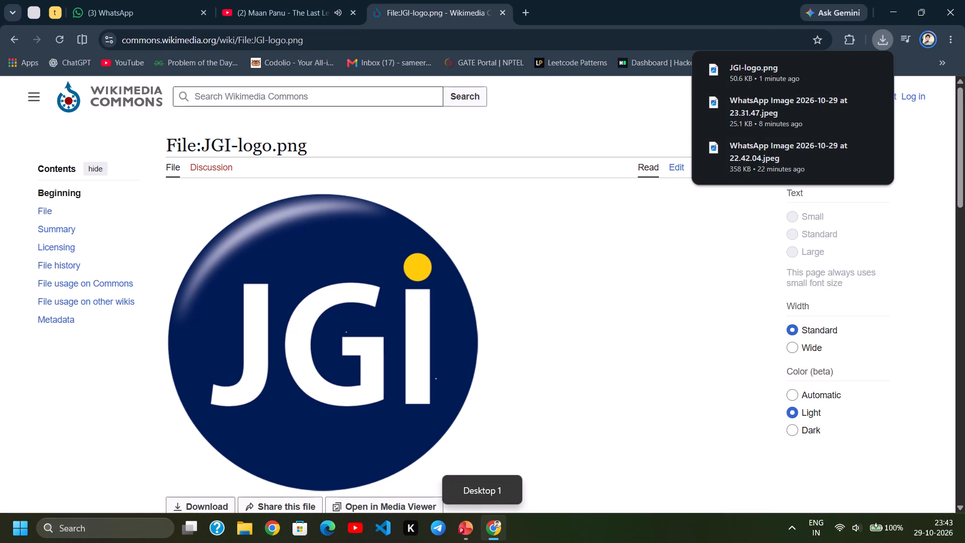
# Search Wikimedia Commons for "arka jain unniversity".
pyautogui.click(273, 102)
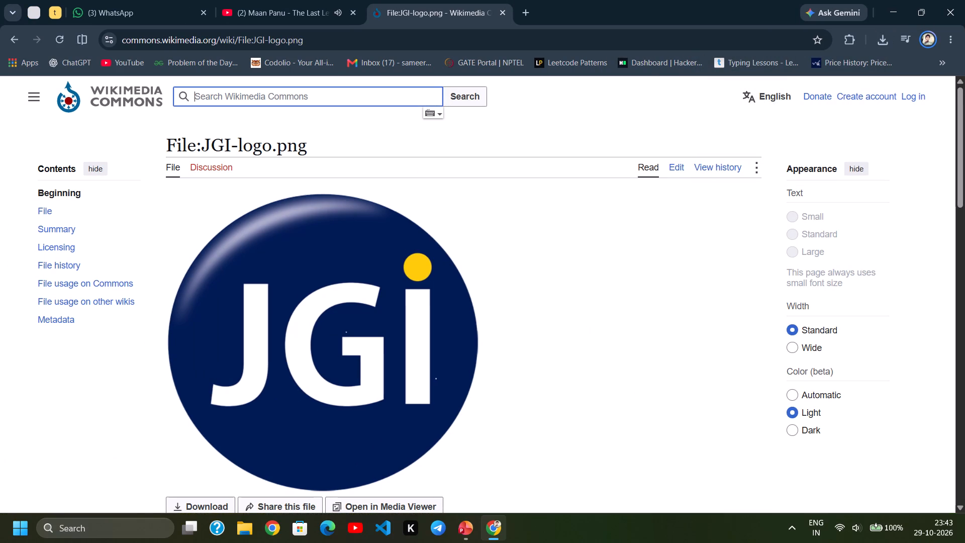
pyautogui.write('arka')
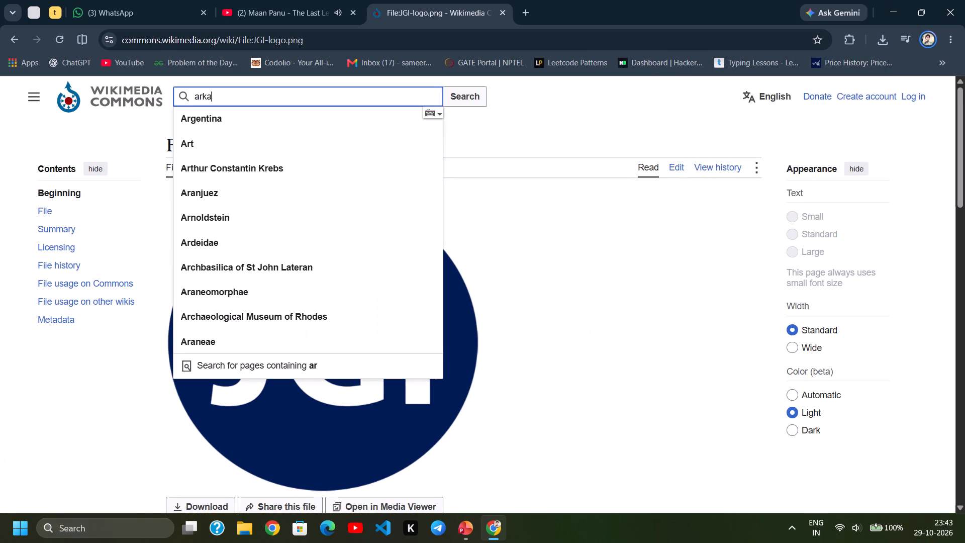
pyautogui.press('space')
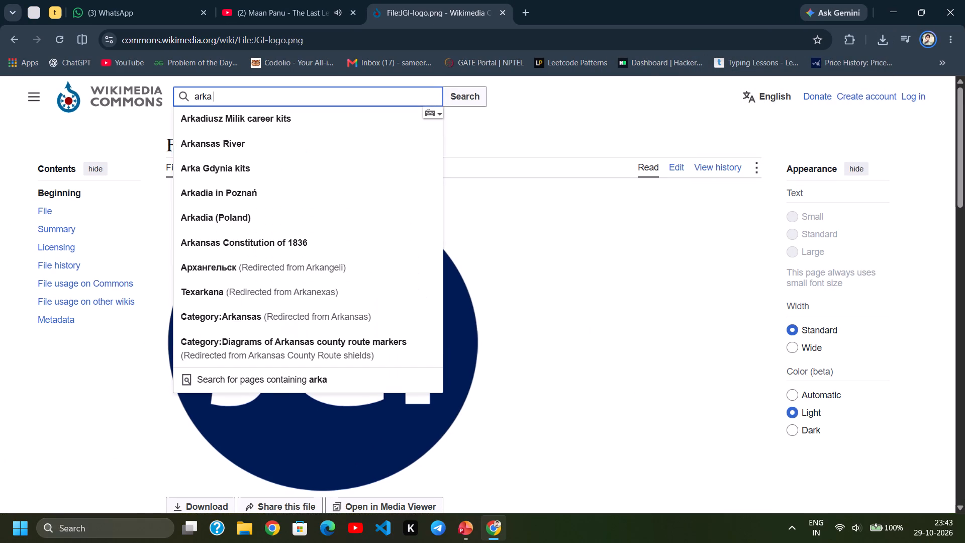
pyautogui.write('jain')
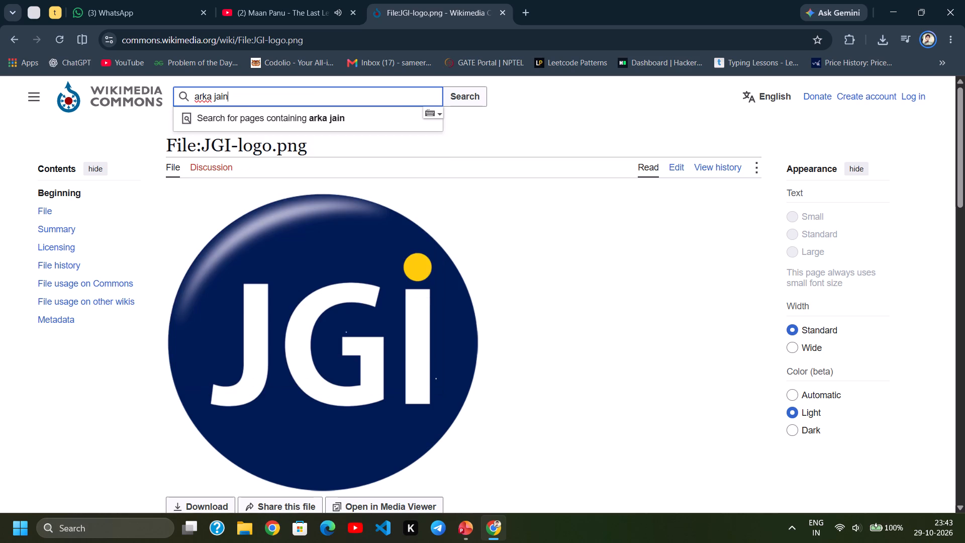
pyautogui.press('space')
pyautogui.write('unniversity')
pyautogui.press('Return')
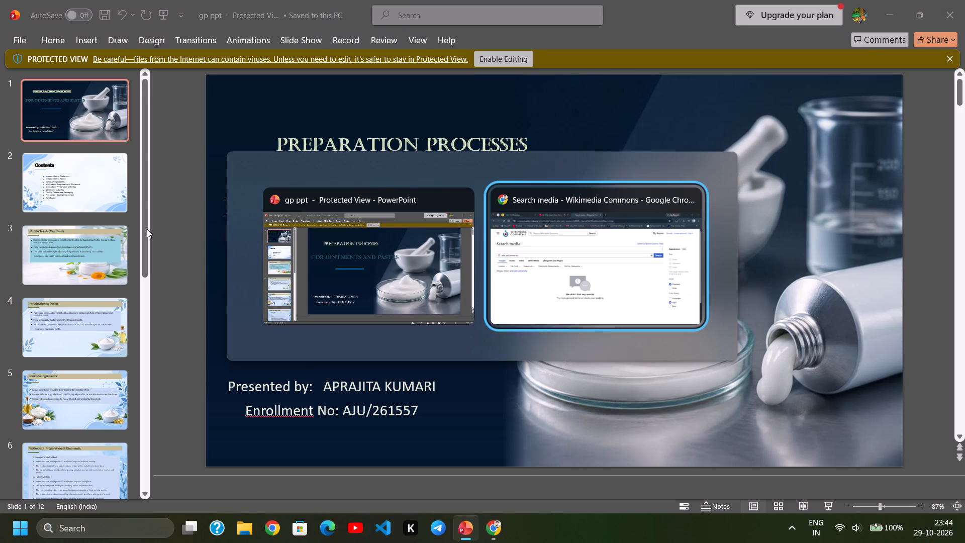
# Return to the Google results for the JGI logo and change the search to "arka jain university logo".
pyautogui.hscroll(8, 58, 234)
pyautogui.hscroll(8, 184, 161)
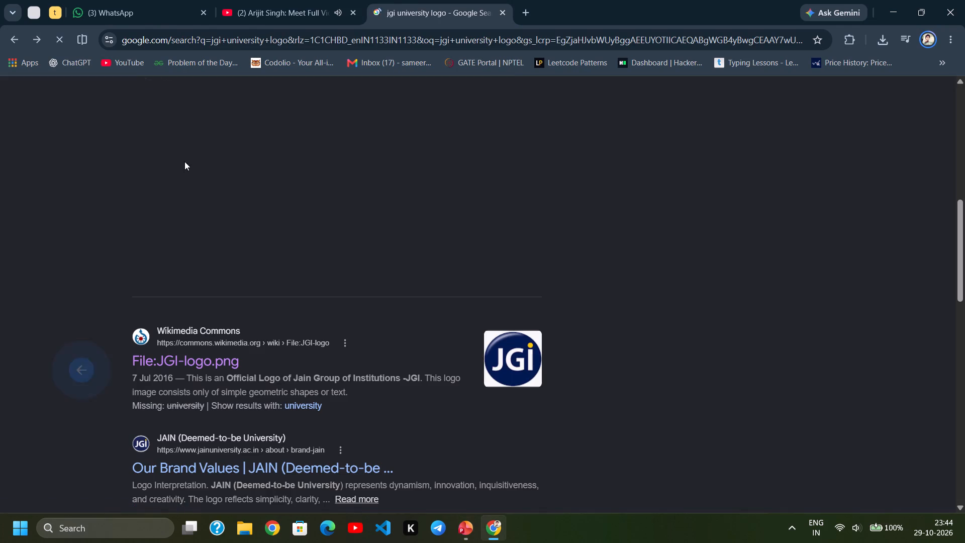
pyautogui.scroll(6, 184, 161)
pyautogui.click(260, 102)
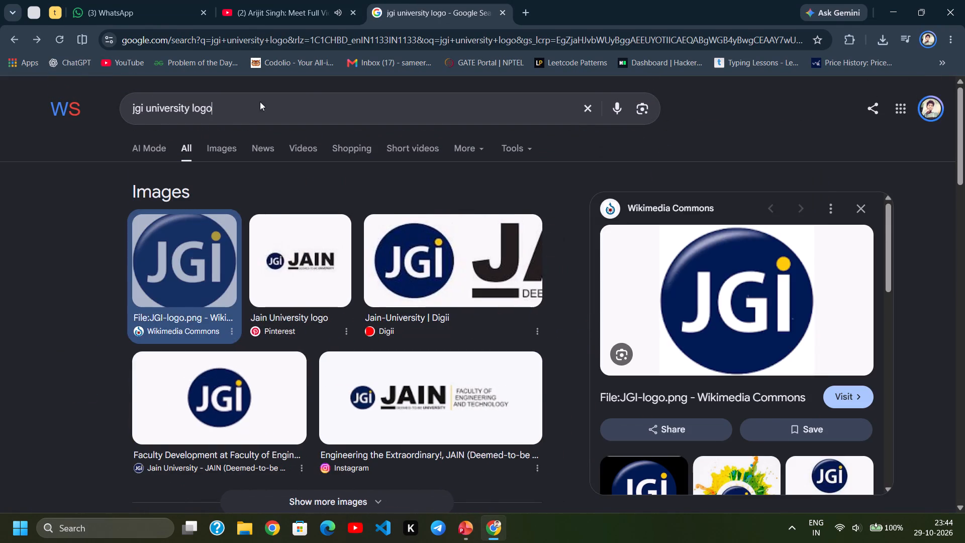
pyautogui.click(144, 114)
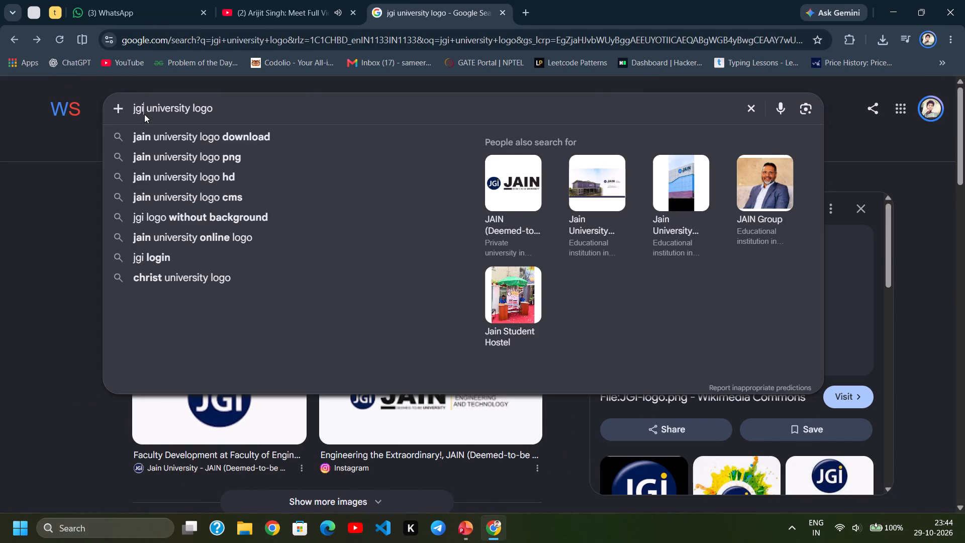
pyautogui.press('BackSpace')
pyautogui.press('BackSpace')
pyautogui.press('BackSpace')
pyautogui.write('arka')
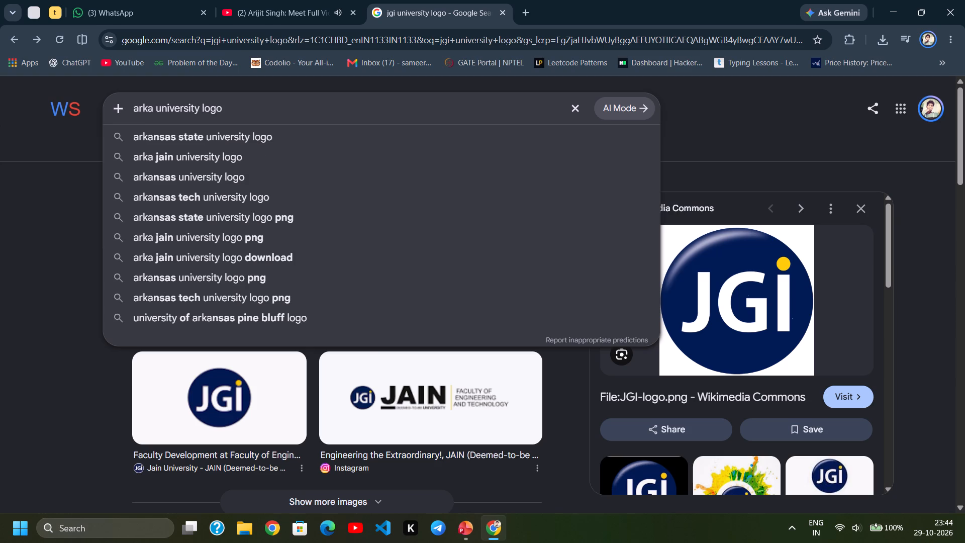
pyautogui.press('Down')
pyautogui.press('Down')
pyautogui.press('Return')
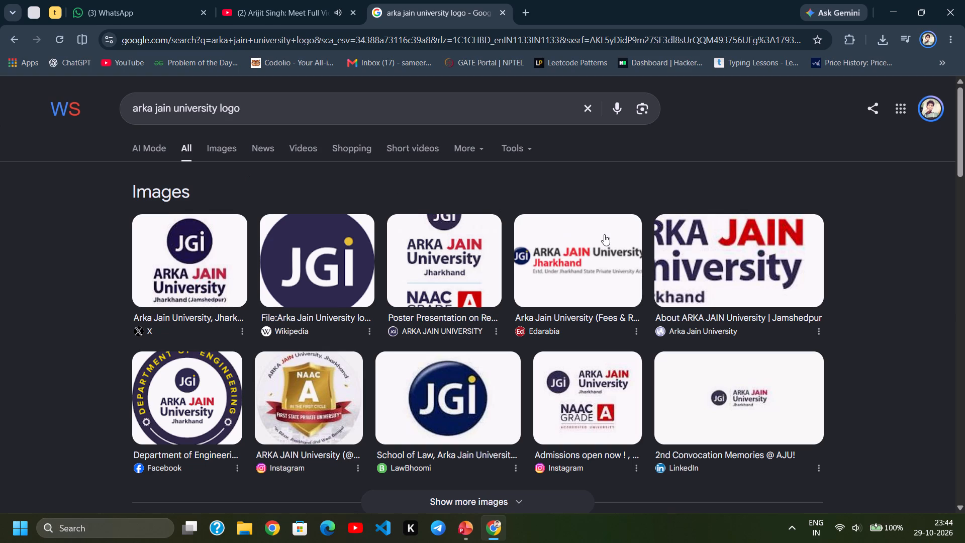
# Browse the image results and open the wide School of Nursing - Arka JAIN University logo with the NAAC grade.
pyautogui.click(233, 142)
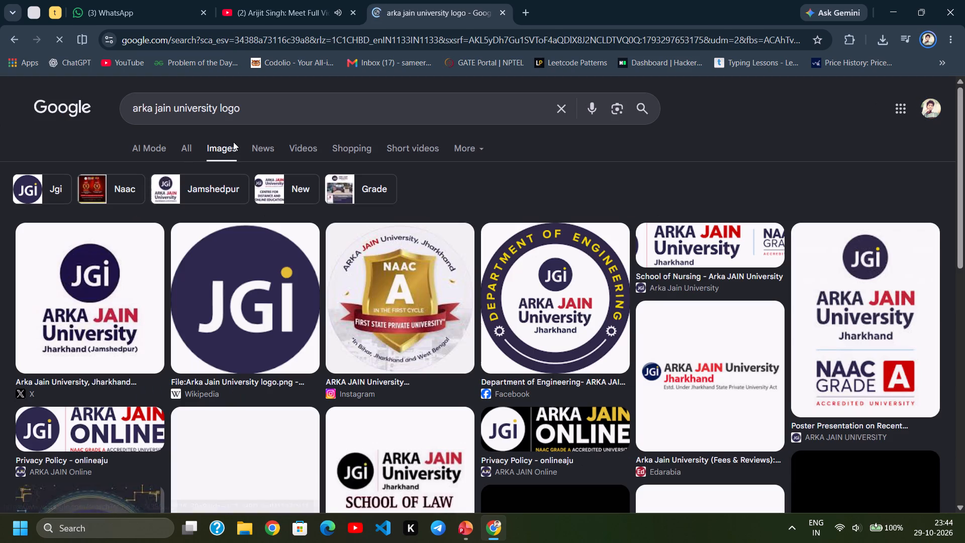
pyautogui.scroll(-5, 401, 299)
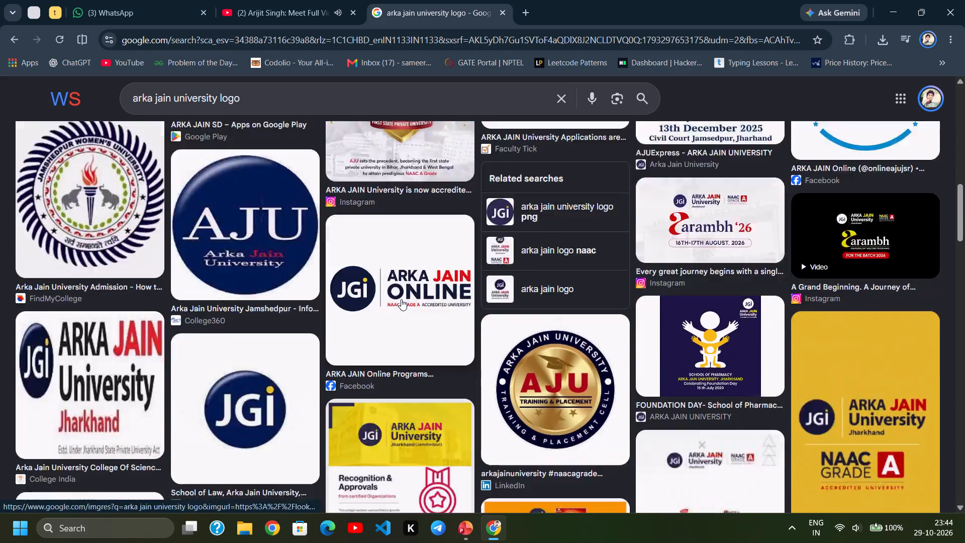
pyautogui.scroll(-1, 401, 299)
pyautogui.scroll(9, 401, 299)
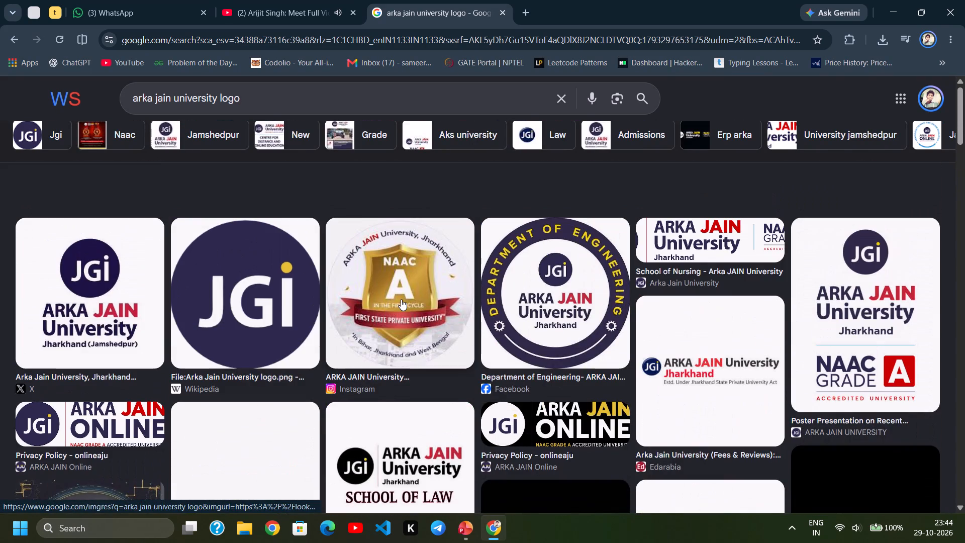
pyautogui.click(719, 225)
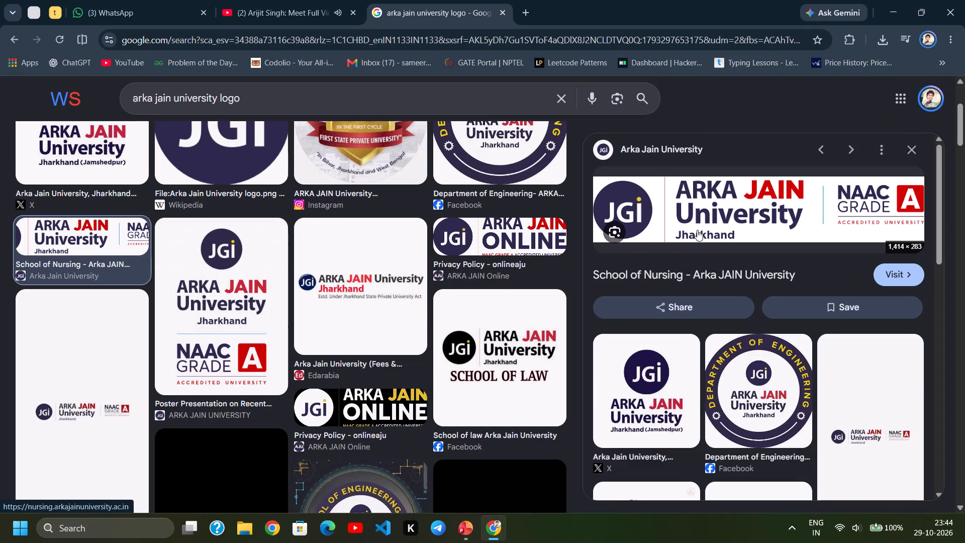
# Visit the School of Nursing website from the logo preview, look over its page and header logo, and return to the image results.
pyautogui.rightClick(755, 201)
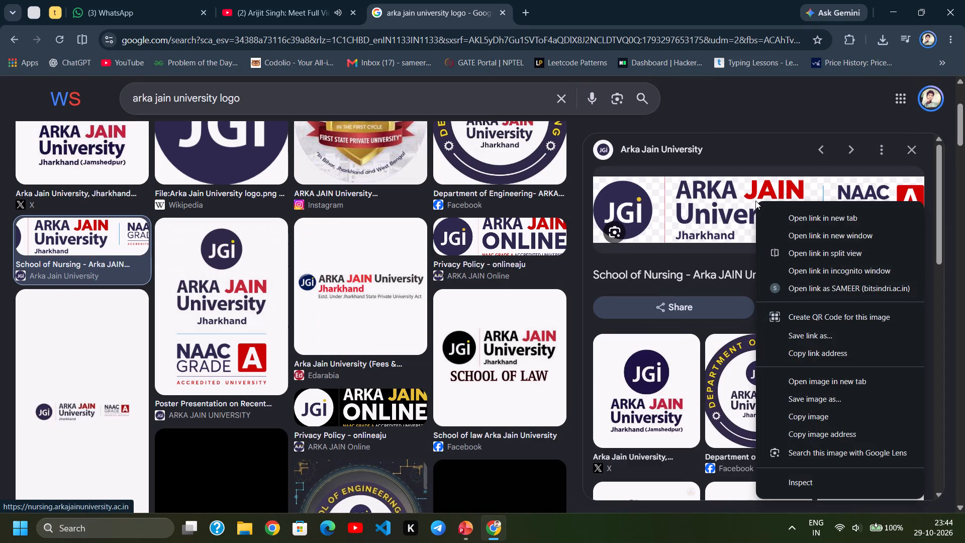
pyautogui.click(693, 210)
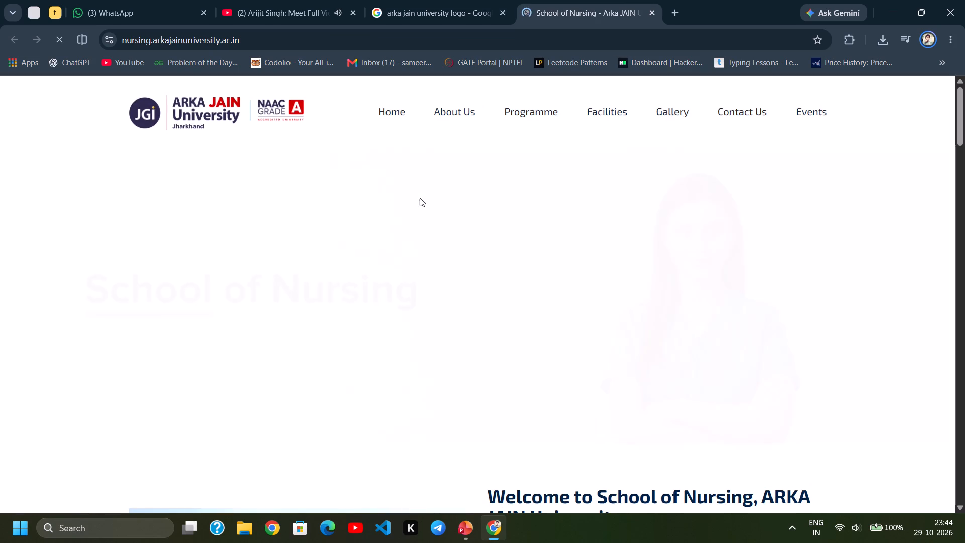
pyautogui.scroll(-4, 280, 170)
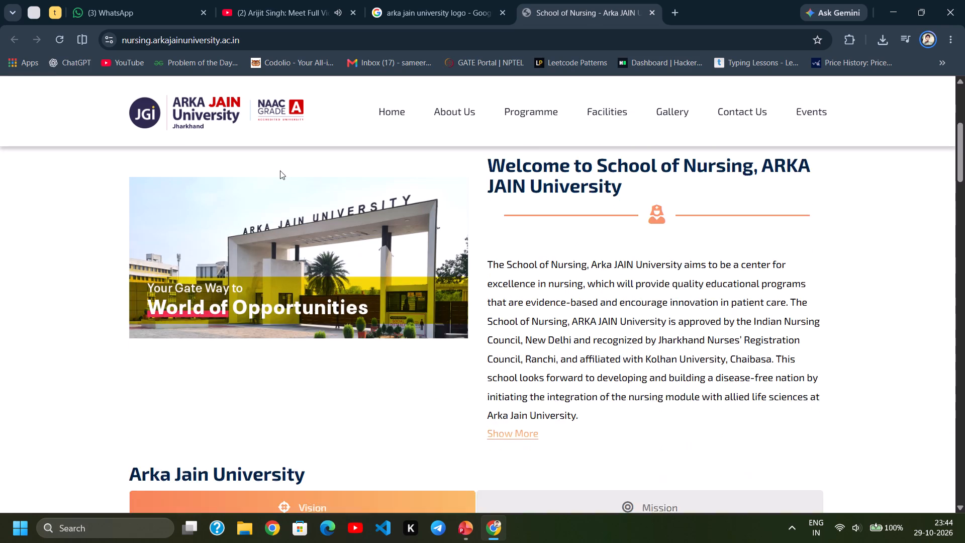
pyautogui.scroll(-5, 280, 170)
pyautogui.scroll(9, 280, 170)
pyautogui.rightClick(270, 97)
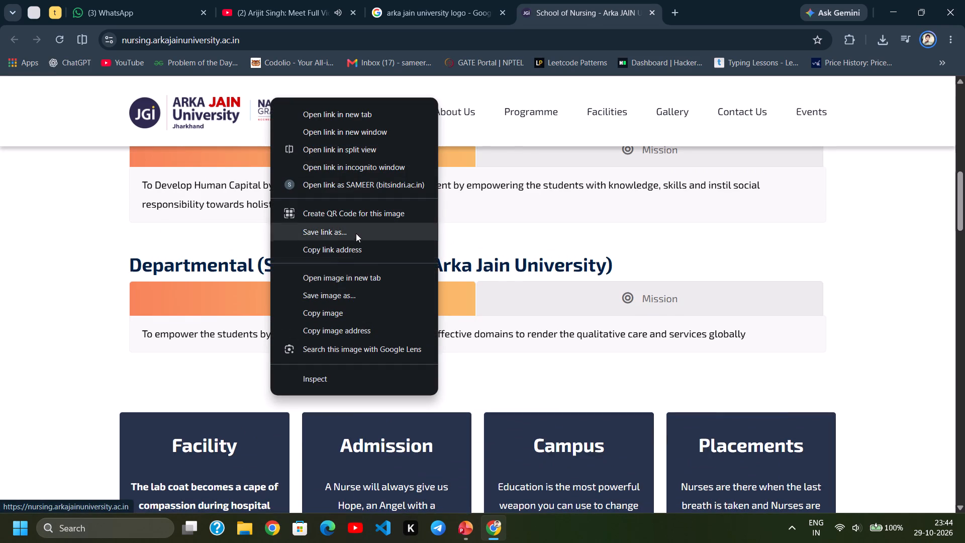
pyautogui.click(80, 263)
pyautogui.hscroll(9, 80, 263)
pyautogui.hscroll(9, 278, 187)
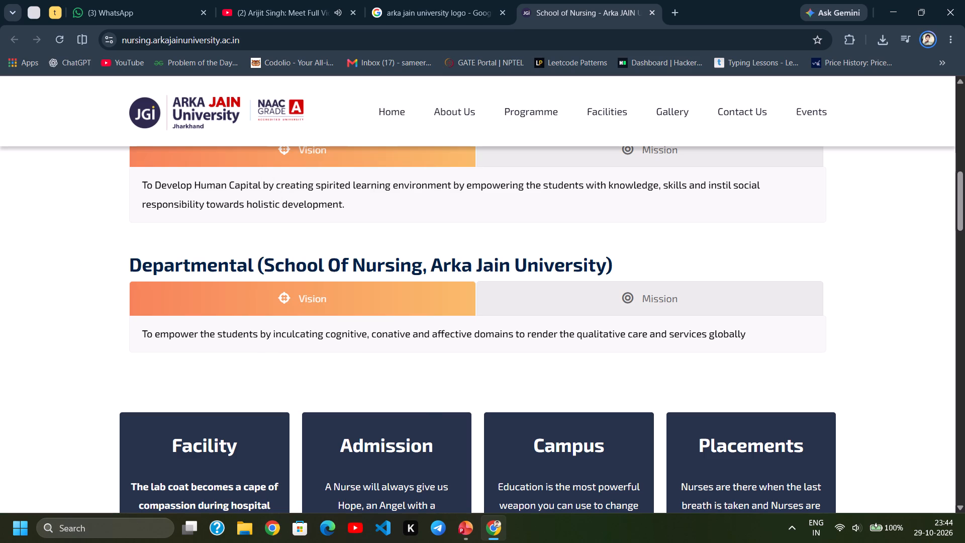
pyautogui.scroll(7, 200, 177)
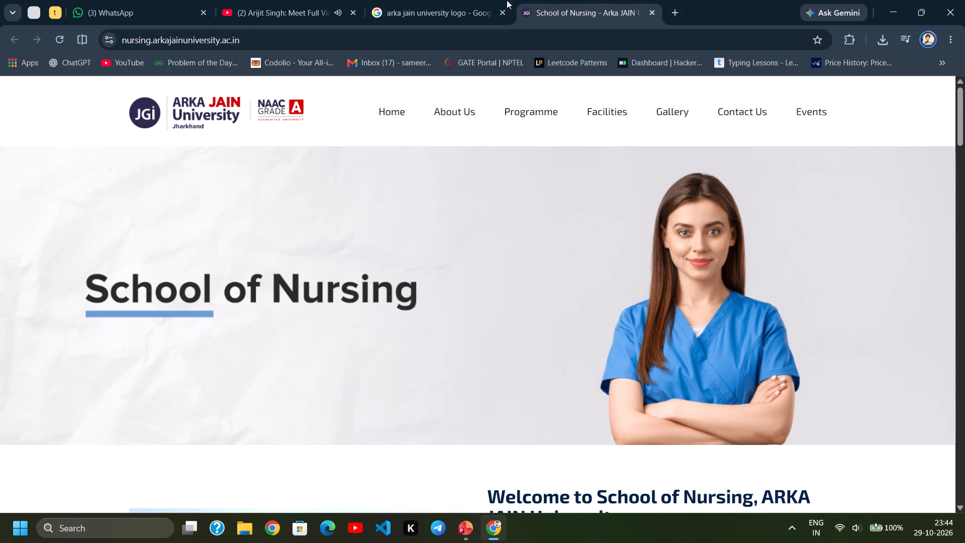
pyautogui.click(467, 0)
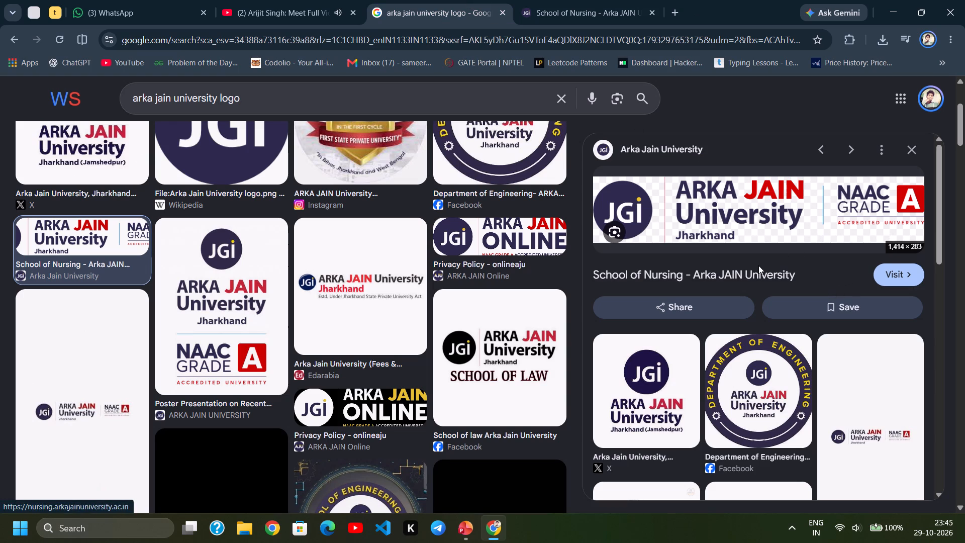
# Save the School of Nursing logo result to the Google saved images collection.
pyautogui.click(887, 147)
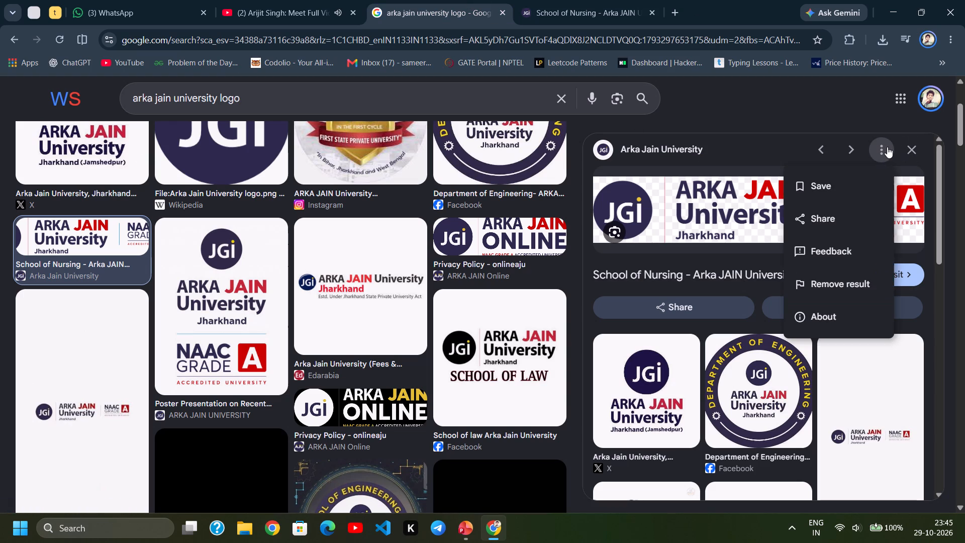
pyautogui.click(833, 197)
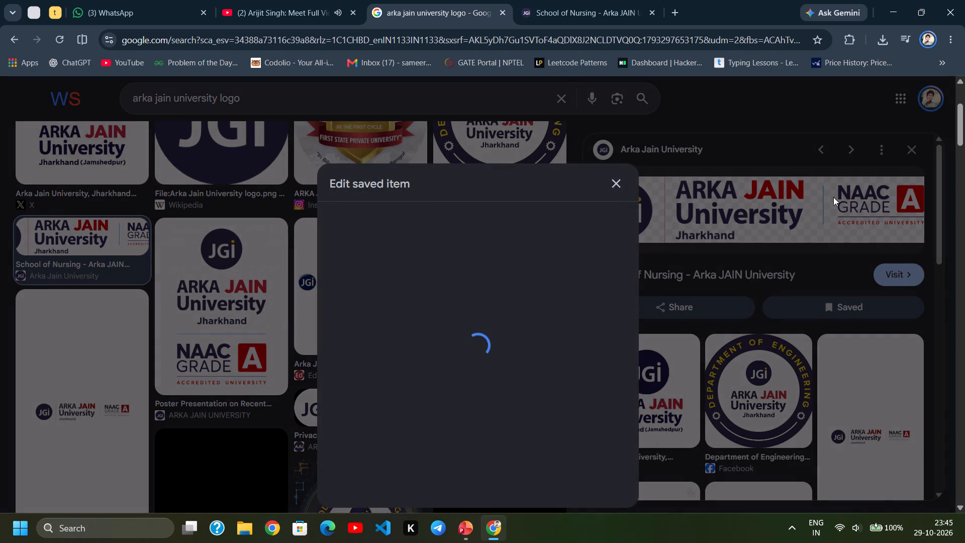
pyautogui.click(613, 185)
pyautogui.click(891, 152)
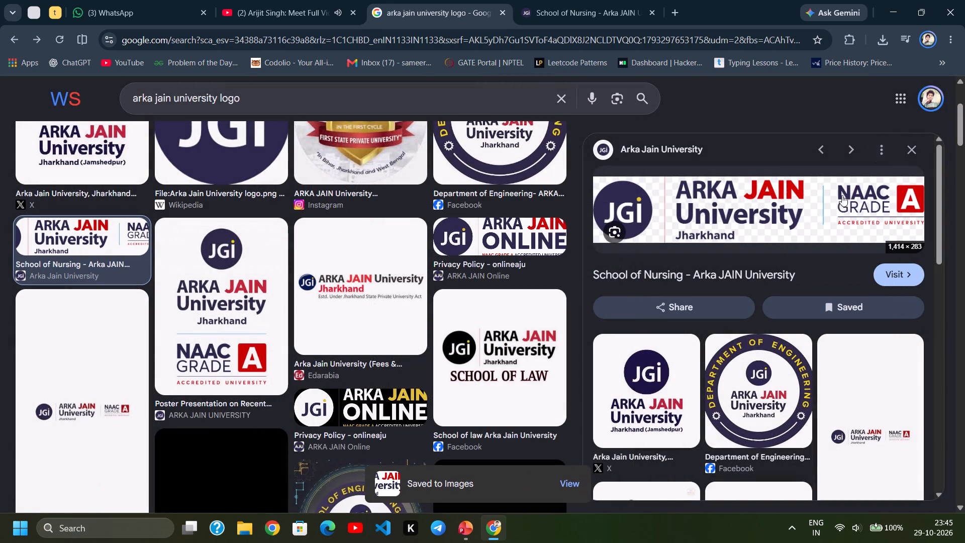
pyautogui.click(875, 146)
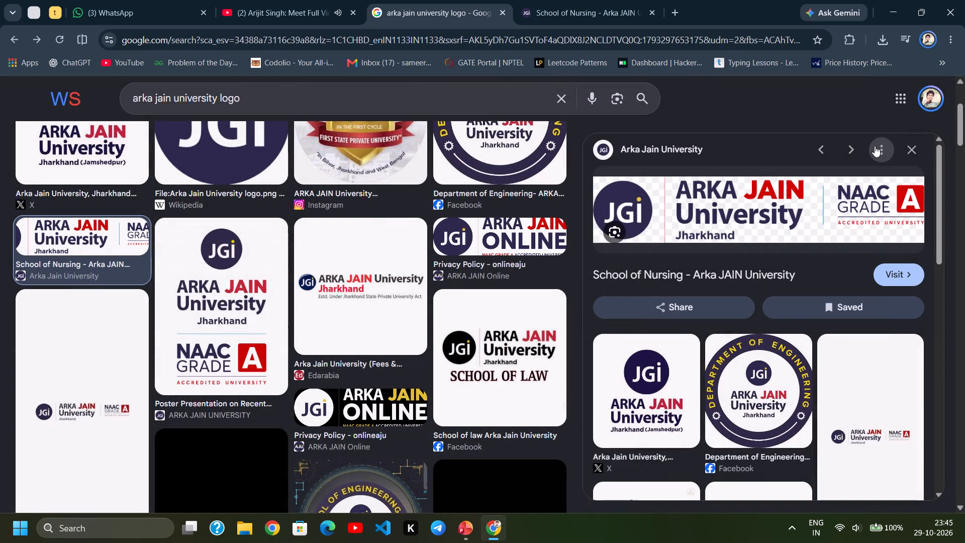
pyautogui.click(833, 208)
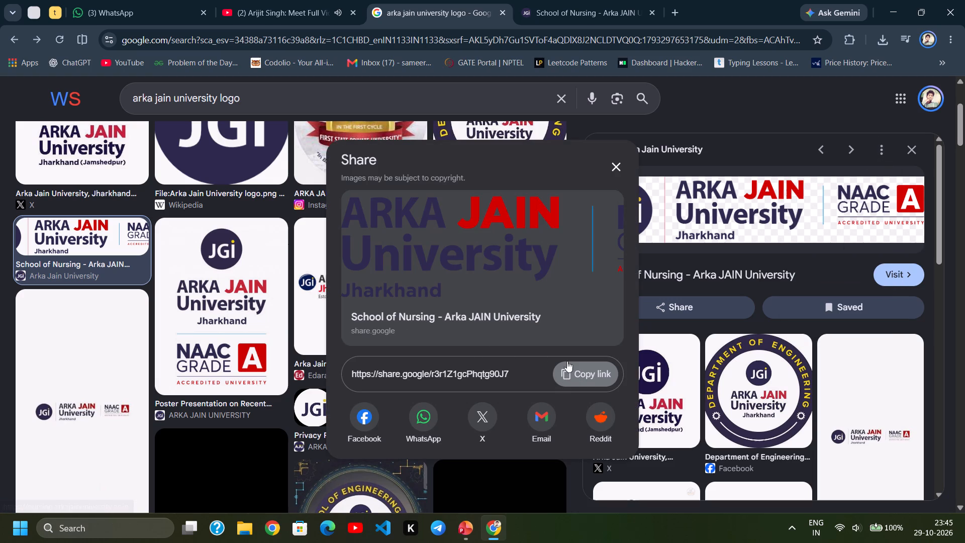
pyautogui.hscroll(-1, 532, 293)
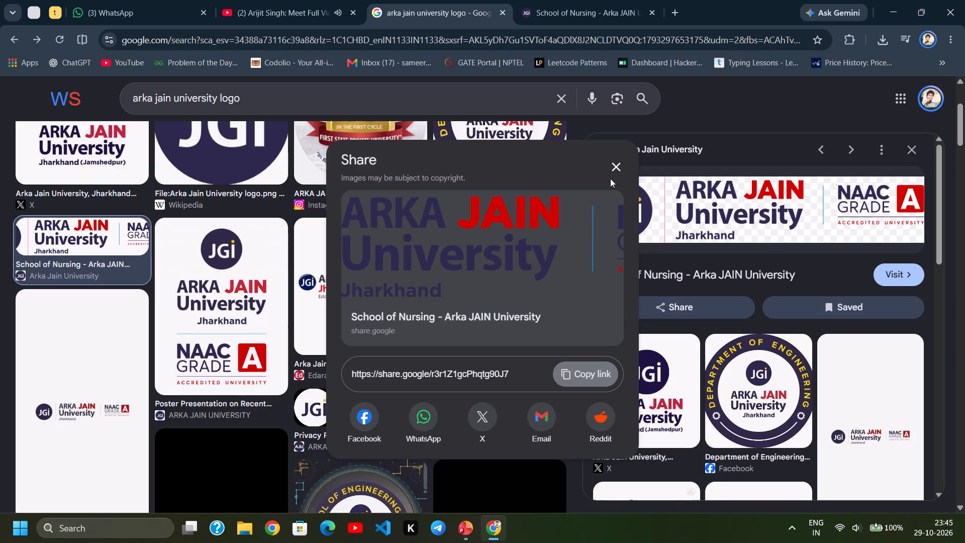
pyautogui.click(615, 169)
# Open the School of Nursing website from the preview and save its header logo to Downloads as the PNG file aju-naac-logo-dark.
pyautogui.click(724, 216)
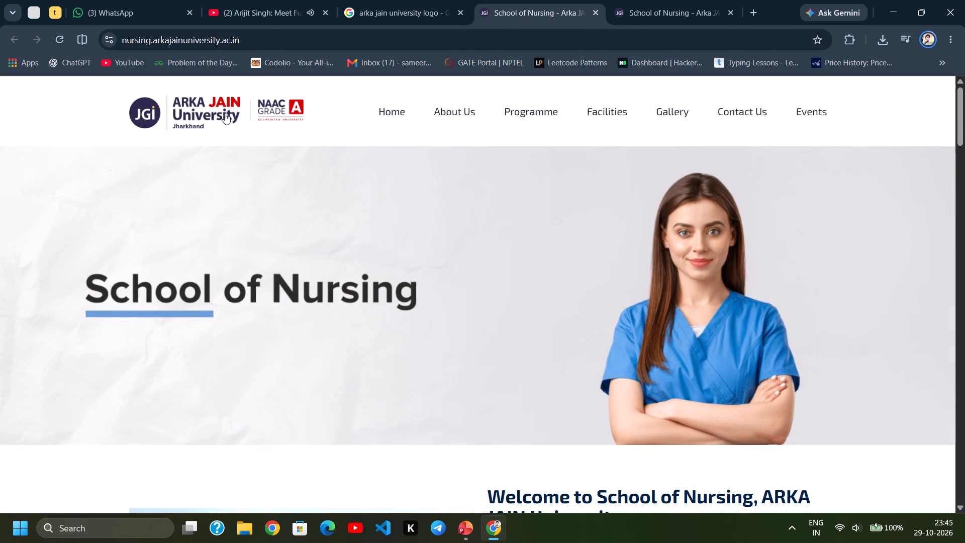
pyautogui.moveTo(311, 117); pyautogui.dragTo(171, 97)
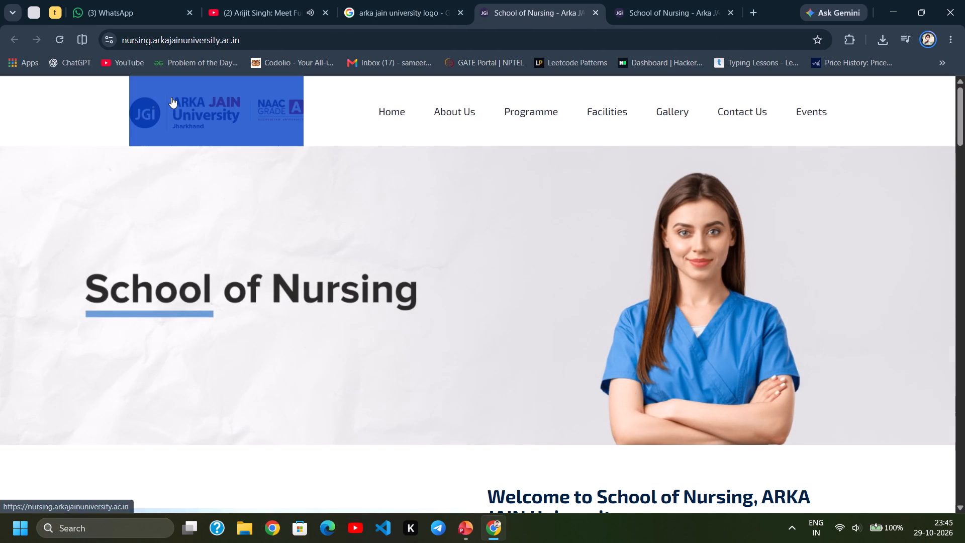
pyautogui.rightClick(171, 97)
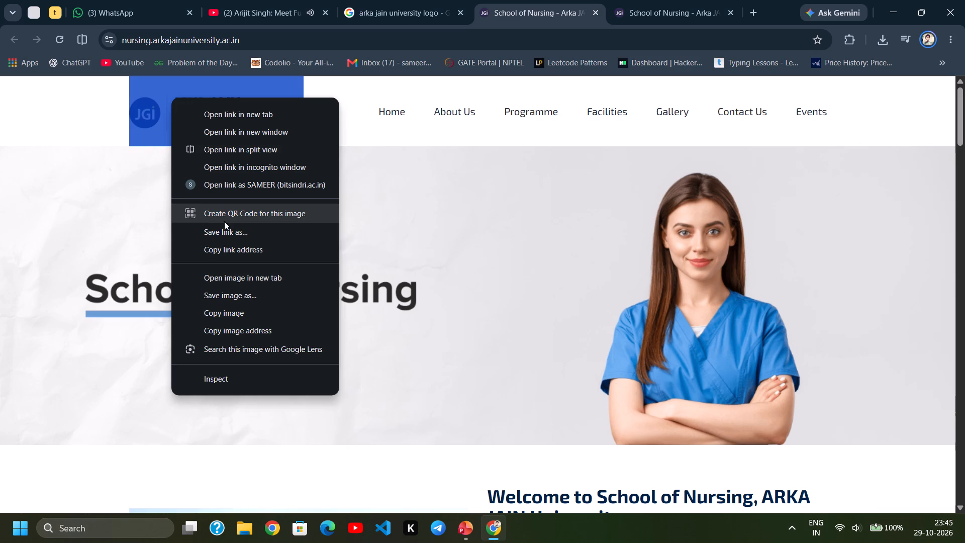
pyautogui.click(239, 290)
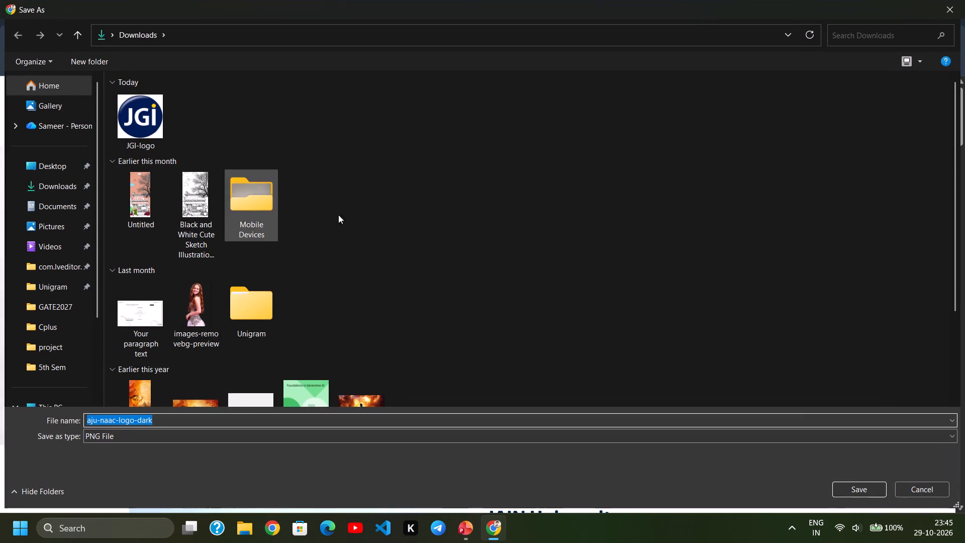
pyautogui.click(844, 483)
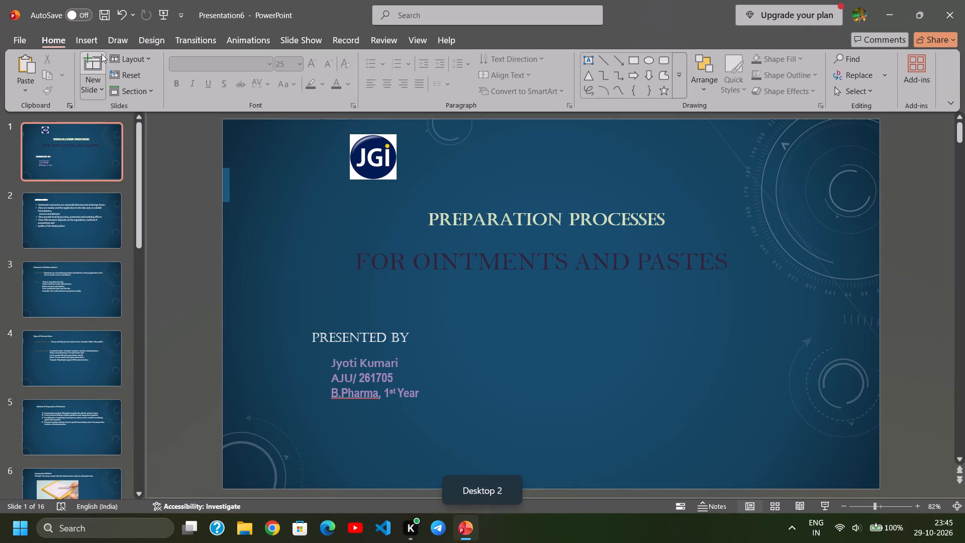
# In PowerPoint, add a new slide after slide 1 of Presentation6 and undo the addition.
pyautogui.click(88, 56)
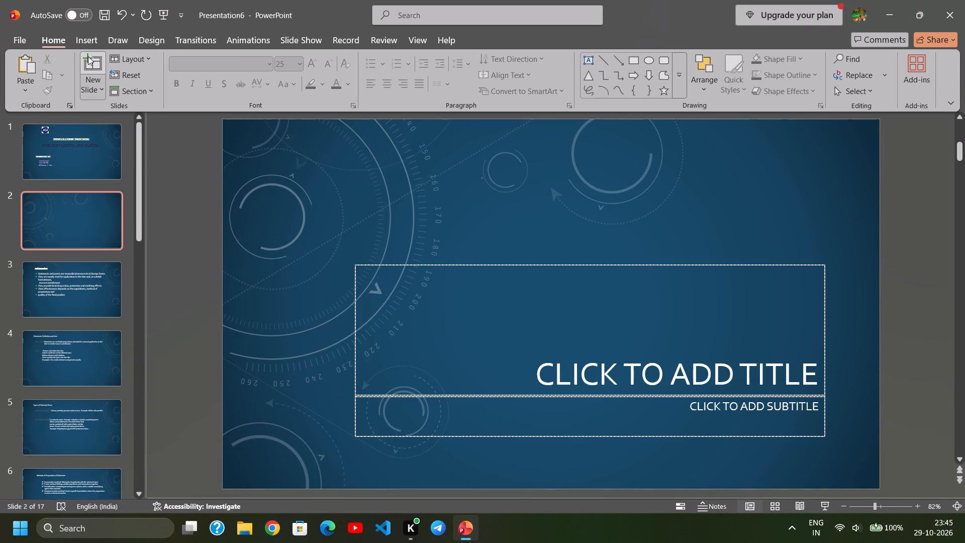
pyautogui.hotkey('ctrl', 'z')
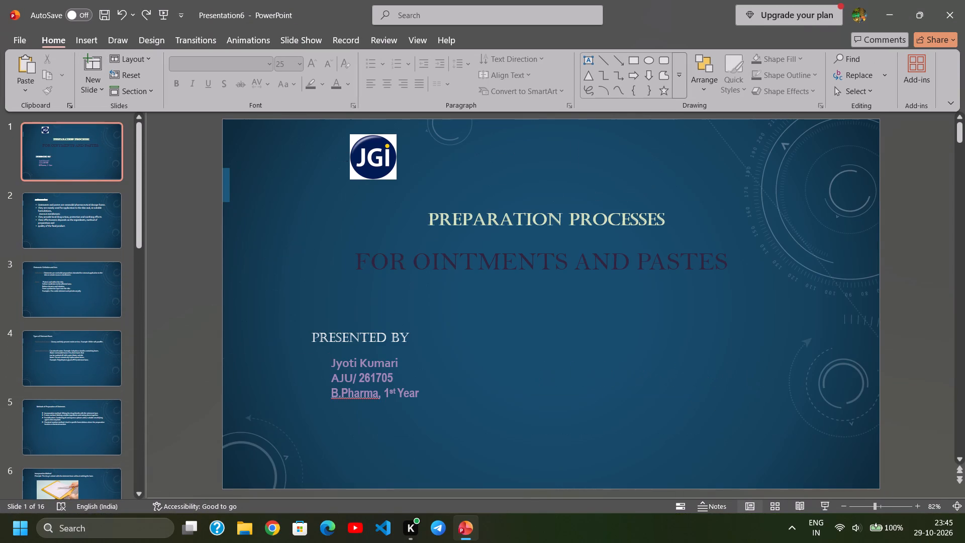
# Insert the aju-naac-logo-dark picture from Downloads on the title slide and place it above the title, beside the JGI logo.
pyautogui.click(451, 158)
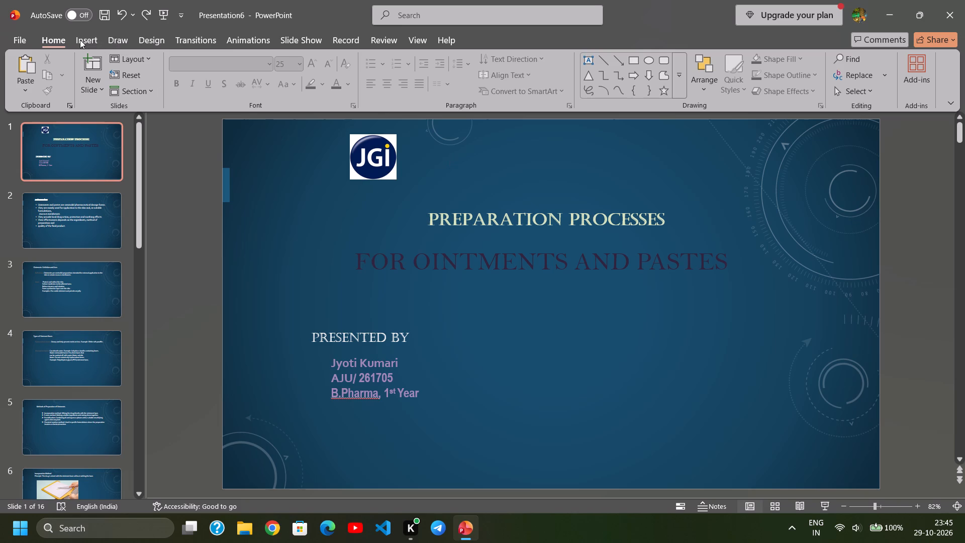
pyautogui.click(78, 40)
pyautogui.click(90, 65)
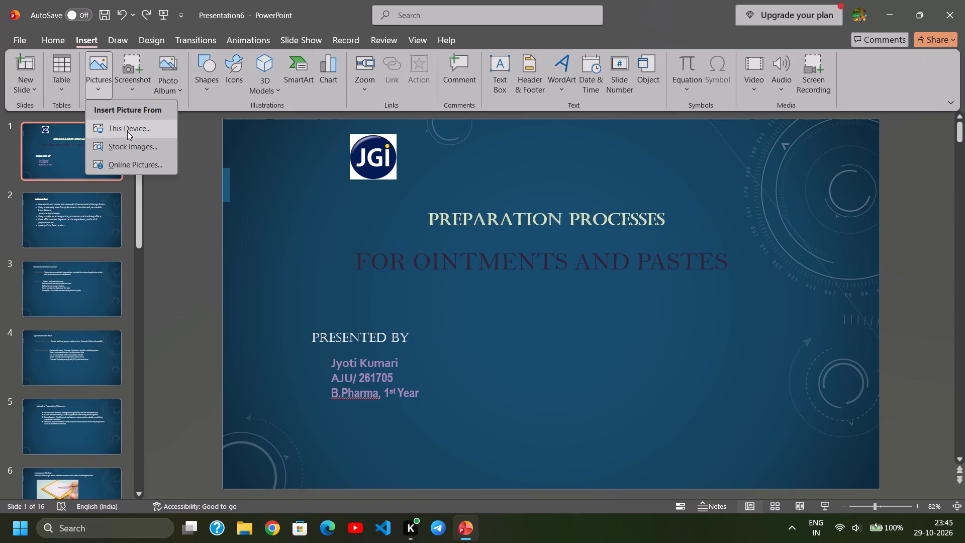
pyautogui.click(127, 131)
pyautogui.click(142, 129)
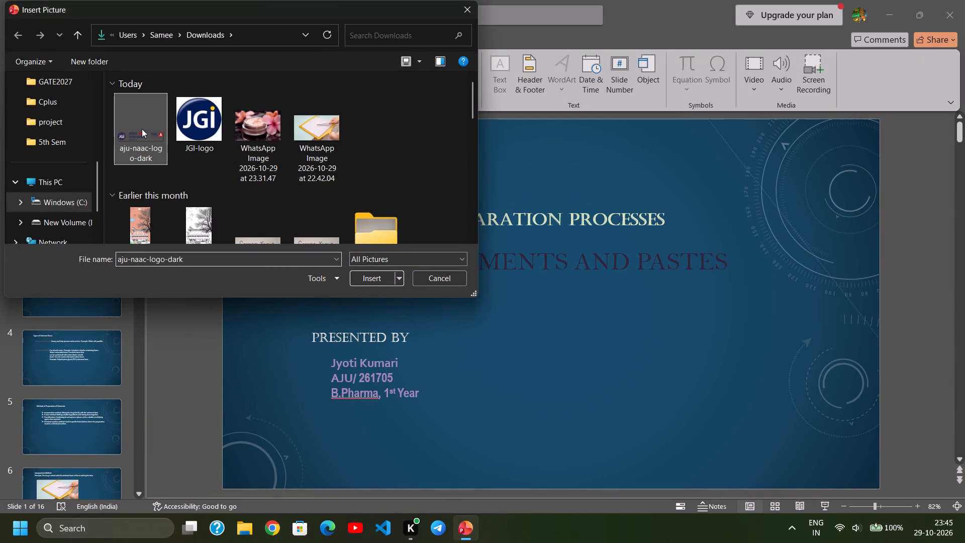
pyautogui.click(380, 279)
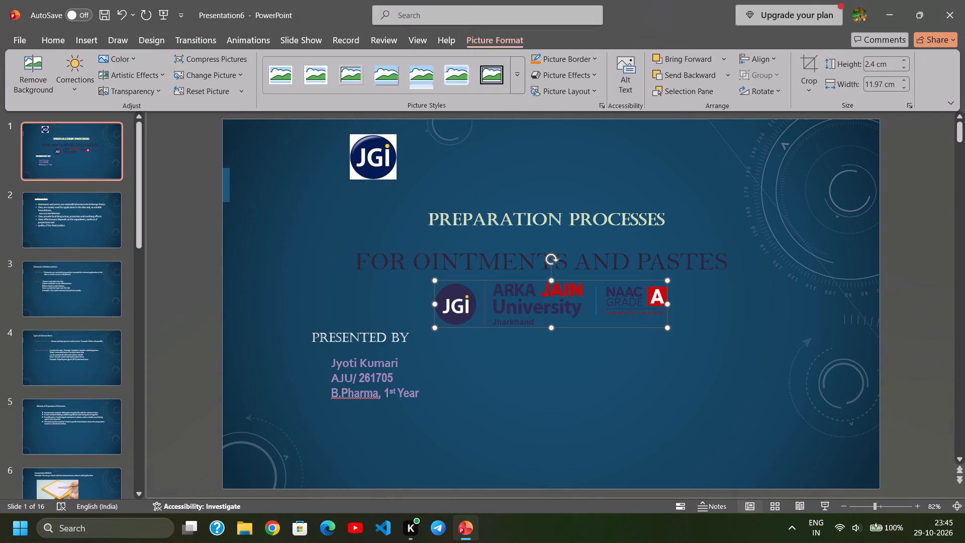
pyautogui.moveTo(536, 323); pyautogui.dragTo(510, 192)
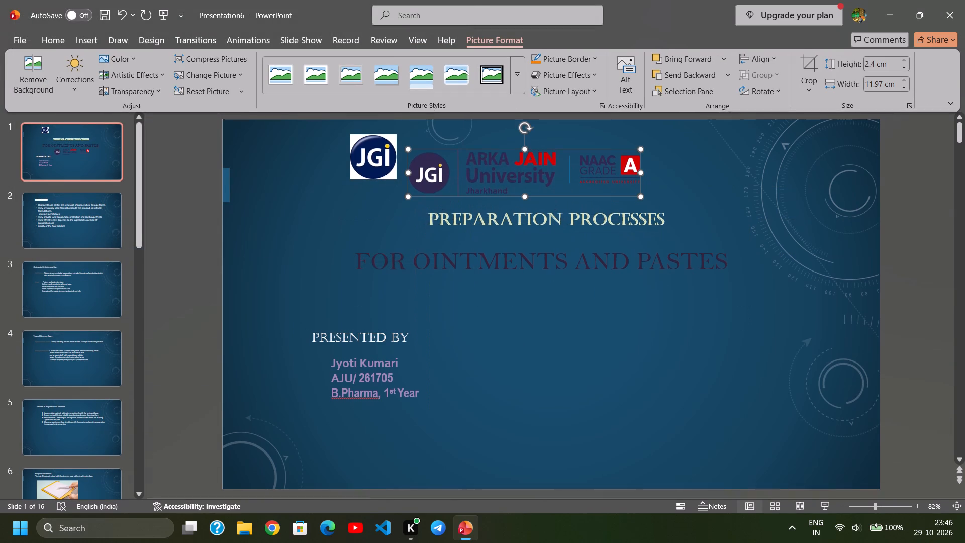
# Delete the standalone square JGI logo from the title slide.
pyautogui.click(377, 164)
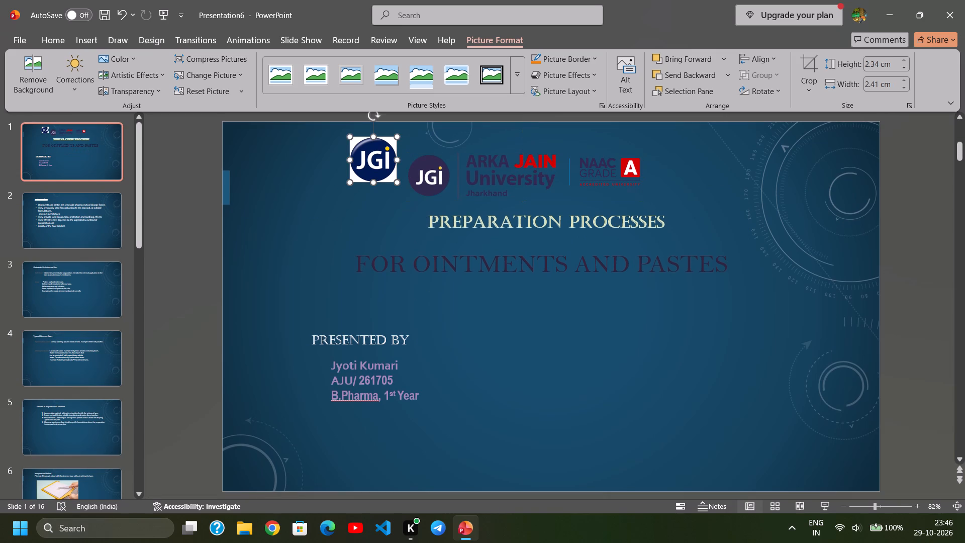
pyautogui.press('BackSpace')
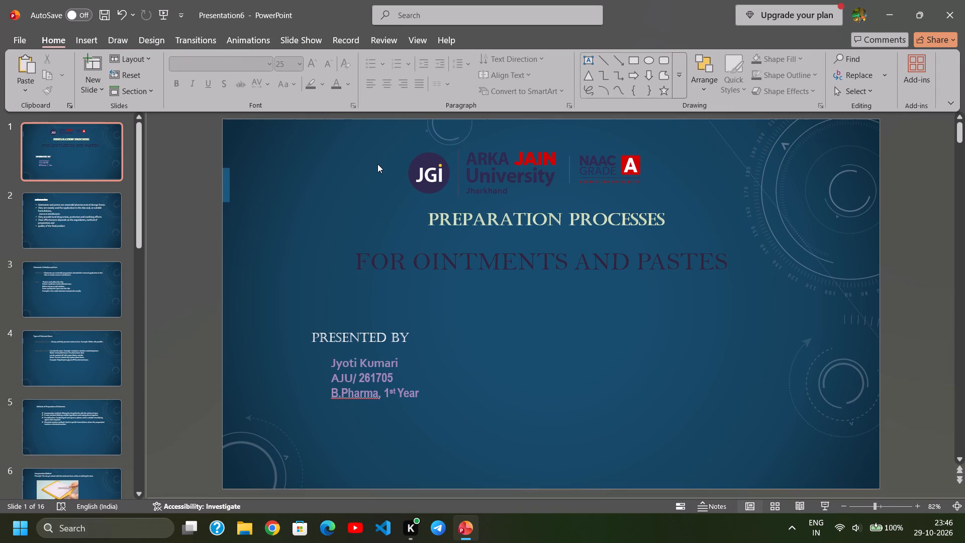
# Shift the ARKA JAIN University logo slightly left and up, into the space freed above the title.
pyautogui.moveTo(498, 165); pyautogui.dragTo(483, 161)
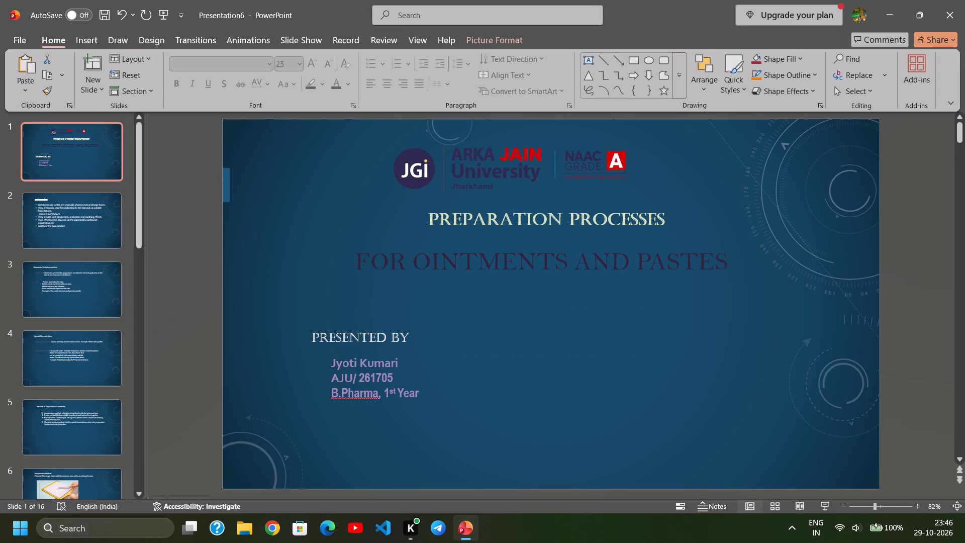
pyautogui.moveTo(483, 161); pyautogui.dragTo(475, 162)
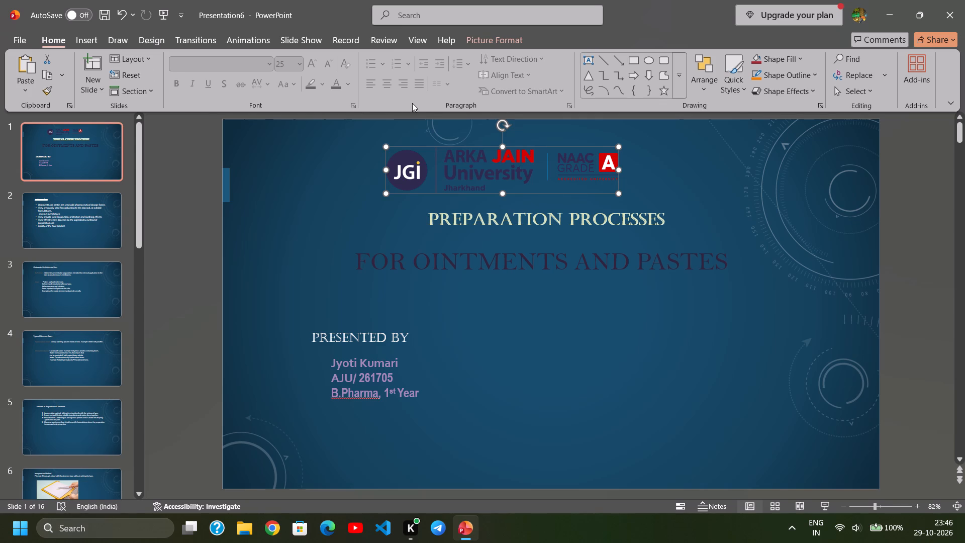
# Apply the soft drop-shadow picture style to the ARKA JAIN University logo.
pyautogui.rightClick(504, 171)
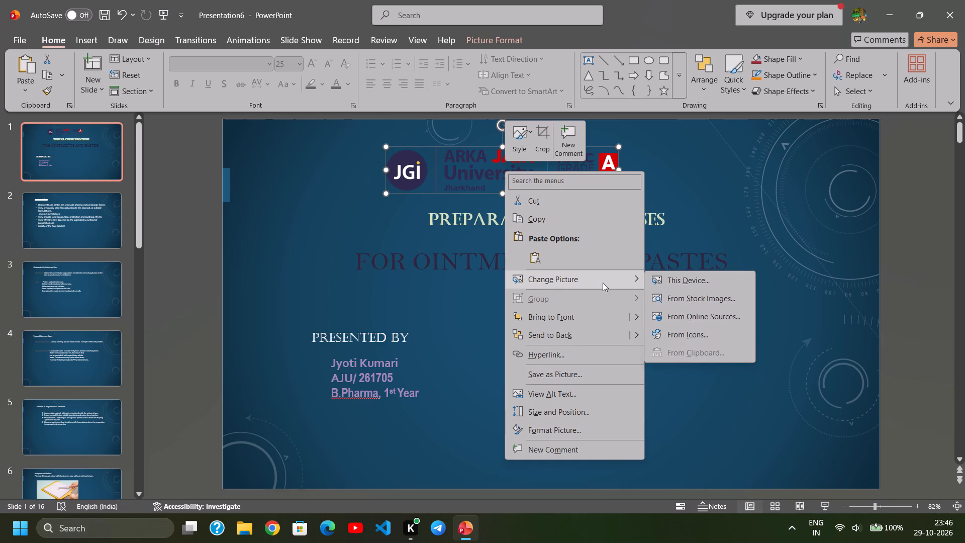
pyautogui.click(526, 130)
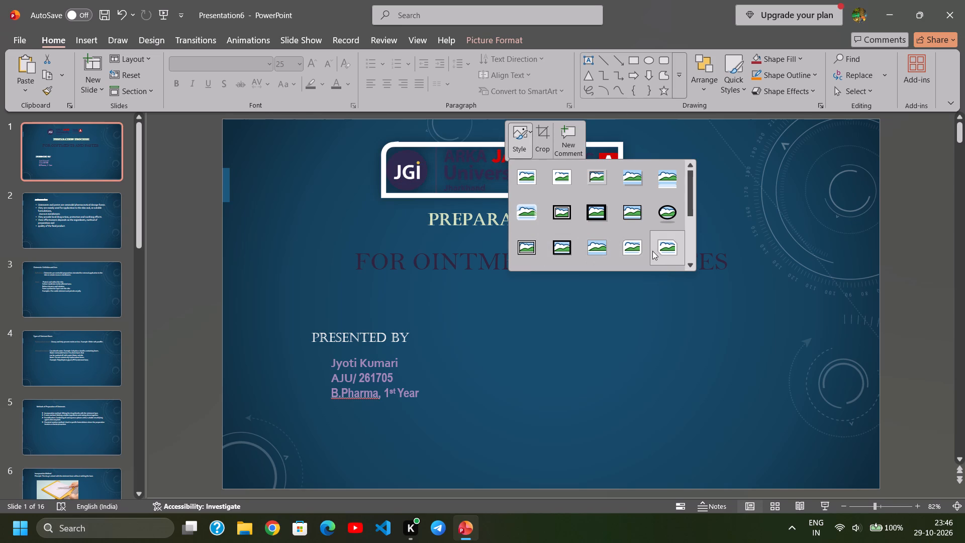
pyautogui.click(639, 182)
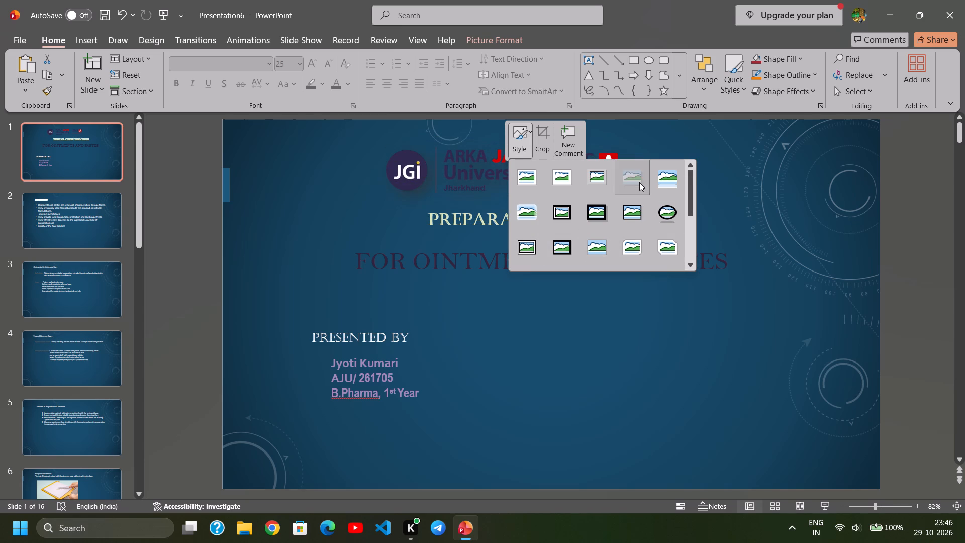
pyautogui.click(661, 286)
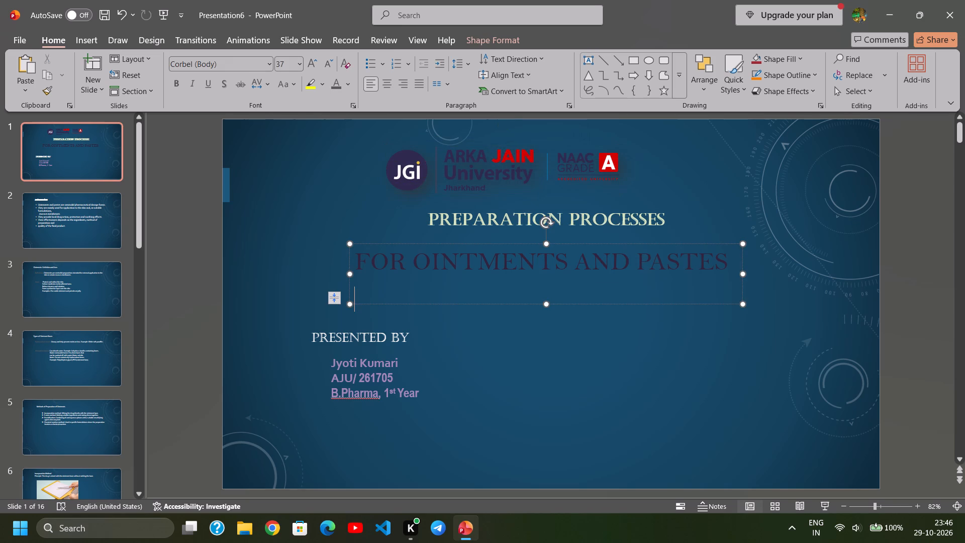
# Nudge the ARKA JAIN University logo slightly right and up above the title, and deselect it.
pyautogui.moveTo(560, 182); pyautogui.dragTo(566, 180)
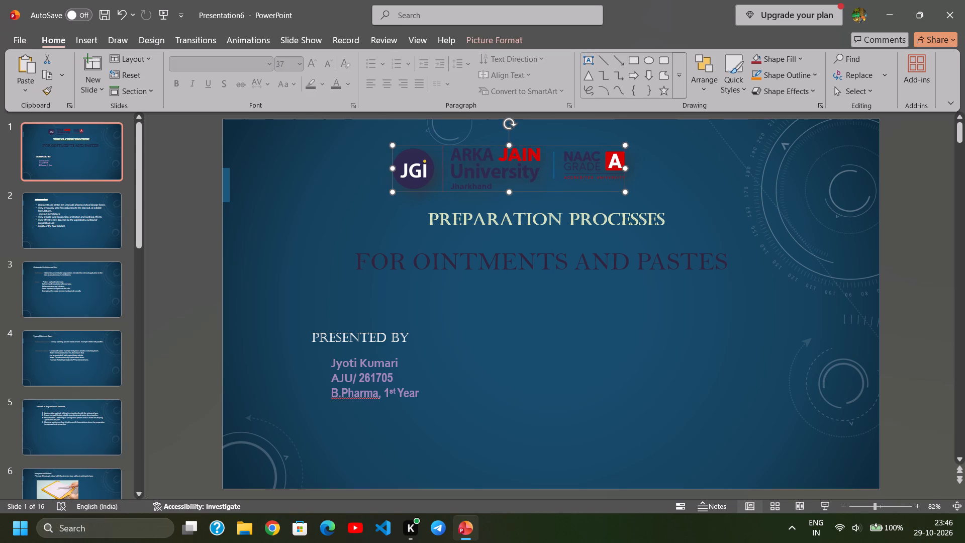
pyautogui.click(583, 336)
pyautogui.click(344, 266)
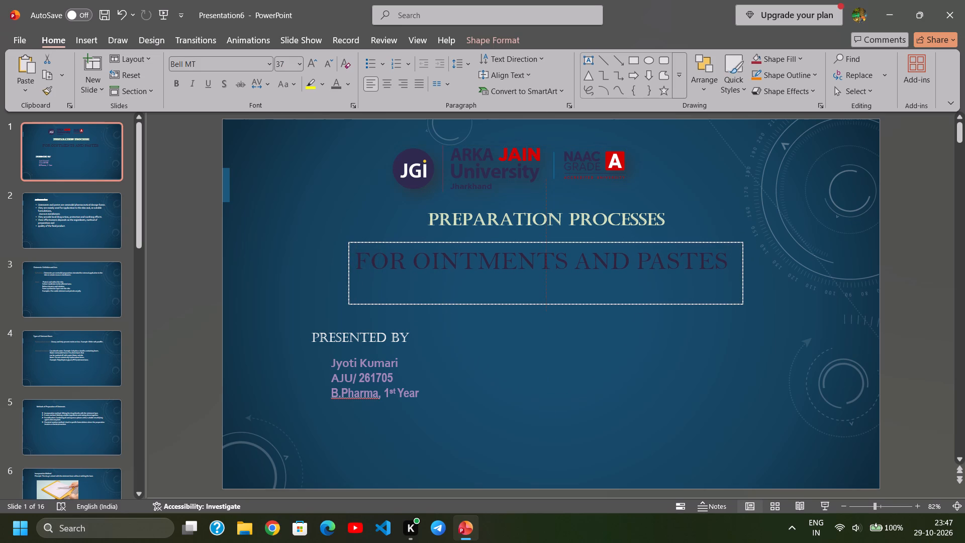
pyautogui.click(495, 349)
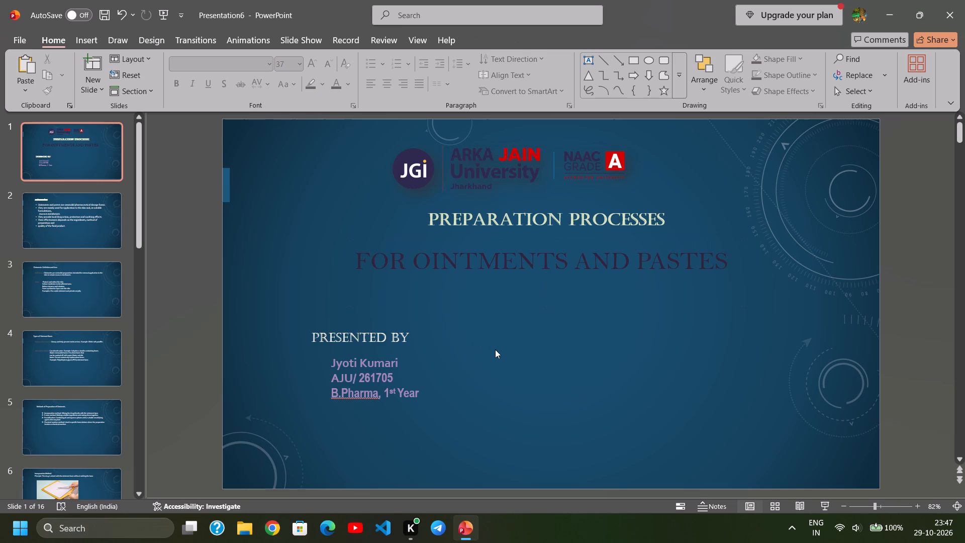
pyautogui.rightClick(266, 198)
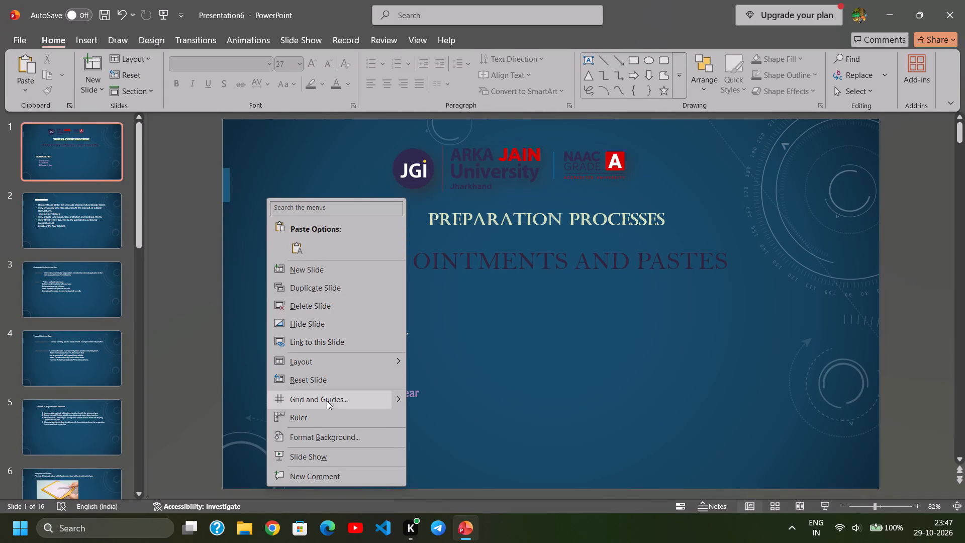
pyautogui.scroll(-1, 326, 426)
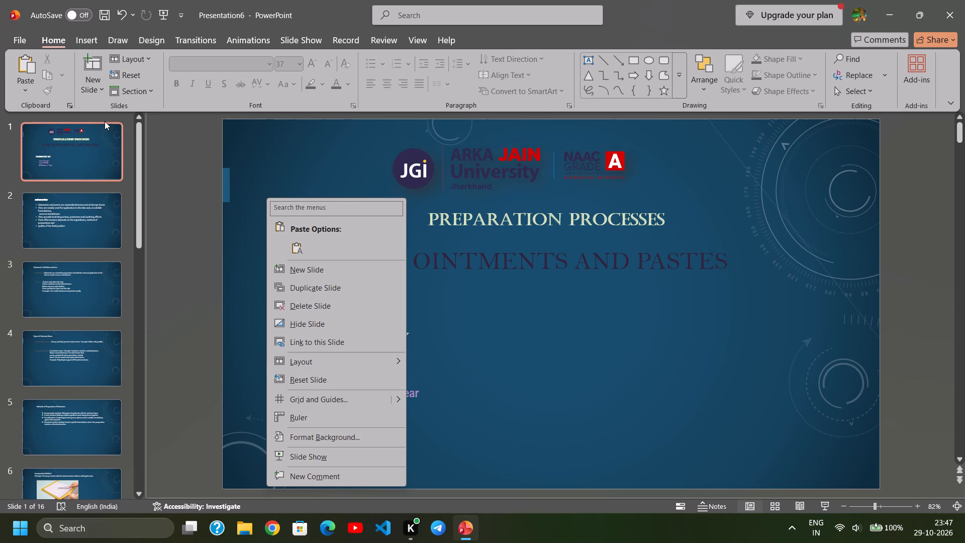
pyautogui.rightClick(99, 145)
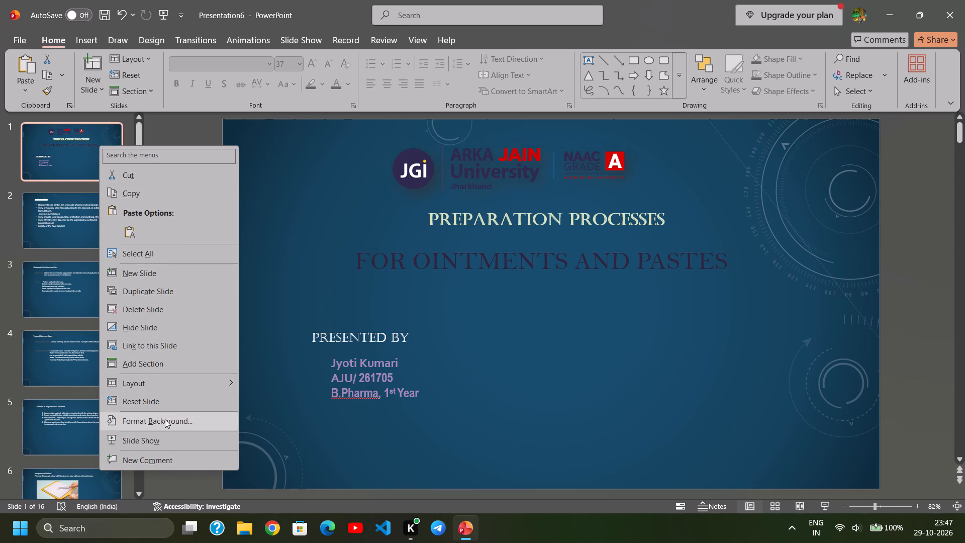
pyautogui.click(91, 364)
# Examine the background fill options for slide 16, the Customize This Template slide, and close them.
pyautogui.scroll(-11, 91, 364)
pyautogui.scroll(-15, 91, 364)
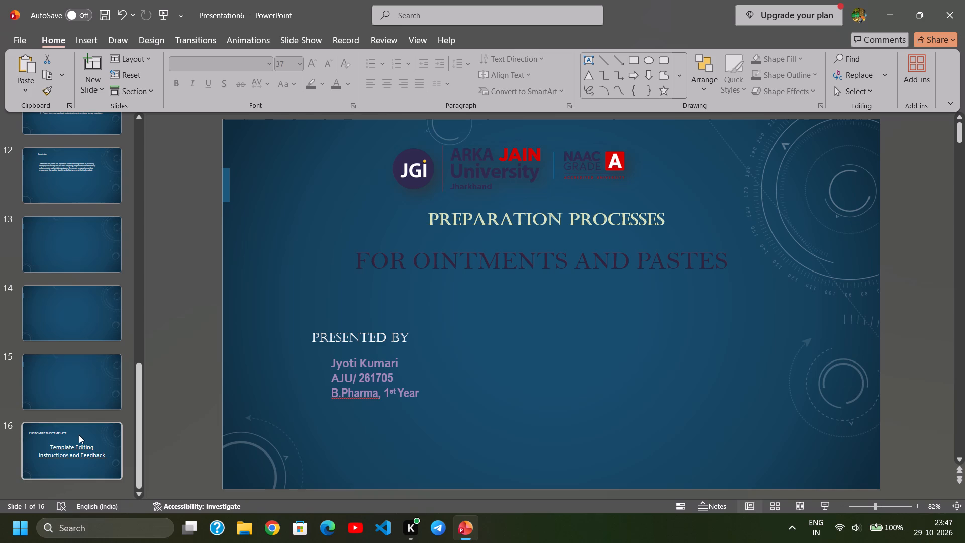
pyautogui.click(79, 435)
pyautogui.rightClick(79, 435)
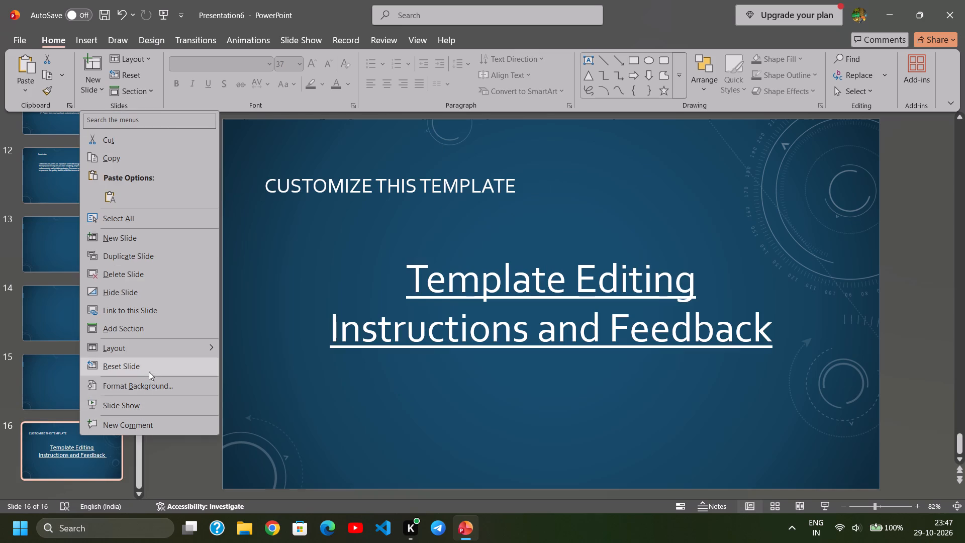
pyautogui.click(149, 385)
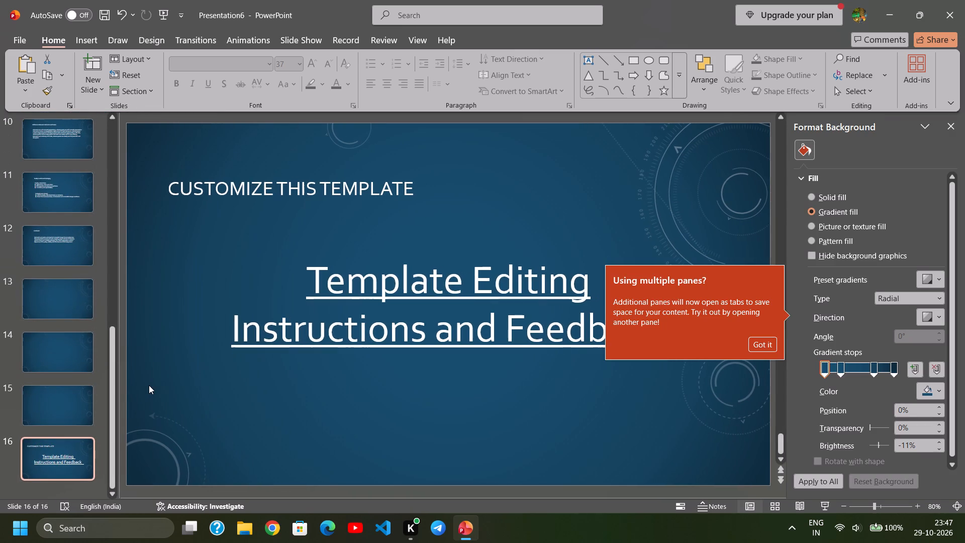
pyautogui.scroll(-9, 839, 308)
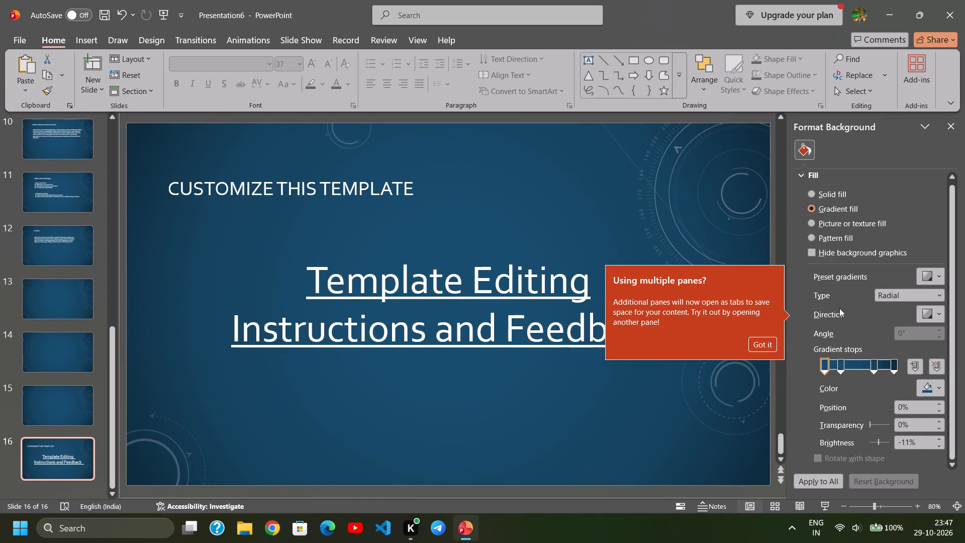
pyautogui.scroll(-3, 839, 308)
pyautogui.click(949, 129)
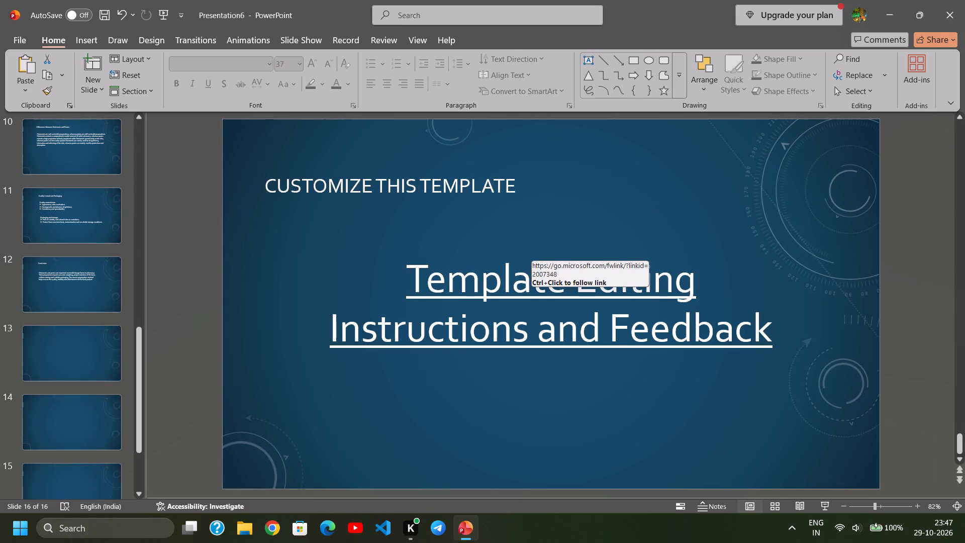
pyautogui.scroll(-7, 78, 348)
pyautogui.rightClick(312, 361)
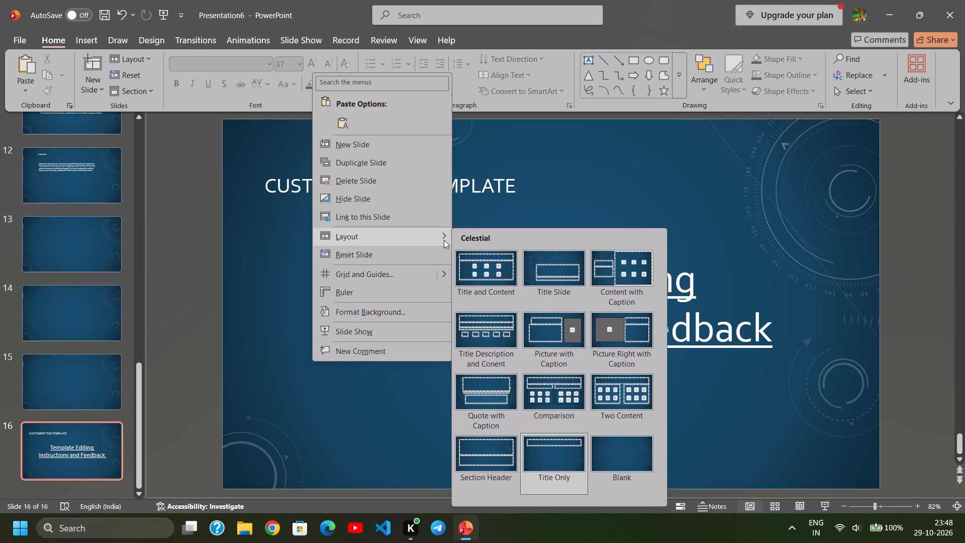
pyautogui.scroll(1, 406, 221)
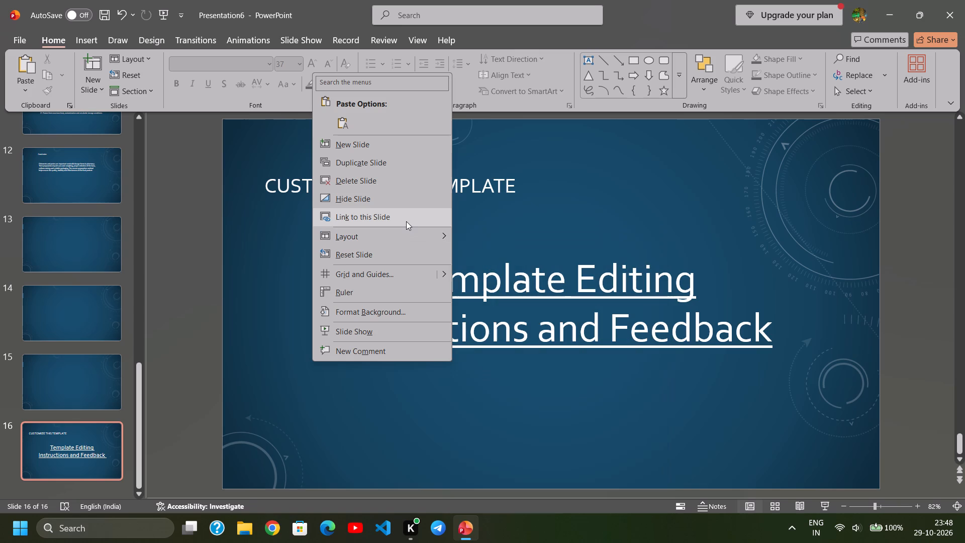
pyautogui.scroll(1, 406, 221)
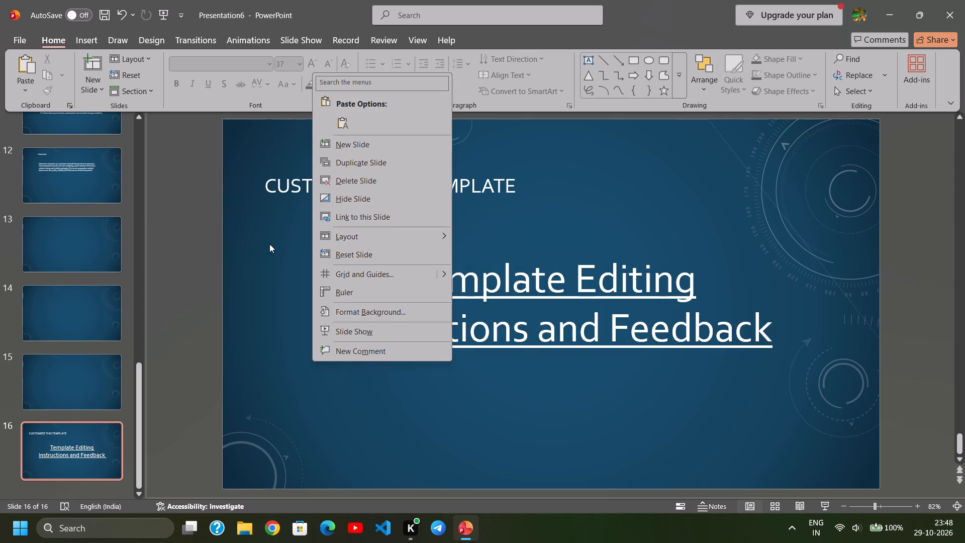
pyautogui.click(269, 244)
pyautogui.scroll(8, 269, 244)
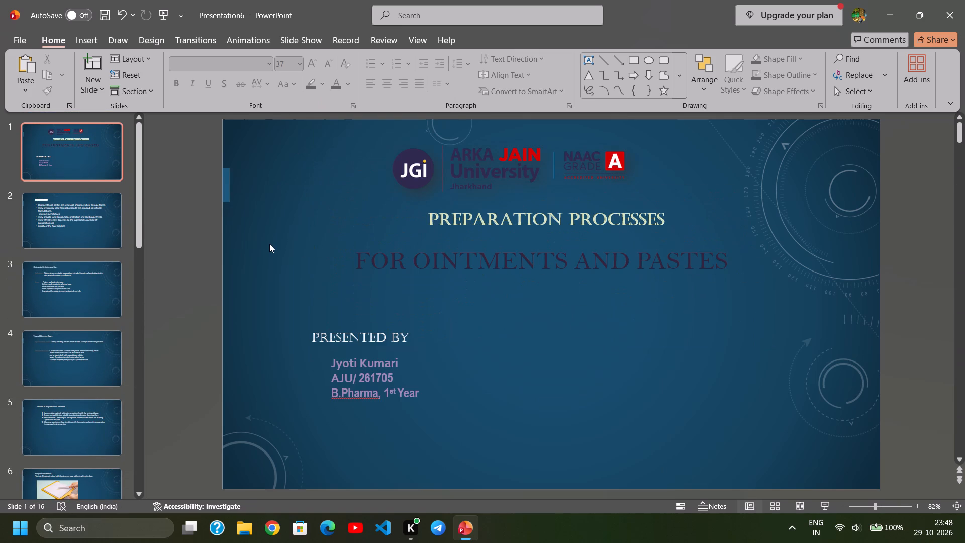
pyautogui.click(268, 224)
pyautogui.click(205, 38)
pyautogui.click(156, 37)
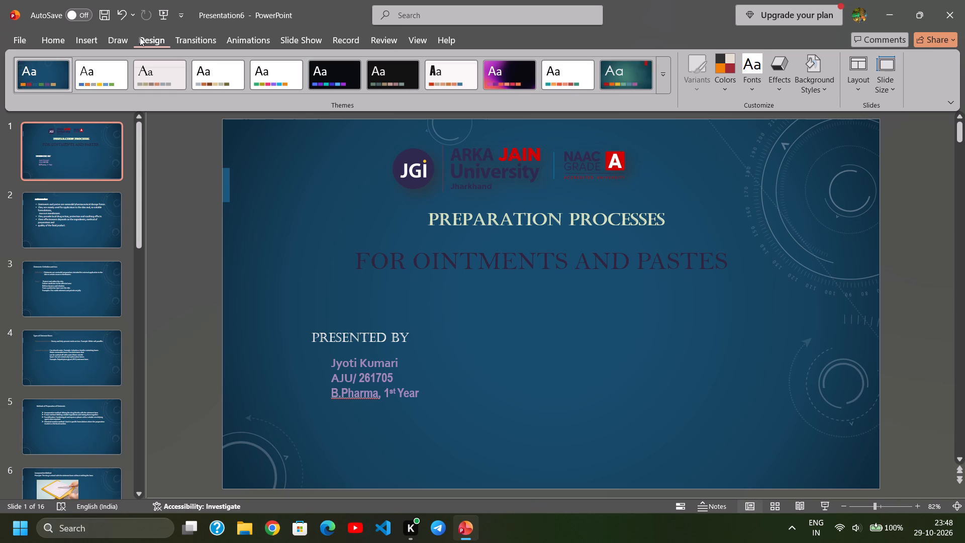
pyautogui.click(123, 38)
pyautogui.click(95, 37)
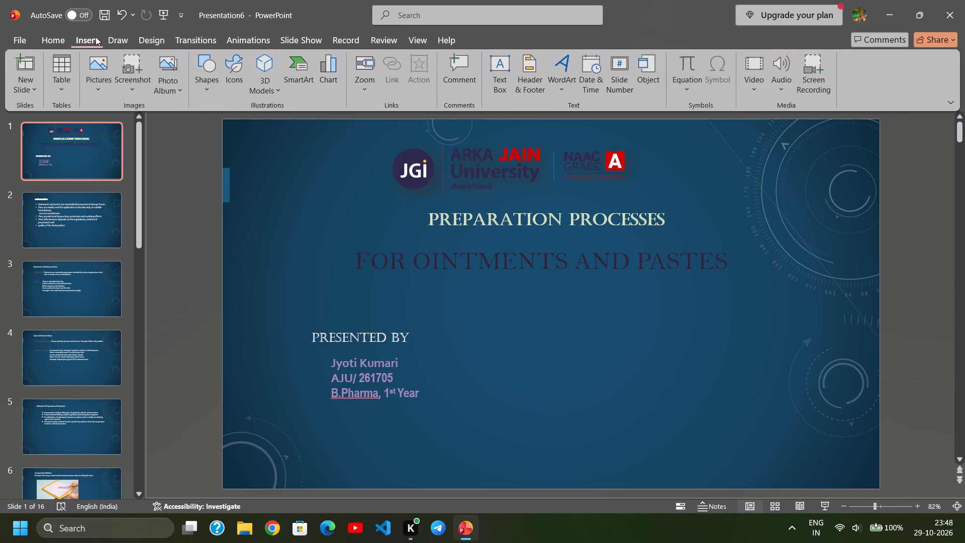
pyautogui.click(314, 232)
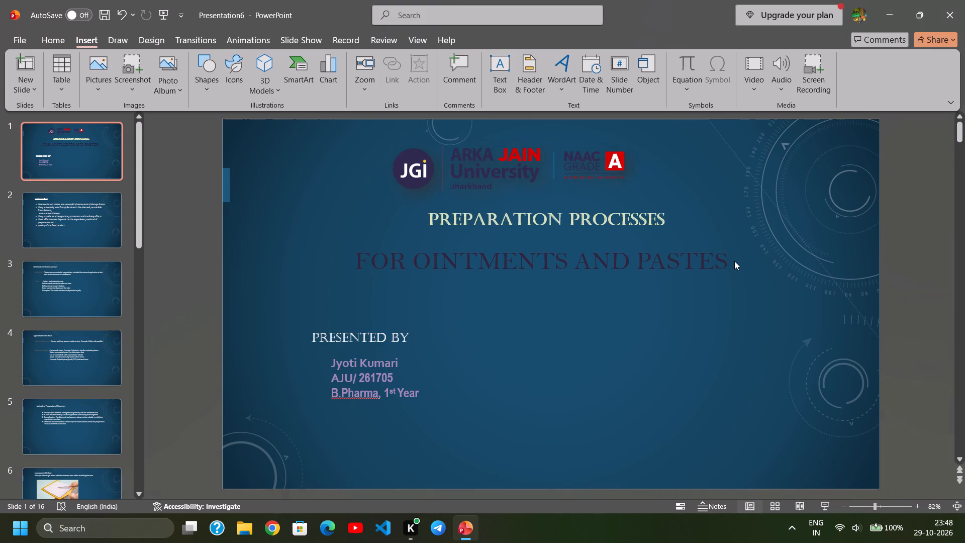
# Recolour the title slide's "FOR OINTMENTS AND PASTES" line with the orange theme colour.
pyautogui.click(734, 261)
pyautogui.moveTo(734, 261); pyautogui.dragTo(455, 252)
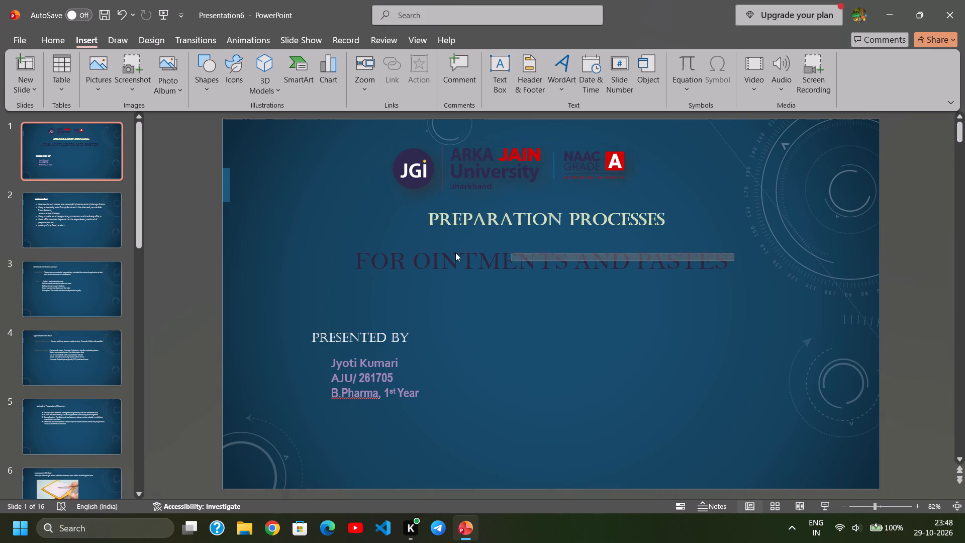
pyautogui.moveTo(455, 252); pyautogui.dragTo(415, 250)
pyautogui.doubleClick(415, 250)
pyautogui.click(409, 271)
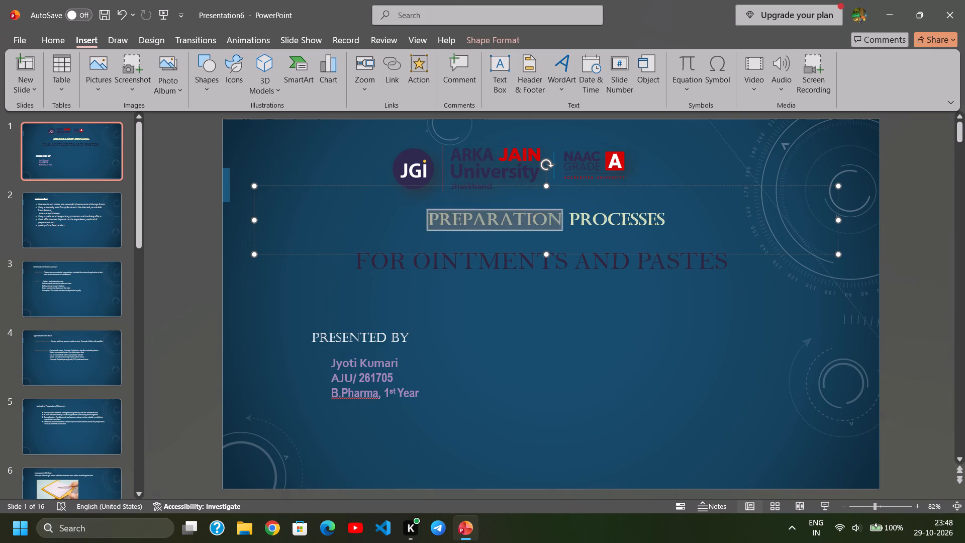
pyautogui.hotkey('ctrl', 'a')
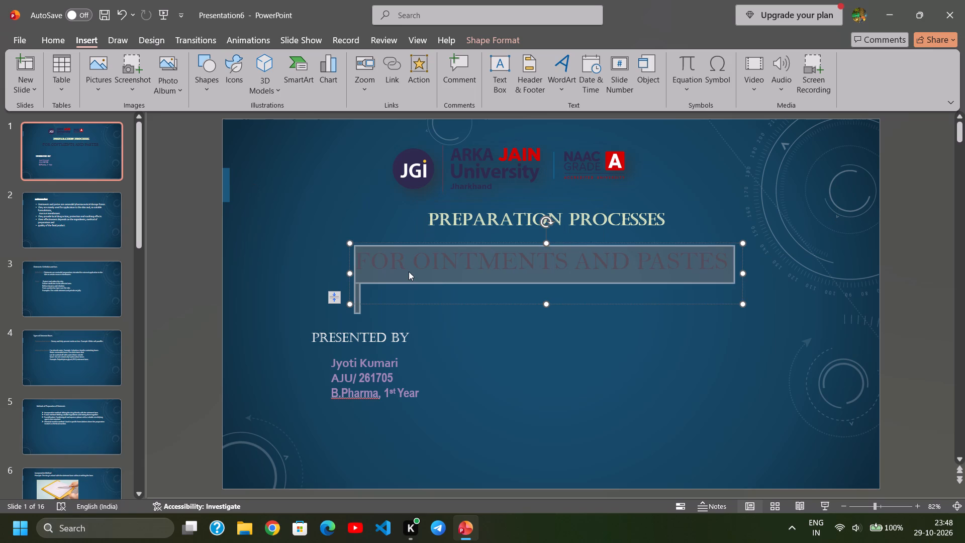
pyautogui.rightClick(502, 266)
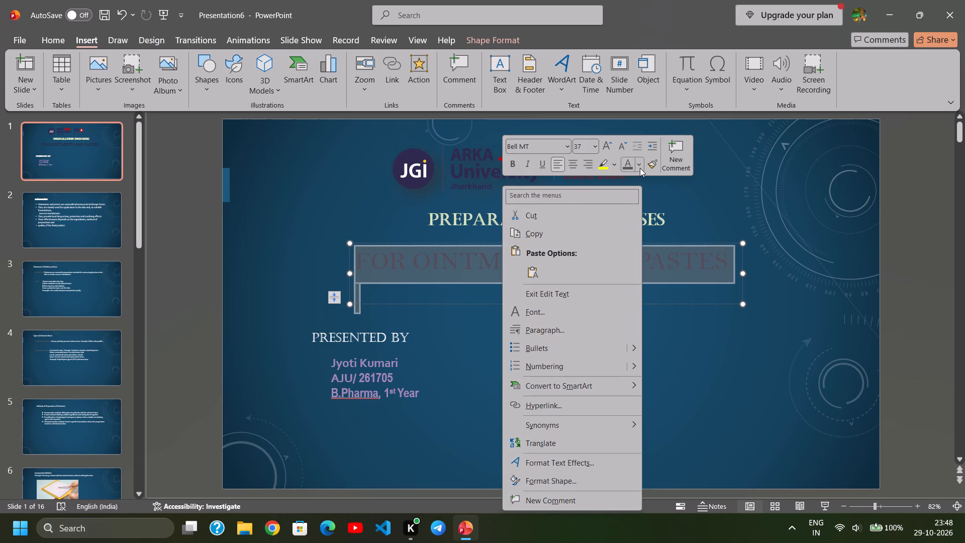
pyautogui.click(640, 168)
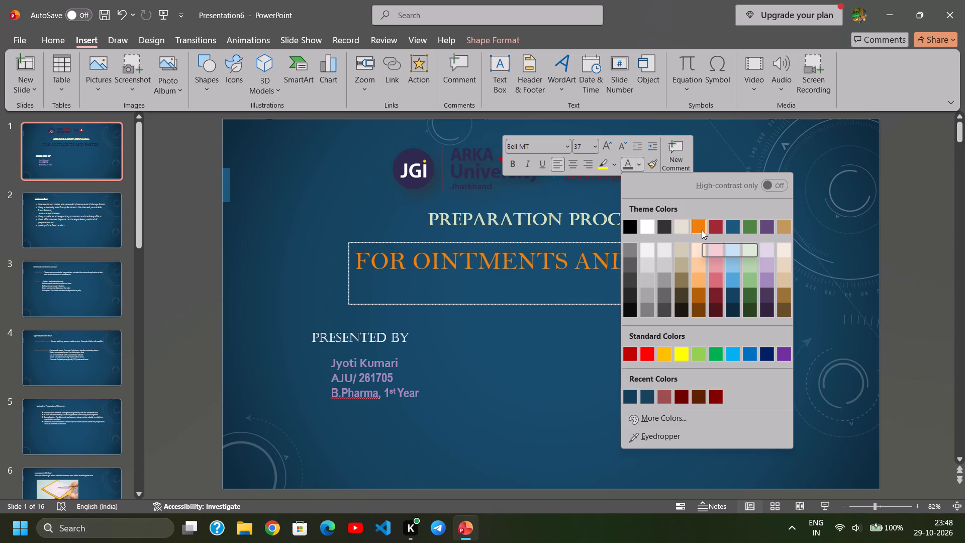
pyautogui.click(702, 230)
pyautogui.click(655, 350)
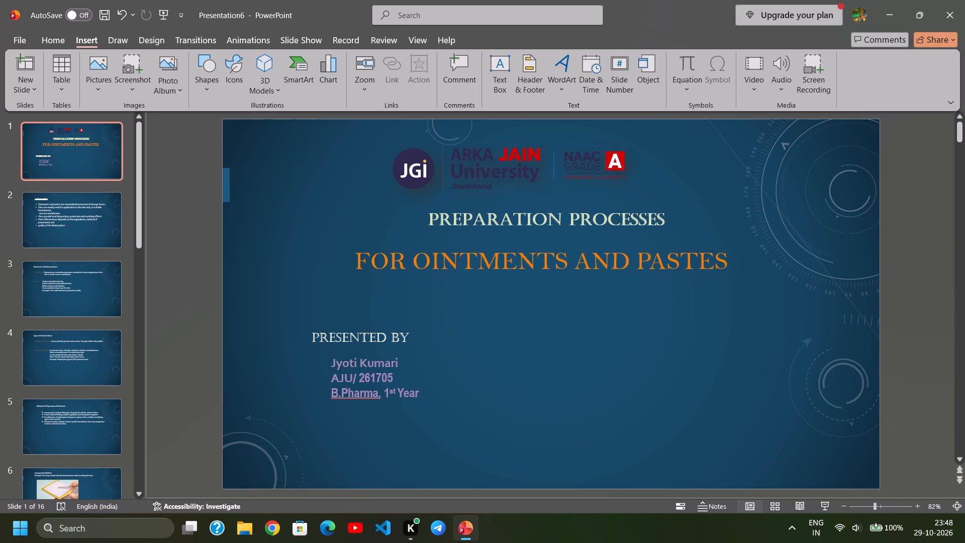
# Change the font of the "Presented by" label on the title slide to NSimSun.
pyautogui.moveTo(406, 338); pyautogui.dragTo(347, 336)
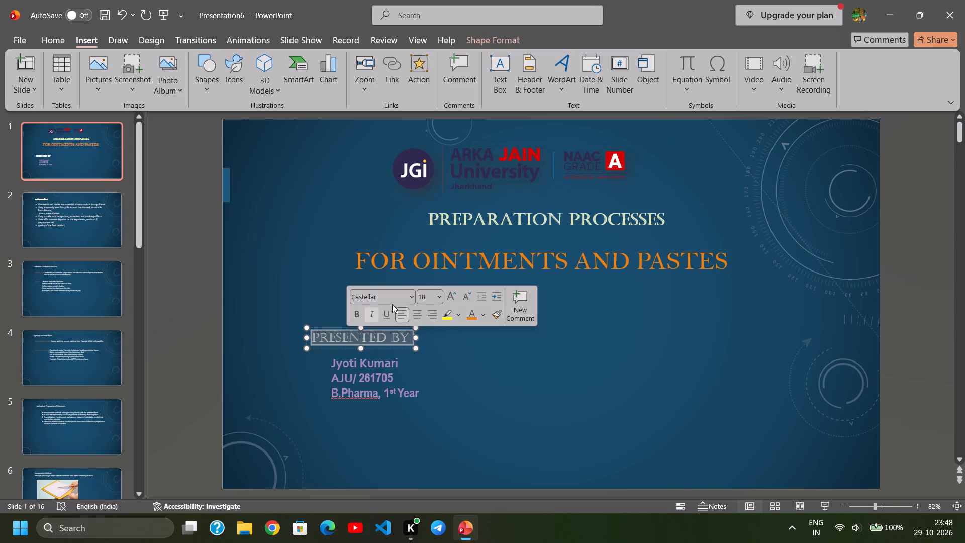
pyautogui.click(414, 295)
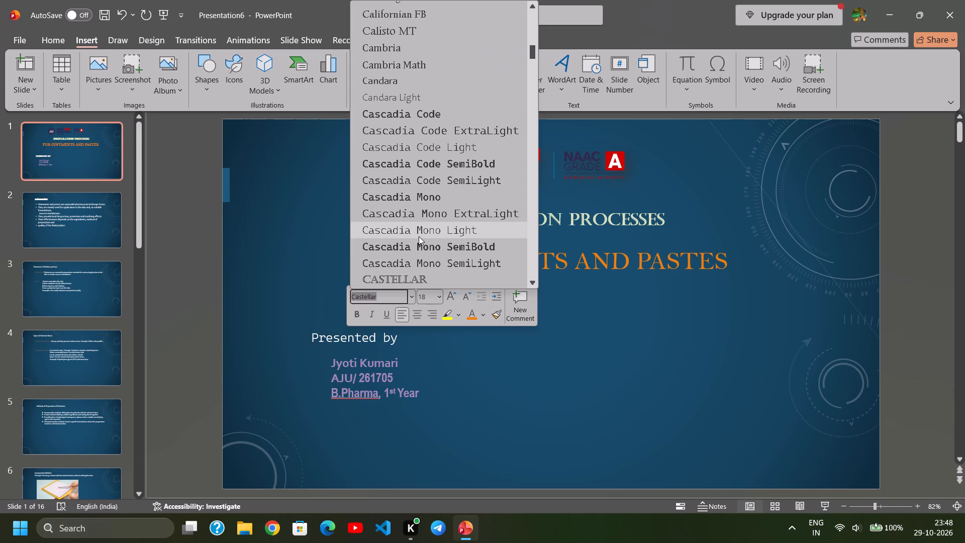
pyautogui.scroll(-4, 418, 243)
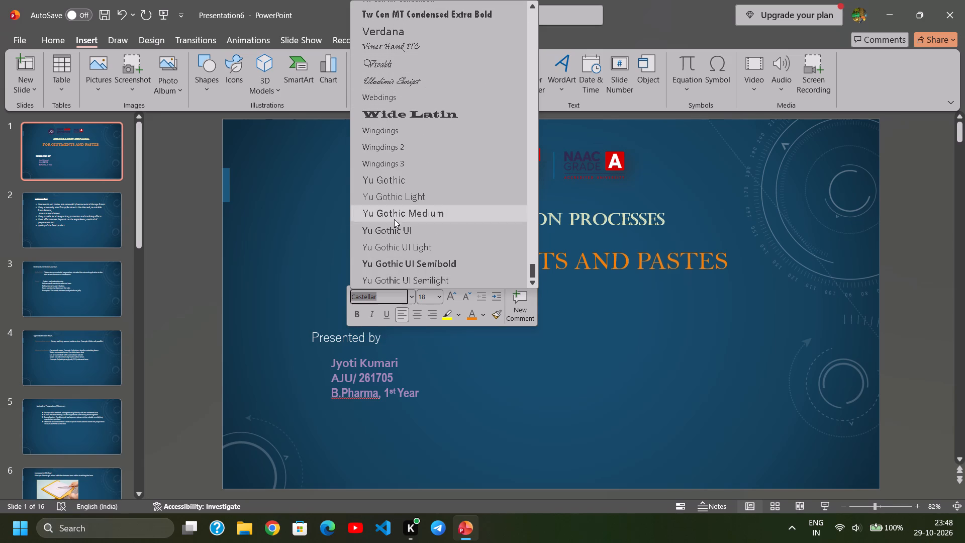
pyautogui.scroll(-3, 407, 215)
pyautogui.scroll(1, 407, 215)
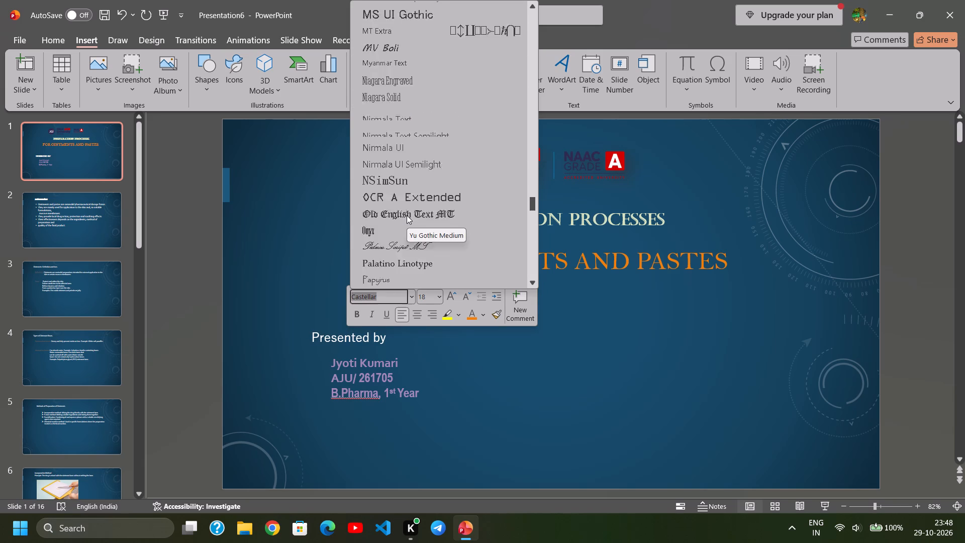
pyautogui.scroll(1, 407, 215)
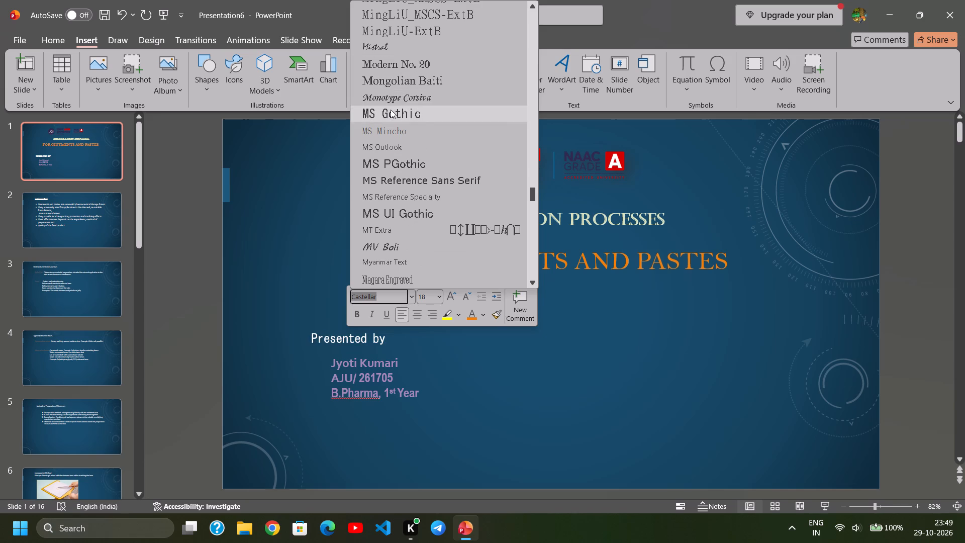
pyautogui.scroll(1, 391, 110)
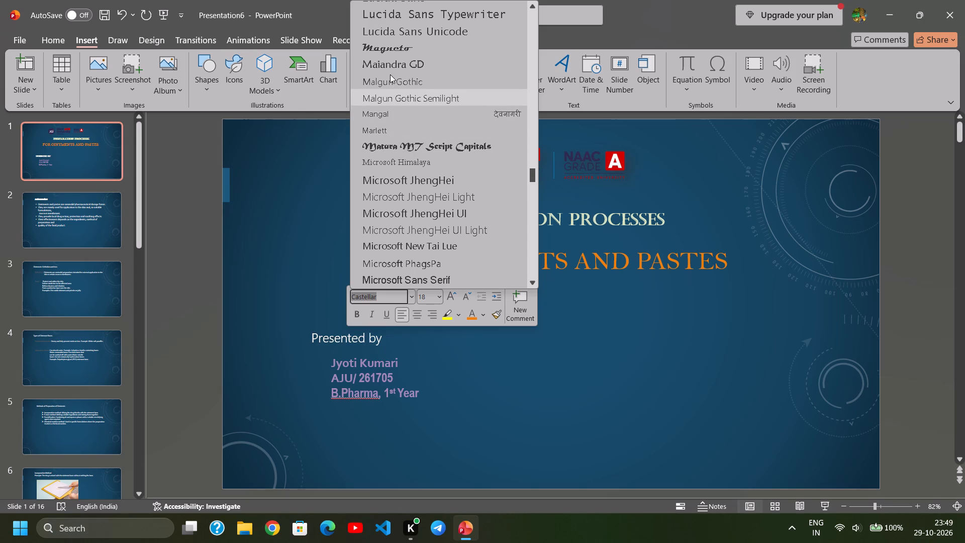
pyautogui.scroll(2, 389, 69)
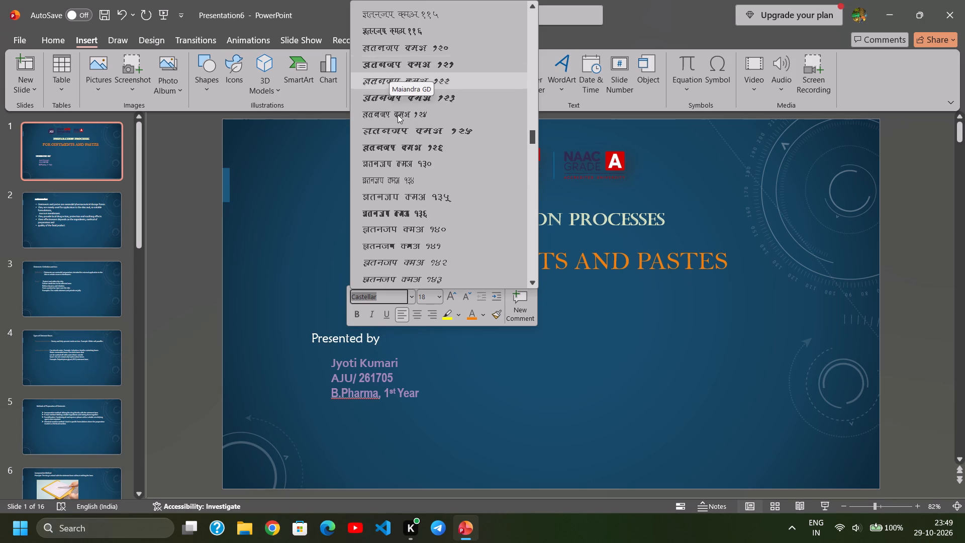
pyautogui.scroll(-1, 398, 154)
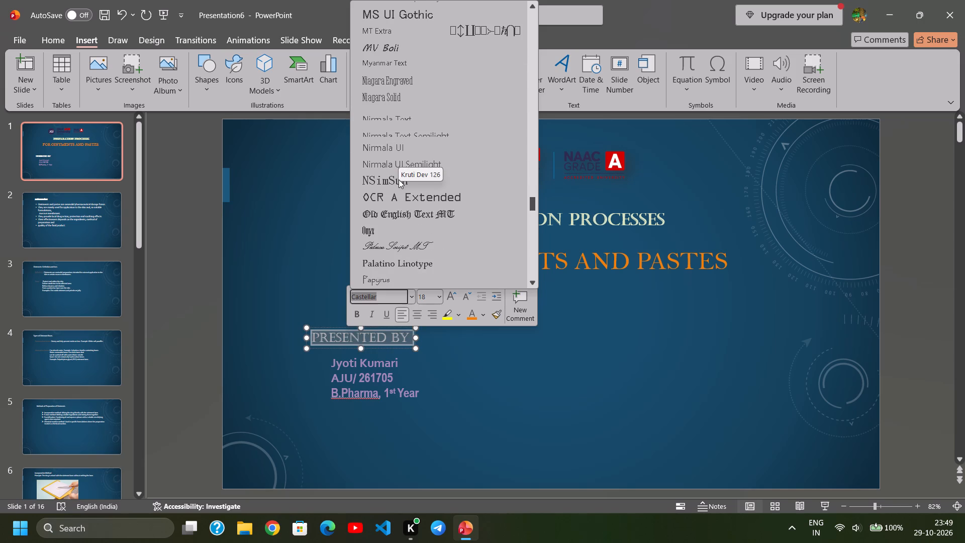
pyautogui.click(390, 182)
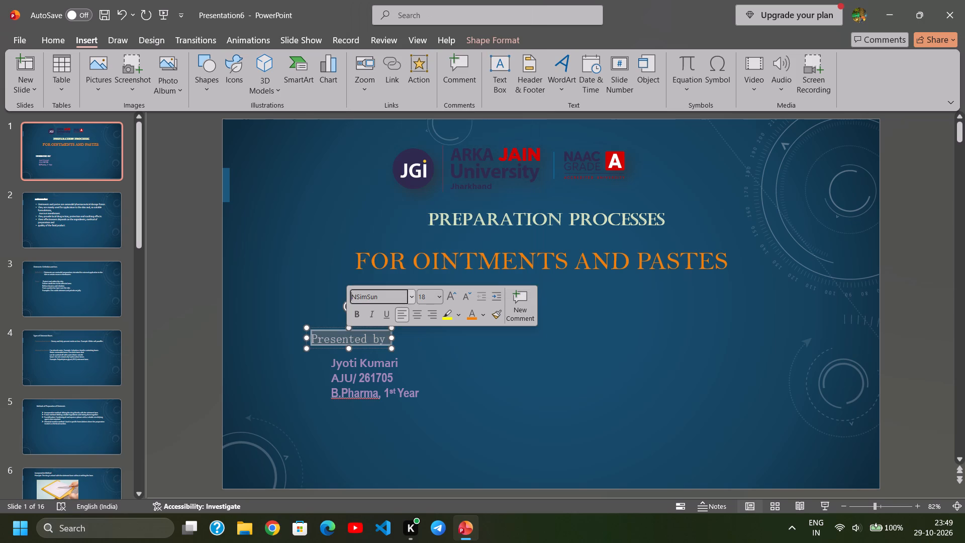
pyautogui.click(303, 296)
# Enlarge the "Presented by" label's text to 24 pt.
pyautogui.click(352, 336)
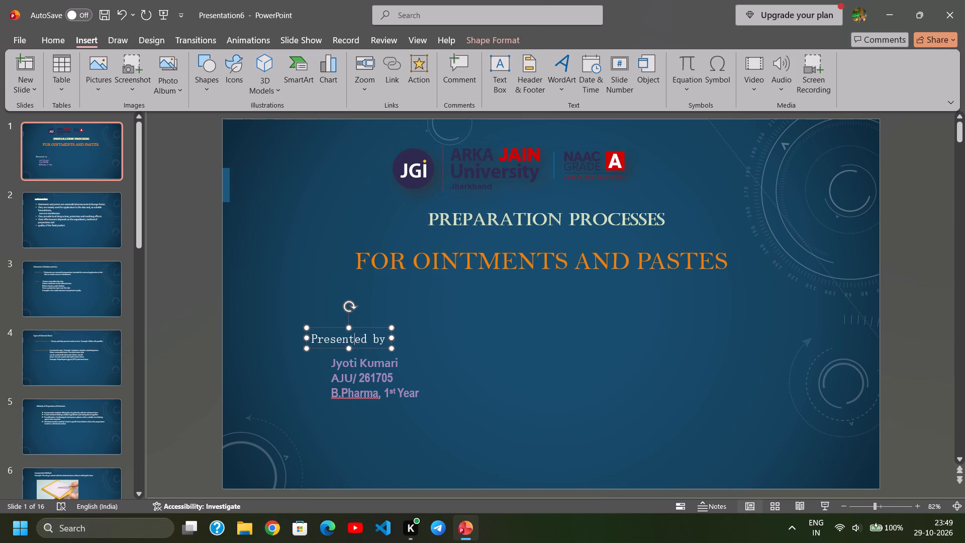
pyautogui.hotkey('ctrl', 'a')
pyautogui.rightClick(369, 338)
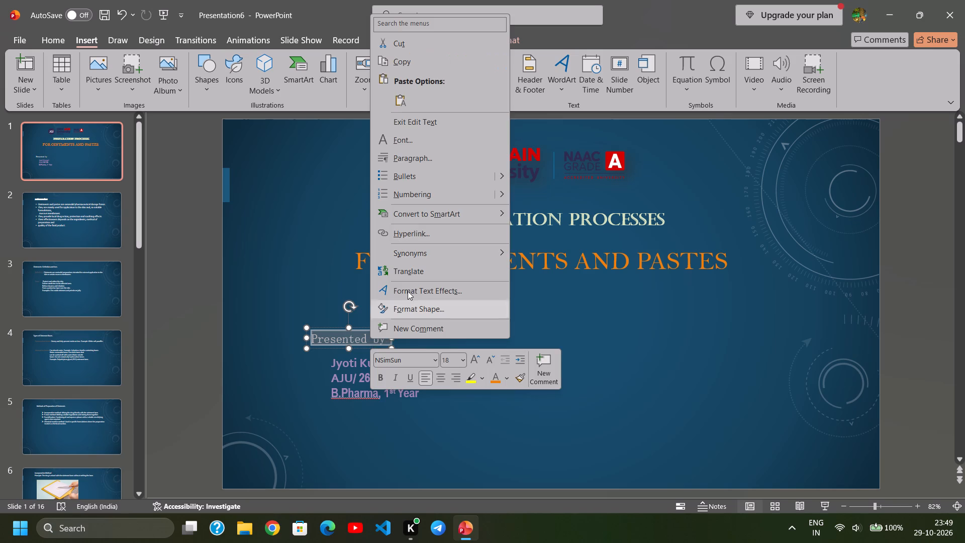
pyautogui.click(470, 365)
pyautogui.click(470, 365)
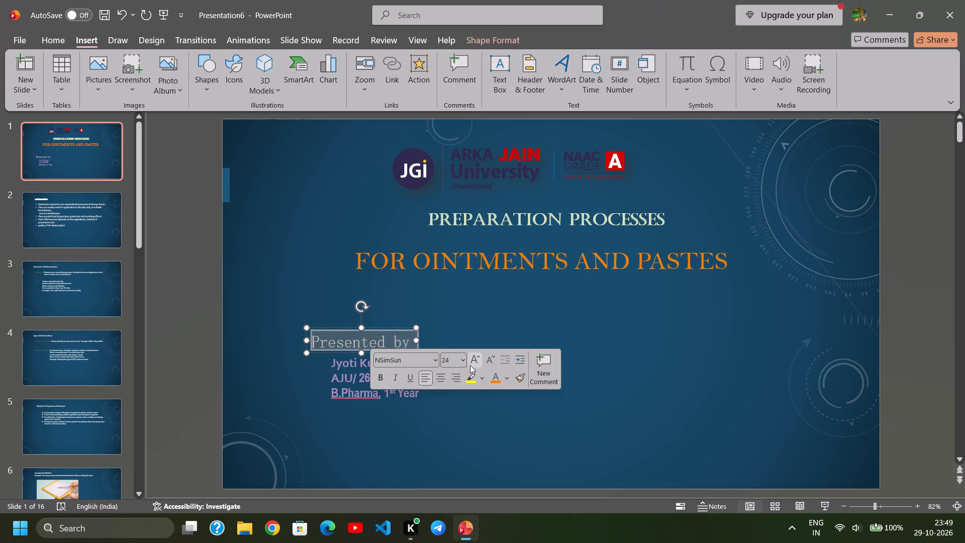
pyautogui.click(537, 444)
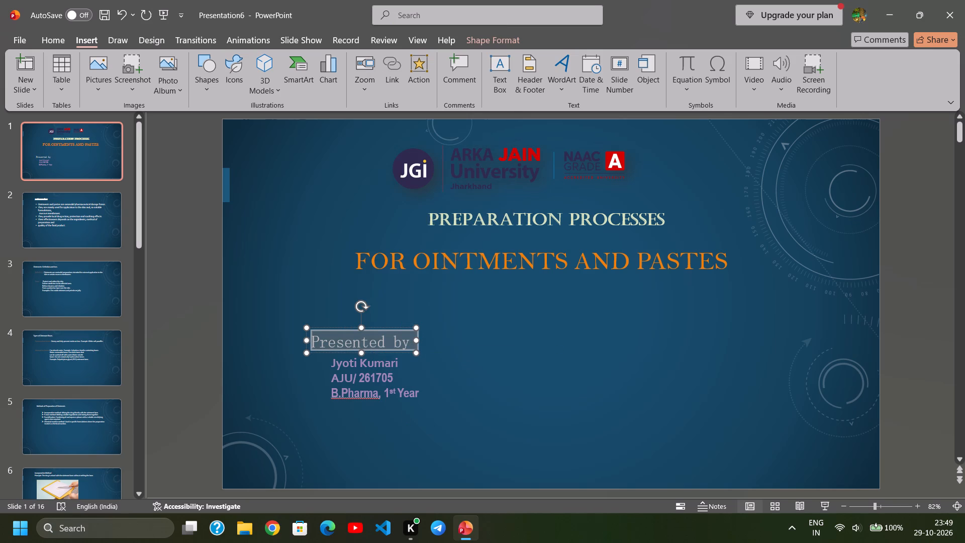
pyautogui.click(370, 345)
# Move the presenter details text box slightly down and right, leaving a gap below the "Presented by" label.
pyautogui.click(349, 376)
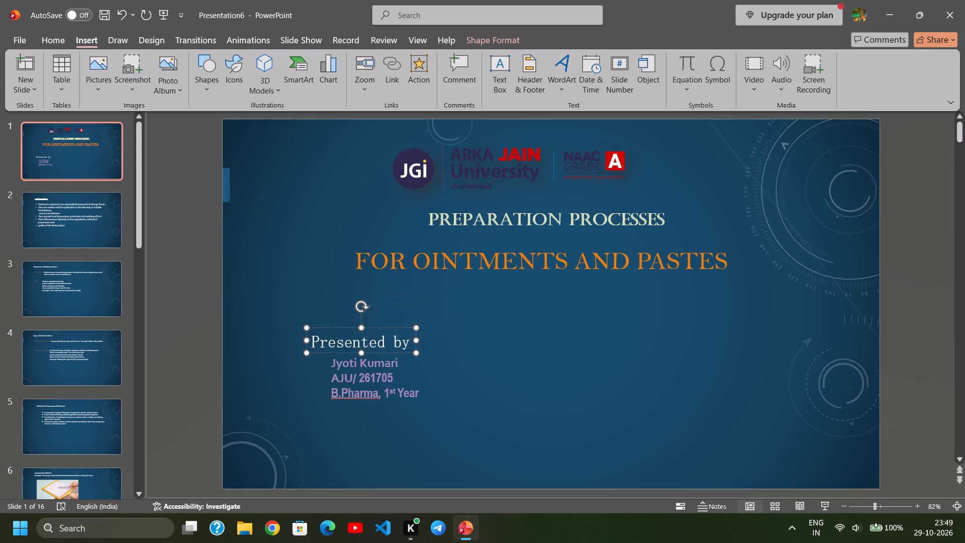
pyautogui.moveTo(425, 398); pyautogui.dragTo(438, 426)
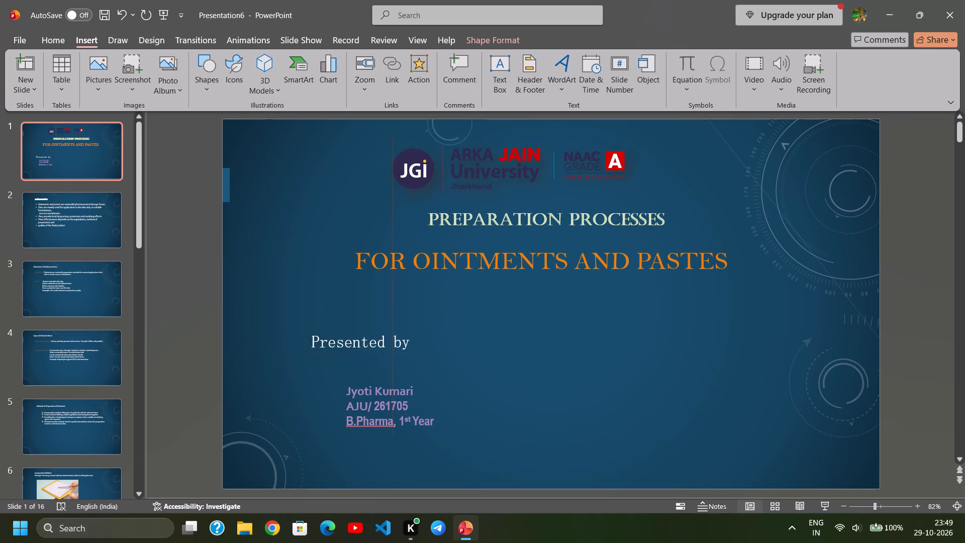
pyautogui.moveTo(438, 426); pyautogui.dragTo(440, 433)
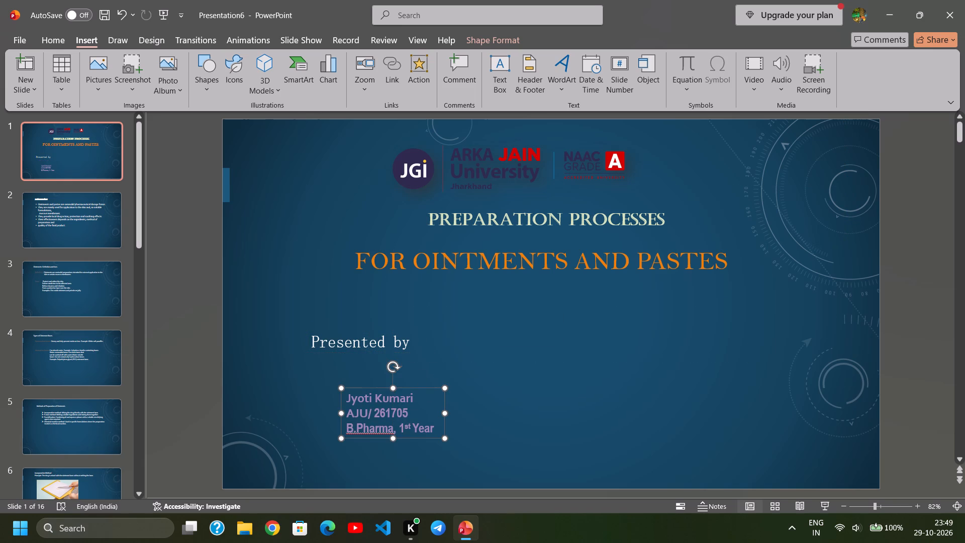
# Move the "Presented by" label down so it sits just above the presenter details.
pyautogui.click(393, 340)
pyautogui.click(393, 340)
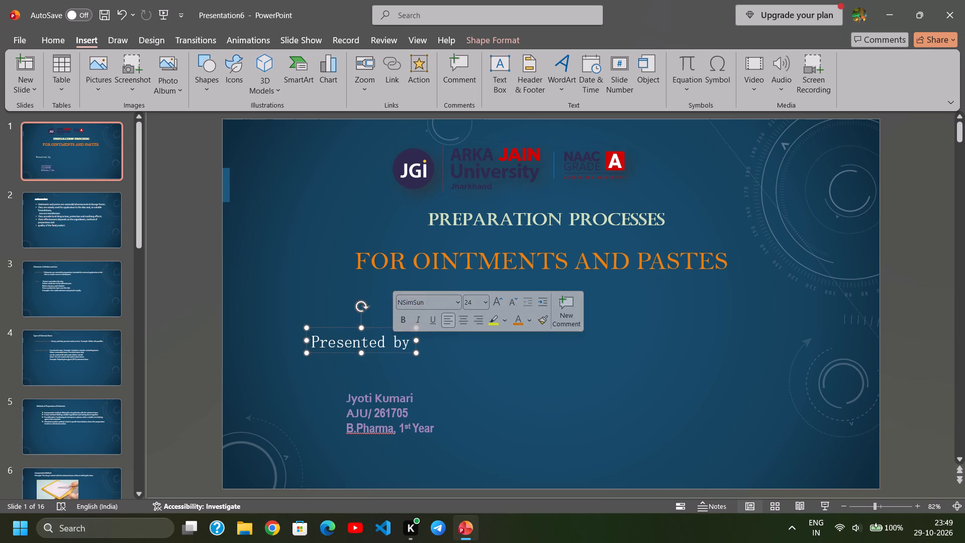
pyautogui.moveTo(391, 350); pyautogui.dragTo(396, 377)
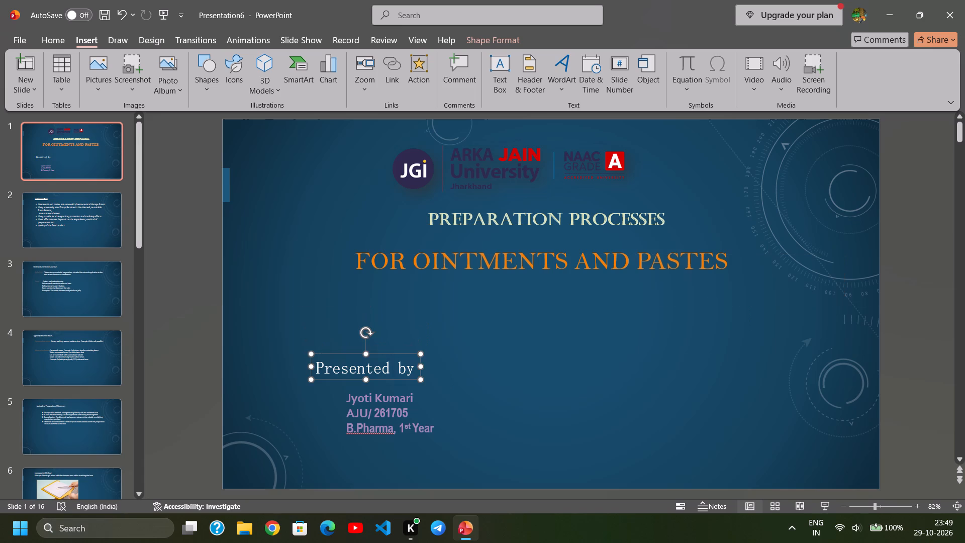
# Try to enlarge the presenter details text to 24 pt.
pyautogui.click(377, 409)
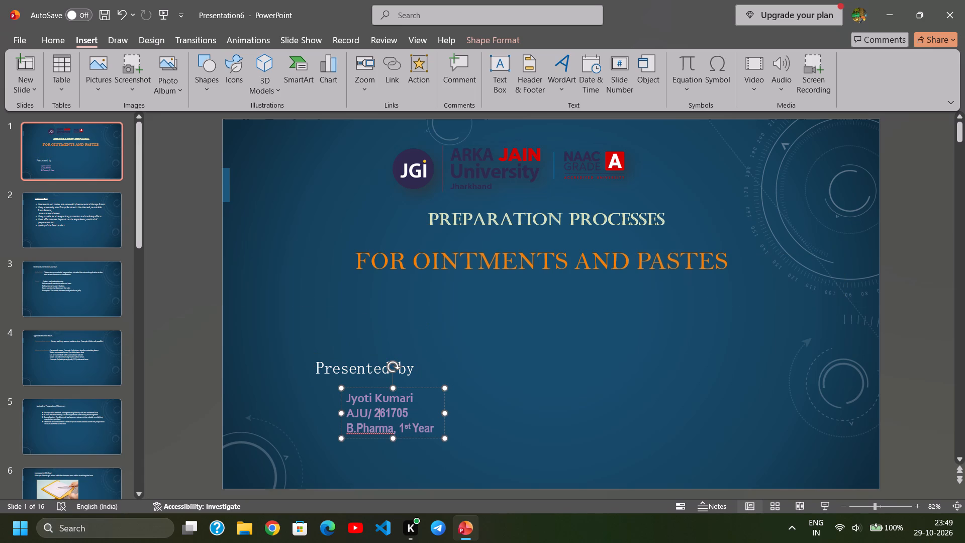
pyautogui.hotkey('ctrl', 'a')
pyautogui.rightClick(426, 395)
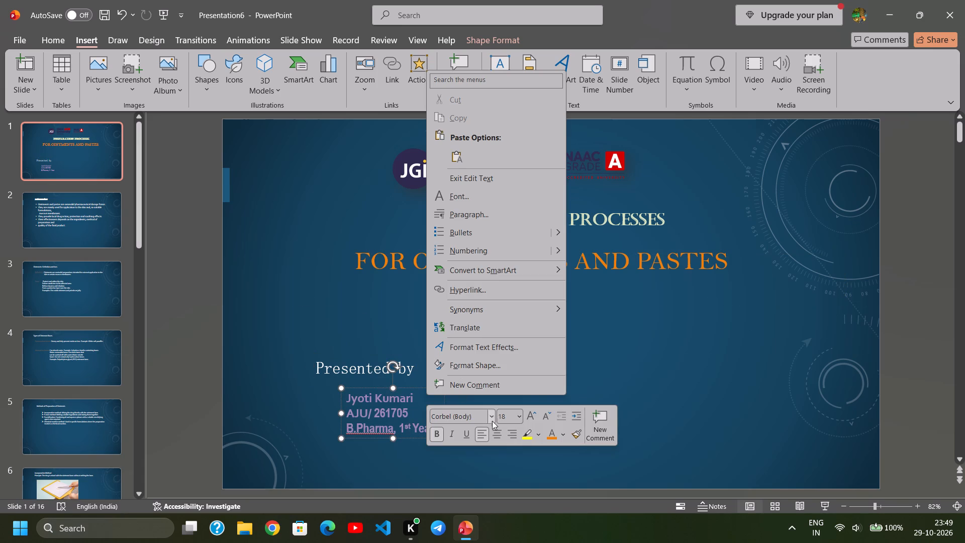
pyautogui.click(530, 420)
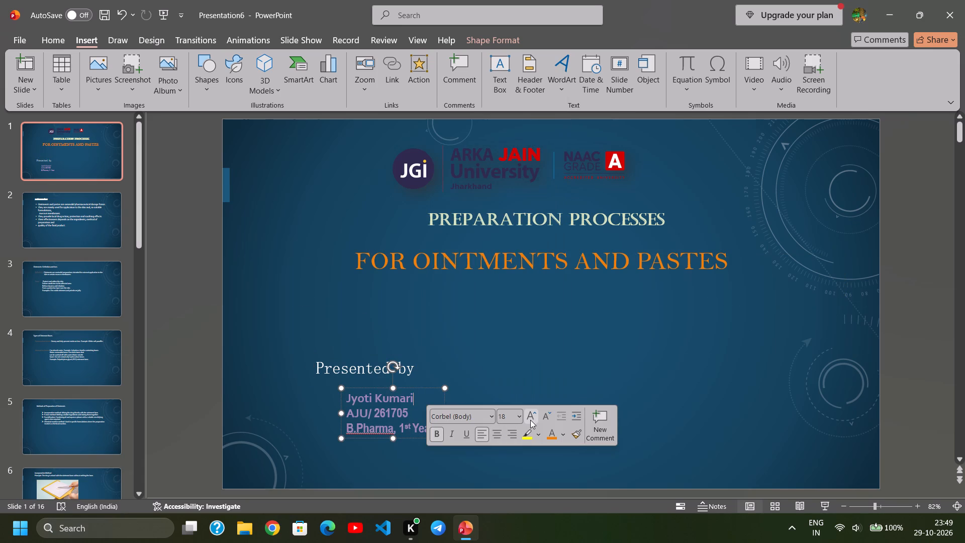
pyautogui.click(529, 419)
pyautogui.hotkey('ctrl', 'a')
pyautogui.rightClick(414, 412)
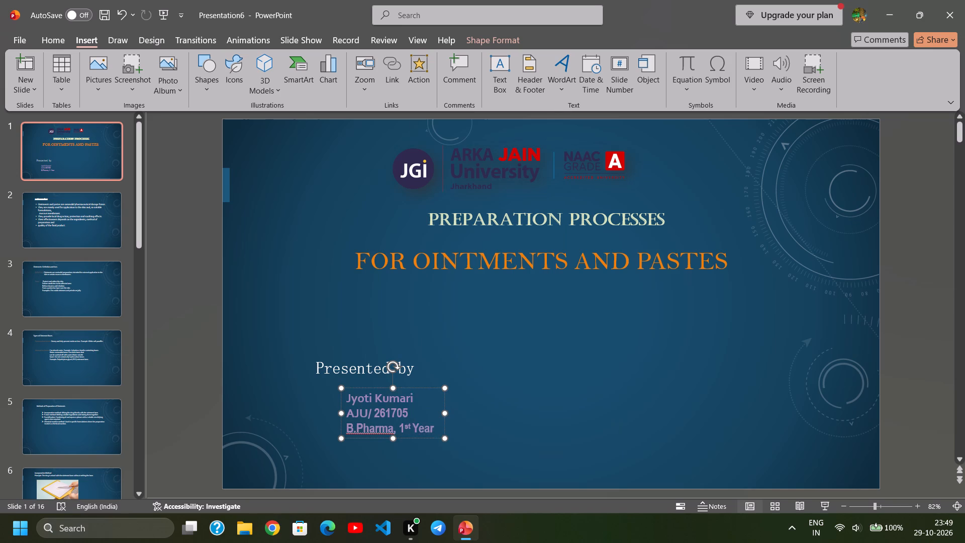
# Enlarge all the presenter details text, including the B.Pharma line, to 20 pt.
pyautogui.click(404, 416)
pyautogui.hotkey('ctrl', 'a')
pyautogui.rightClick(398, 402)
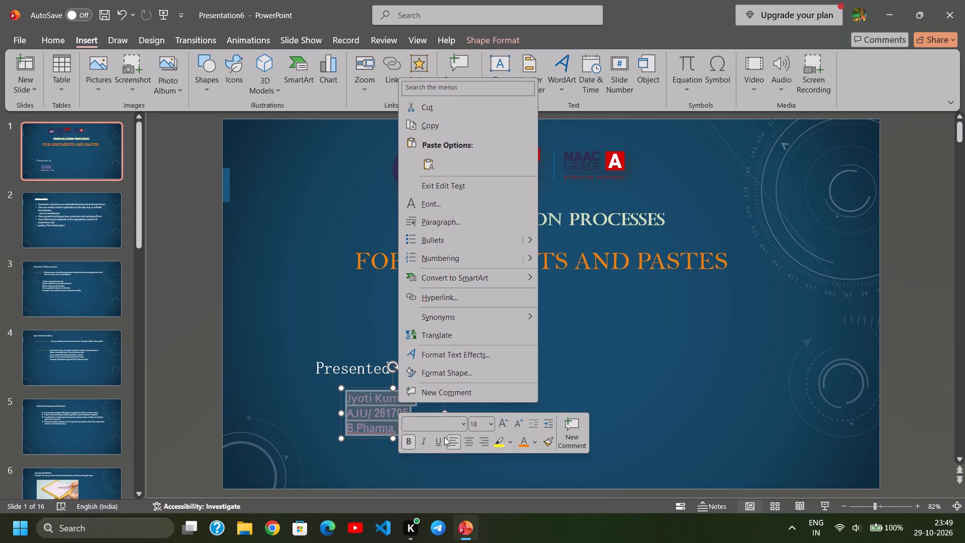
pyautogui.click(502, 427)
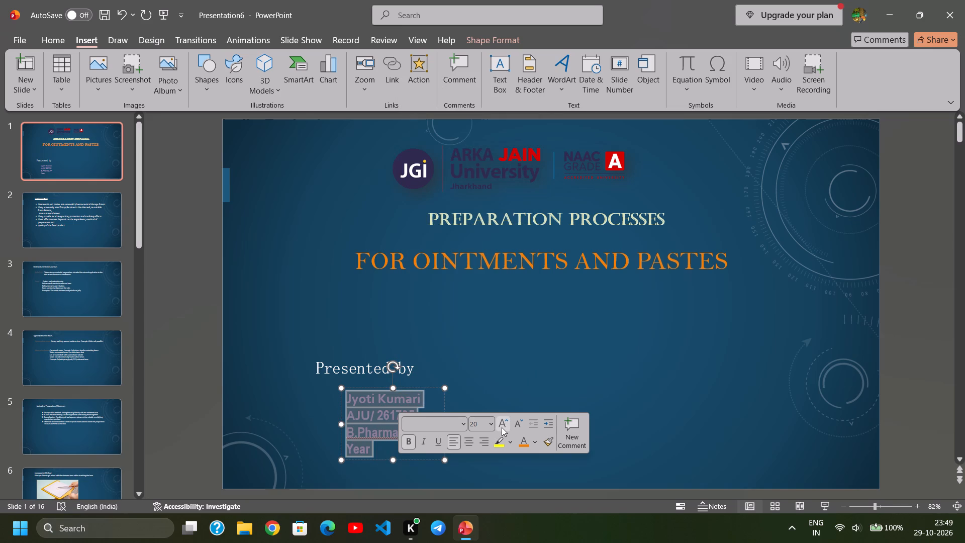
pyautogui.click(551, 391)
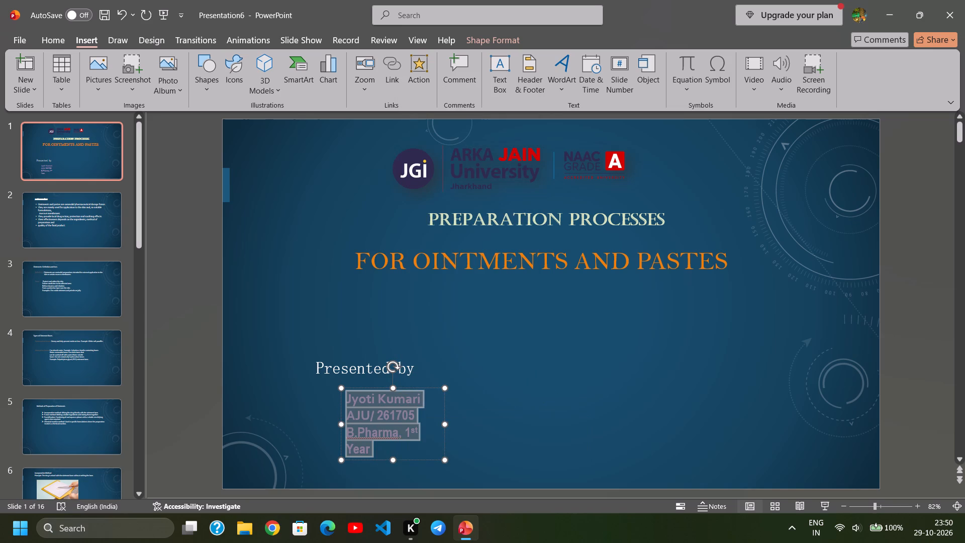
# Widen the presenter details text box to the right so "B.Pharma, 1st Year" fits on one line.
pyautogui.click(397, 428)
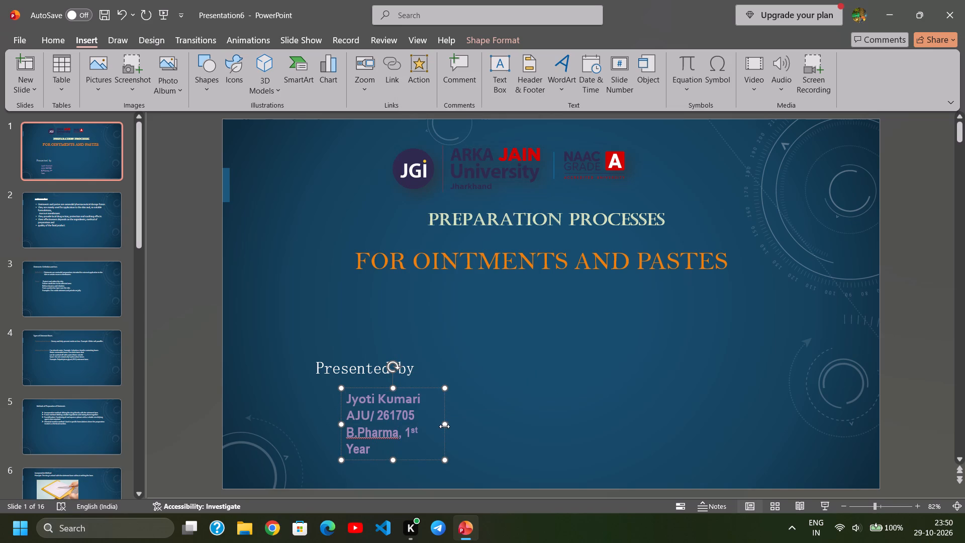
pyautogui.moveTo(445, 426); pyautogui.dragTo(475, 426)
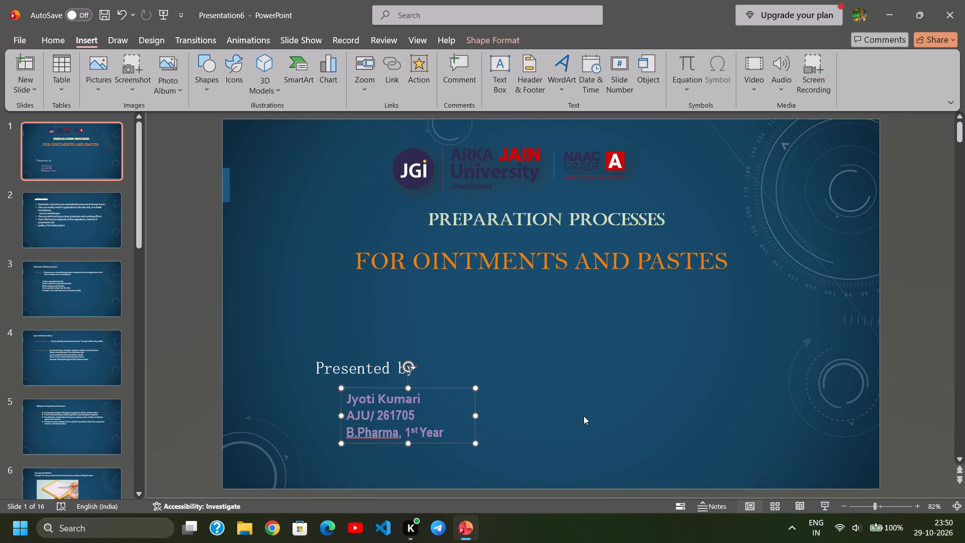
pyautogui.click(584, 416)
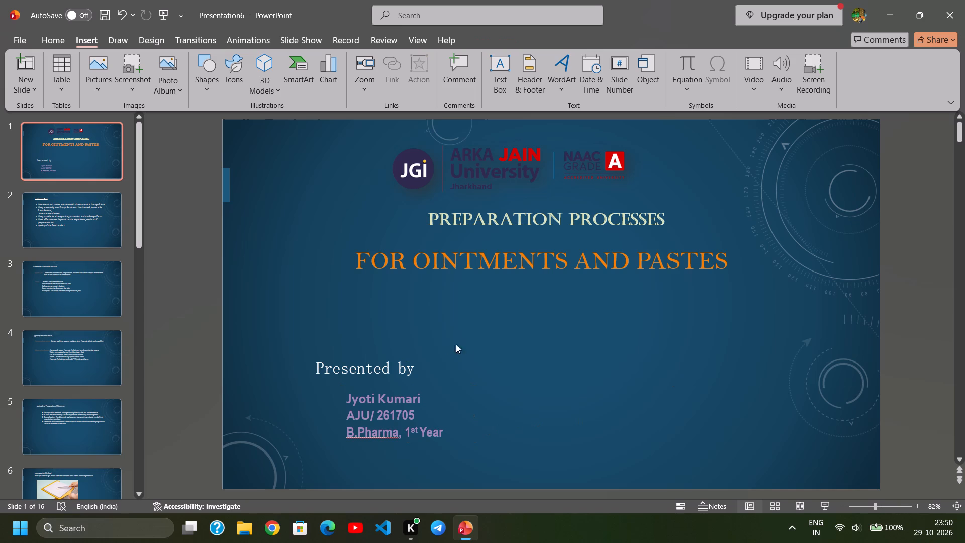
# Add a colon at the end of the "Presented by" label.
pyautogui.click(416, 369)
pyautogui.click(416, 369)
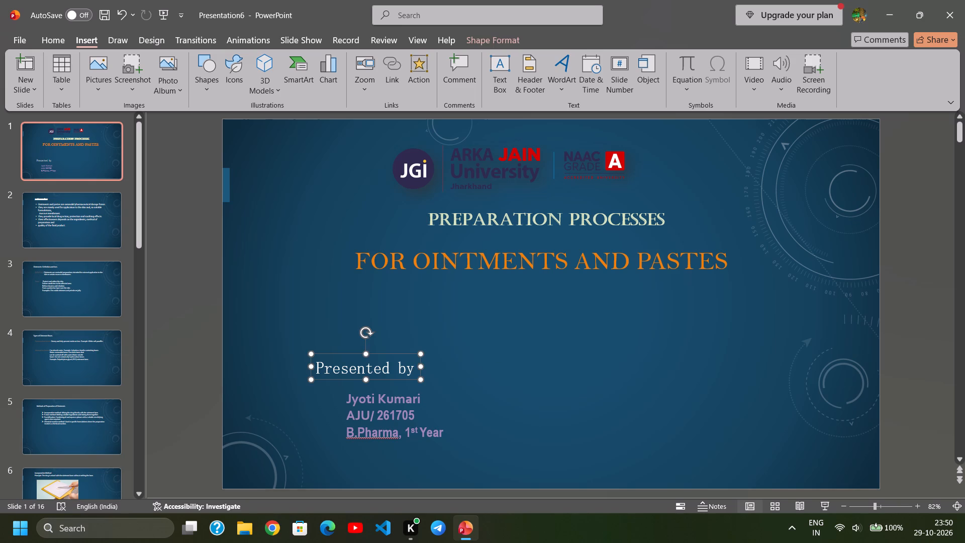
pyautogui.click(412, 369)
pyautogui.hotkey('shift', ':')
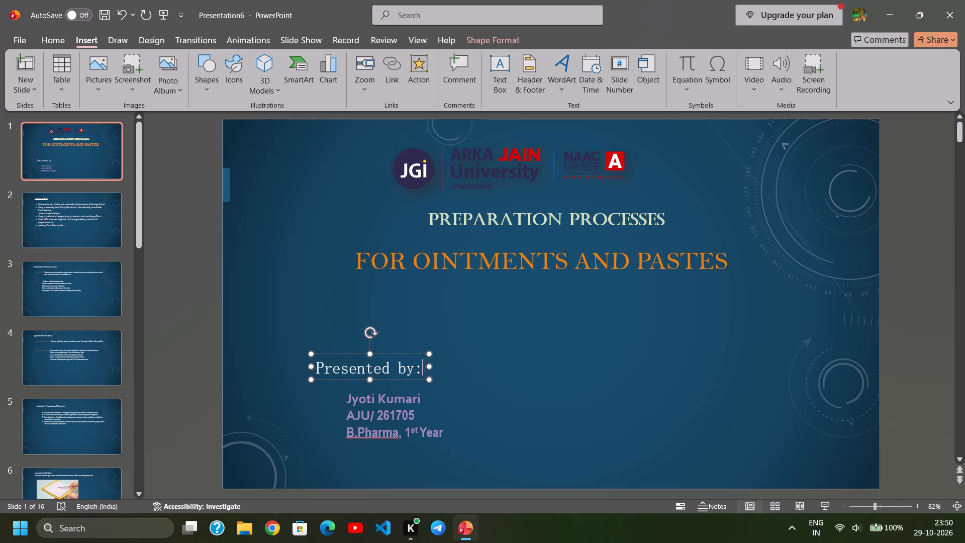
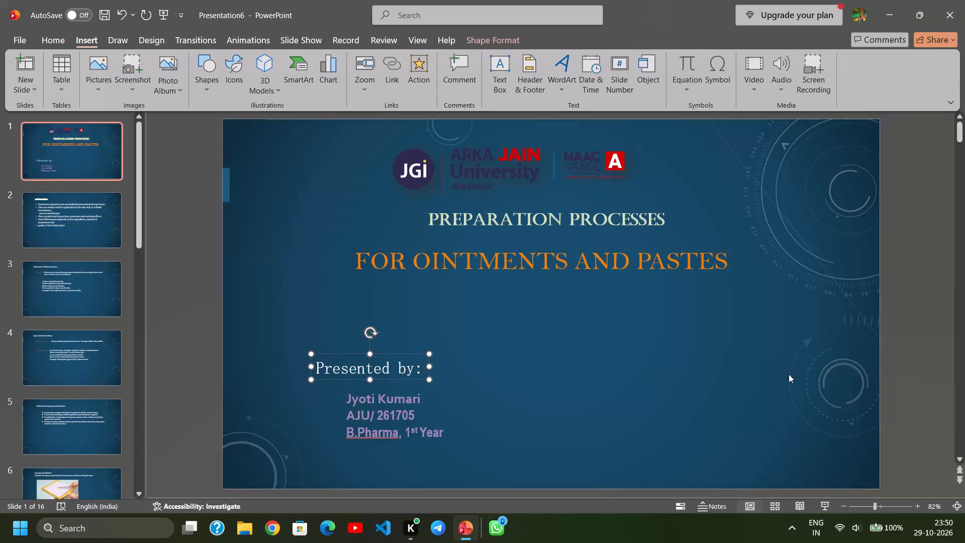
# Change the font colour of the "Introduction" heading on slide 2 to the light orange theme colour.
pyautogui.press('Right')
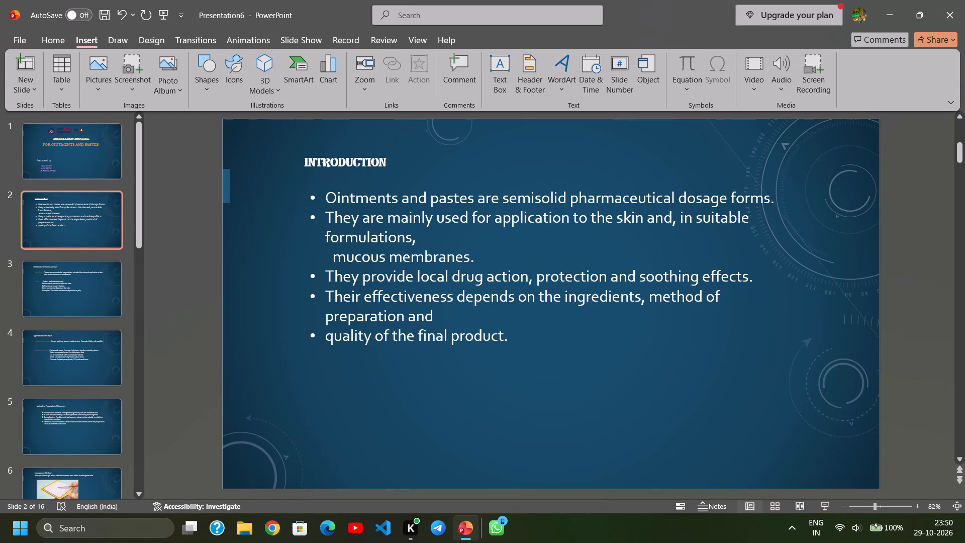
pyautogui.click(382, 159)
pyautogui.hotkey('ctrl', 'a')
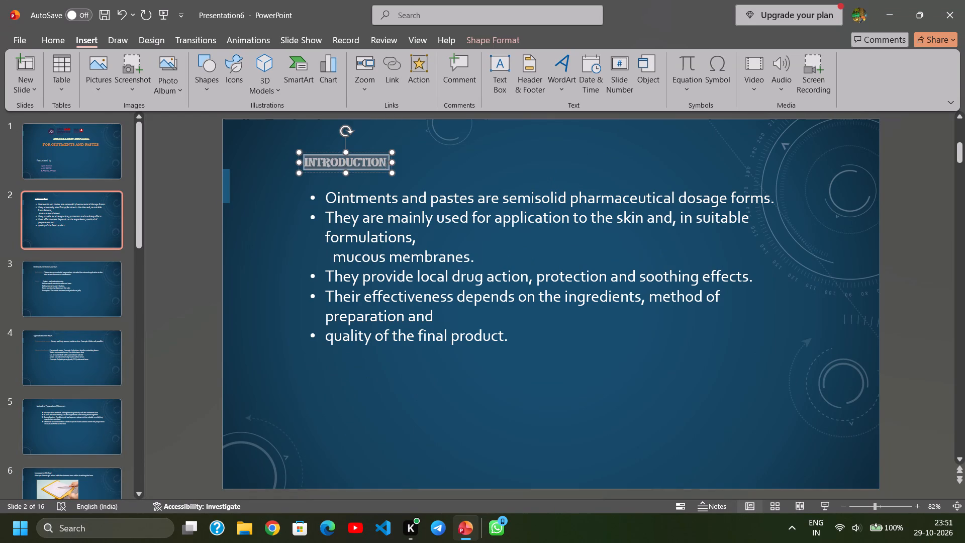
pyautogui.rightClick(377, 159)
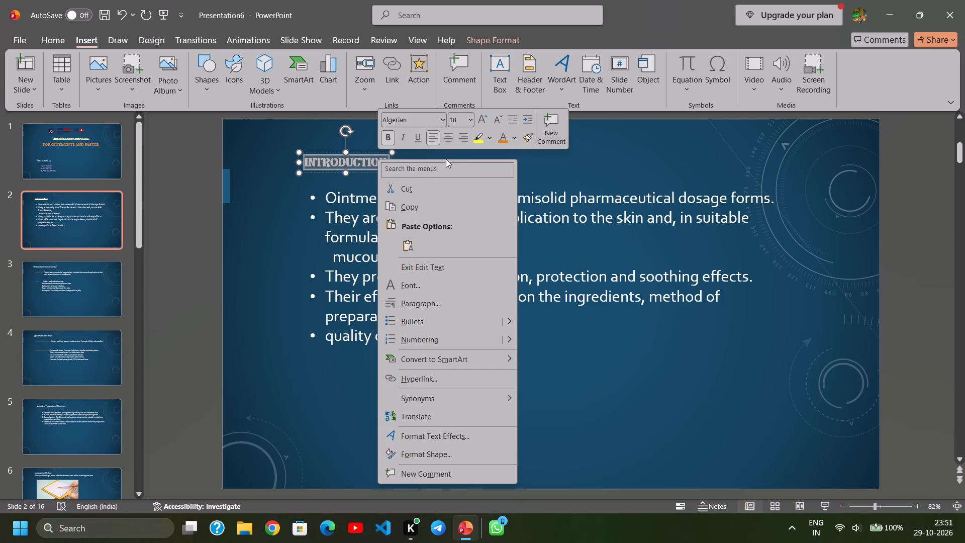
pyautogui.click(511, 134)
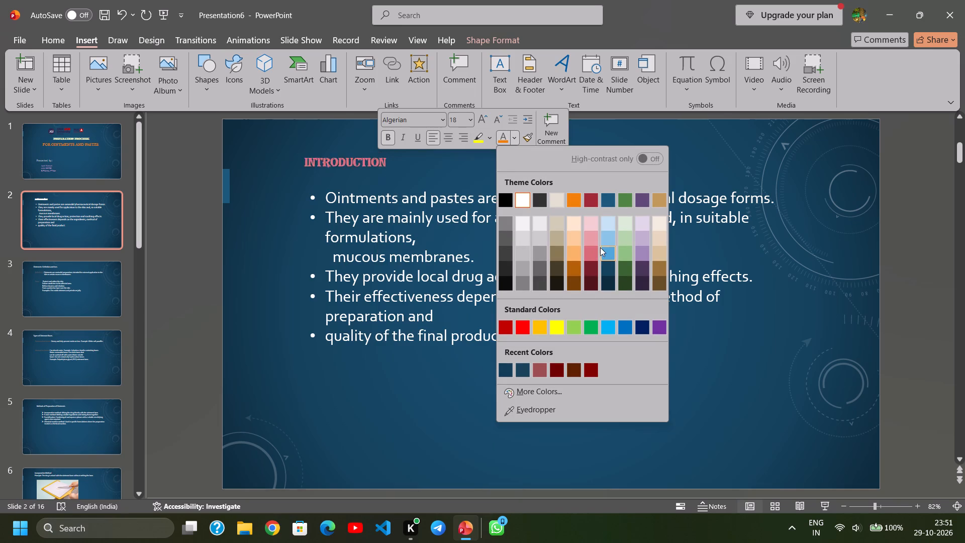
pyautogui.click(575, 250)
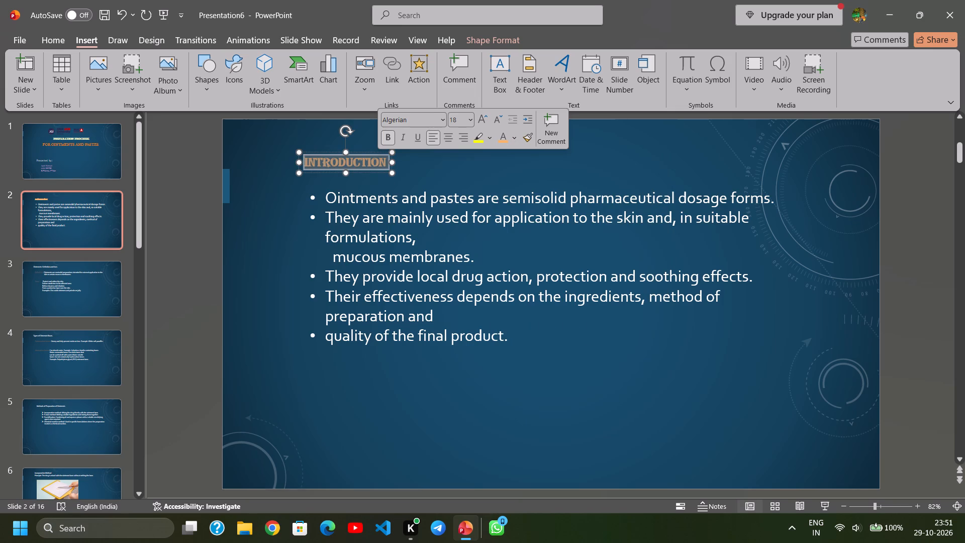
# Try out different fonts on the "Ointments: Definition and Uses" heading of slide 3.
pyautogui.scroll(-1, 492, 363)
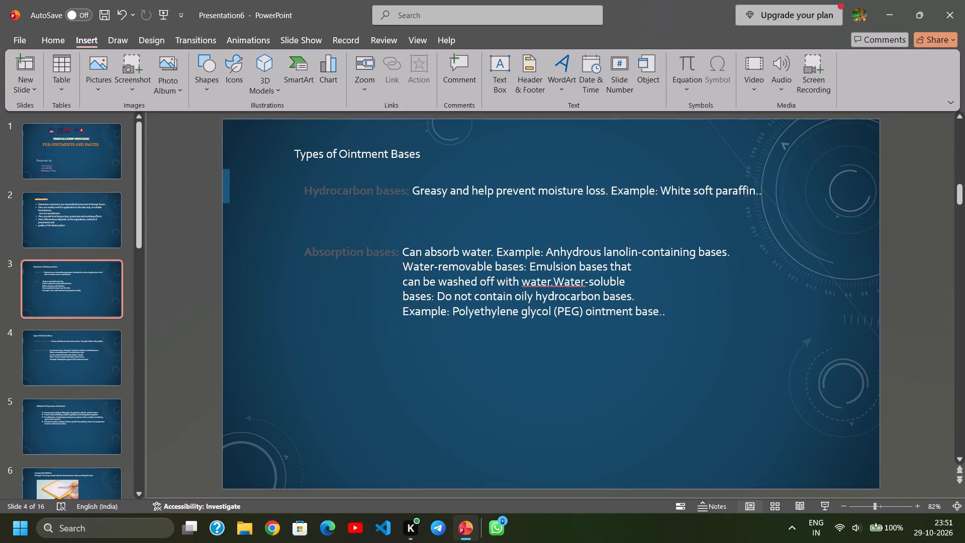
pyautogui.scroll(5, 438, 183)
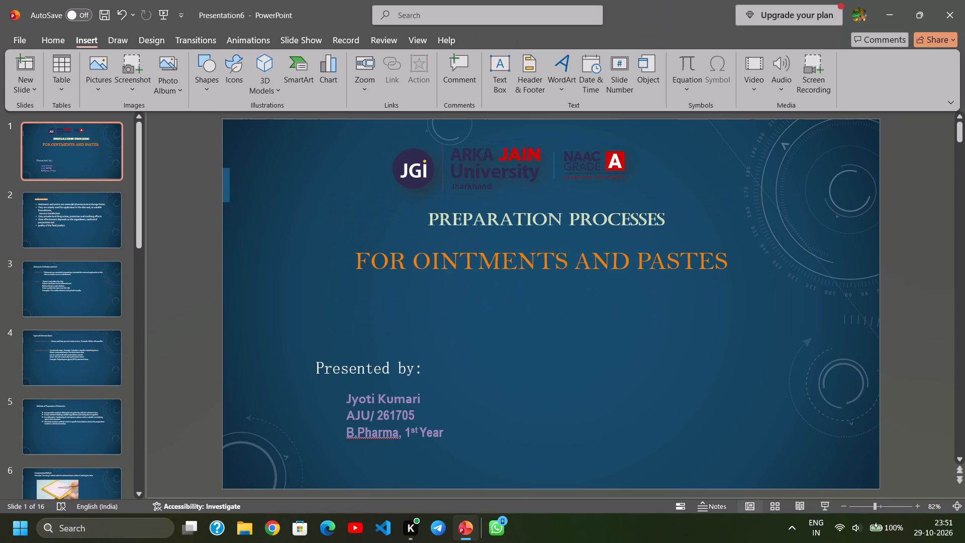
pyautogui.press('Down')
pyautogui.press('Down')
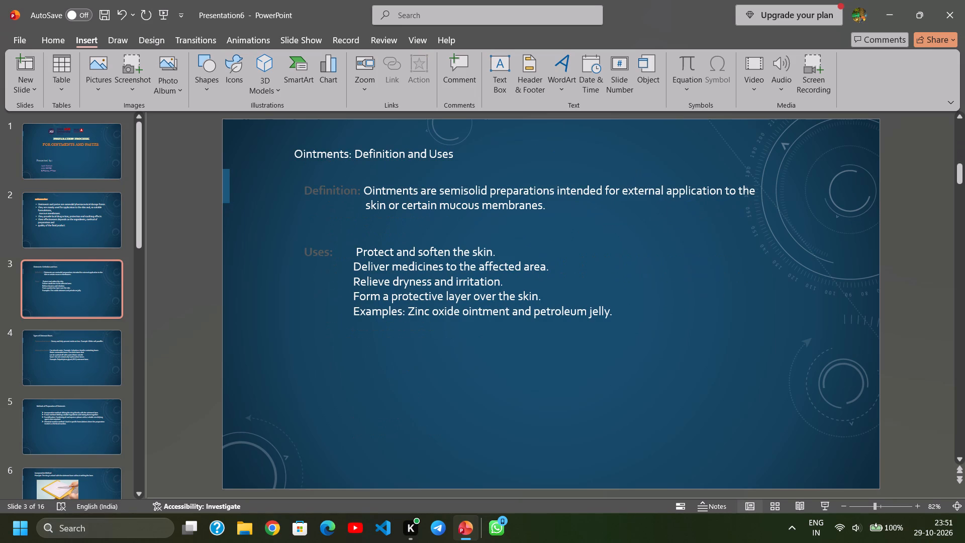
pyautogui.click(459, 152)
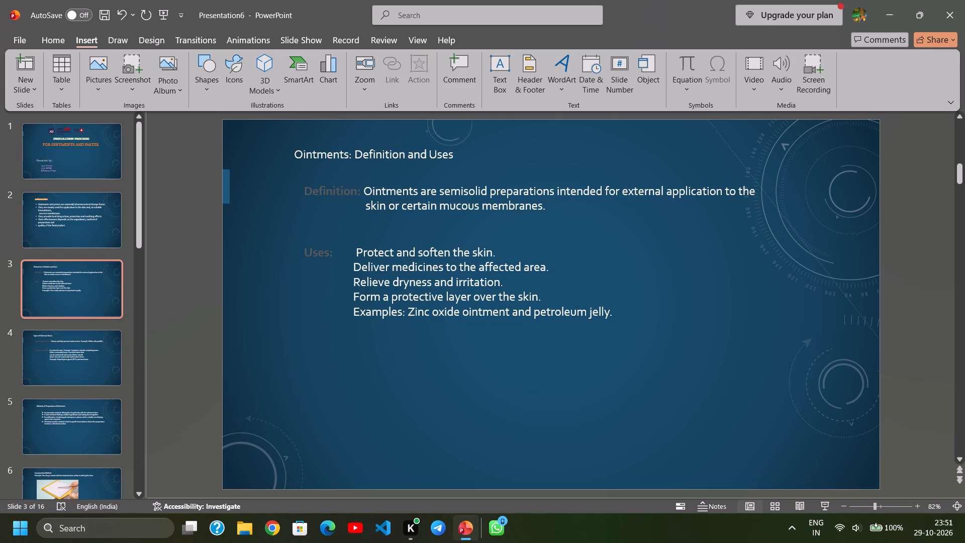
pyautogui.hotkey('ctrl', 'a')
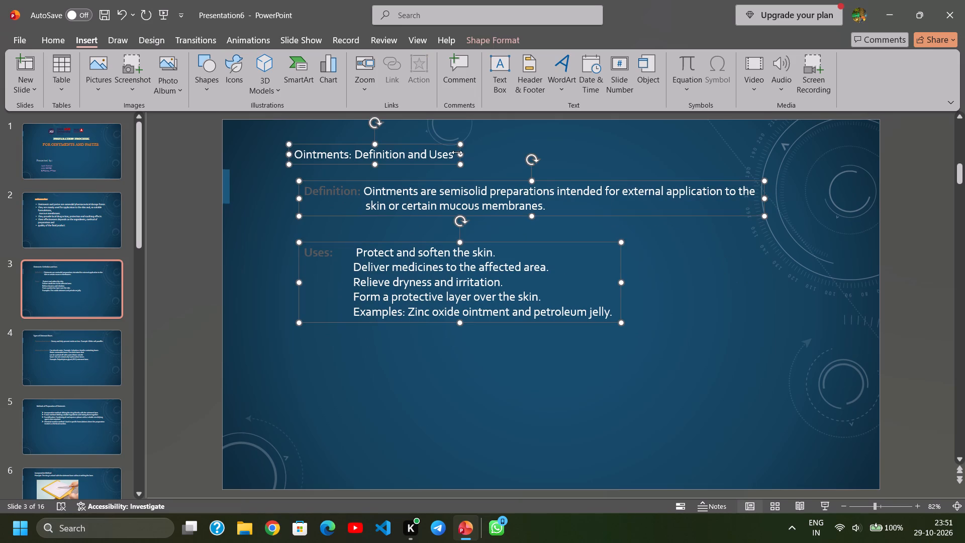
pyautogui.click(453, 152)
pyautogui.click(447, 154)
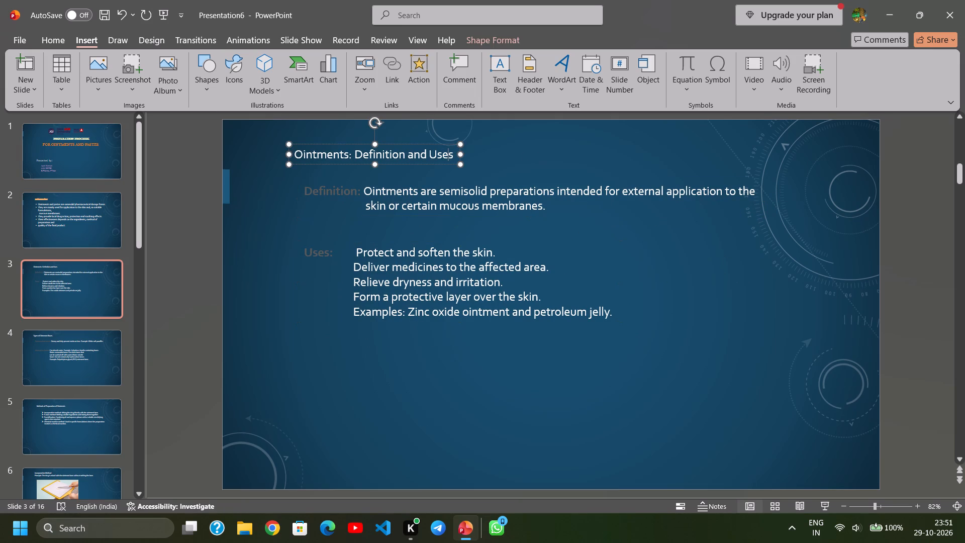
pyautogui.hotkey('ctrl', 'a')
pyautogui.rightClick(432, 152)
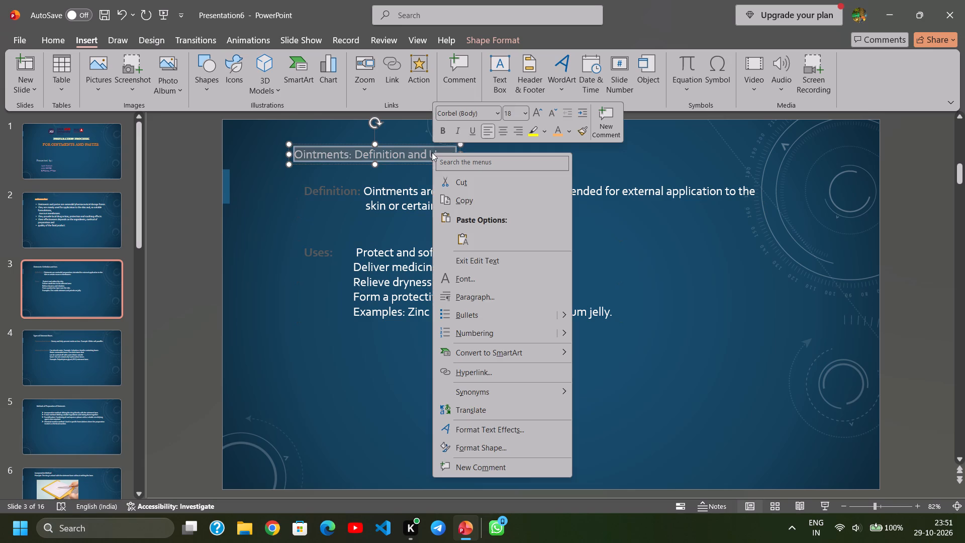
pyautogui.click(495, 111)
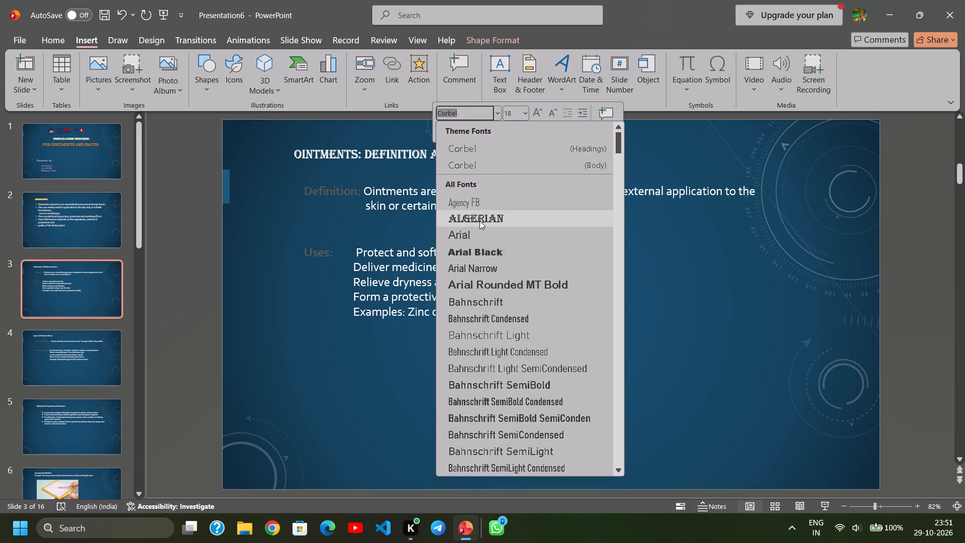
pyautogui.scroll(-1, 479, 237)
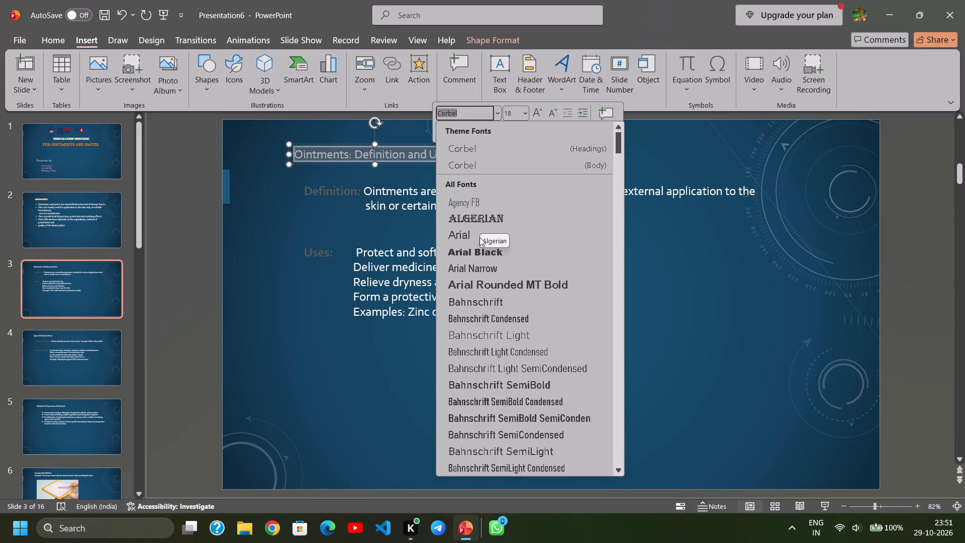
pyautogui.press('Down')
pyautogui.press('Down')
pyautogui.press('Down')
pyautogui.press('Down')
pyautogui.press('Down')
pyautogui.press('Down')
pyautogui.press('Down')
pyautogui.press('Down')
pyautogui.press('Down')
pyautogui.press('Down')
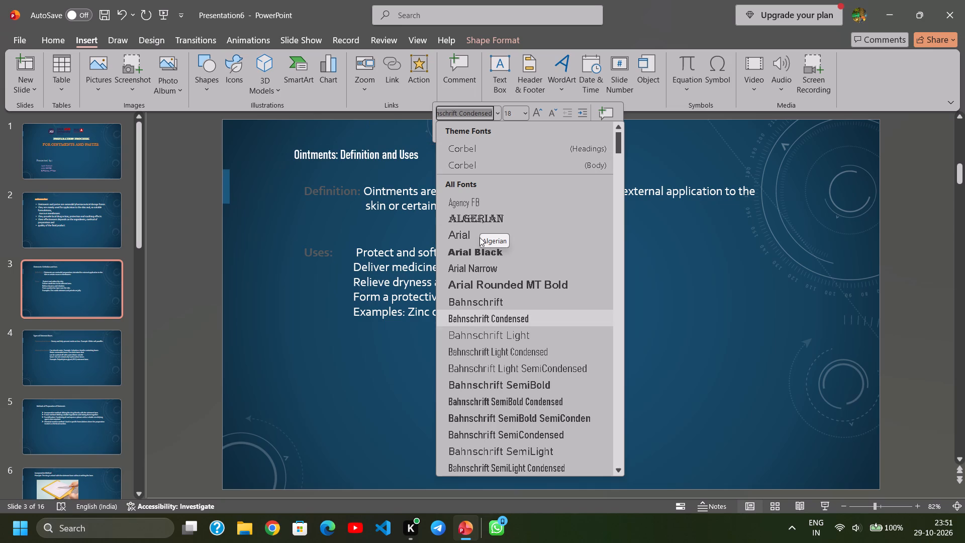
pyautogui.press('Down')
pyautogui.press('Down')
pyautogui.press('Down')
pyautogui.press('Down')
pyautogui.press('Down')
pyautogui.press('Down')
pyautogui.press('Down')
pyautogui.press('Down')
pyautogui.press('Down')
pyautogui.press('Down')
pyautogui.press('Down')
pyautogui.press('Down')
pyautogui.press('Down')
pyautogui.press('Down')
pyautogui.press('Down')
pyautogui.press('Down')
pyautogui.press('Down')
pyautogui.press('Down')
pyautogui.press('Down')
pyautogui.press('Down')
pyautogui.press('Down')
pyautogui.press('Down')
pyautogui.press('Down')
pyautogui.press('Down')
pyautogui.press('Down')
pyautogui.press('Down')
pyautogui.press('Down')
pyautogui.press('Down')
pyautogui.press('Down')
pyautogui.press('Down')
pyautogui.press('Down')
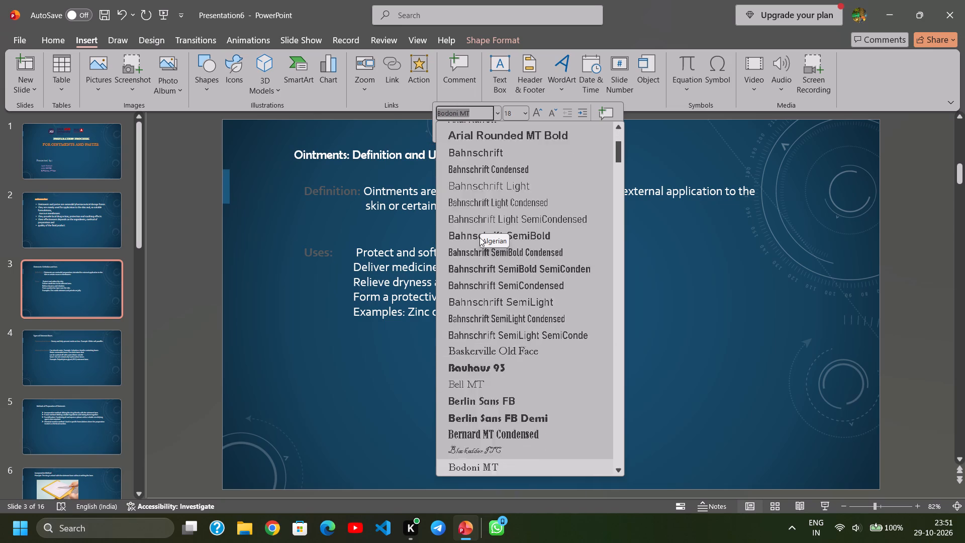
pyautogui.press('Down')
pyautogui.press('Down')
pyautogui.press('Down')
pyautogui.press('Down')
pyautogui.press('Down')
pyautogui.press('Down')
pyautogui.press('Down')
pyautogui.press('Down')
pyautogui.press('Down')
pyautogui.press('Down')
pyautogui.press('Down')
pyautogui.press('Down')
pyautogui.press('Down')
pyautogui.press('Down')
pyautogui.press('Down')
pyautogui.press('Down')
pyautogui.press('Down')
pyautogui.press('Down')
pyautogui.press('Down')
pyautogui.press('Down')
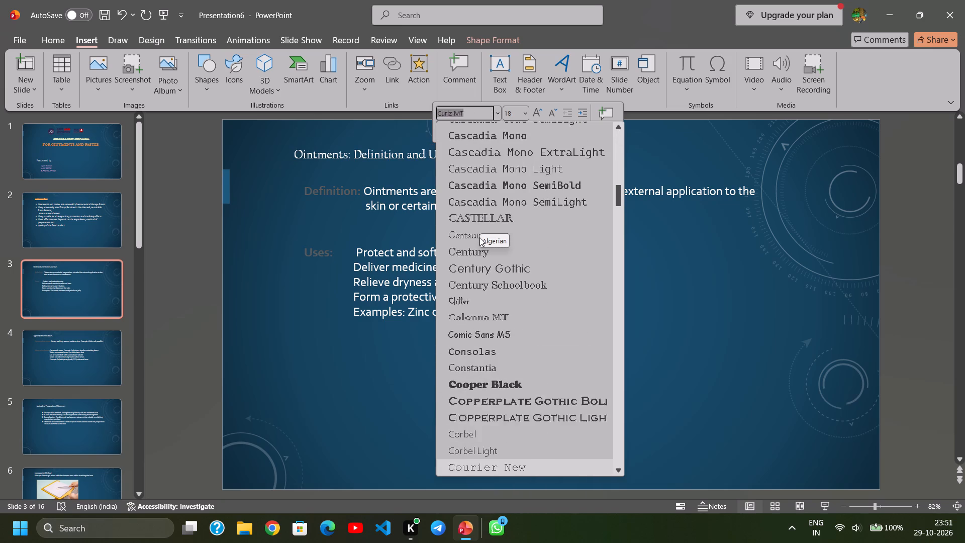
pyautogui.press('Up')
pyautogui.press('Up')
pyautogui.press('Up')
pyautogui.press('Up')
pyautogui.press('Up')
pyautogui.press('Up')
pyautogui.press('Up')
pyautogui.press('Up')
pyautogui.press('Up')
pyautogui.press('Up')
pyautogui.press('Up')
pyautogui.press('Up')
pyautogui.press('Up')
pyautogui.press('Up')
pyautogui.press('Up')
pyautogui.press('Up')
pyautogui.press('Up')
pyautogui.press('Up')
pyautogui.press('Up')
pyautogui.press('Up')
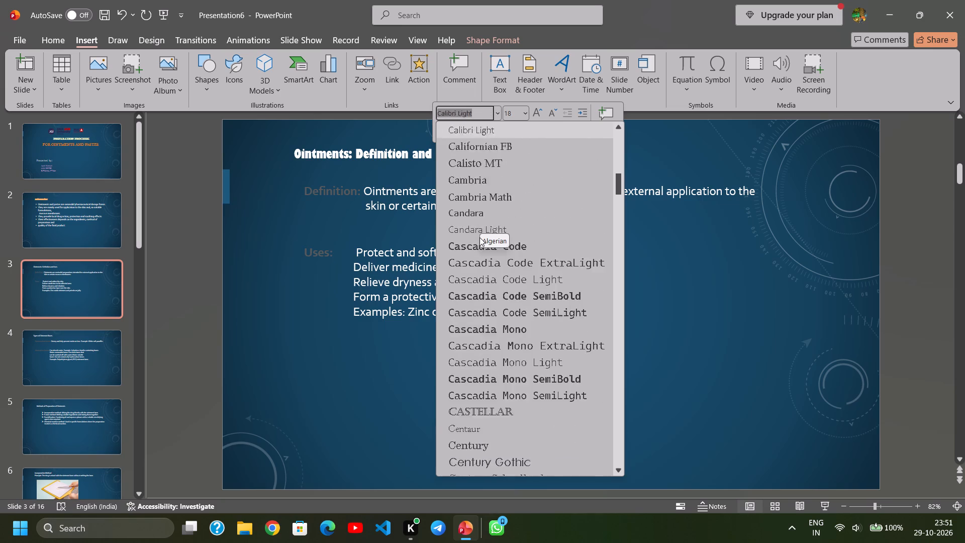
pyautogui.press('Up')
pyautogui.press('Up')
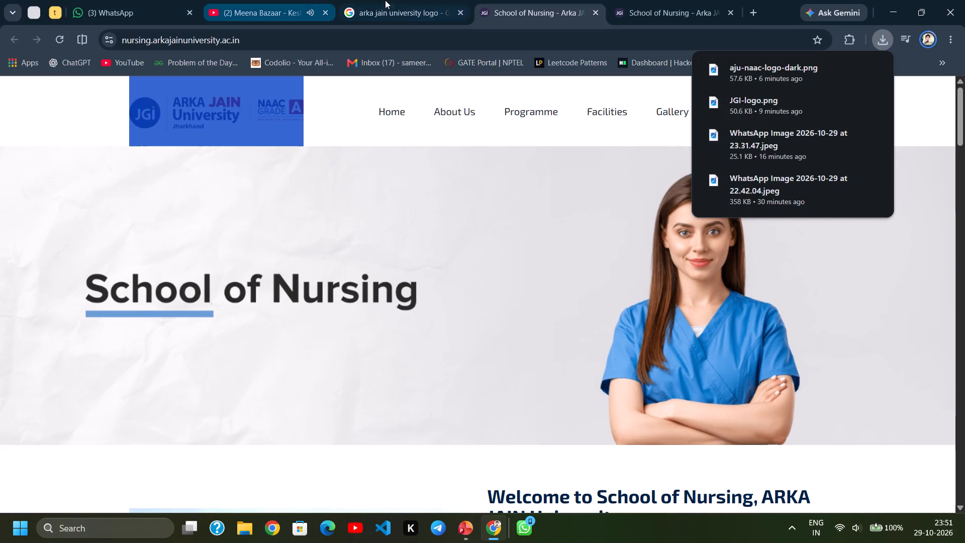
# In Chrome, close the tab with the "arka jain university logo" image search.
pyautogui.click(266, 0)
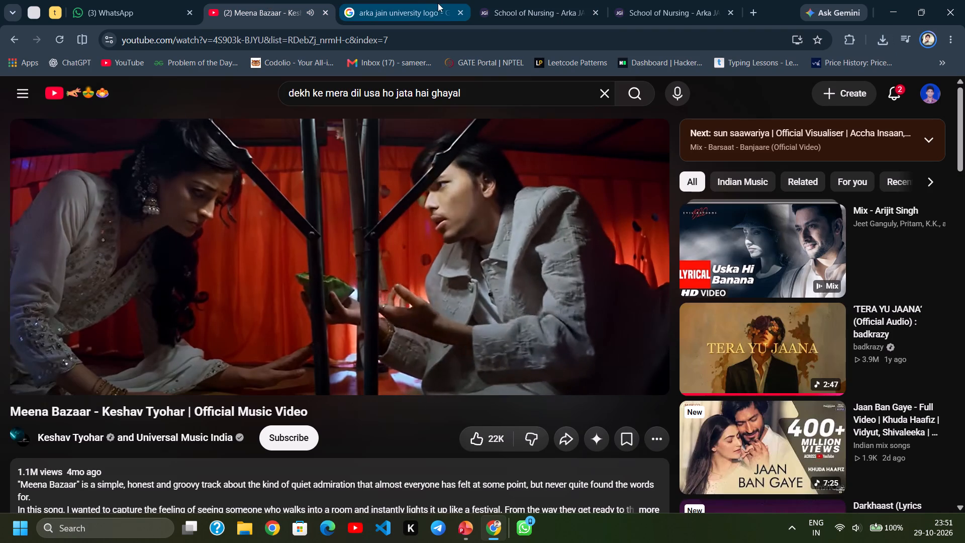
pyautogui.click(455, 13)
pyautogui.click(458, 12)
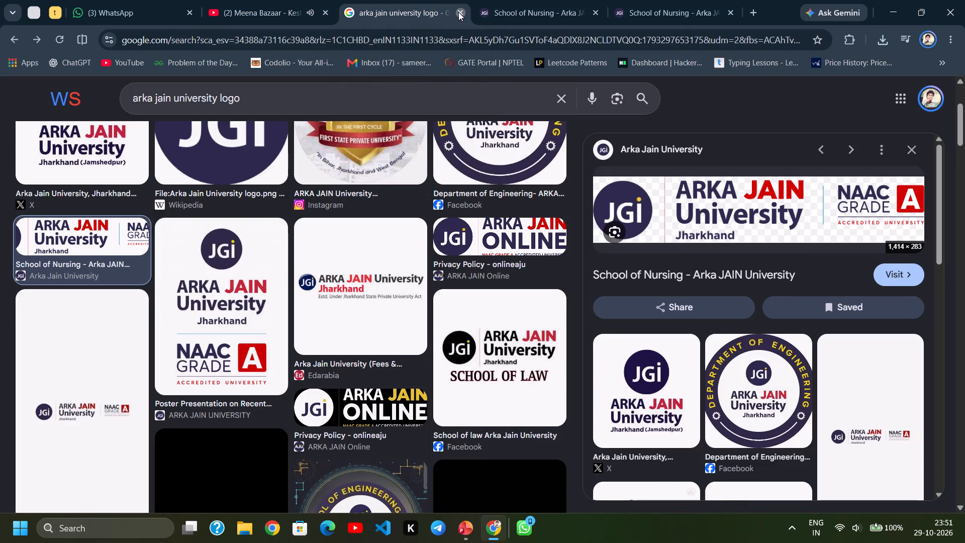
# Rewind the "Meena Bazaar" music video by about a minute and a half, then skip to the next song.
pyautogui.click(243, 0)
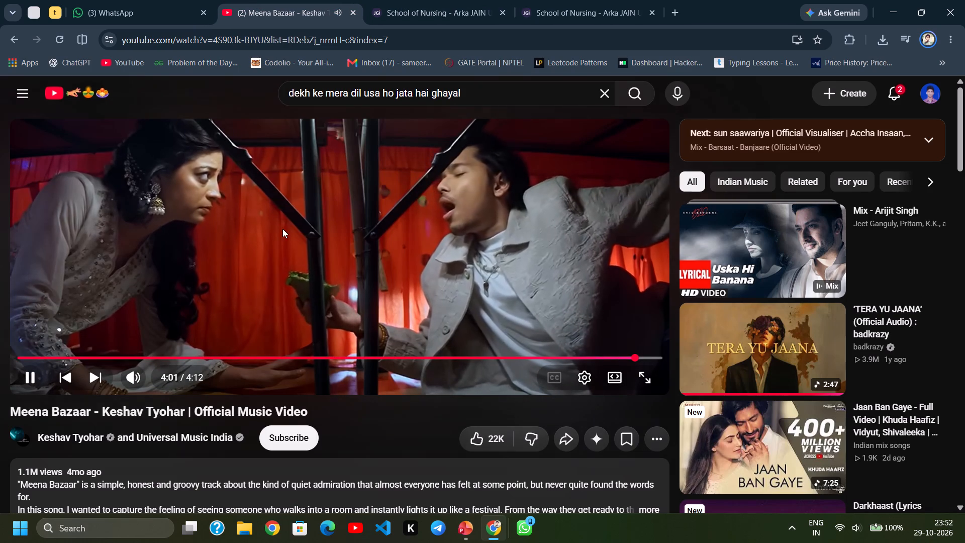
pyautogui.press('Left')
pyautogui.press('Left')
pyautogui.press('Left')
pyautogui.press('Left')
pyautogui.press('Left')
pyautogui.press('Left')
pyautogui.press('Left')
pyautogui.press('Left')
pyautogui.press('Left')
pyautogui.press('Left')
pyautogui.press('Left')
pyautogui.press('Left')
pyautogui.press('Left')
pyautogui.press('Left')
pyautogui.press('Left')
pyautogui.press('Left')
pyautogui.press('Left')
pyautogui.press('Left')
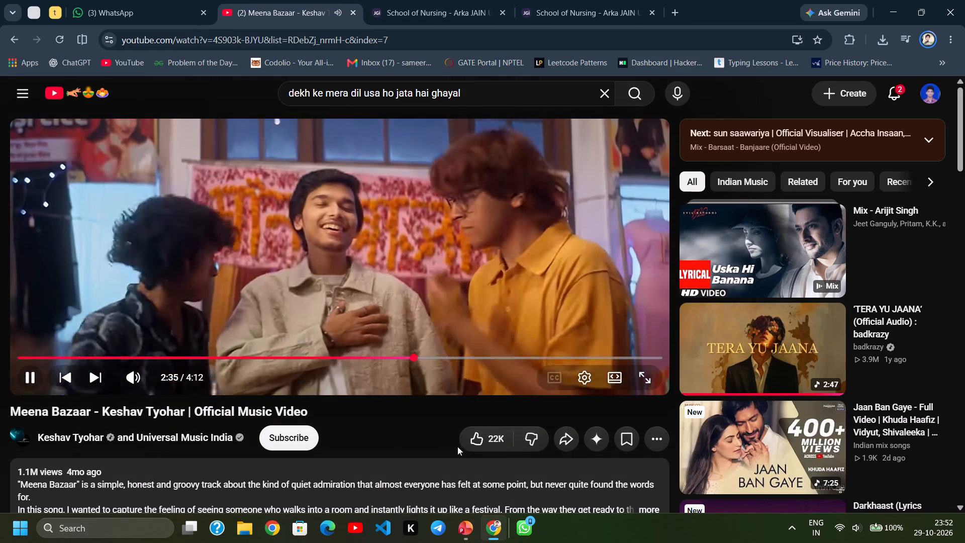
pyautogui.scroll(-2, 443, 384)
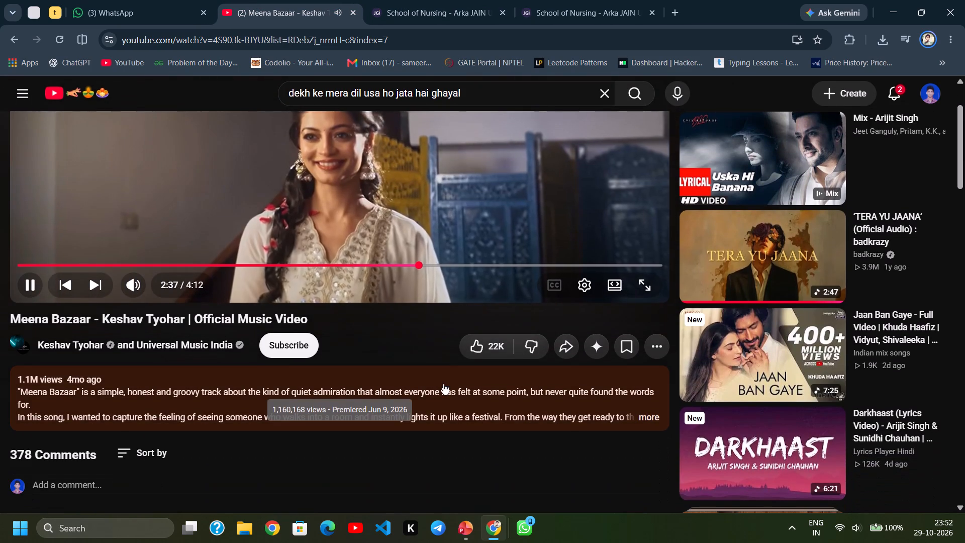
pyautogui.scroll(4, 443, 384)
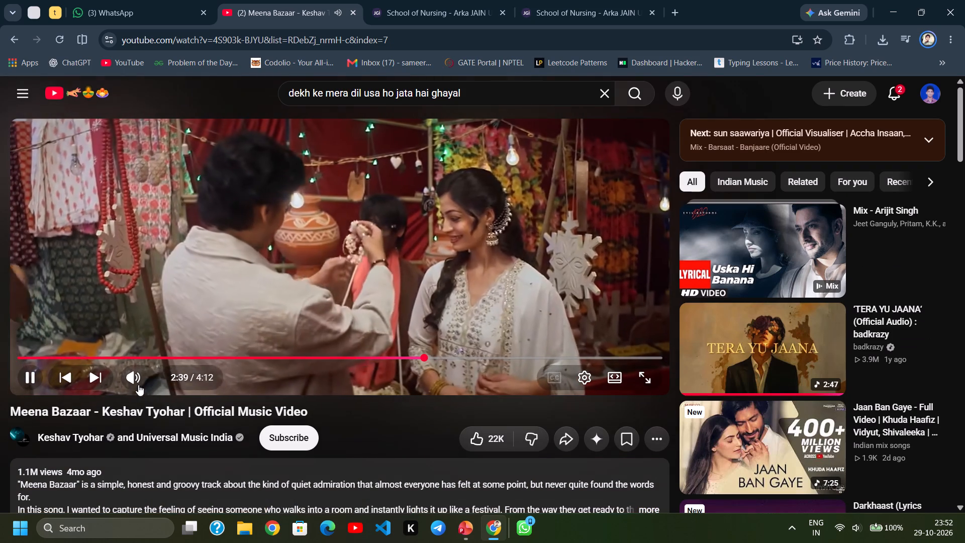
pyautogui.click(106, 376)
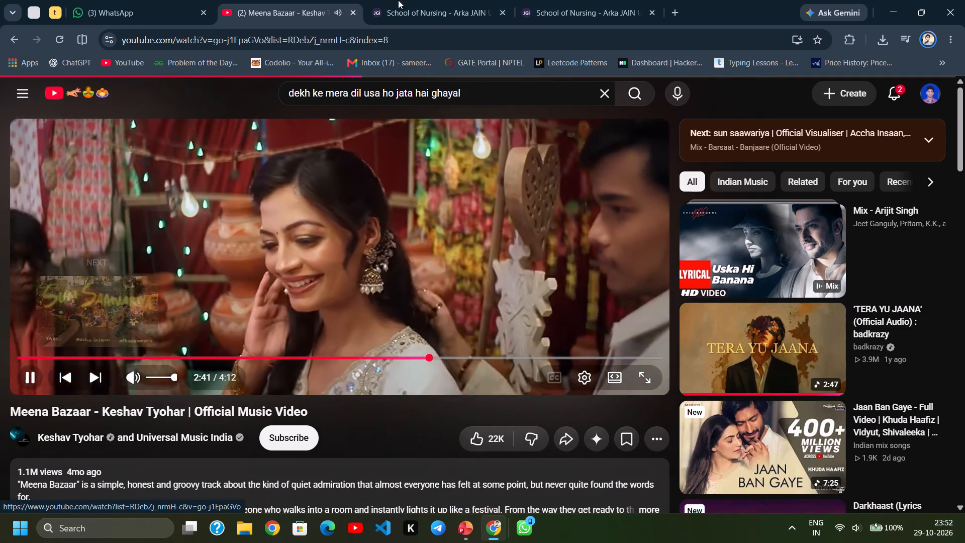
# Close the two School of Nursing tabs.
pyautogui.click(499, 13)
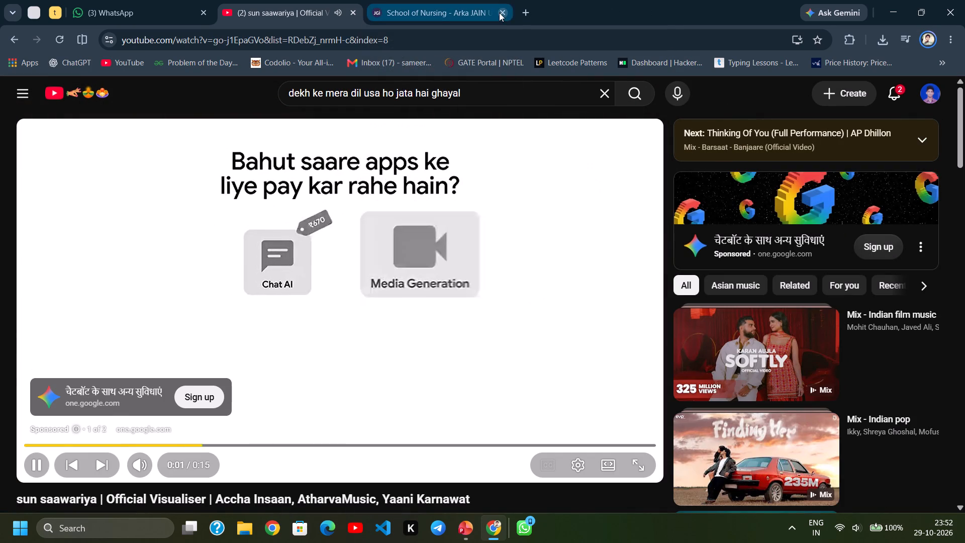
pyautogui.click(499, 13)
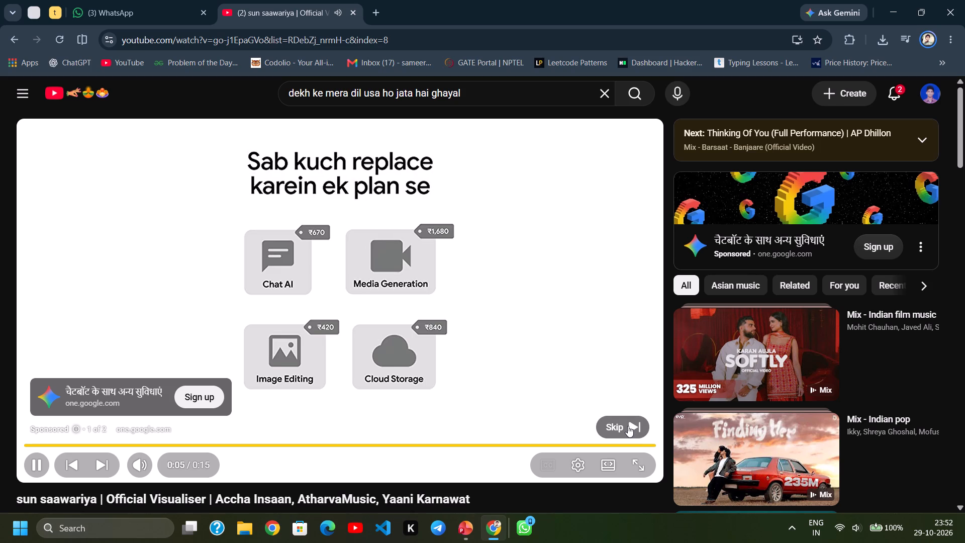
# Skip the ad and play the "Mix - Indian film music" playlist, then return to the PowerPoint presentation.
pyautogui.click(628, 425)
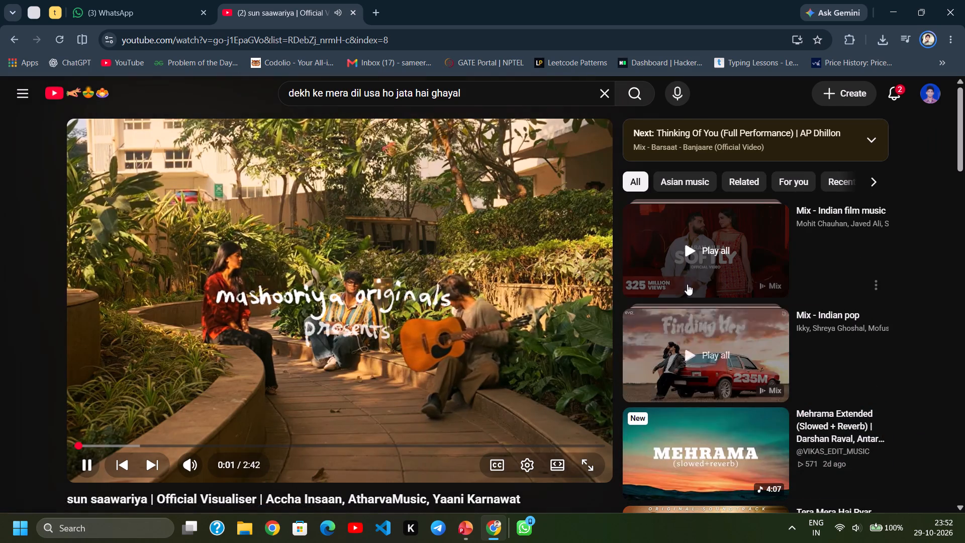
pyautogui.click(672, 258)
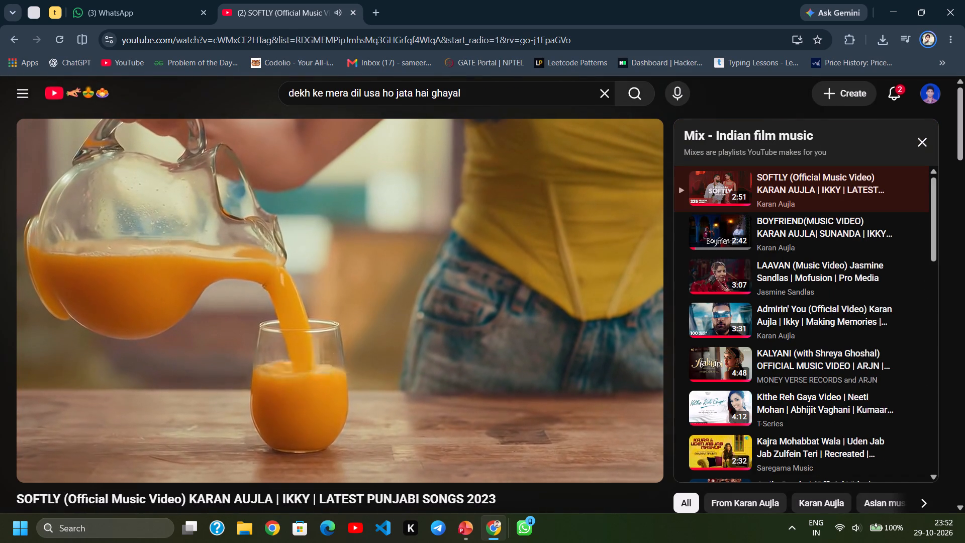
pyautogui.press('Right')
pyautogui.press('Right')
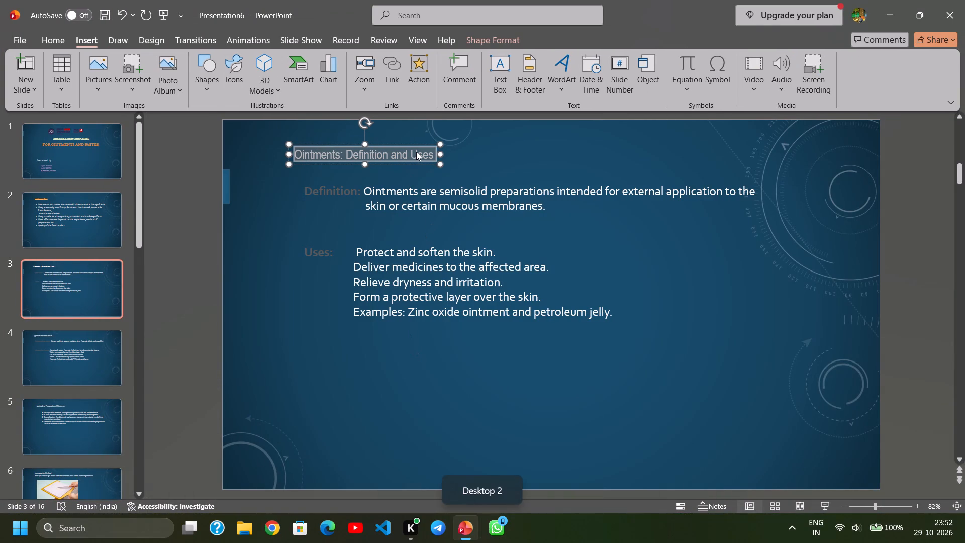
# Format the "Ointments: Definition and Uses" heading on slide 3 in the Algerian font with the light orange colour.
pyautogui.rightClick(417, 151)
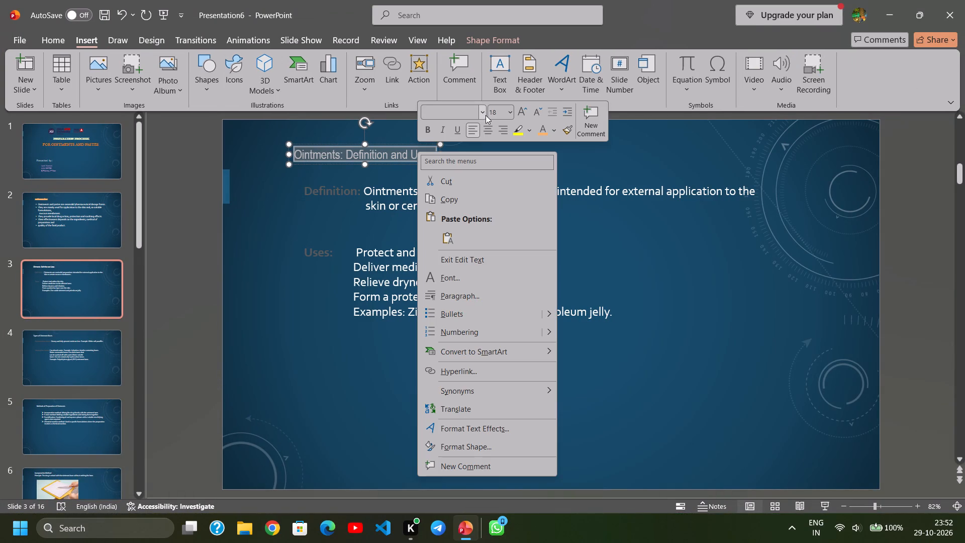
pyautogui.click(486, 115)
pyautogui.scroll(1, 450, 174)
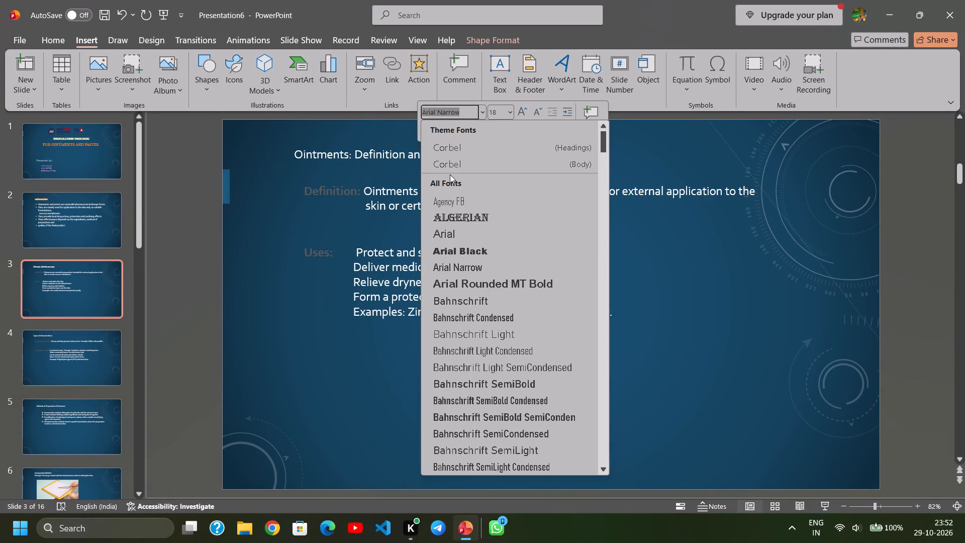
pyautogui.scroll(1, 450, 174)
pyautogui.click(459, 220)
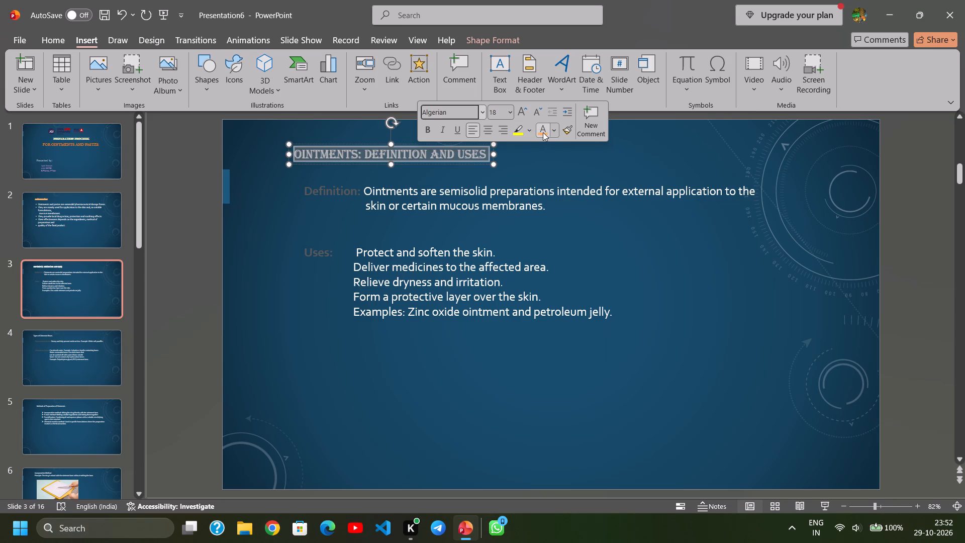
pyautogui.click(546, 132)
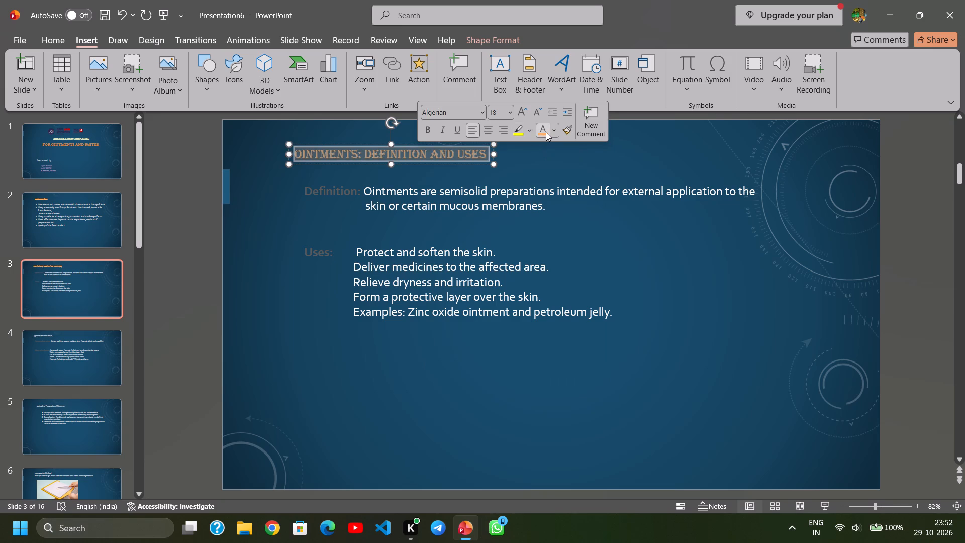
# Recolour the "Definition" and "Uses" labels on slide 3 with the light orange font colour.
pyautogui.click(543, 166)
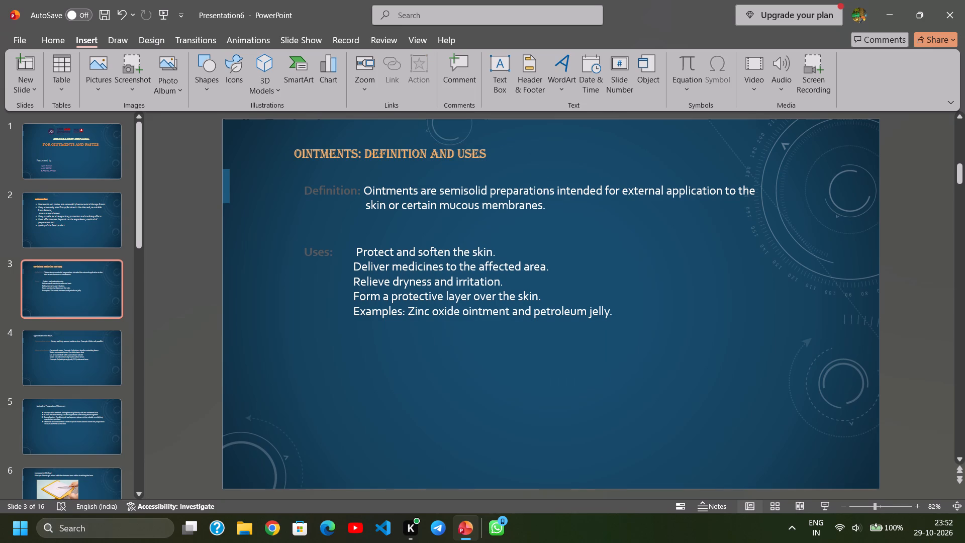
pyautogui.click(322, 188)
pyautogui.doubleClick(322, 188)
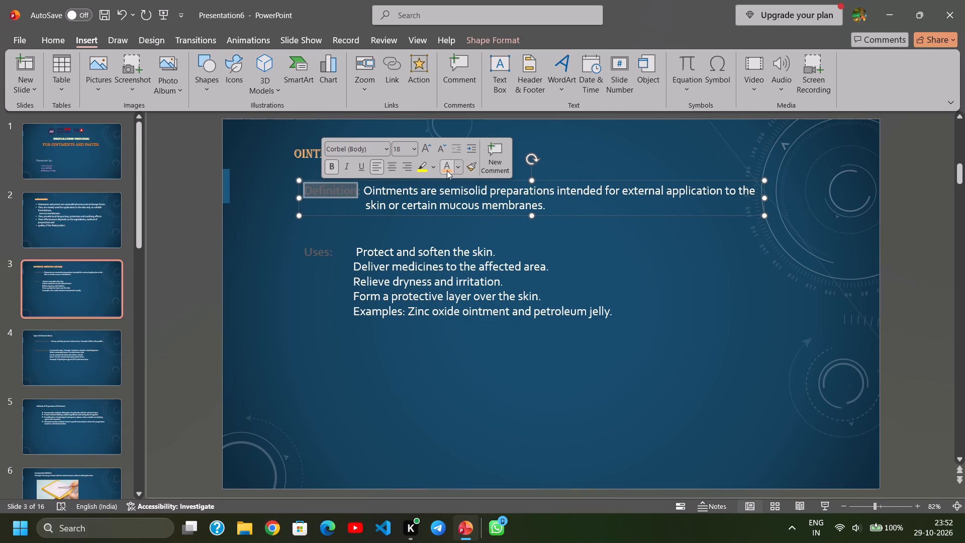
pyautogui.click(457, 167)
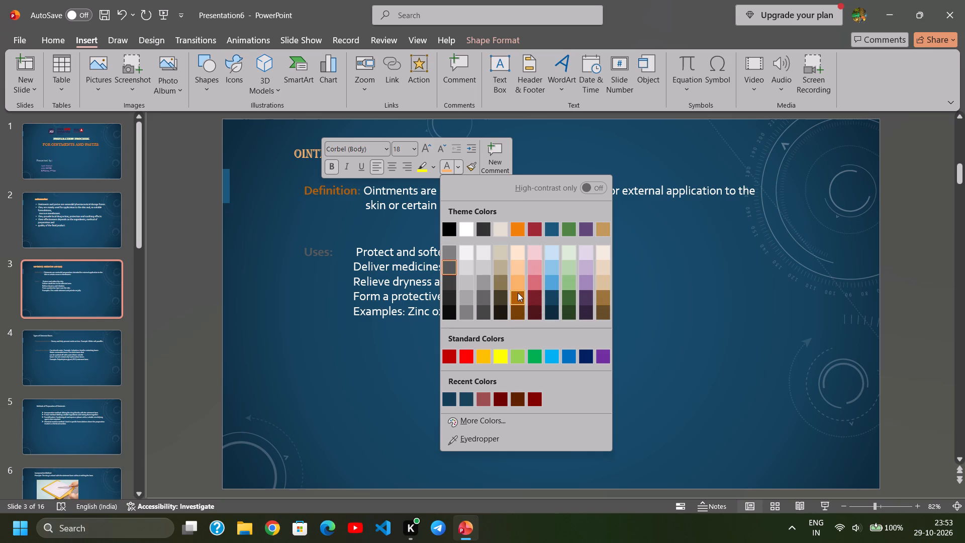
pyautogui.click(518, 267)
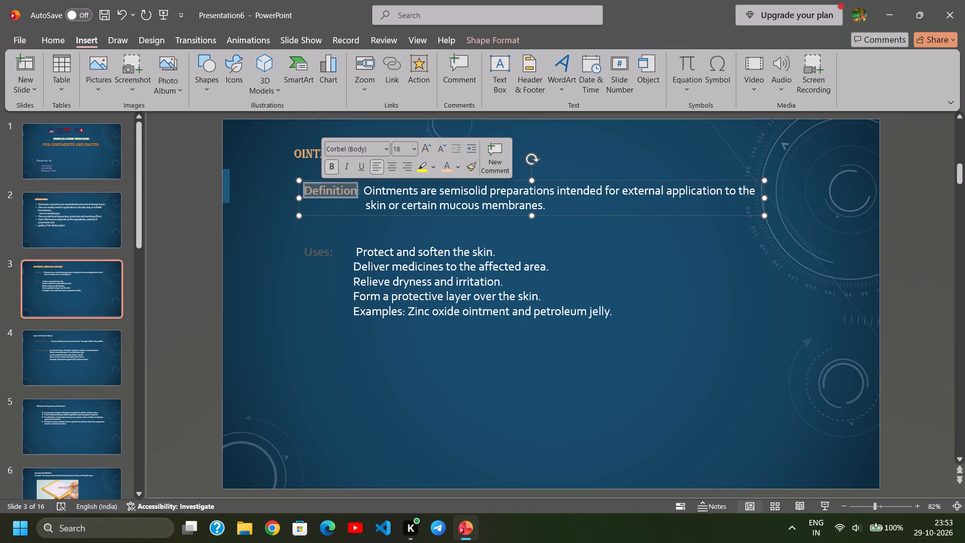
pyautogui.doubleClick(320, 253)
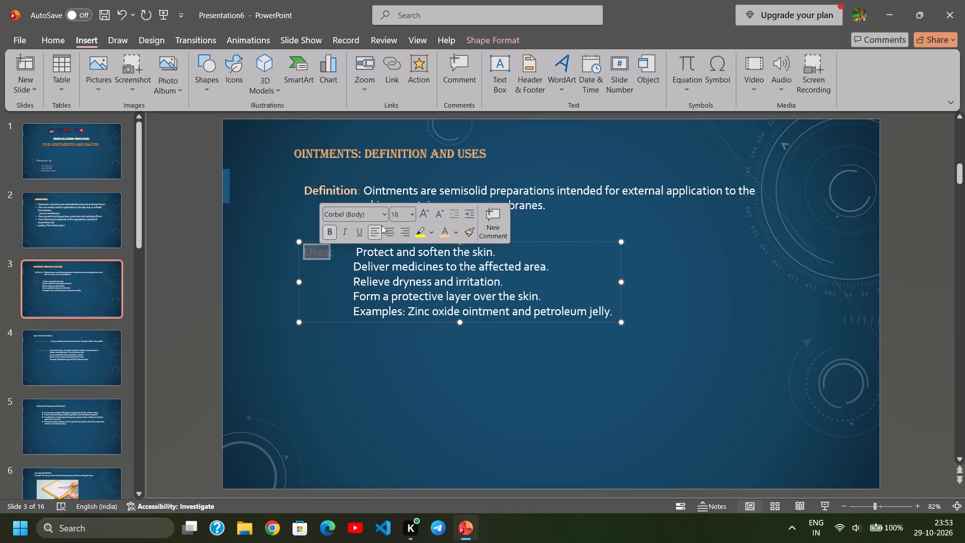
pyautogui.click(440, 234)
pyautogui.click(381, 345)
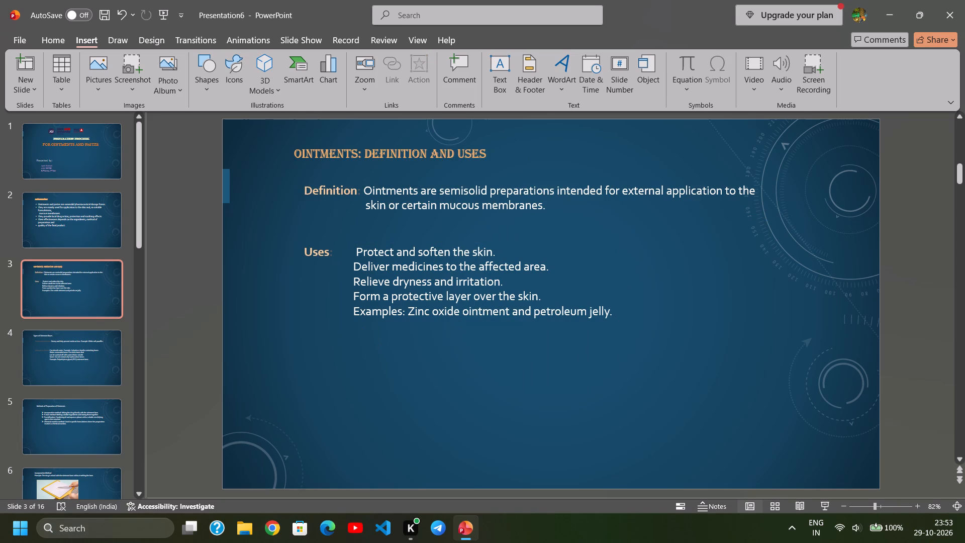
# Insert a space before the colon after both the "Uses" and "Definition" labels.
pyautogui.click(330, 254)
pyautogui.press('space')
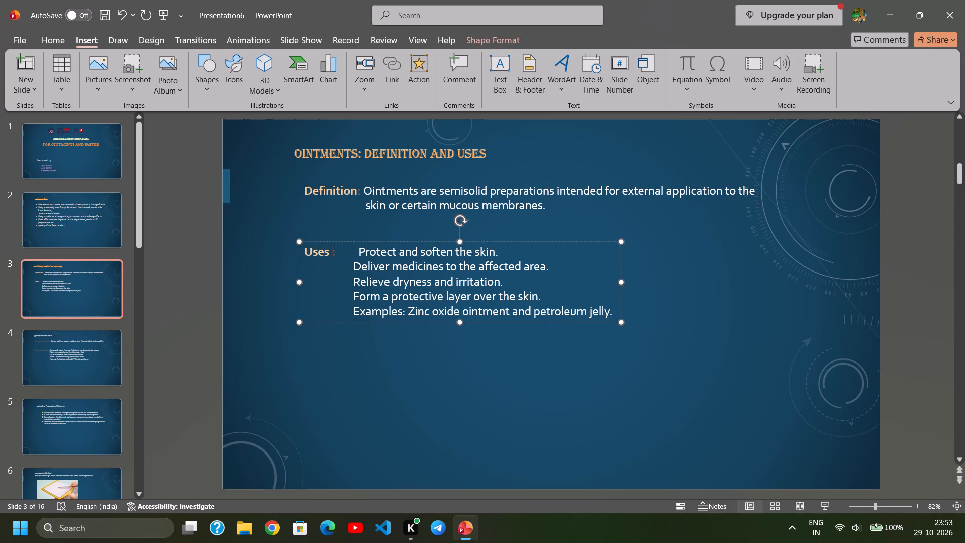
pyautogui.click(359, 193)
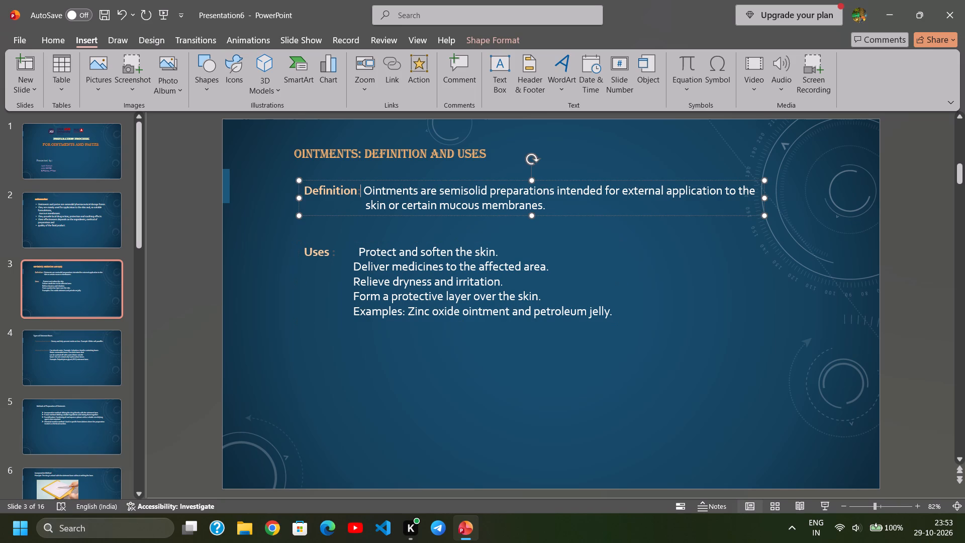
pyautogui.press('Left')
pyautogui.press('space')
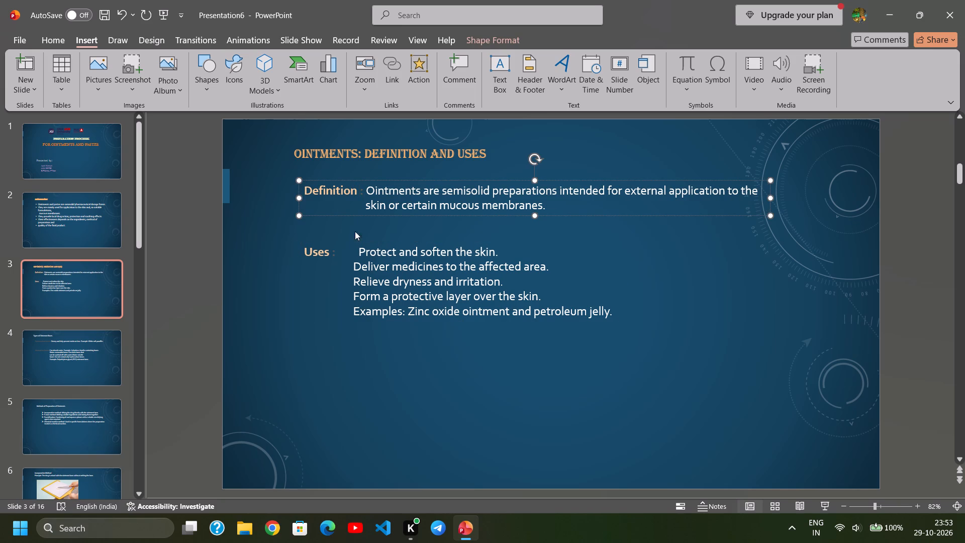
pyautogui.click(427, 384)
# Increase the font size of the entire Definition text to 20.
pyautogui.moveTo(562, 205); pyautogui.dragTo(307, 188)
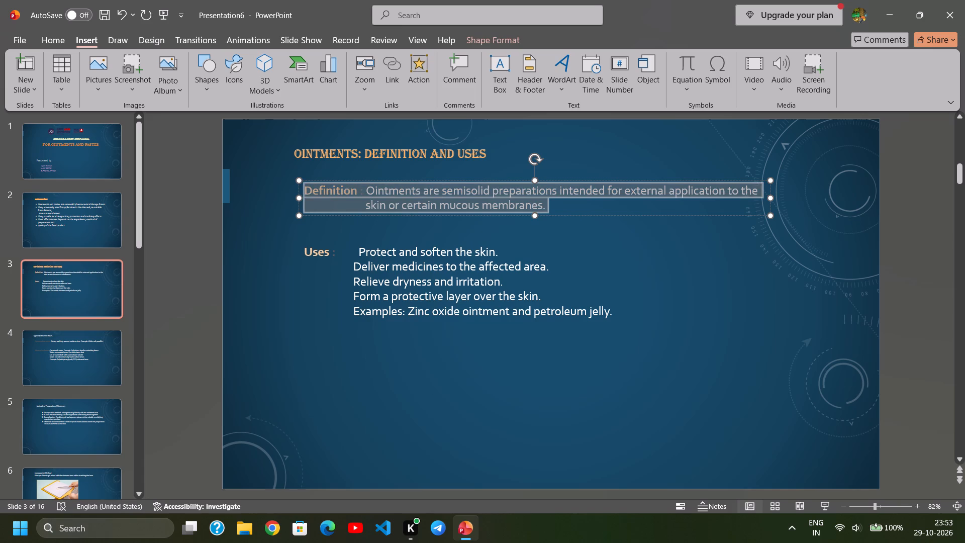
pyautogui.moveTo(307, 188); pyautogui.dragTo(308, 188)
pyautogui.click(411, 148)
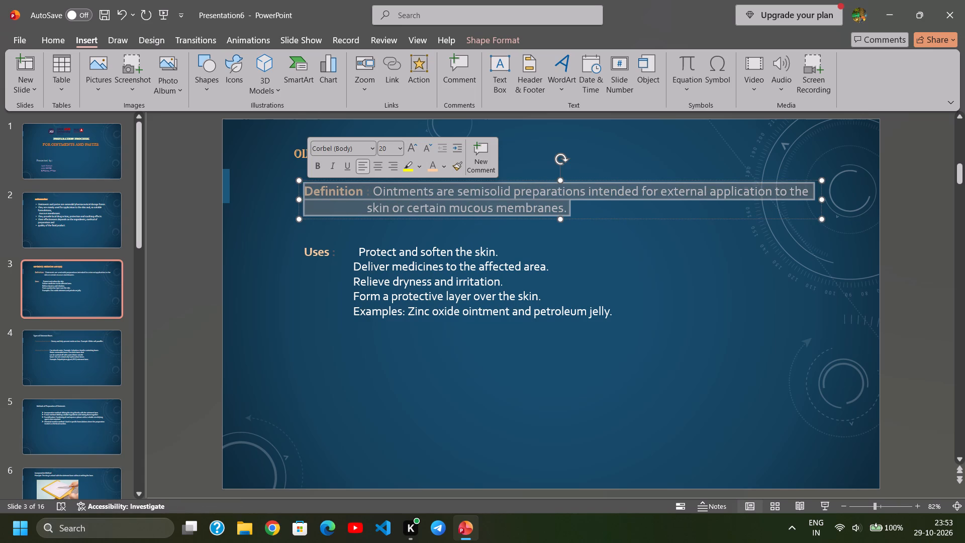
# Move the Uses text box lower on the slide, keeping it aligned with the left edge of the Definition text.
pyautogui.moveTo(302, 253); pyautogui.dragTo(312, 269)
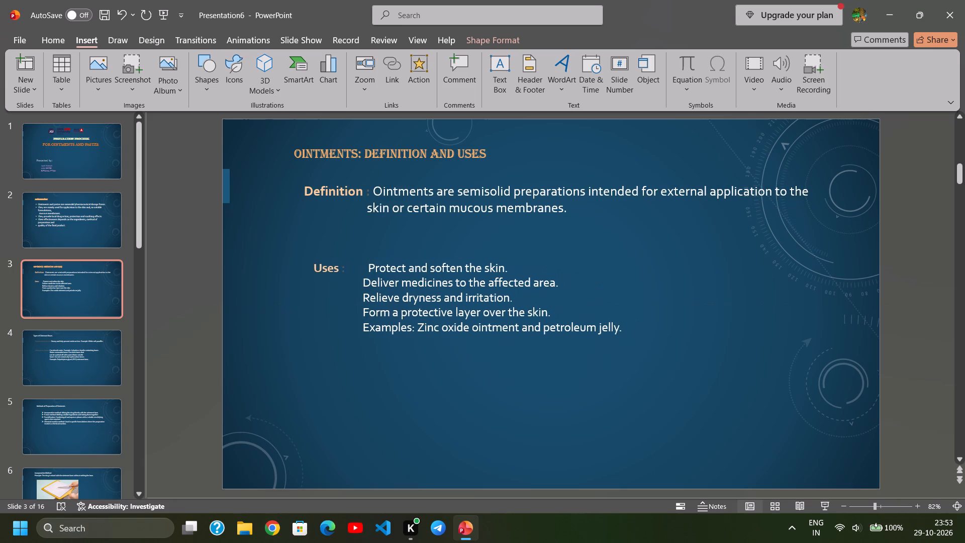
pyautogui.moveTo(312, 269); pyautogui.dragTo(305, 302)
# Set the font size of all the text in the Uses text box to 24.
pyautogui.doubleClick(305, 302)
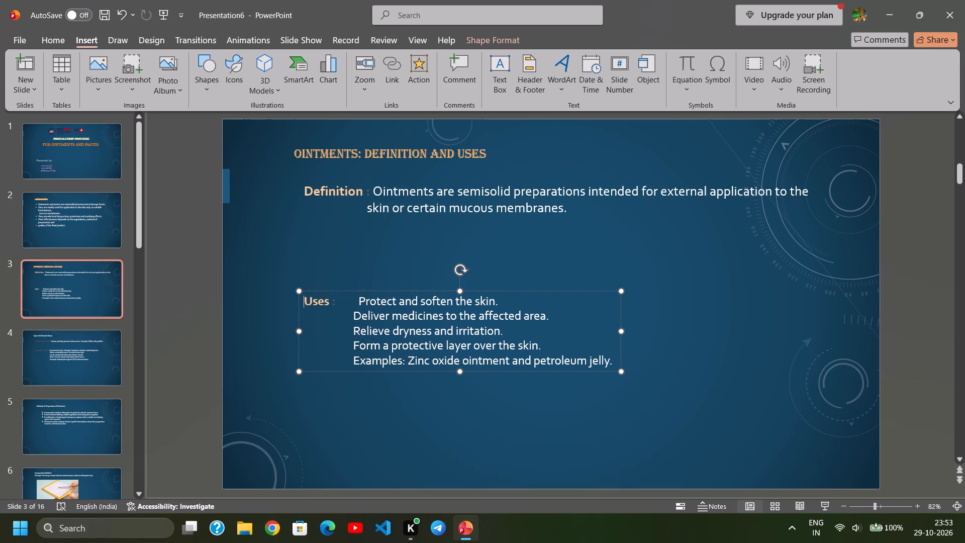
pyautogui.hotkey('ctrl', 'a')
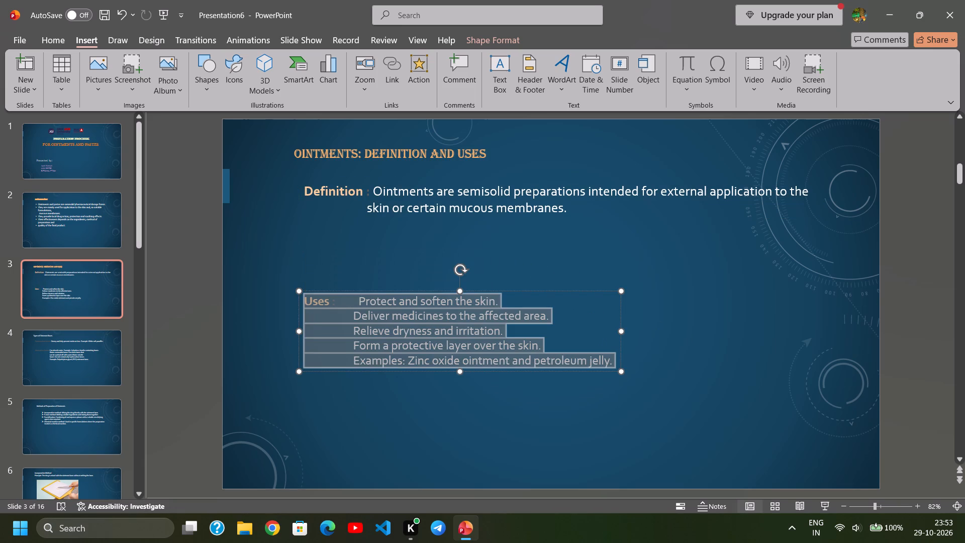
pyautogui.rightClick(420, 317)
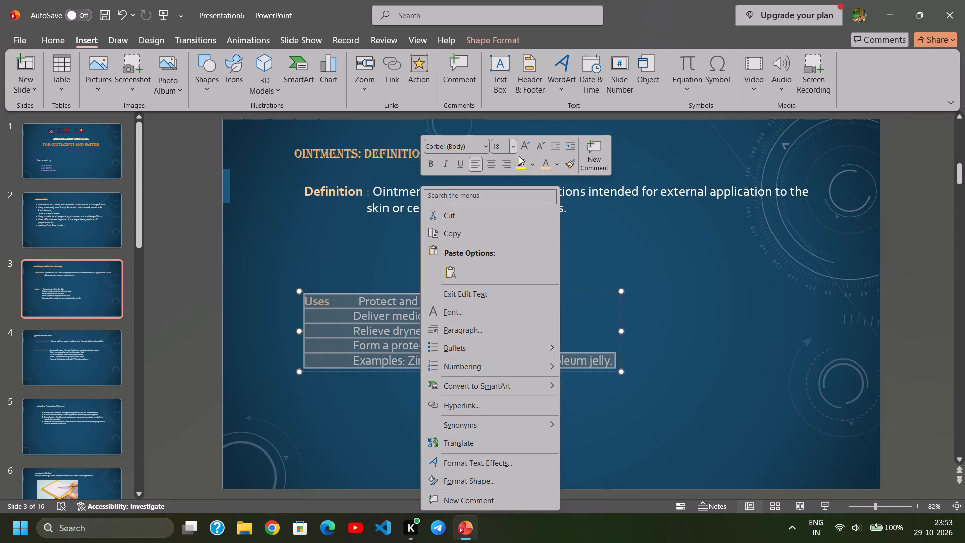
pyautogui.click(525, 144)
pyautogui.click(525, 144)
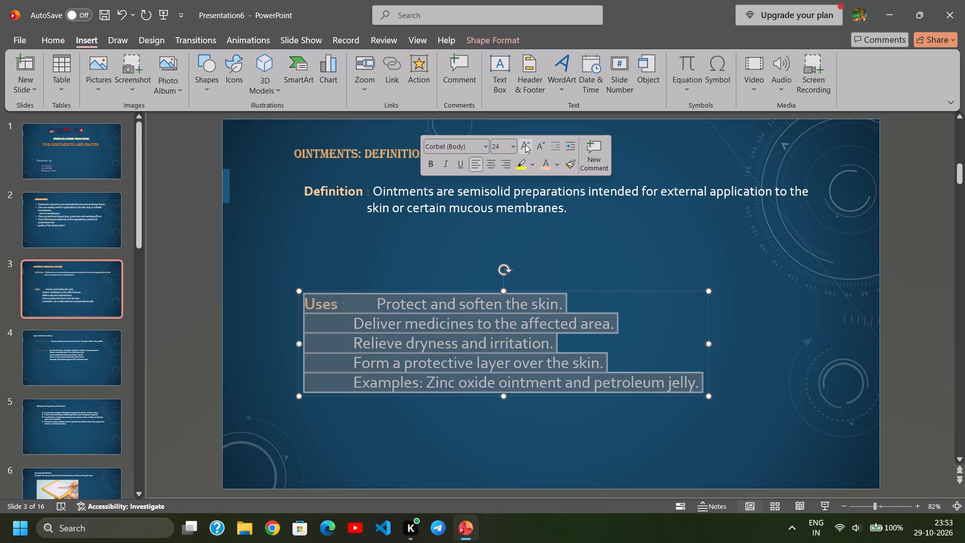
pyautogui.click(538, 144)
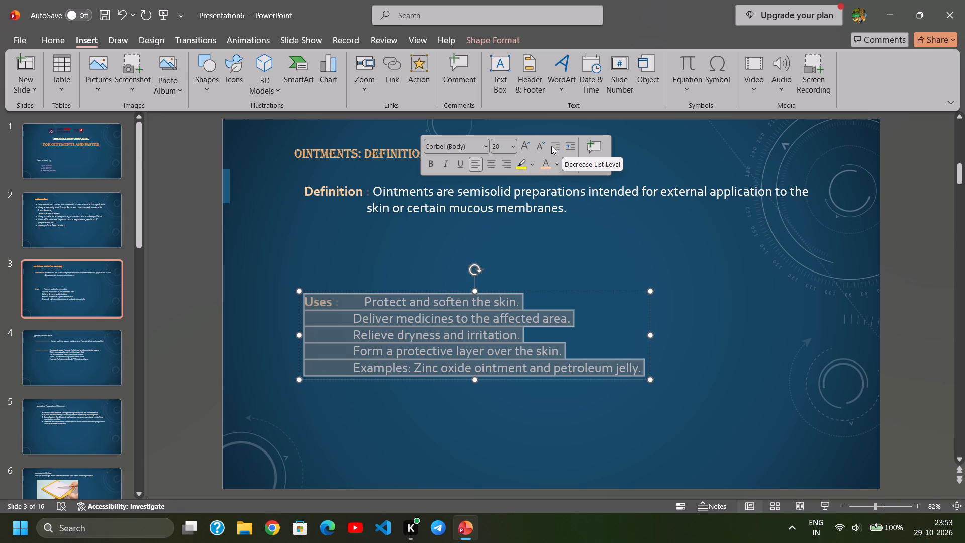
pyautogui.click(525, 148)
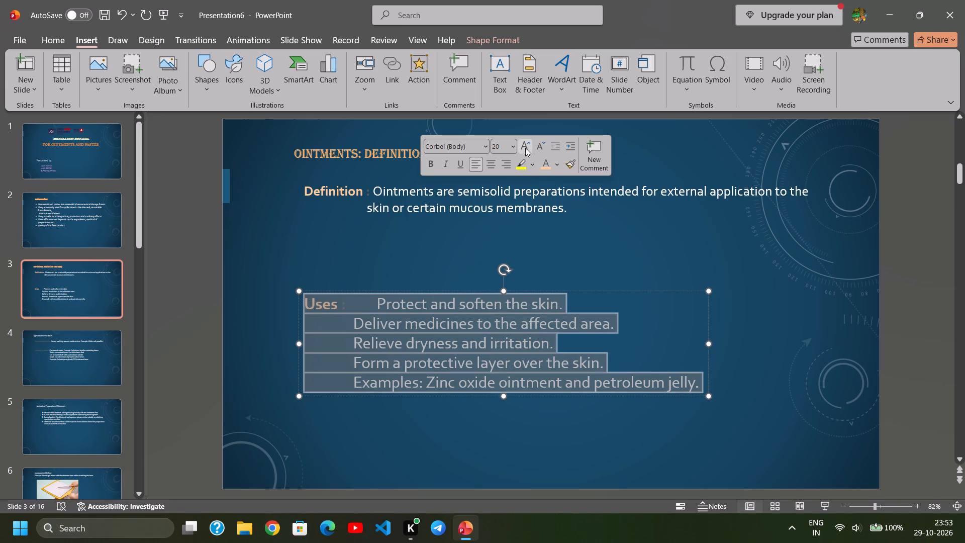
pyautogui.click(527, 434)
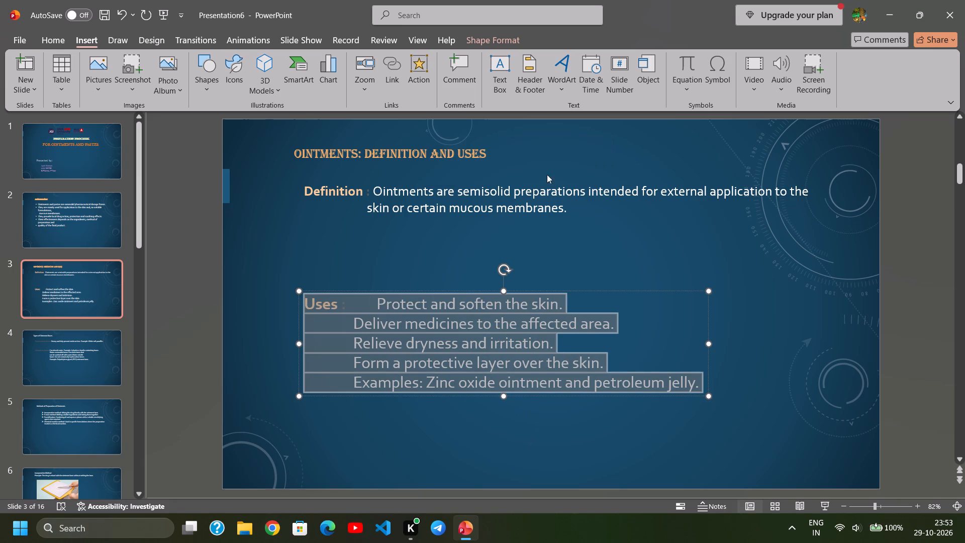
# Enlarge the whole Definition text to size 24, matching the Uses text.
pyautogui.click(305, 190)
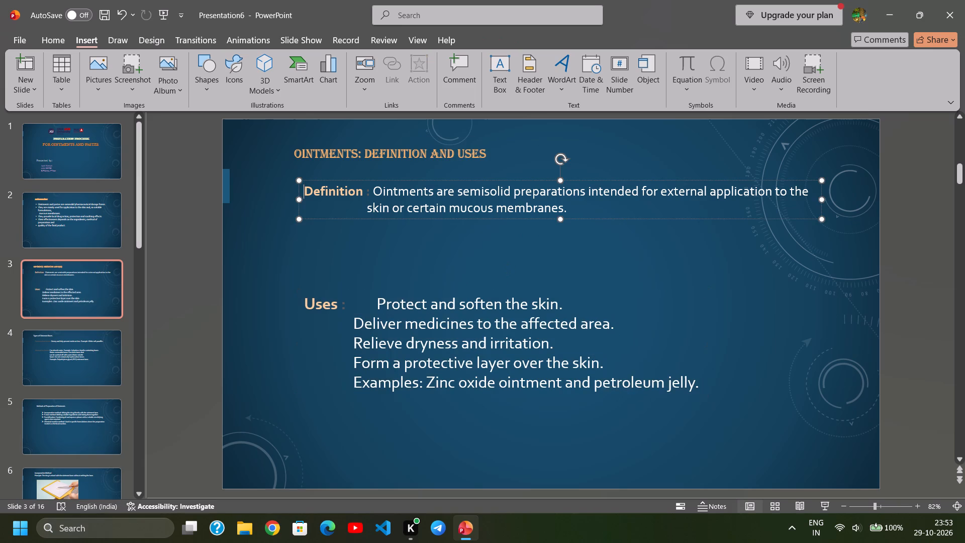
pyautogui.hotkey('ctrl', 'a')
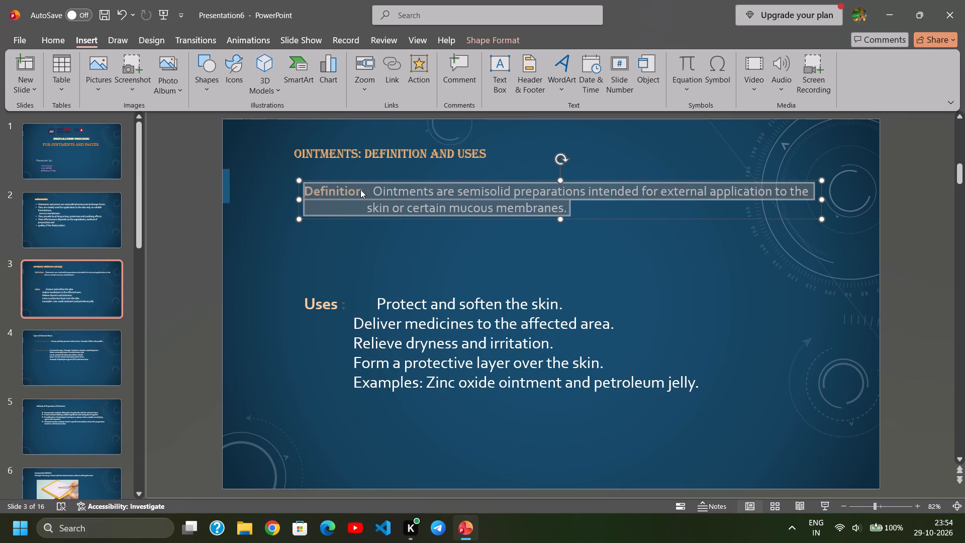
pyautogui.rightClick(472, 190)
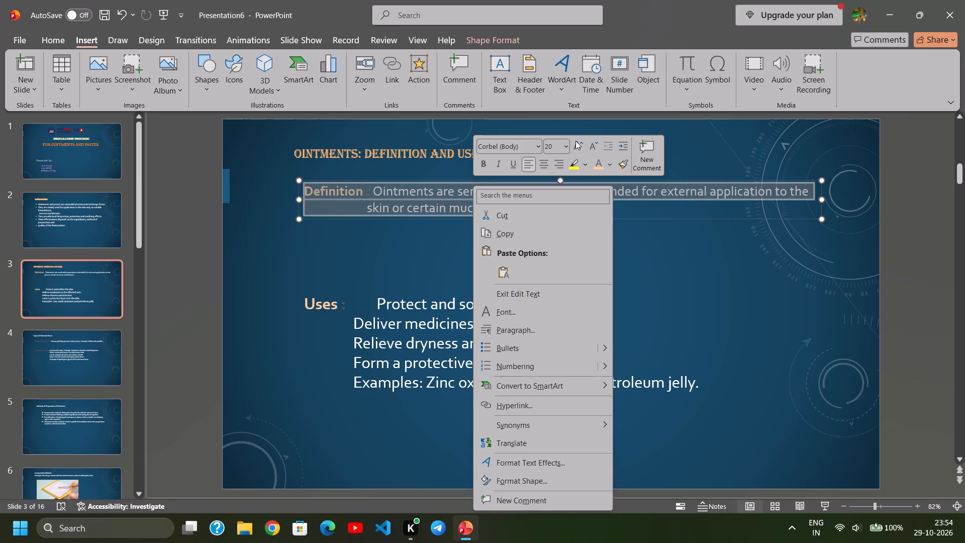
pyautogui.click(575, 141)
pyautogui.click(645, 263)
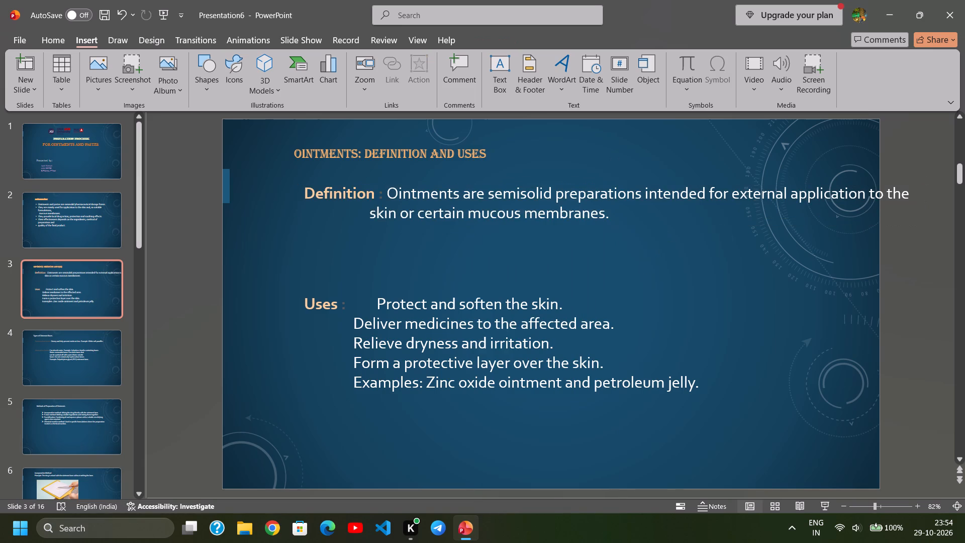
# Break the definition before "application to the" and indent the new line beneath the start of "Ointments".
pyautogui.click(791, 199)
pyautogui.press('\\')
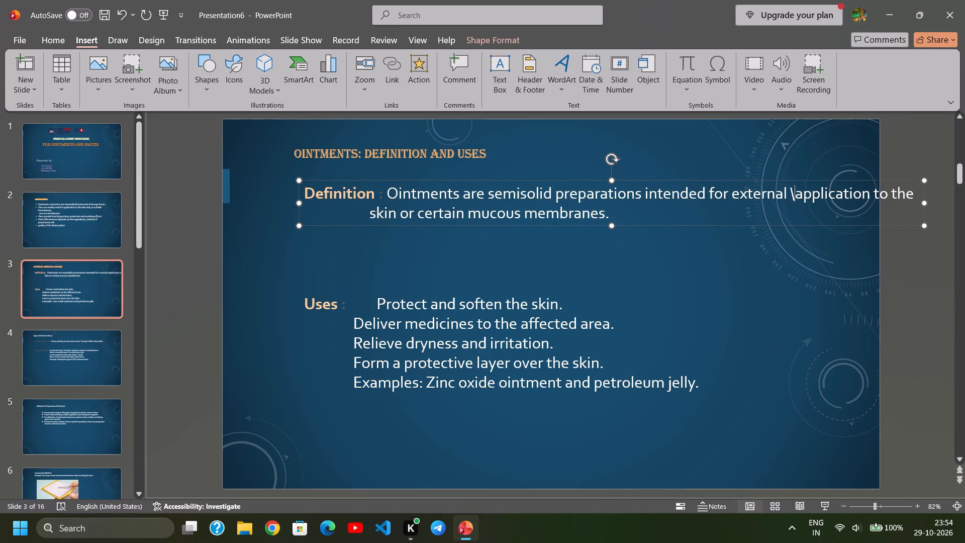
pyautogui.press('BackSpace')
pyautogui.press('Return')
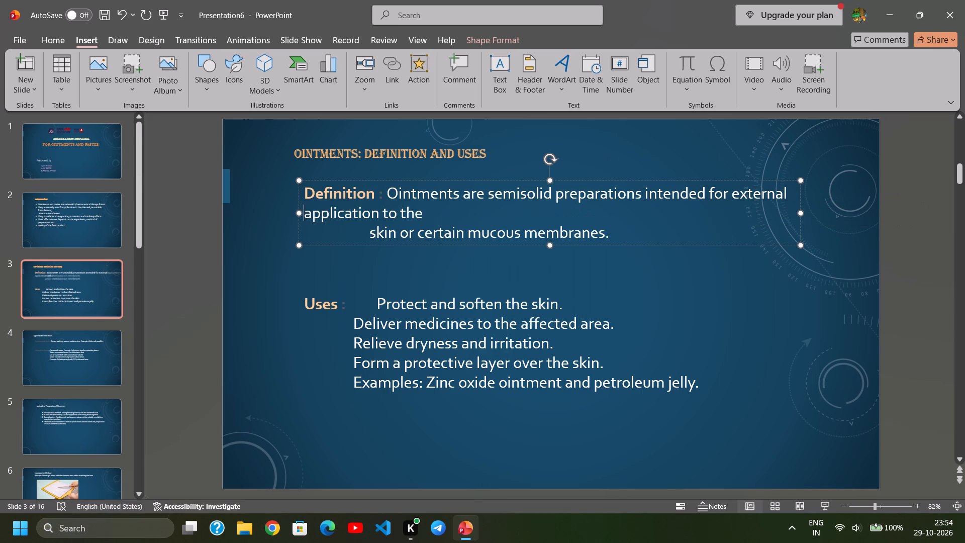
pyautogui.press('Tab')
pyautogui.press('Tab')
pyautogui.press('Tab')
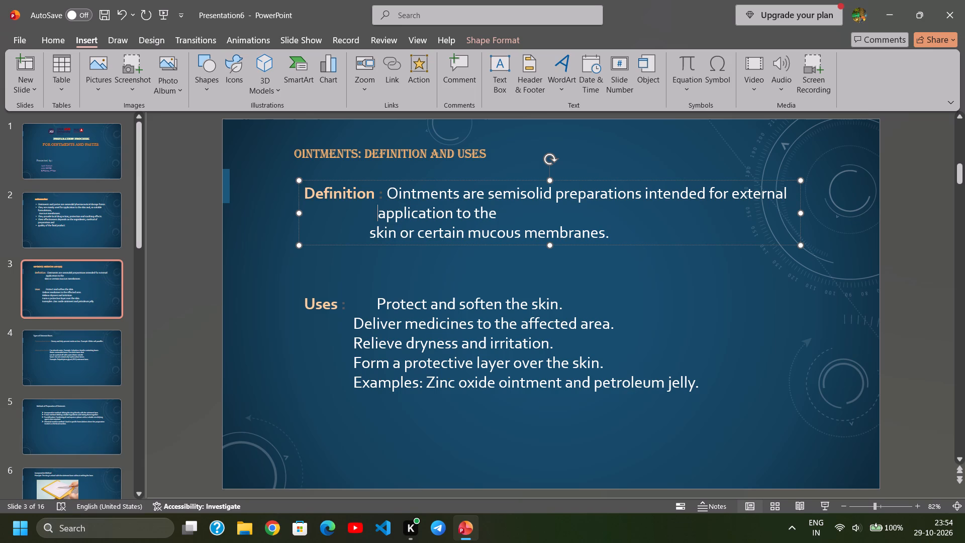
# Join "skin or certain mucous membranes." onto the "application to the" line, separated by a single space.
pyautogui.click(367, 236)
pyautogui.press('Right')
pyautogui.press('BackSpace')
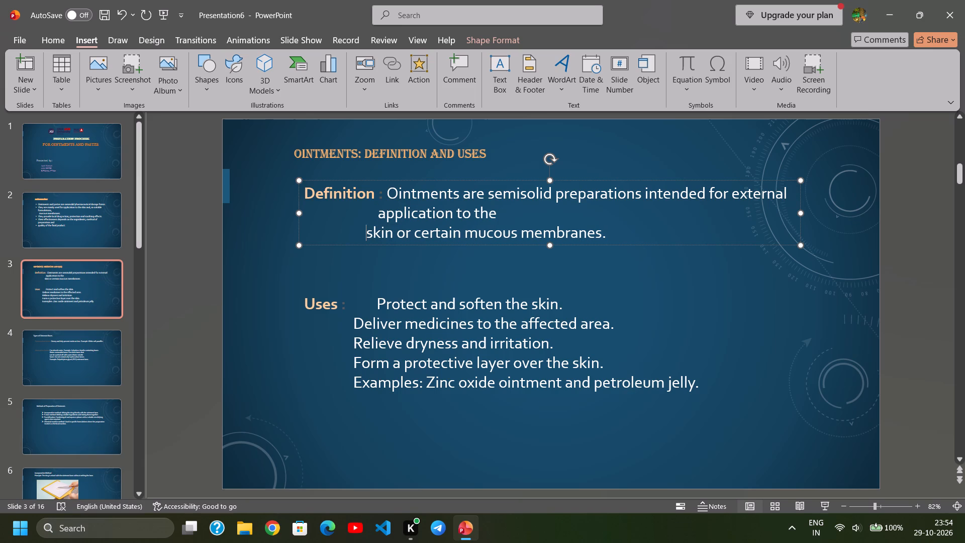
pyautogui.press('BackSpace')
pyautogui.press('BackSpace')
pyautogui.press('BackSpace')
pyautogui.press('BackSpace')
pyautogui.press('BackSpace')
pyautogui.press('BackSpace')
pyautogui.press('BackSpace')
pyautogui.press('BackSpace')
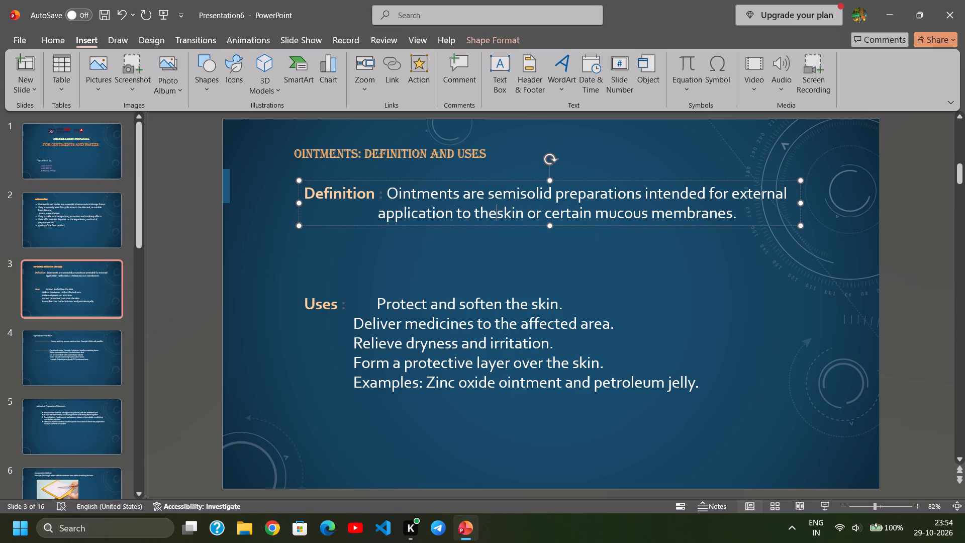
pyautogui.press('space')
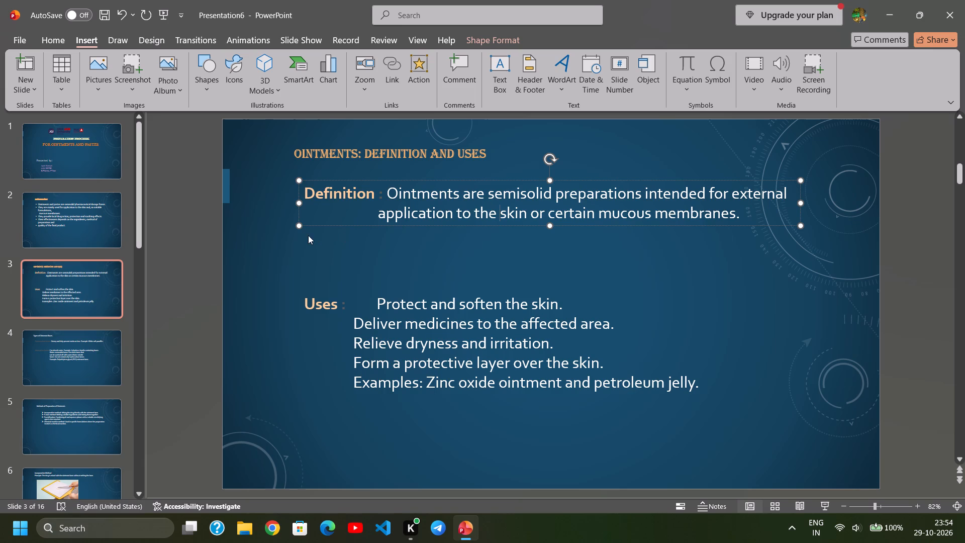
pyautogui.click(377, 216)
# Remove the extra spaces before "Protect and soften the skin." so it aligns with the other uses below it.
pyautogui.click(375, 303)
pyautogui.press('BackSpace')
pyautogui.press('BackSpace')
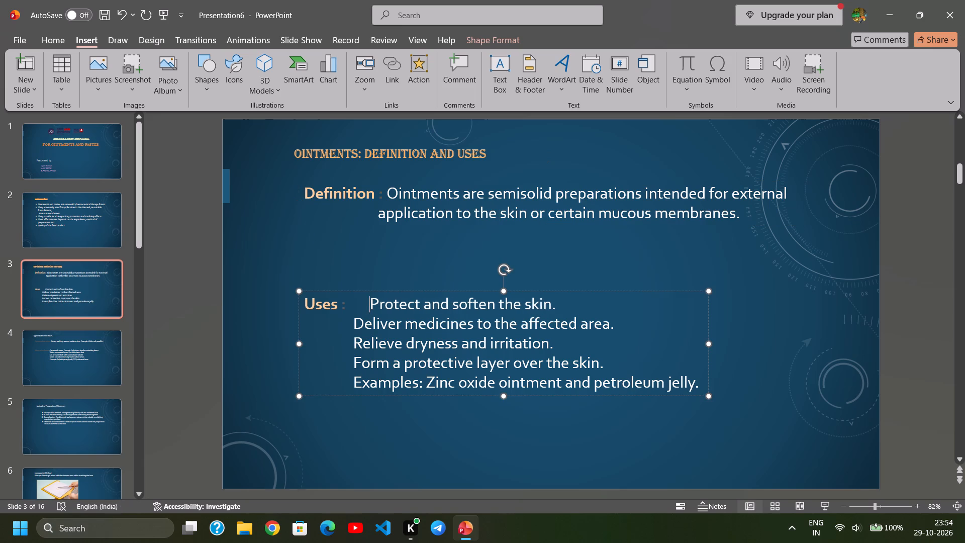
pyautogui.press('BackSpace')
pyautogui.press('BackSpace')
pyautogui.press('BackSpace')
pyautogui.press('BackSpace')
pyautogui.press('BackSpace')
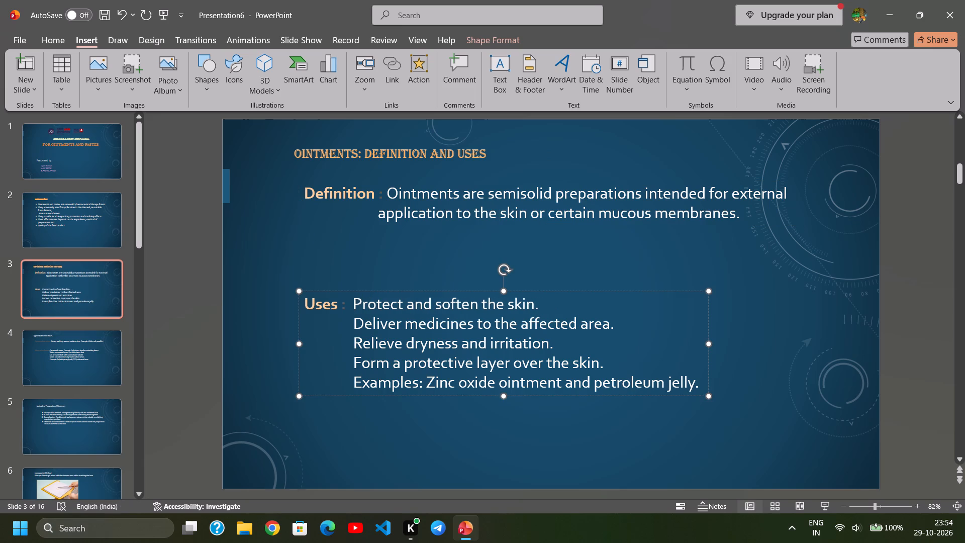
pyautogui.click(842, 298)
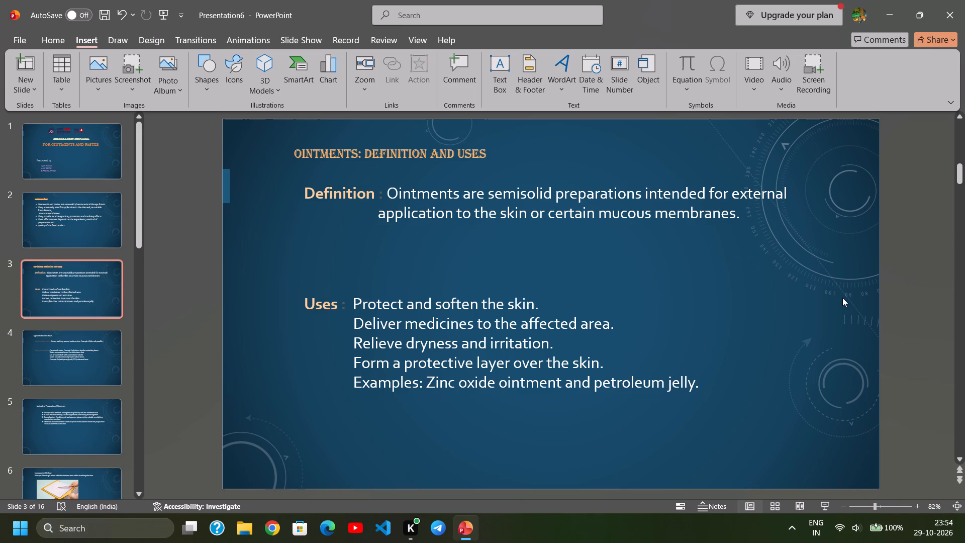
# On slide 4, set the "Types of Ointment Bases" heading in Algerian and colour it light orange.
pyautogui.press('Down')
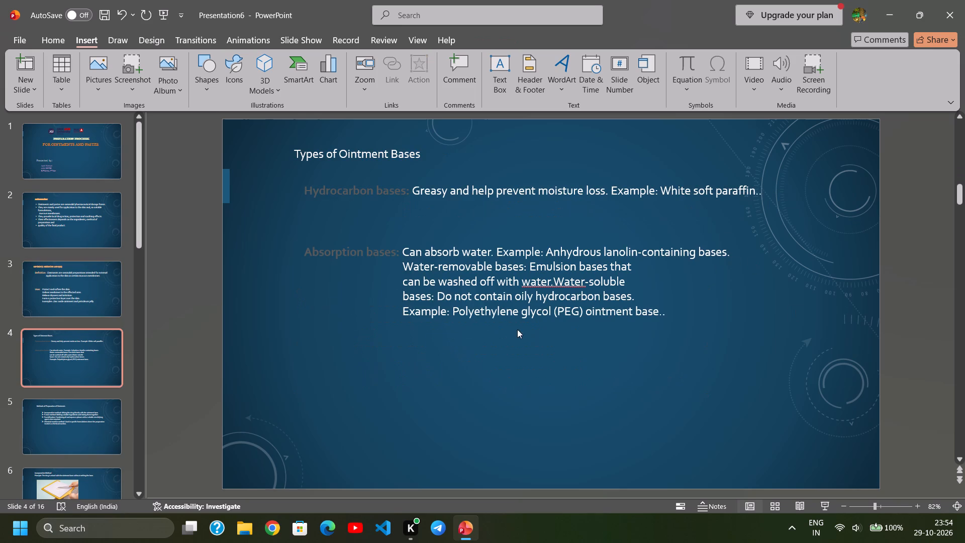
pyautogui.doubleClick(394, 157)
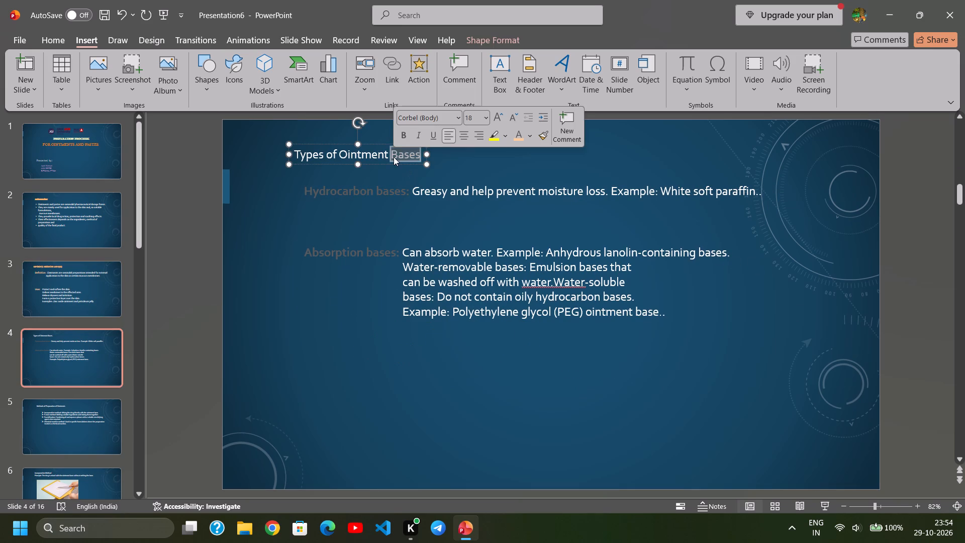
pyautogui.hotkey('ctrl', 'a')
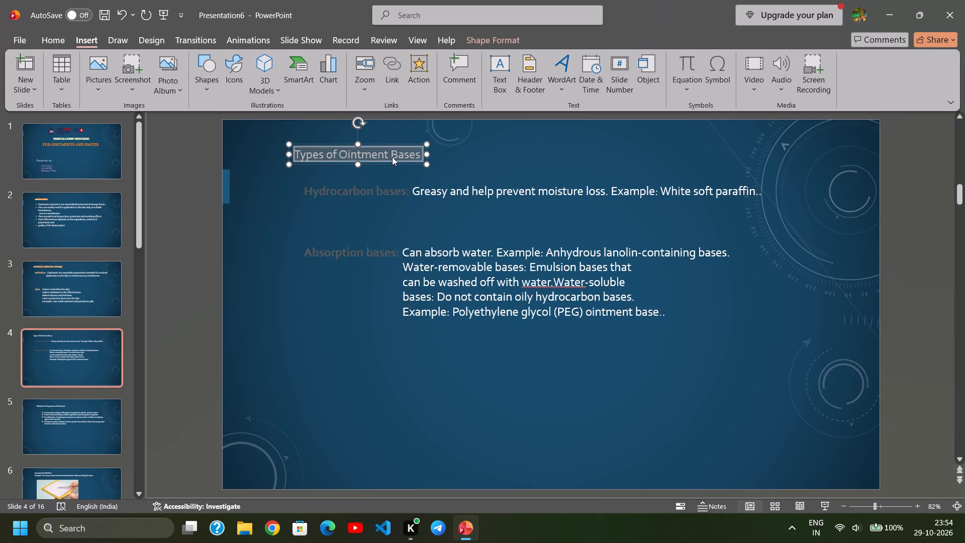
pyautogui.rightClick(395, 152)
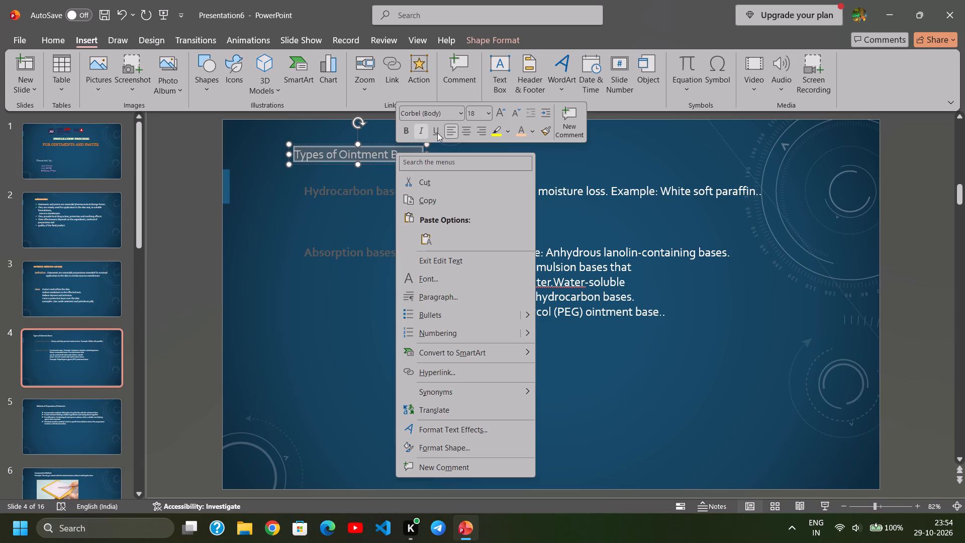
pyautogui.click(463, 116)
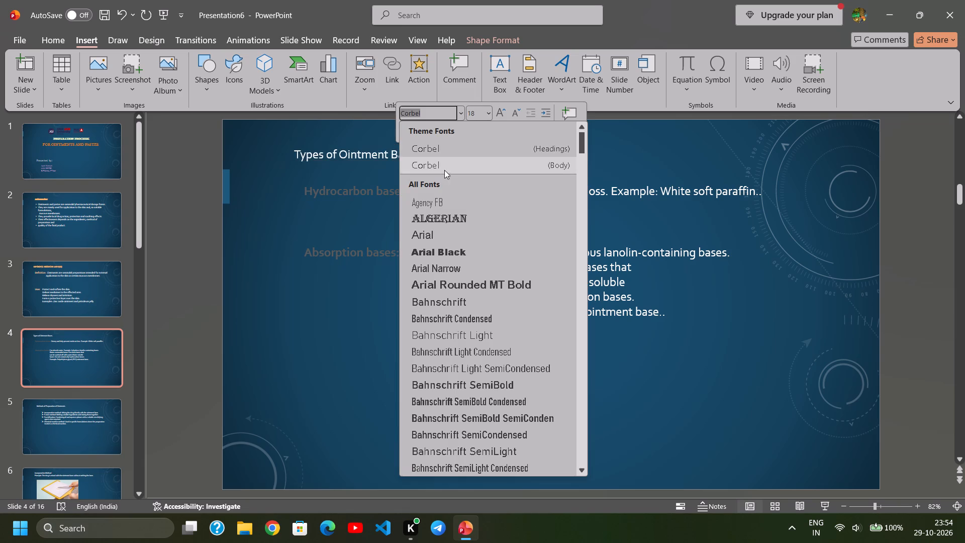
pyautogui.click(433, 219)
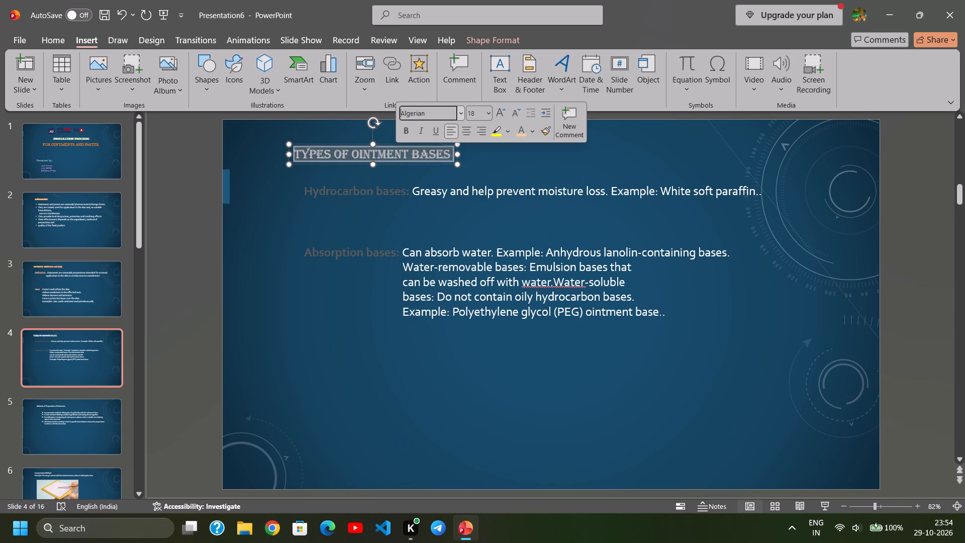
pyautogui.click(531, 130)
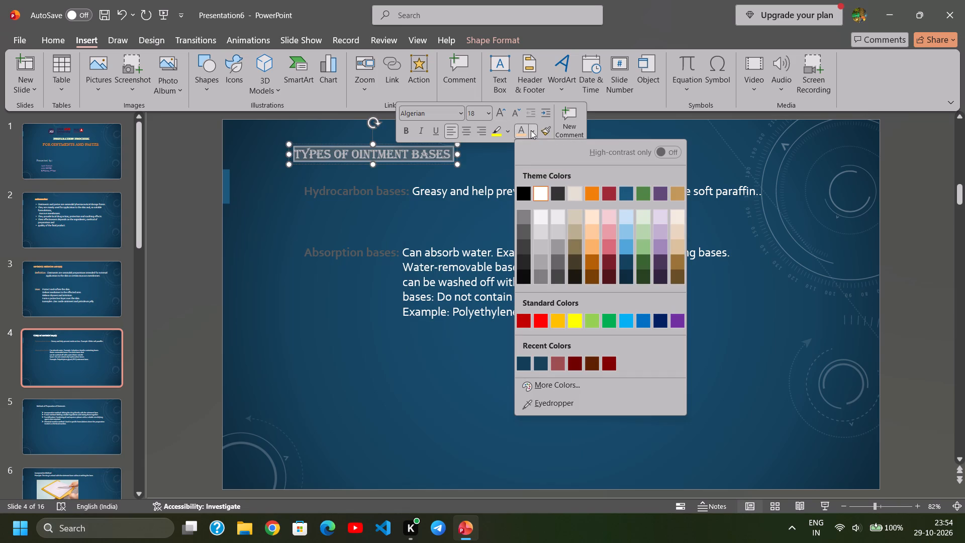
pyautogui.click(595, 242)
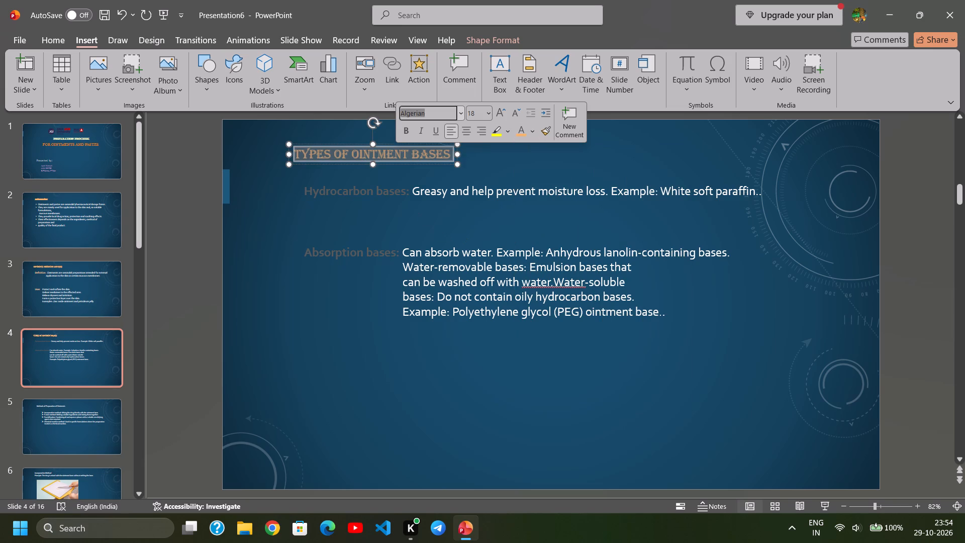
# Colour the "Hydrocarbon bases:" and "Absorption bases:" labels light orange.
pyautogui.click(387, 193)
pyautogui.doubleClick(387, 193)
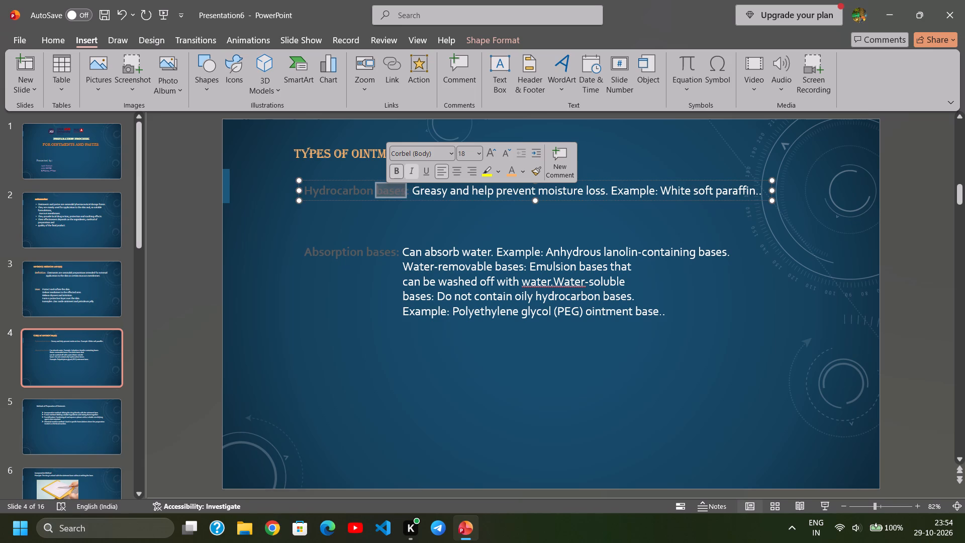
pyautogui.moveTo(408, 191); pyautogui.dragTo(324, 193)
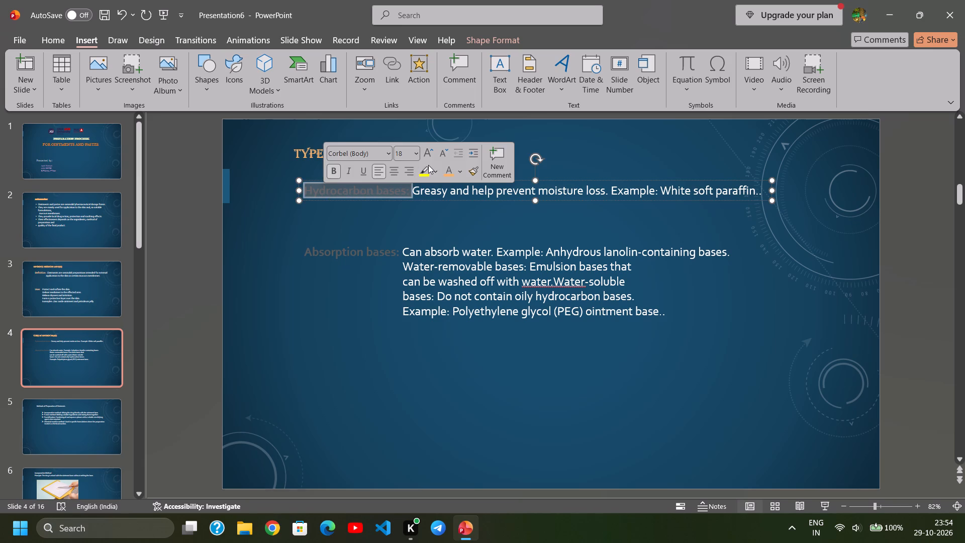
pyautogui.click(459, 169)
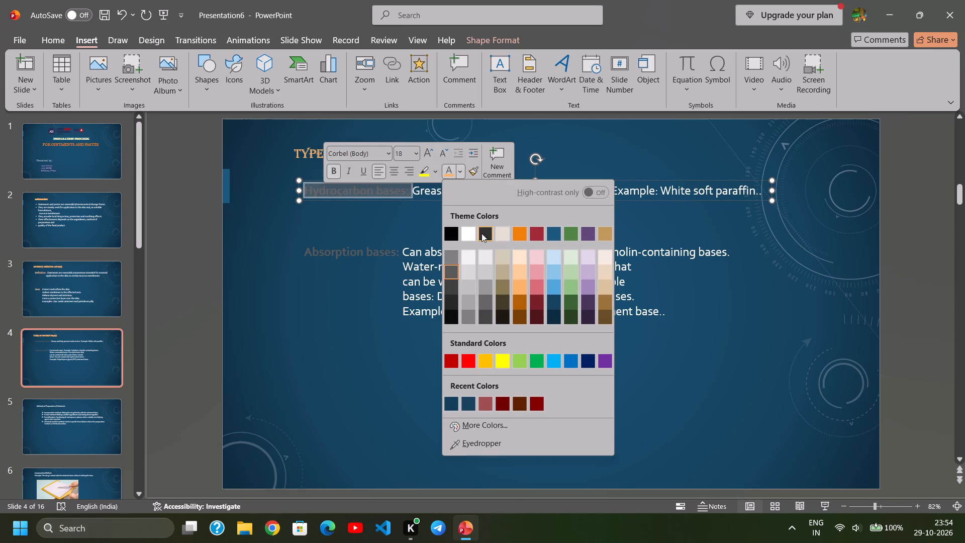
pyautogui.click(522, 270)
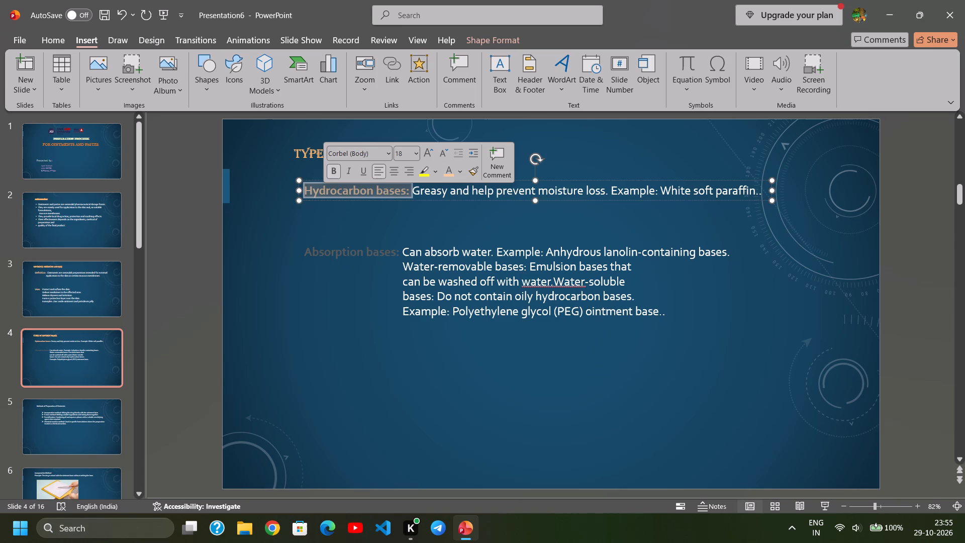
pyautogui.moveTo(398, 253); pyautogui.dragTo(309, 250)
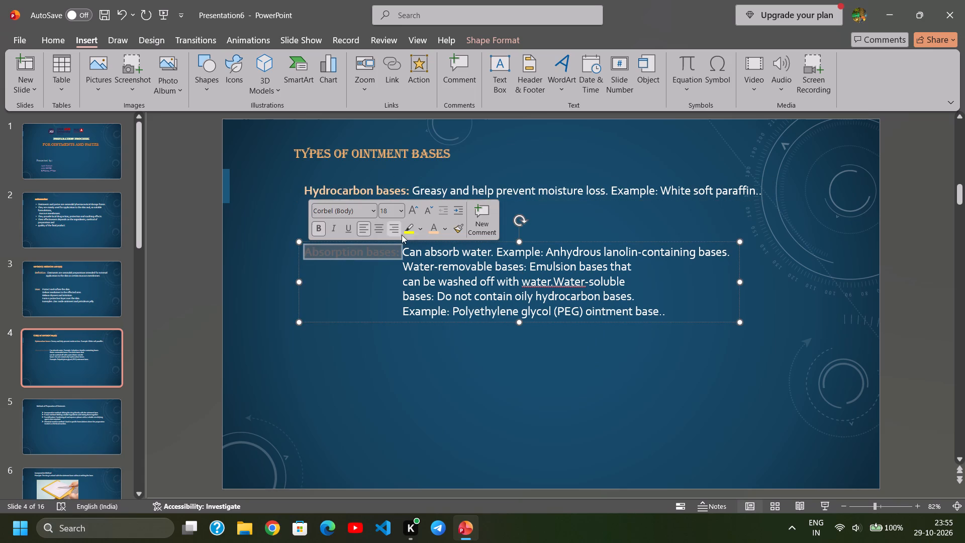
pyautogui.click(435, 231)
pyautogui.click(415, 341)
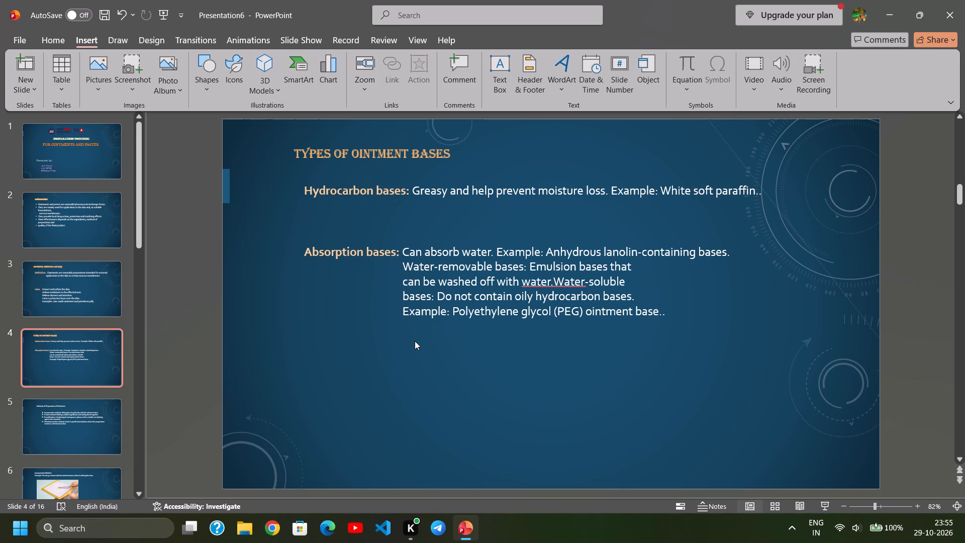
# Delete the extra full stop at the end of the Absorption bases text.
pyautogui.click(665, 315)
pyautogui.press('BackSpace')
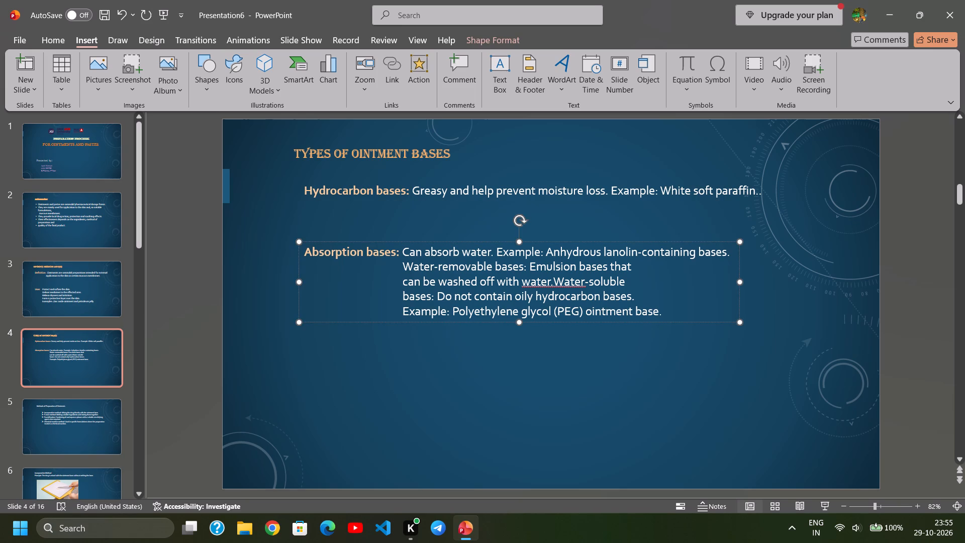
# Enlarge the whole Absorption bases text to size 24.
pyautogui.moveTo(678, 316); pyautogui.dragTo(326, 249)
pyautogui.click(429, 206)
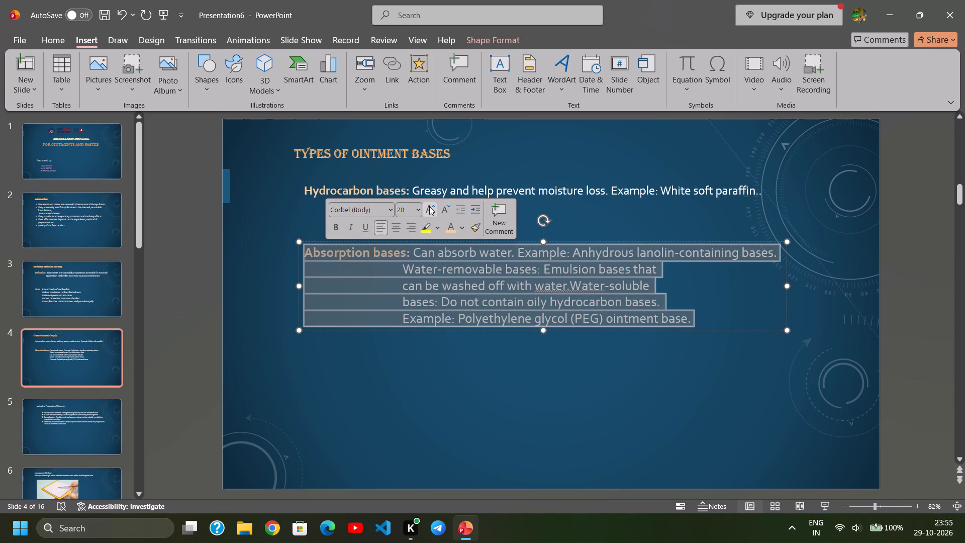
pyautogui.click(429, 206)
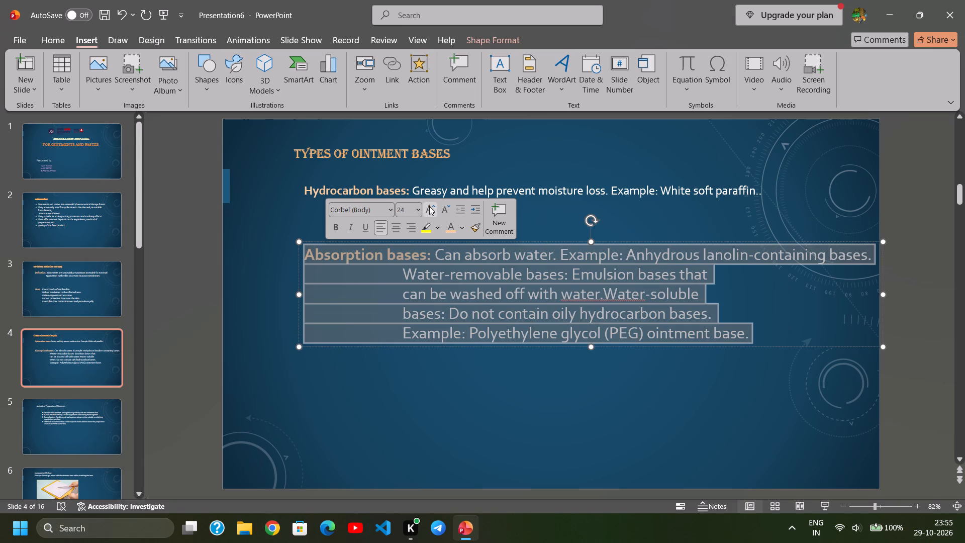
# Move the Absorption bases text box down into the lower half of the slide and slightly left, clear of the slide's edges.
pyautogui.moveTo(794, 333); pyautogui.dragTo(794, 342)
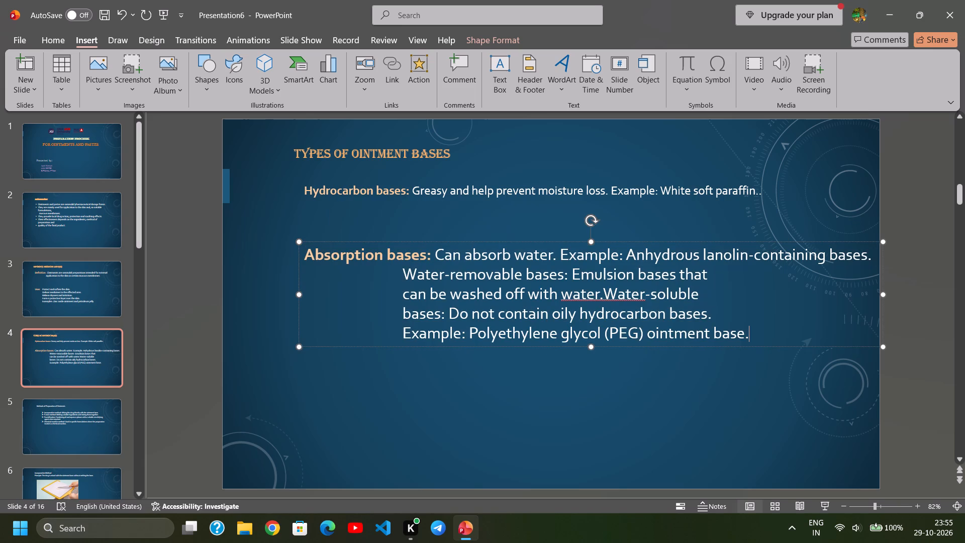
pyautogui.moveTo(794, 342); pyautogui.dragTo(793, 353)
pyautogui.click(761, 336)
pyautogui.moveTo(768, 344); pyautogui.dragTo(748, 421)
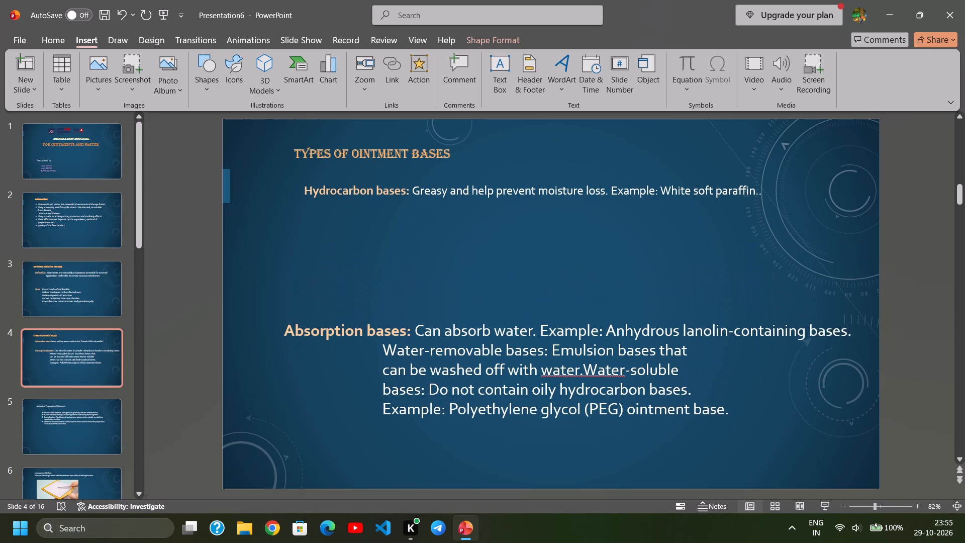
pyautogui.moveTo(748, 421); pyautogui.dragTo(750, 441)
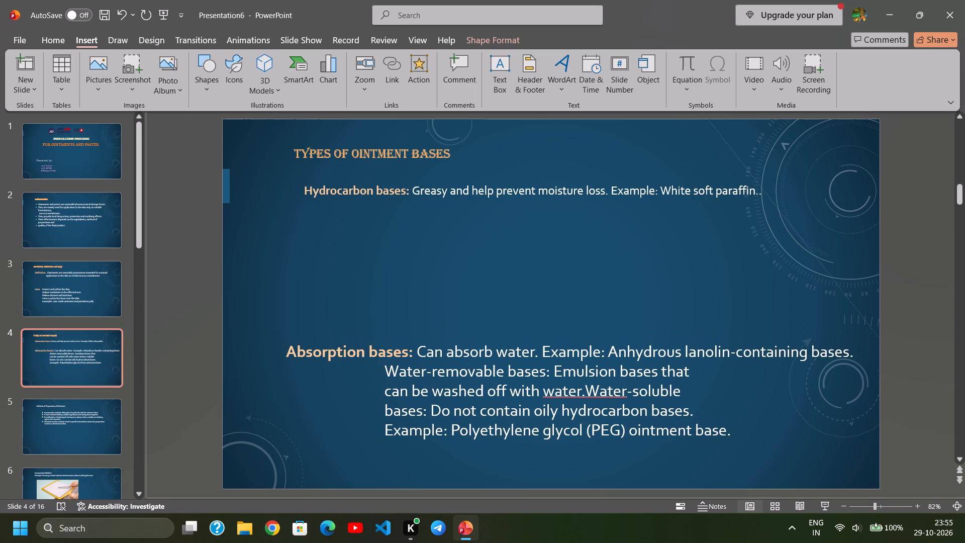
pyautogui.moveTo(750, 441); pyautogui.dragTo(749, 427)
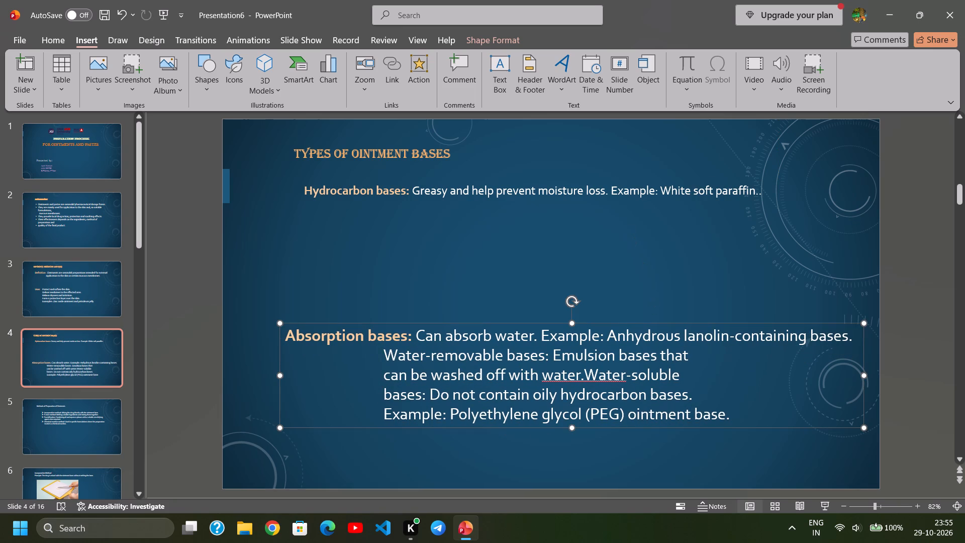
# Move the Hydrocarbon bases text box slightly down, lining up its start with the slide heading.
pyautogui.moveTo(770, 199); pyautogui.dragTo(760, 226)
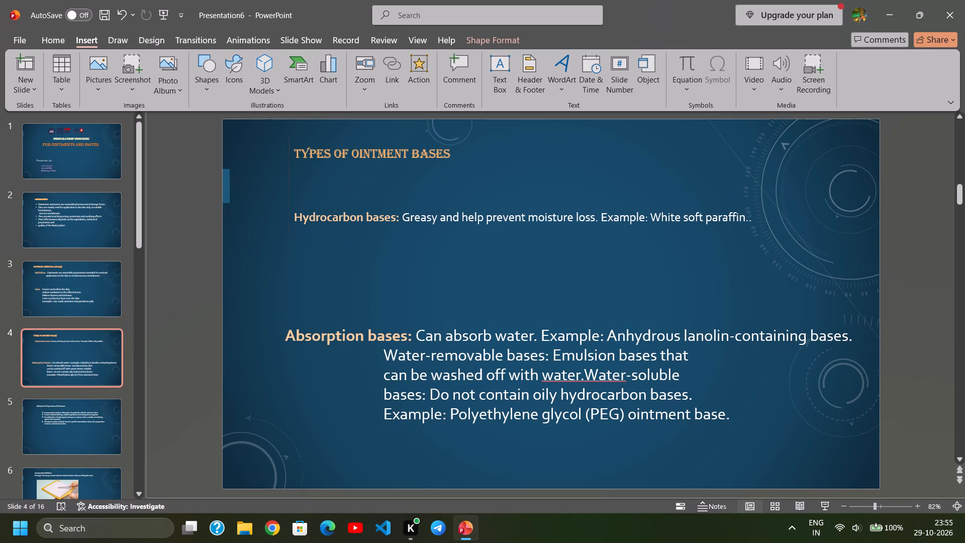
pyautogui.moveTo(760, 226); pyautogui.dragTo(763, 222)
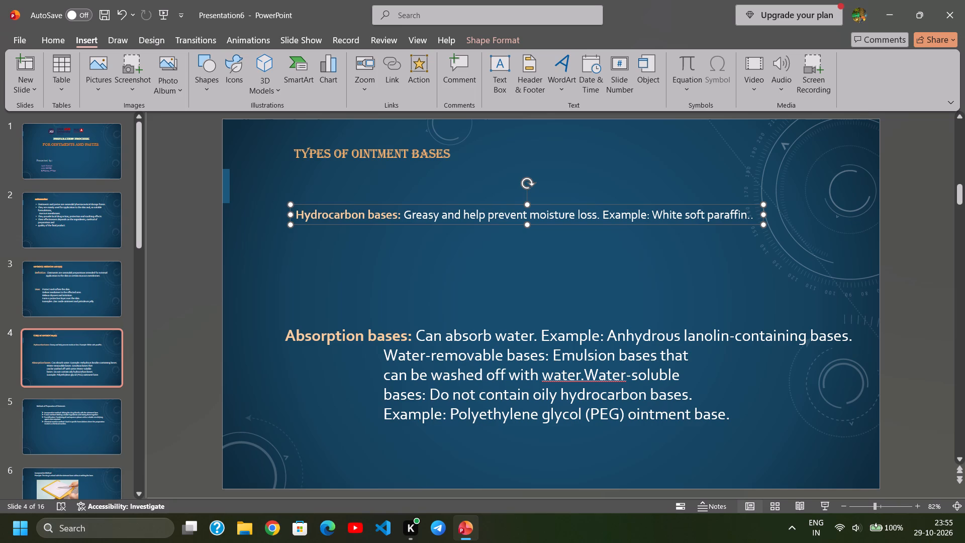
# Enlarge the whole Hydrocarbon bases text to size 24, matching the Absorption bases text.
pyautogui.hotkey('ctrl', 'a')
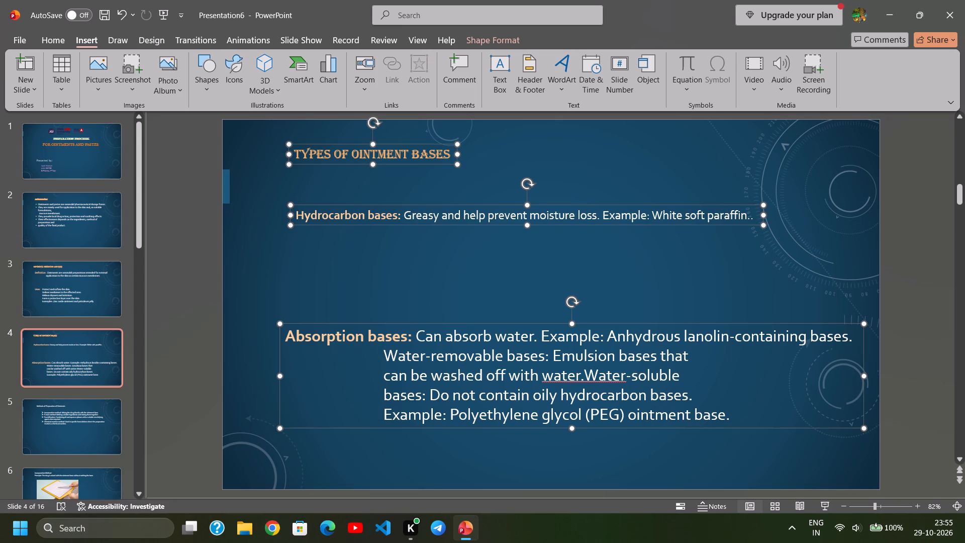
pyautogui.click(665, 218)
pyautogui.hotkey('ctrl', 'a')
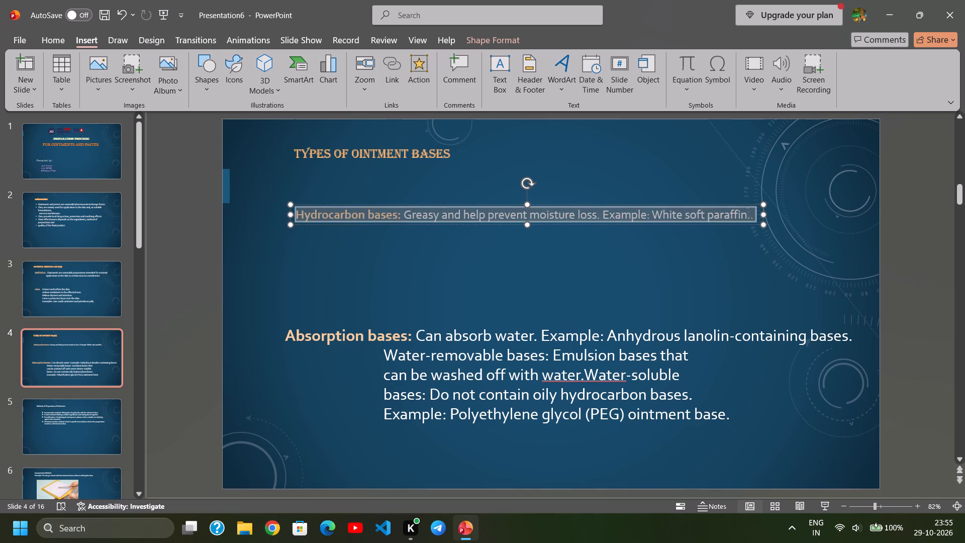
pyautogui.rightClick(665, 218)
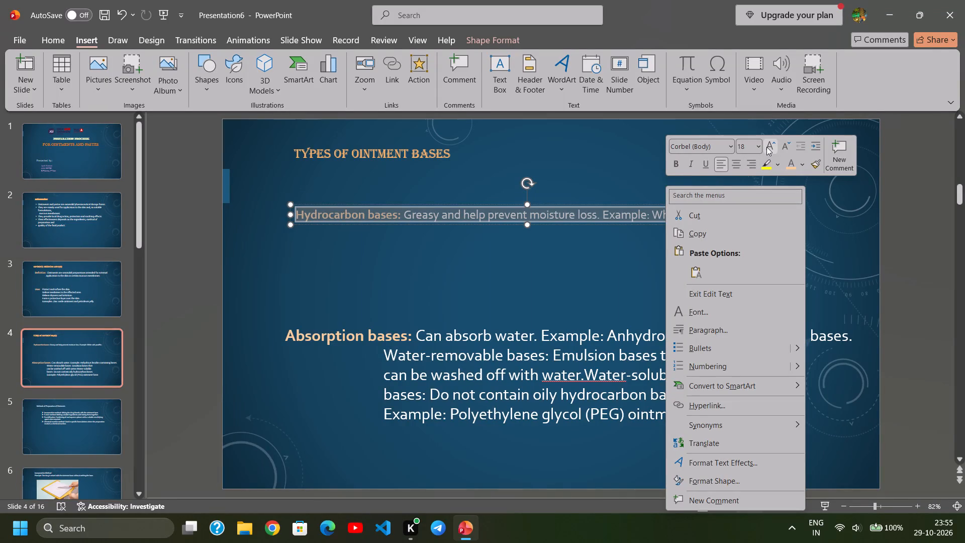
pyautogui.click(766, 147)
pyautogui.click(766, 147)
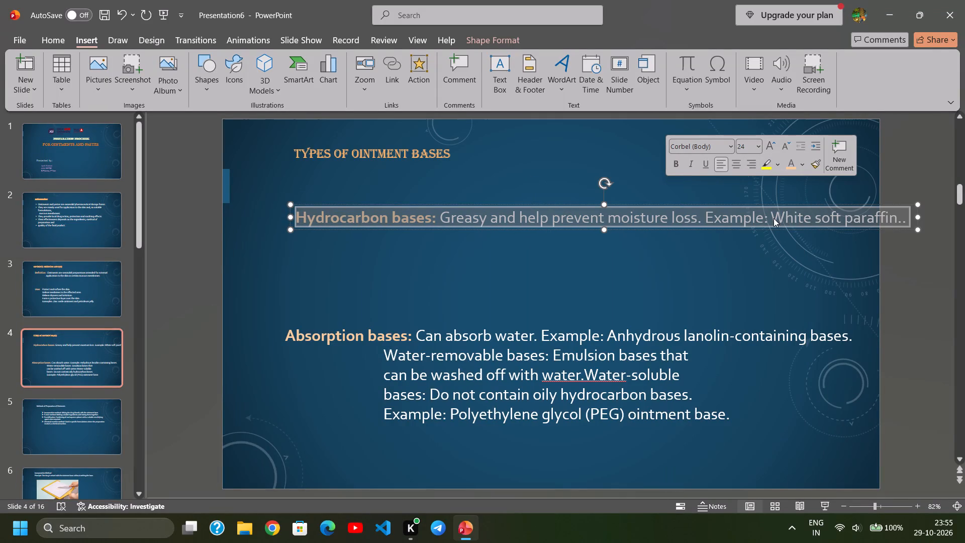
# Break the Hydrocarbon bases text before "Example: White soft paraffin" and indent that new line beneath the bold label.
pyautogui.click(703, 216)
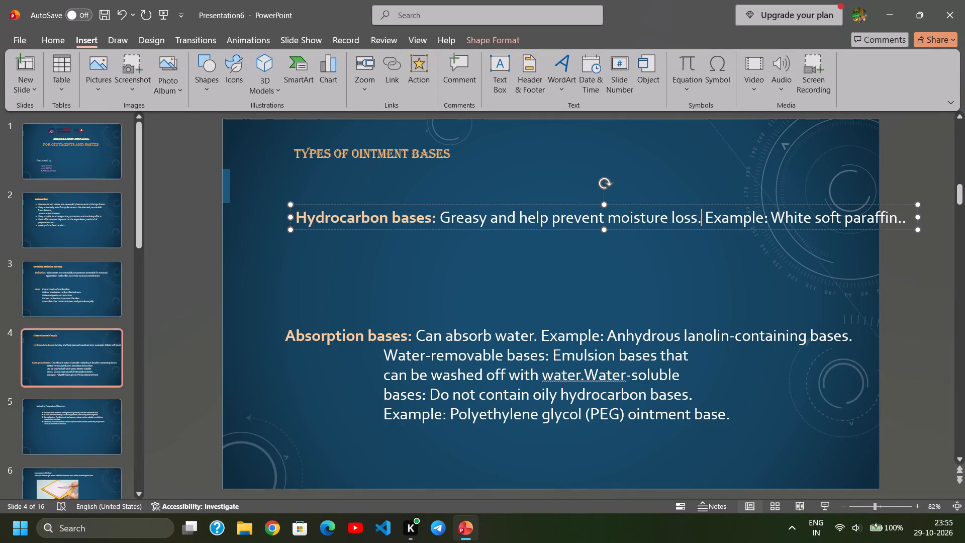
pyautogui.press('Return')
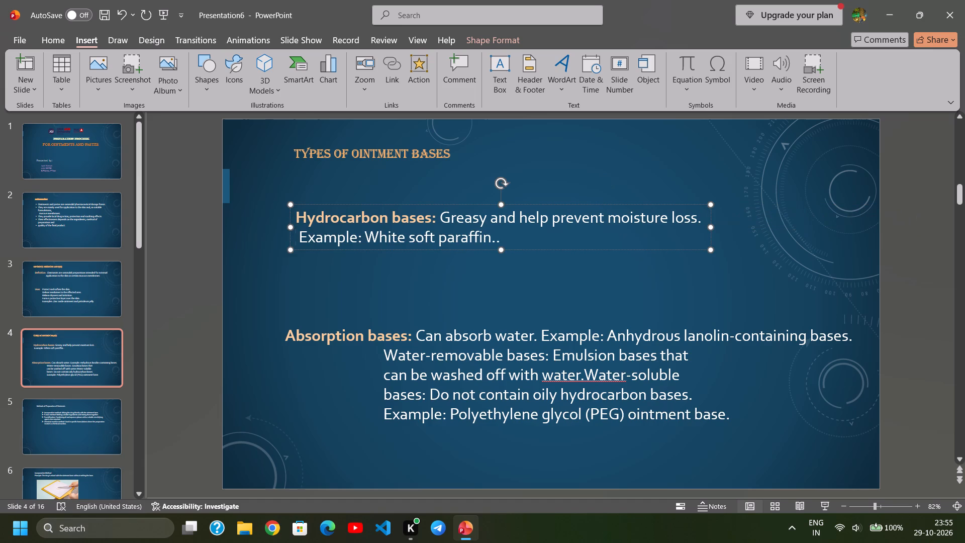
pyautogui.press('Tab')
pyautogui.press('Tab')
pyautogui.press('Tab')
pyautogui.press('Tab')
pyautogui.press('Tab')
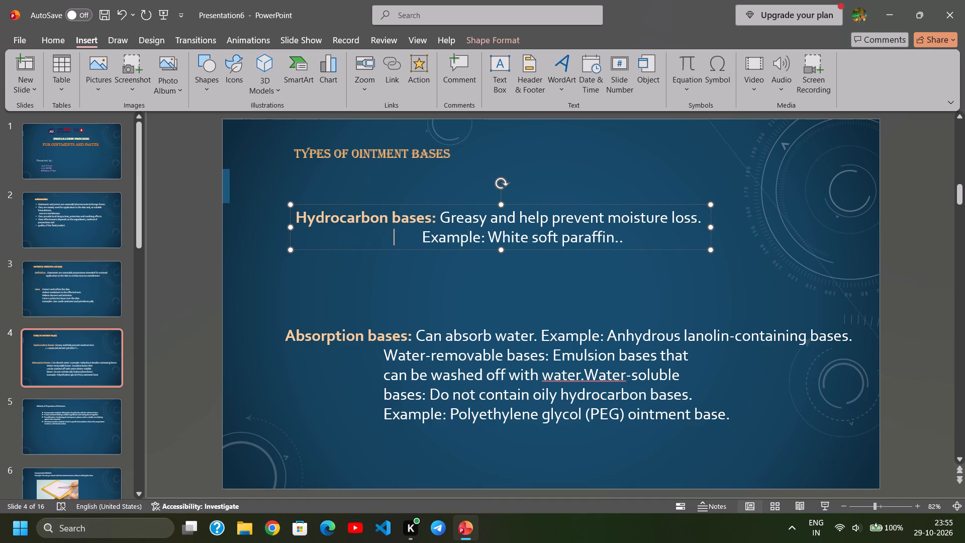
pyautogui.press('Tab')
pyautogui.press('BackSpace')
pyautogui.press('space')
pyautogui.press('space')
pyautogui.press('space')
pyautogui.press('space')
pyautogui.press('space')
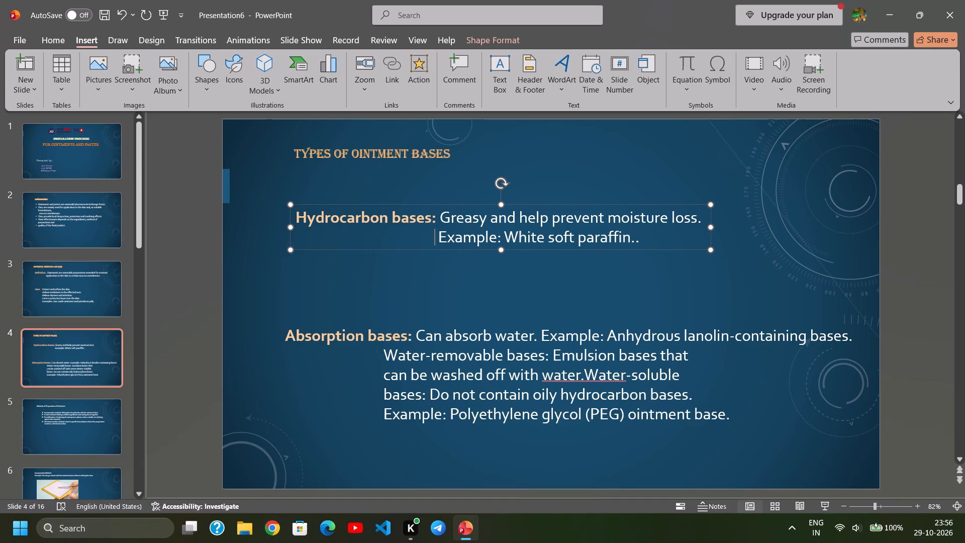
pyautogui.press('BackSpace')
pyautogui.press('BackSpace')
pyautogui.press('BackSpace')
pyautogui.press('BackSpace')
pyautogui.press('BackSpace')
pyautogui.press('BackSpace')
pyautogui.press('BackSpace')
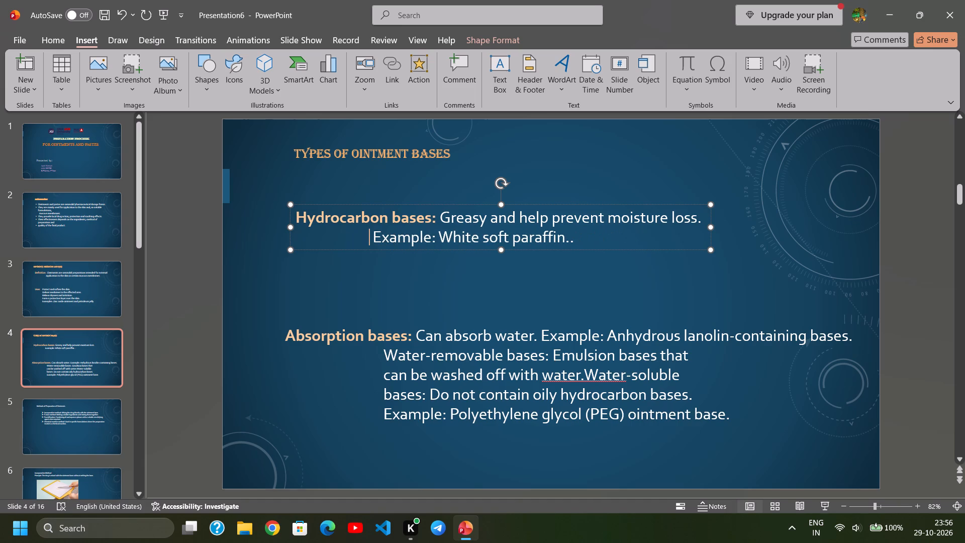
pyautogui.press('space')
pyautogui.press('space')
pyautogui.press('space')
pyautogui.press('space')
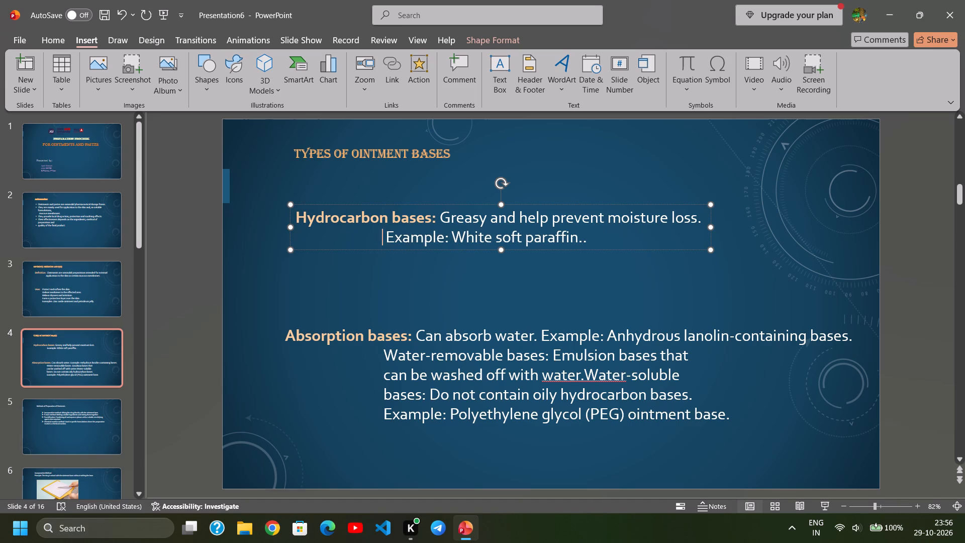
pyautogui.click(643, 295)
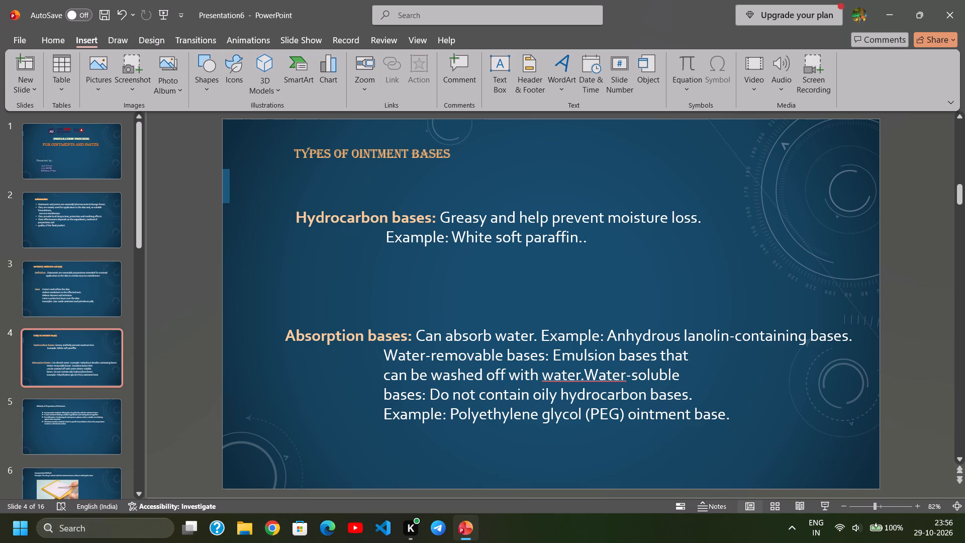
# Indent the Hydrocarbon bases example line further so it starts beneath "Greasy" in the line above.
pyautogui.click(378, 238)
pyautogui.press('space')
pyautogui.press('space')
pyautogui.press('space')
pyautogui.press('space')
pyautogui.press('space')
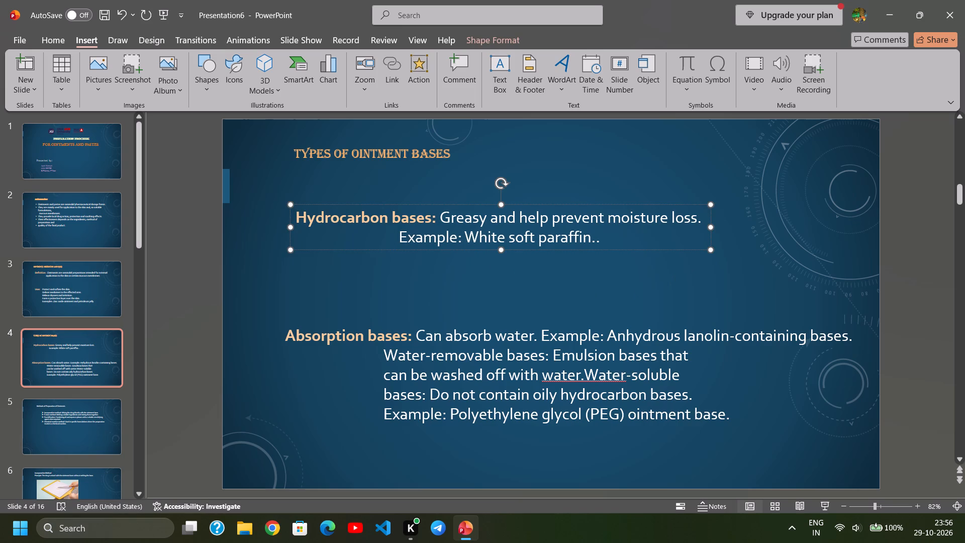
pyautogui.press('space')
pyautogui.press('space')
pyautogui.press('space')
pyautogui.press('space')
pyautogui.press('space')
pyautogui.press('space')
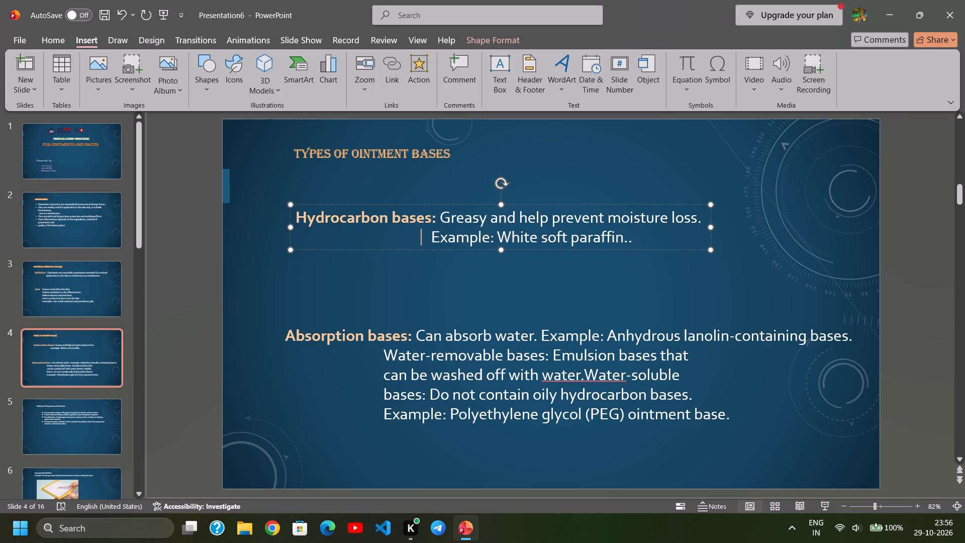
pyautogui.press('space')
pyautogui.press('space')
pyautogui.press('space')
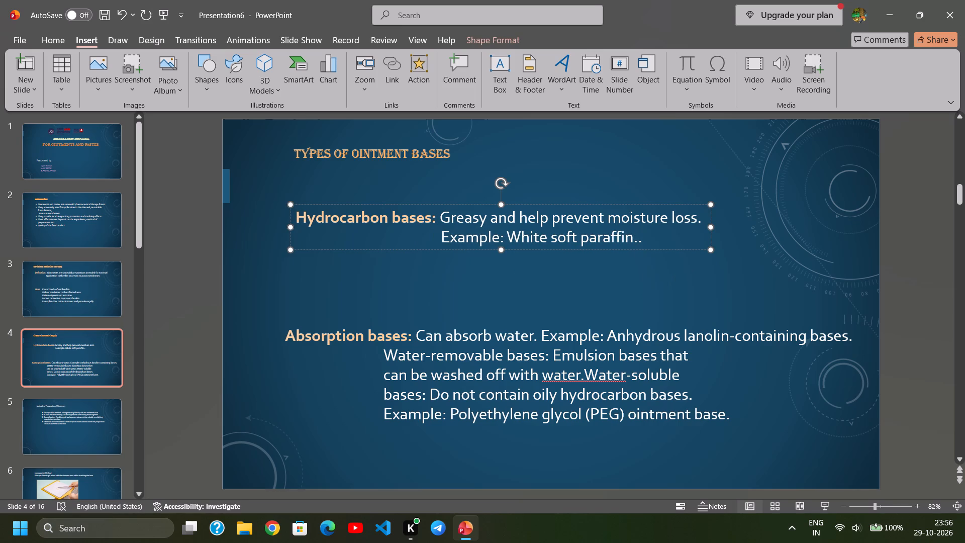
# Delete the extra full stop after "White soft paraffin" in the Hydrocarbon bases text.
pyautogui.click(647, 238)
pyautogui.press('BackSpace')
pyautogui.click(659, 276)
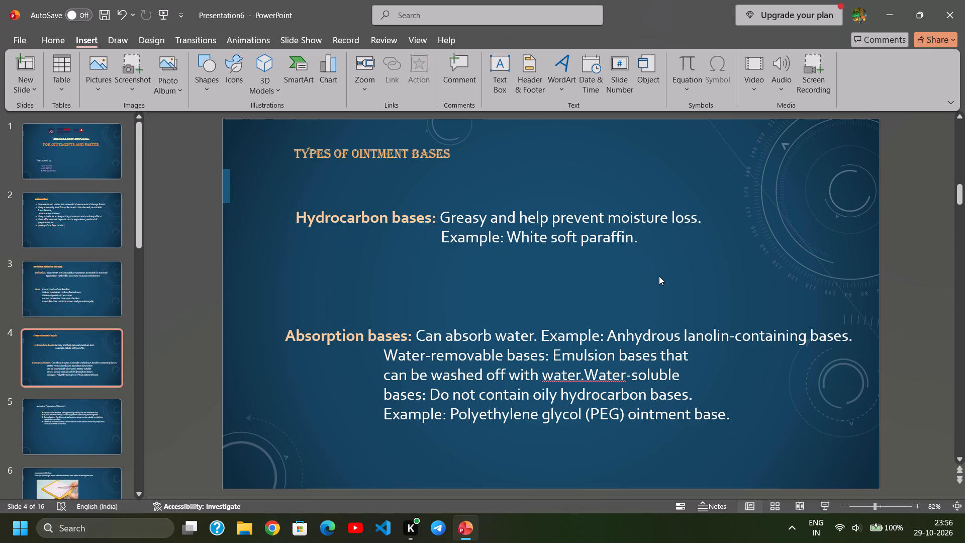
# Format the slide 5 heading "Methods of Preparation of Ointments" in the Algerian font with a light orange colour.
pyautogui.press('Right')
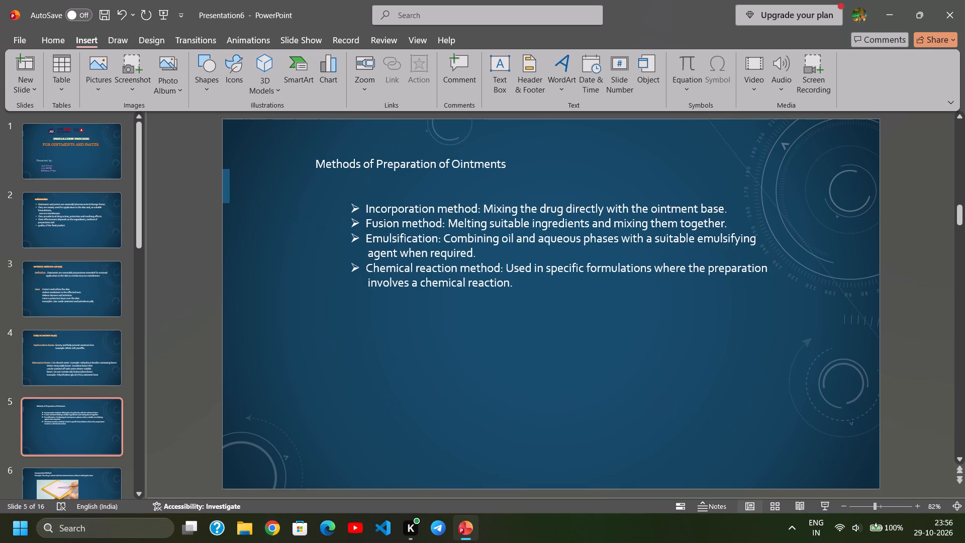
pyautogui.moveTo(519, 166); pyautogui.dragTo(314, 167)
pyautogui.doubleClick(314, 167)
pyautogui.hotkey('ctrl', 'a')
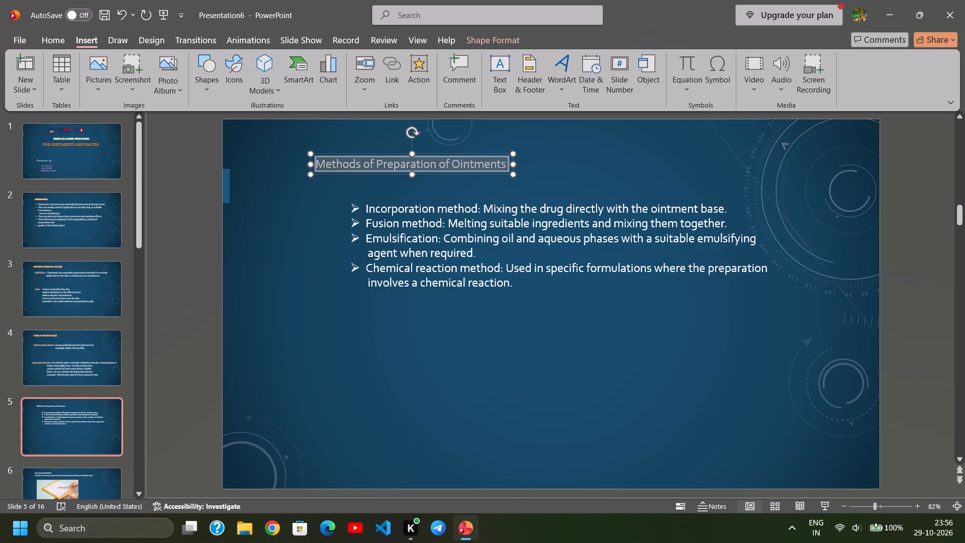
pyautogui.rightClick(384, 165)
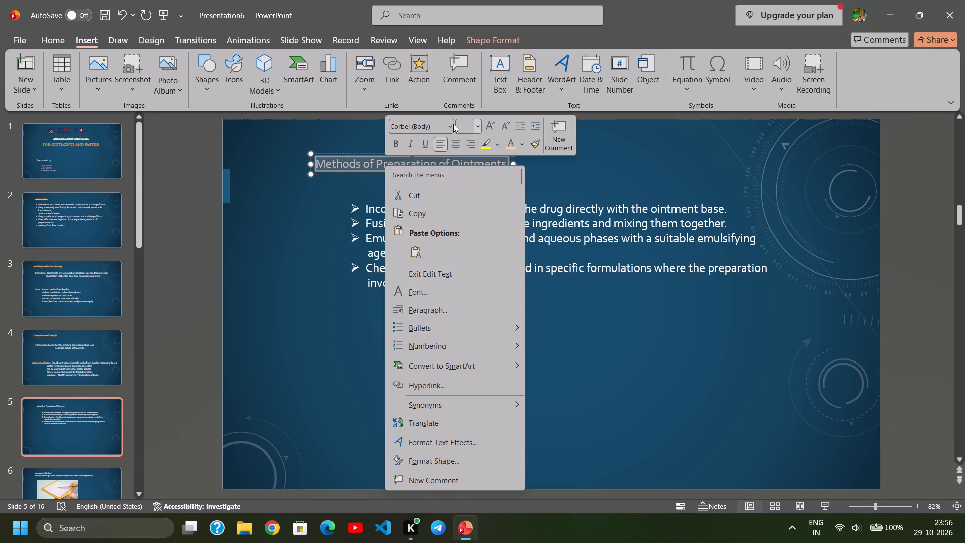
pyautogui.click(447, 125)
pyautogui.click(429, 225)
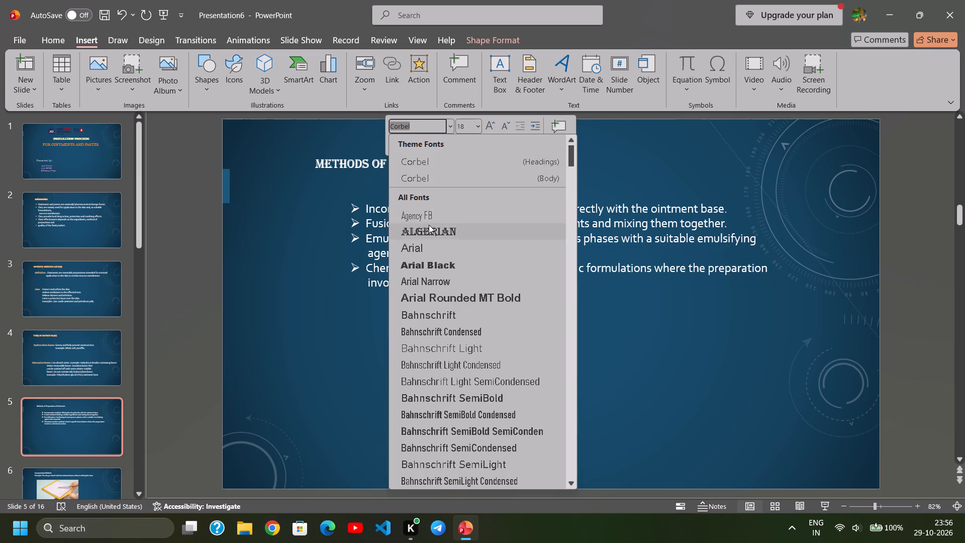
pyautogui.click(519, 143)
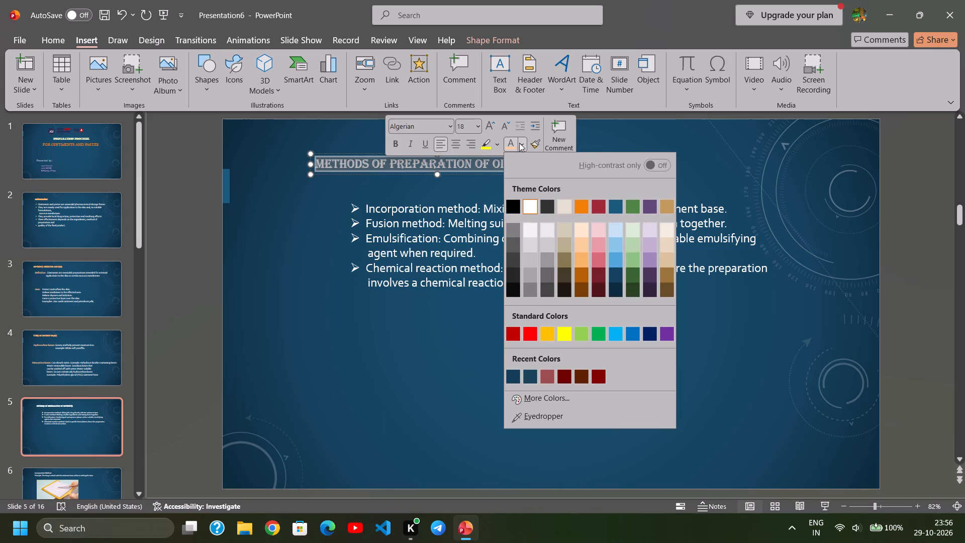
pyautogui.click(581, 256)
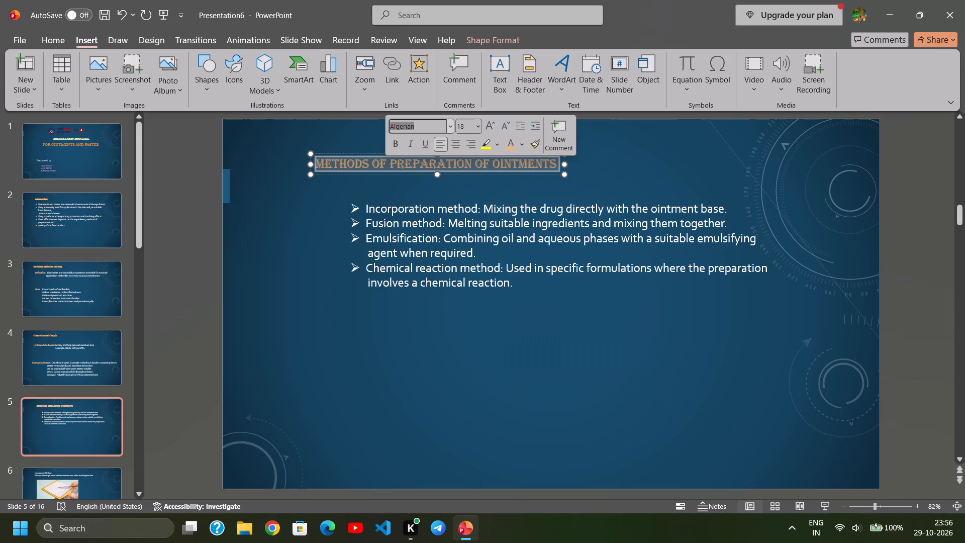
# Move the bulleted list of preparation methods left and slightly down, lining up its start with the slide heading.
pyautogui.click(344, 203)
pyautogui.moveTo(345, 203); pyautogui.dragTo(309, 213)
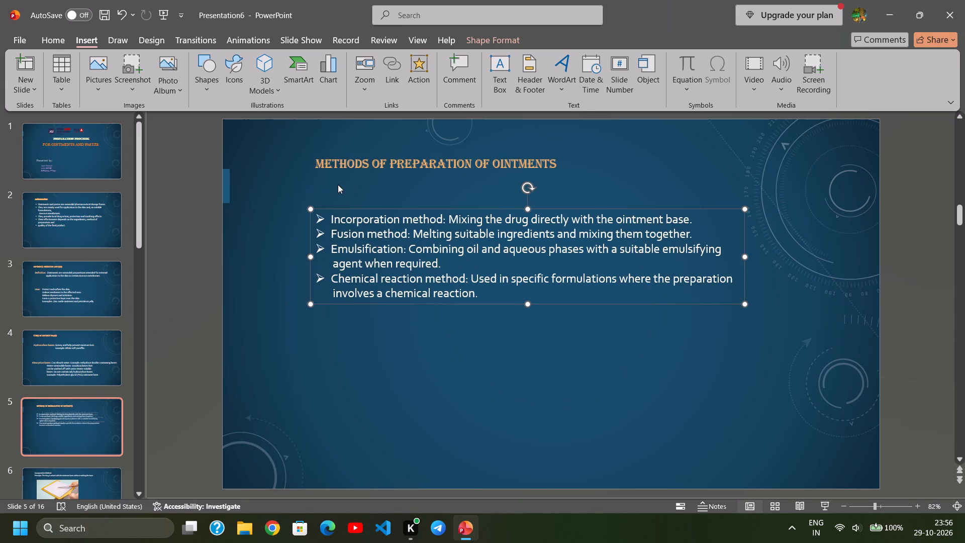
# Move the Methods of Preparation of Ointments heading slightly left and up, so it starts left of the bulleted list.
pyautogui.doubleClick(369, 169)
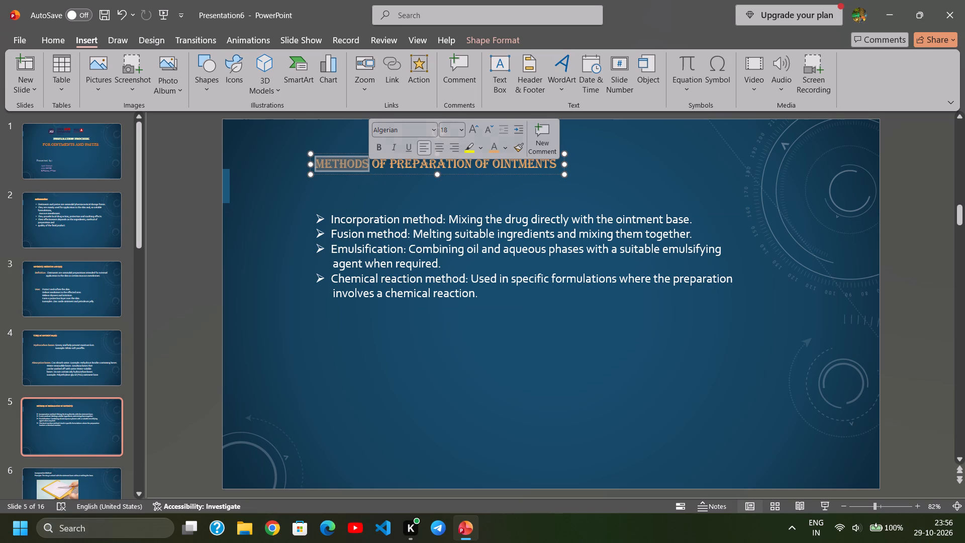
pyautogui.moveTo(555, 174); pyautogui.dragTo(523, 176)
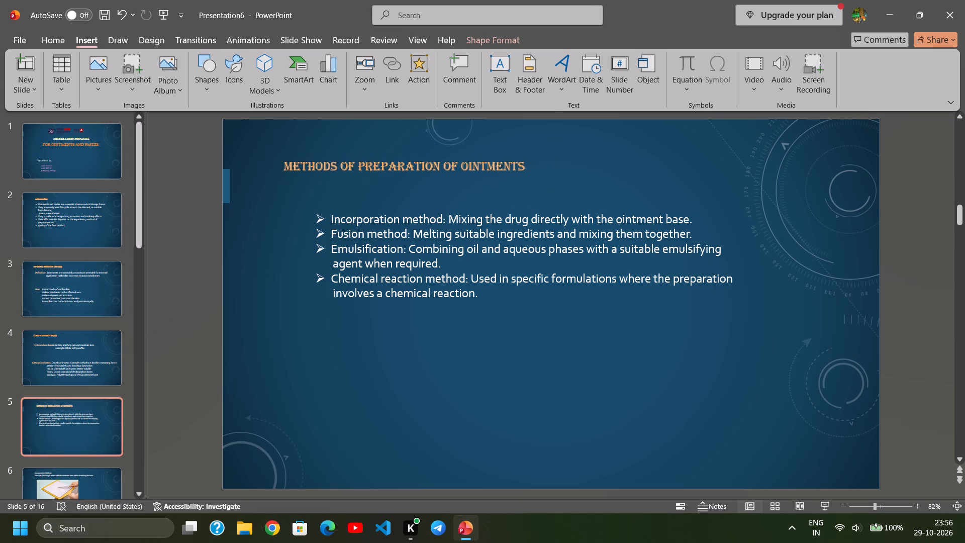
pyautogui.moveTo(523, 176); pyautogui.dragTo(518, 171)
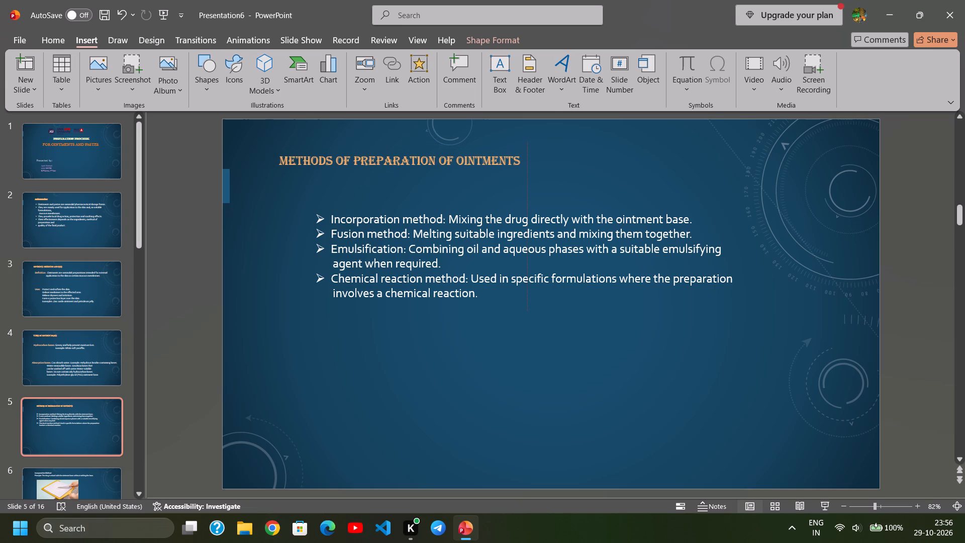
pyautogui.moveTo(518, 171); pyautogui.dragTo(520, 171)
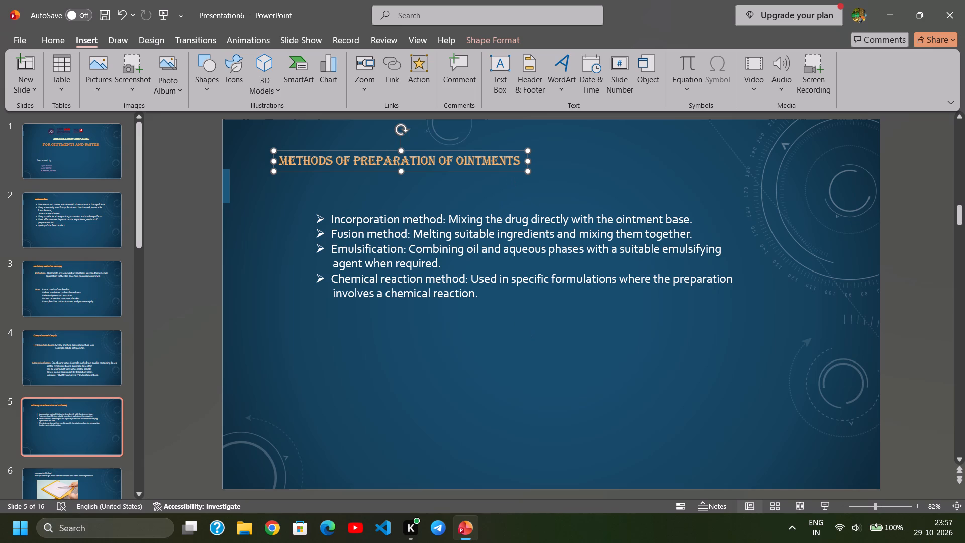
pyautogui.moveTo(516, 171); pyautogui.dragTo(526, 171)
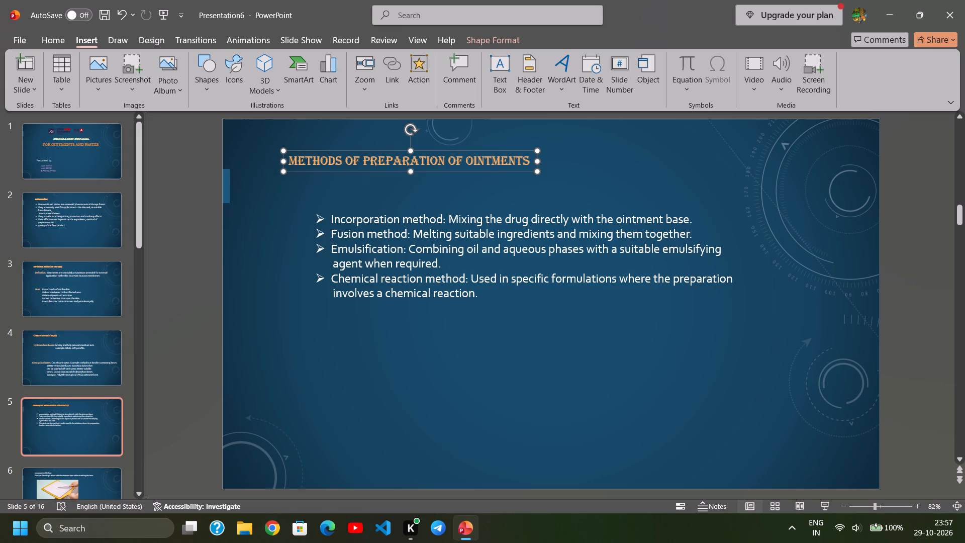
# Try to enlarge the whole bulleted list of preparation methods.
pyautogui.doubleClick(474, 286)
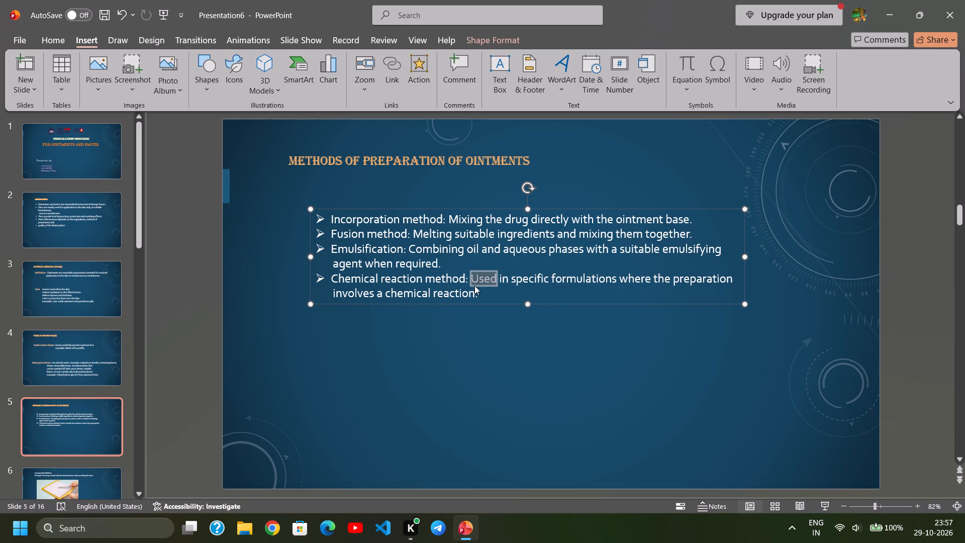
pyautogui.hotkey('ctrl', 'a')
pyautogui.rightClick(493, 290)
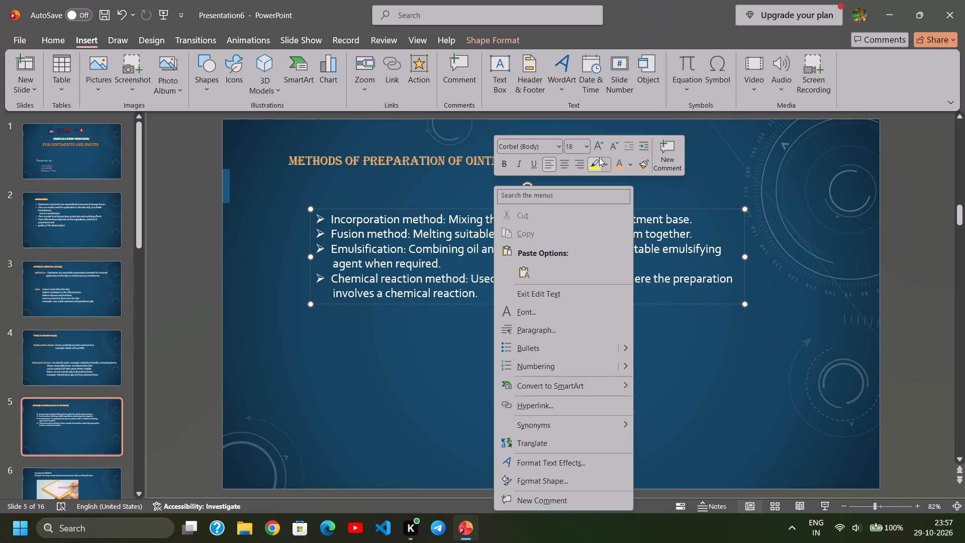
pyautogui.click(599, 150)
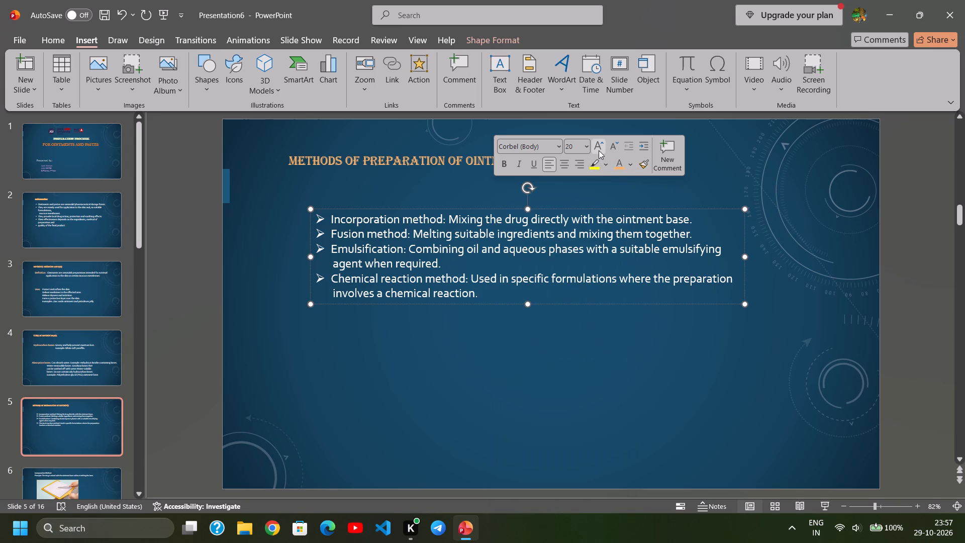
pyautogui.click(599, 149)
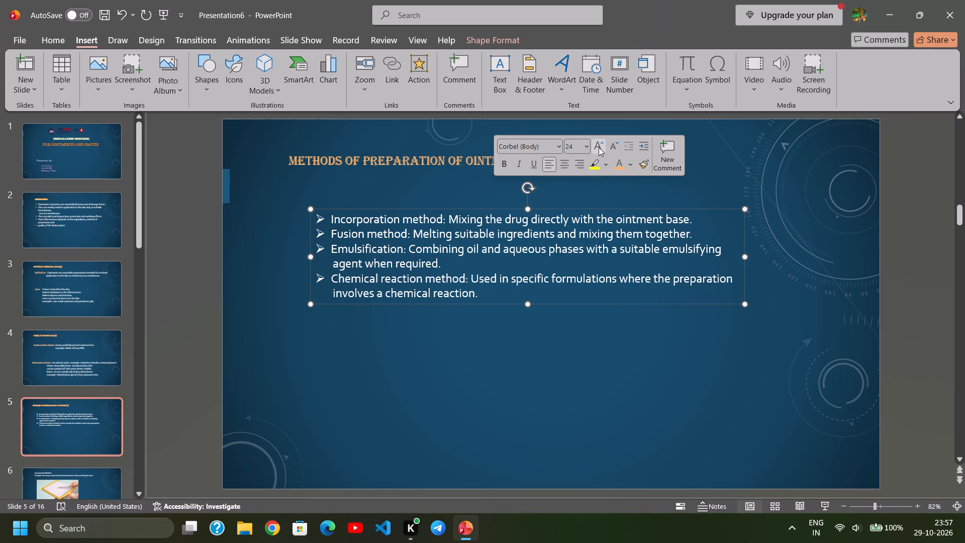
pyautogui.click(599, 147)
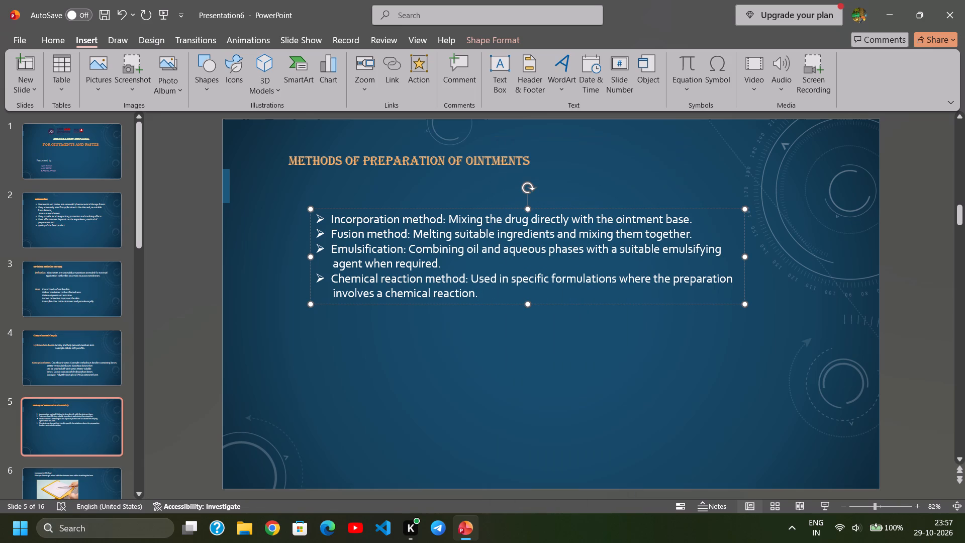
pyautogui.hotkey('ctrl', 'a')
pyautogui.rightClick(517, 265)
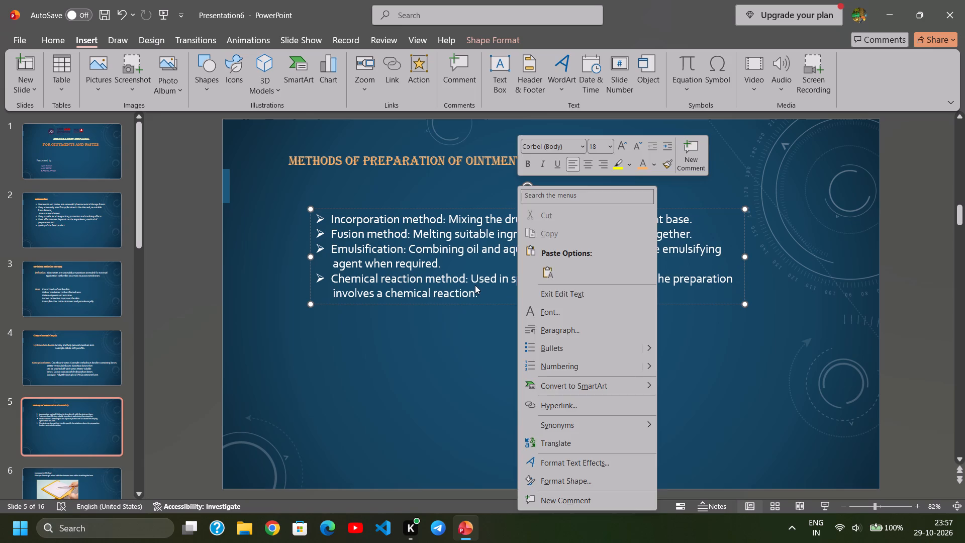
# Select all the text in the bulleted preparation methods list and enlarge it to size 28.
pyautogui.click(475, 285)
pyautogui.hotkey('ctrl', 'a')
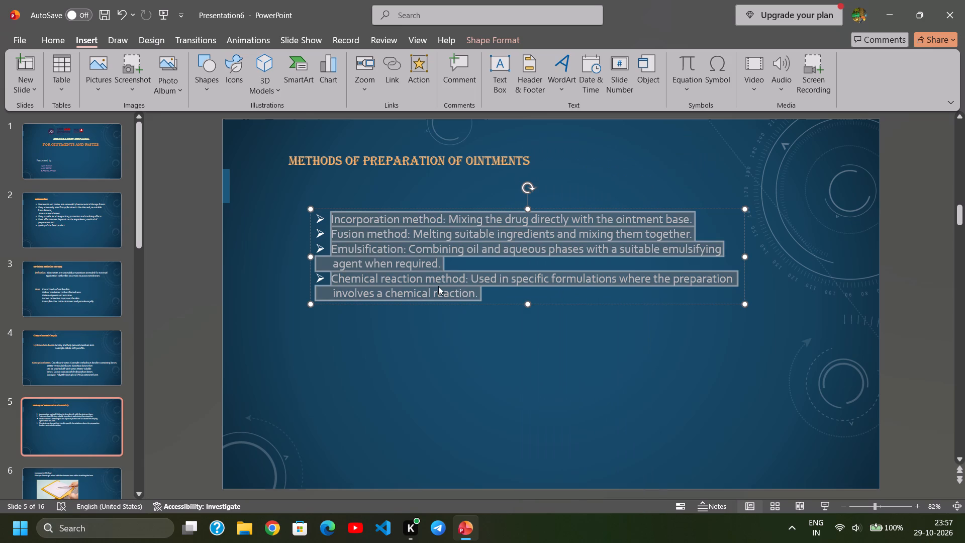
pyautogui.rightClick(438, 286)
pyautogui.click(543, 142)
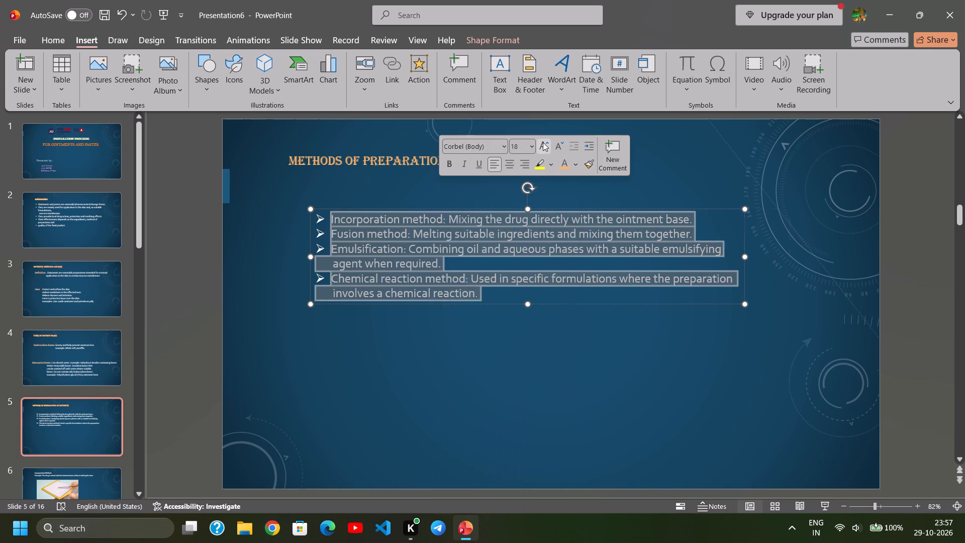
pyautogui.click(543, 142)
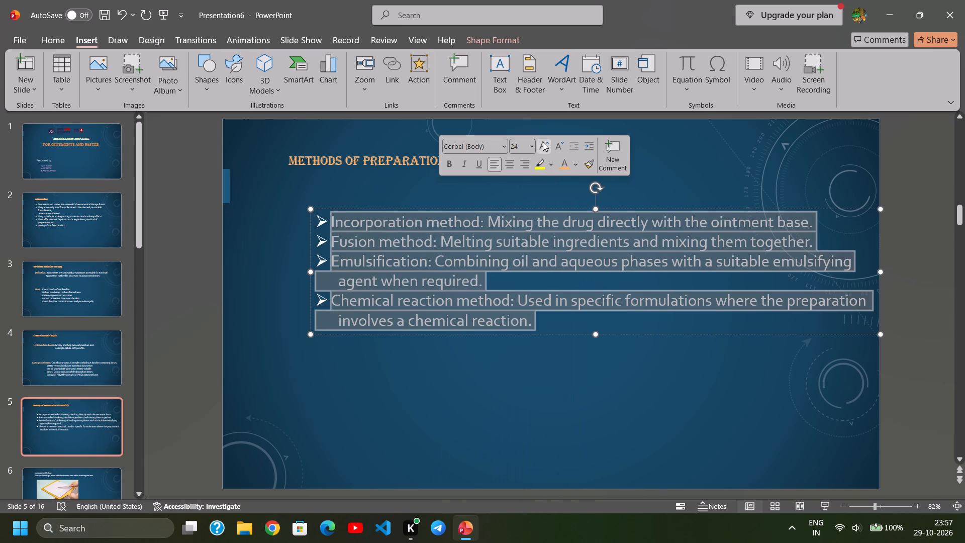
pyautogui.click(543, 142)
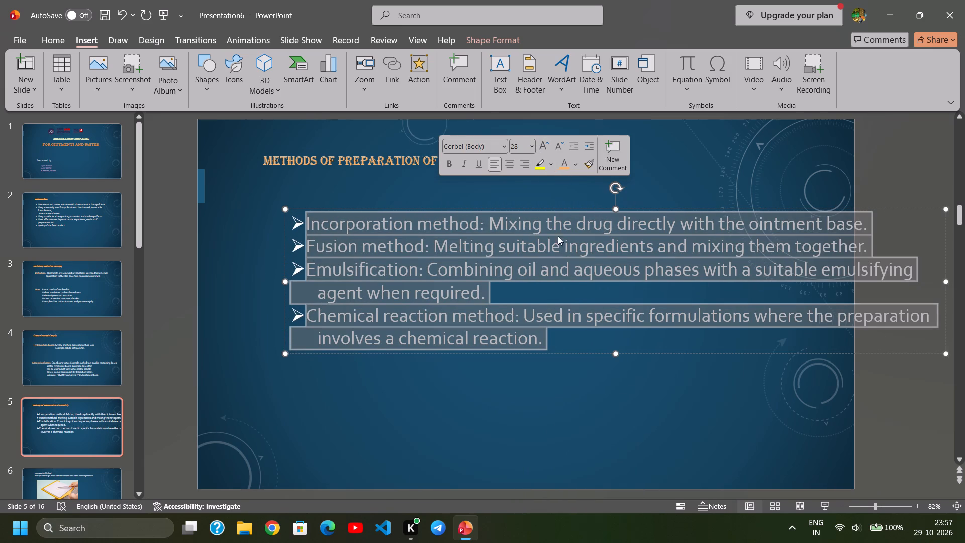
# Move the bulleted list of preparation methods left and slightly down, so its text starts in line with the slide heading.
pyautogui.click(584, 346)
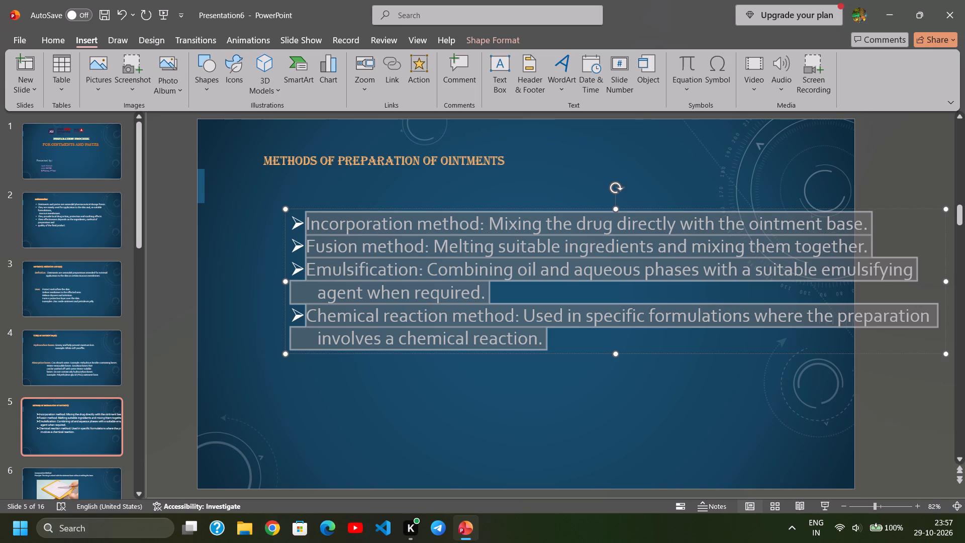
pyautogui.moveTo(584, 346); pyautogui.dragTo(568, 352)
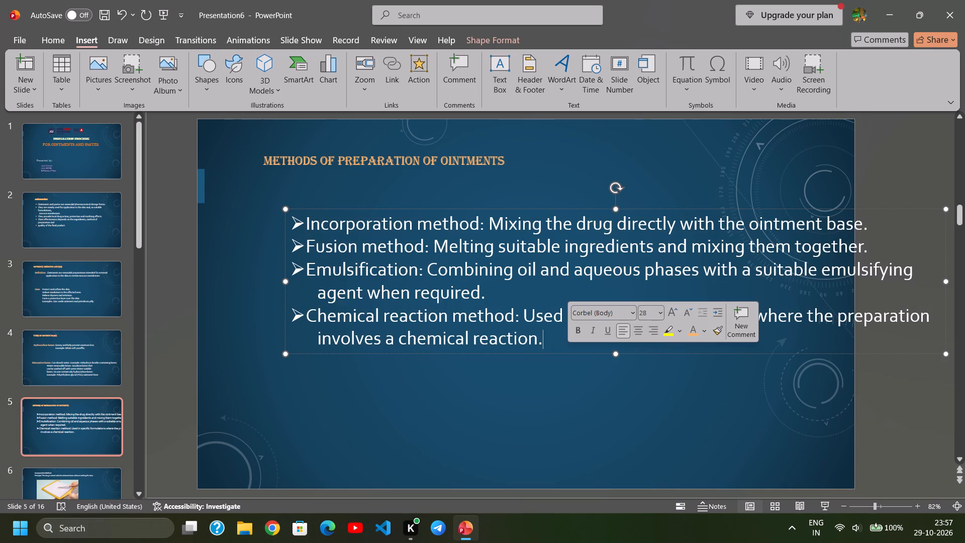
pyautogui.moveTo(583, 351); pyautogui.dragTo(528, 372)
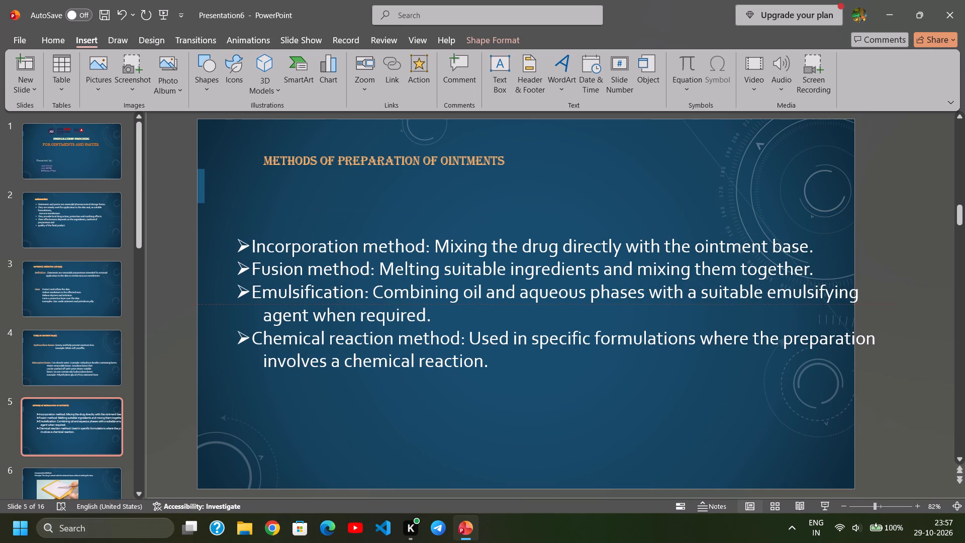
pyautogui.moveTo(528, 372); pyautogui.dragTo(542, 370)
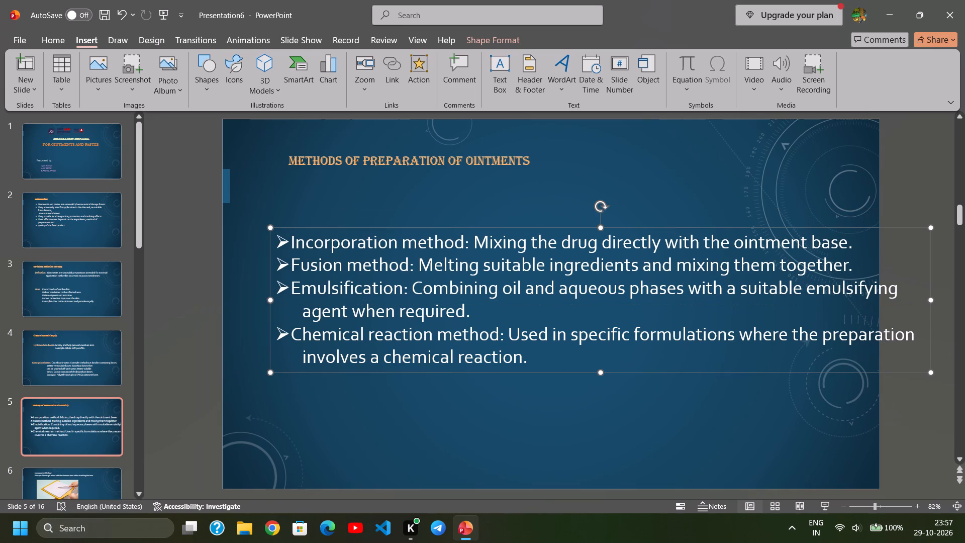
# Set the whole bulleted list of preparation methods to size 24, matching the body text on the Types of Ointment Bases slide.
pyautogui.click(417, 324)
pyautogui.doubleClick(415, 331)
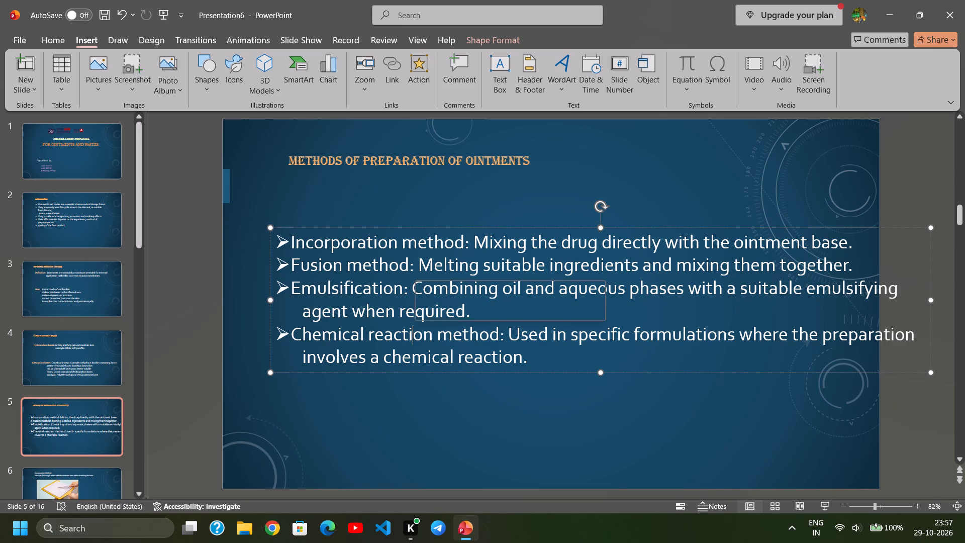
pyautogui.click(512, 143)
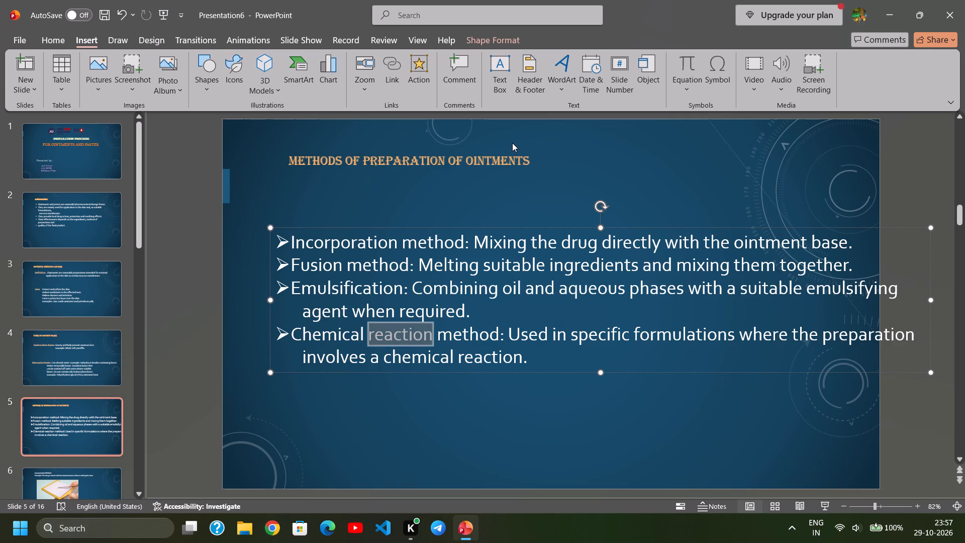
pyautogui.press('Left')
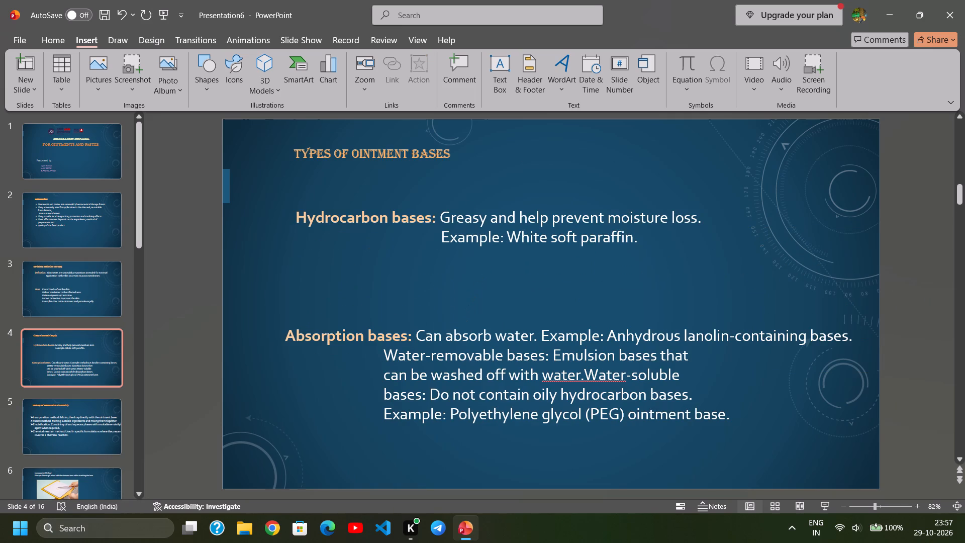
pyautogui.click(458, 335)
pyautogui.click(458, 335)
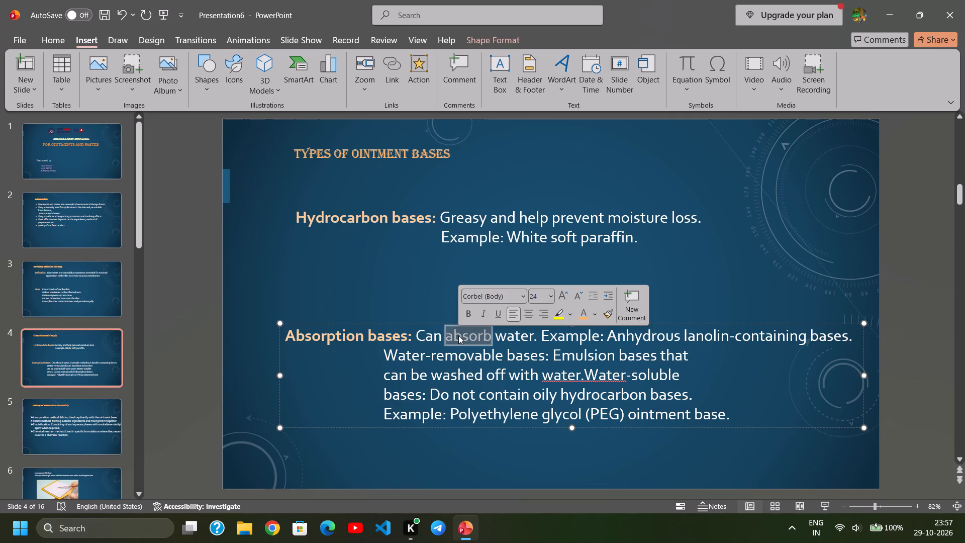
pyautogui.click(459, 433)
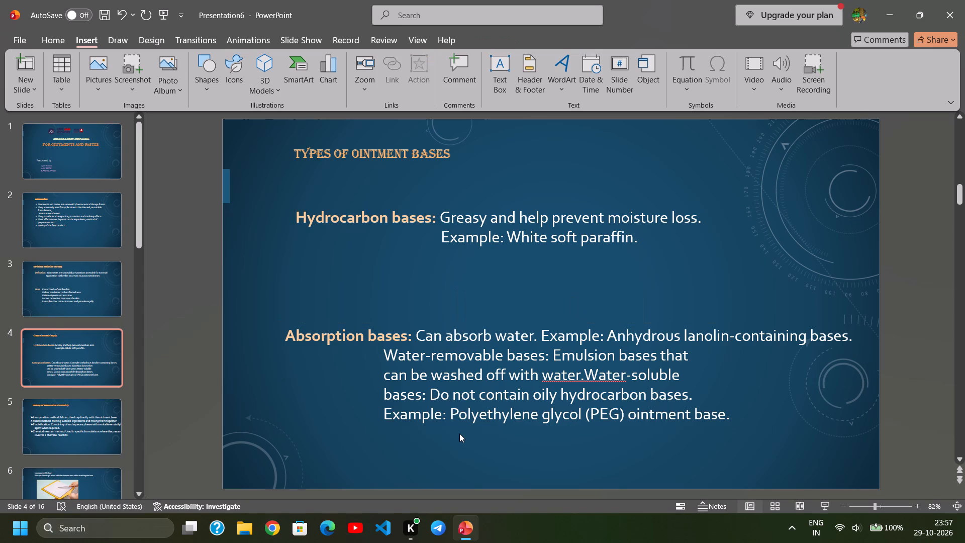
pyautogui.press('Right')
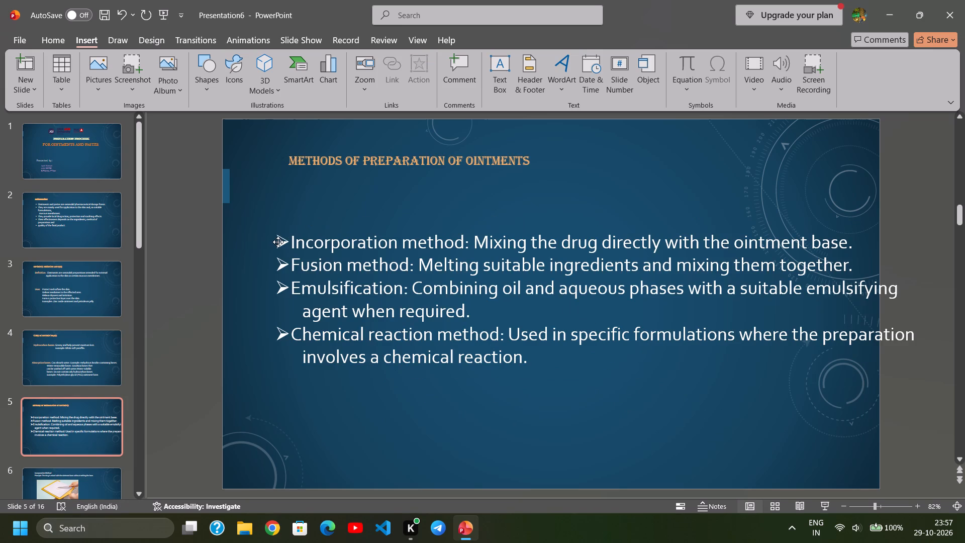
pyautogui.doubleClick(278, 242)
pyautogui.hotkey('ctrl', 'a')
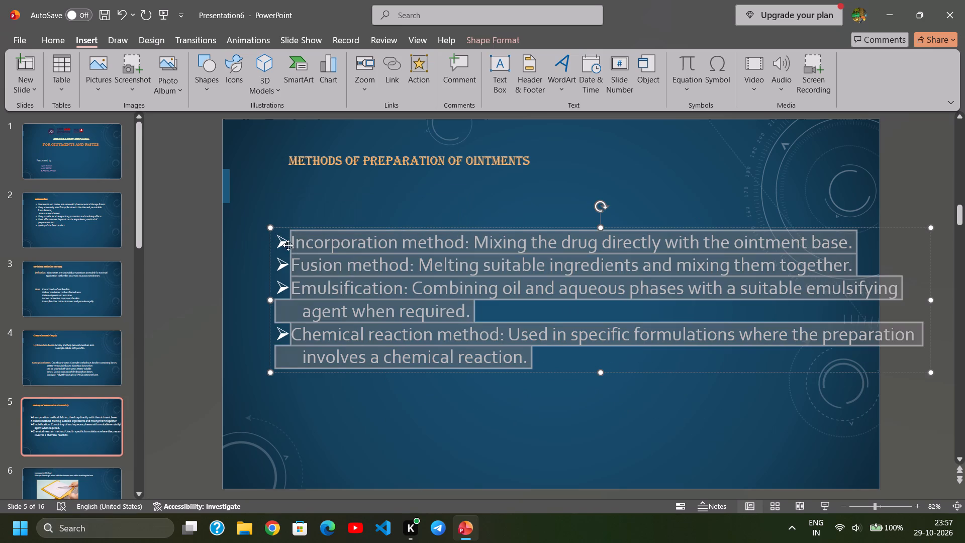
pyautogui.rightClick(329, 273)
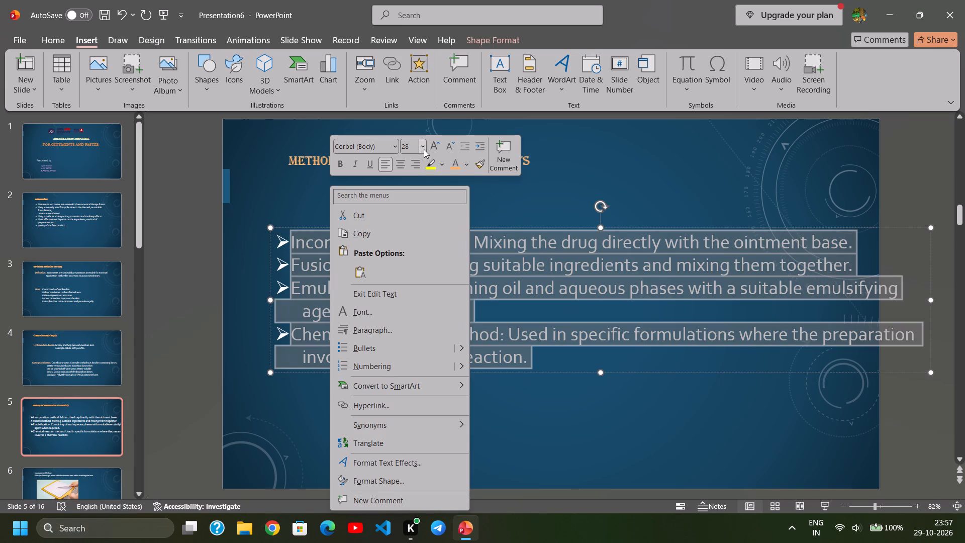
pyautogui.click(443, 144)
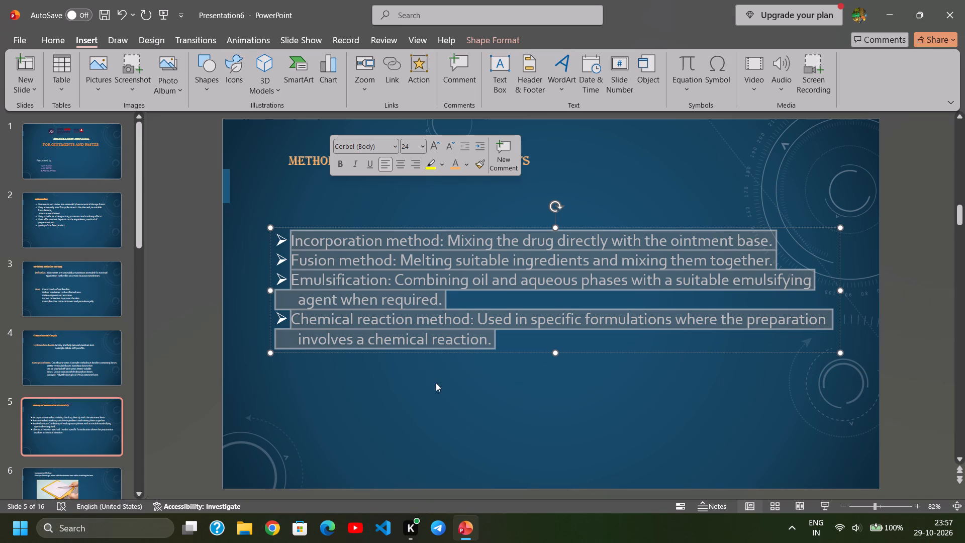
pyautogui.click(437, 405)
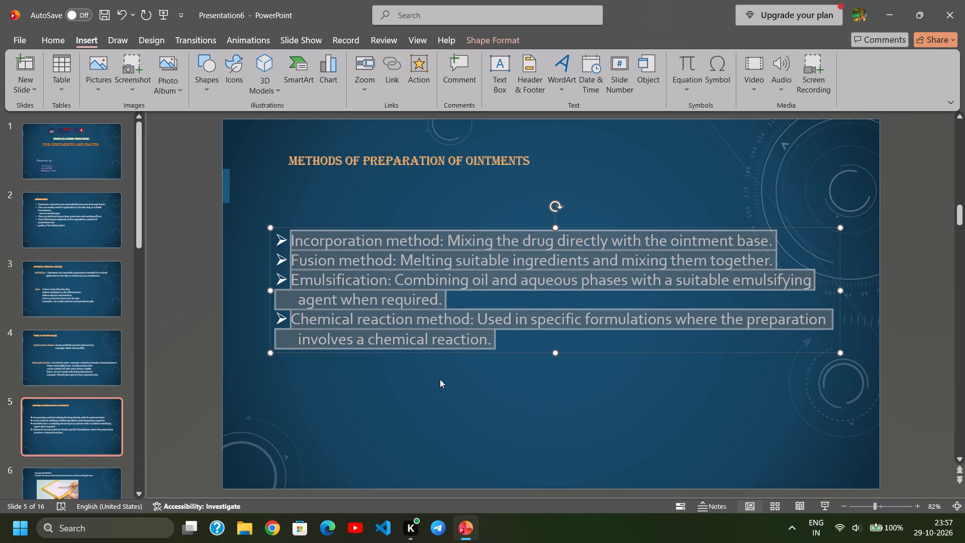
# Format the Incorporation Method heading on slide 6 in the Algerian font and light orange.
pyautogui.press('Right')
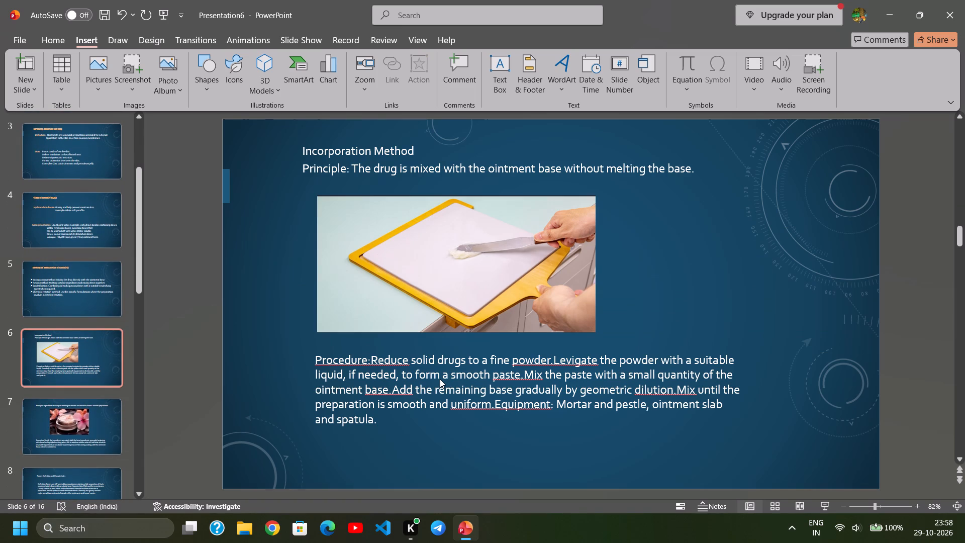
pyautogui.click(424, 149)
pyautogui.keyDown('ctrl'); pyautogui.click(424, 149); pyautogui.keyUp('ctrl')
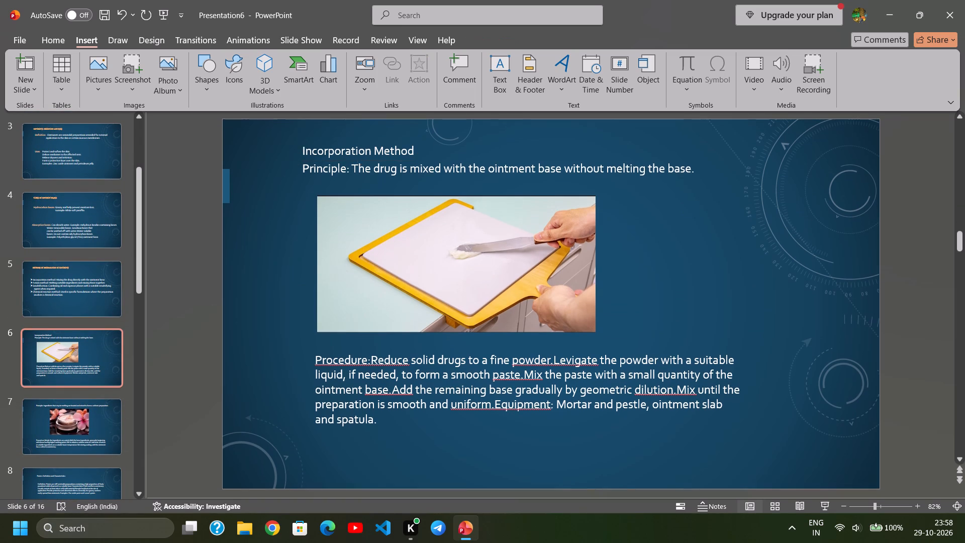
pyautogui.hotkey('ctrl', 'a')
pyautogui.click(411, 150)
pyautogui.hotkey('ctrl', 's')
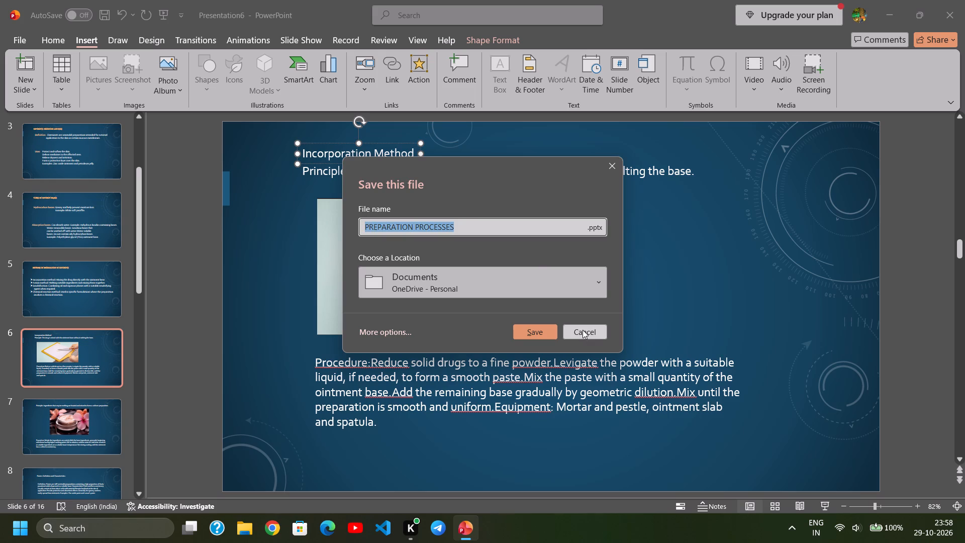
pyautogui.click(584, 328)
pyautogui.hotkey('ctrl', 'a')
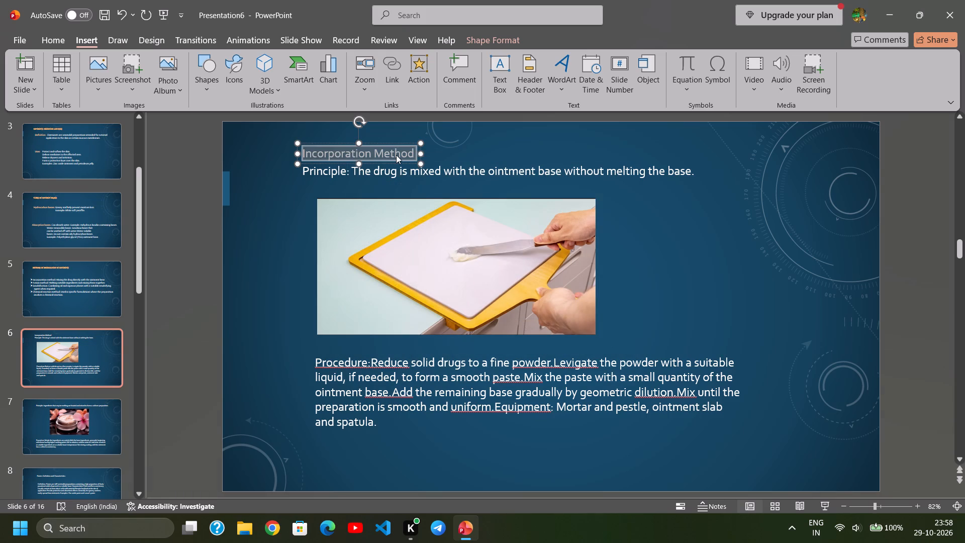
pyautogui.rightClick(396, 155)
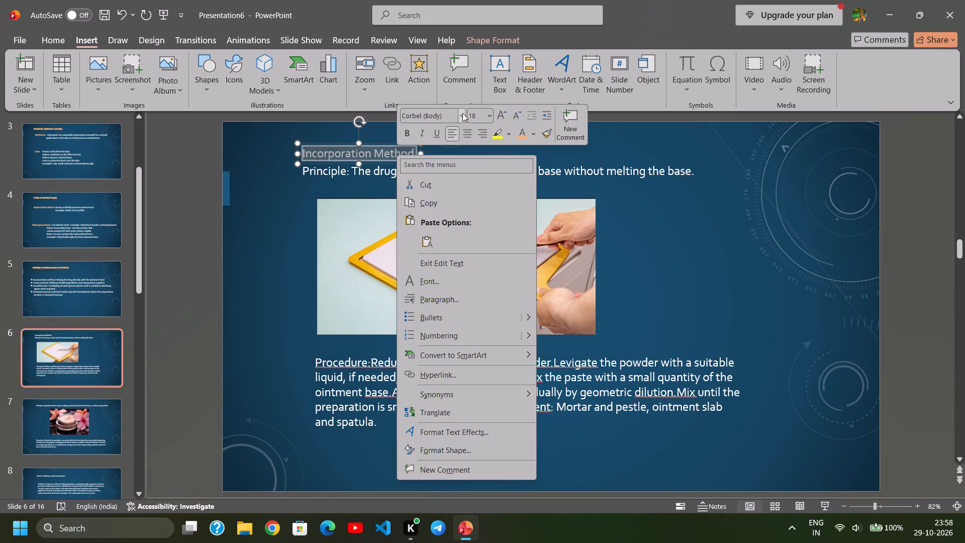
pyautogui.click(462, 113)
pyautogui.click(444, 218)
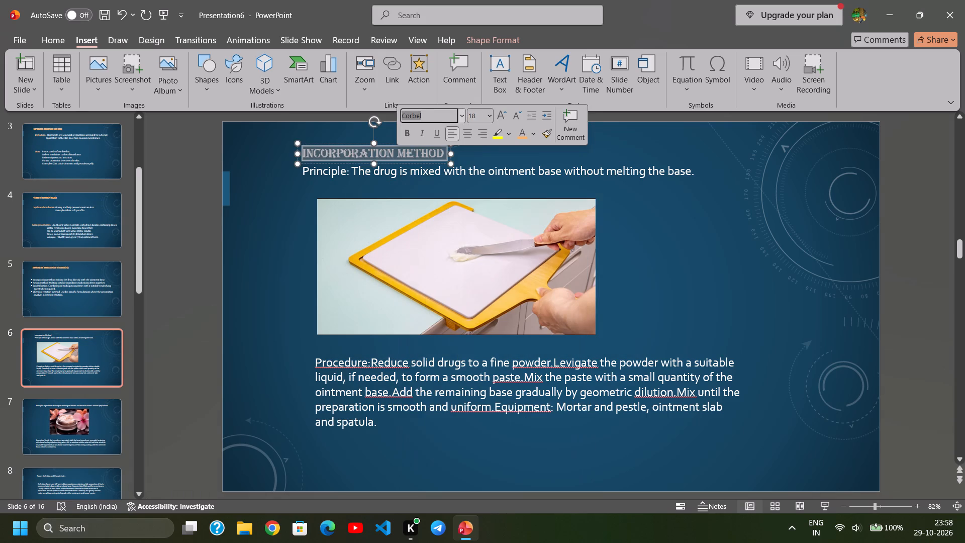
pyautogui.click(531, 129)
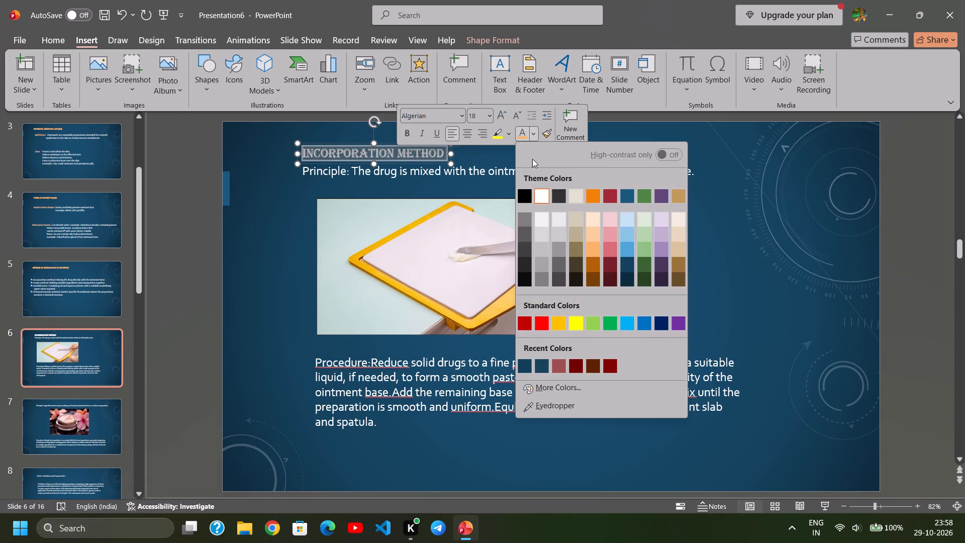
pyautogui.click(593, 244)
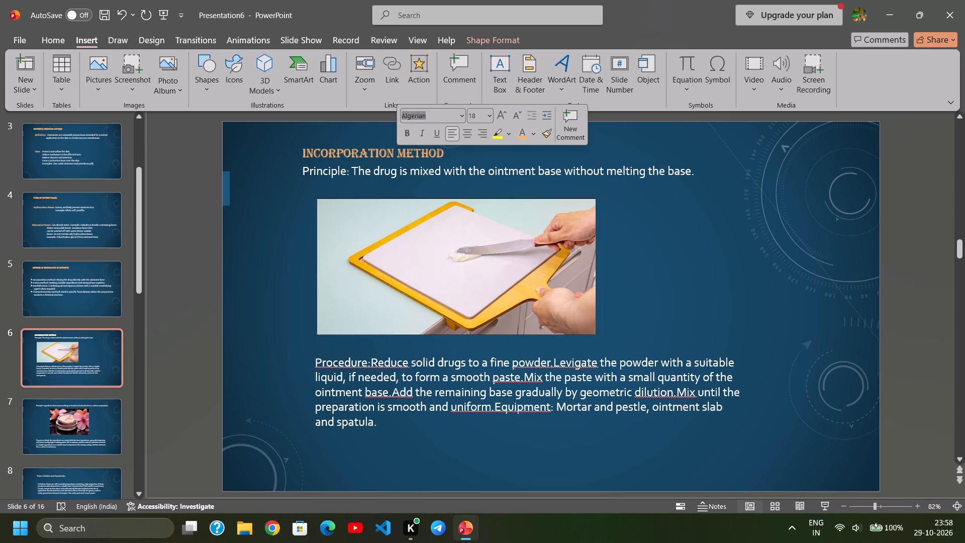
pyautogui.click(486, 161)
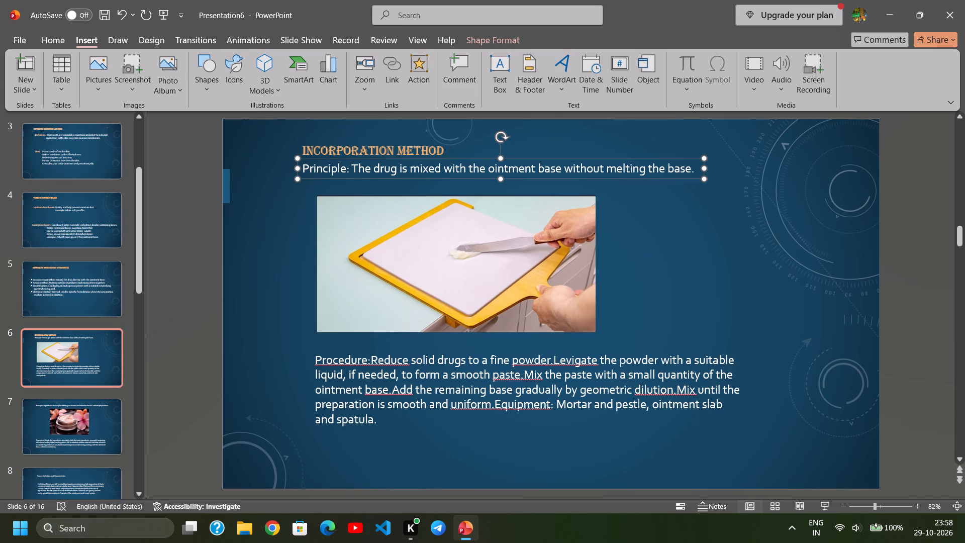
pyautogui.press('Left')
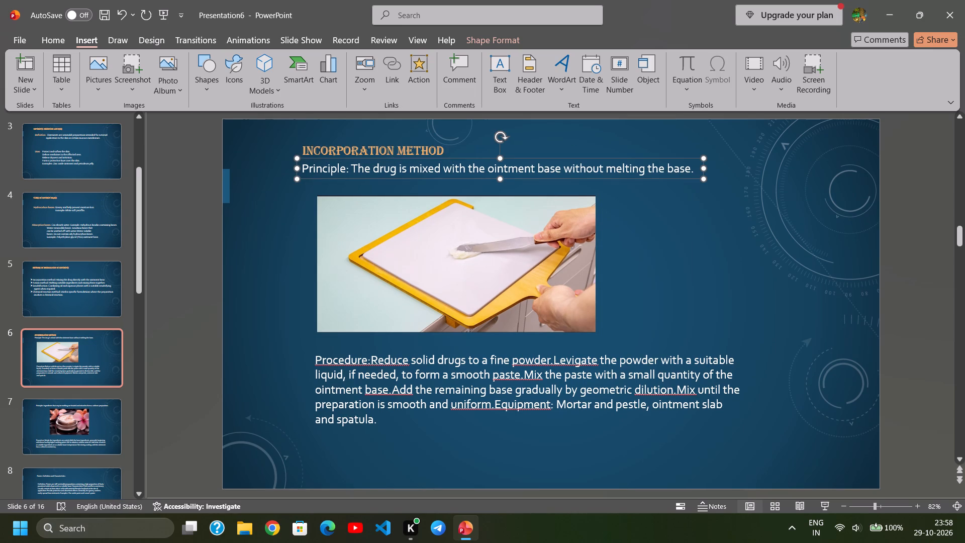
pyautogui.click(225, 264)
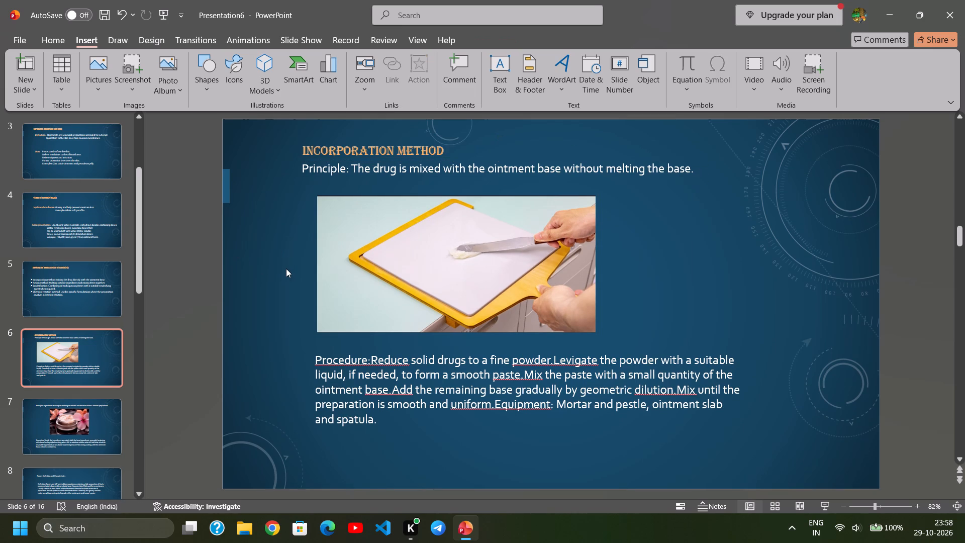
# Color the word Principle below the Incorporation Method heading light orange.
pyautogui.doubleClick(337, 172)
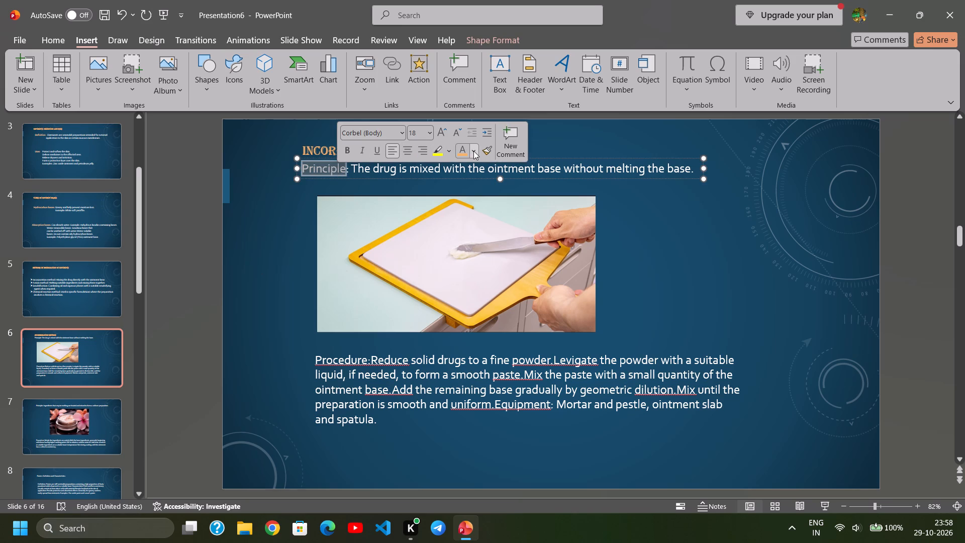
pyautogui.click(474, 151)
pyautogui.click(535, 250)
pyautogui.click(255, 240)
# On the Types of Ointment Bases slide, move the Hydrocarbon bases text slightly left to align with the Absorption bases text.
pyautogui.press('Left')
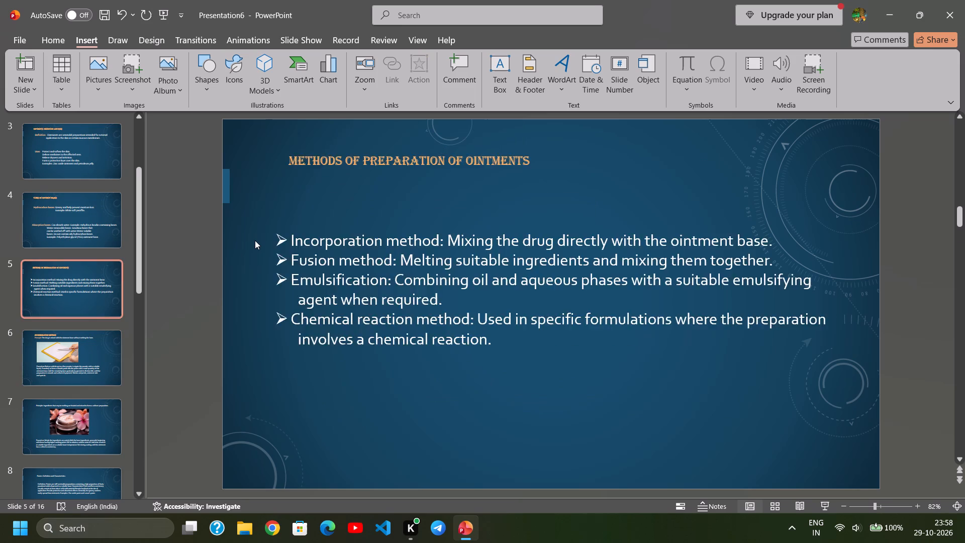
pyautogui.press('Left')
pyautogui.press('Left')
pyautogui.press('Left')
pyautogui.press('Left')
pyautogui.press('Right')
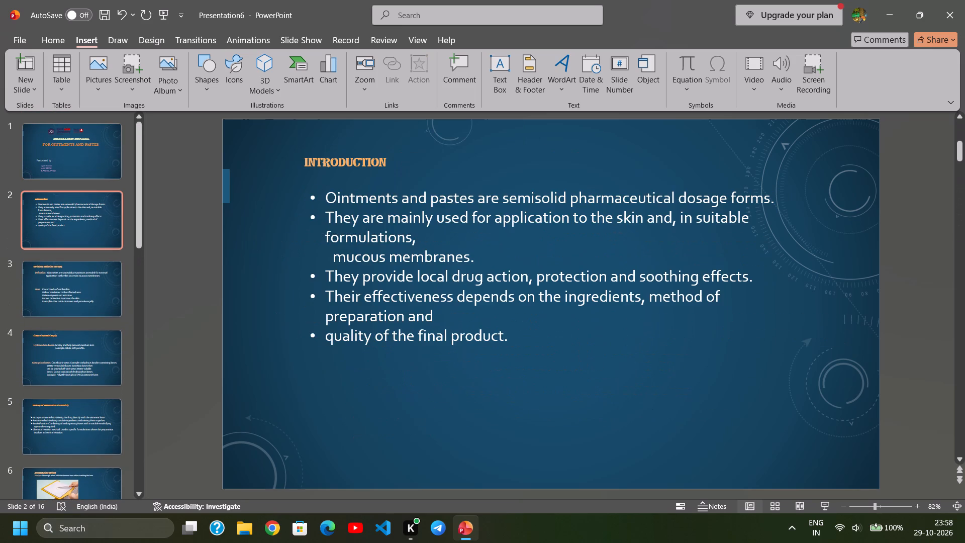
pyautogui.press('Right')
pyautogui.press('Right')
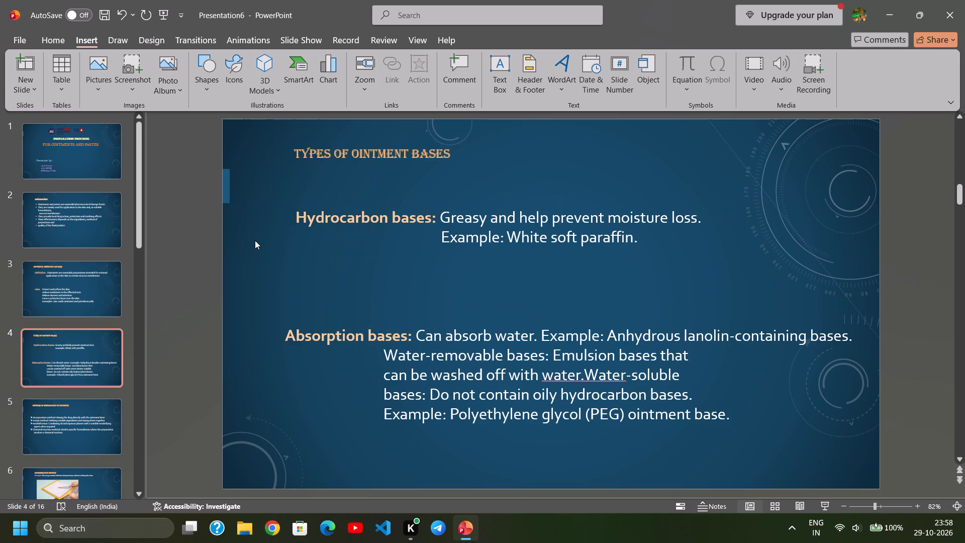
pyautogui.click(294, 221)
pyautogui.click(296, 219)
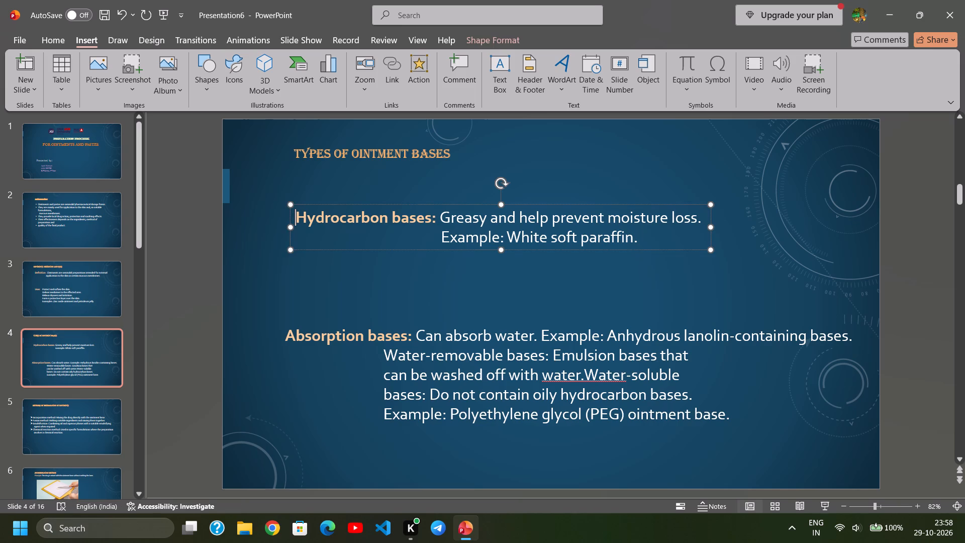
pyautogui.press('BackSpace')
pyautogui.press('BackSpace')
pyautogui.moveTo(289, 226); pyautogui.dragTo(282, 227)
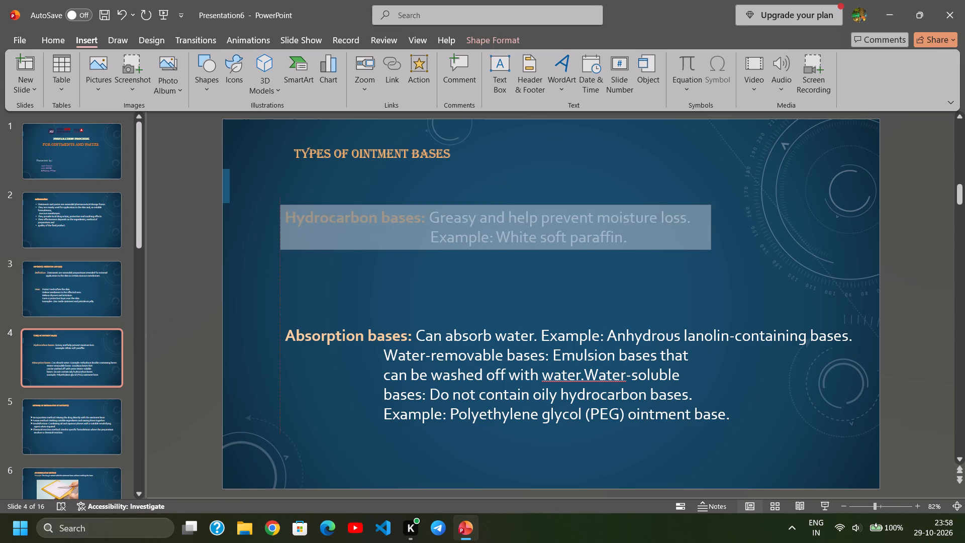
pyautogui.moveTo(282, 227); pyautogui.dragTo(281, 227)
pyautogui.click(274, 267)
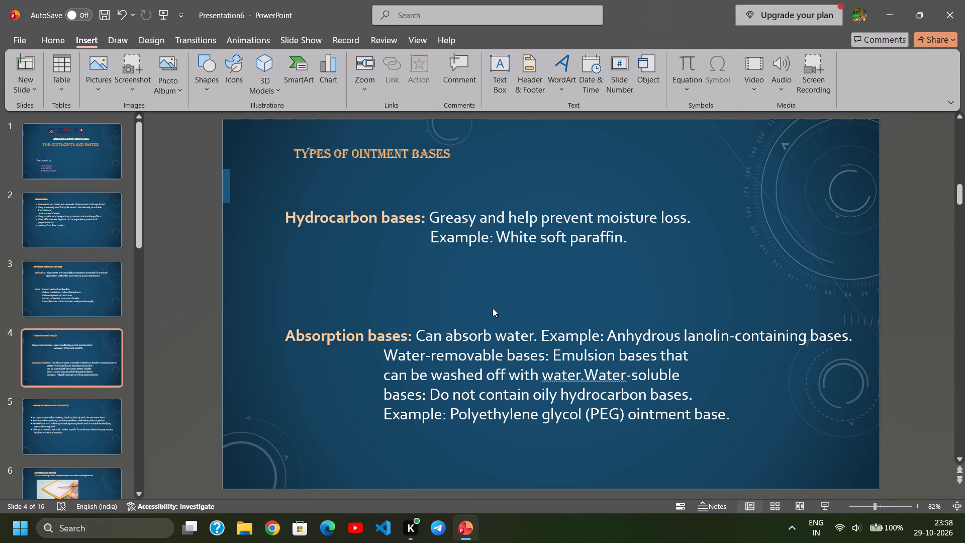
# On the Types of Ointment Bases slide, move the heading left so it starts slightly left of the Hydrocarbon bases label.
pyautogui.press('Left')
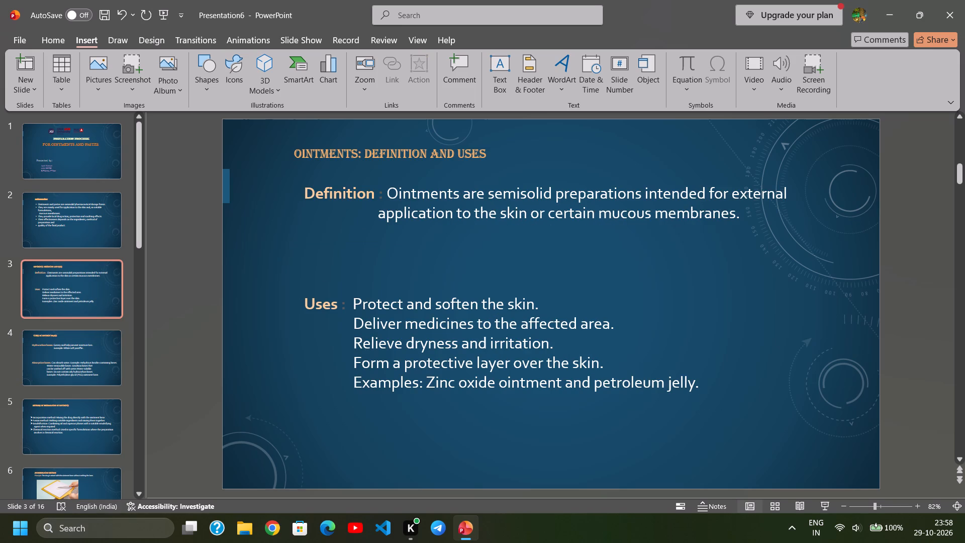
pyautogui.press('Right')
pyautogui.press('Left')
pyautogui.press('Left')
pyautogui.press('Right')
pyautogui.press('Right')
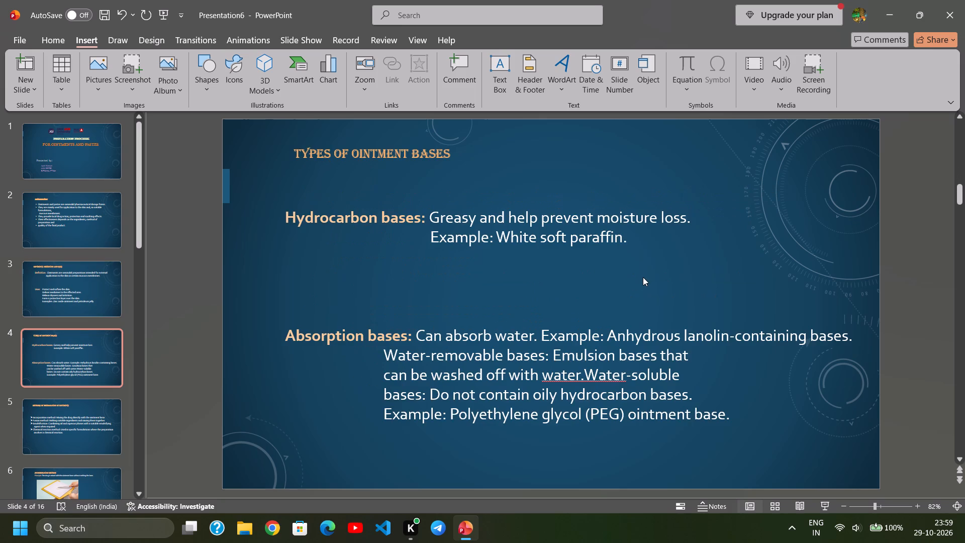
pyautogui.click(421, 155)
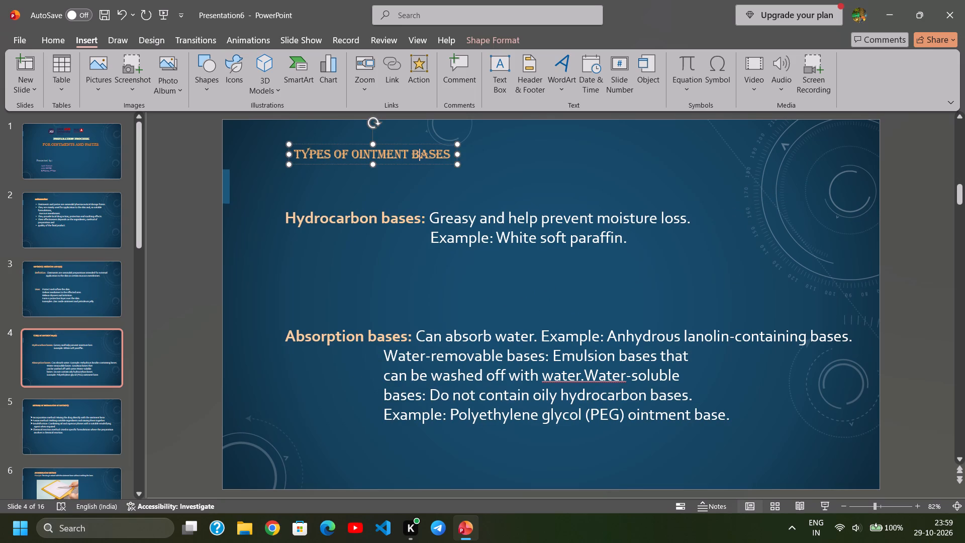
pyautogui.moveTo(361, 164); pyautogui.dragTo(344, 164)
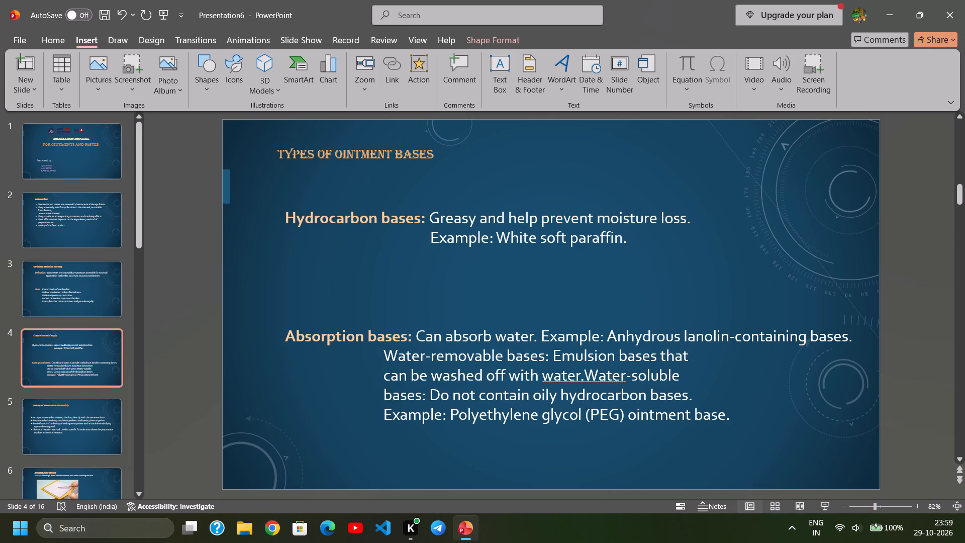
pyautogui.moveTo(344, 164); pyautogui.dragTo(352, 165)
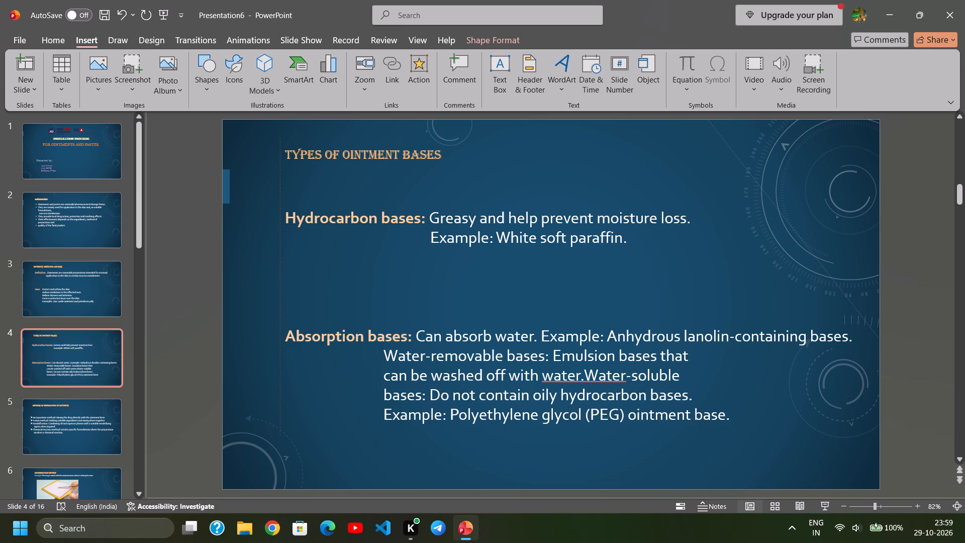
pyautogui.moveTo(352, 165); pyautogui.dragTo(338, 164)
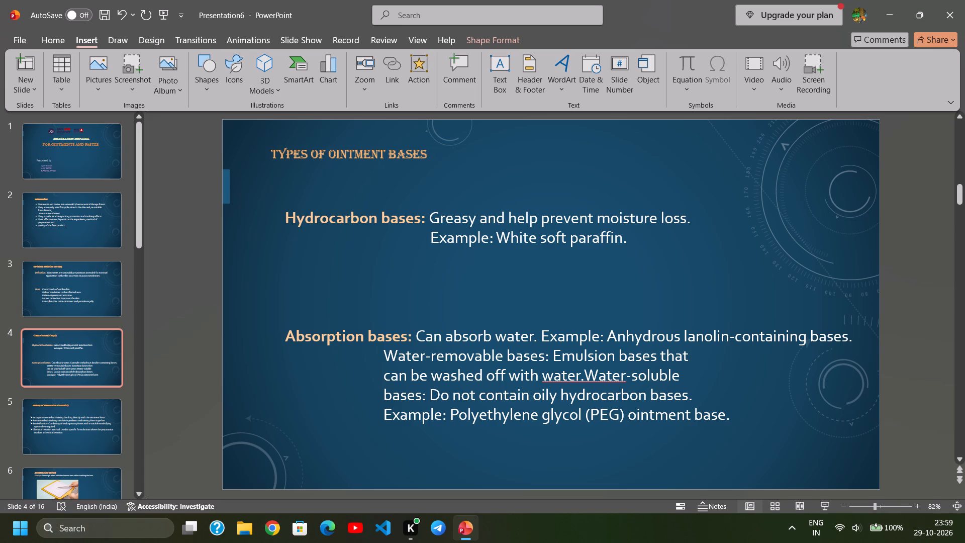
pyautogui.moveTo(338, 164); pyautogui.dragTo(339, 164)
pyautogui.click(365, 187)
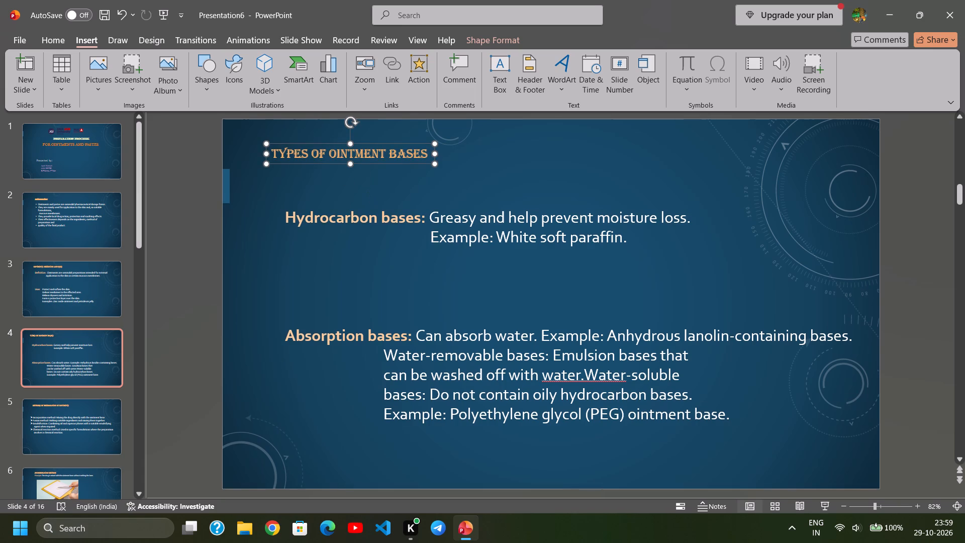
# Insert a space between "water." and "Water-soluble" in the Absorption bases text.
pyautogui.click(586, 378)
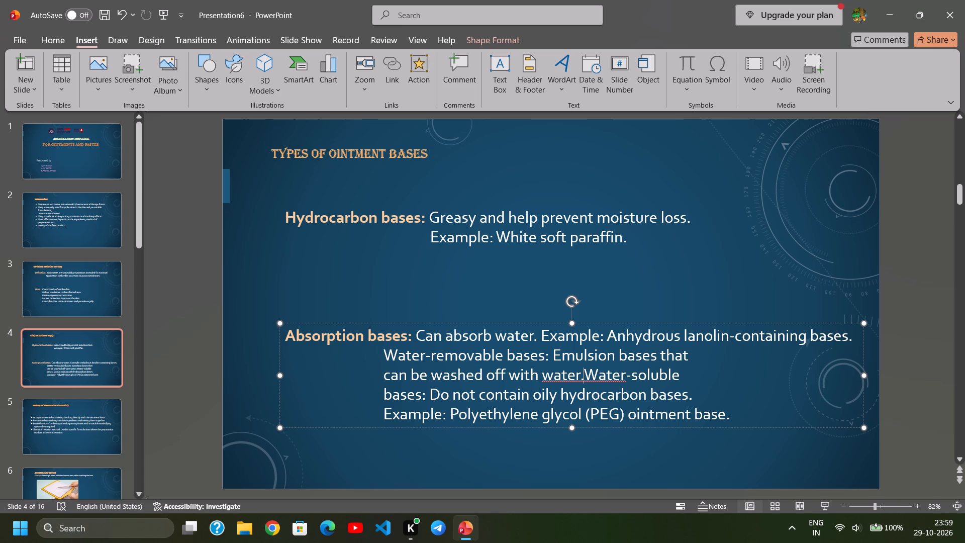
pyautogui.press('space')
pyautogui.click(656, 275)
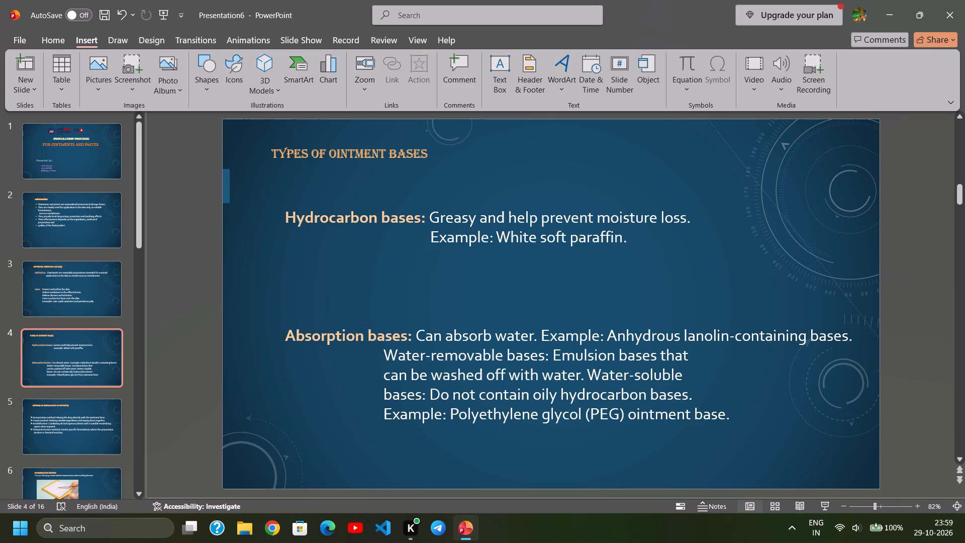
# Review the headings and body text on slides 2 through 7, ending on the Incorporation Method slide.
pyautogui.press('Left')
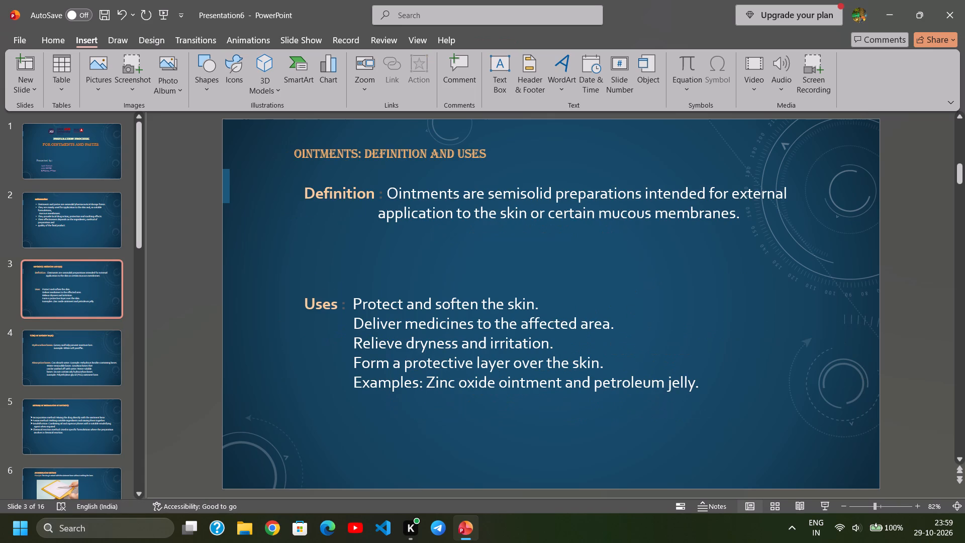
pyautogui.press('Left')
pyautogui.press('Right')
pyautogui.press('Right')
pyautogui.press('Right')
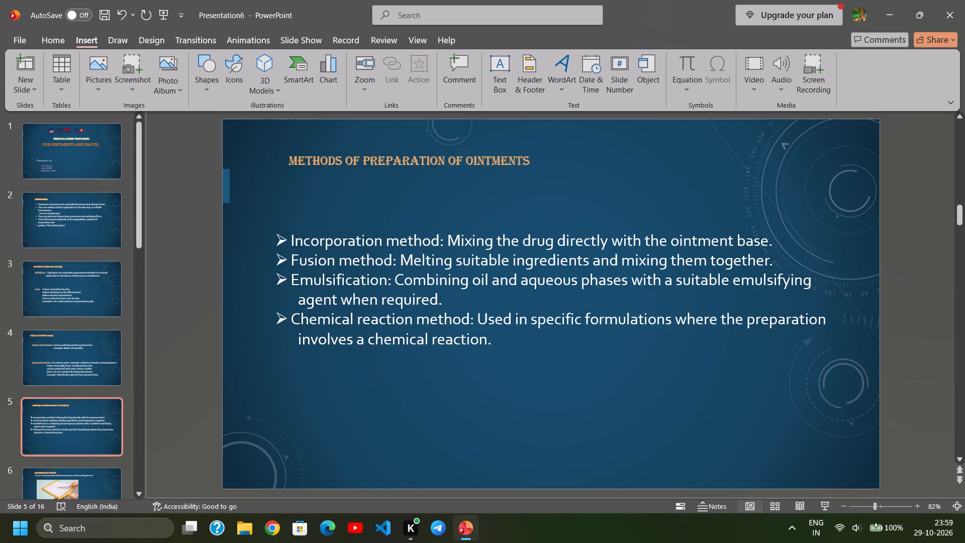
pyautogui.press('Right')
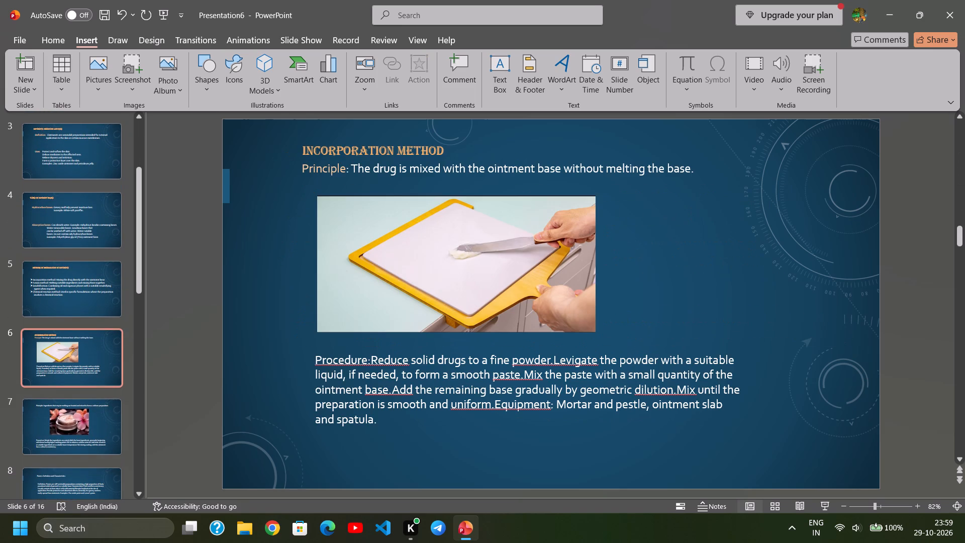
pyautogui.press('Right')
pyautogui.press('Left')
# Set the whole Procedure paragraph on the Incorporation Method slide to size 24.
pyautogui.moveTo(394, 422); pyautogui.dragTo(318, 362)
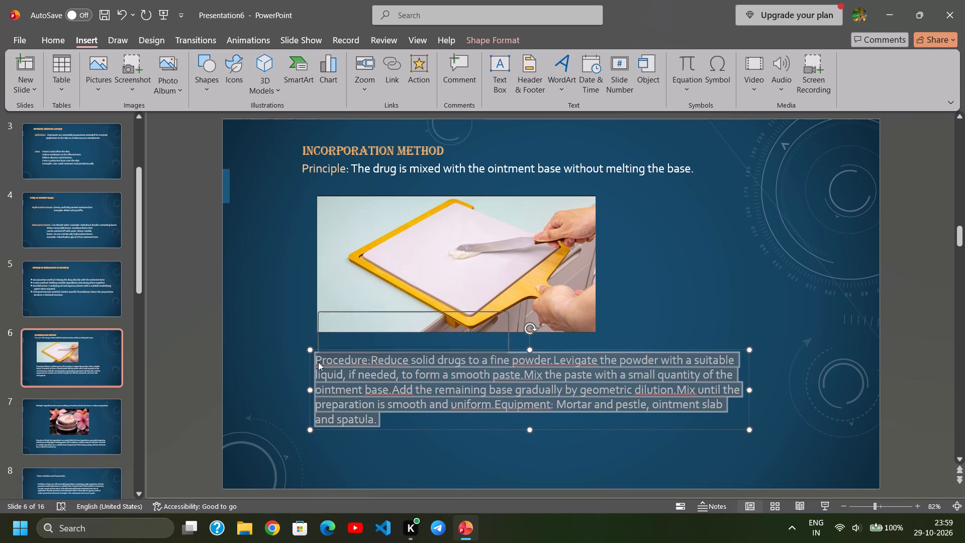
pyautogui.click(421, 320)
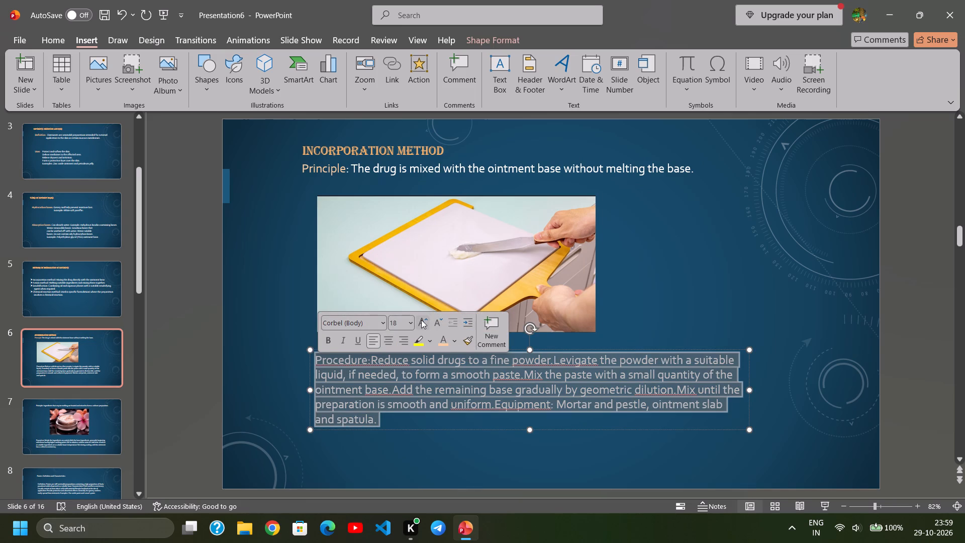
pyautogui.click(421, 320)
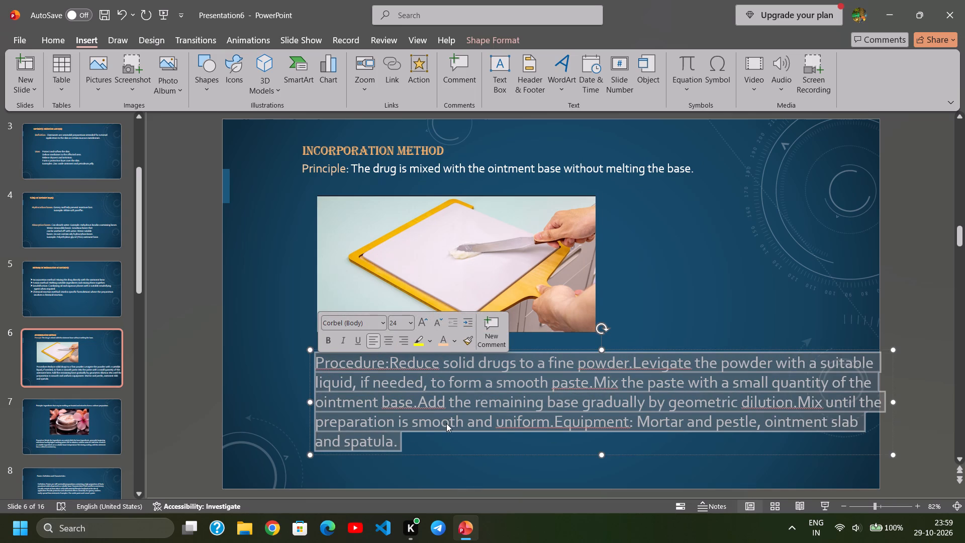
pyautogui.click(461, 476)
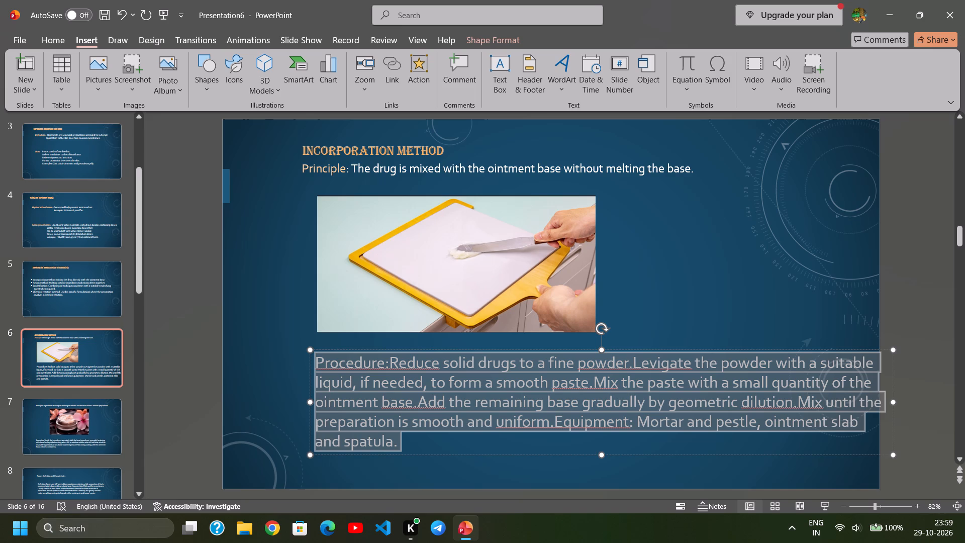
# Move the Procedure paragraph on the Incorporation Method slide slightly left and up, keeping it below the picture.
pyautogui.click(462, 371)
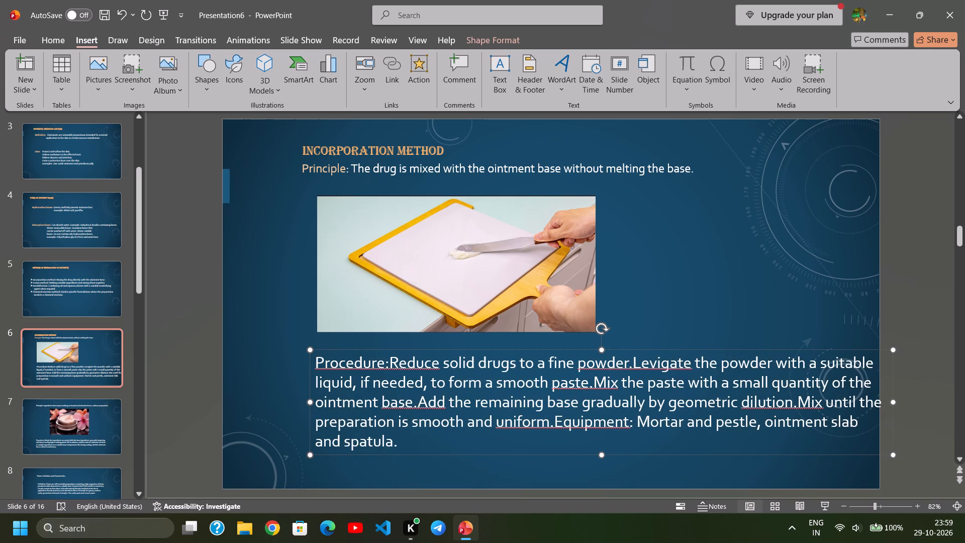
pyautogui.click(439, 449)
pyautogui.moveTo(439, 451); pyautogui.dragTo(420, 446)
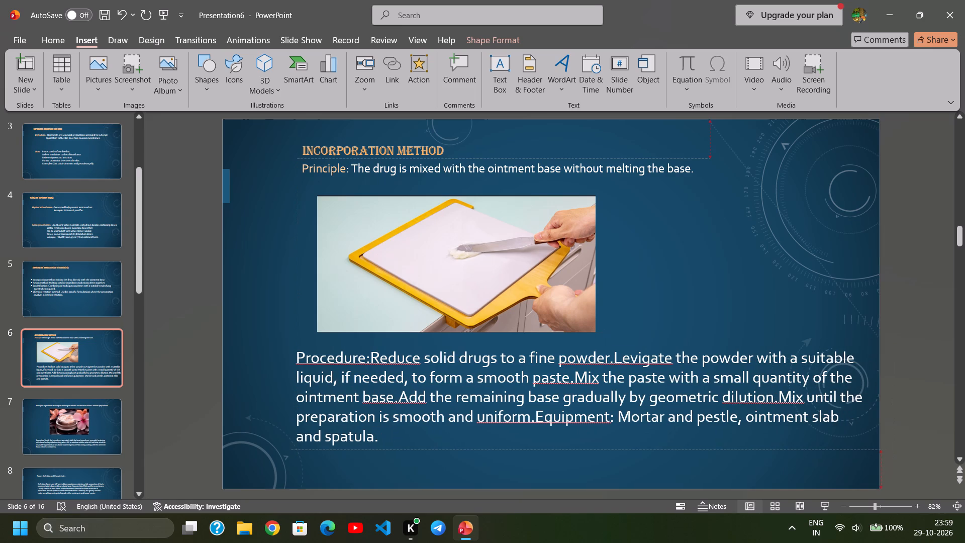
pyautogui.moveTo(420, 446); pyautogui.dragTo(419, 447)
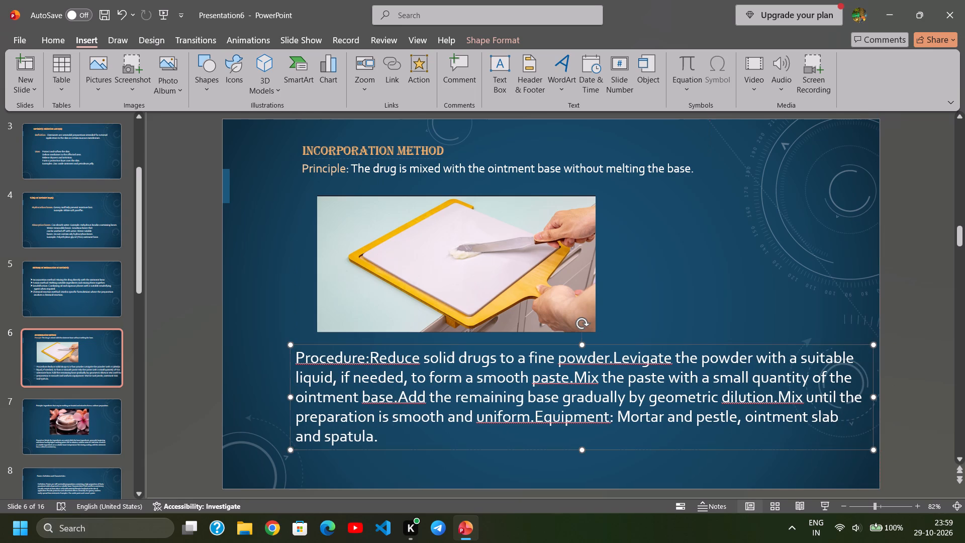
pyautogui.click(429, 464)
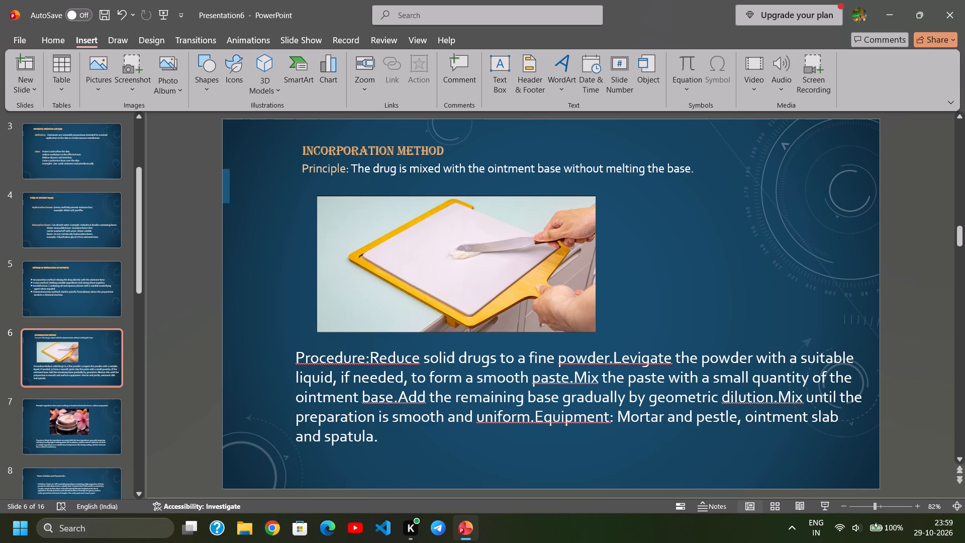
# Move the Principle line slightly left and down so it aligns with the left edge of the Procedure paragraph.
pyautogui.click(344, 151)
pyautogui.click(344, 151)
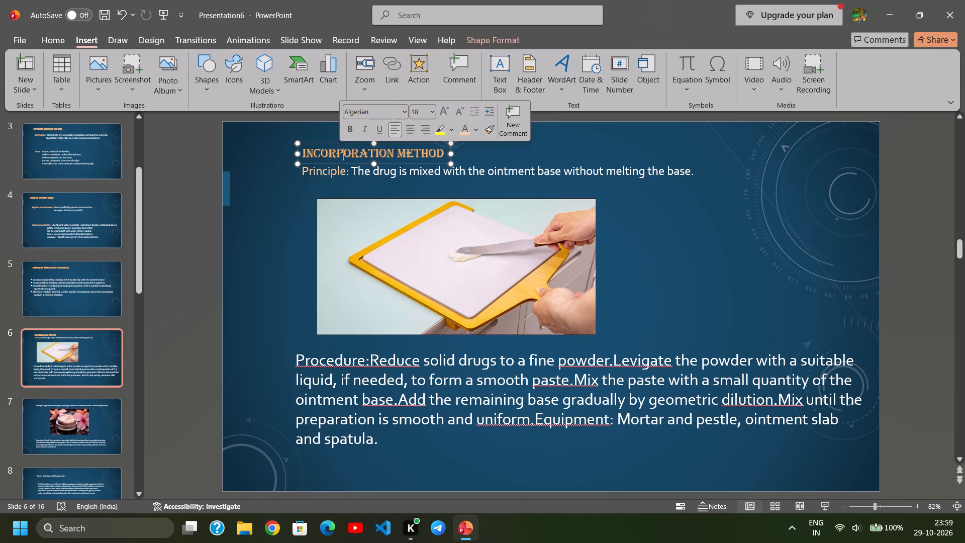
pyautogui.moveTo(334, 161); pyautogui.dragTo(307, 156)
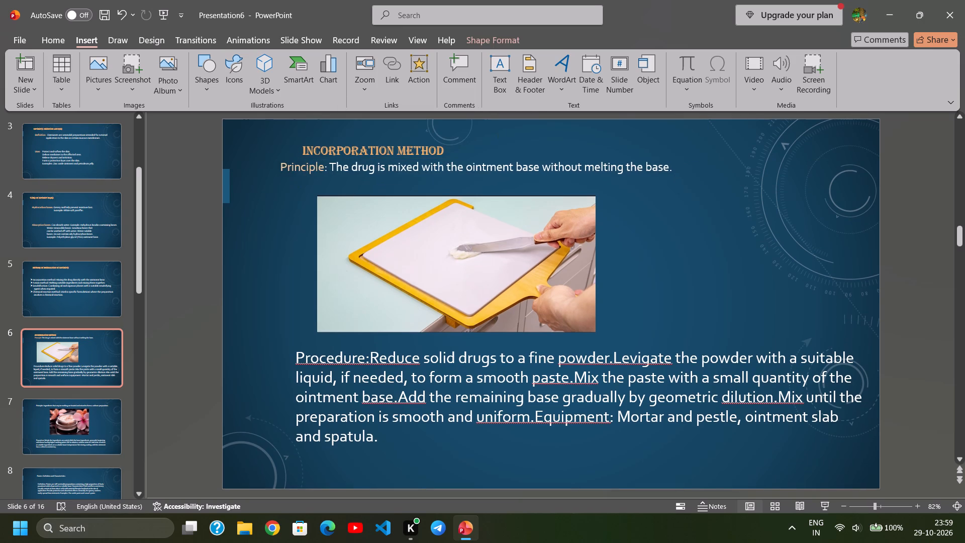
pyautogui.moveTo(307, 156); pyautogui.dragTo(325, 163)
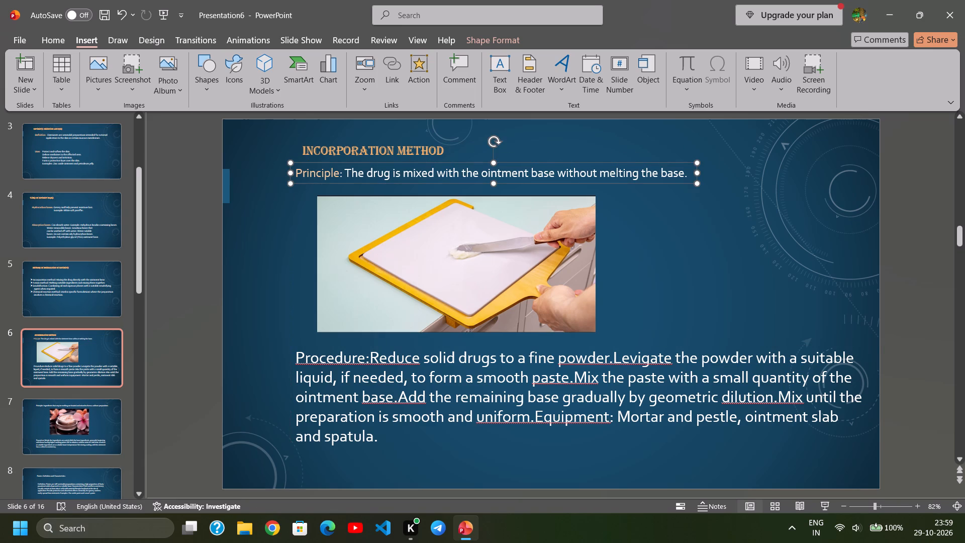
# Move the Incorporation Method heading left so it starts left of the Principle line.
pyautogui.click(323, 155)
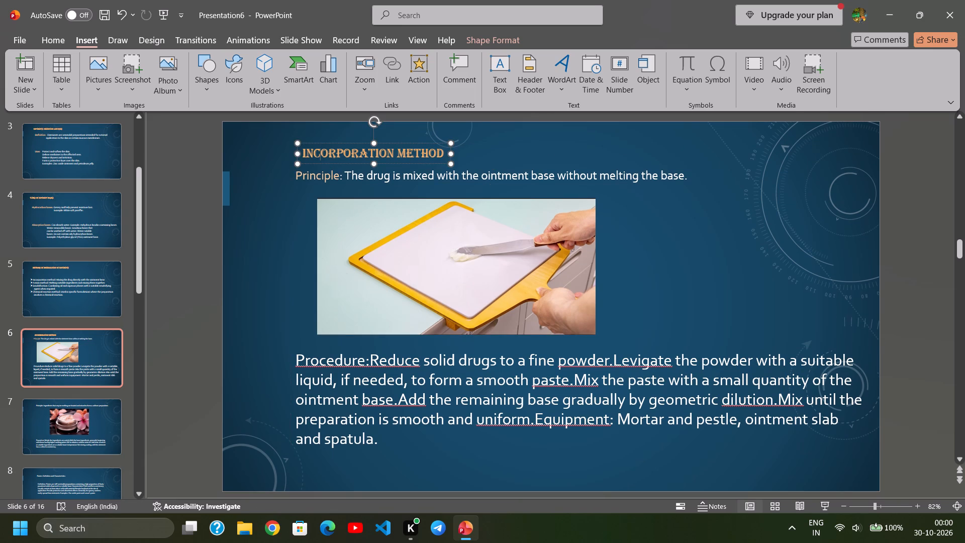
pyautogui.moveTo(322, 161); pyautogui.dragTo(281, 165)
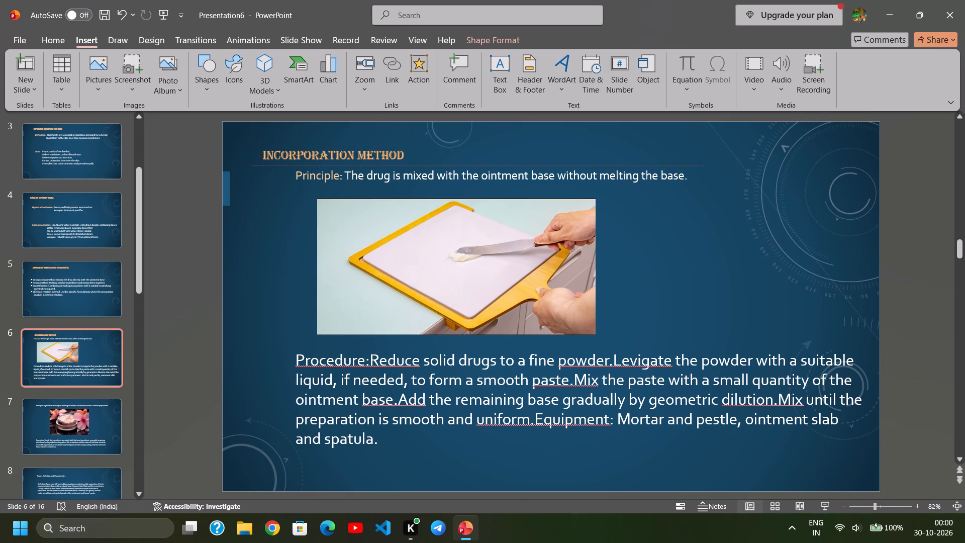
pyautogui.moveTo(281, 165); pyautogui.dragTo(281, 163)
pyautogui.click(284, 192)
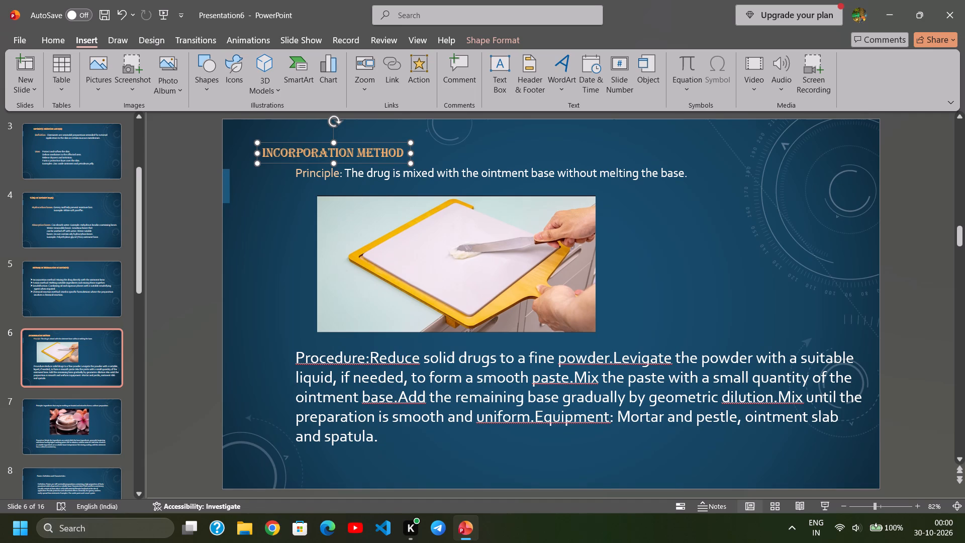
# Set the whole Procedure paragraph on the Incorporation Method slide to size 20.
pyautogui.moveTo(397, 441); pyautogui.dragTo(305, 362)
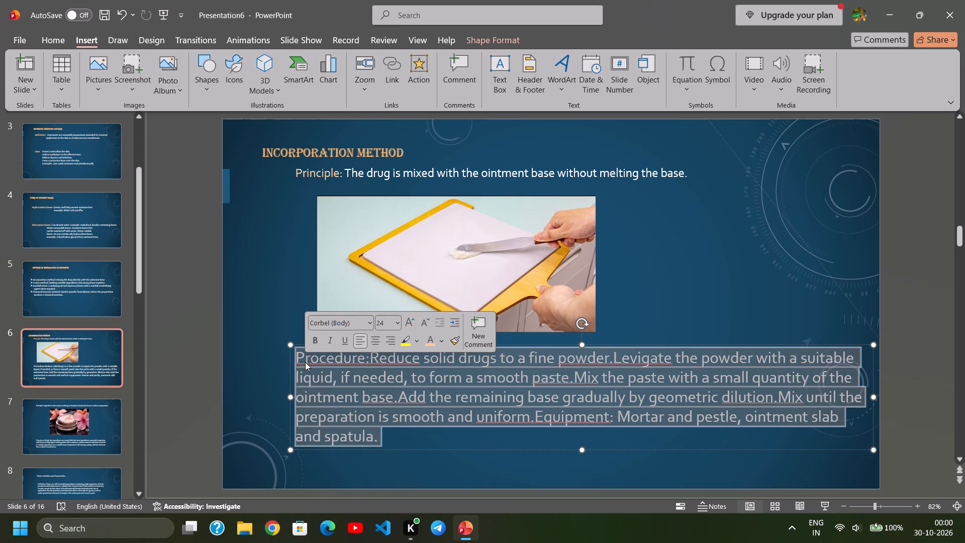
pyautogui.click(420, 320)
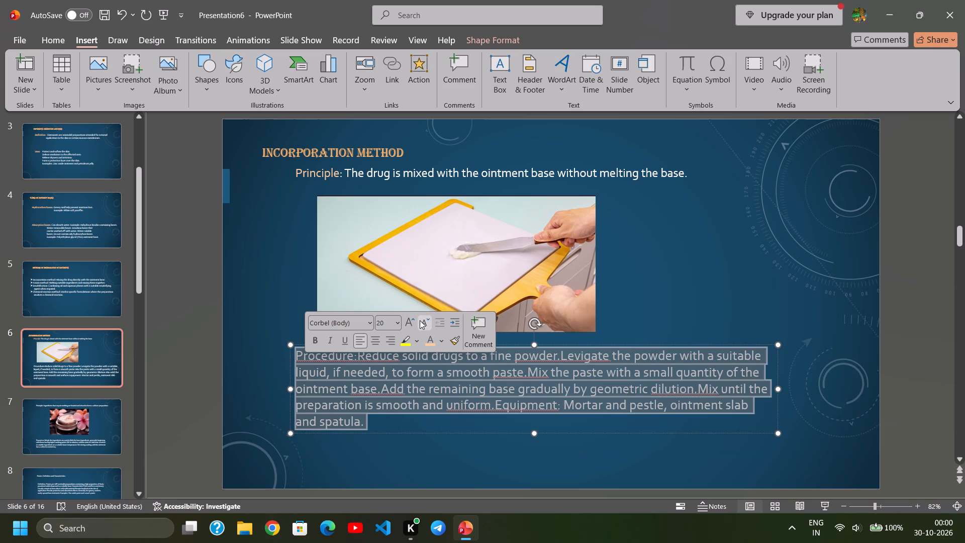
pyautogui.click(438, 453)
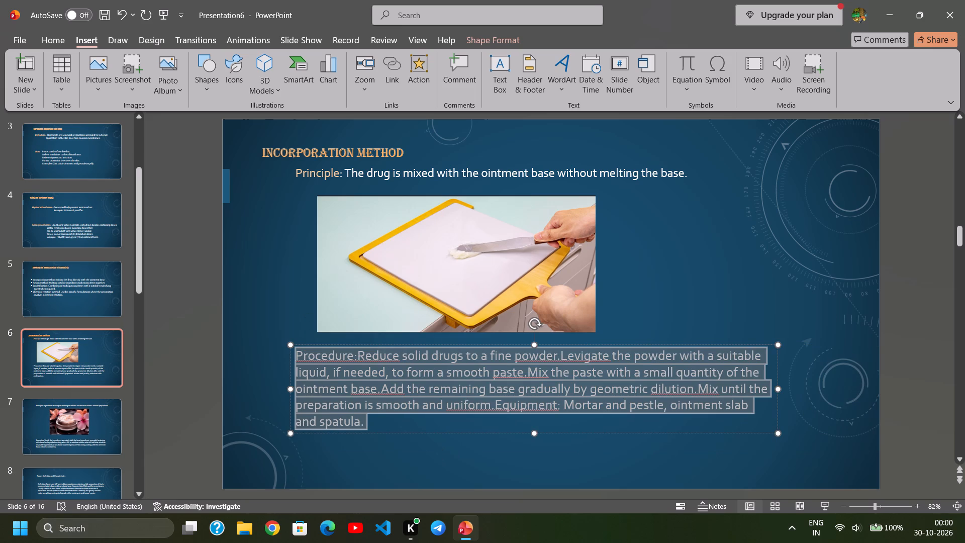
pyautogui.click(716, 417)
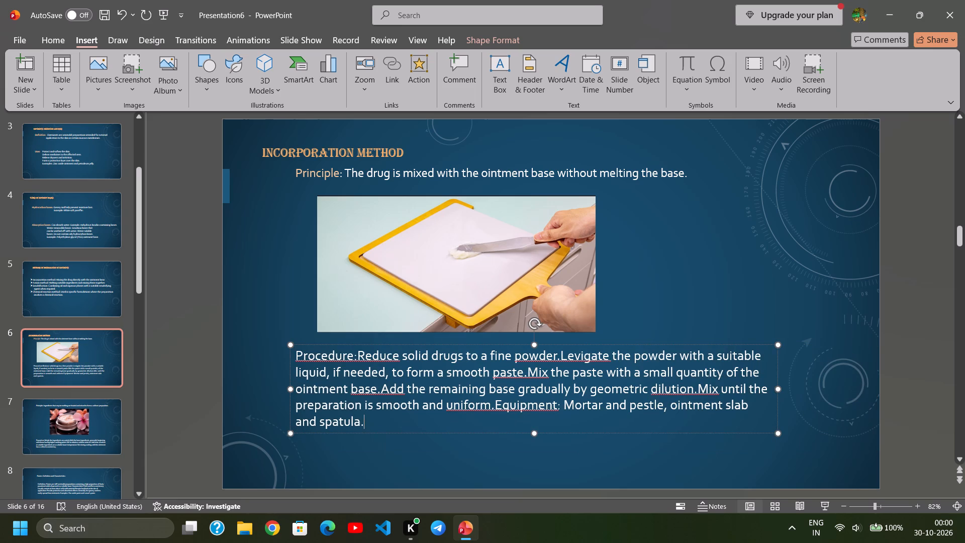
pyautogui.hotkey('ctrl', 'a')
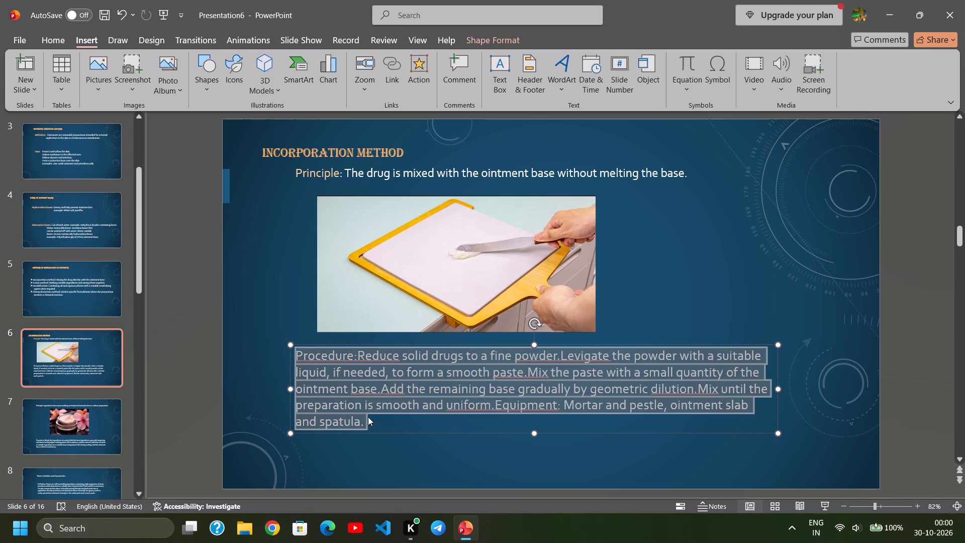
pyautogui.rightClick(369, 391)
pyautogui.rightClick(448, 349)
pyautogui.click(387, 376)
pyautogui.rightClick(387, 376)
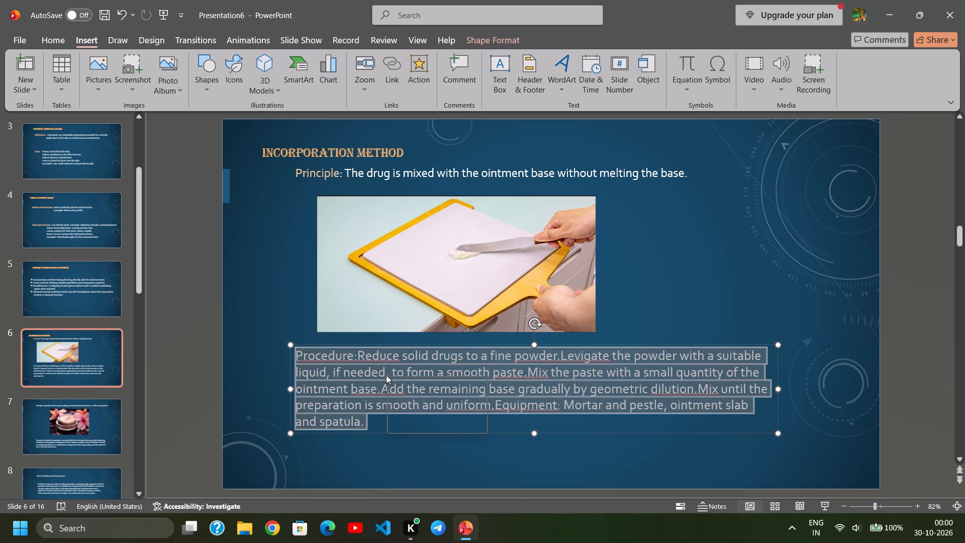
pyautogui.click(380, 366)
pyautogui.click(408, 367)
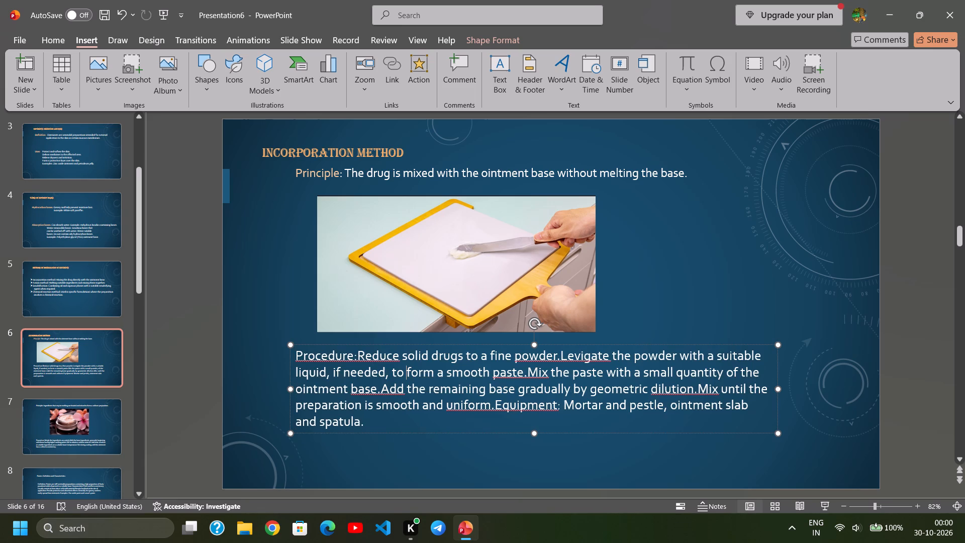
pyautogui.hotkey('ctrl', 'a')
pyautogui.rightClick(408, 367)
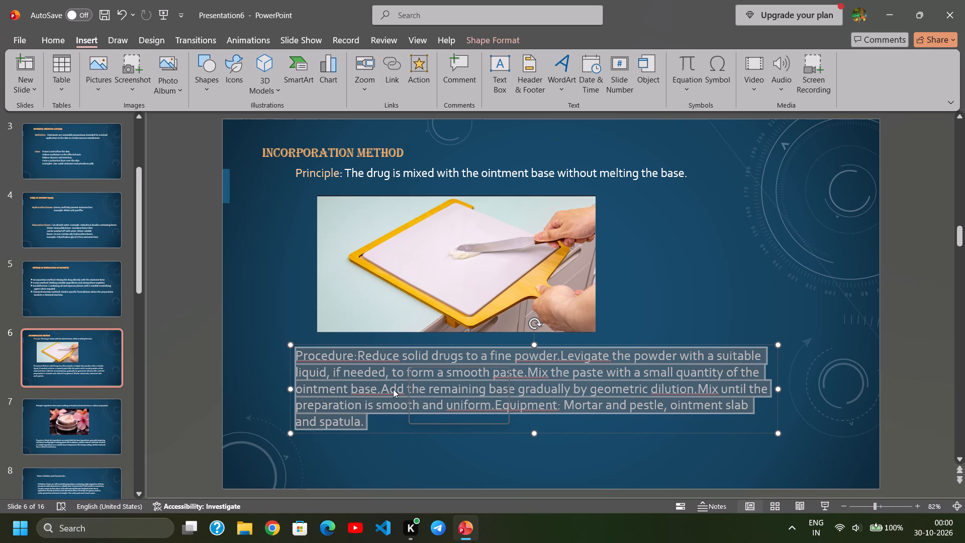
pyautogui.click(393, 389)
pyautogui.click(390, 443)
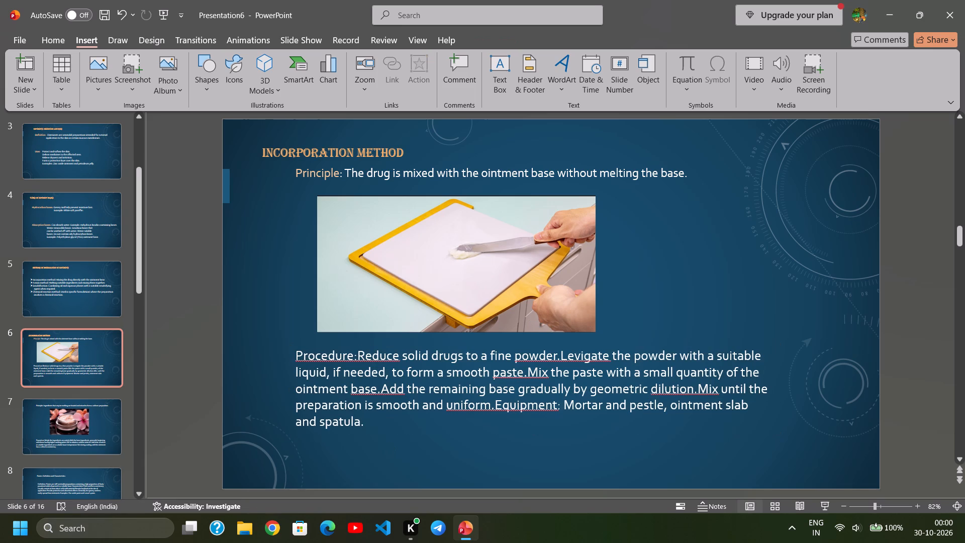
# Insert the missing spaces after the colon in "Procedure:" and after each sentence's full stop in the Incorporation Method slide's Procedure paragraph.
pyautogui.click(357, 359)
pyautogui.press('space')
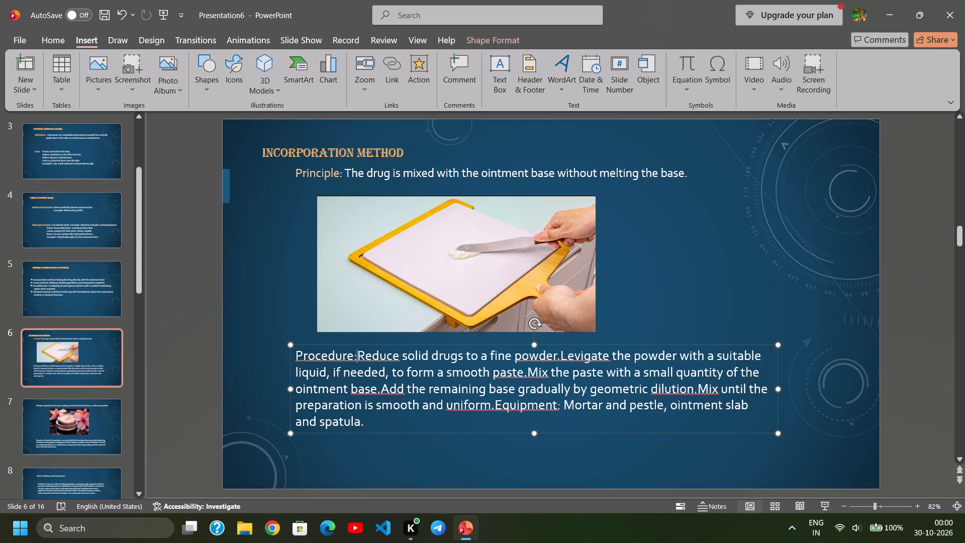
pyautogui.press('space')
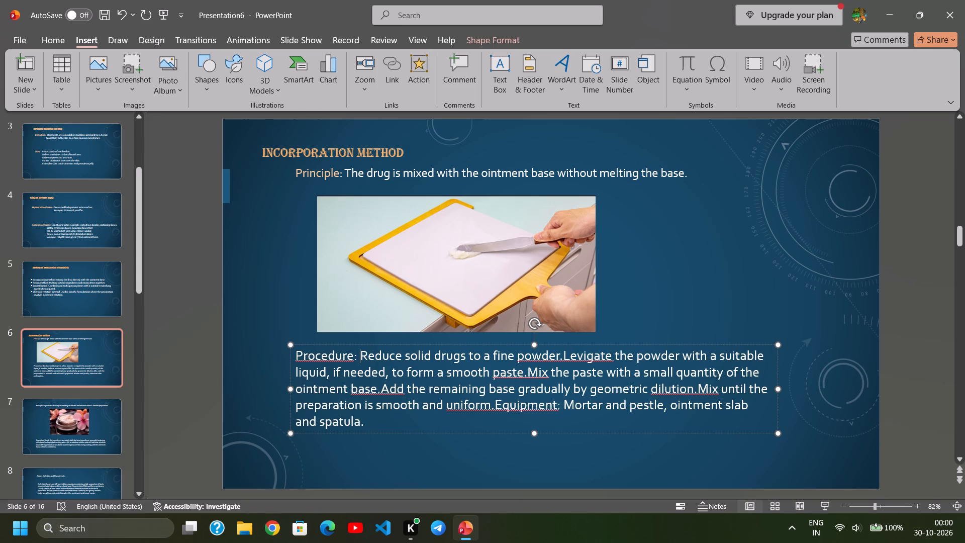
pyautogui.click(382, 388)
pyautogui.press('space')
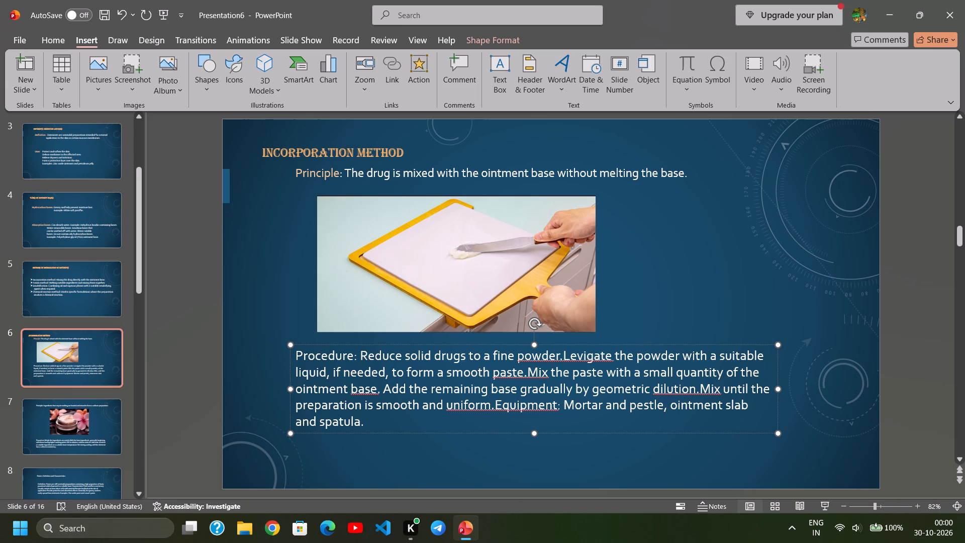
pyautogui.click(530, 372)
pyautogui.press('space')
pyautogui.click(564, 358)
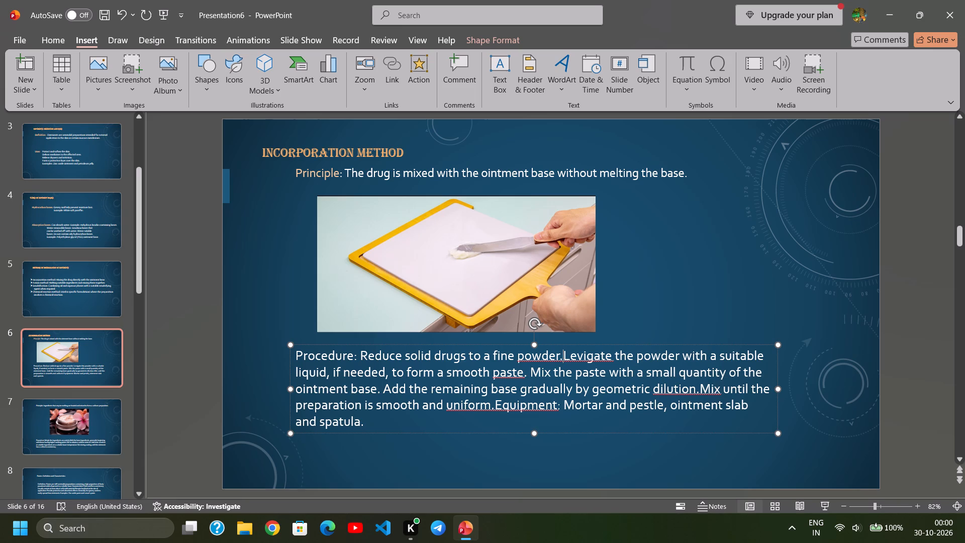
pyautogui.press('space')
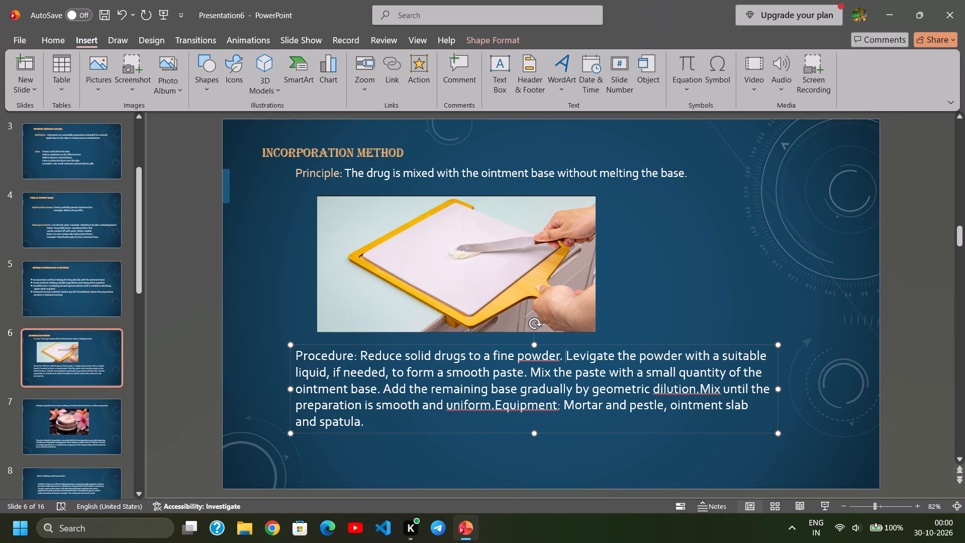
pyautogui.click(703, 388)
pyautogui.press('space')
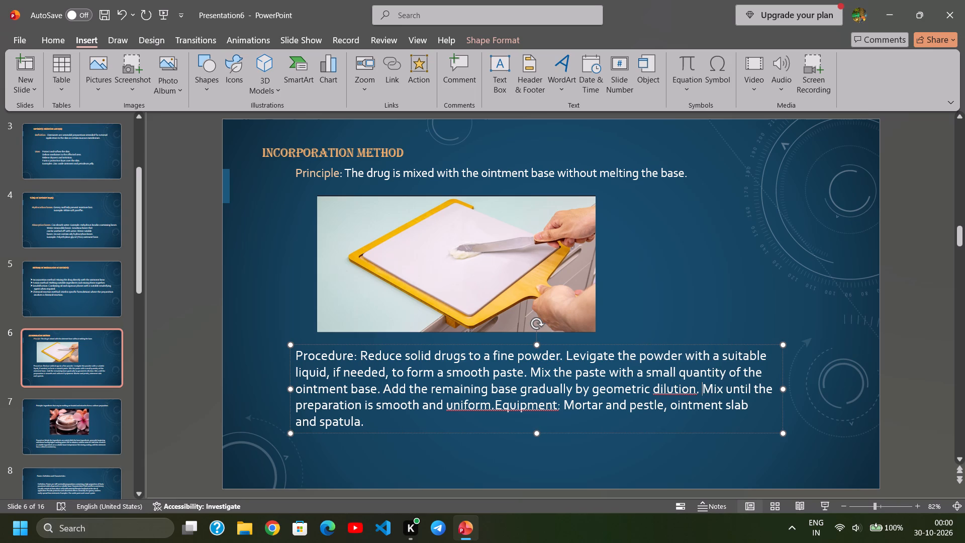
pyautogui.click(495, 407)
pyautogui.press('space')
pyautogui.press('space')
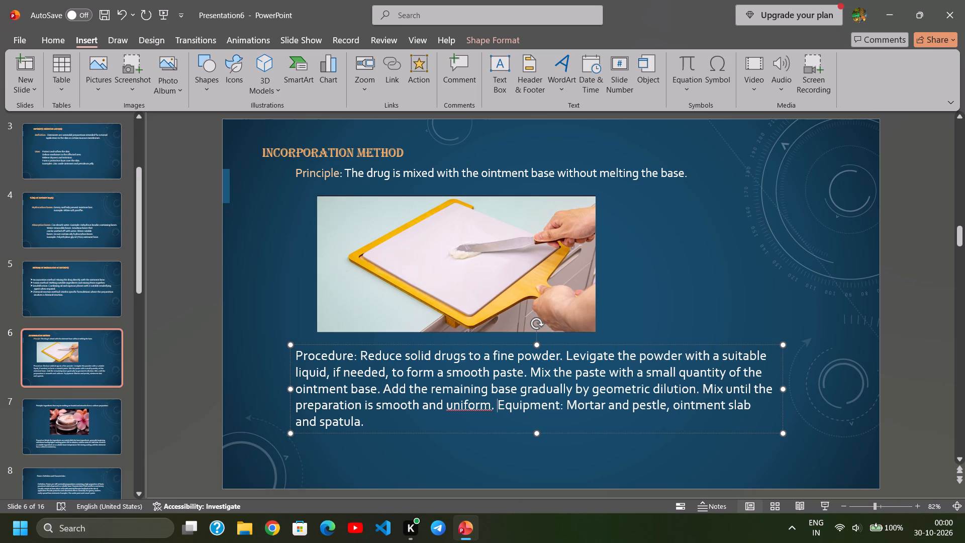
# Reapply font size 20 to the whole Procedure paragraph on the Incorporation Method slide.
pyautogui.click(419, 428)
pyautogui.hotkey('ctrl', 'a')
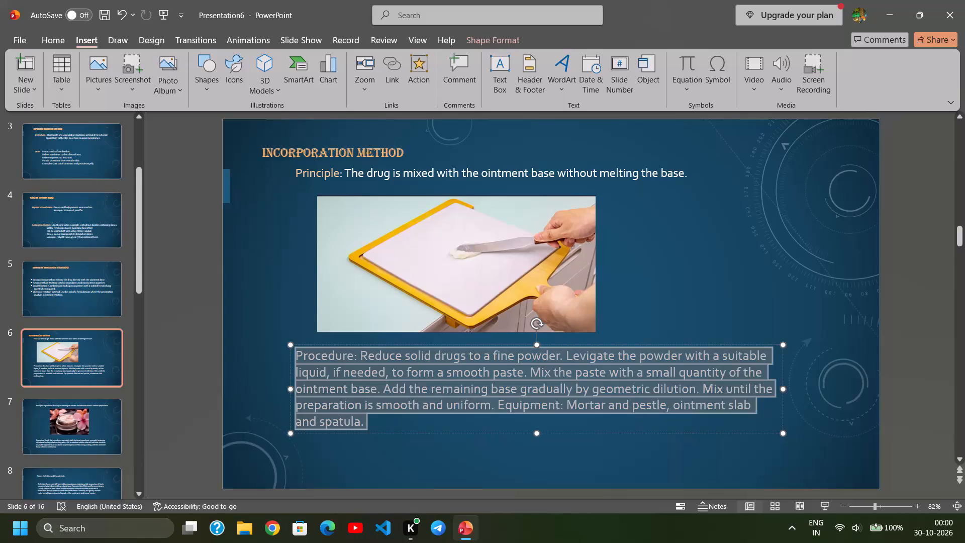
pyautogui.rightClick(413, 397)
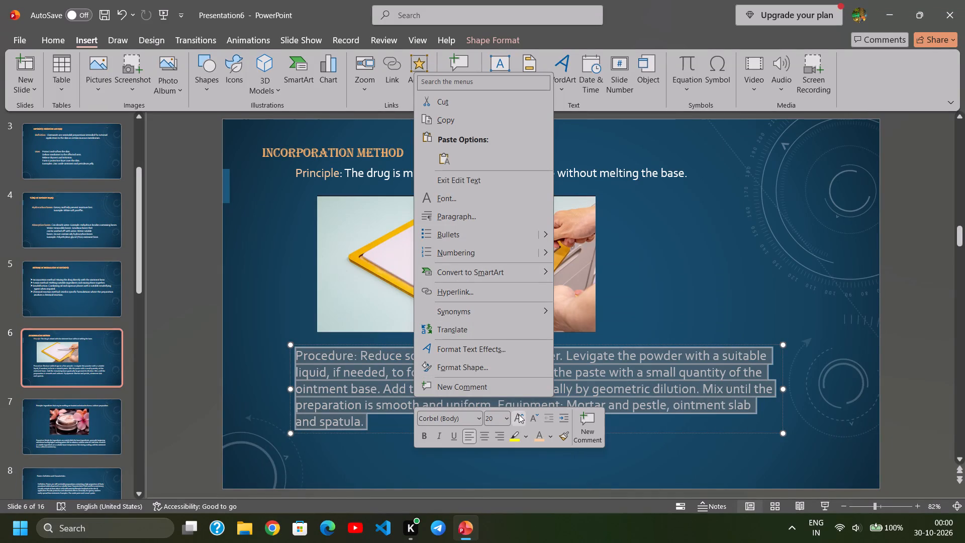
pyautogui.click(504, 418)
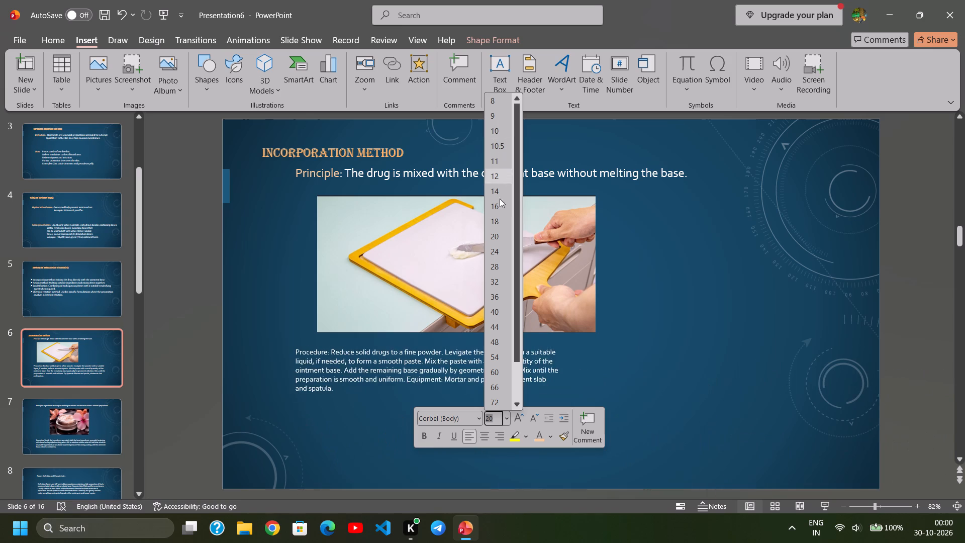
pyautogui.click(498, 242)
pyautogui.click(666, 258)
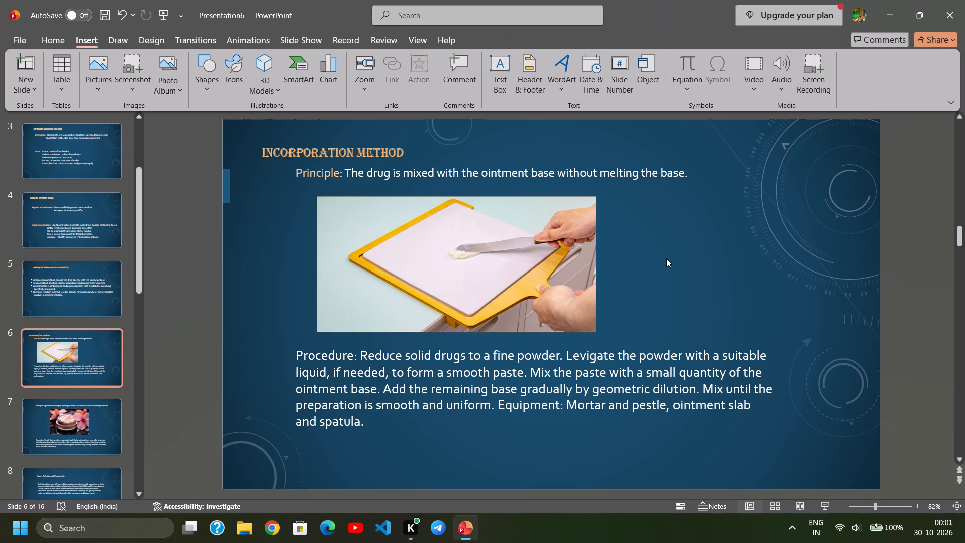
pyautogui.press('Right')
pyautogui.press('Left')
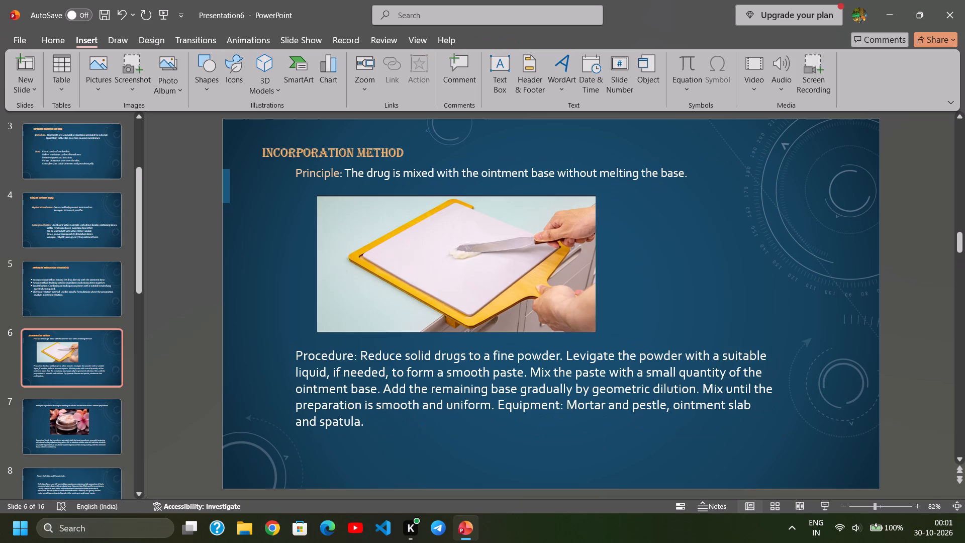
# Colour the word "Procedure" light orange at the start of the paragraph on the Incorporation Method slide.
pyautogui.doubleClick(325, 358)
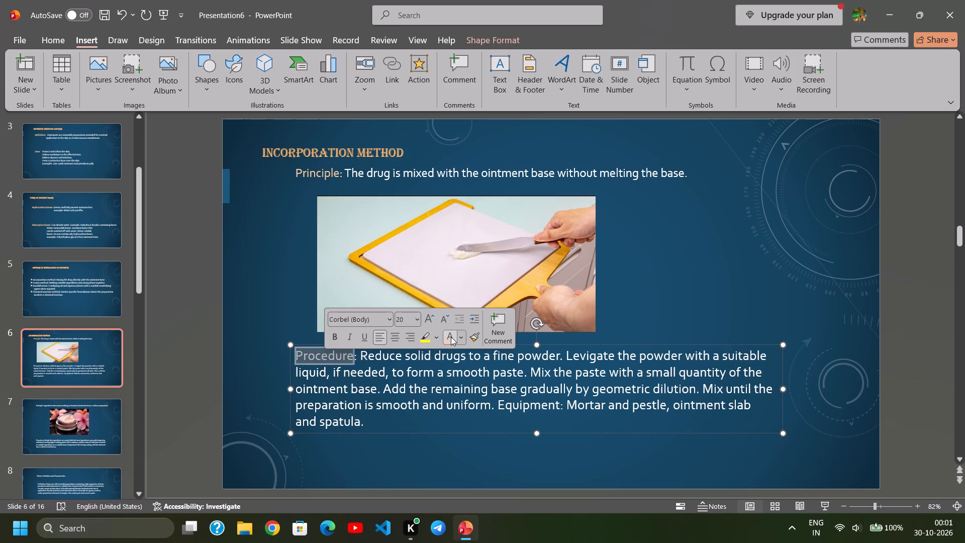
pyautogui.click(451, 337)
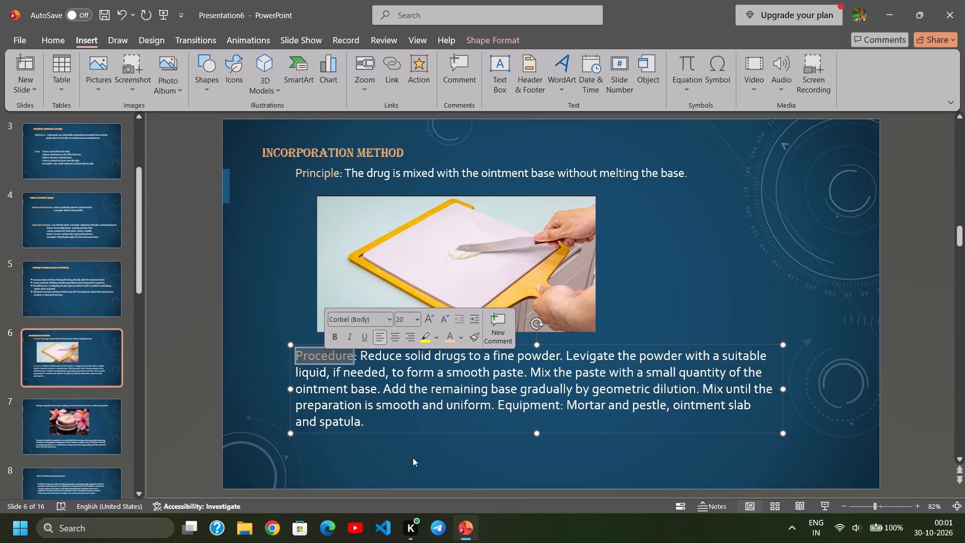
pyautogui.click(413, 458)
# On slide 7, colour the labels "Principle" and "Procedure" light orange.
pyautogui.press('Right')
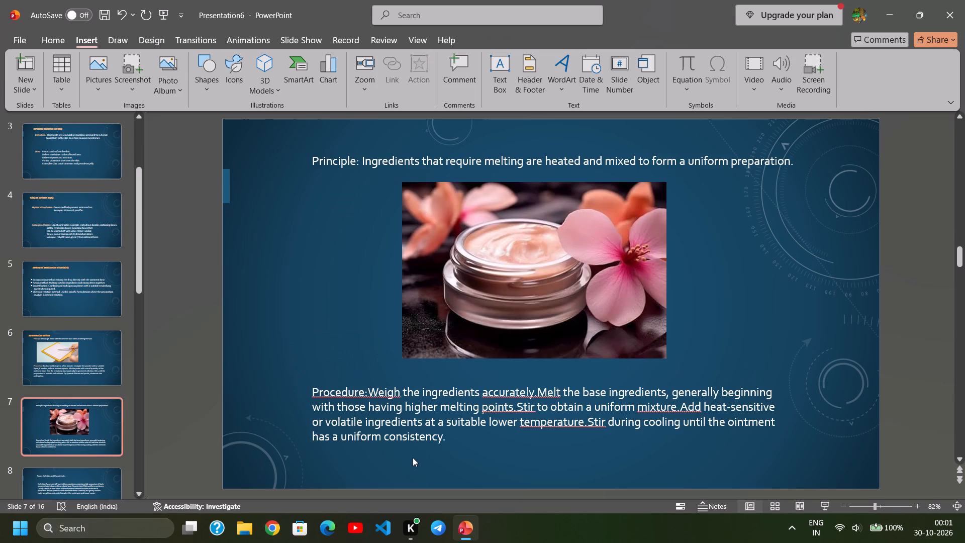
pyautogui.doubleClick(354, 161)
pyautogui.doubleClick(339, 163)
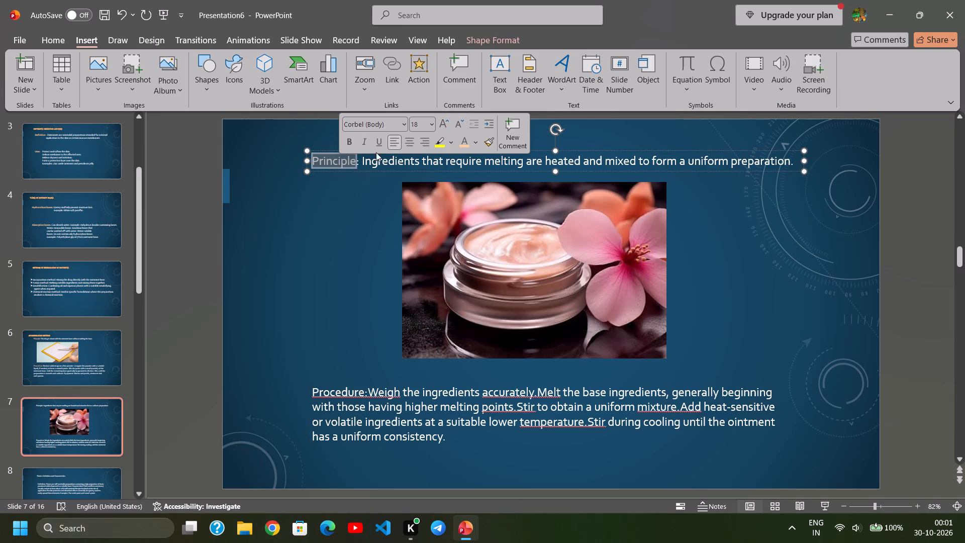
pyautogui.click(466, 143)
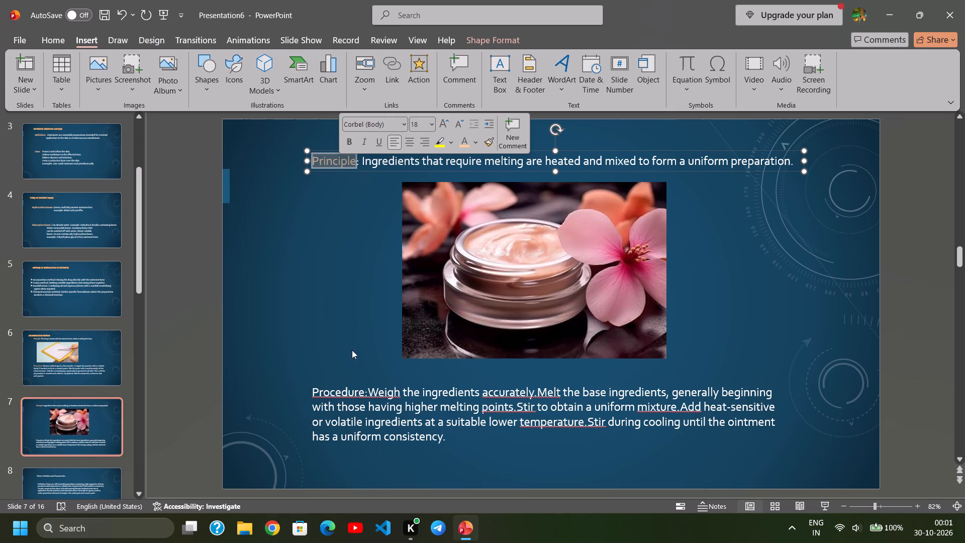
pyautogui.doubleClick(336, 393)
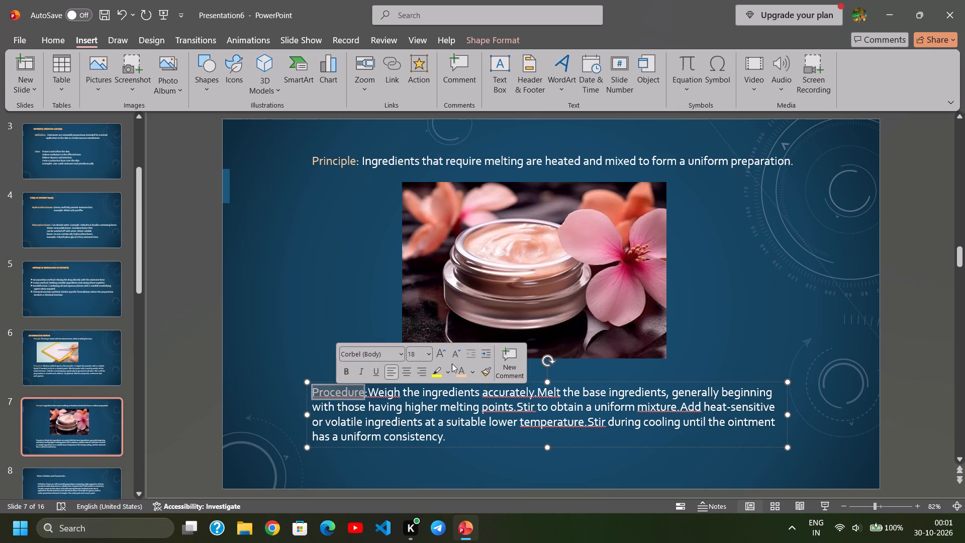
pyautogui.click(459, 368)
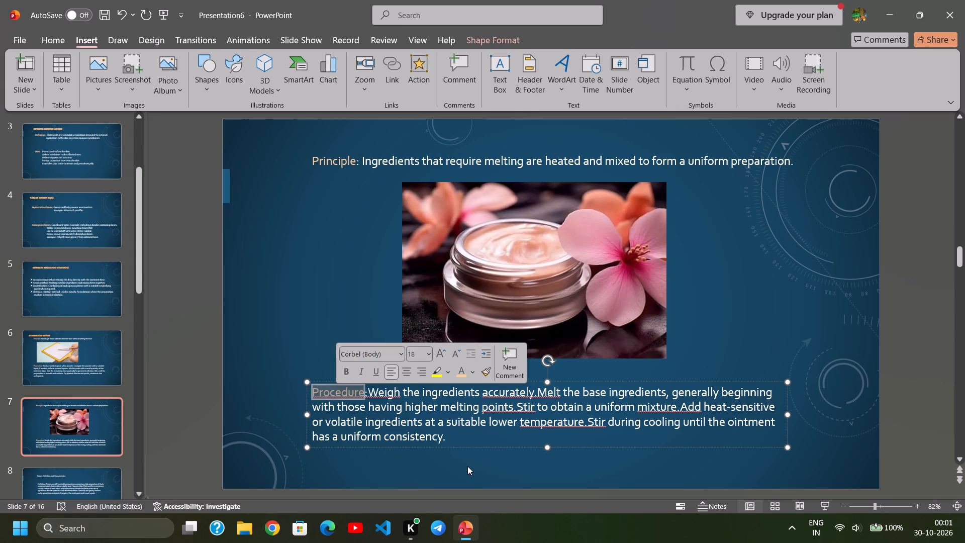
pyautogui.click(467, 466)
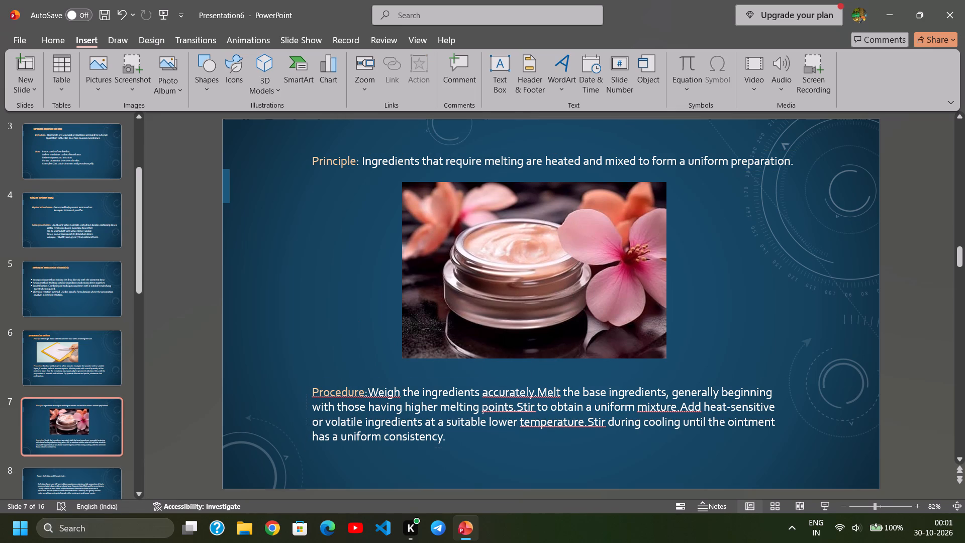
# Insert the missing spaces after the full stops and after the colon in "Procedure:" in slide 7's Procedure paragraph.
pyautogui.click(538, 393)
pyautogui.press('space')
pyautogui.press('space')
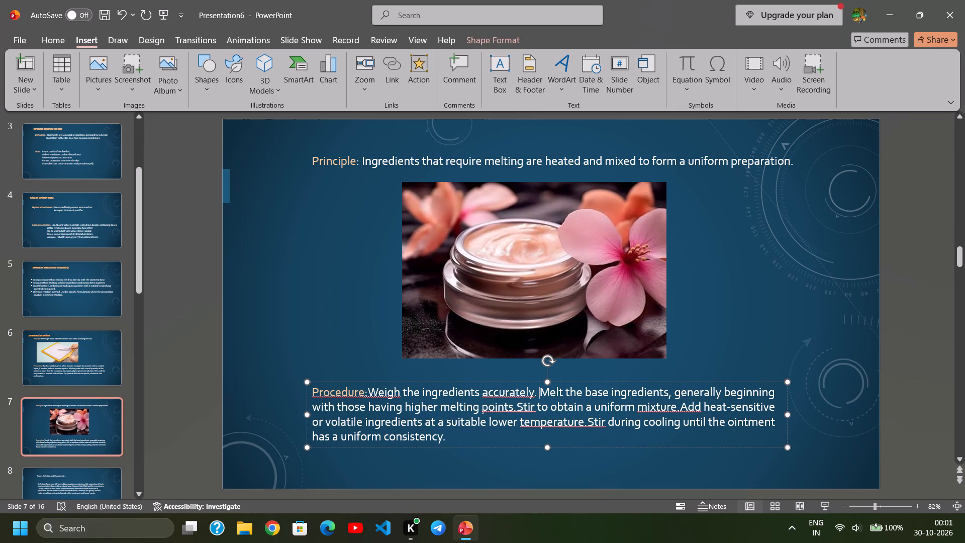
pyautogui.click(519, 408)
pyautogui.press('space')
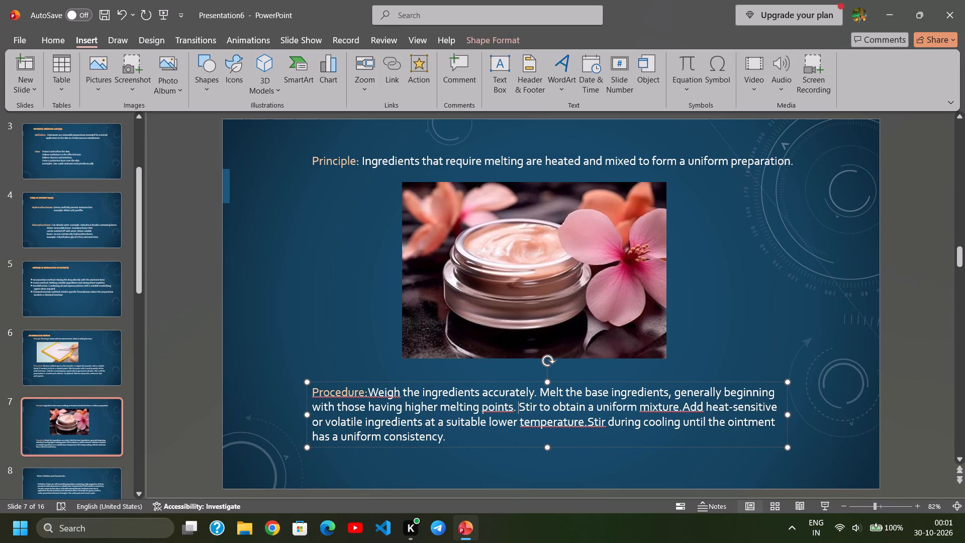
pyautogui.click(587, 424)
pyautogui.press('space')
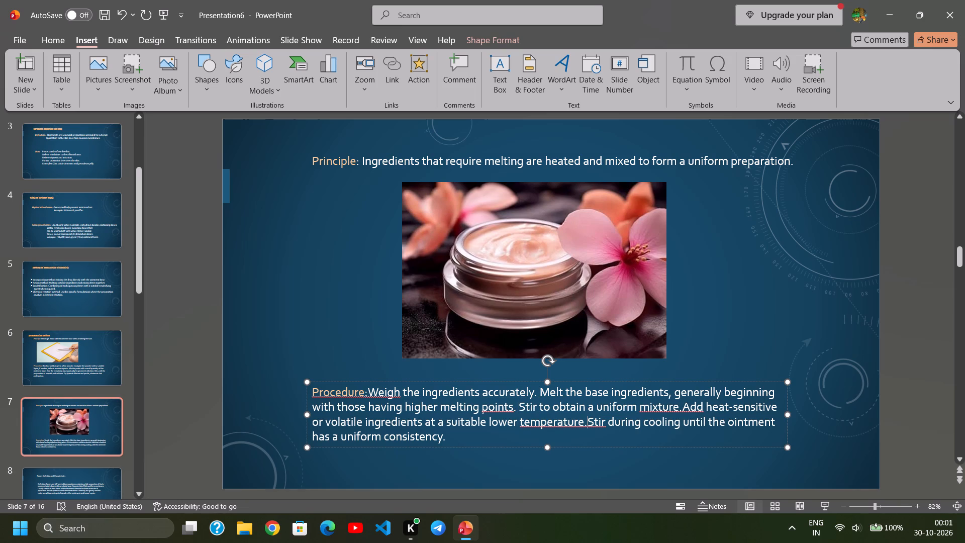
pyautogui.press('space')
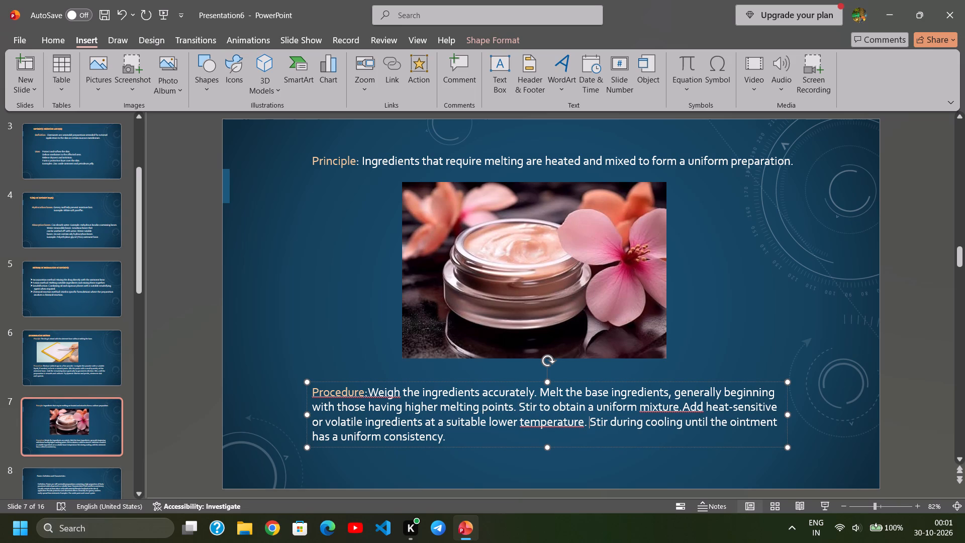
pyautogui.click(683, 406)
pyautogui.press('space')
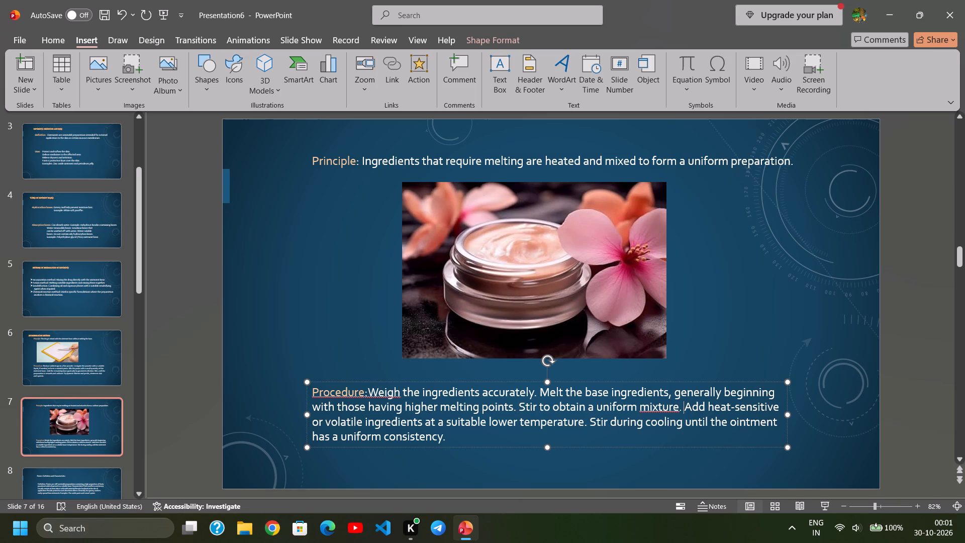
pyautogui.click(541, 445)
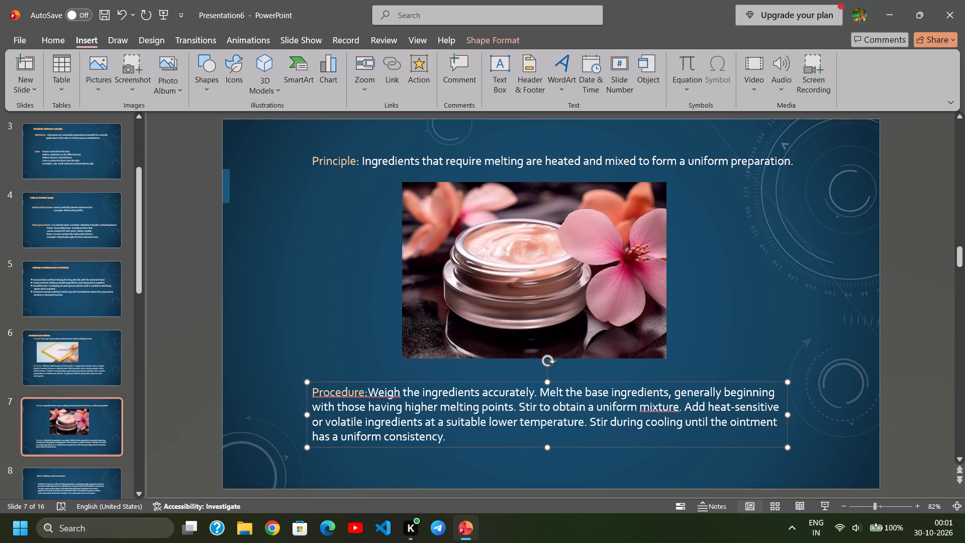
pyautogui.press('Right')
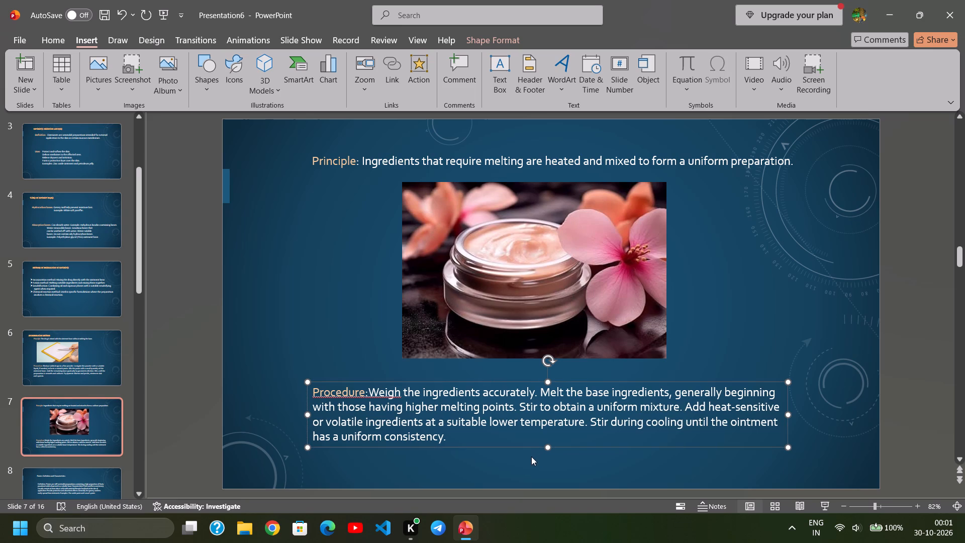
pyautogui.click(526, 463)
pyautogui.click(368, 393)
pyautogui.press('space')
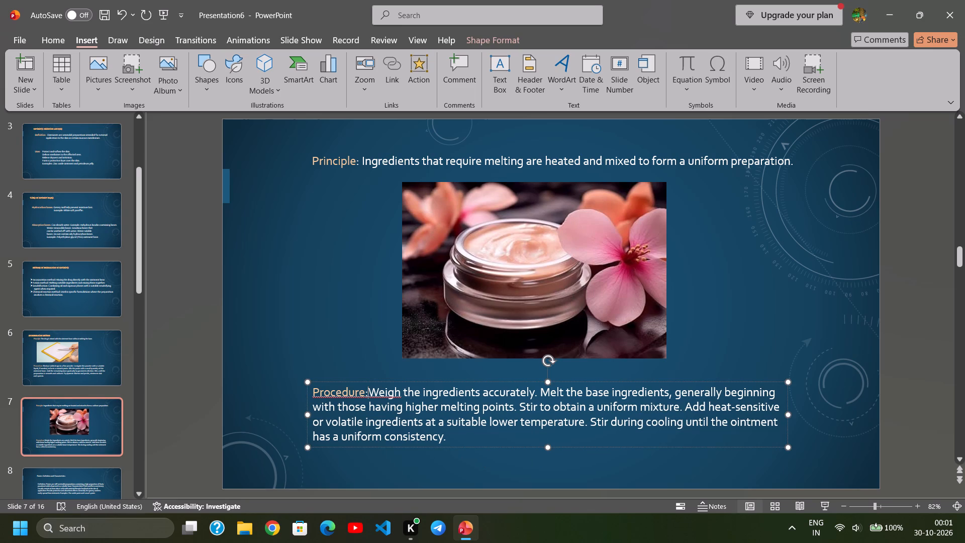
# Insert a space after the colon in "Procedure:" on slide 7.
pyautogui.press('space')
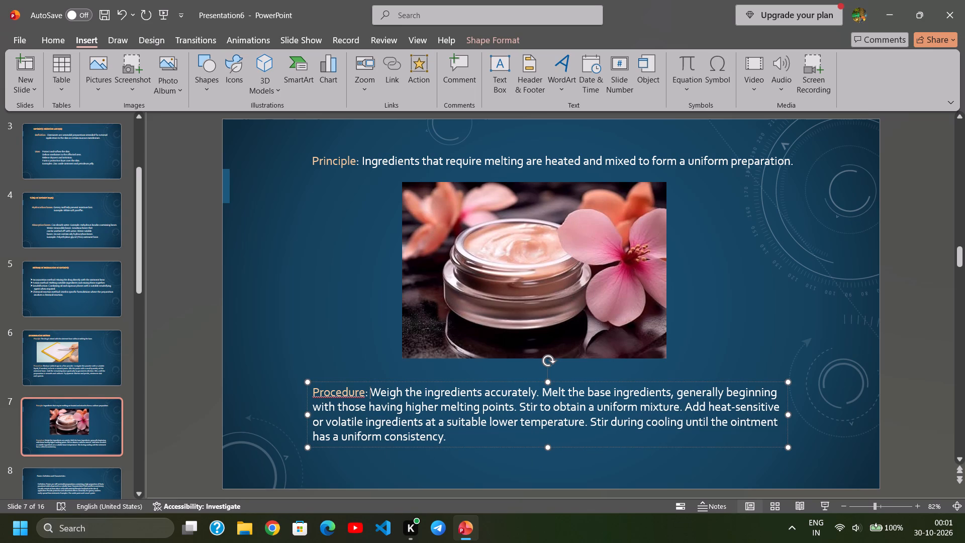
pyautogui.click(380, 459)
# On slide 8, move the heading "Pastes: Definition and Characteristics" towards the slide's upper-left corner, further left than the body text.
pyautogui.press('Right')
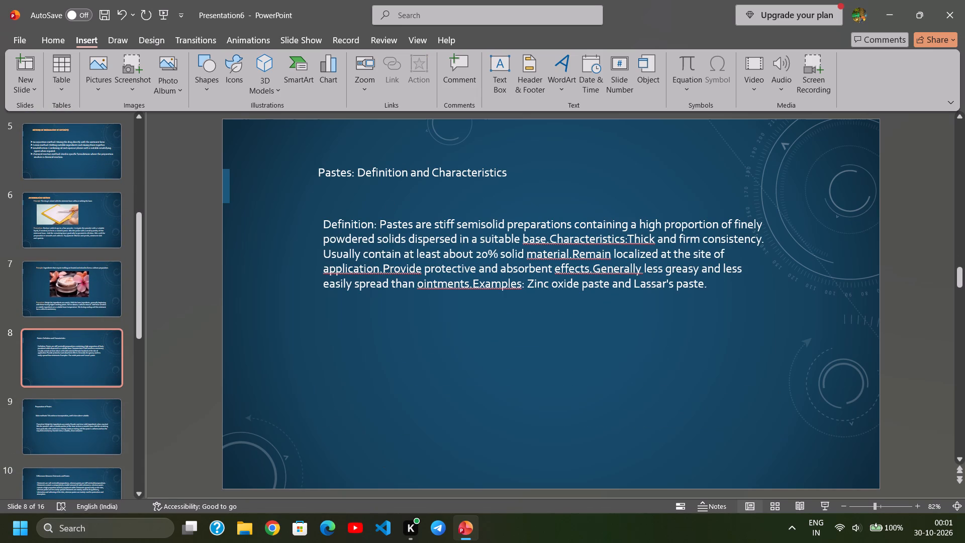
pyautogui.moveTo(512, 169); pyautogui.dragTo(482, 164)
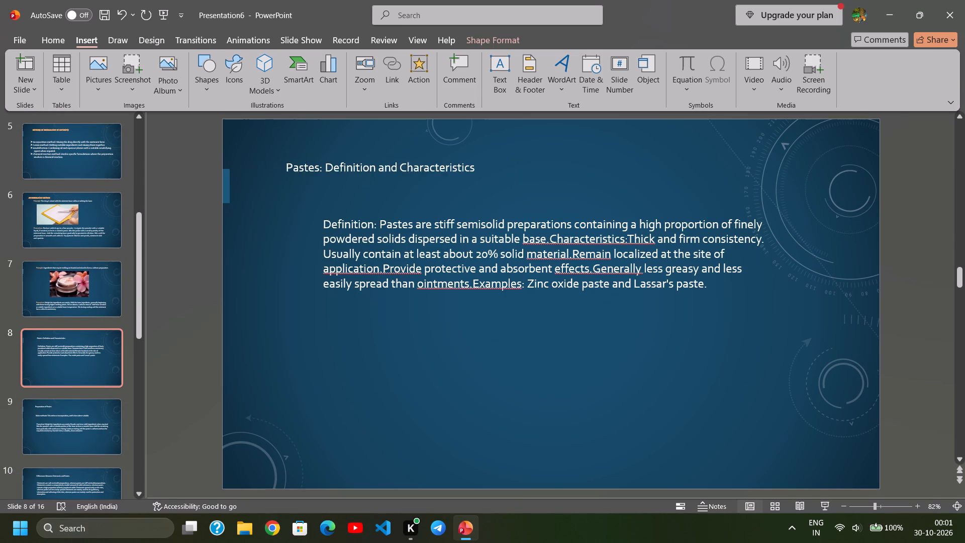
pyautogui.moveTo(482, 164); pyautogui.dragTo(479, 165)
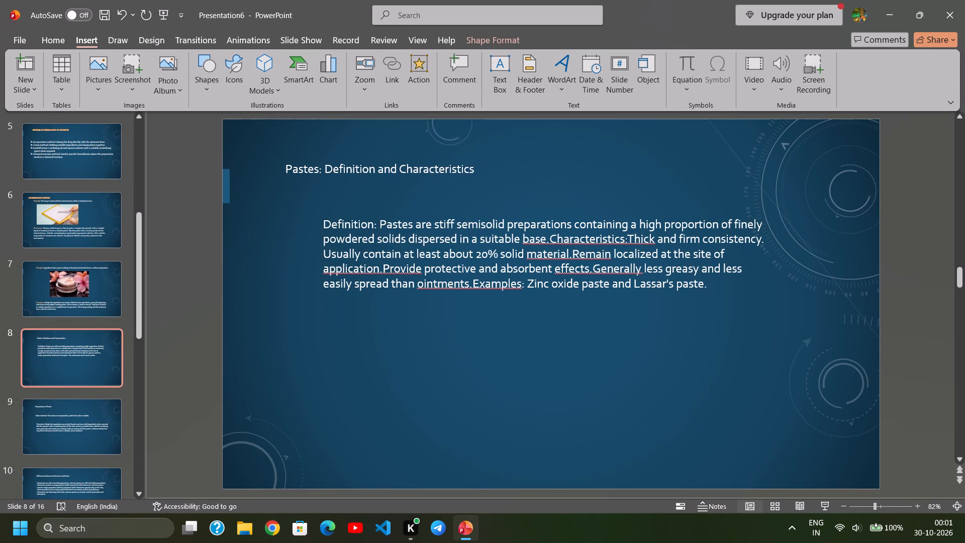
pyautogui.moveTo(479, 165); pyautogui.dragTo(473, 155)
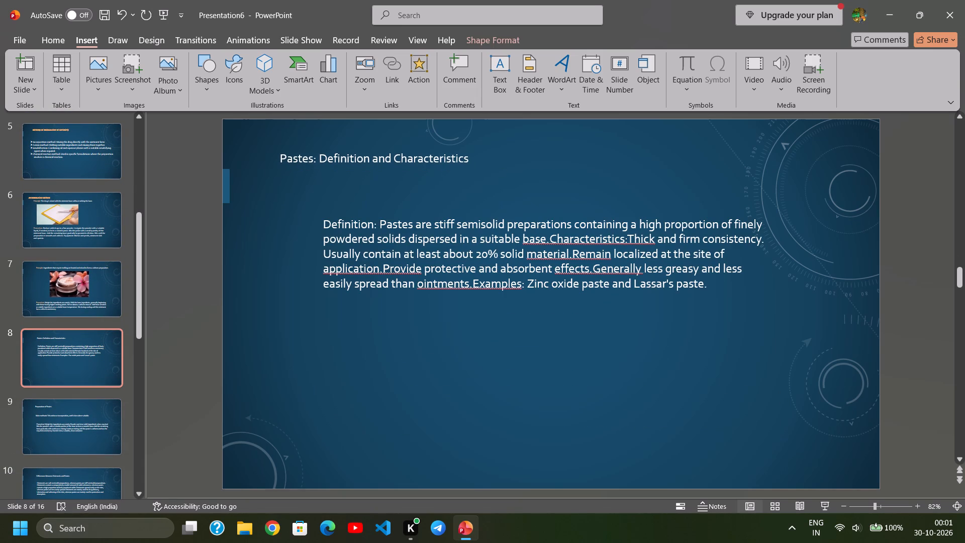
pyautogui.moveTo(473, 155); pyautogui.dragTo(472, 155)
# Format the slide 8 heading "Pastes: Definition and Characteristics" in the Algerian font and light orange.
pyautogui.click(464, 158)
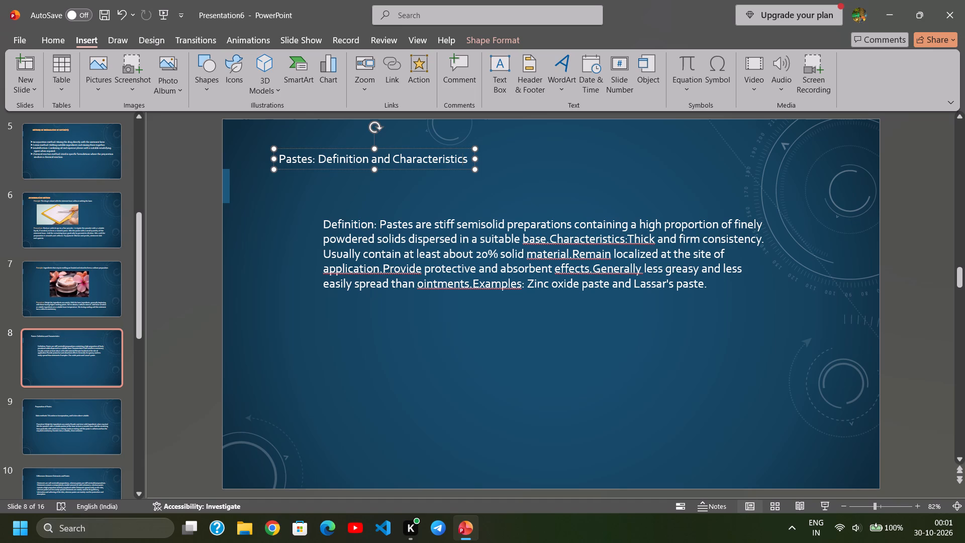
pyautogui.hotkey('ctrl', 'a')
pyautogui.rightClick(464, 158)
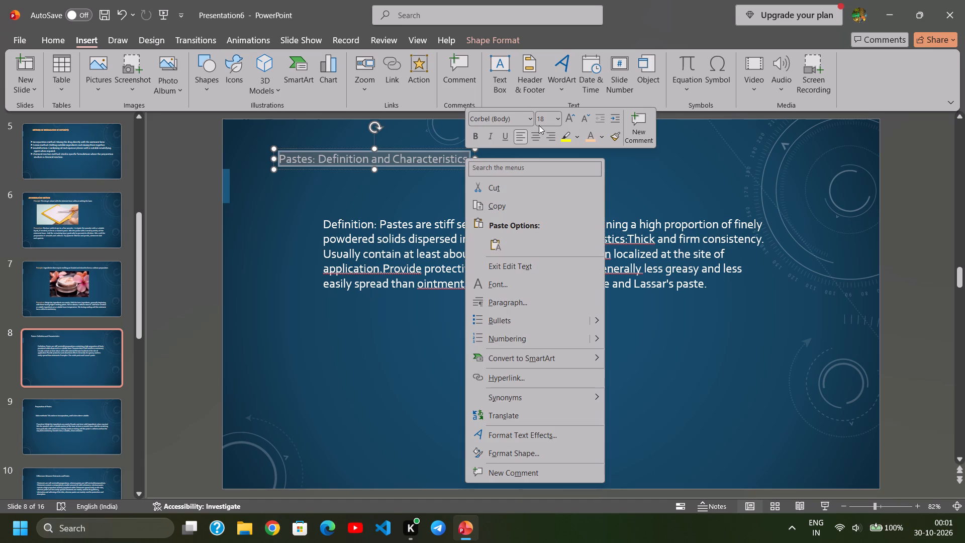
pyautogui.click(528, 121)
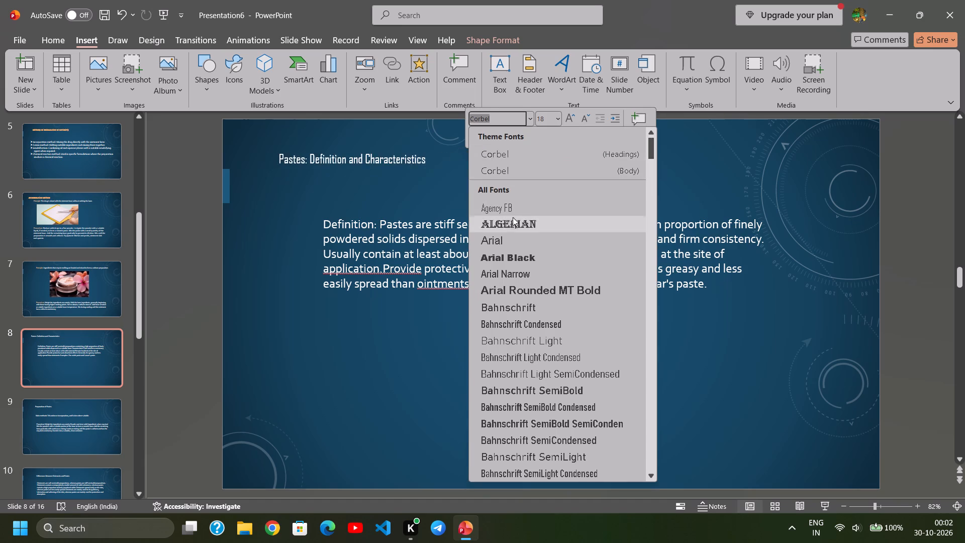
pyautogui.click(510, 223)
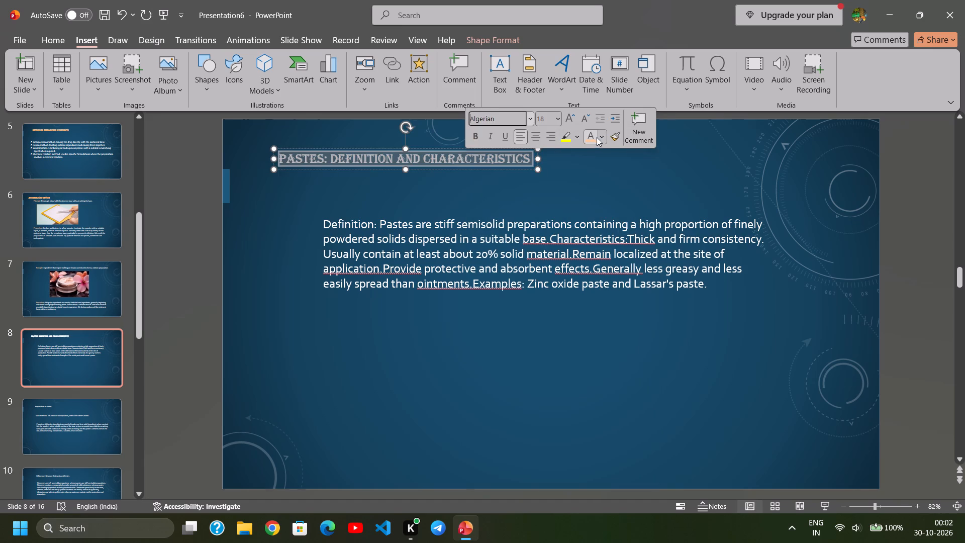
pyautogui.click(601, 138)
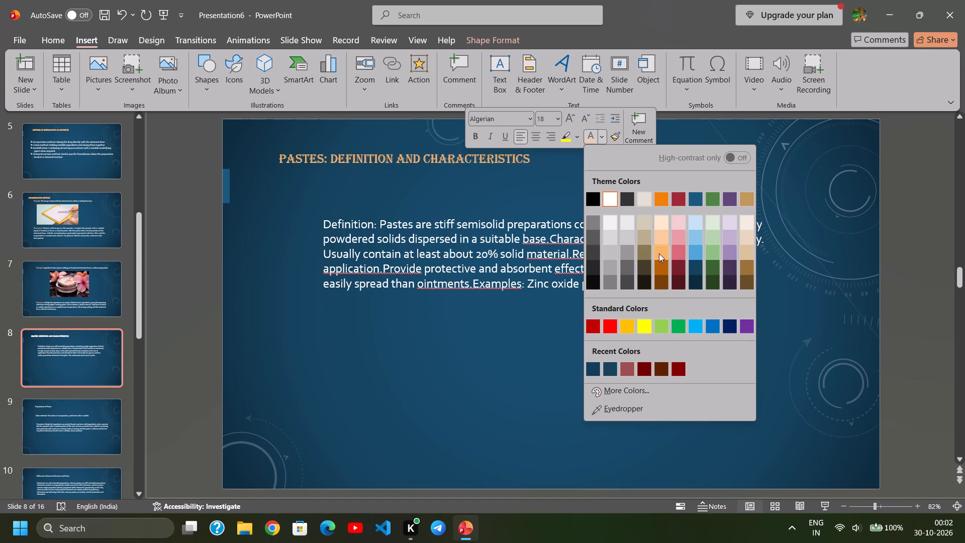
pyautogui.click(659, 253)
pyautogui.click(531, 327)
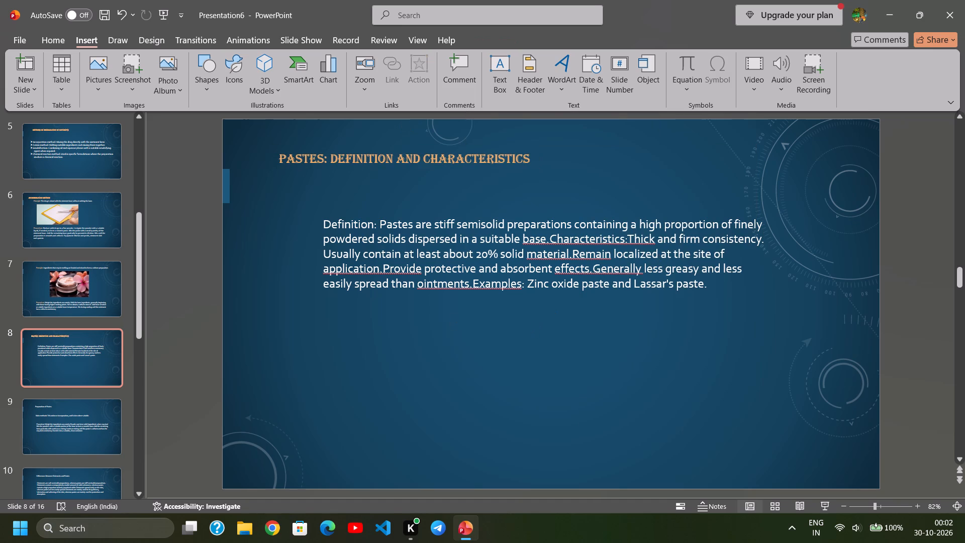
# Colour the label "Definition" light orange at the start of slide 8's body paragraph.
pyautogui.doubleClick(343, 226)
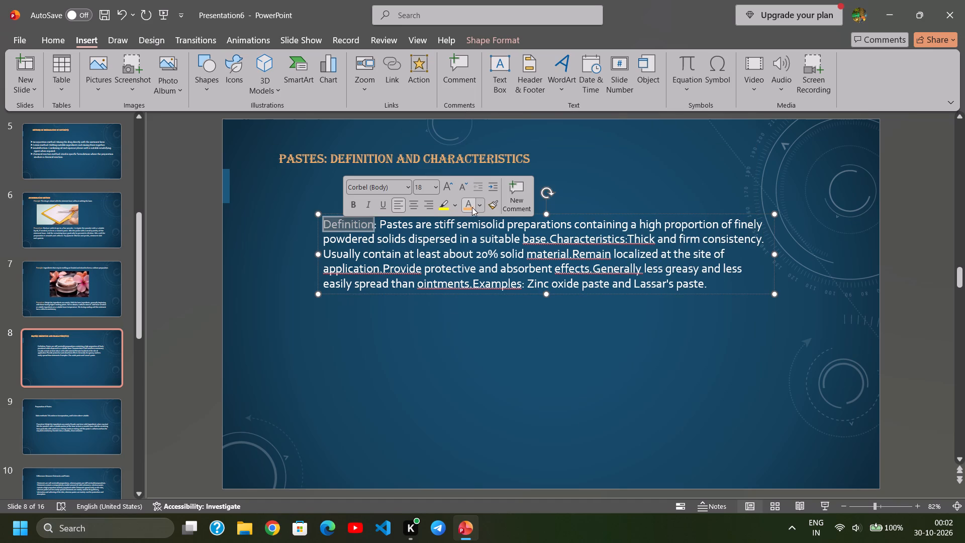
pyautogui.click(480, 207)
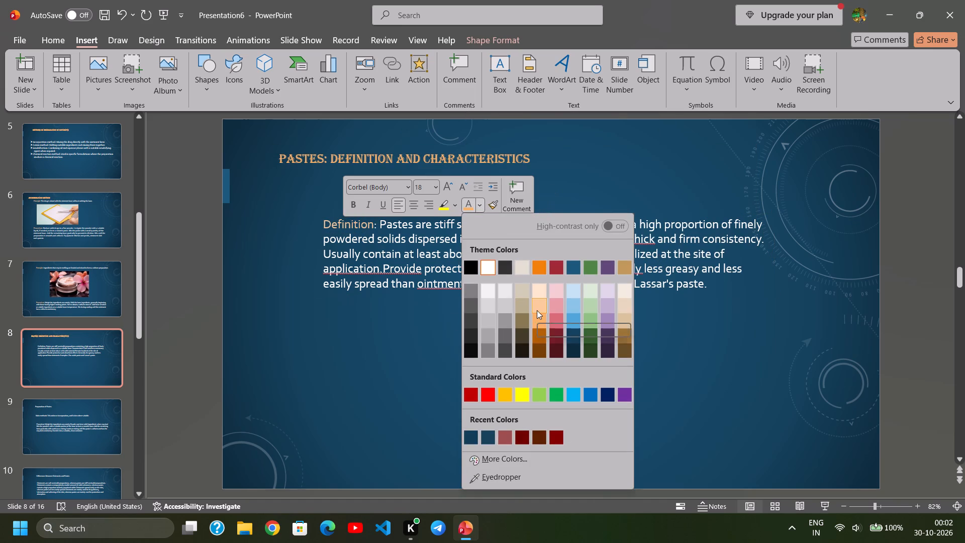
pyautogui.click(537, 310)
pyautogui.click(406, 360)
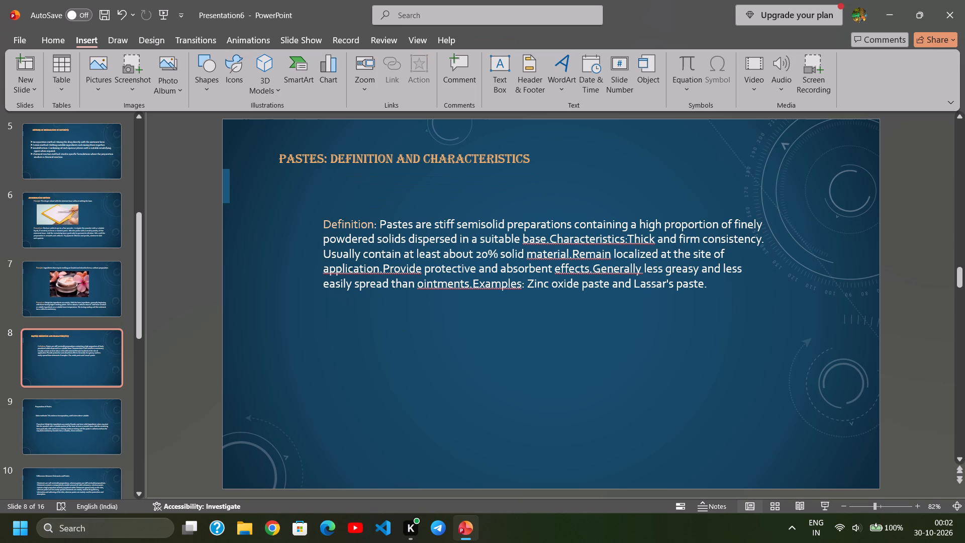
# Insert the missing spaces after the full stops and after "Characteristics:" in slide 8's Definition paragraph.
pyautogui.click(382, 268)
pyautogui.press('space')
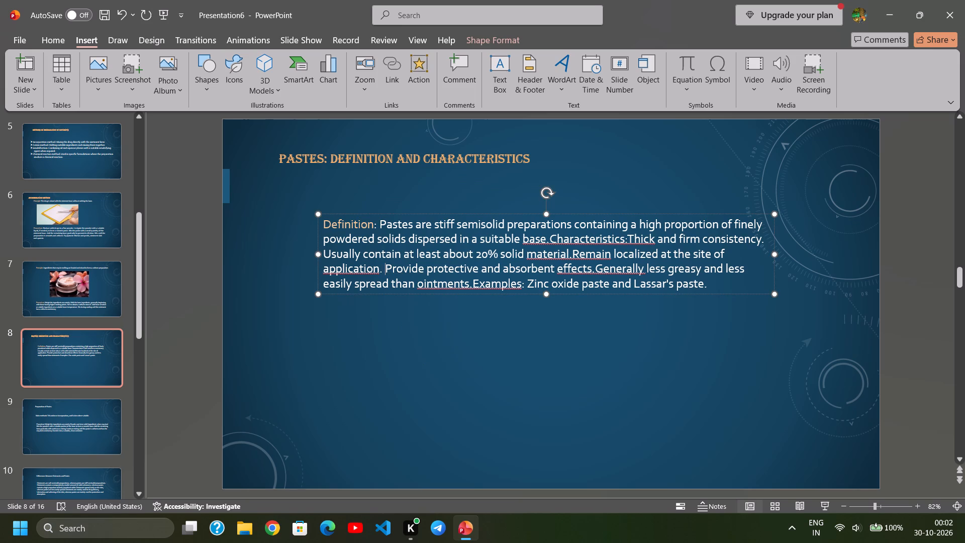
pyautogui.click(550, 243)
pyautogui.press('space')
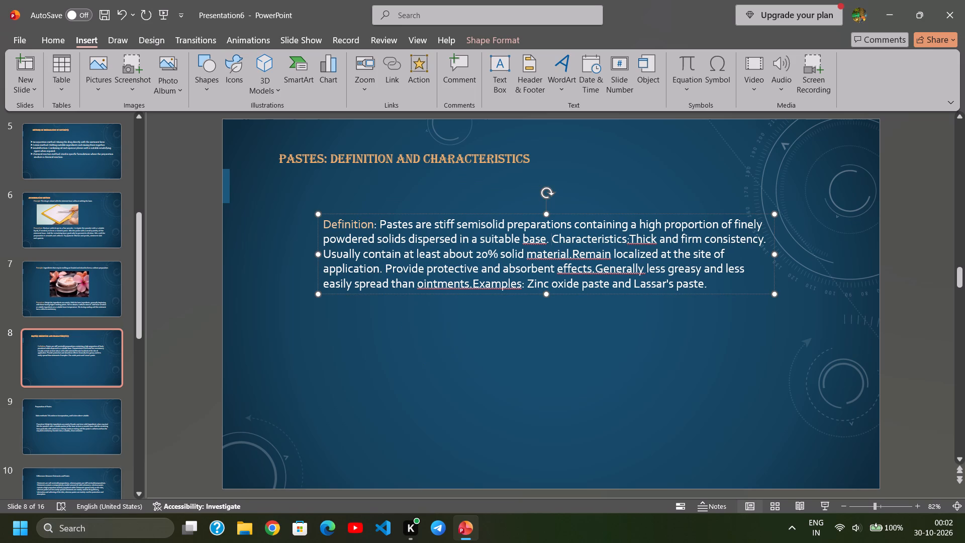
pyautogui.click(632, 238)
pyautogui.press('space')
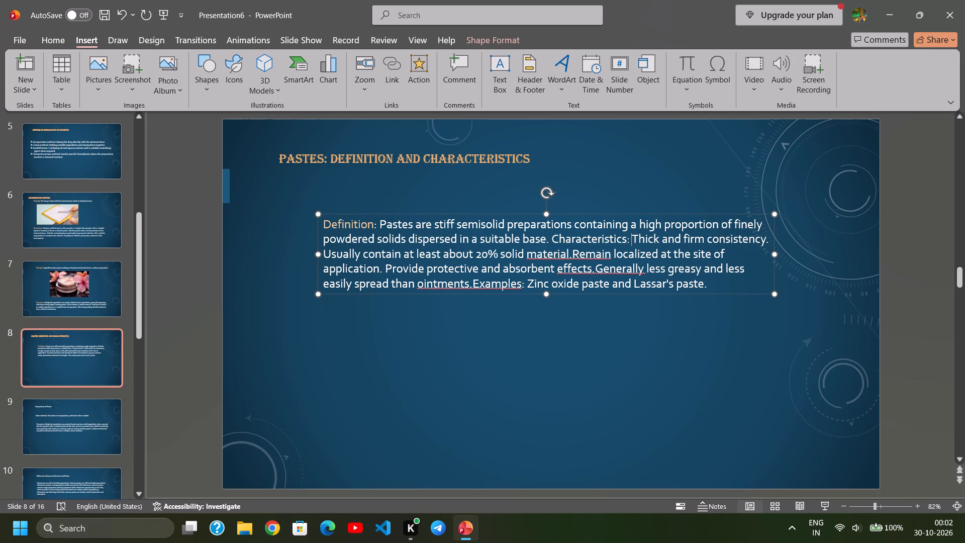
pyautogui.click(573, 257)
pyautogui.press('space')
pyautogui.click(593, 271)
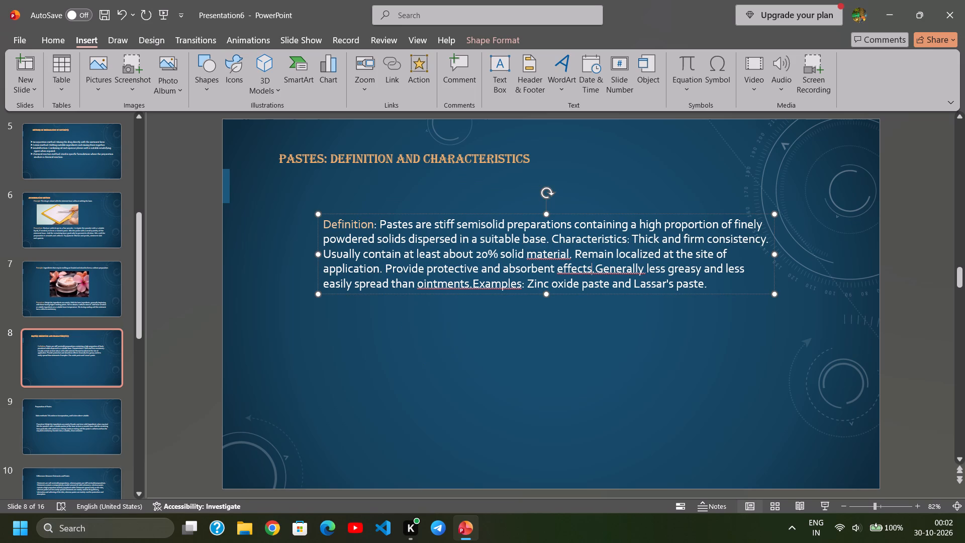
pyautogui.press('Right')
pyautogui.press('space')
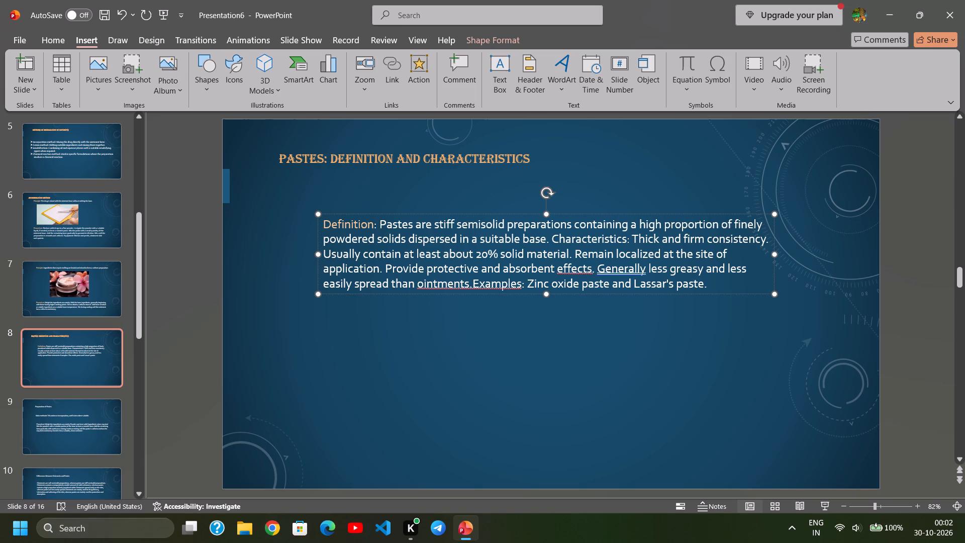
pyautogui.click(474, 284)
pyautogui.press('space')
pyautogui.click(436, 326)
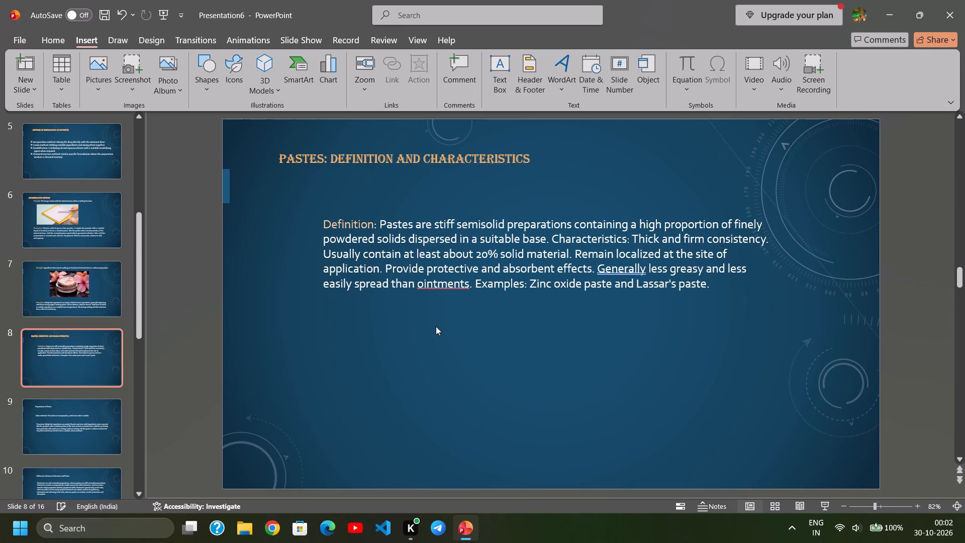
pyautogui.click(436, 326)
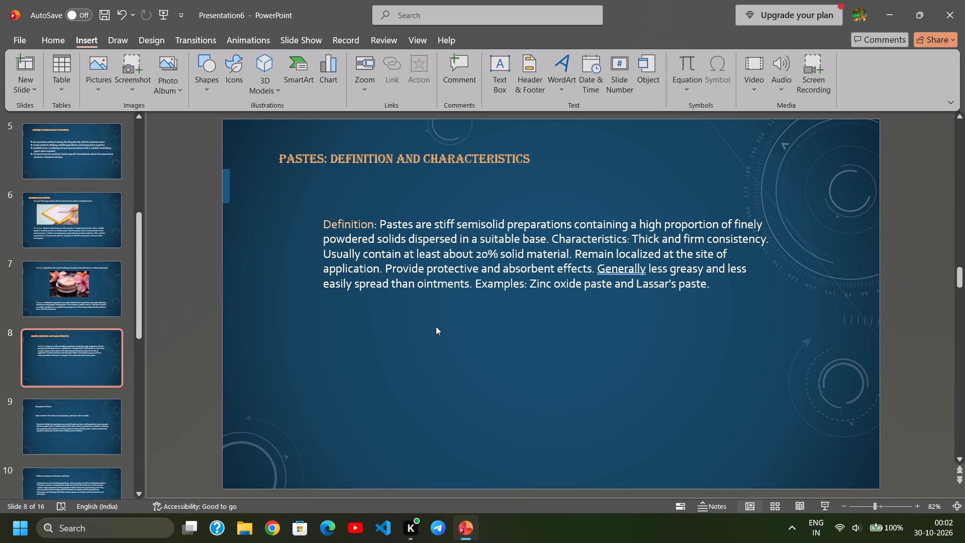
# On slide 9, insert the missing spaces after the full stops and after "Procedure:" in the Procedure paragraph.
pyautogui.press('Right')
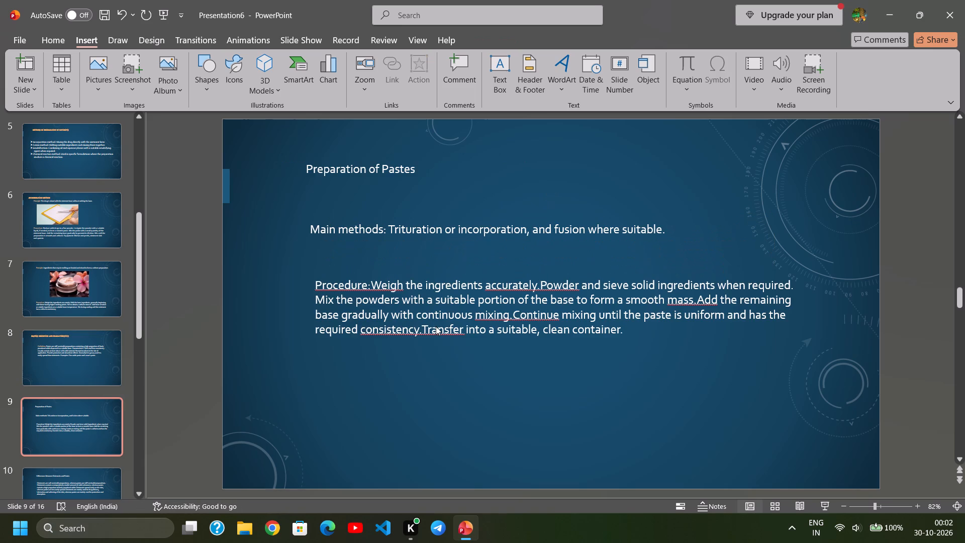
pyautogui.click(436, 326)
pyautogui.press('Left')
pyautogui.press('Left')
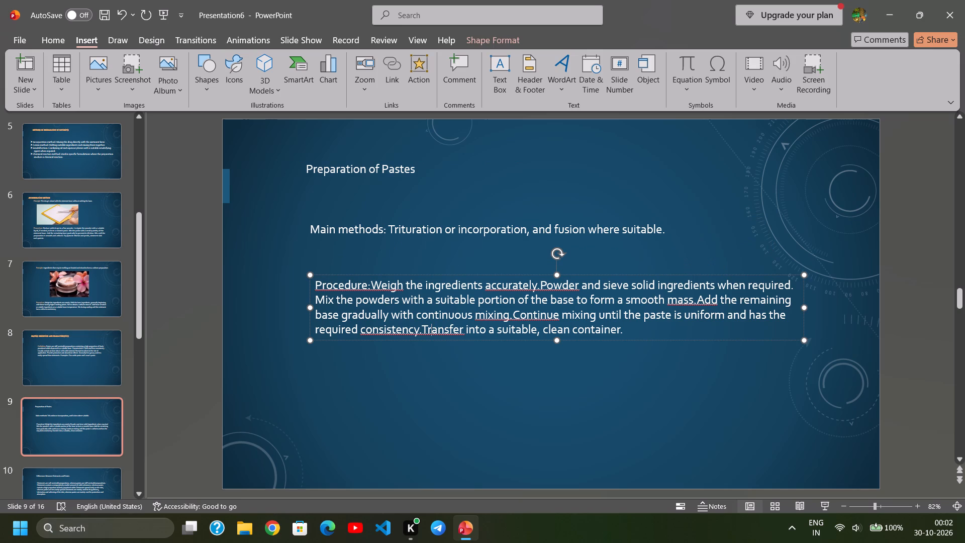
pyautogui.click(423, 329)
pyautogui.press('space')
pyautogui.click(370, 282)
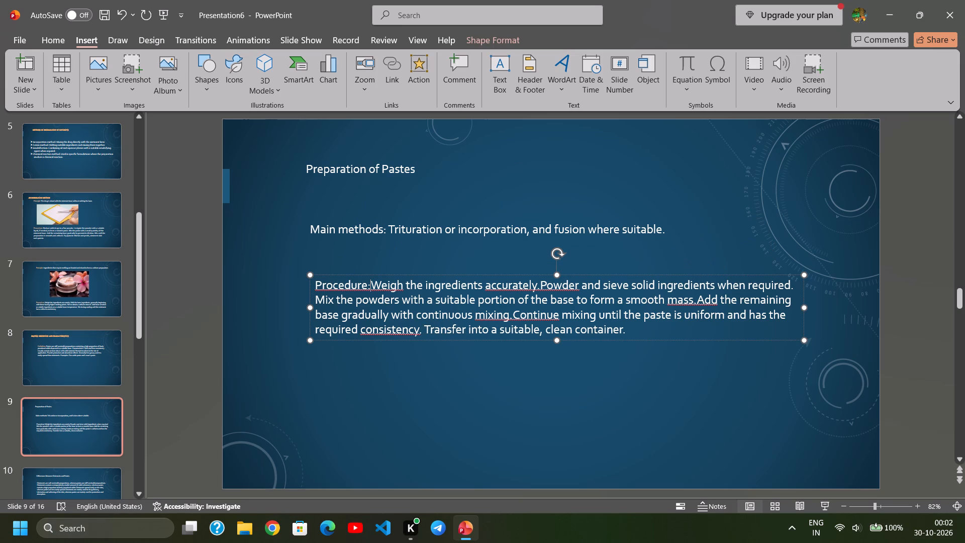
pyautogui.press('space')
pyautogui.click(543, 283)
pyautogui.press('space')
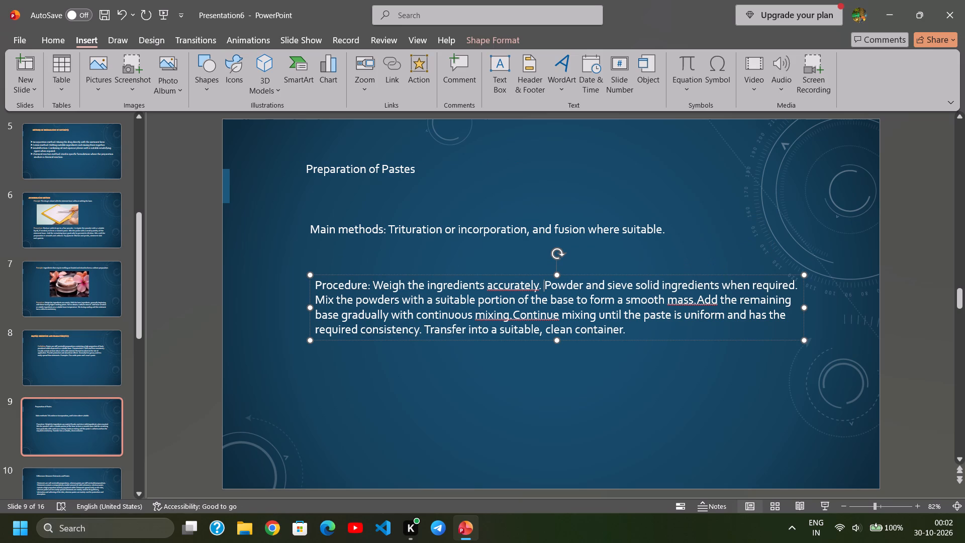
pyautogui.click(513, 318)
pyautogui.press('space')
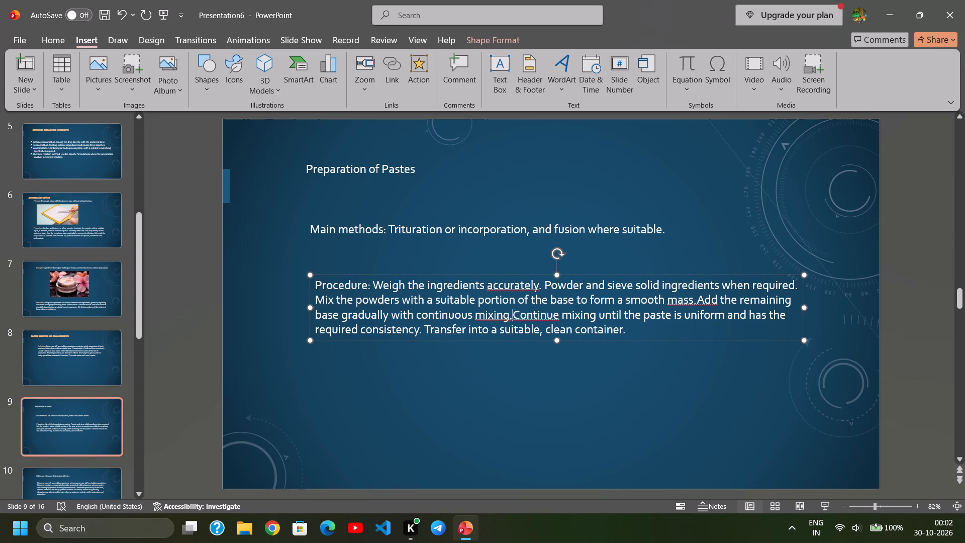
pyautogui.click(697, 301)
pyautogui.press('space')
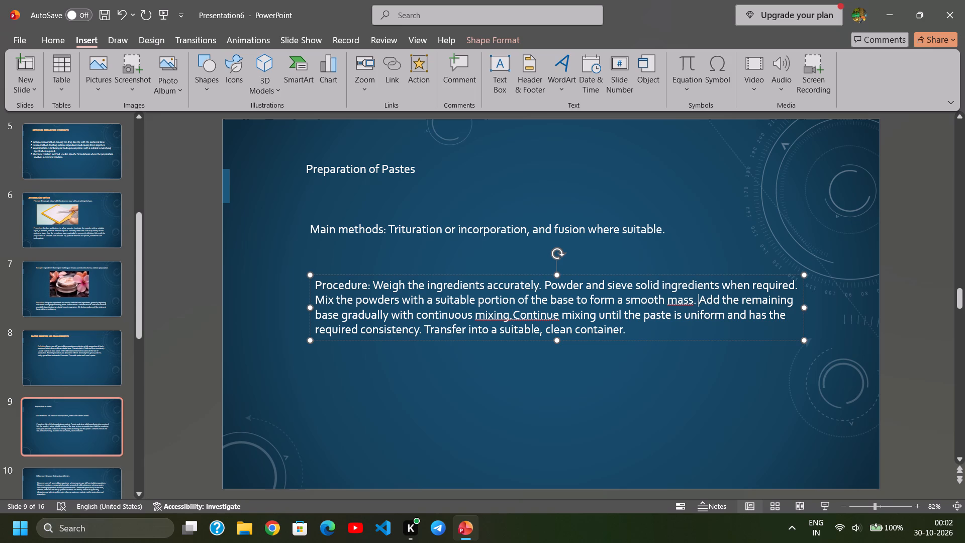
pyautogui.click(513, 317)
pyautogui.press('space')
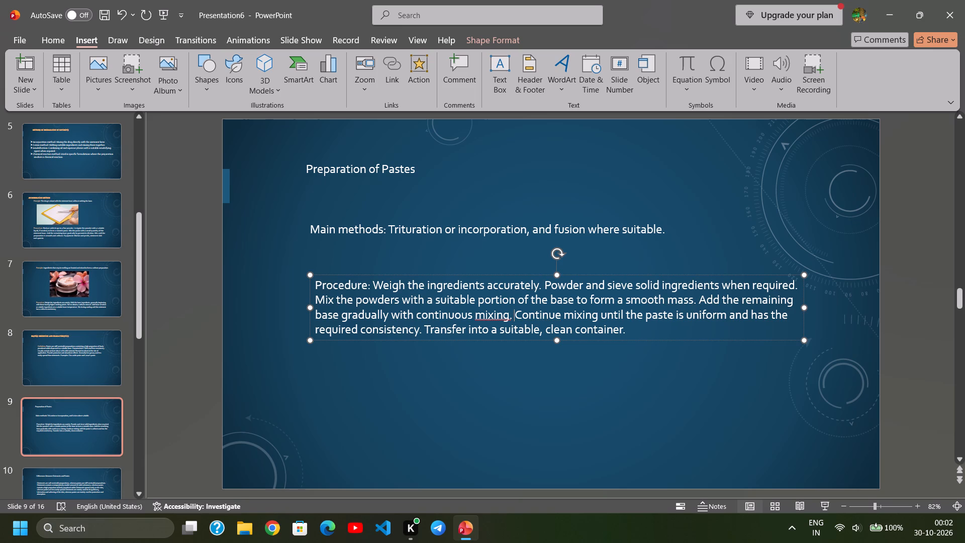
# Colour the labels "Procedure" and "Main methods" light orange on slide 9.
pyautogui.doubleClick(353, 285)
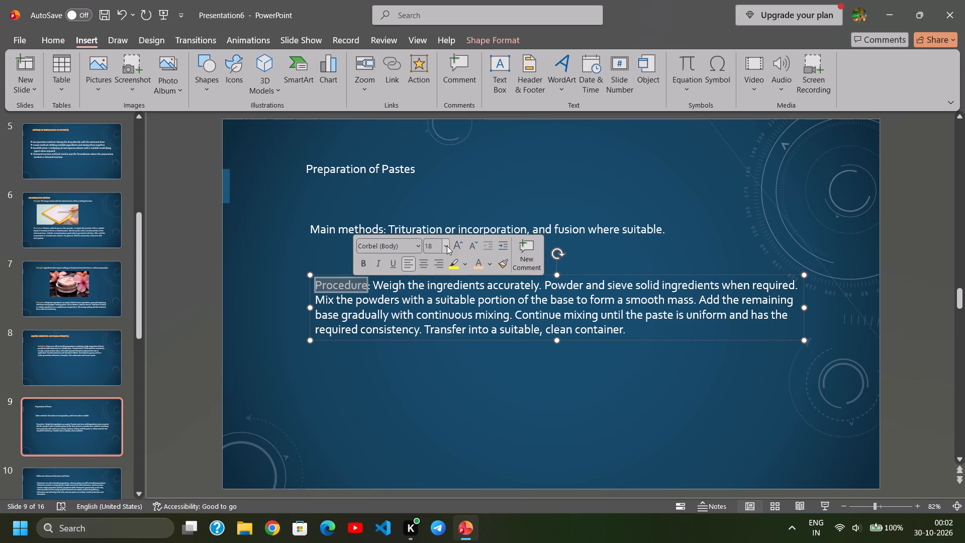
pyautogui.click(479, 262)
pyautogui.doubleClick(335, 234)
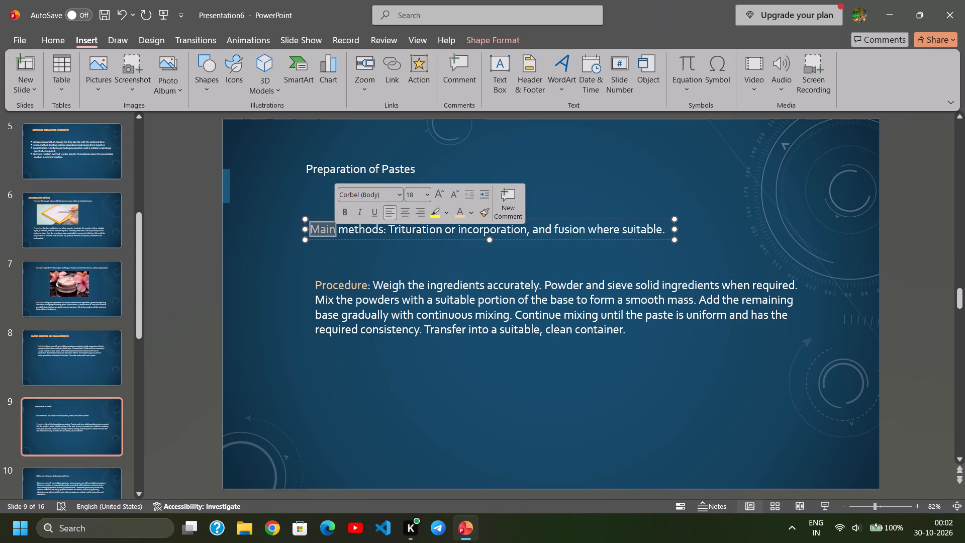
pyautogui.moveTo(383, 231); pyautogui.dragTo(318, 229)
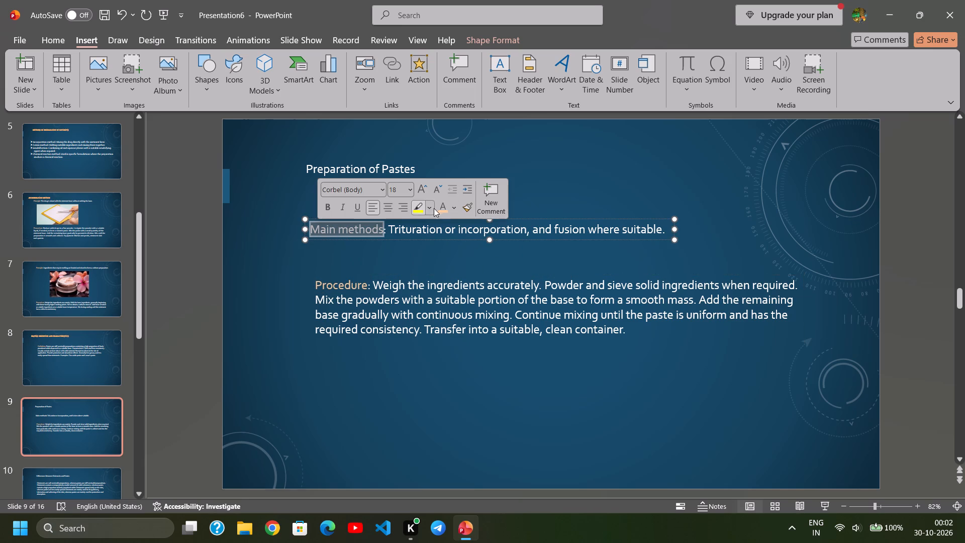
pyautogui.click(439, 207)
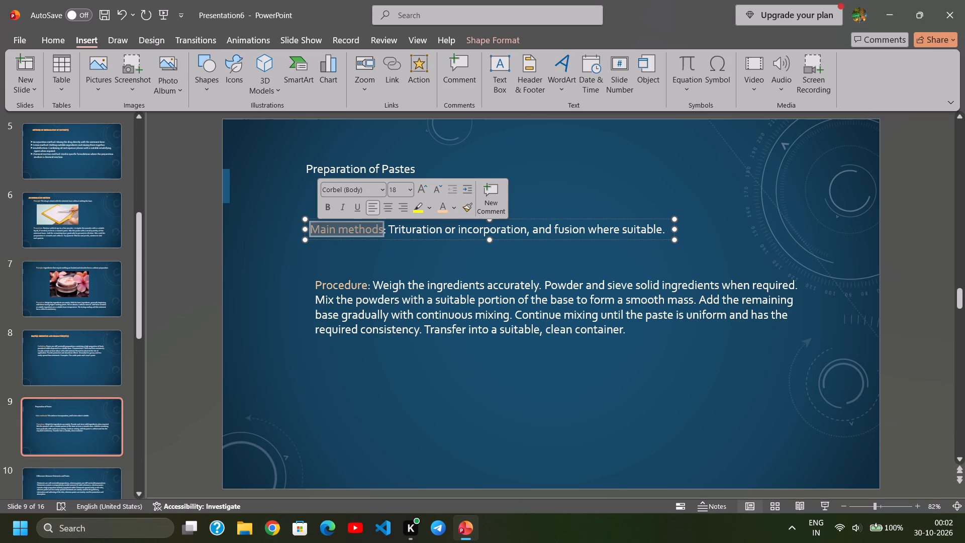
# Move the heading "Preparation of Pastes" on slide 9 closer to the slide's upper-left corner.
pyautogui.click(416, 165)
pyautogui.moveTo(416, 165); pyautogui.dragTo(367, 160)
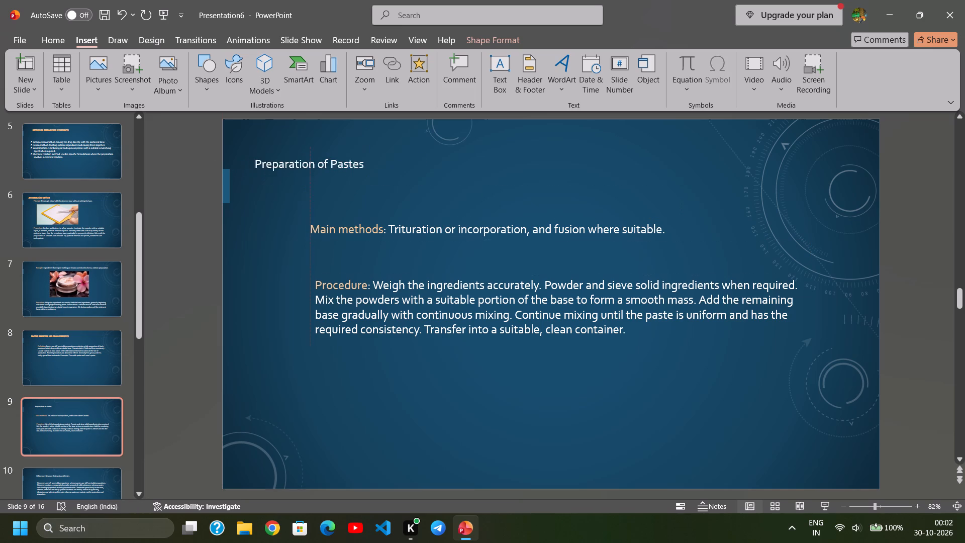
pyautogui.moveTo(367, 160); pyautogui.dragTo(379, 157)
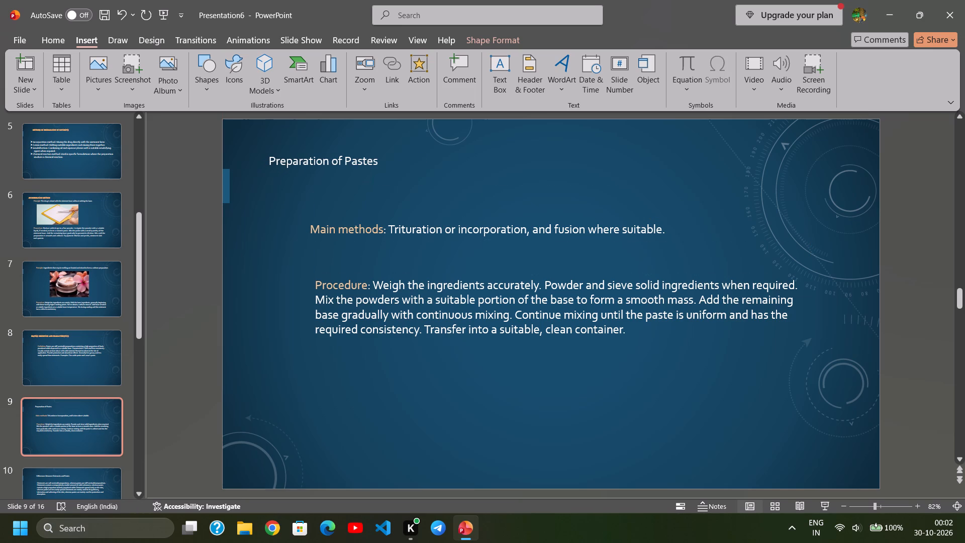
pyautogui.moveTo(379, 157); pyautogui.dragTo(380, 157)
pyautogui.click(380, 157)
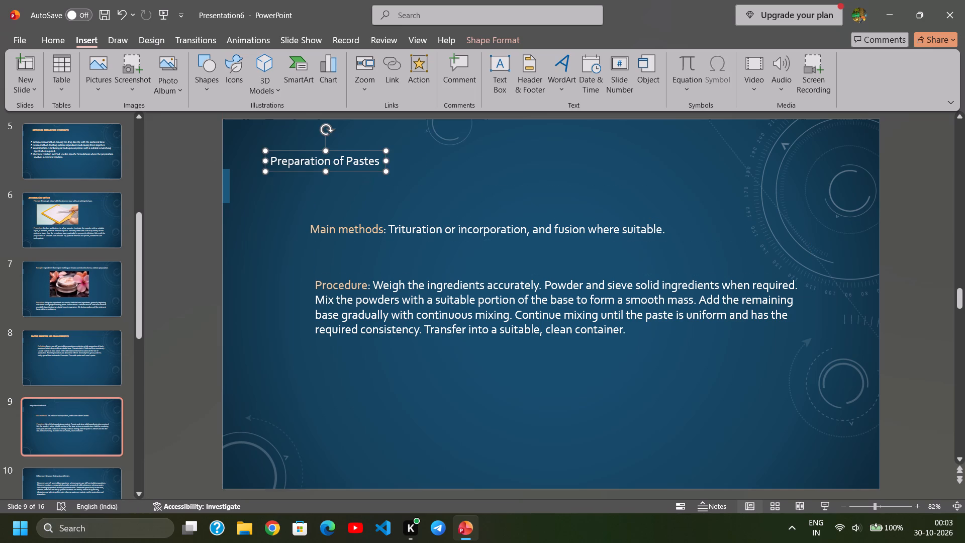
# Set slide 9's heading "Preparation of Pastes" in the Algerian font and colour it light orange.
pyautogui.hotkey('ctrl', 'a')
pyautogui.click(369, 160)
pyautogui.hotkey('ctrl', 'a')
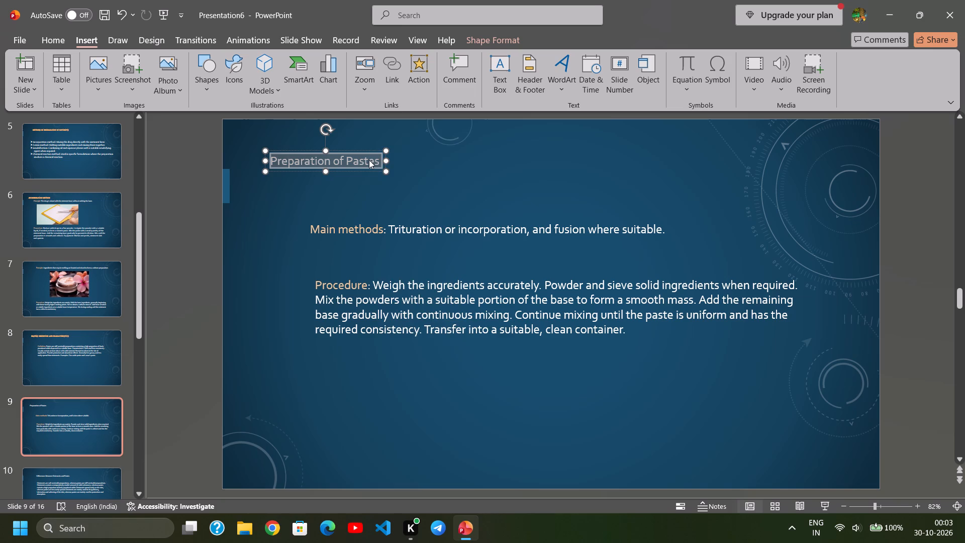
pyautogui.rightClick(369, 160)
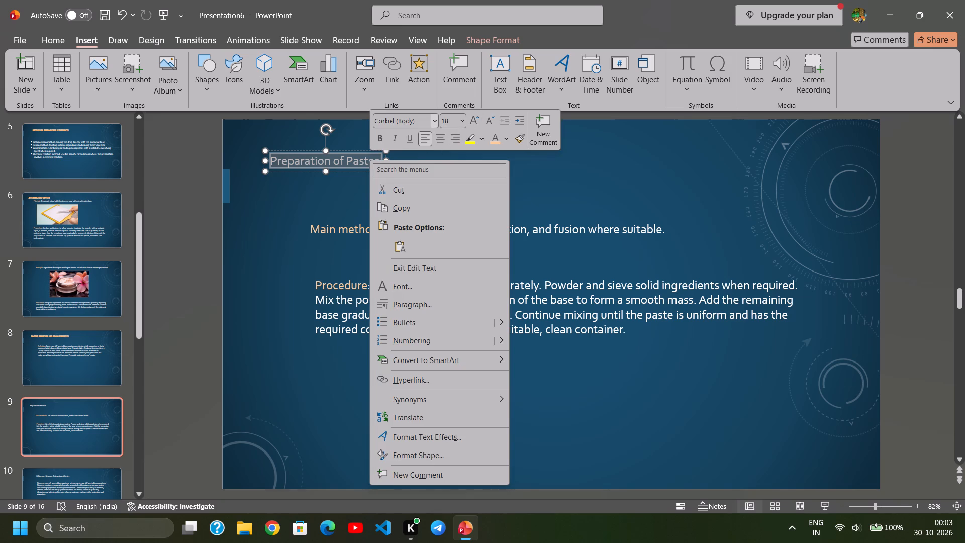
pyautogui.click(435, 120)
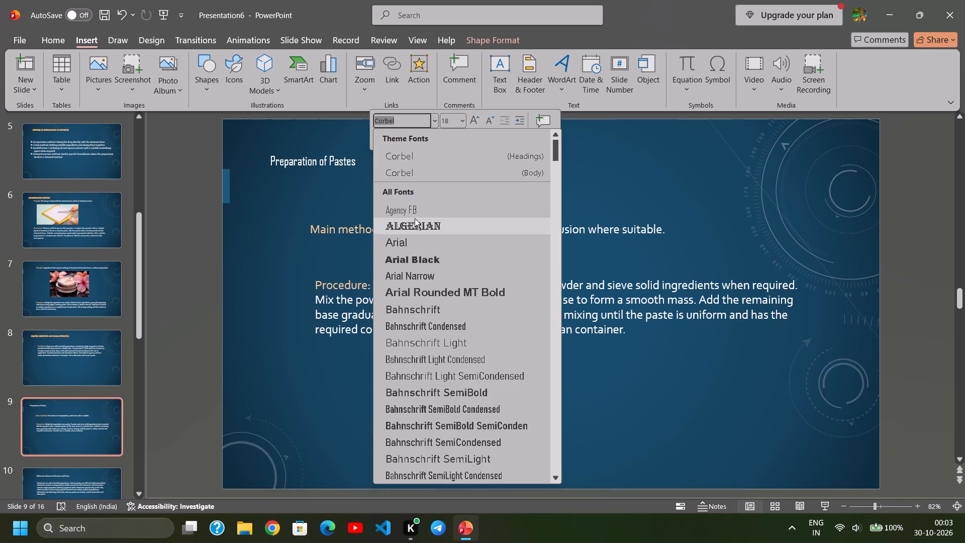
pyautogui.click(414, 221)
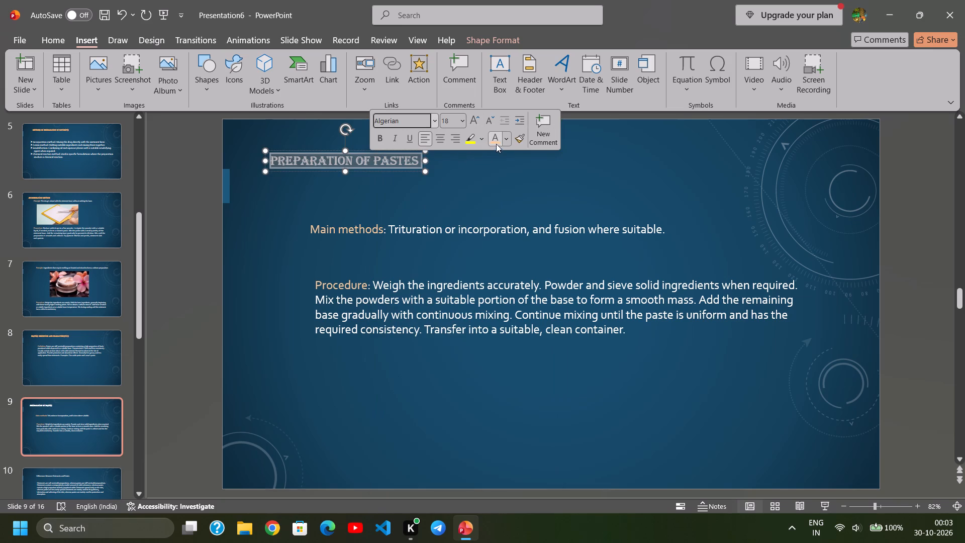
pyautogui.click(505, 136)
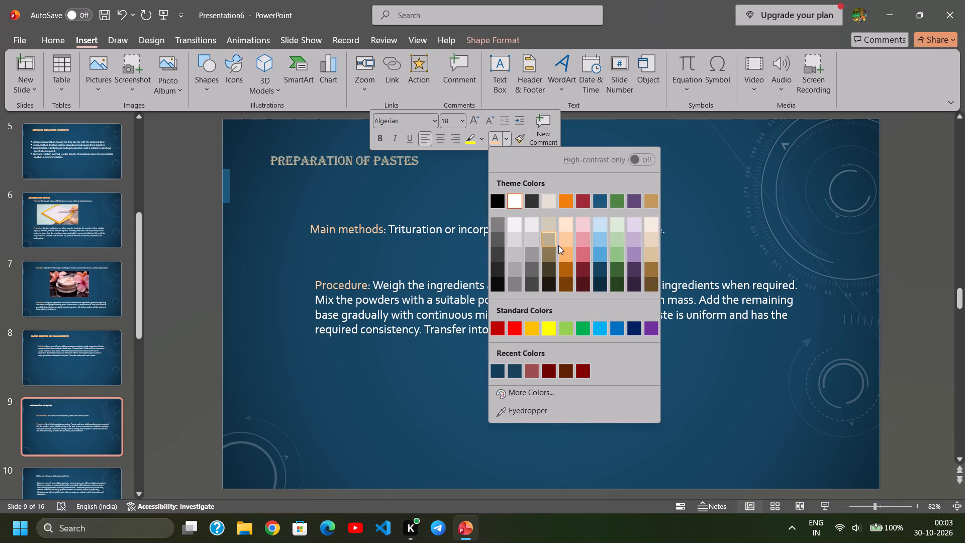
pyautogui.click(560, 250)
pyautogui.click(481, 406)
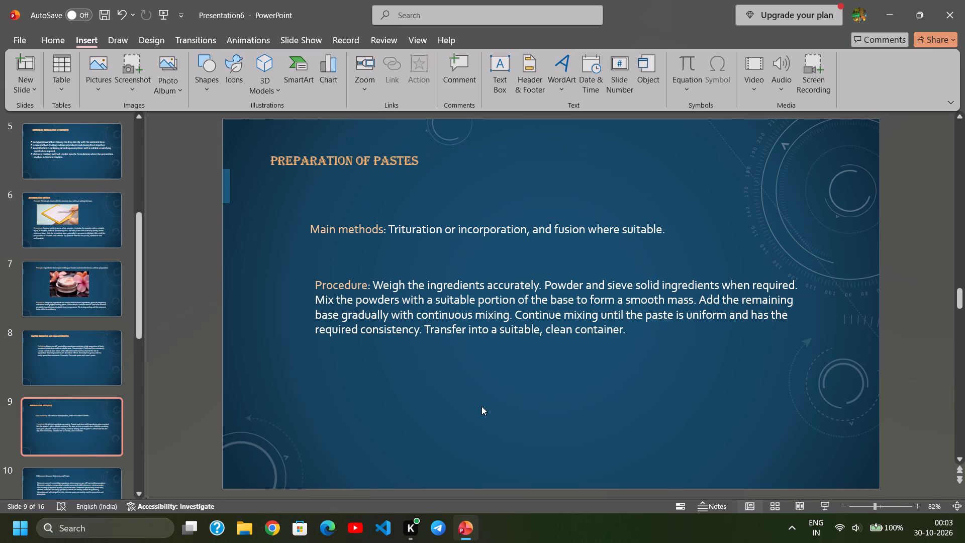
# On slide 10, move the heading "Differences Between Ointments and Pastes" slightly up and to the left.
pyautogui.press('Right')
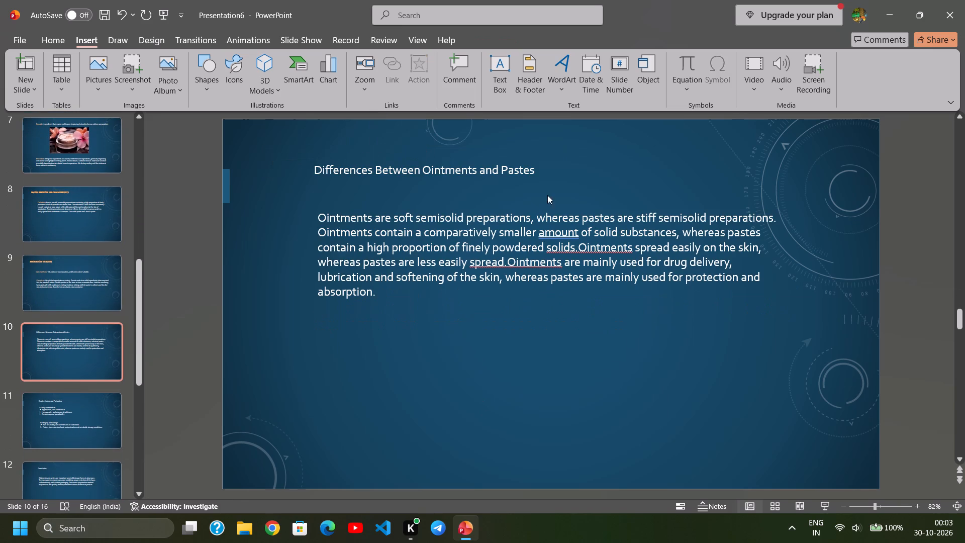
pyautogui.moveTo(541, 173); pyautogui.dragTo(509, 163)
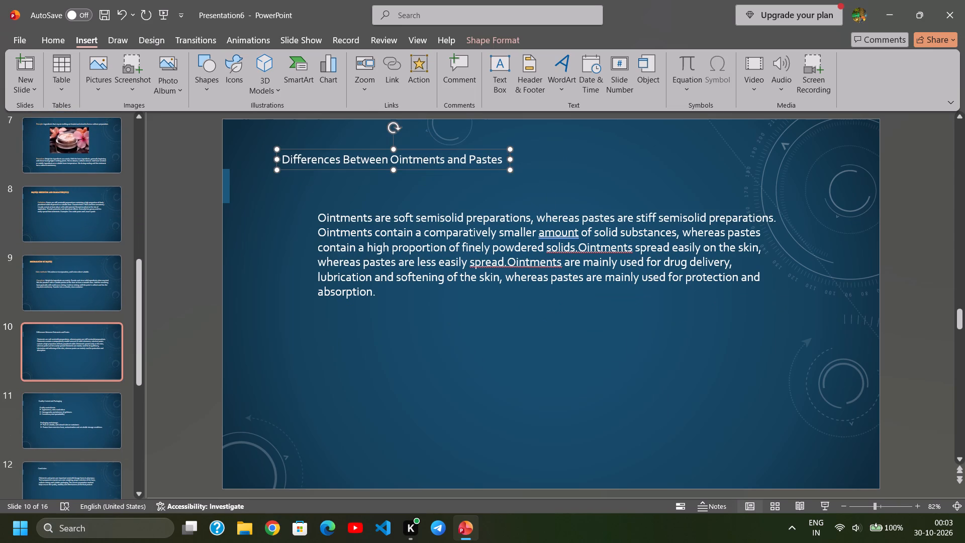
# Colour slide 10's heading "Differences Between Ointments and Pastes" light orange and set it in the Algerian font.
pyautogui.click(505, 163)
pyautogui.hotkey('ctrl', 'a')
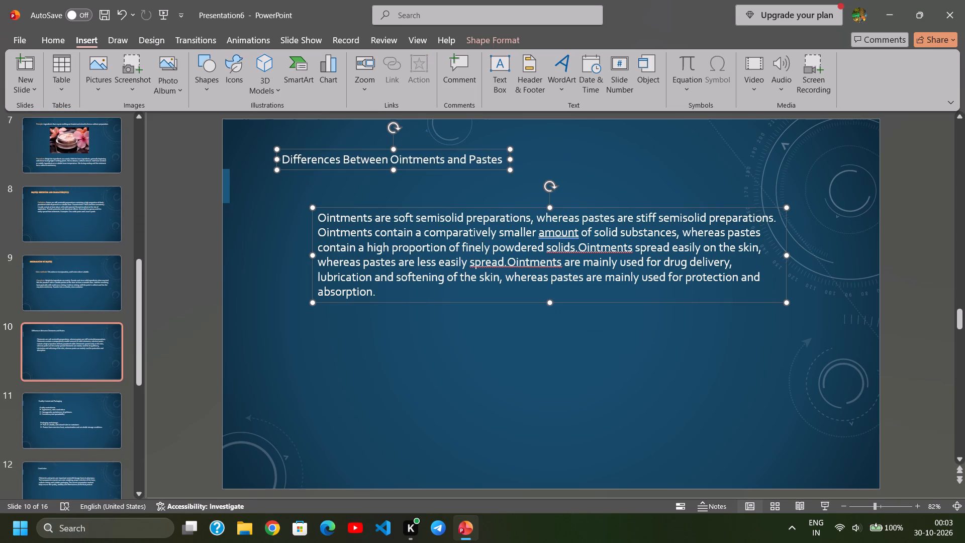
pyautogui.click(497, 162)
pyautogui.hotkey('ctrl', 'a')
pyautogui.rightClick(497, 162)
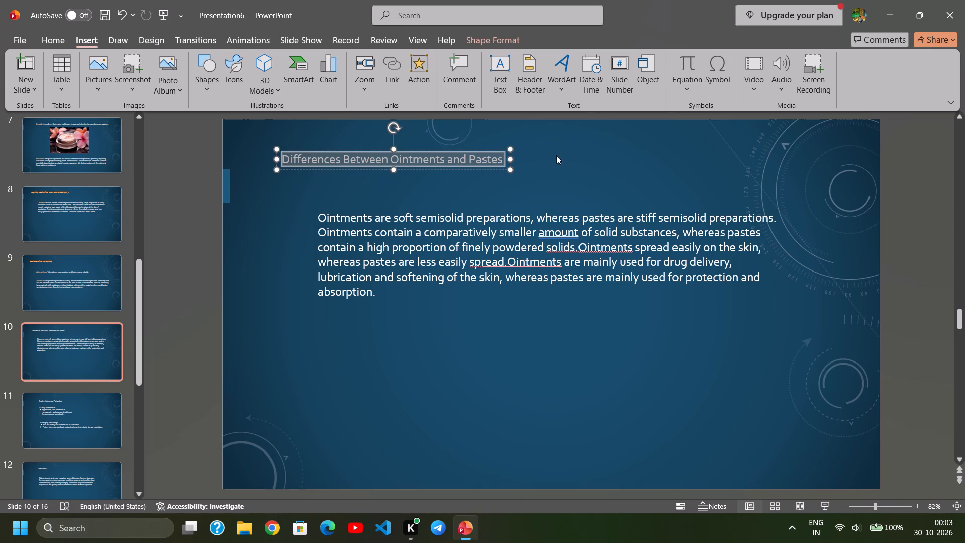
pyautogui.click(634, 139)
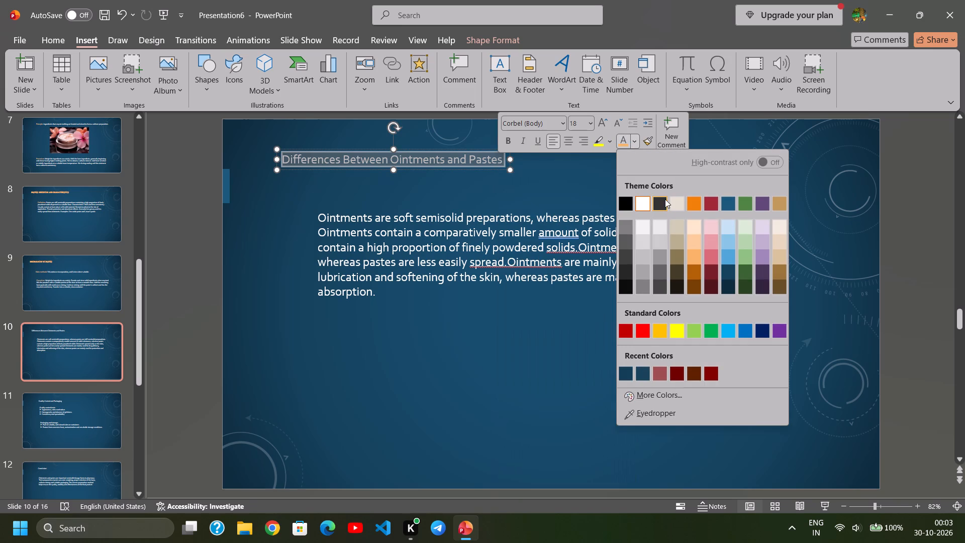
pyautogui.click(690, 250)
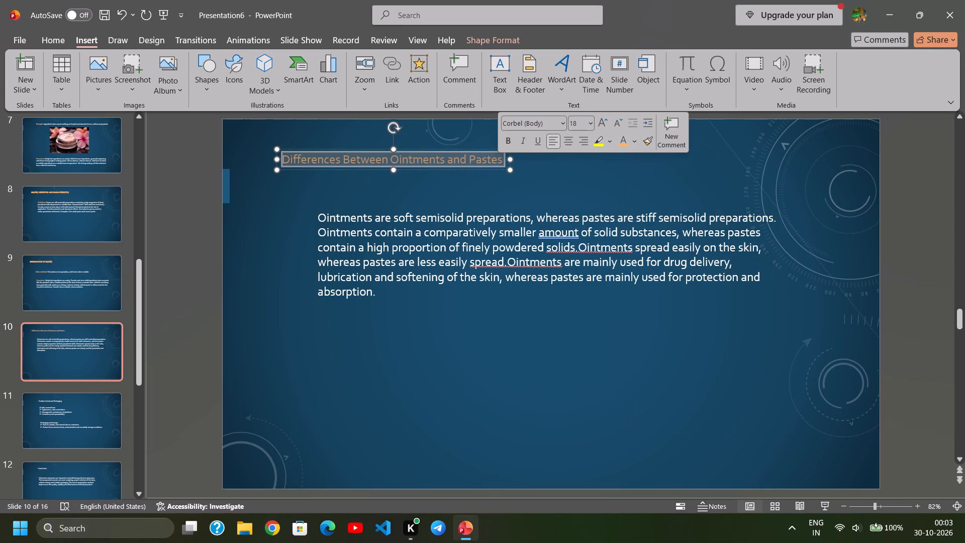
pyautogui.rightClick(484, 160)
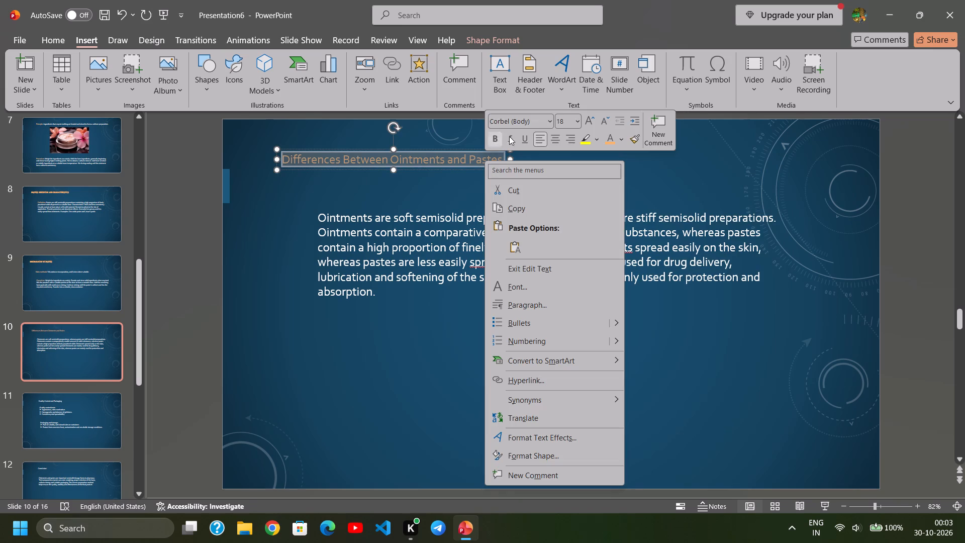
pyautogui.click(548, 119)
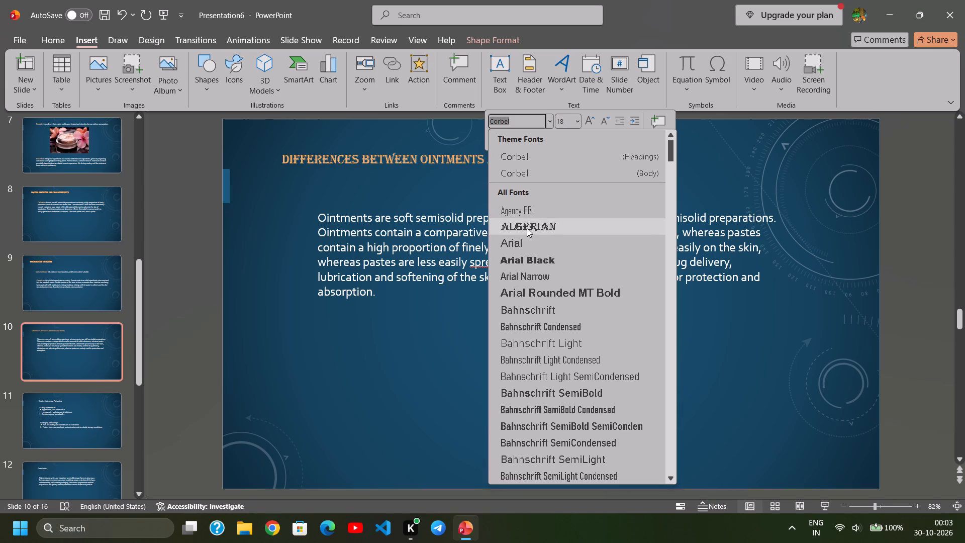
pyautogui.click(527, 228)
pyautogui.click(478, 206)
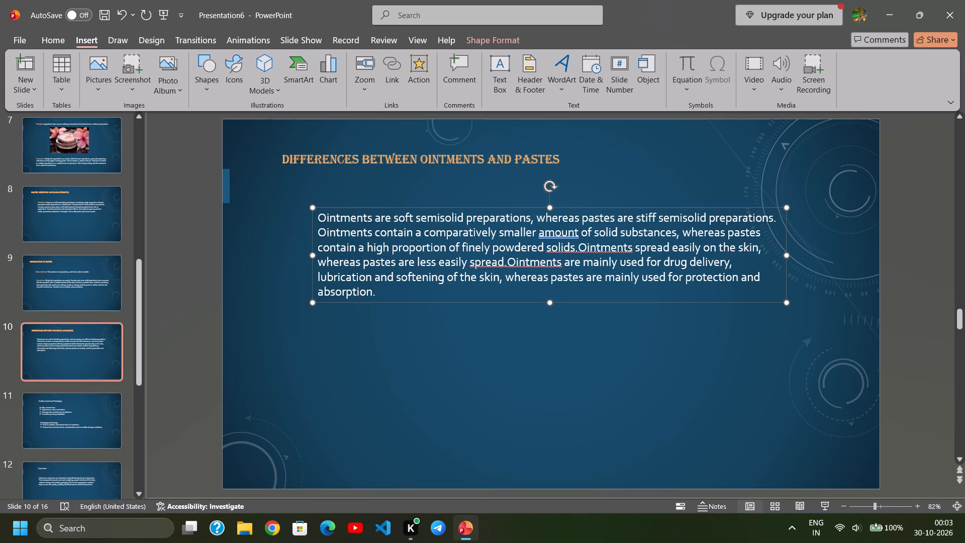
pyautogui.click(371, 336)
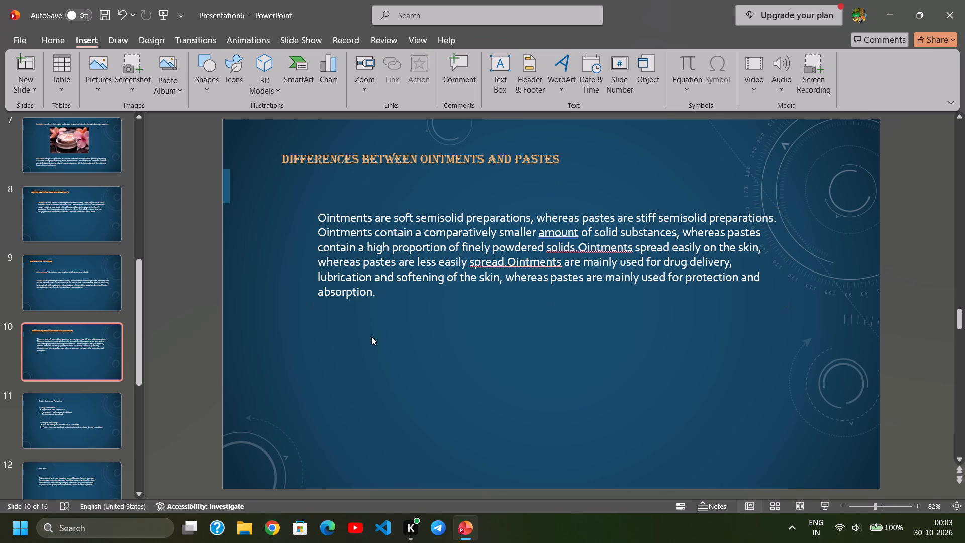
# Insert the missing spaces after "solids." and "spread." in slide 10's body paragraph.
pyautogui.click(582, 247)
pyautogui.press('space')
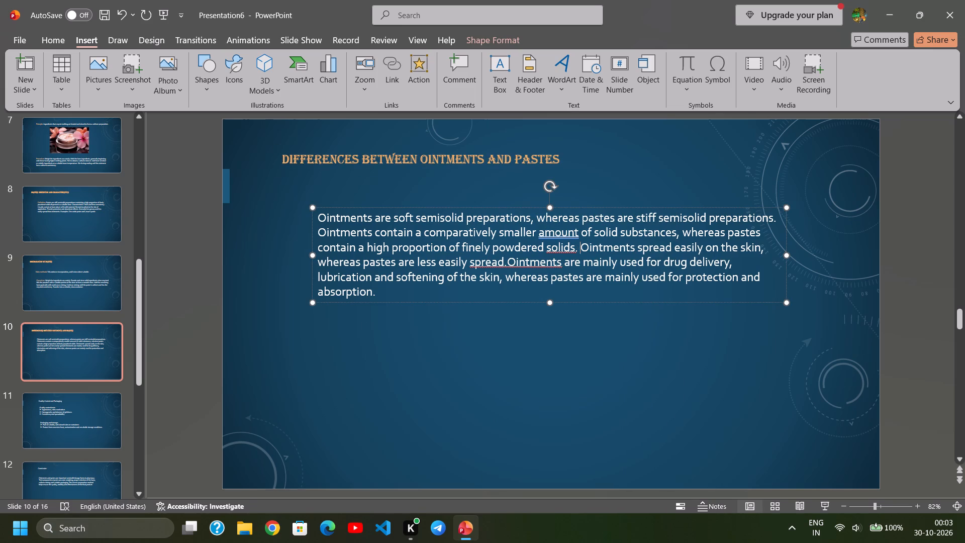
pyautogui.click(509, 265)
pyautogui.press('space')
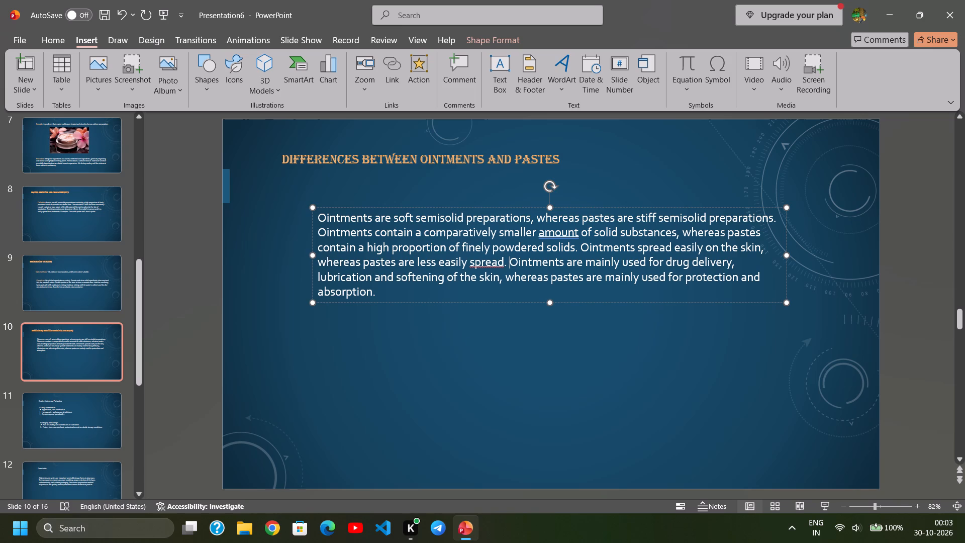
pyautogui.click(464, 365)
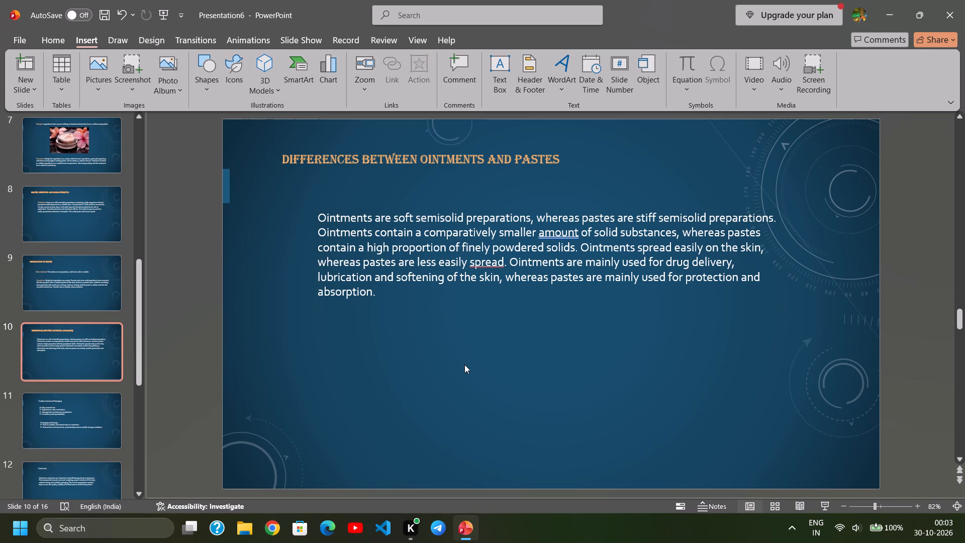
# Enlarge slide 10's body paragraph to 24 pt and shift its text box slightly left and down.
pyautogui.moveTo(390, 297); pyautogui.dragTo(317, 216)
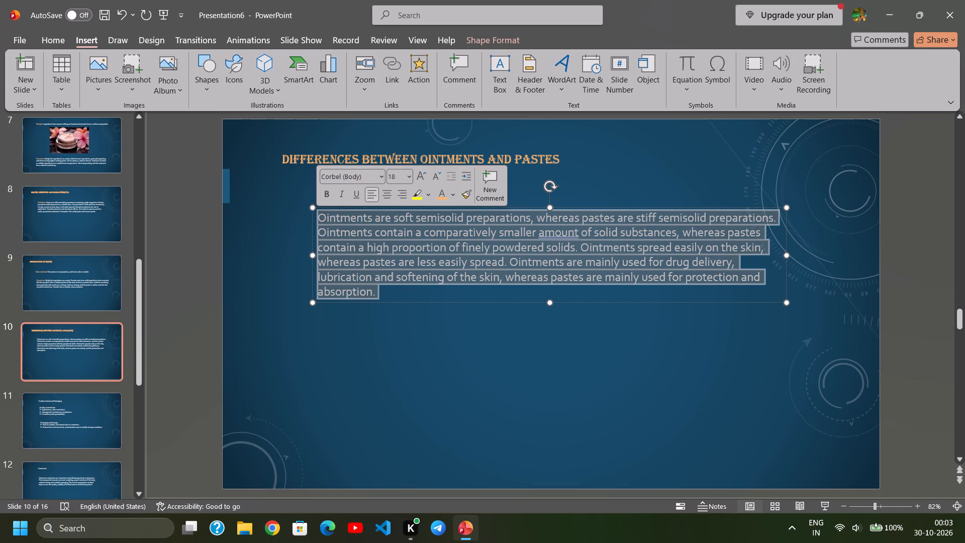
pyautogui.click(422, 177)
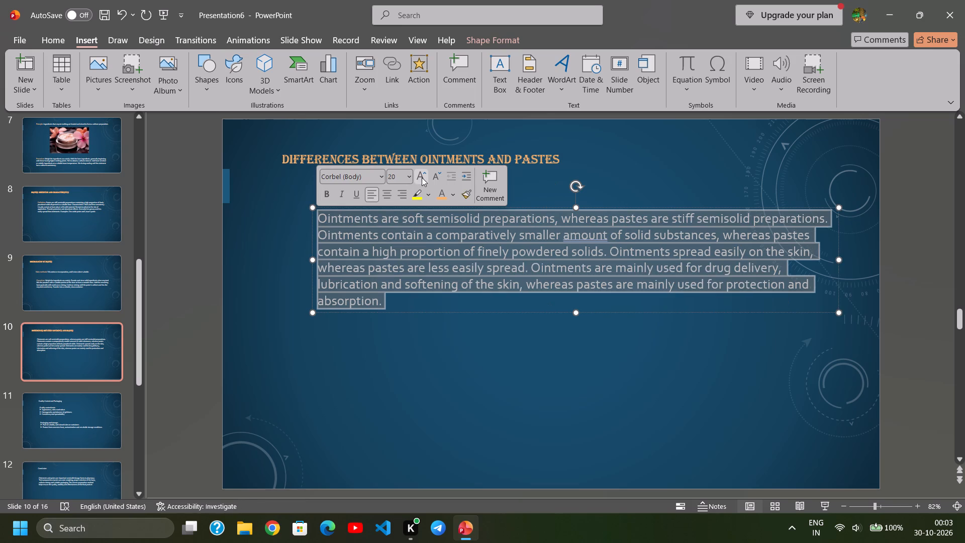
pyautogui.click(422, 177)
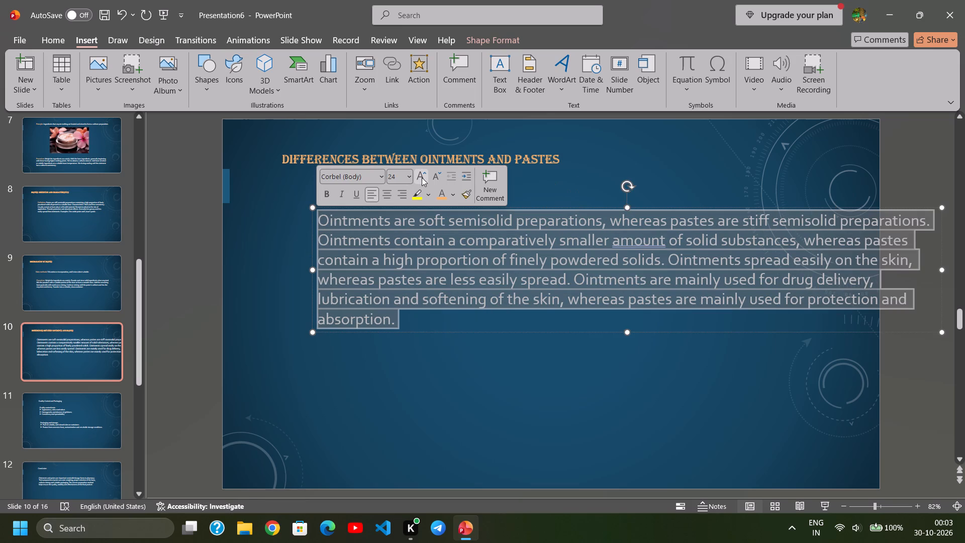
pyautogui.click(498, 323)
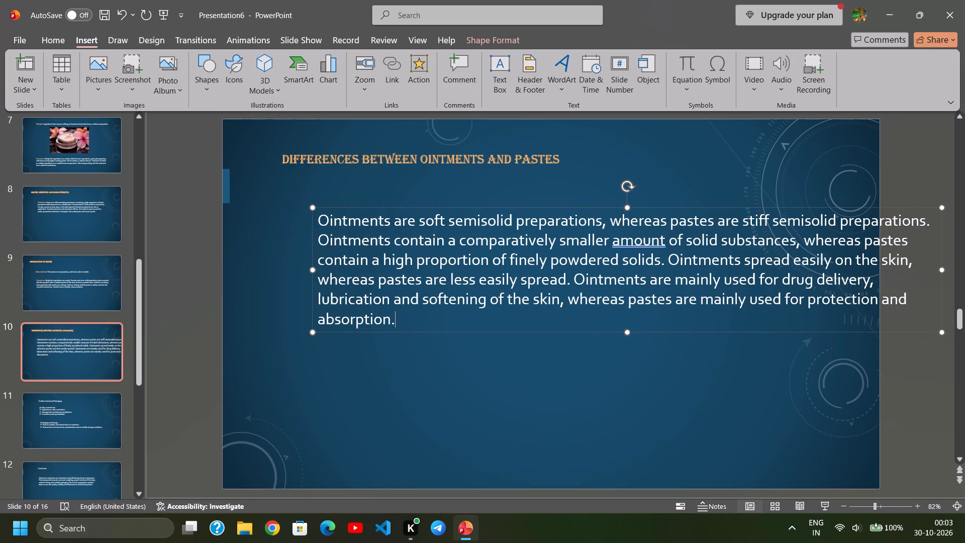
pyautogui.moveTo(498, 331); pyautogui.dragTo(485, 337)
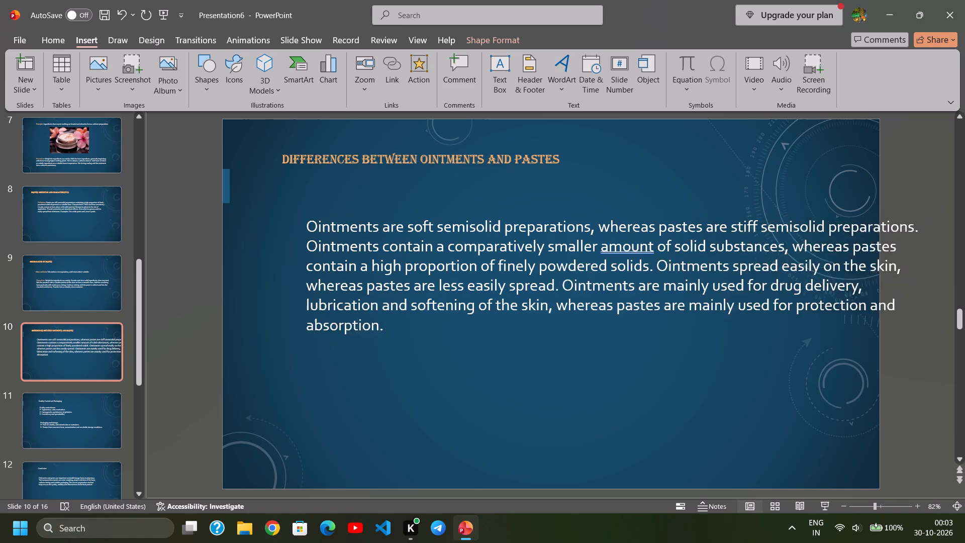
pyautogui.moveTo(485, 337); pyautogui.dragTo(472, 343)
# Break the lines of slide 10's body paragraph after "stiff semisolid", "solid substances," and "spread easily".
pyautogui.click(811, 234)
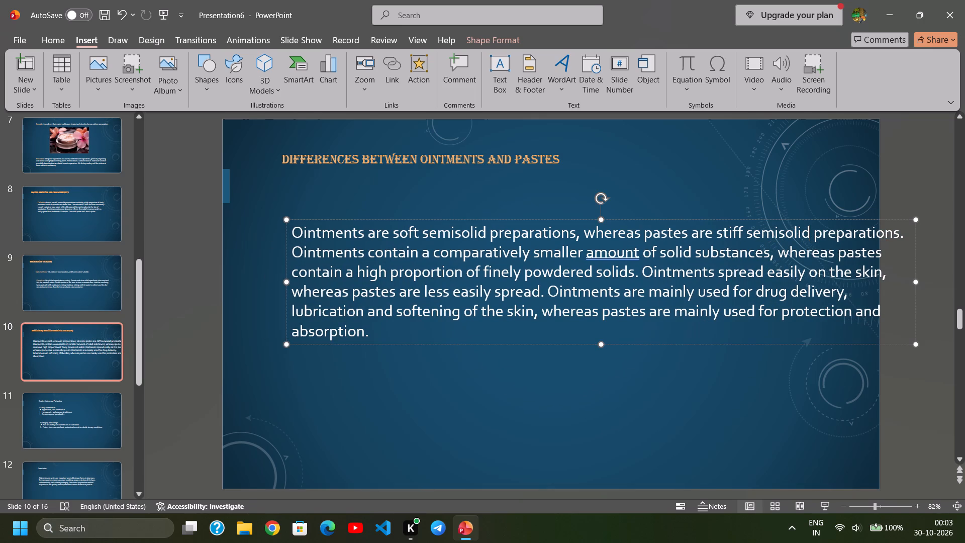
pyautogui.press('Return')
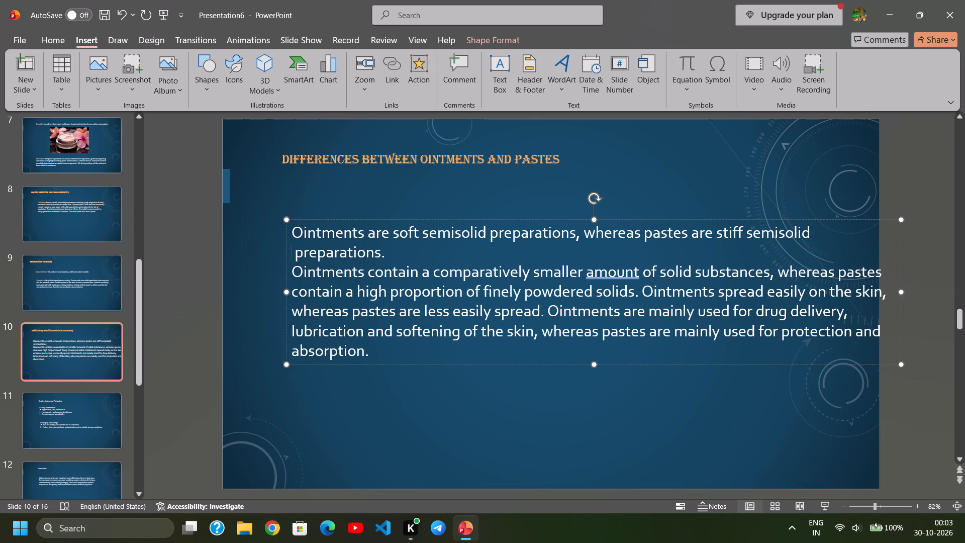
pyautogui.click(294, 276)
pyautogui.click(782, 275)
pyautogui.press('Return')
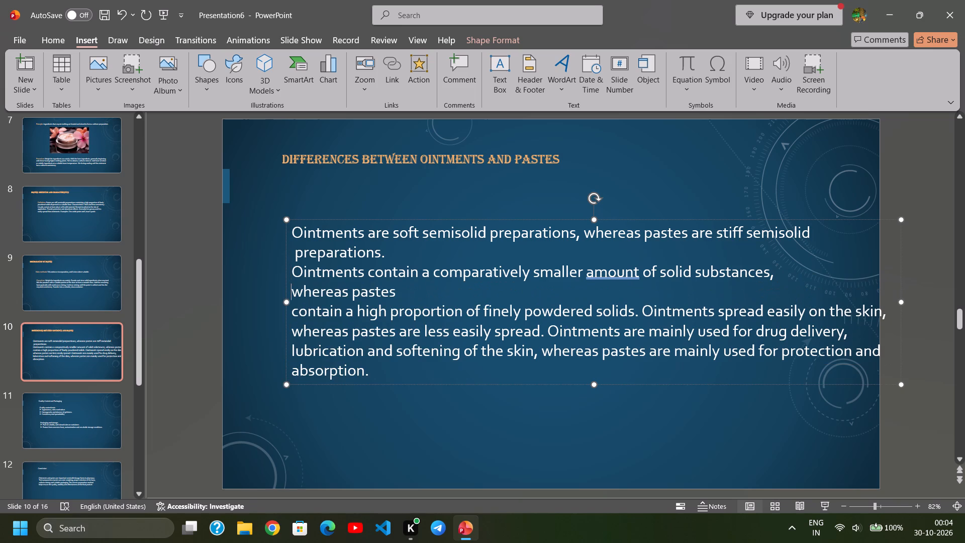
pyautogui.click(809, 314)
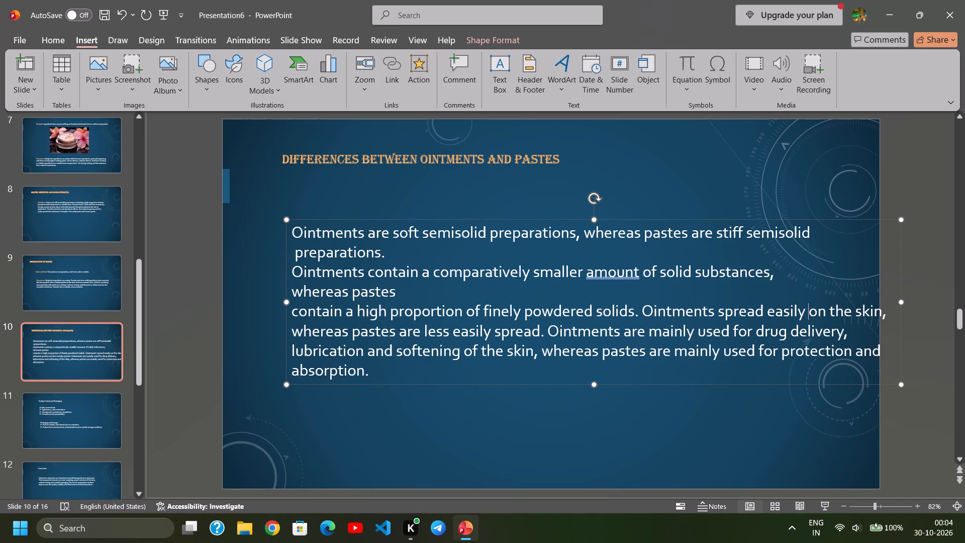
pyautogui.press('Return')
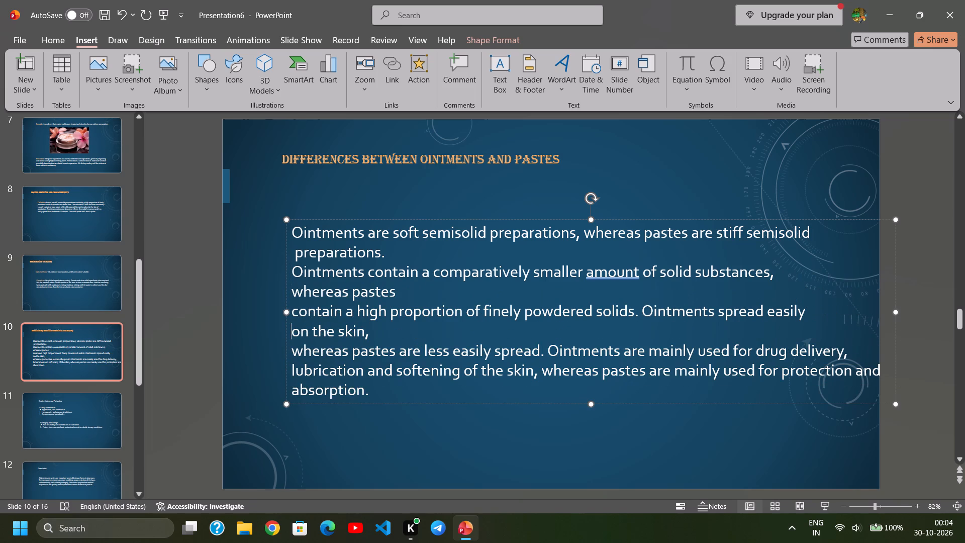
# Rewrap slide 10's lower body lines, joining the text from "on the skin," onward and breaking before "for drug delivery" and "mainly used".
pyautogui.click(292, 355)
pyautogui.press('BackSpace')
pyautogui.press('BackSpace')
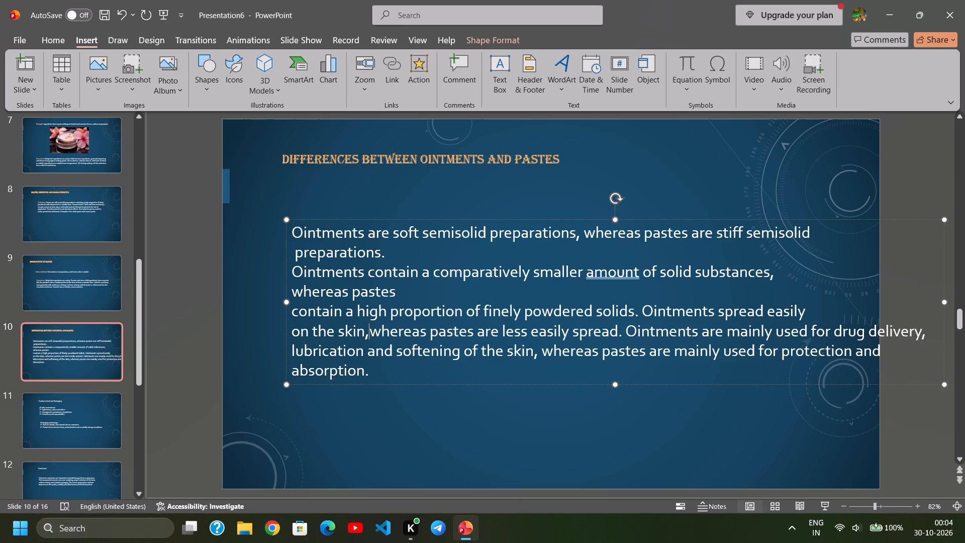
pyautogui.click(810, 331)
pyautogui.press('Return')
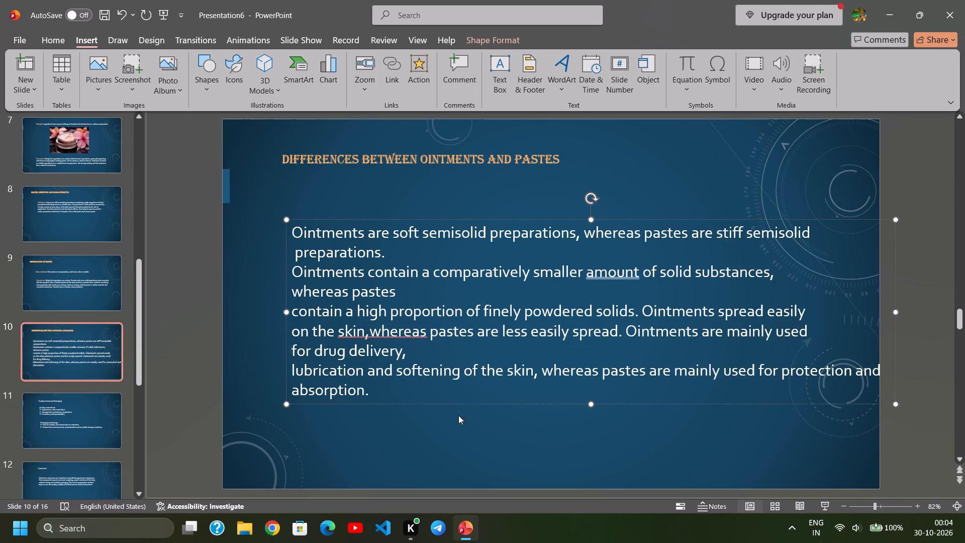
pyautogui.click(293, 368)
pyautogui.press('BackSpace')
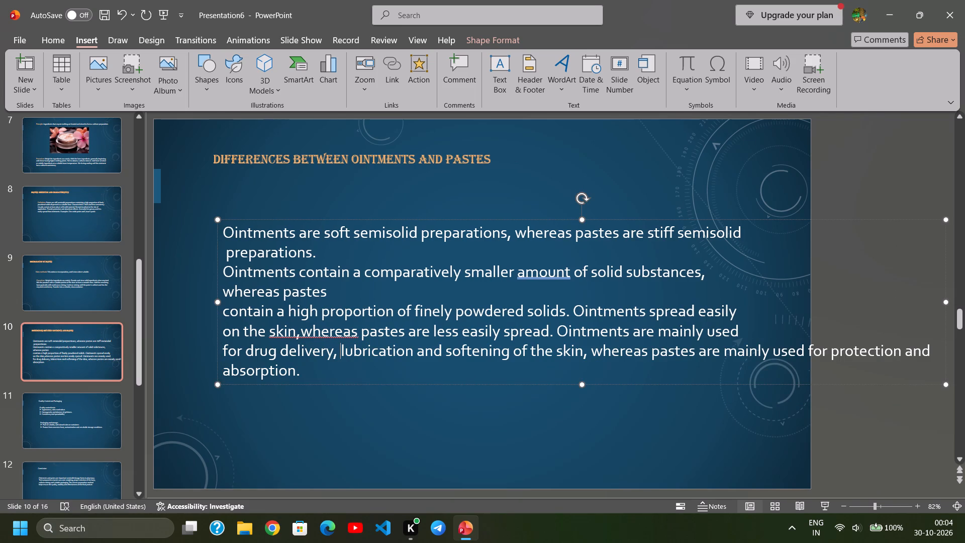
pyautogui.click(726, 355)
pyautogui.press('Return')
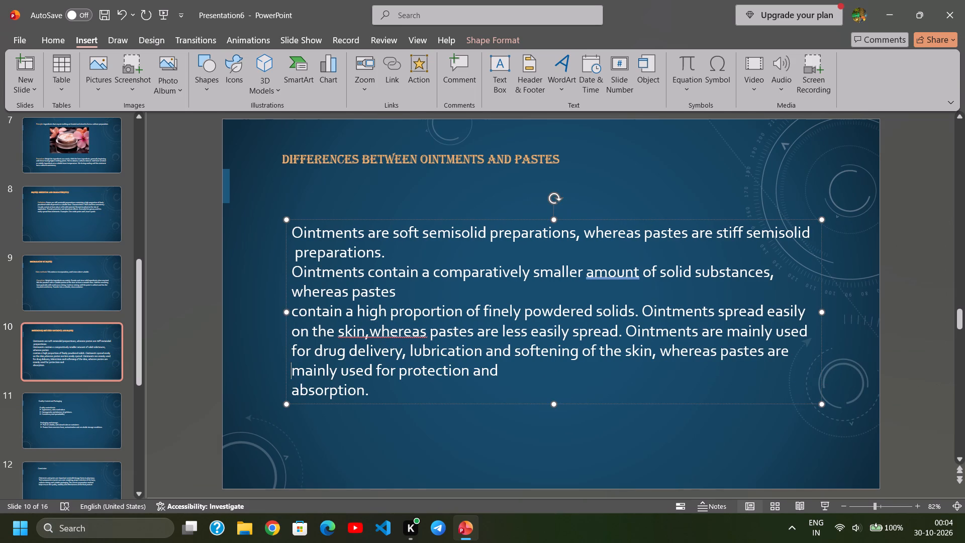
pyautogui.click(293, 398)
pyautogui.press('BackSpace')
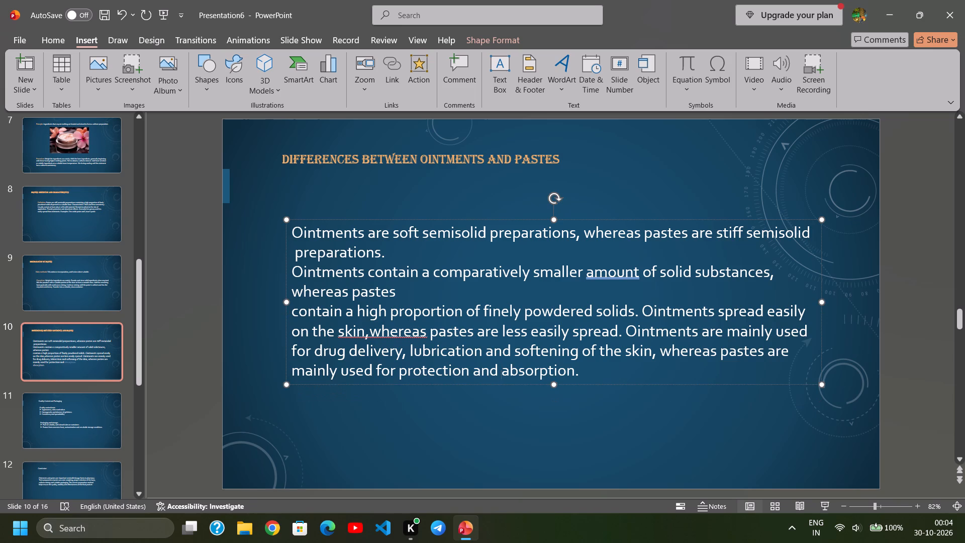
# Join "contain a high proportion" and "Ointments contain" to their preceding lines on slide 10, with a space after "preparations.".
pyautogui.click(294, 310)
pyautogui.press('BackSpace')
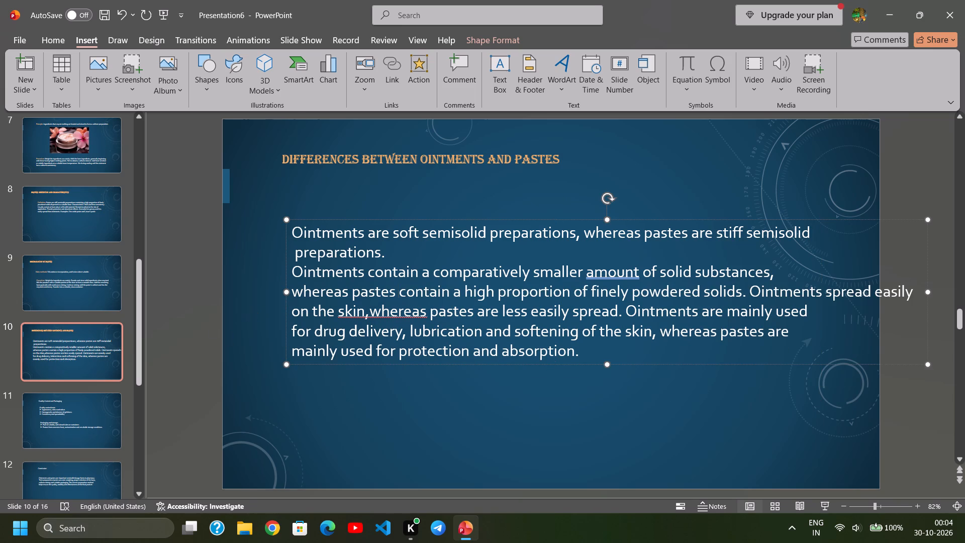
pyautogui.click(294, 275)
pyautogui.press('BackSpace')
pyautogui.click(466, 269)
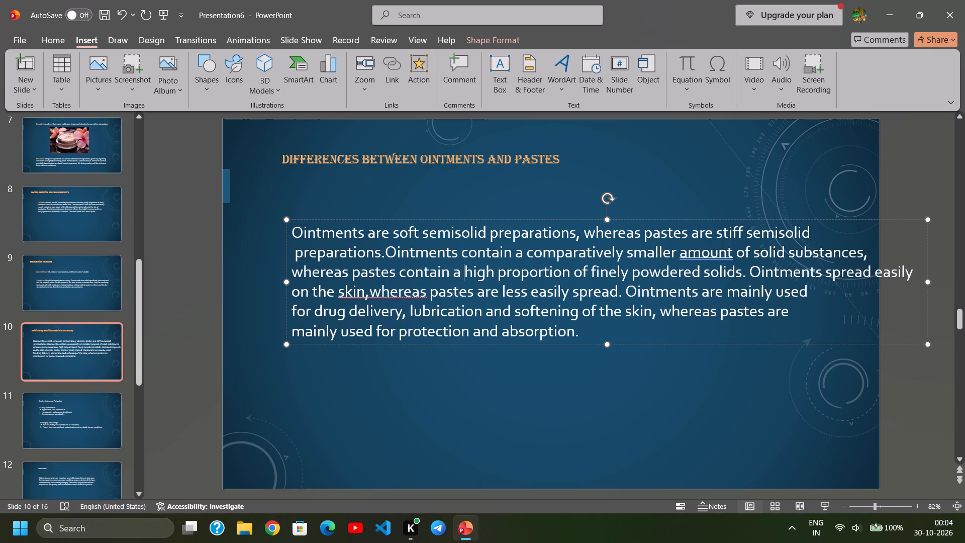
pyautogui.press('space')
pyautogui.click(384, 258)
pyautogui.press('space')
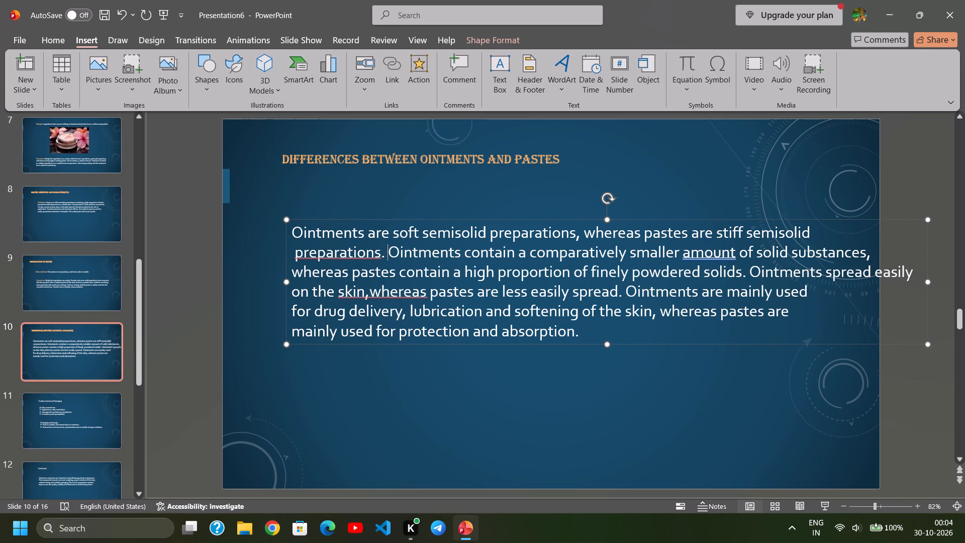
# Break slide 10's body text before "substances," and "solids.", and join "whereas pastes contain" onto the "substances," line.
pyautogui.click(793, 258)
pyautogui.press('Return')
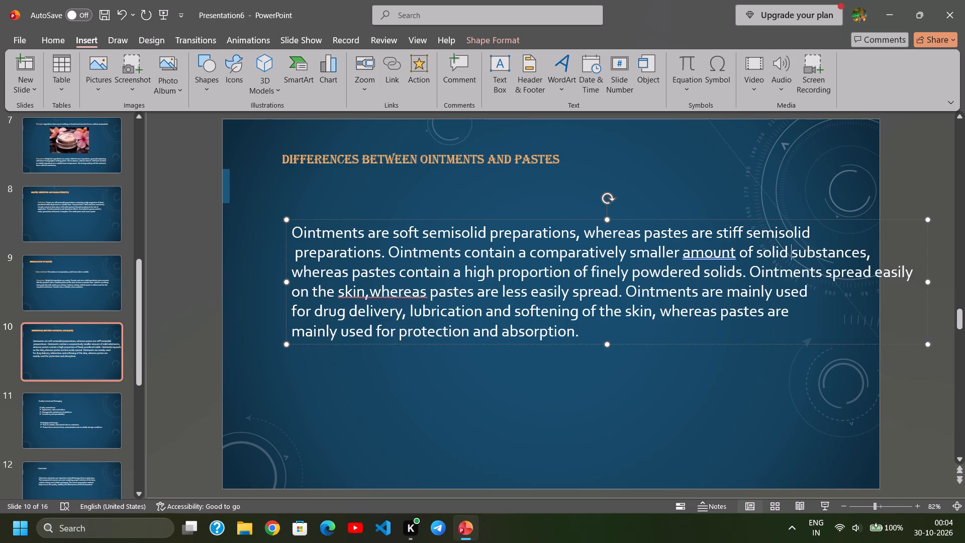
pyautogui.click(292, 294)
pyautogui.press('BackSpace')
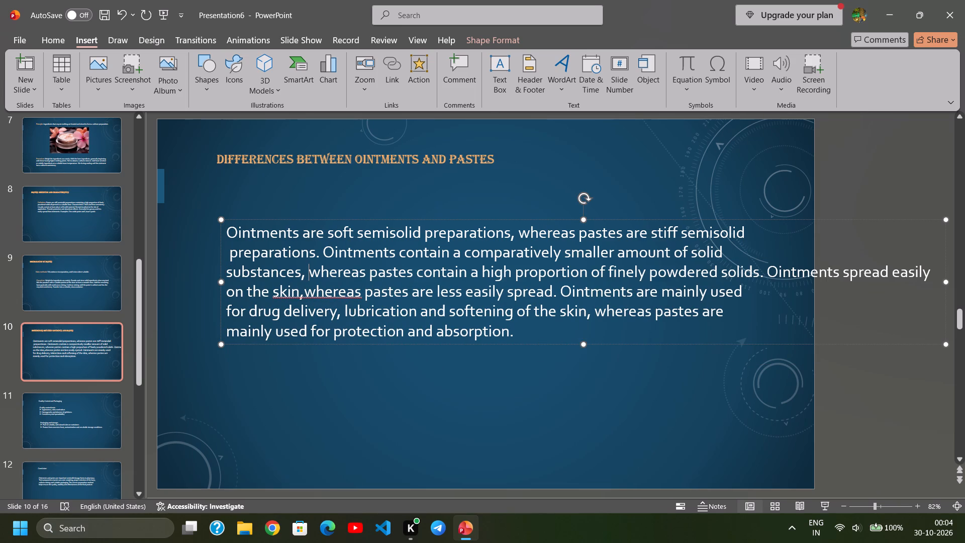
pyautogui.click(725, 273)
pyautogui.press('Left')
pyautogui.press('Return')
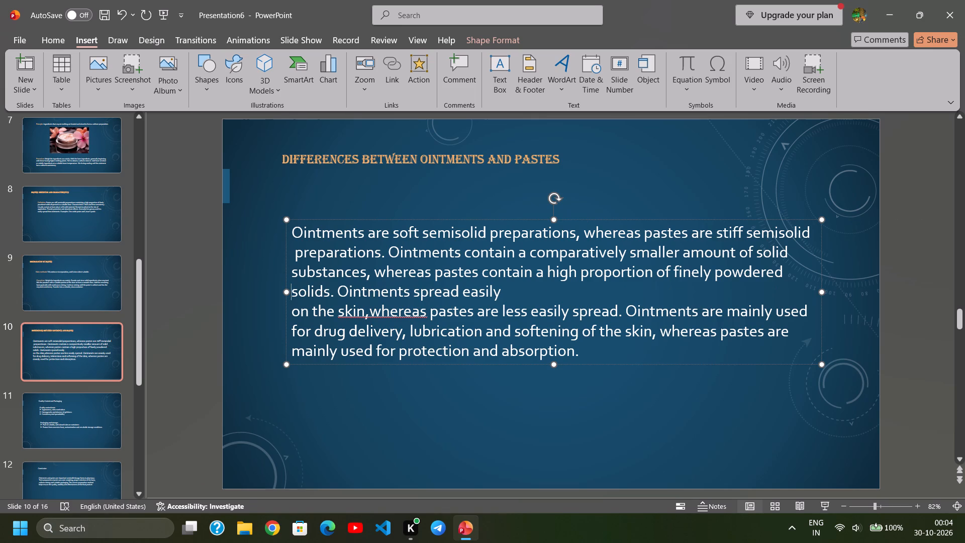
pyautogui.click(619, 406)
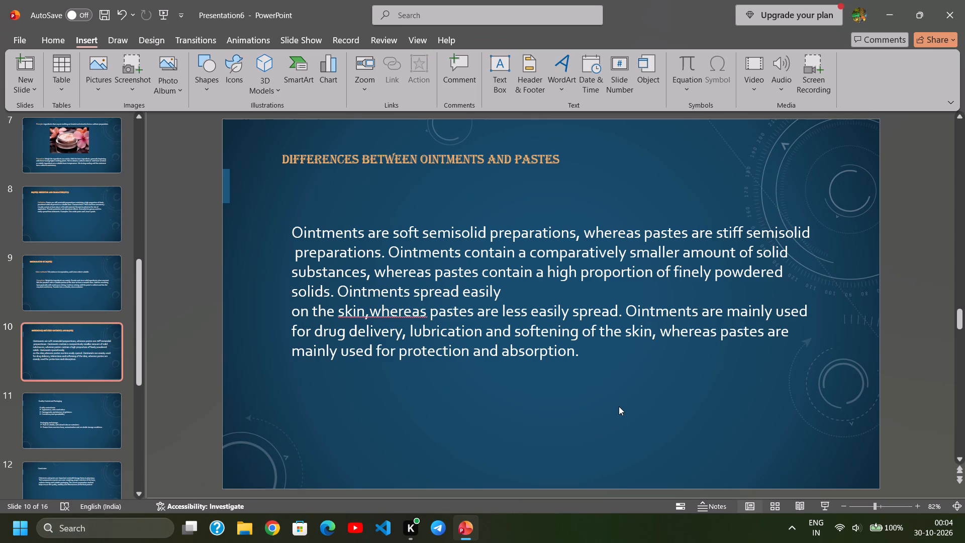
# On slide 11, move the heading "Quality Control and Packaging" slightly up and to the left.
pyautogui.press('Right')
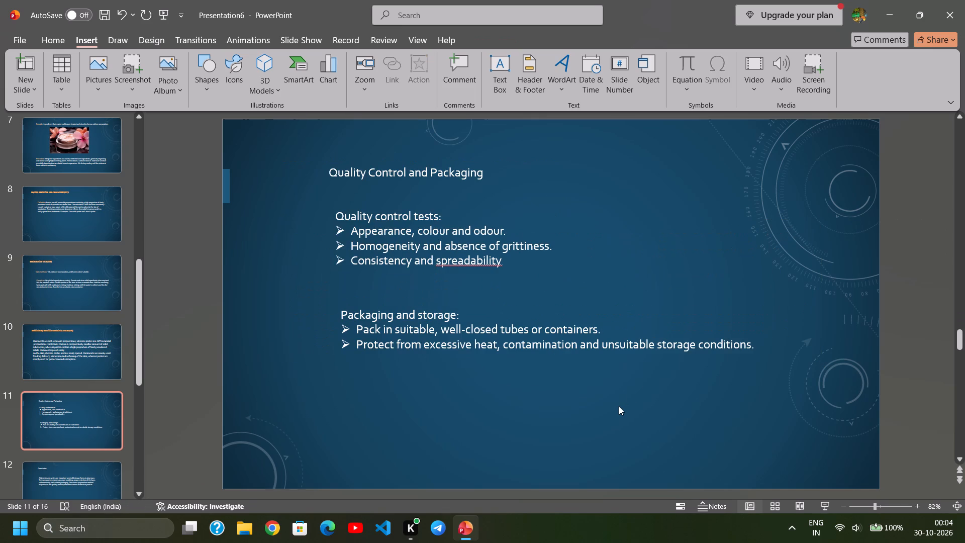
pyautogui.moveTo(492, 170); pyautogui.dragTo(448, 164)
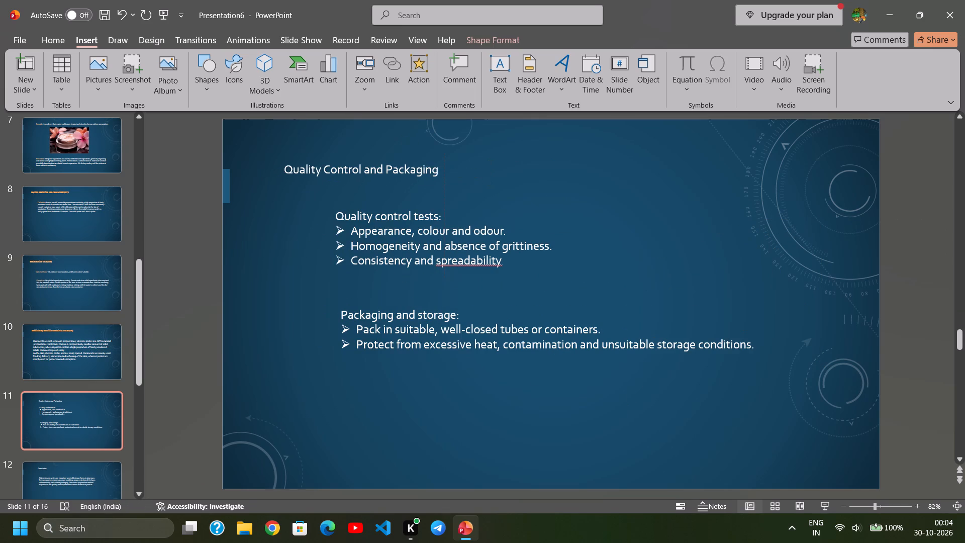
pyautogui.moveTo(448, 164); pyautogui.dragTo(437, 161)
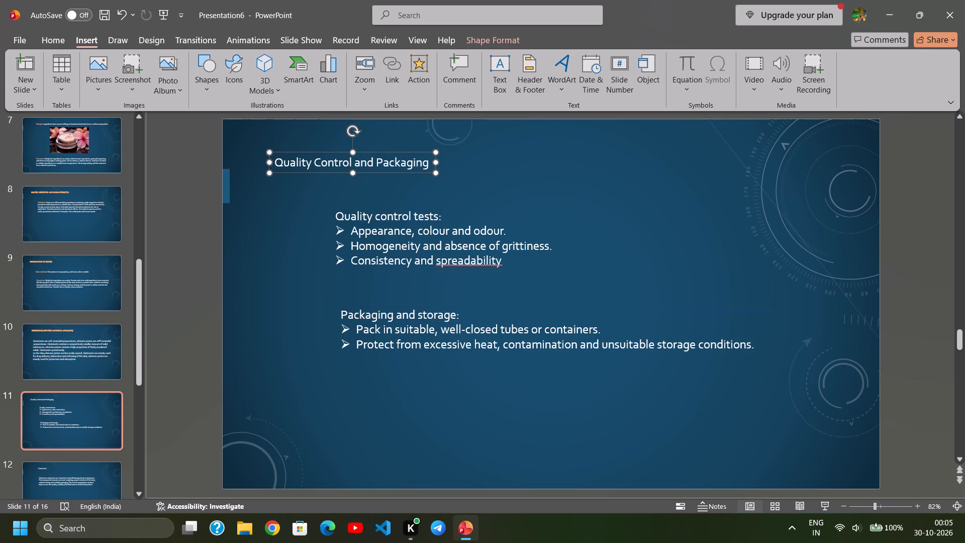
# Set slide 11's heading "Quality Control and Packaging" in the Algerian font and colour it light orange.
pyautogui.click(428, 162)
pyautogui.hotkey('ctrl', 'a')
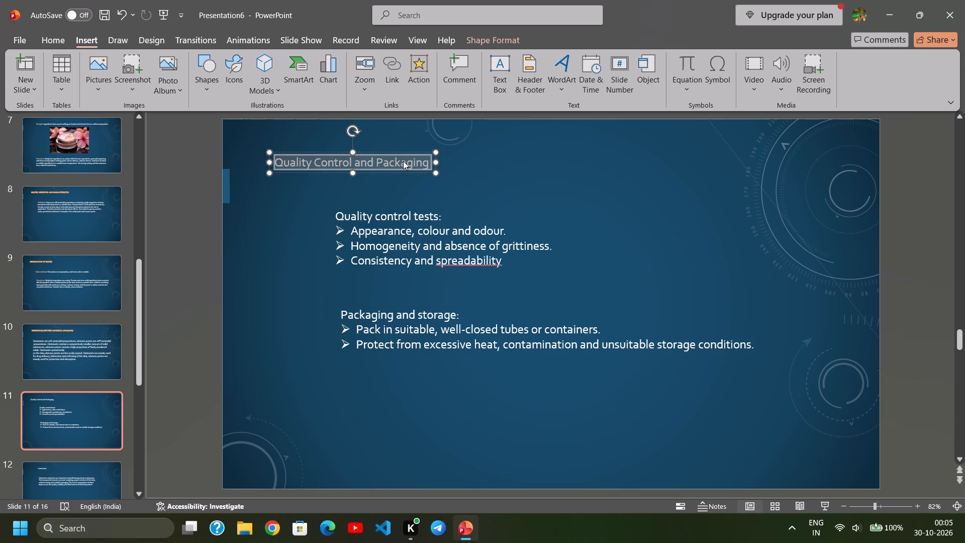
pyautogui.rightClick(403, 161)
pyautogui.click(470, 122)
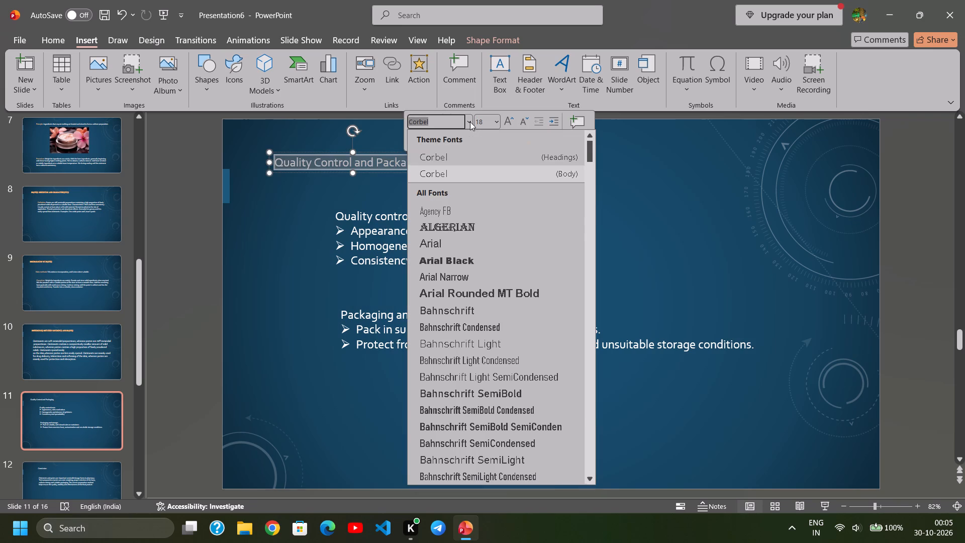
pyautogui.click(453, 221)
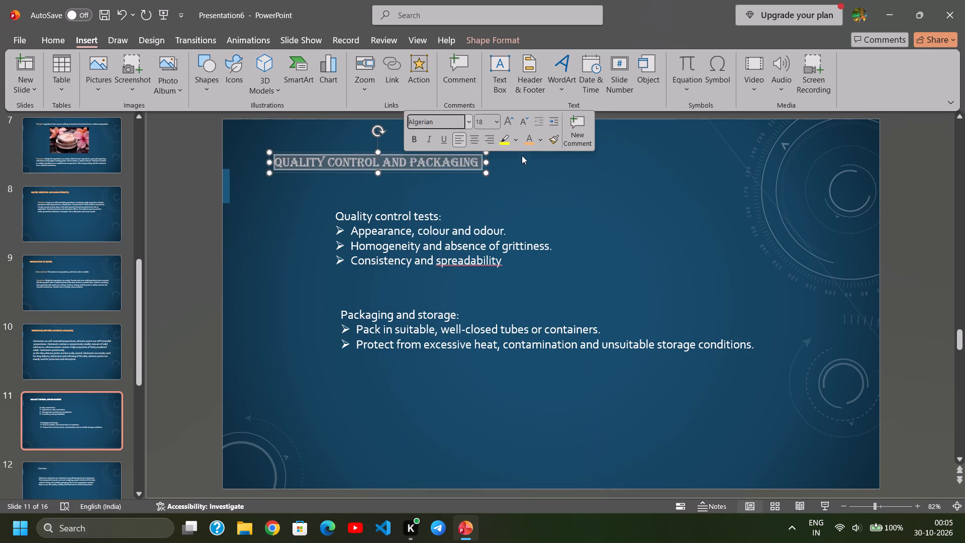
pyautogui.click(538, 143)
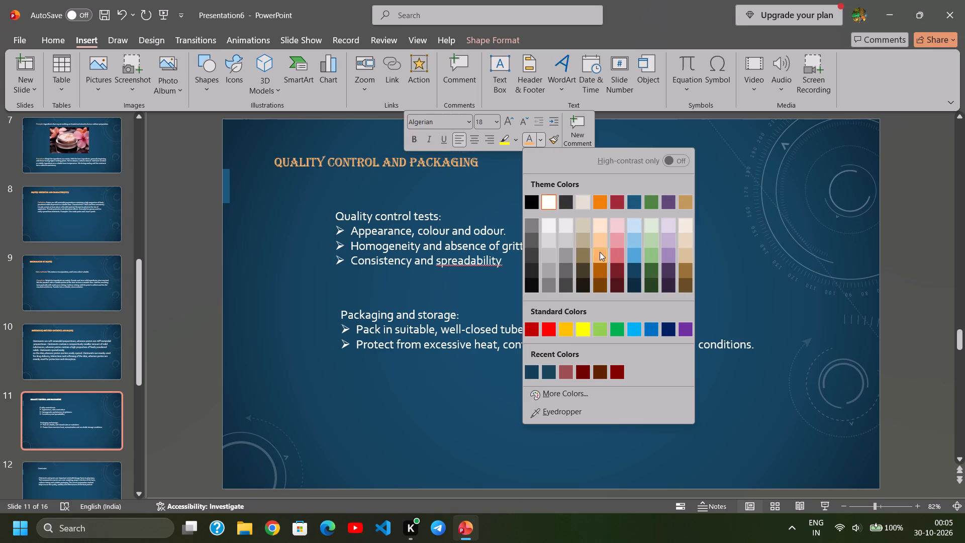
pyautogui.click(600, 251)
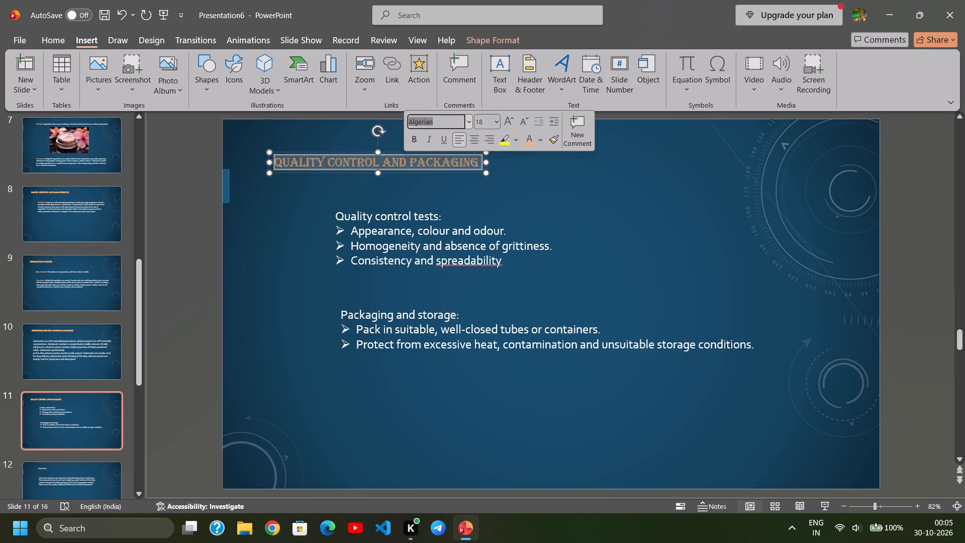
# Colour the labels "Quality control tests:" and "Packaging and storage:" on slide 11 light orange.
pyautogui.doubleClick(440, 218)
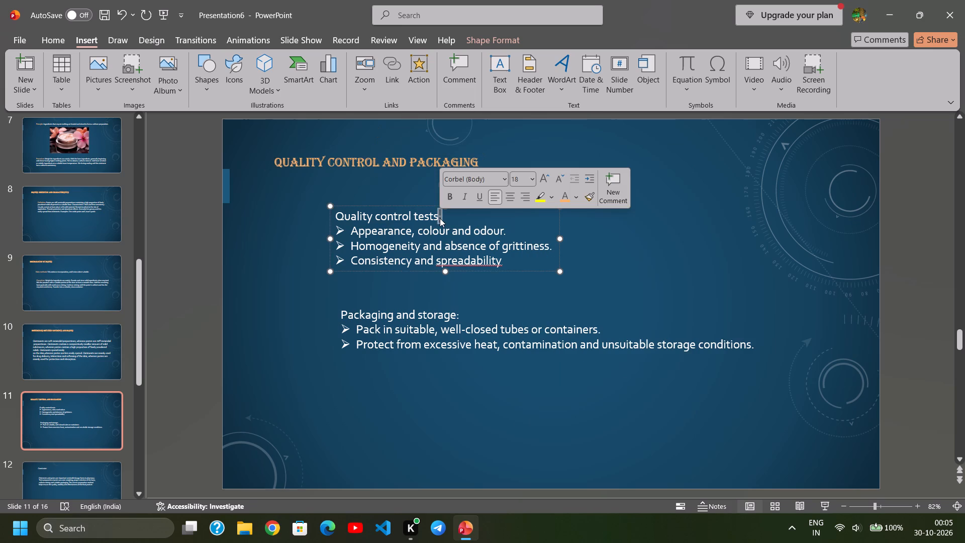
pyautogui.moveTo(444, 217); pyautogui.dragTo(349, 216)
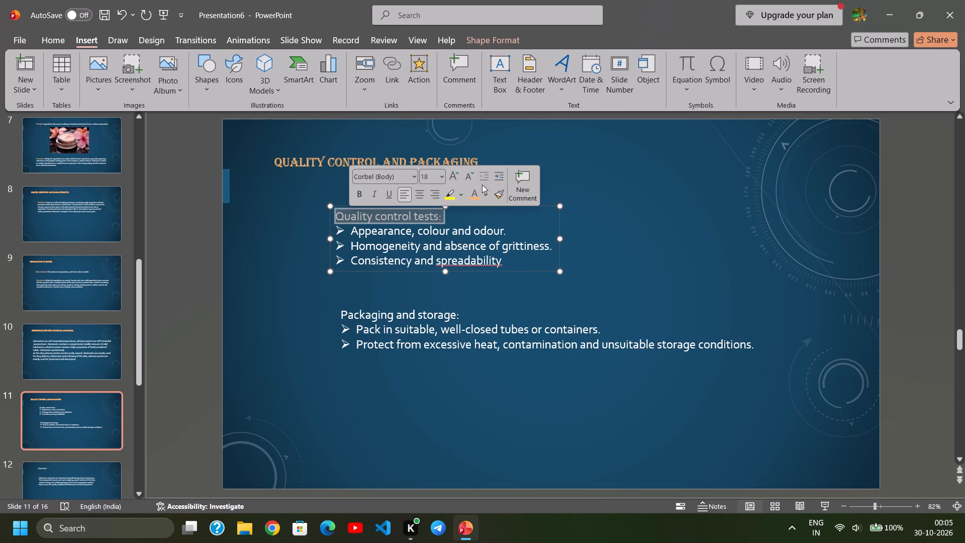
pyautogui.click(485, 191)
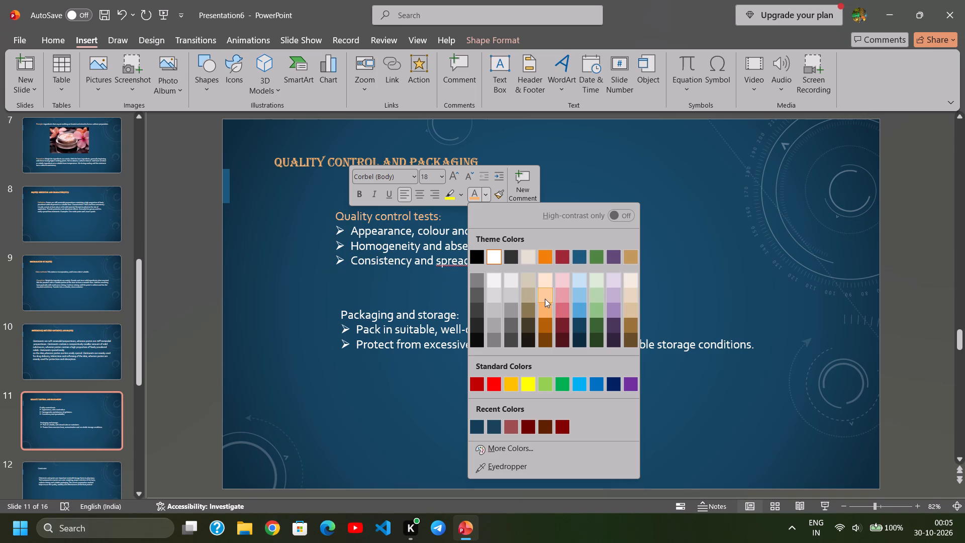
pyautogui.click(545, 298)
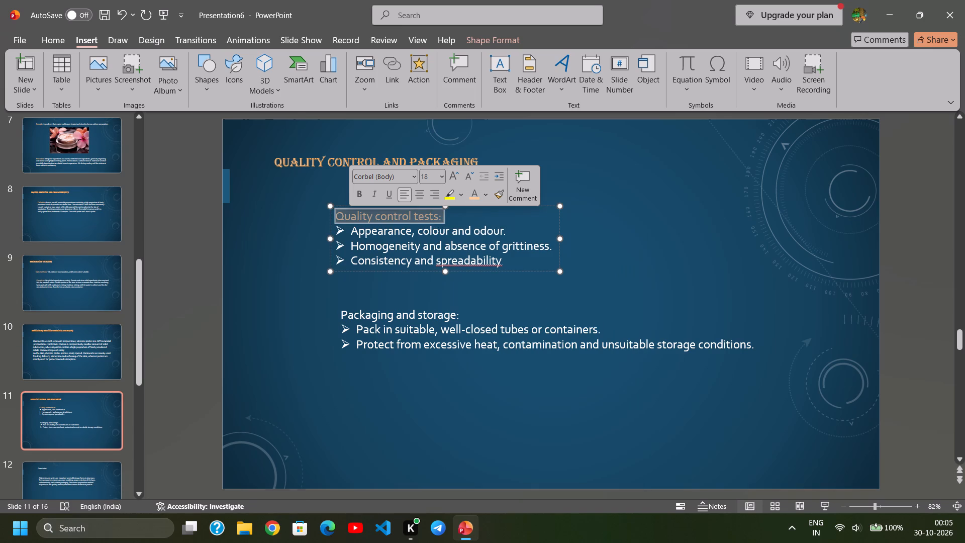
pyautogui.moveTo(463, 315); pyautogui.dragTo(357, 314)
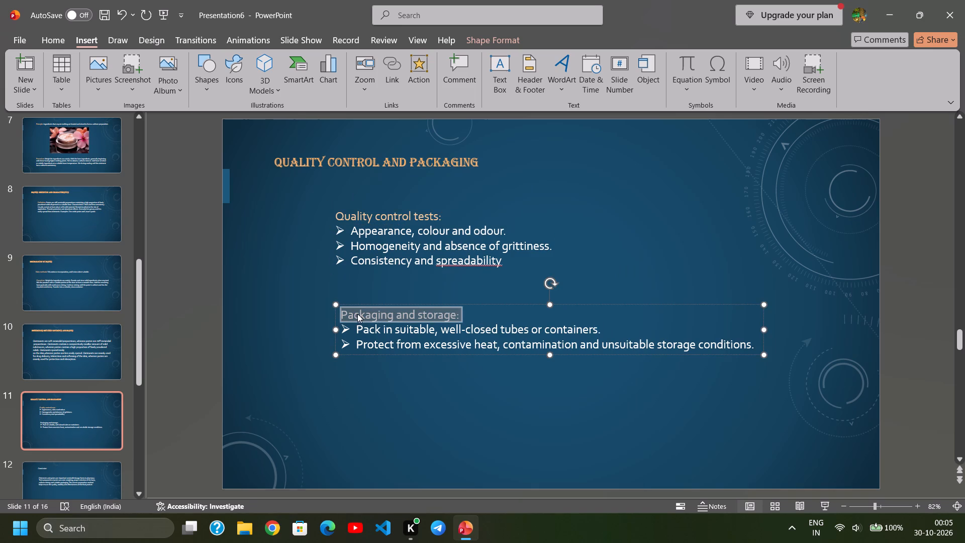
pyautogui.click(482, 294)
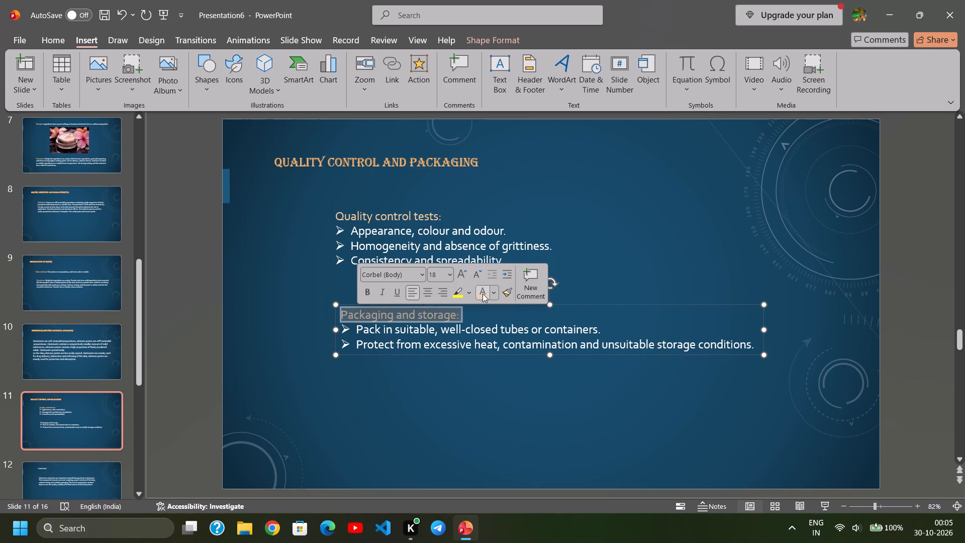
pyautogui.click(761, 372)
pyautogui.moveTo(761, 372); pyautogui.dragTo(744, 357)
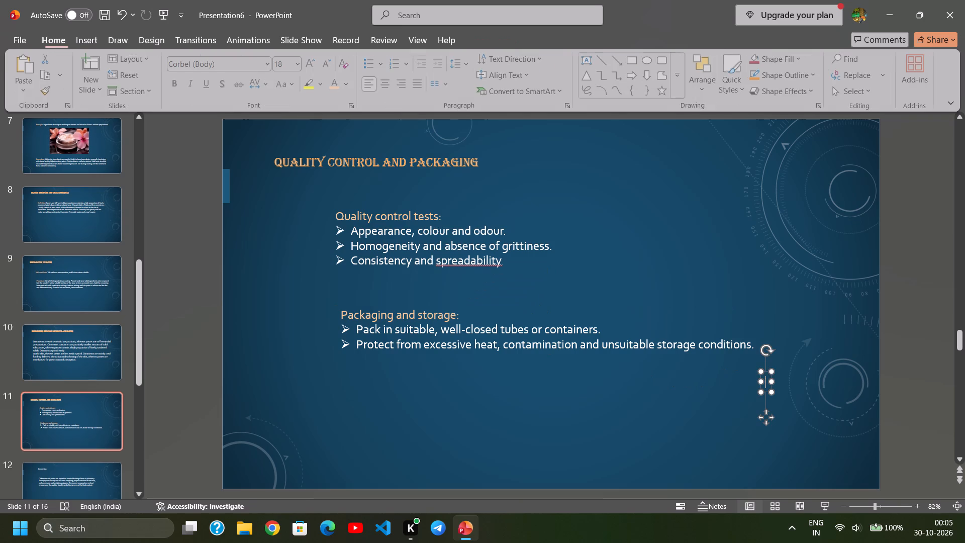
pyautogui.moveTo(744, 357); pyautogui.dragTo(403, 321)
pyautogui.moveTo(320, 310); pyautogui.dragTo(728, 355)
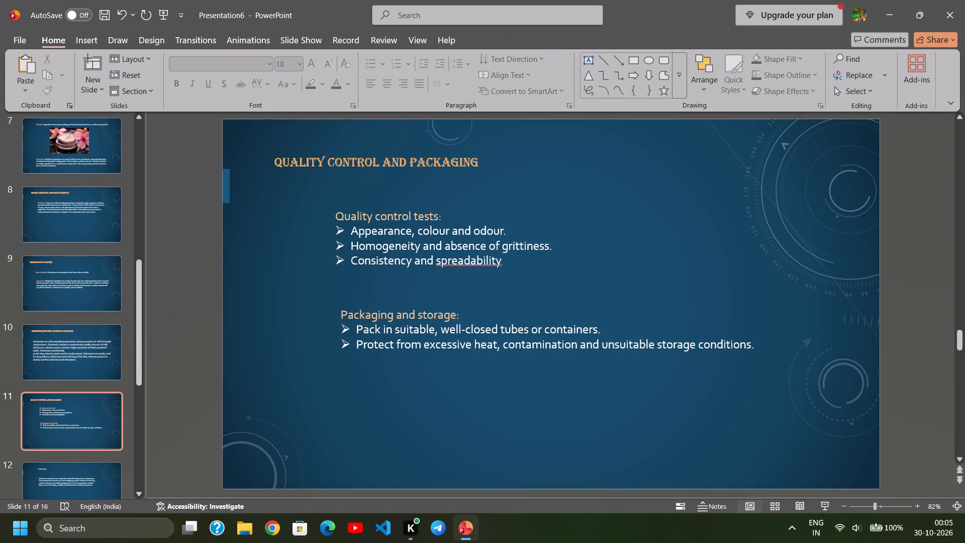
# Enlarge all text in slide 11's "Packaging and storage" block to 24 pt.
pyautogui.click(763, 344)
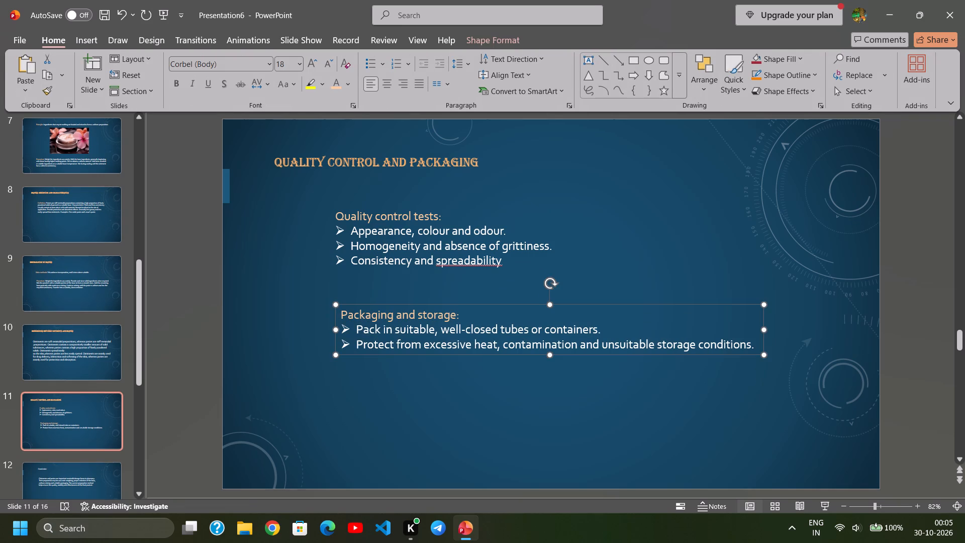
pyautogui.hotkey('ctrl', 'a')
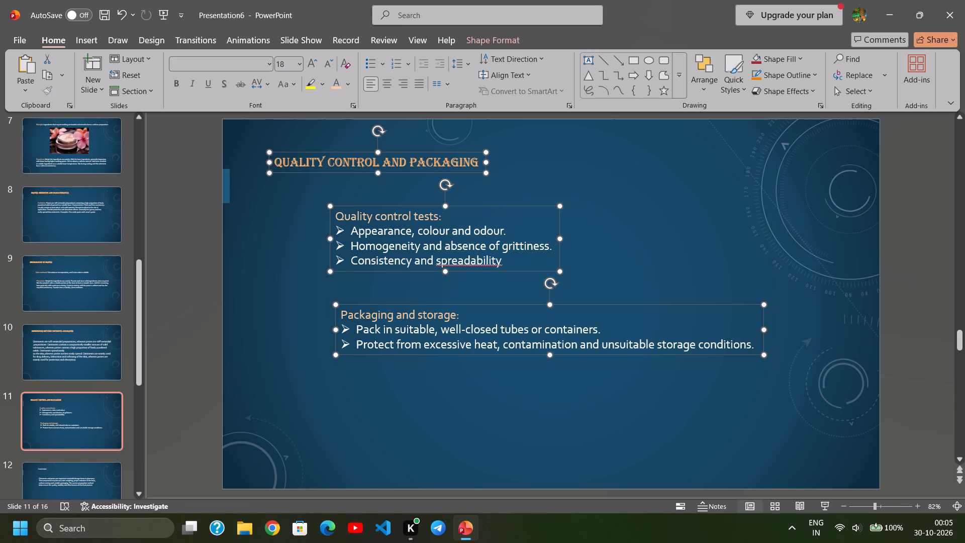
pyautogui.click(717, 348)
pyautogui.hotkey('ctrl', 'a')
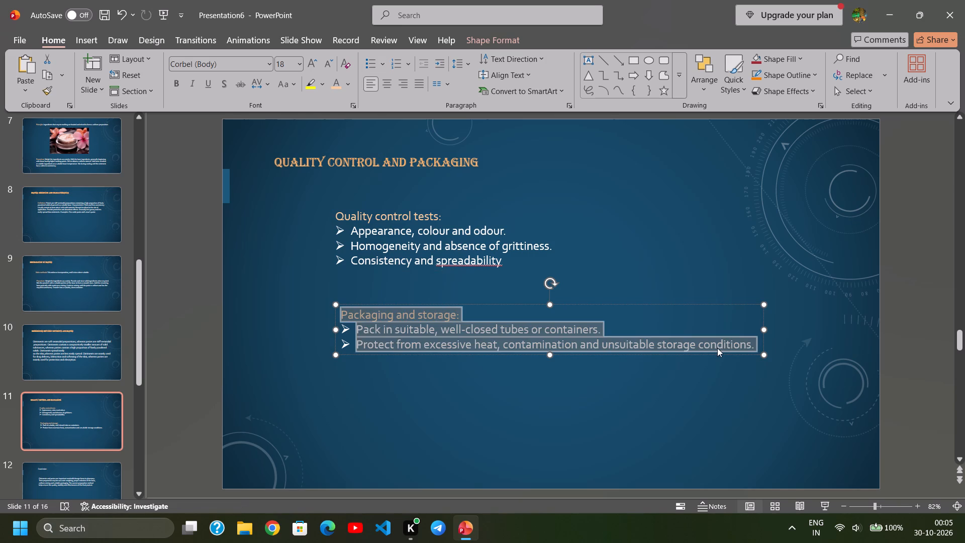
pyautogui.rightClick(640, 338)
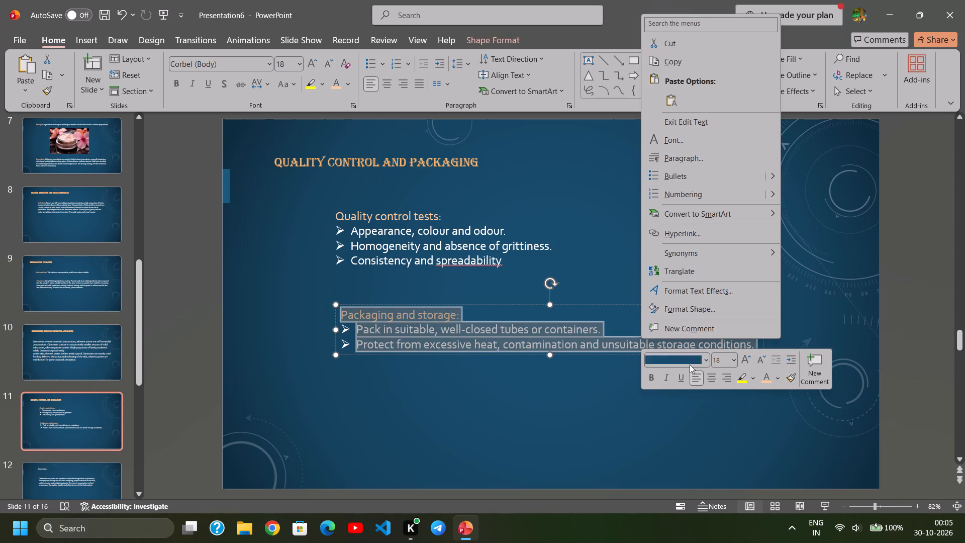
pyautogui.click(741, 366)
pyautogui.click(741, 366)
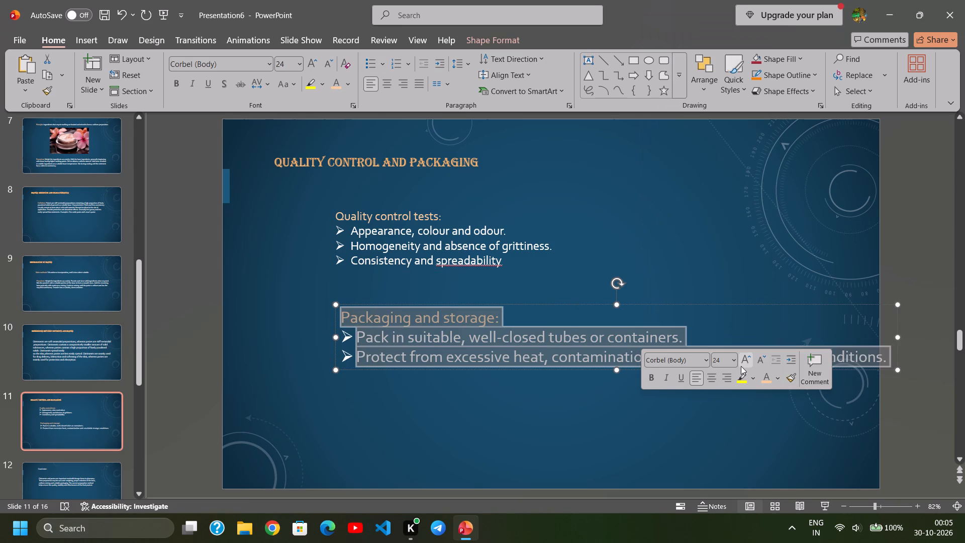
pyautogui.click(557, 427)
# Move the "Packaging and storage" block down and to the left so it fits within slide 11.
pyautogui.click(514, 319)
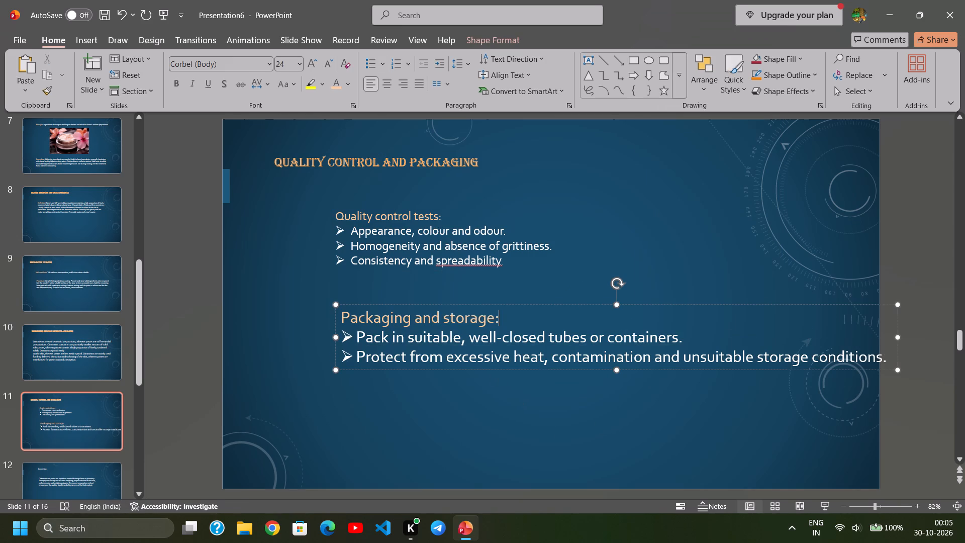
pyautogui.click(514, 319)
pyautogui.moveTo(530, 306); pyautogui.dragTo(470, 338)
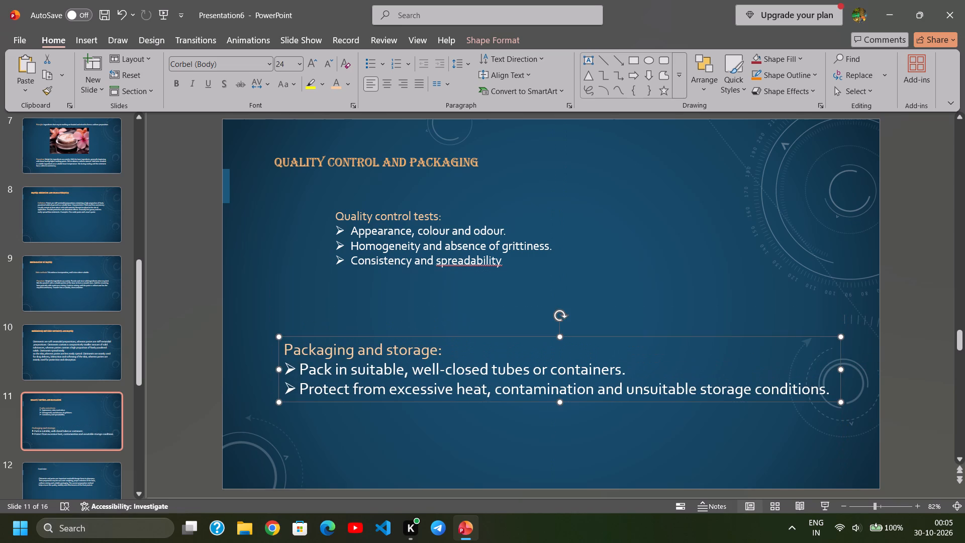
pyautogui.moveTo(470, 338); pyautogui.dragTo(468, 357)
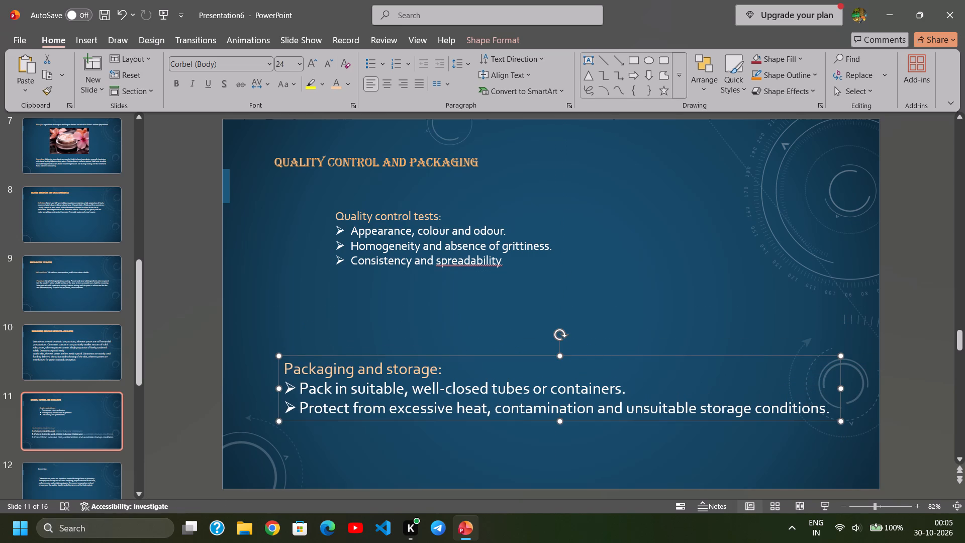
# Enlarge all text in slide 11's "Quality control tests" block to 24 pt.
pyautogui.click(434, 256)
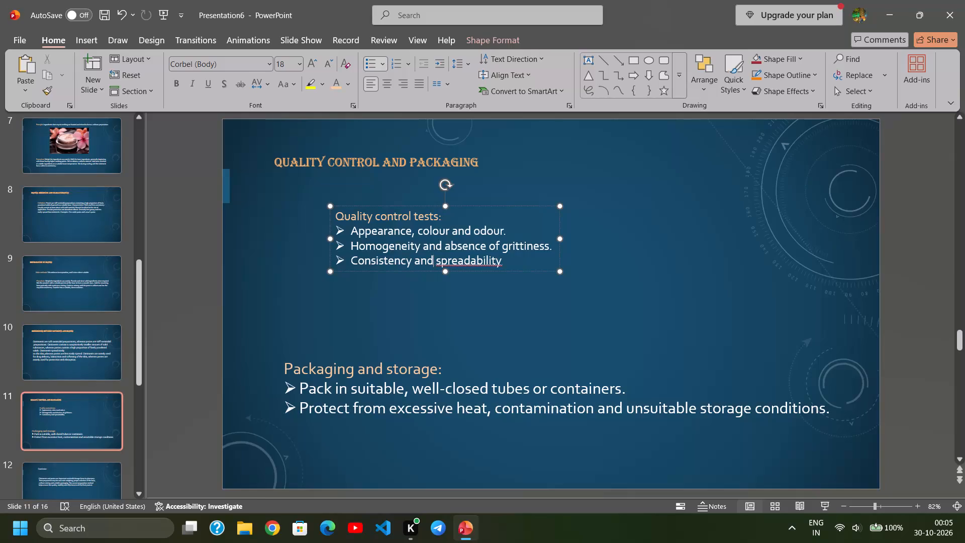
pyautogui.hotkey('ctrl', 'a')
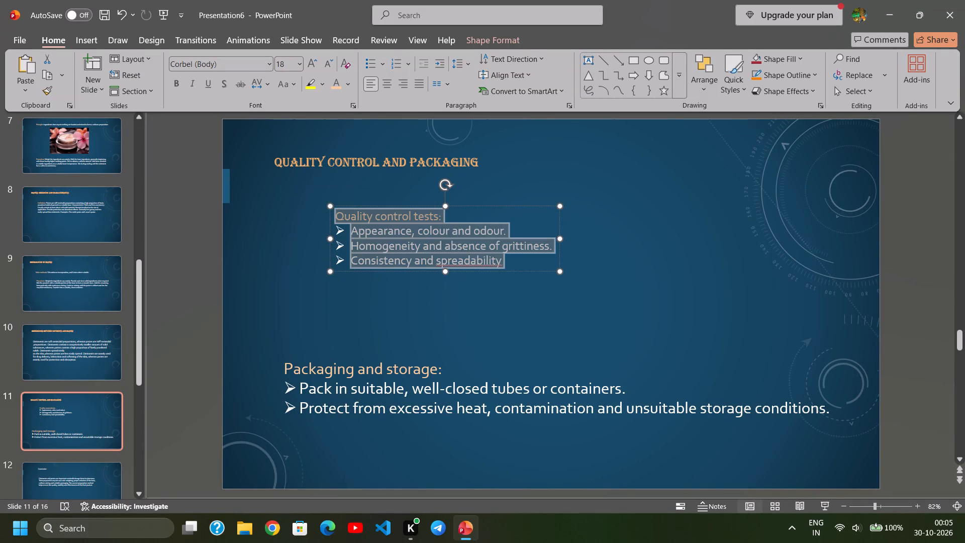
pyautogui.rightClick(457, 246)
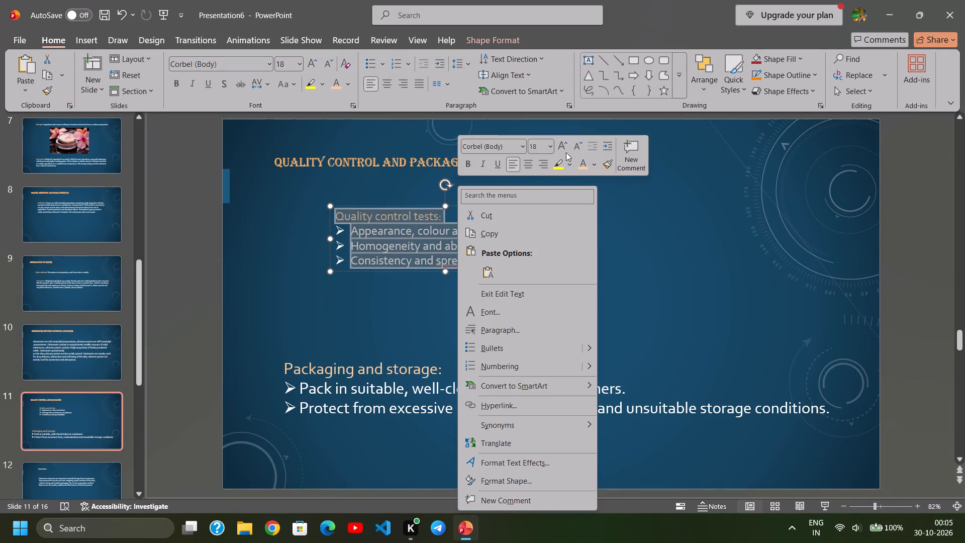
pyautogui.click(562, 148)
pyautogui.click(562, 148)
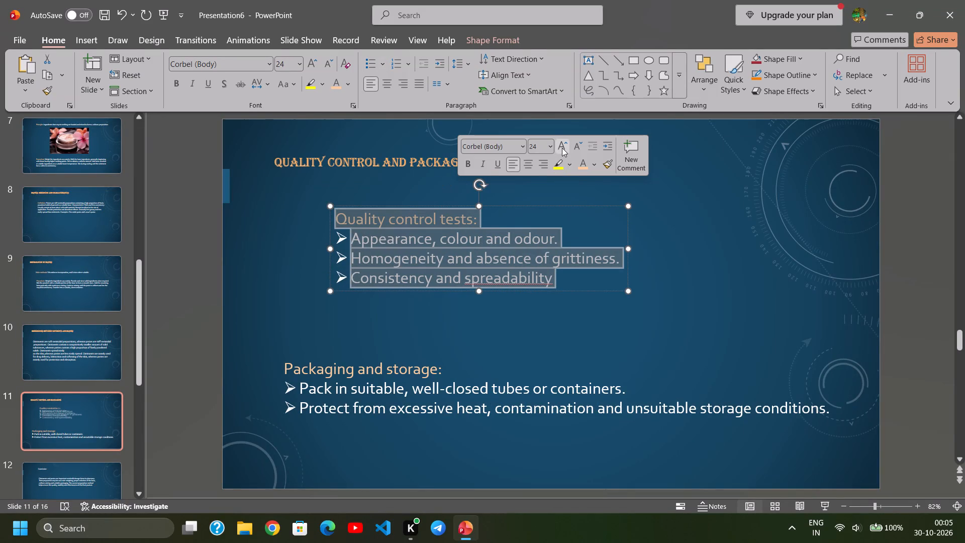
pyautogui.click(571, 214)
# Move the "Quality control tests" block left to line up with the "Packaging and storage" block below it.
pyautogui.moveTo(571, 214); pyautogui.dragTo(561, 215)
pyautogui.moveTo(557, 209); pyautogui.dragTo(549, 209)
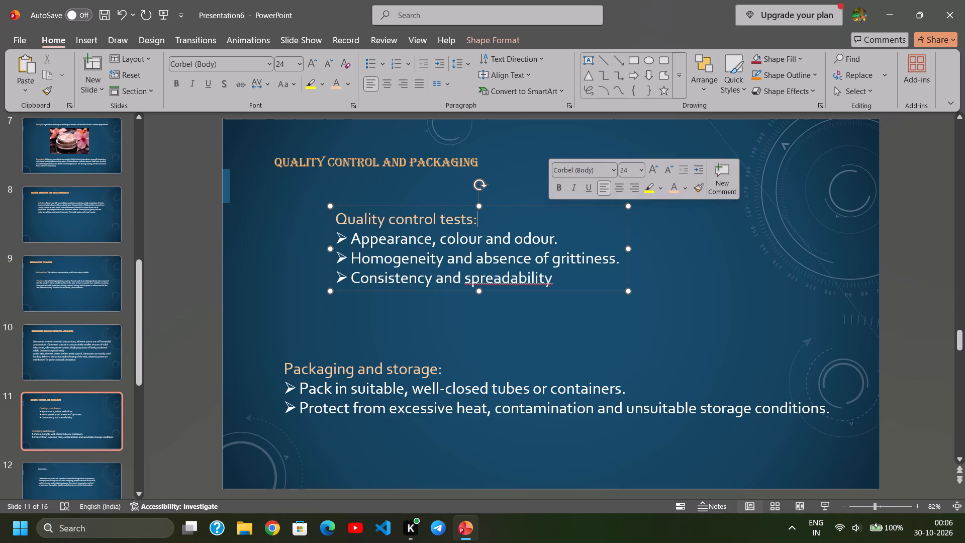
pyautogui.moveTo(535, 205); pyautogui.dragTo(482, 203)
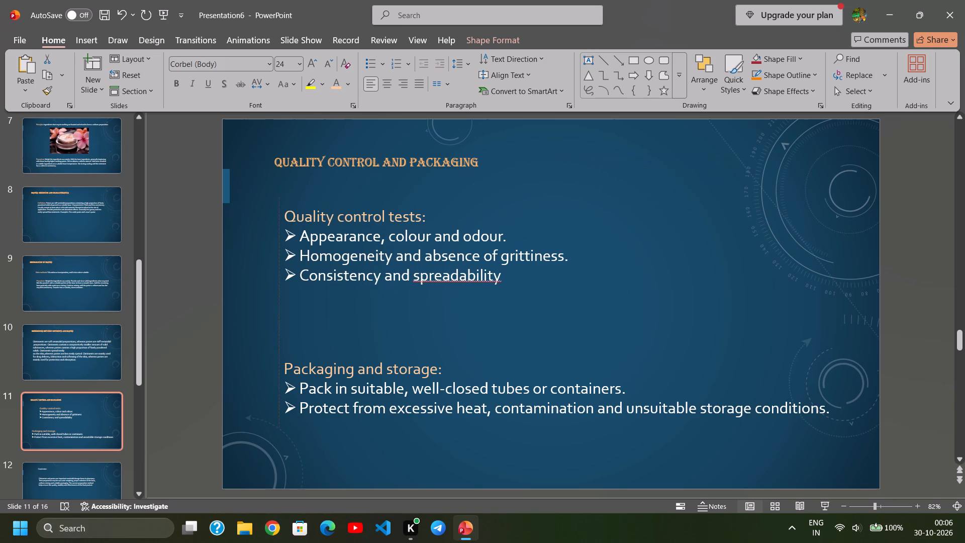
pyautogui.moveTo(482, 203); pyautogui.dragTo(483, 203)
pyautogui.click(475, 460)
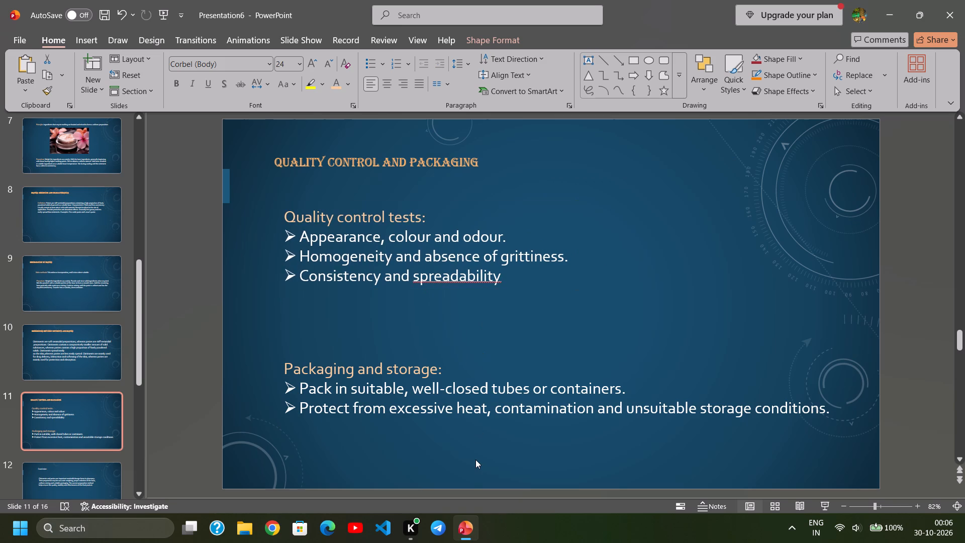
# Set slide 12's heading "Conclusion" in the Algerian font and colour it light orange.
pyautogui.press('Right')
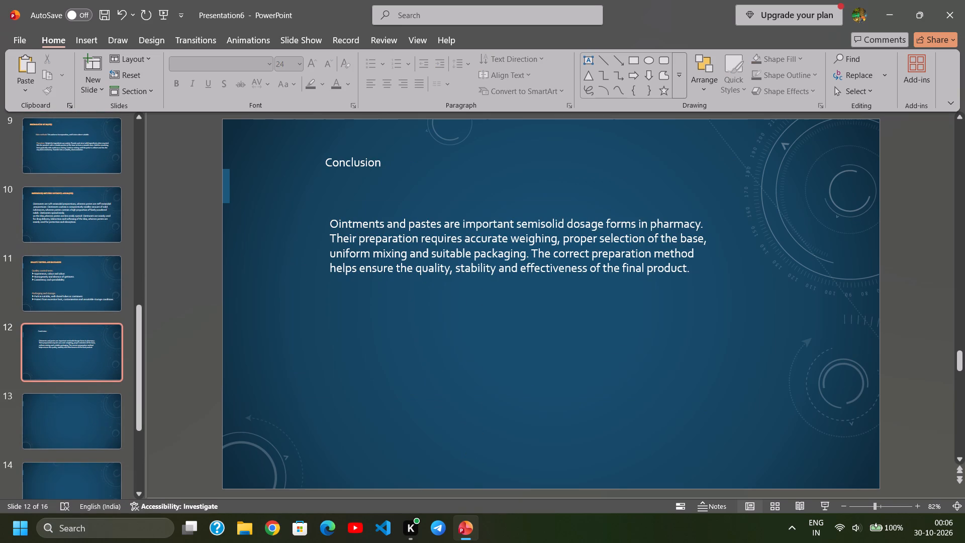
pyautogui.click(381, 167)
pyautogui.hotkey('ctrl', 'a')
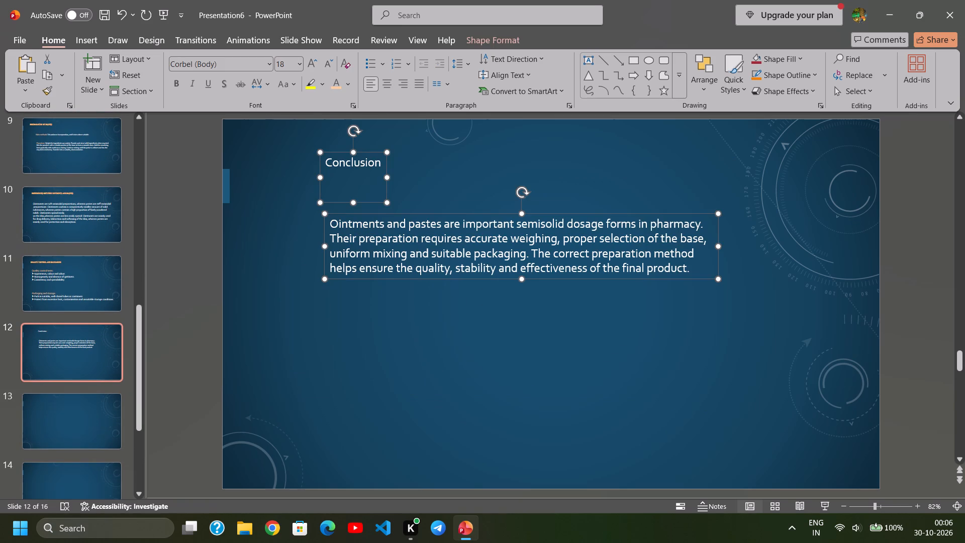
pyautogui.click(381, 167)
pyautogui.click(375, 164)
pyautogui.hotkey('ctrl', 'a')
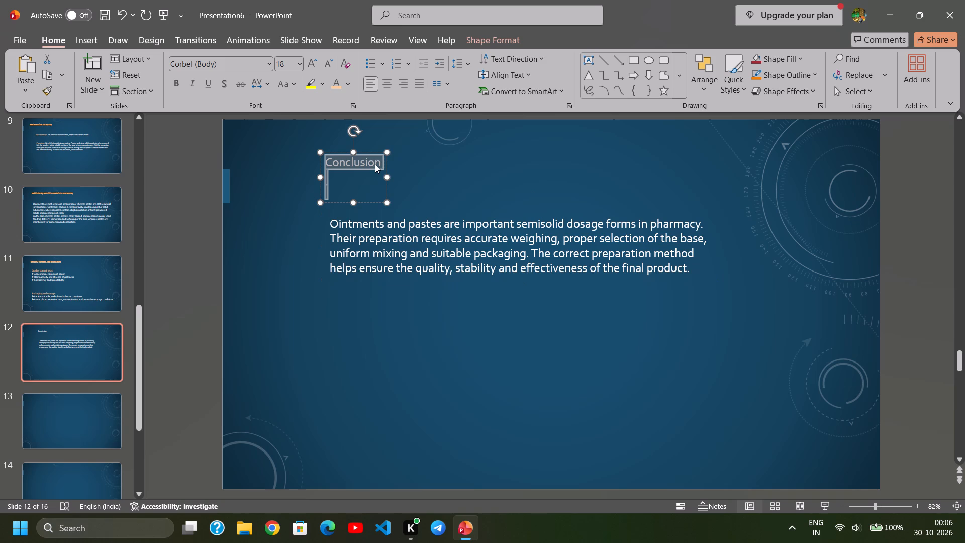
pyautogui.rightClick(375, 164)
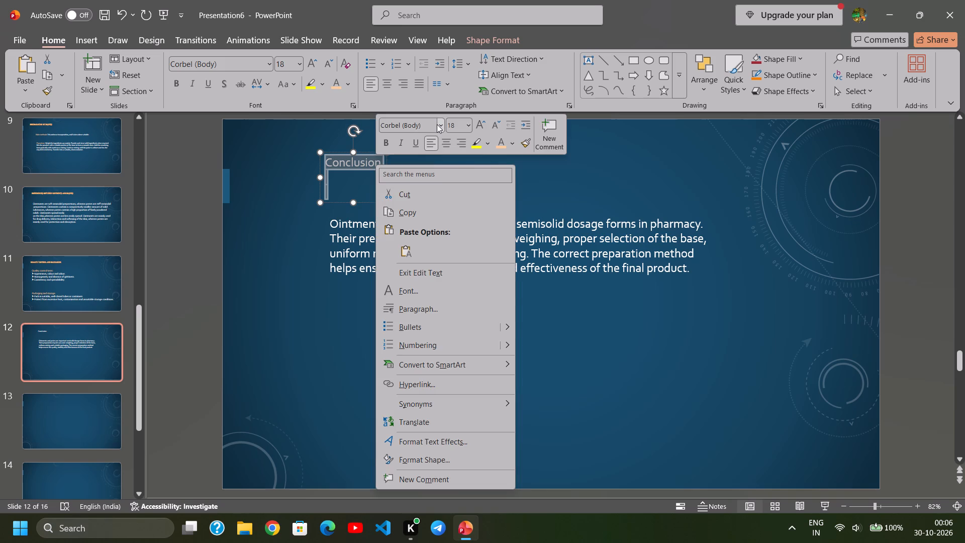
pyautogui.click(438, 125)
pyautogui.click(433, 227)
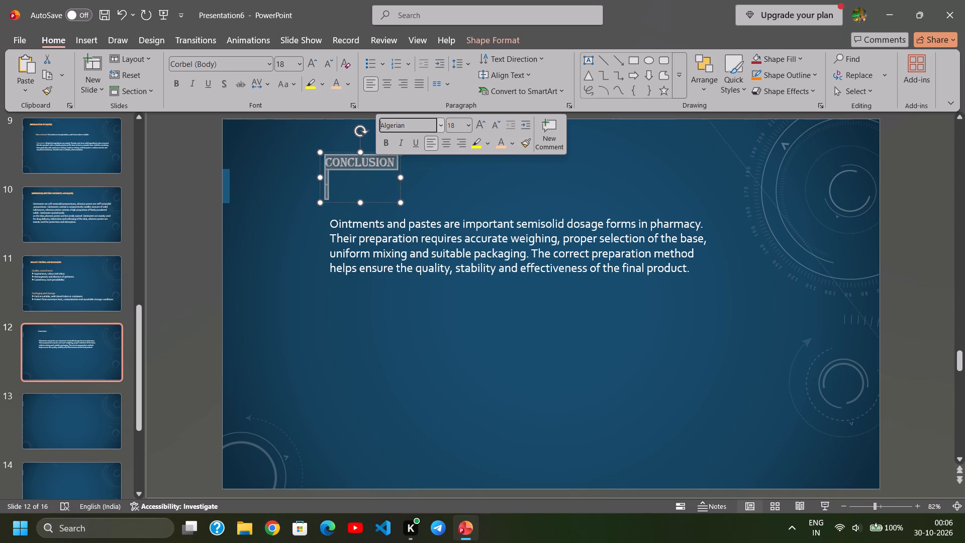
pyautogui.click(512, 146)
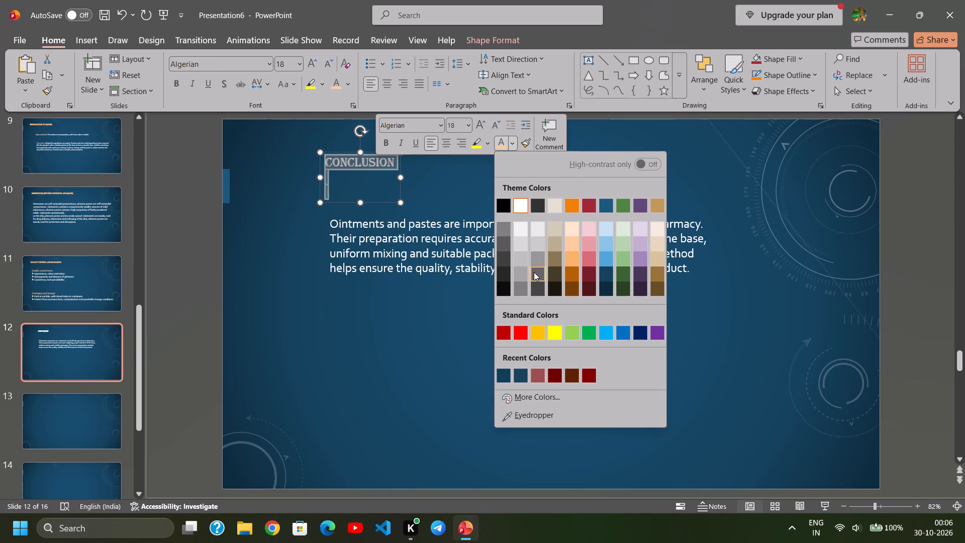
pyautogui.click(568, 257)
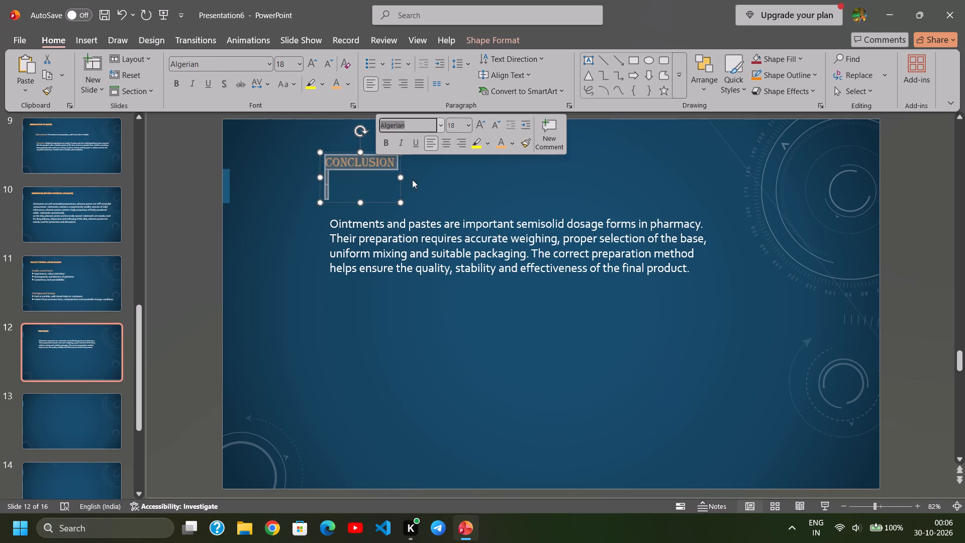
# Move slide 12's "Conclusion" heading slightly up and to the left, and widen its text box a little.
pyautogui.click(373, 185)
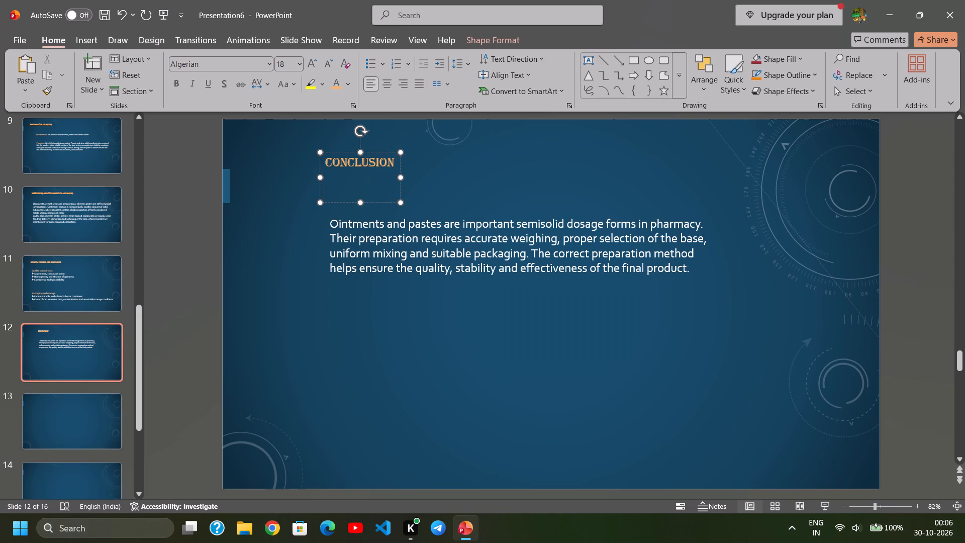
pyautogui.moveTo(390, 202); pyautogui.dragTo(362, 195)
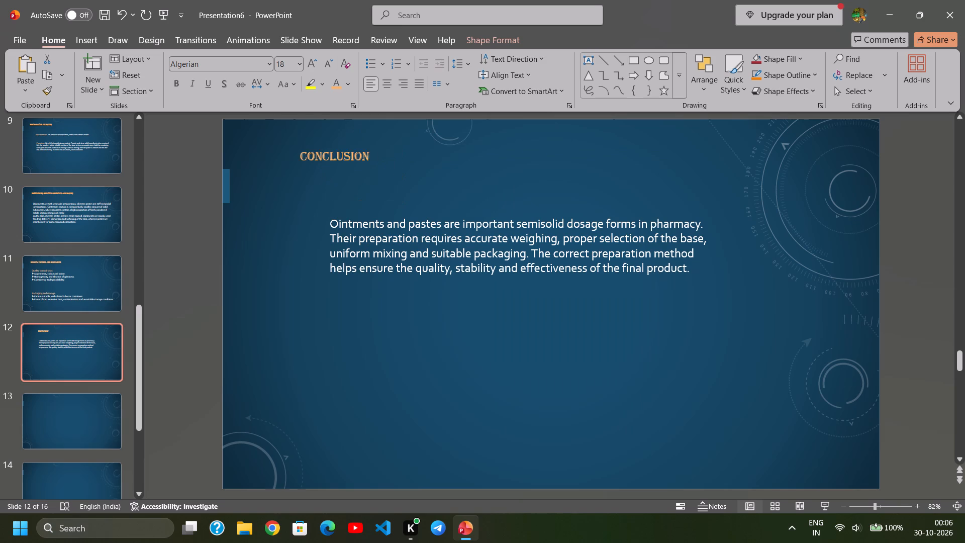
pyautogui.moveTo(362, 195); pyautogui.dragTo(337, 194)
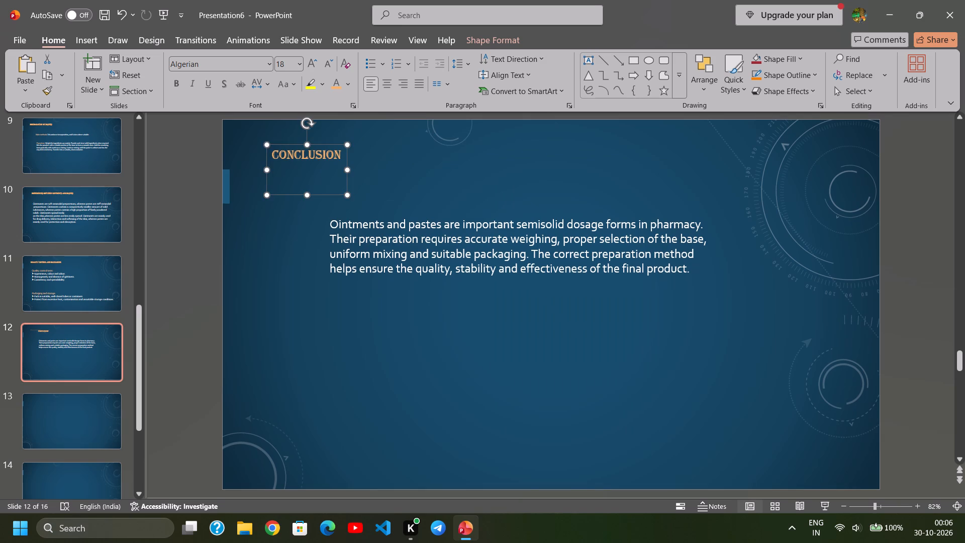
pyautogui.moveTo(347, 195); pyautogui.dragTo(368, 202)
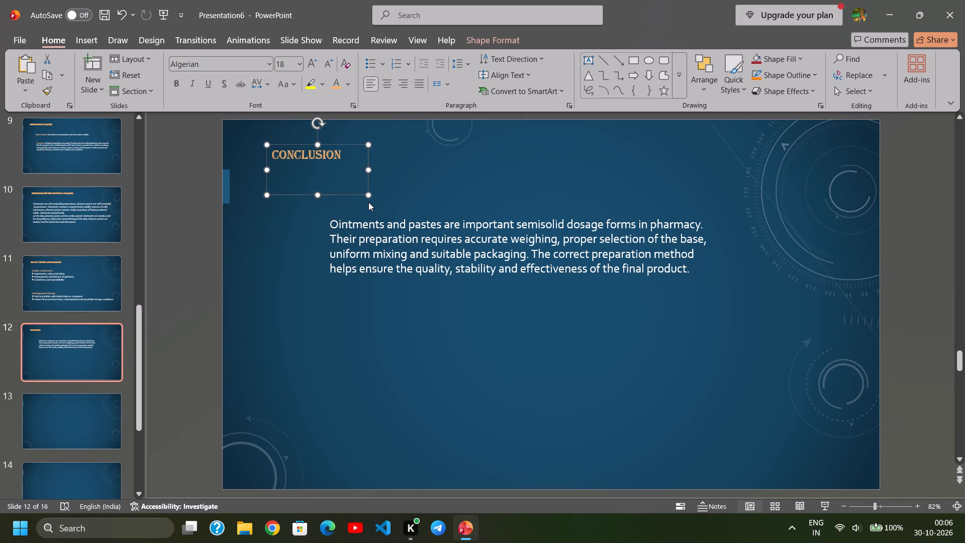
# Move slide 12's "Conclusion" heading slightly down.
pyautogui.click(345, 154)
pyautogui.rightClick(345, 154)
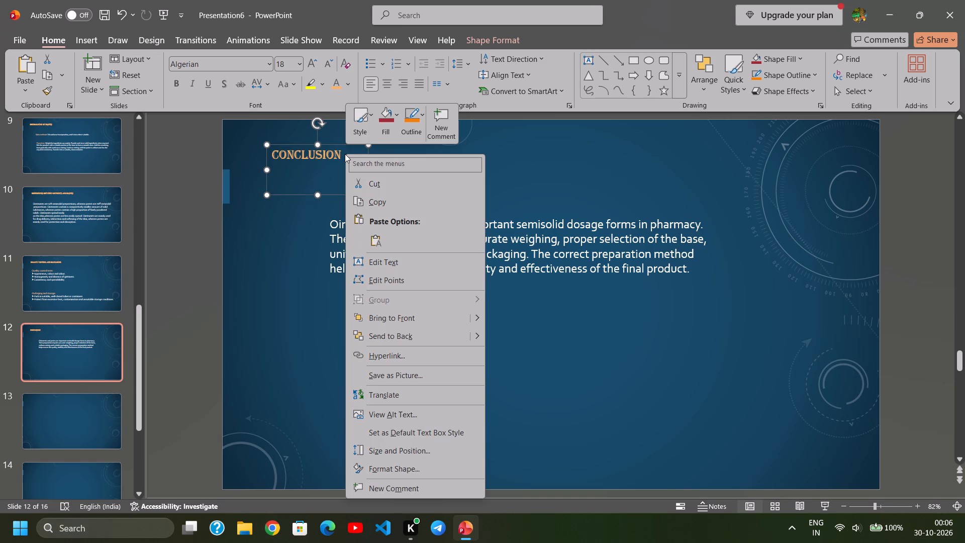
pyautogui.click(324, 156)
pyautogui.click(324, 156)
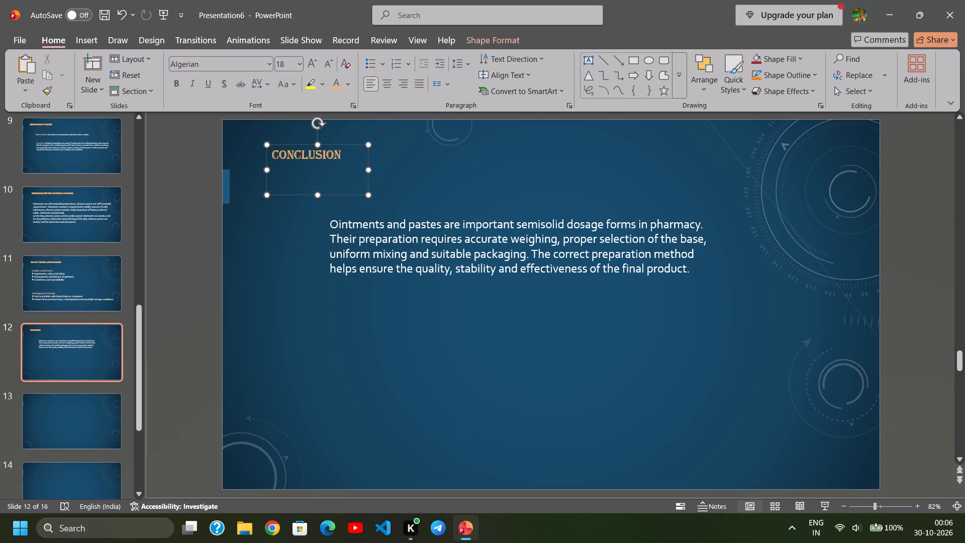
pyautogui.moveTo(350, 185); pyautogui.dragTo(351, 190)
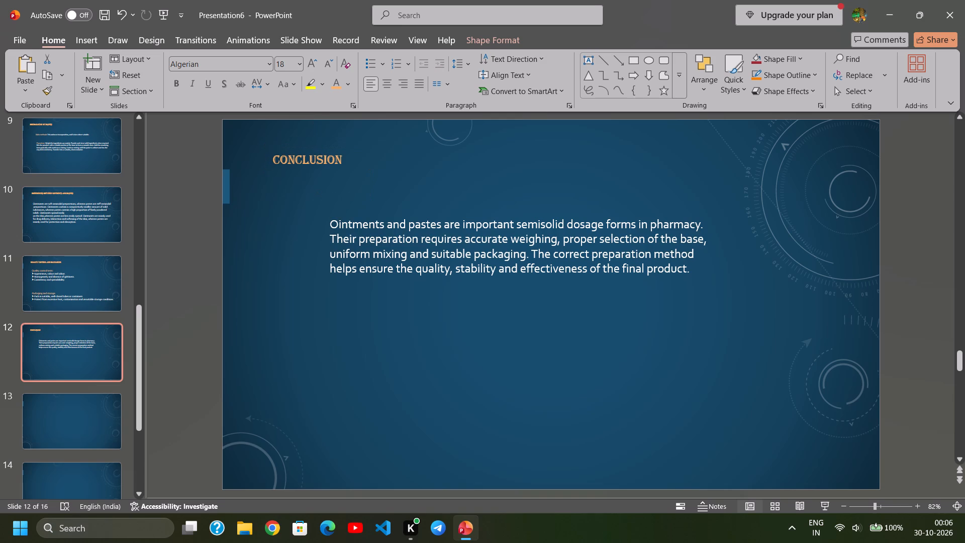
pyautogui.moveTo(351, 190); pyautogui.dragTo(351, 192)
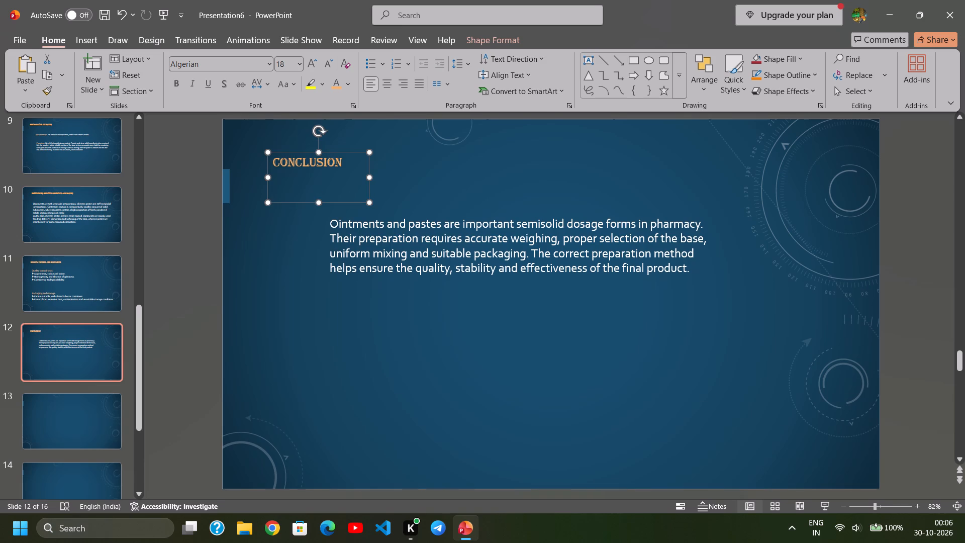
# Enlarge all of slide 12's body paragraph under "Conclusion" to 24 pt.
pyautogui.click(328, 223)
pyautogui.click(328, 223)
pyautogui.click(328, 223)
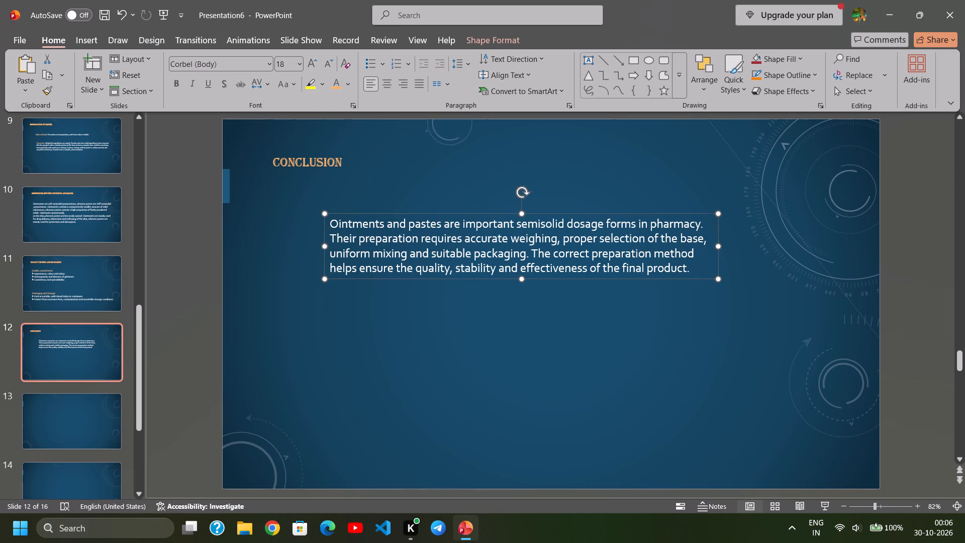
pyautogui.hotkey('ctrl', 'a')
pyautogui.click(328, 223)
pyautogui.click(334, 224)
pyautogui.hotkey('ctrl', 'a')
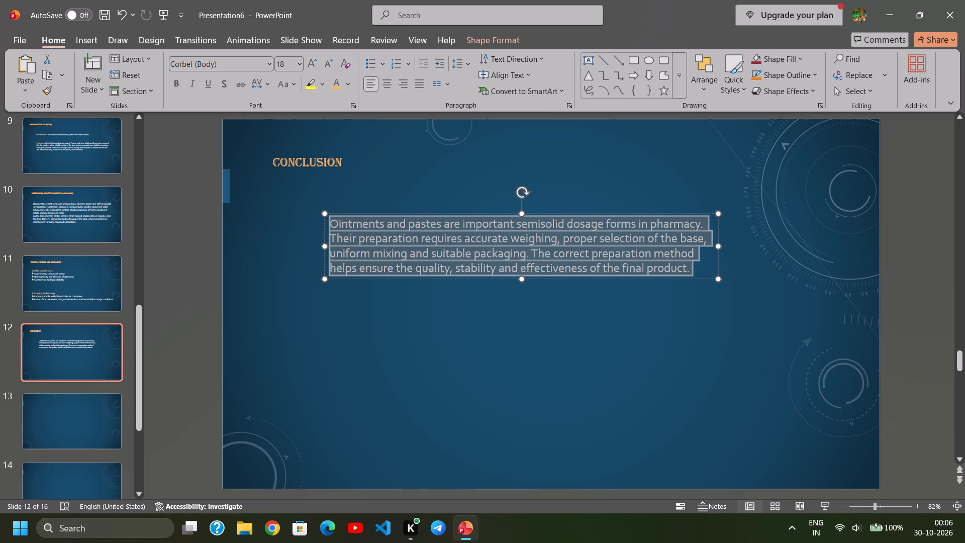
pyautogui.rightClick(362, 228)
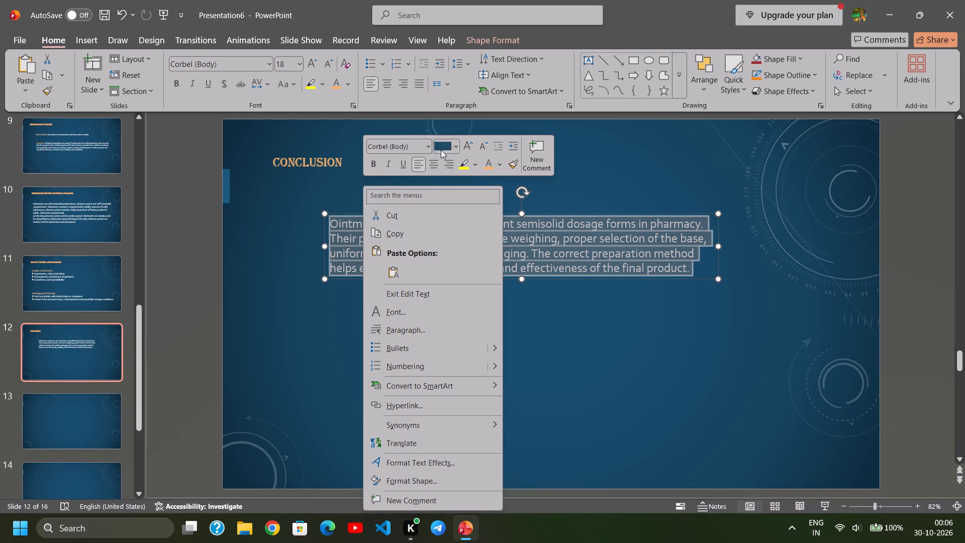
pyautogui.doubleClick(462, 145)
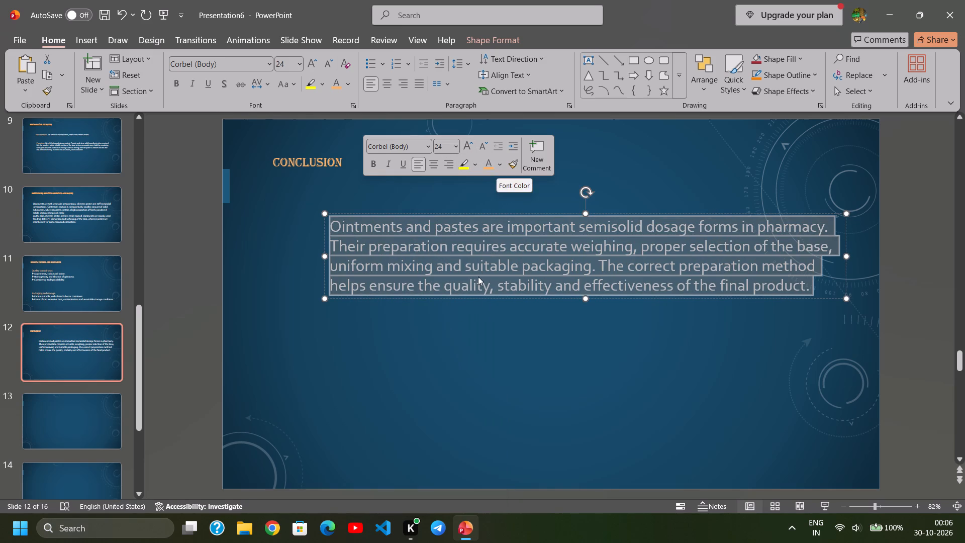
pyautogui.click(461, 387)
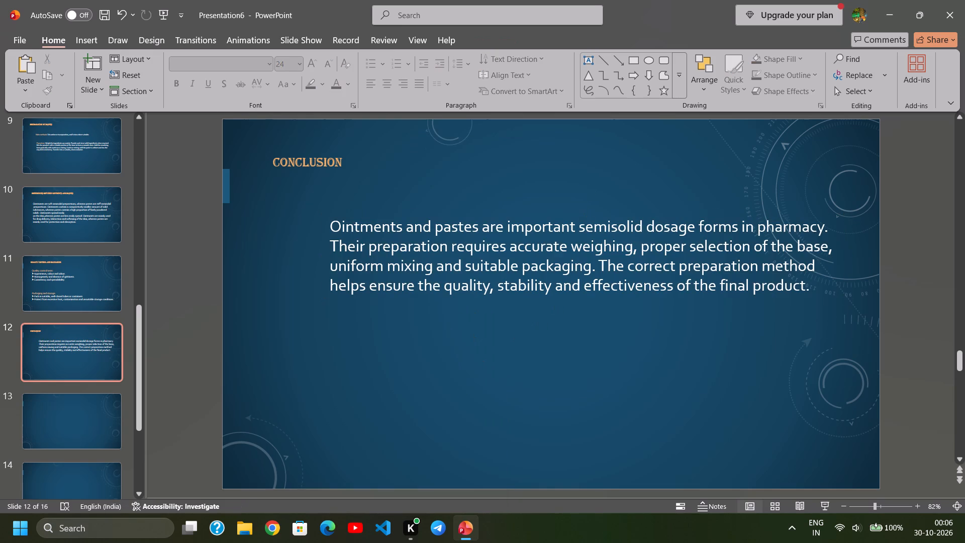
# Move slide 12's body paragraph slightly left and down beneath the "Conclusion" heading.
pyautogui.click(501, 291)
pyautogui.moveTo(331, 296); pyautogui.dragTo(305, 328)
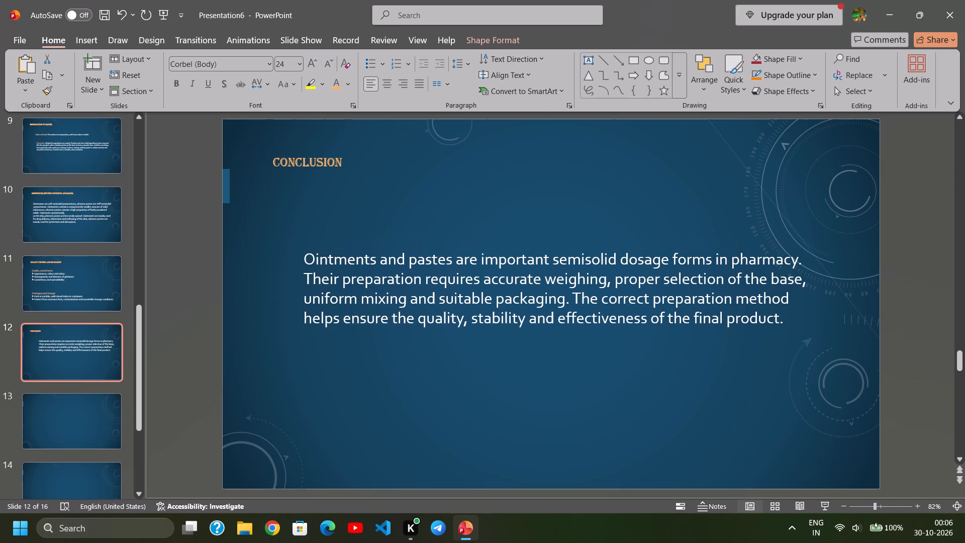
pyautogui.moveTo(305, 328); pyautogui.dragTo(301, 313)
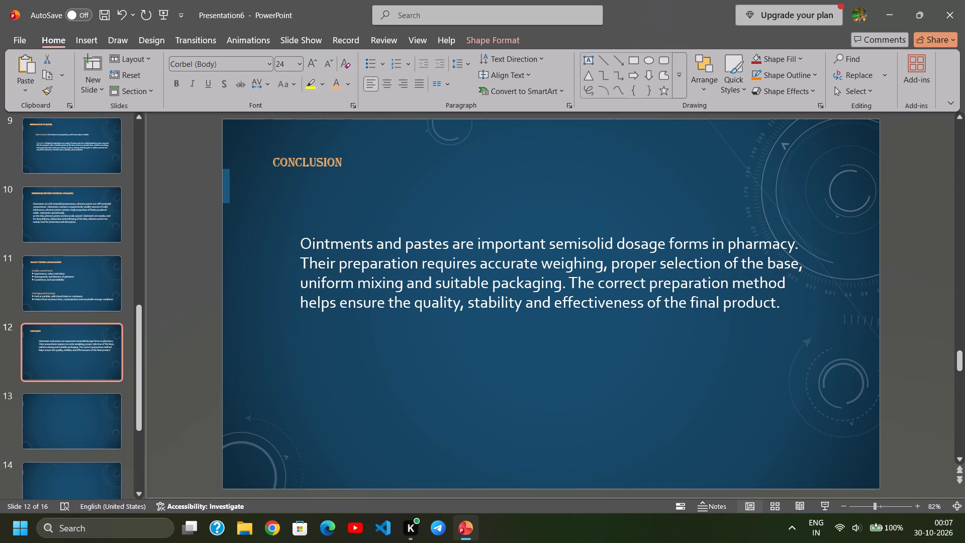
pyautogui.moveTo(301, 313); pyautogui.dragTo(302, 313)
pyautogui.click(347, 360)
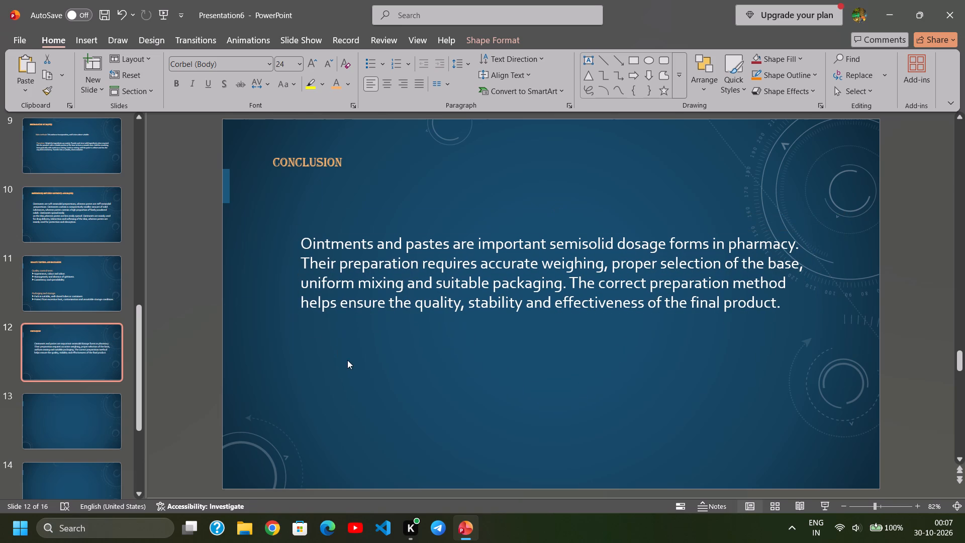
# On slide 9, "Preparation of pastes", nudge the "Main methods" line slightly left and enlarge its text to 24 pt.
pyautogui.press('Left')
pyautogui.press('Left')
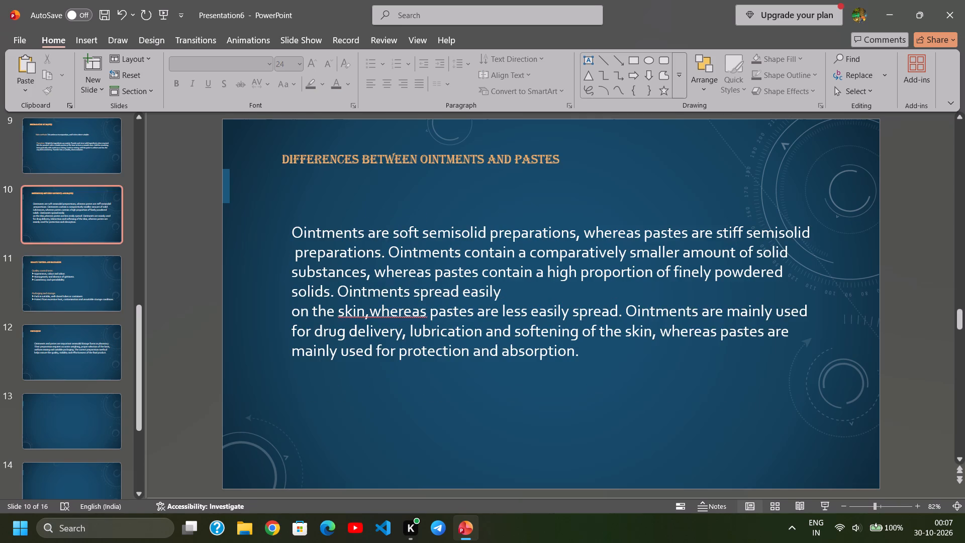
pyautogui.press('Left')
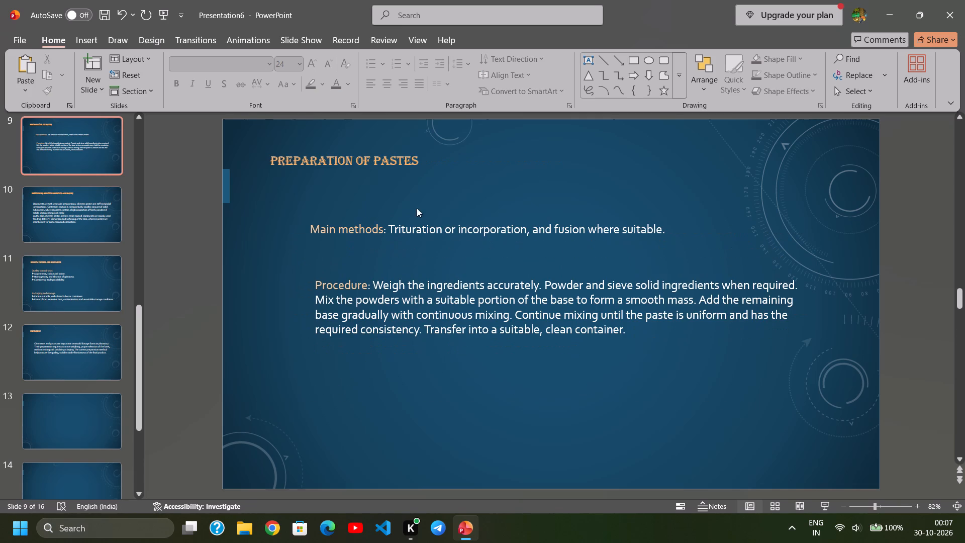
pyautogui.moveTo(308, 227); pyautogui.dragTo(300, 226)
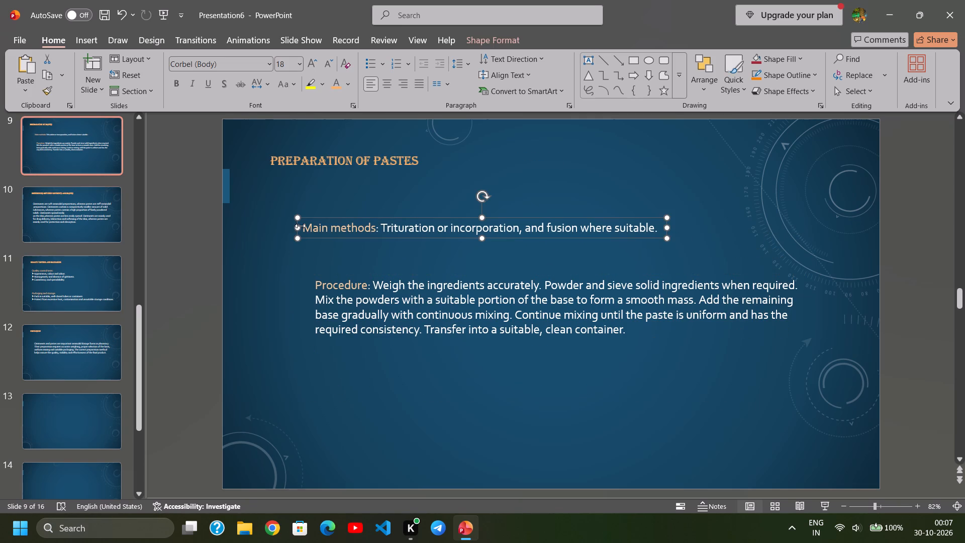
pyautogui.hotkey('ctrl', 'a')
pyautogui.click(338, 226)
pyautogui.hotkey('ctrl', 'a')
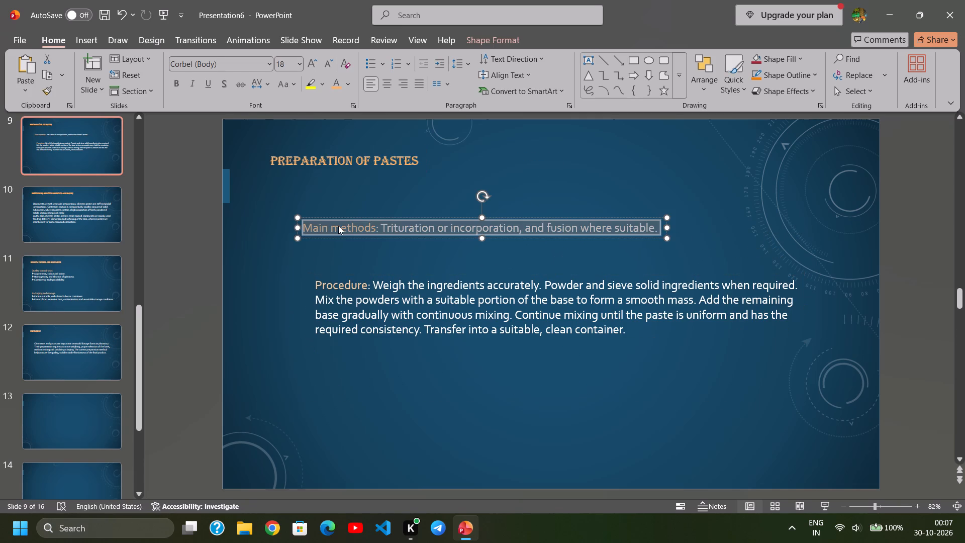
pyautogui.rightClick(338, 226)
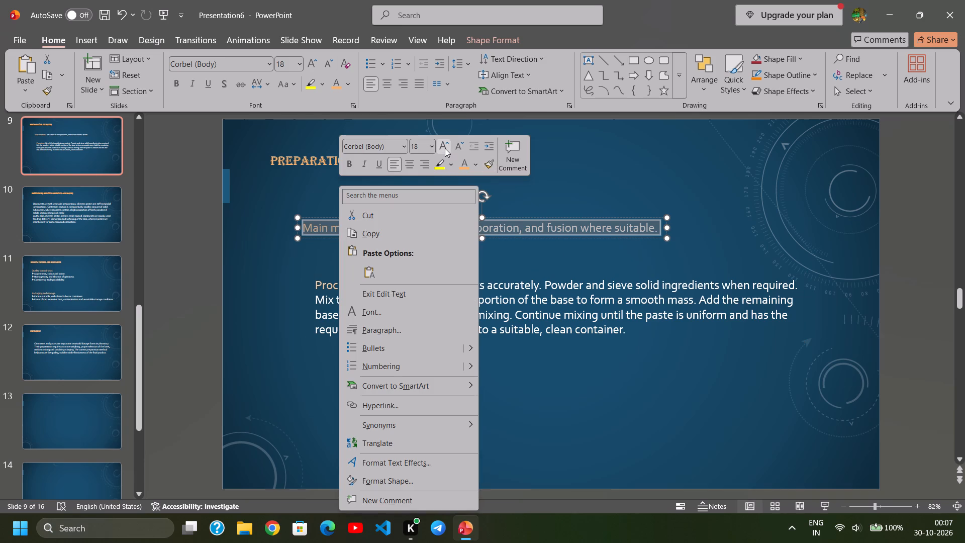
pyautogui.click(445, 148)
pyautogui.click(445, 148)
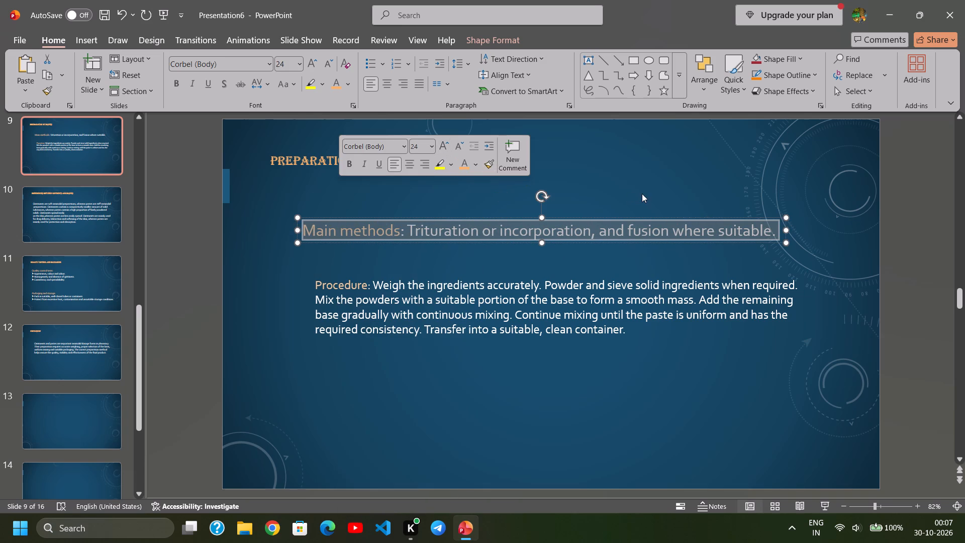
pyautogui.click(716, 181)
# Enlarge all text in slide 9's "Procedure" paragraph to 24 pt.
pyautogui.click(337, 301)
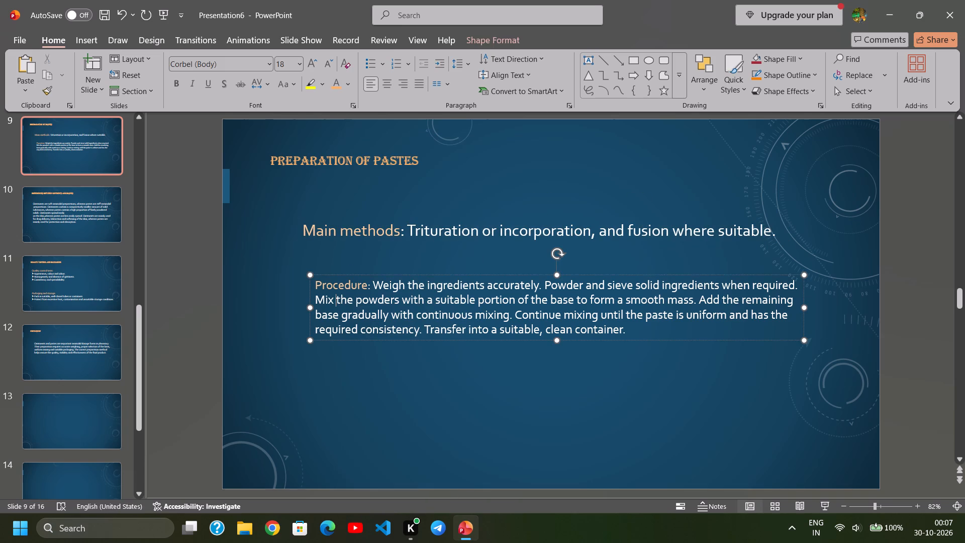
pyautogui.hotkey('ctrl', 'a')
pyautogui.rightClick(337, 301)
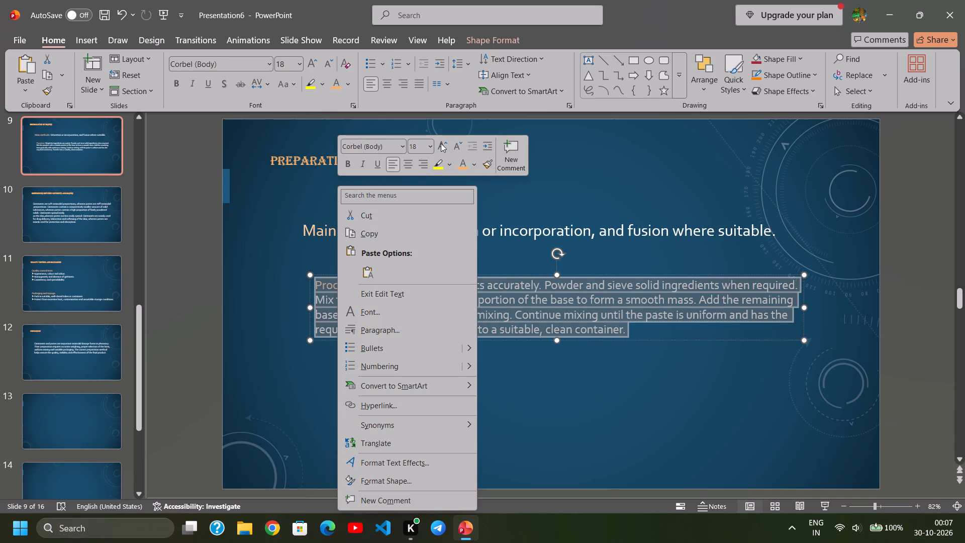
pyautogui.click(441, 143)
pyautogui.click(441, 143)
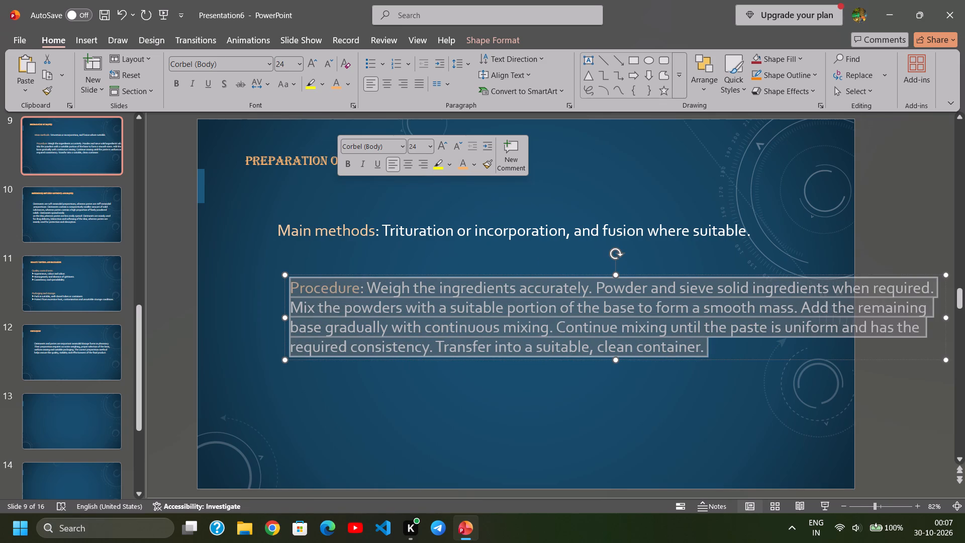
# Move slide 9's "Procedure" paragraph left and slightly down, starting it close to the heading's left edge.
pyautogui.moveTo(734, 361); pyautogui.dragTo(679, 368)
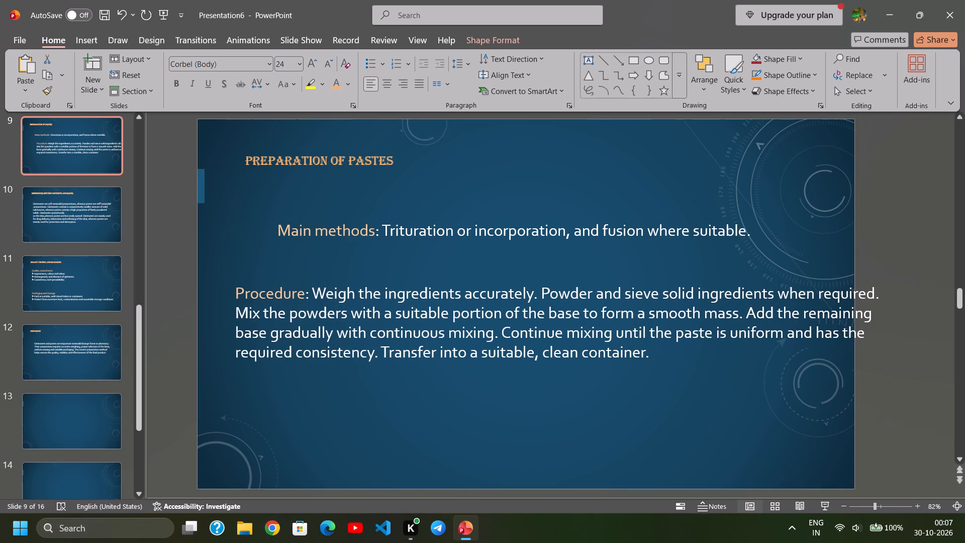
pyautogui.moveTo(679, 368); pyautogui.dragTo(672, 371)
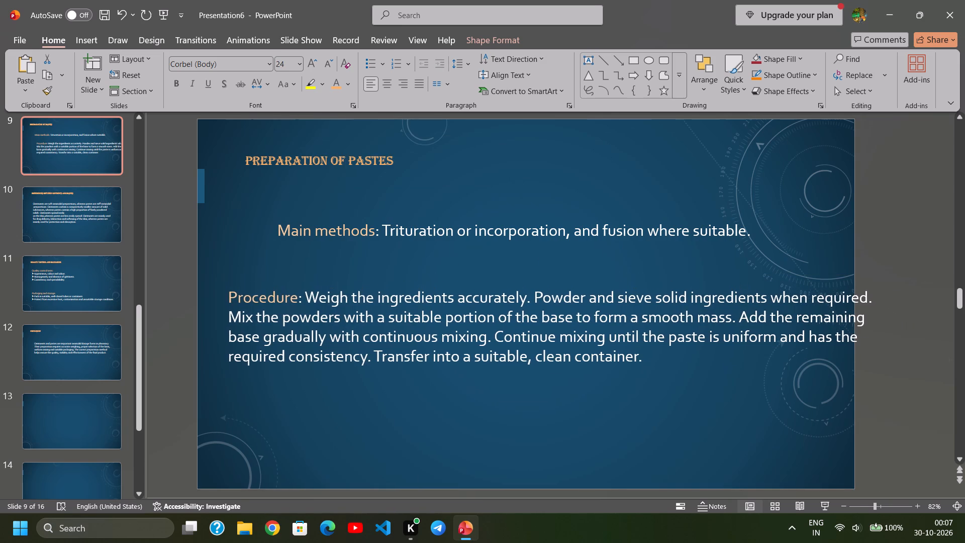
pyautogui.moveTo(672, 371); pyautogui.dragTo(702, 363)
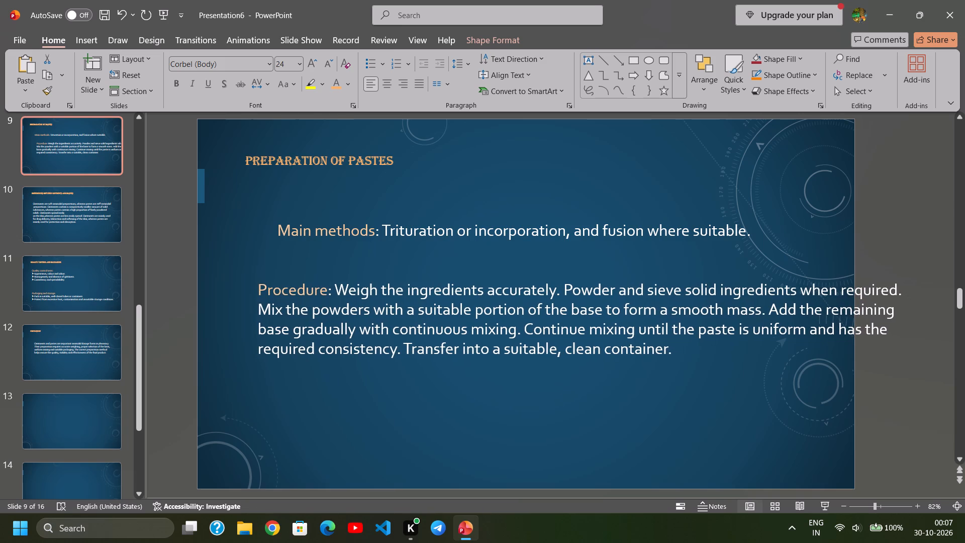
pyautogui.moveTo(702, 363); pyautogui.dragTo(699, 364)
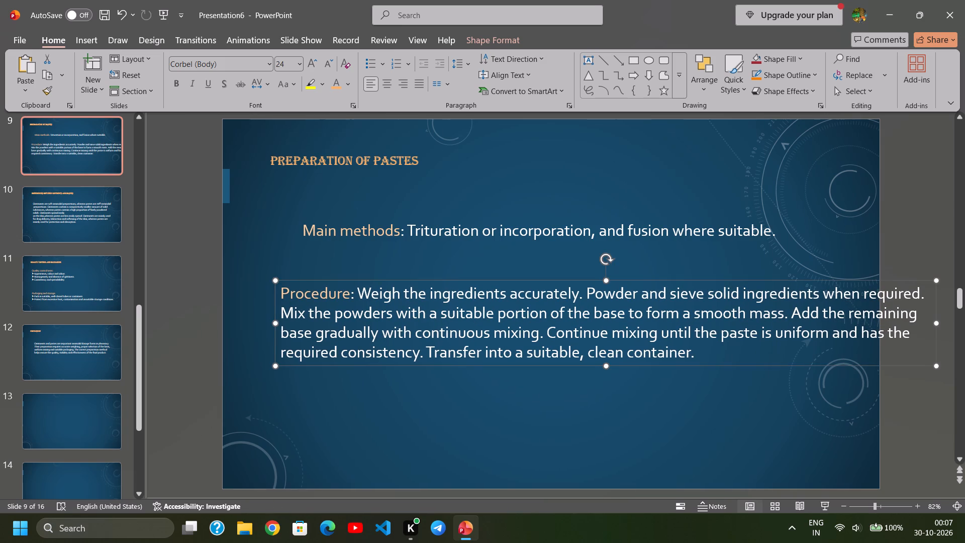
# Move slide 9's "Main methods" line left to line up with the "Procedure" paragraph below it.
pyautogui.click(531, 236)
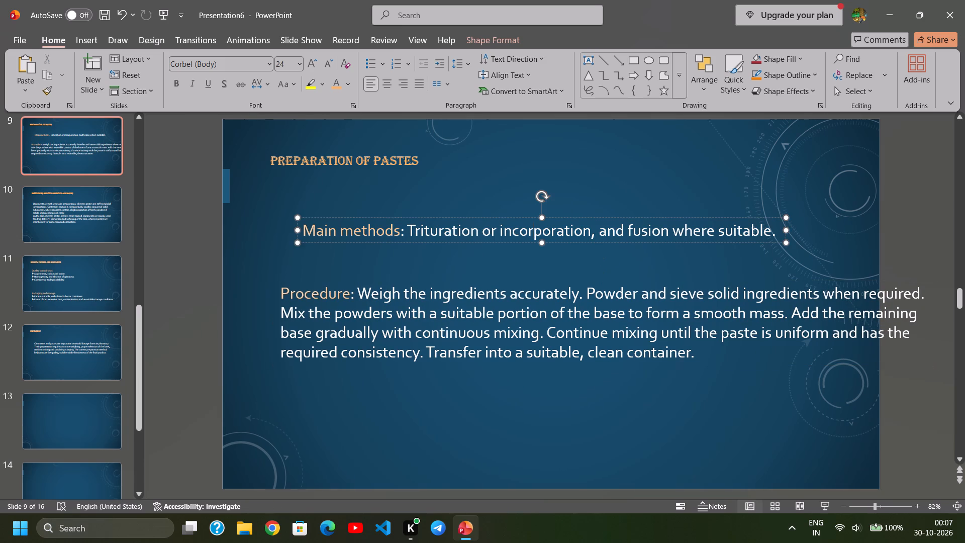
pyautogui.moveTo(308, 240); pyautogui.dragTo(287, 240)
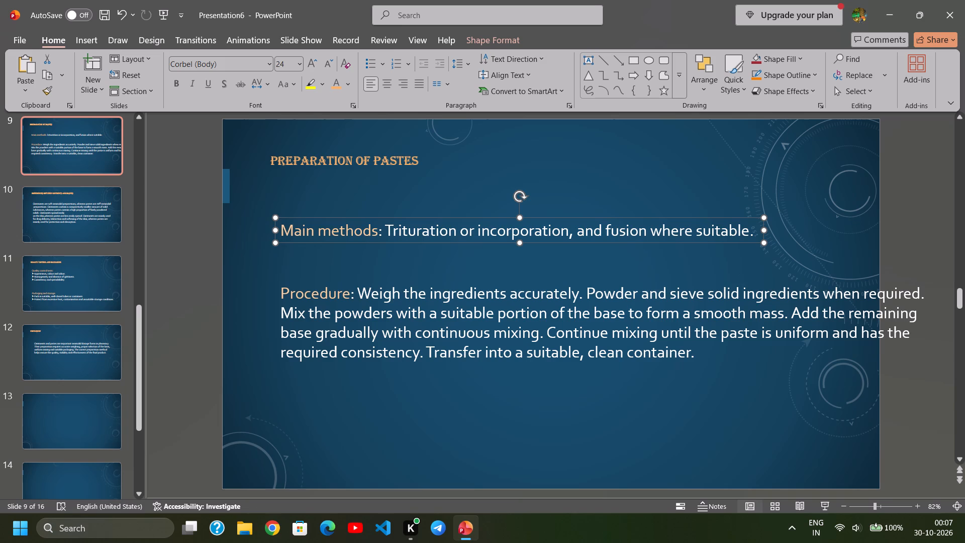
# Rewrap the "Procedure" text with line breaks before "when required" and "Add the remaining", joining "base gradually" onto the latter line.
pyautogui.click(821, 292)
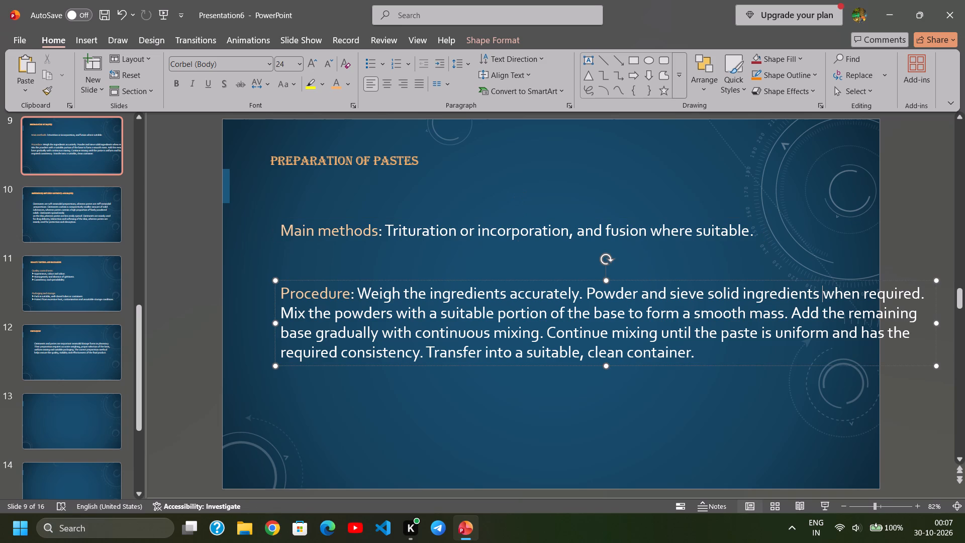
pyautogui.press('Return')
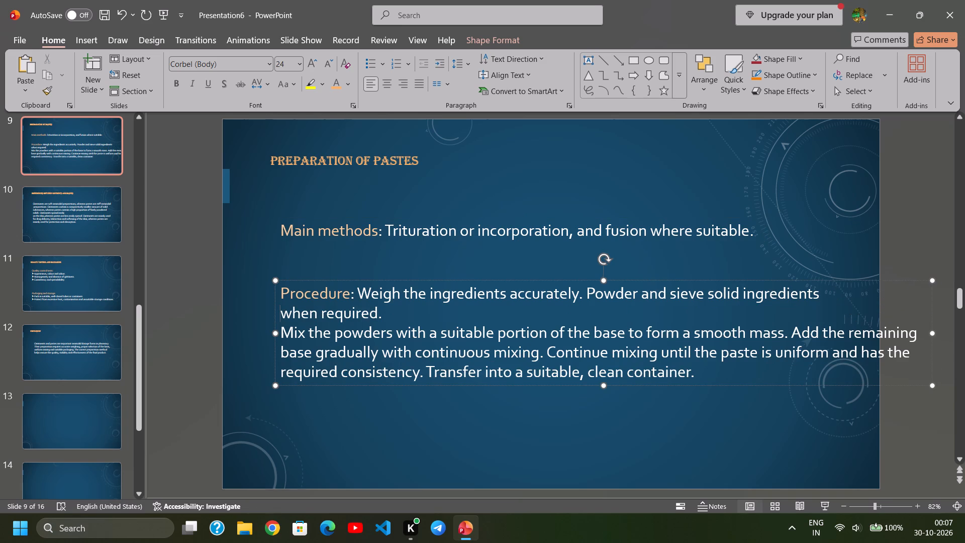
pyautogui.click(793, 335)
pyautogui.press('Return')
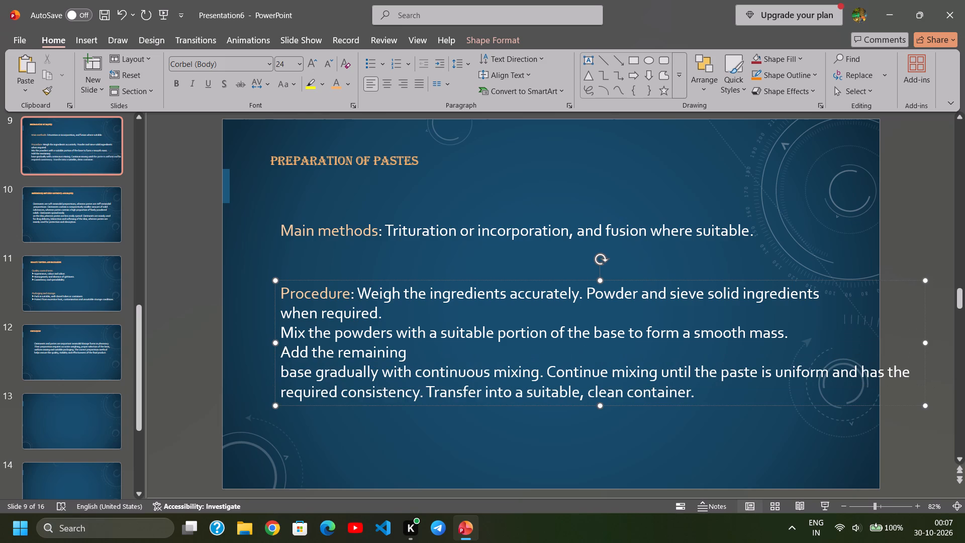
pyautogui.click(281, 374)
pyautogui.press('BackSpace')
pyautogui.press('space')
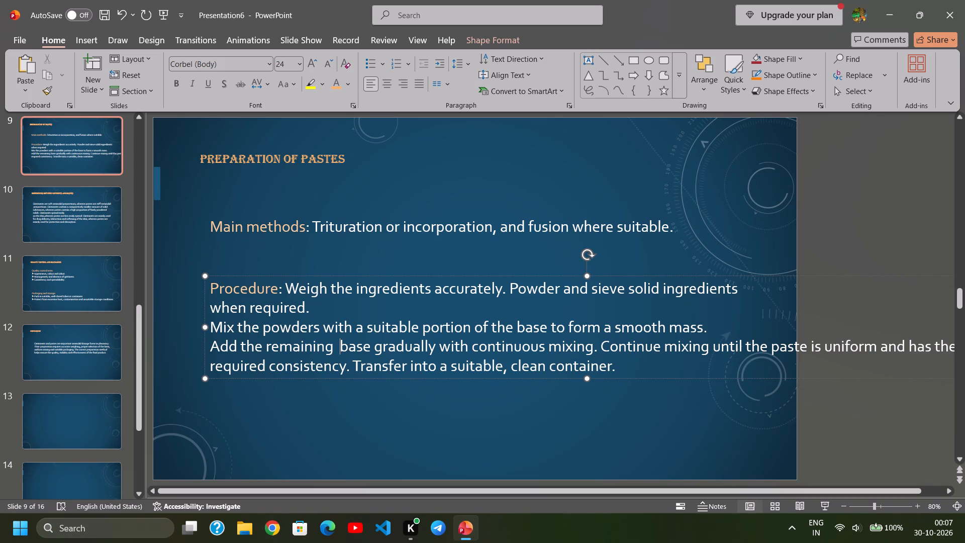
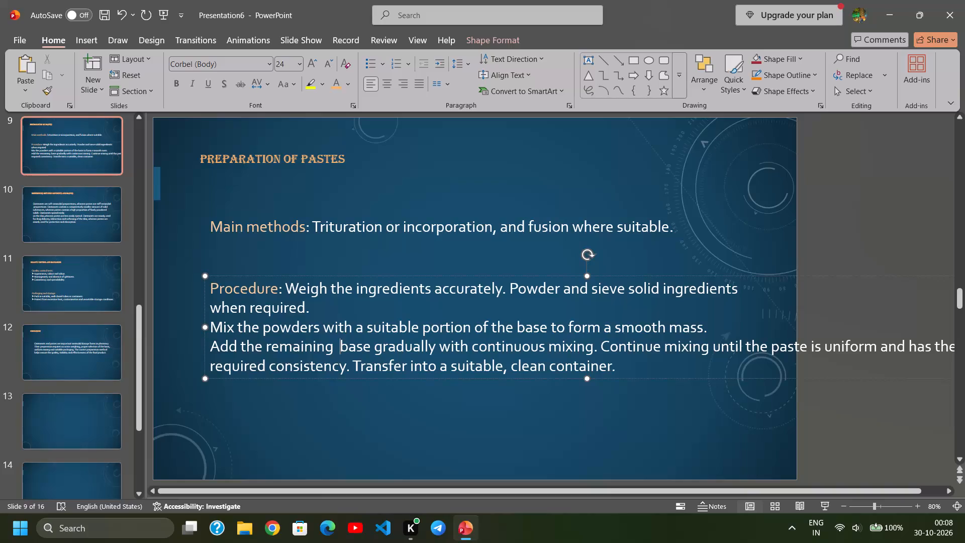
# Finish rewrapping slide 9's "Procedure" text with line breaks before "the paste is uniform" and "clean container", joining "required consistency" onto the previous line.
pyautogui.click(743, 347)
pyautogui.press('Right')
pyautogui.press('Return')
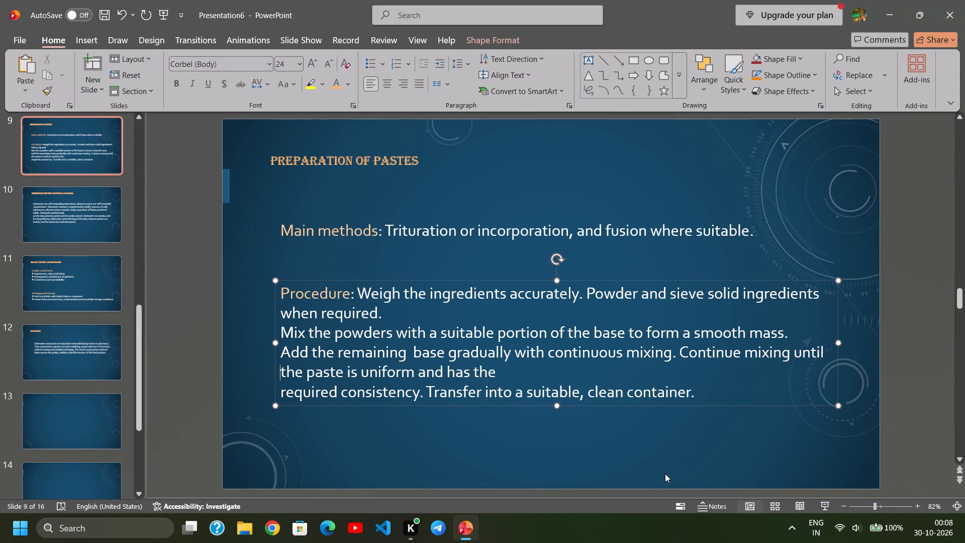
pyautogui.click(280, 395)
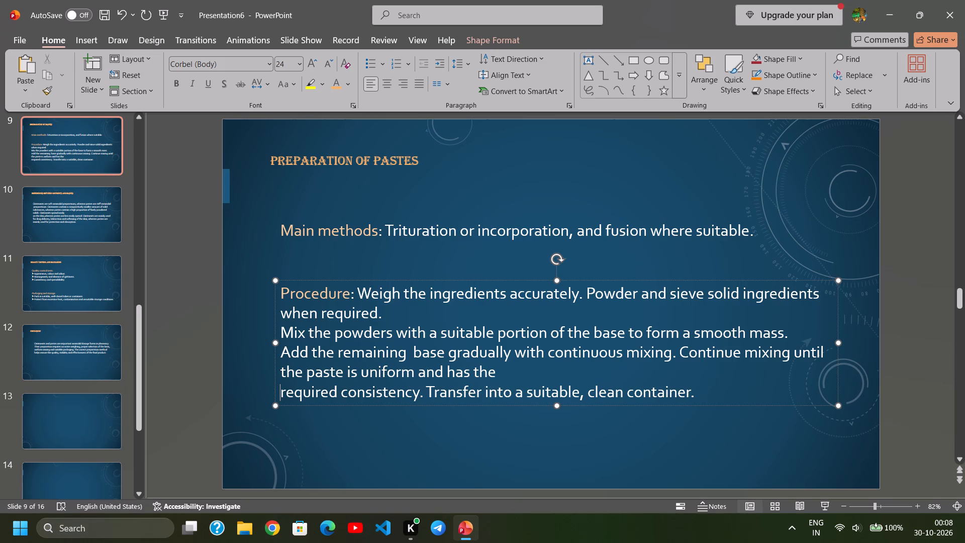
pyautogui.press('BackSpace')
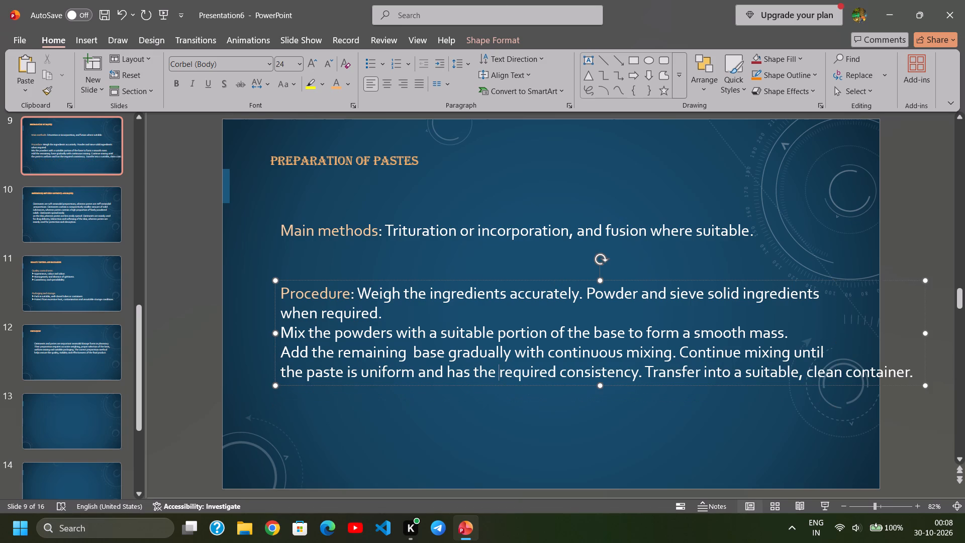
pyautogui.click(810, 379)
pyautogui.press('Return')
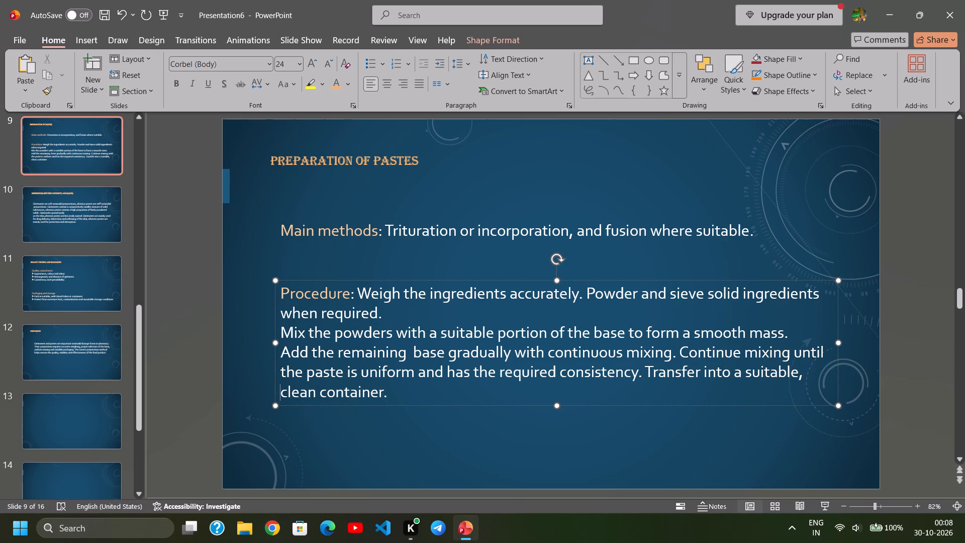
pyautogui.click(459, 434)
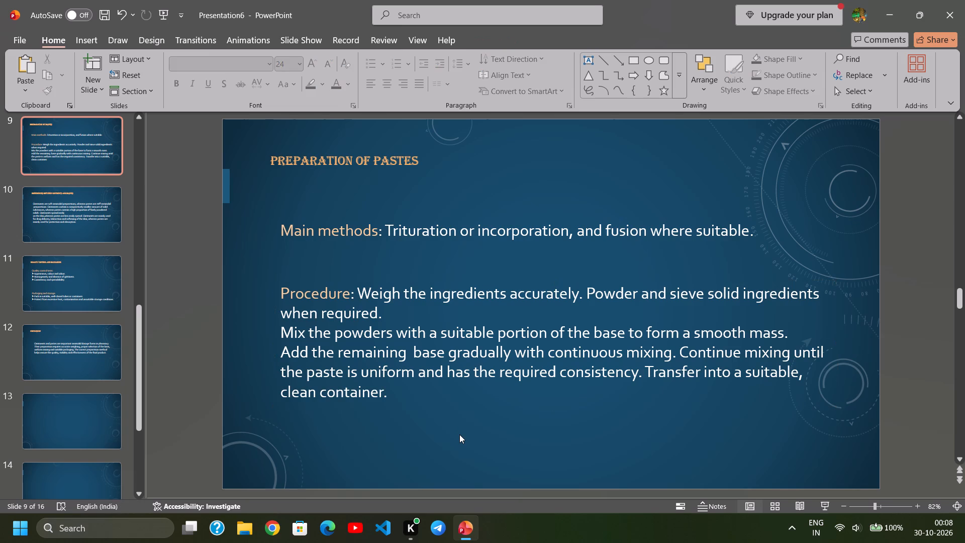
# Enlarge all text in slide 8's "Definition" paragraph to 24 pt.
pyautogui.press('Left')
pyautogui.click(318, 224)
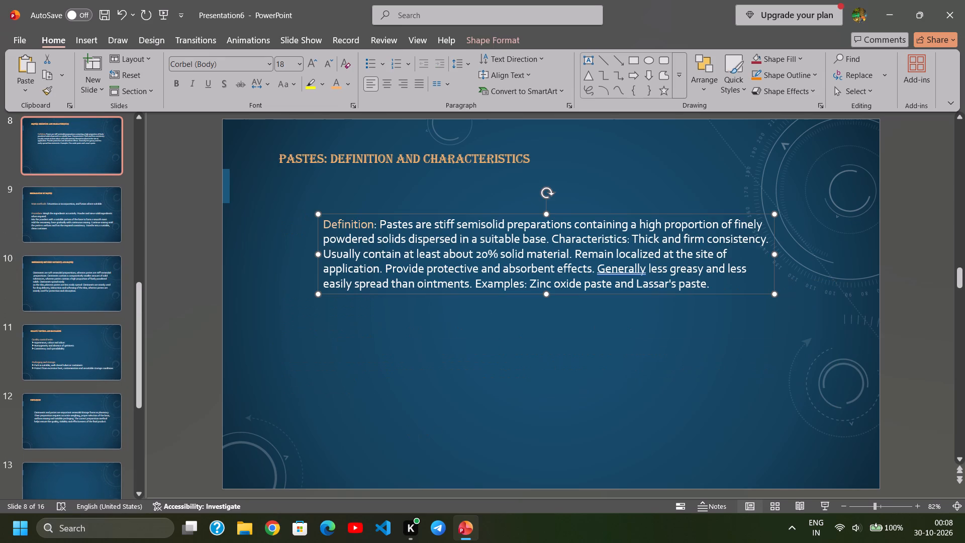
pyautogui.hotkey('ctrl', 'a')
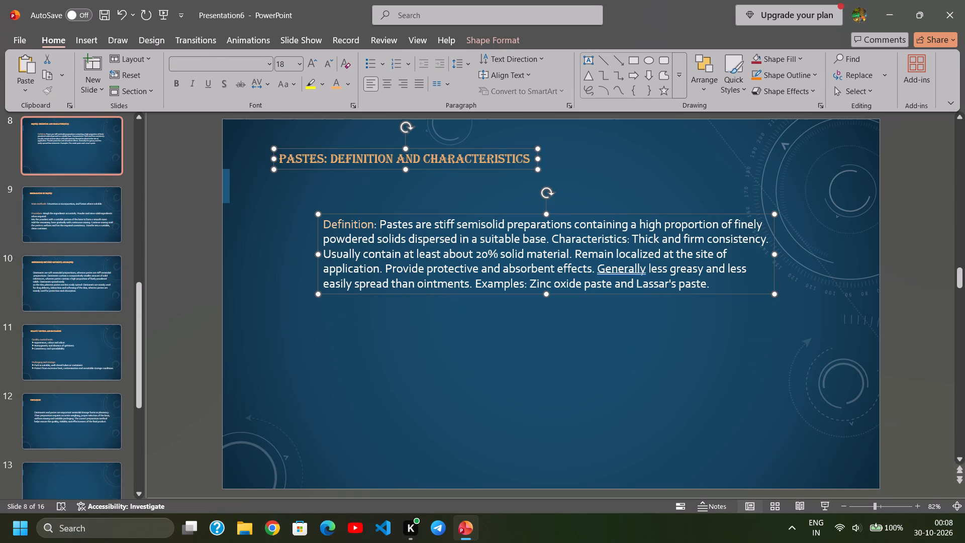
pyautogui.click(318, 224)
pyautogui.click(322, 224)
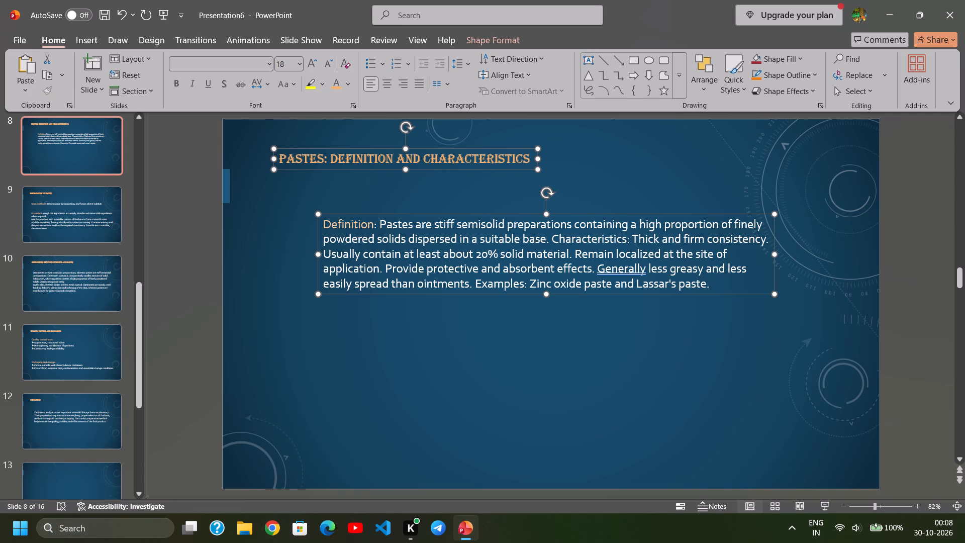
pyautogui.click(327, 224)
pyautogui.hotkey('ctrl', 'a')
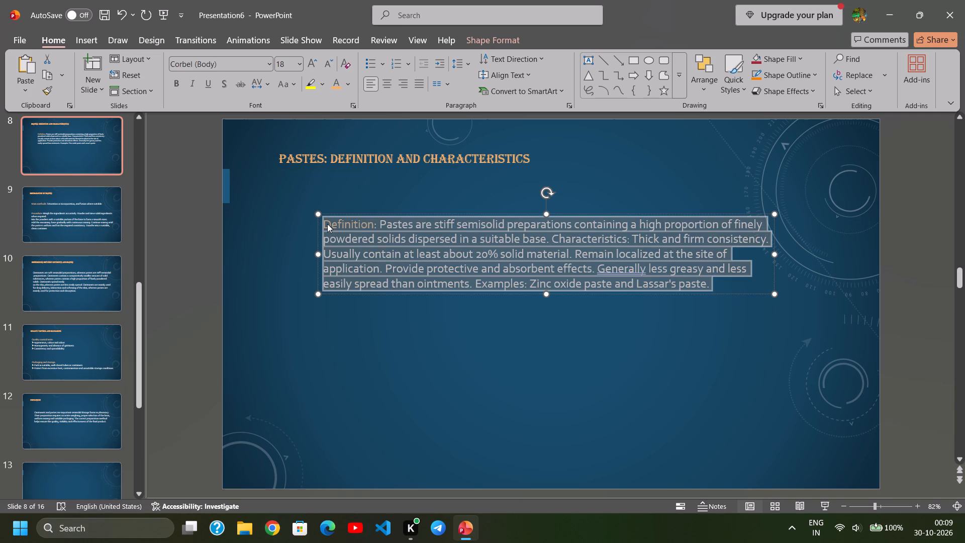
pyautogui.rightClick(355, 240)
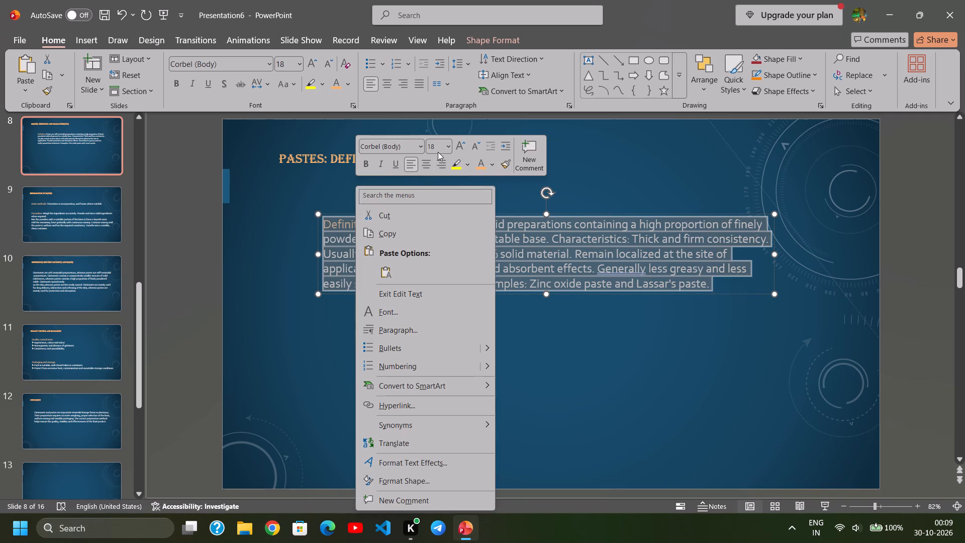
pyautogui.doubleClick(456, 148)
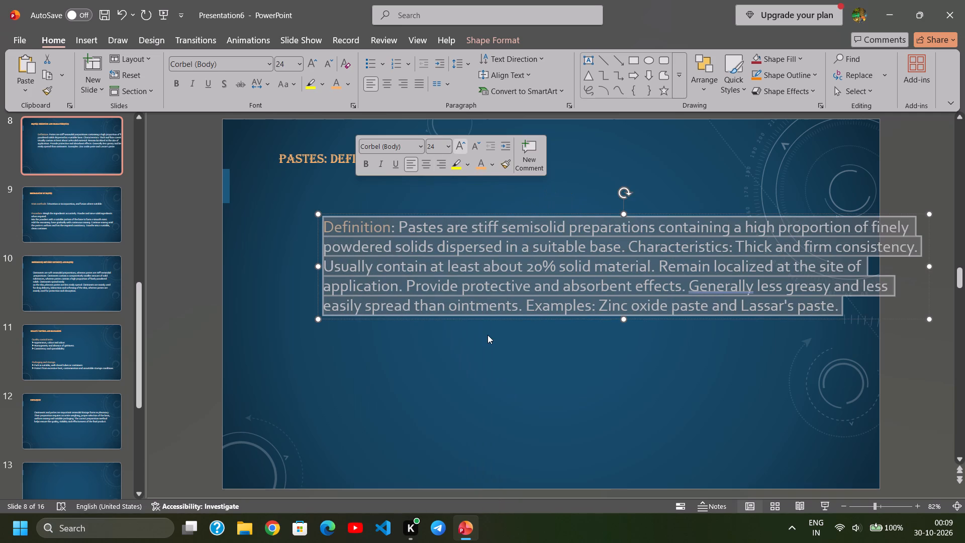
# Move slide 8's "Definition" paragraph left so it starts in line with the heading's left edge.
pyautogui.moveTo(321, 315); pyautogui.dragTo(274, 317)
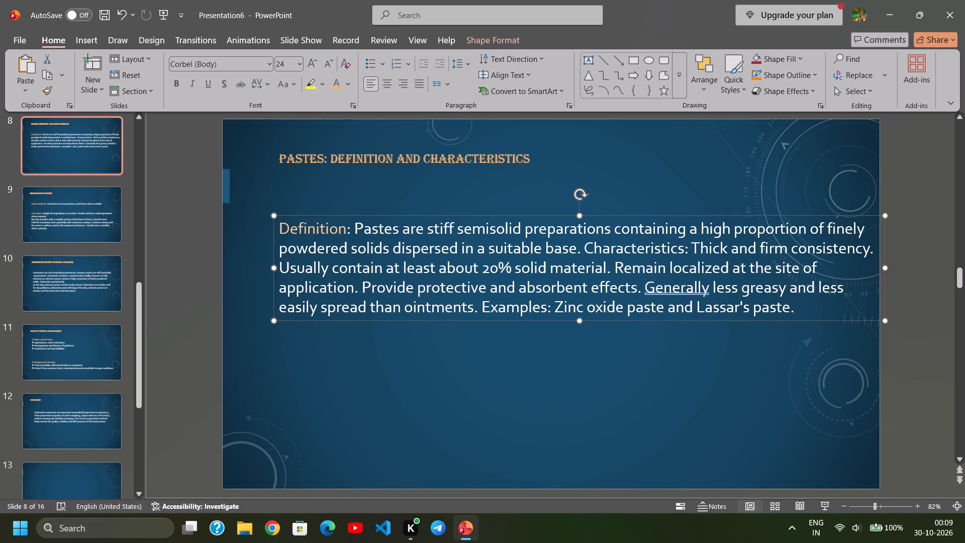
# Rewrap the "Definition" text with line breaks before "of finely" and "firm consistency", joining the following lines, with a space before "Usually".
pyautogui.click(807, 233)
pyautogui.press('Right')
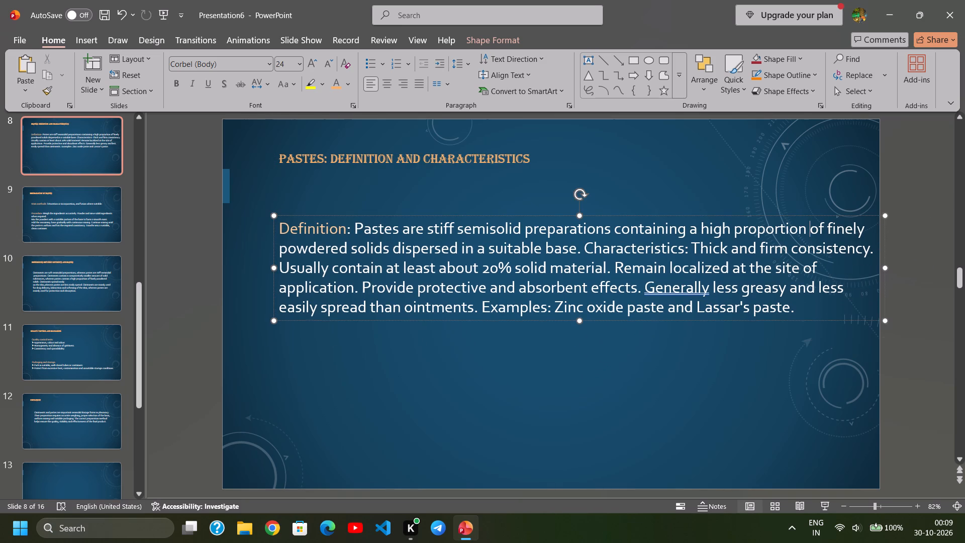
pyautogui.press('Return')
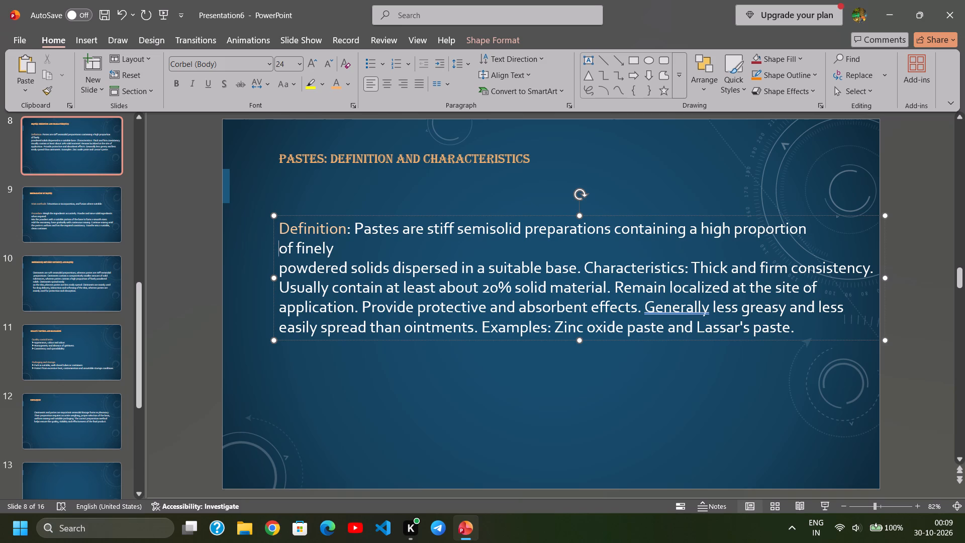
pyautogui.click(281, 270)
pyautogui.press('BackSpace')
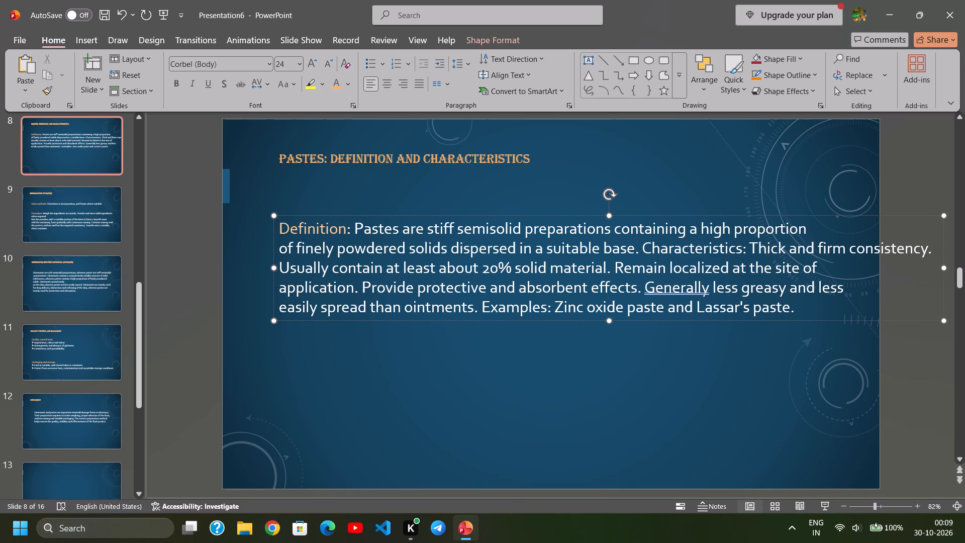
pyautogui.click(818, 249)
pyautogui.press('Return')
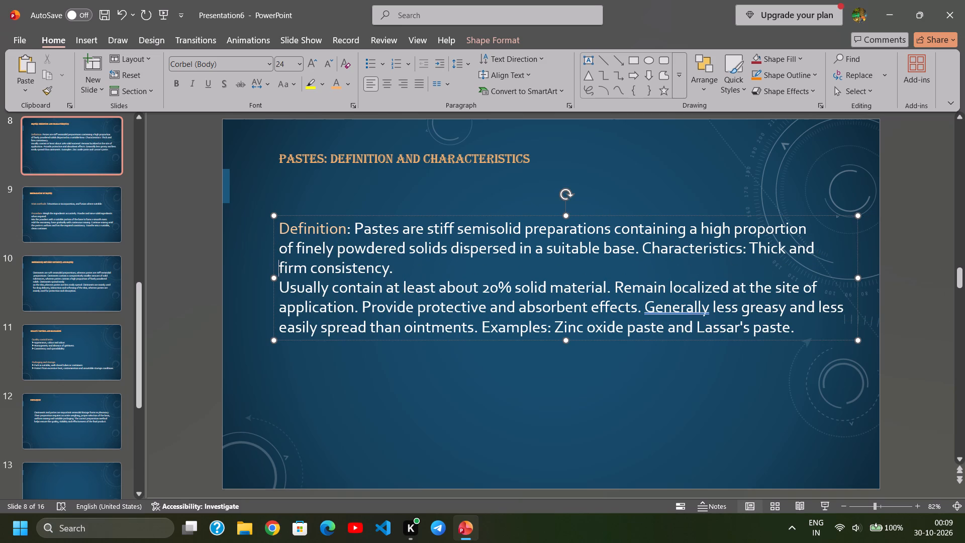
pyautogui.click(279, 287)
pyautogui.press('BackSpace')
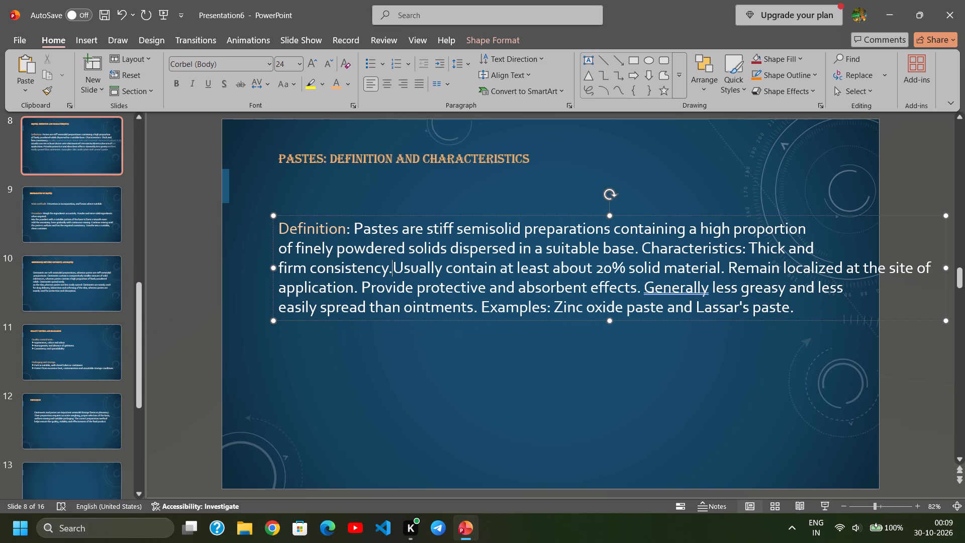
pyautogui.press('space')
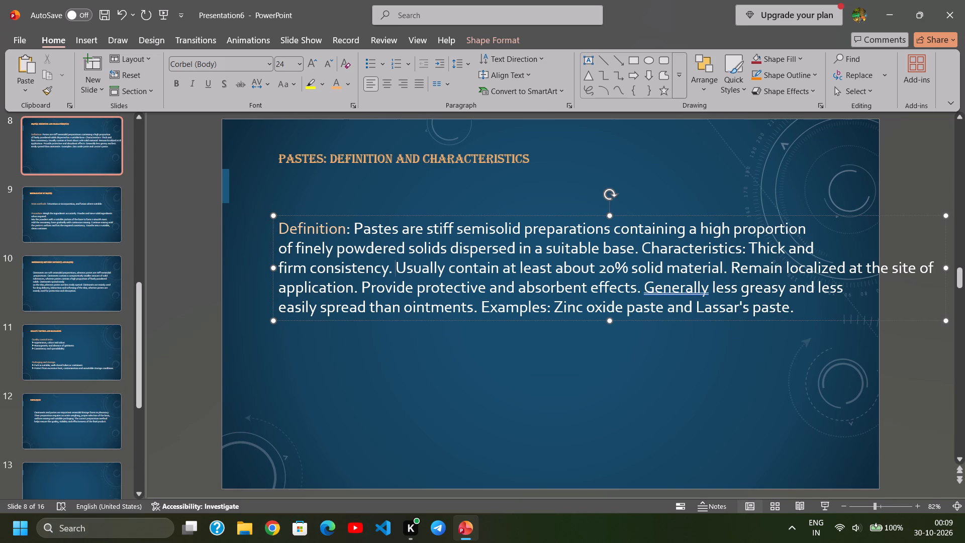
# Rewrap the rest of the paragraph with line breaks before "localized", "Generally" and "oxide paste", joining the leftover short lines.
pyautogui.click(788, 269)
pyautogui.press('Return')
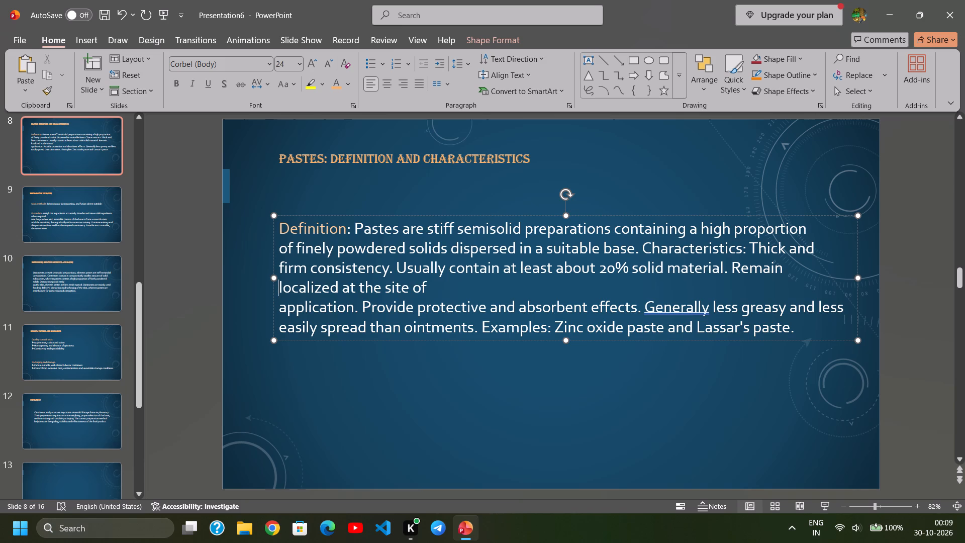
pyautogui.click(282, 309)
pyautogui.press('BackSpace')
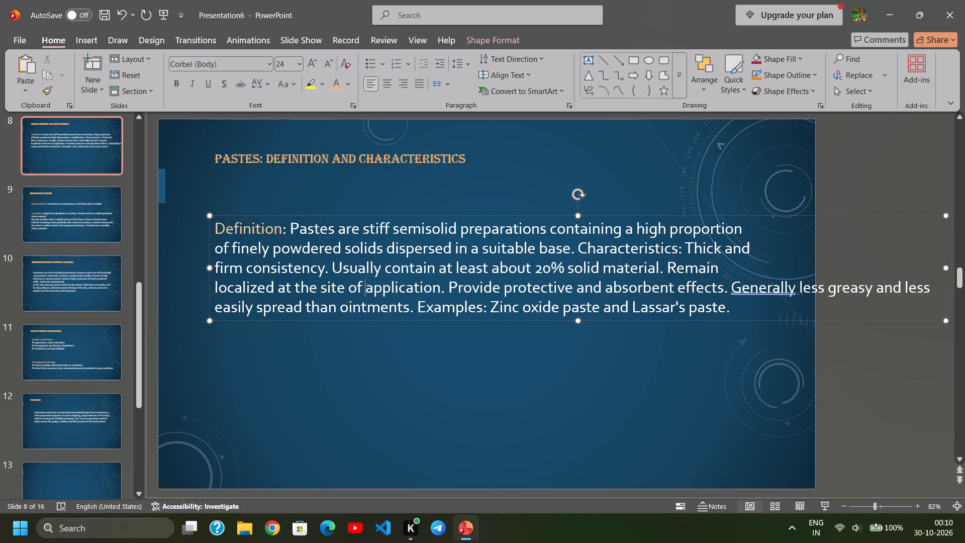
pyautogui.click(733, 295)
pyautogui.press('Return')
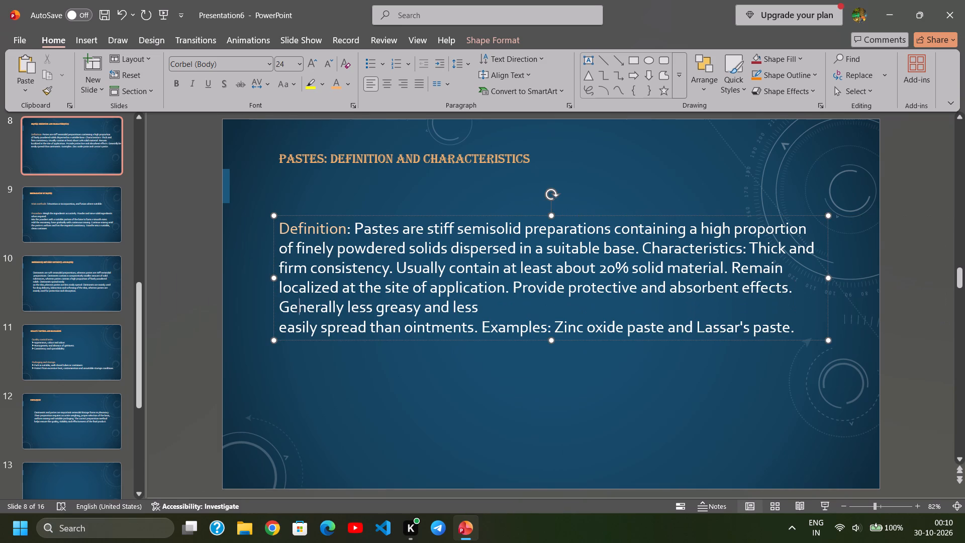
pyautogui.click(281, 330)
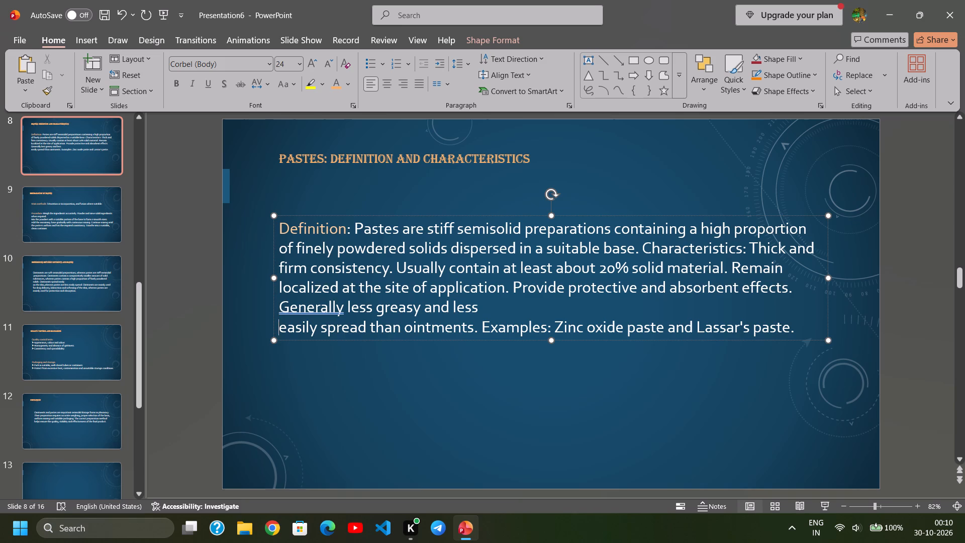
pyautogui.press('BackSpace')
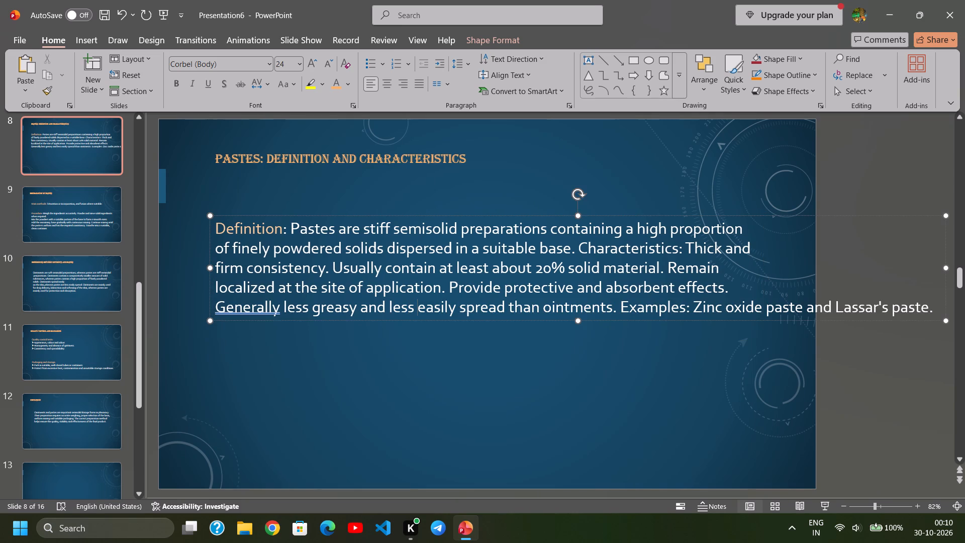
pyautogui.click(728, 314)
pyautogui.press('Return')
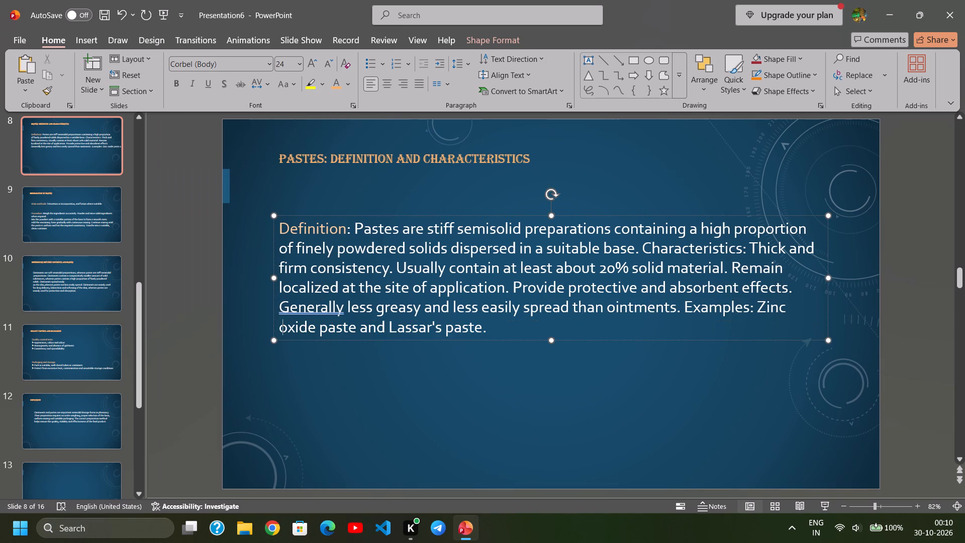
pyautogui.click(635, 406)
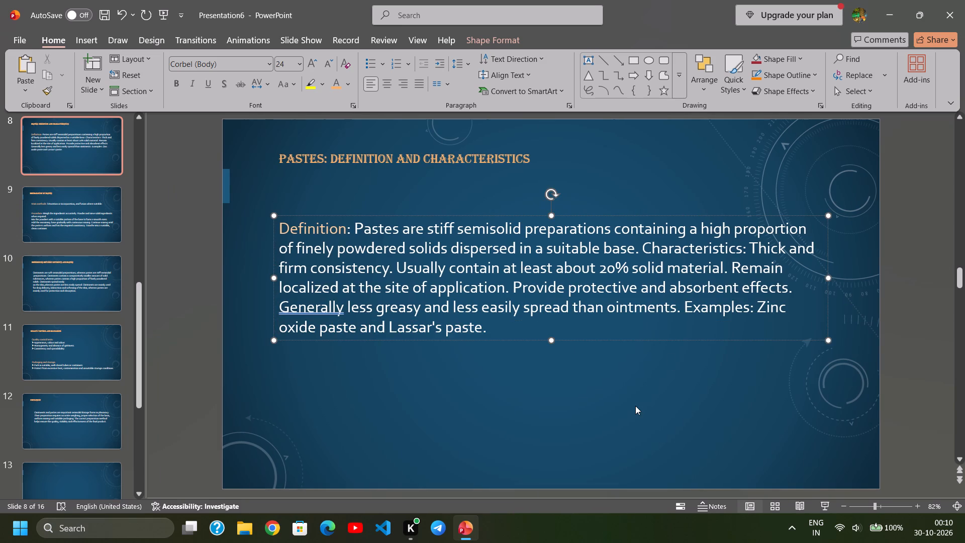
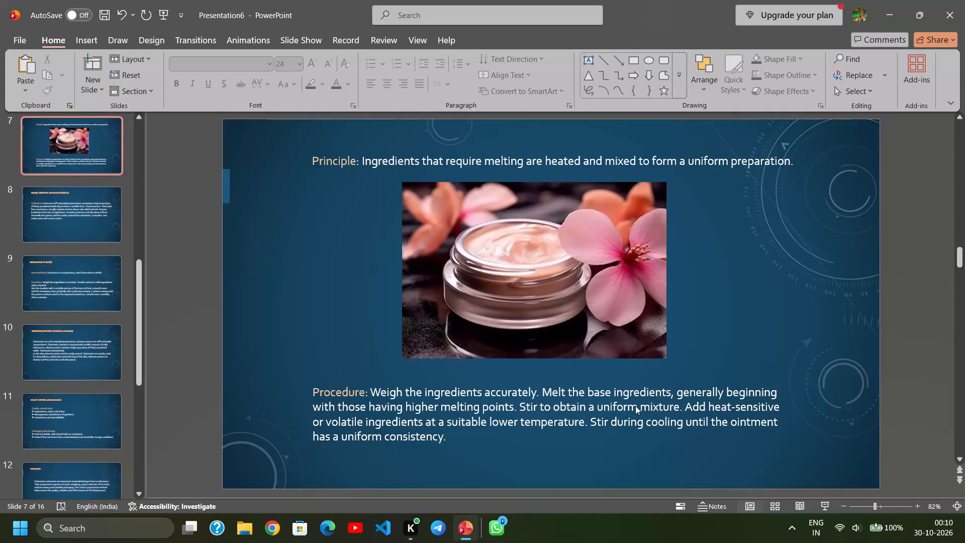
# Enlarge all text in slide 7's "Procedure" paragraph to 20 pt.
pyautogui.press('Right')
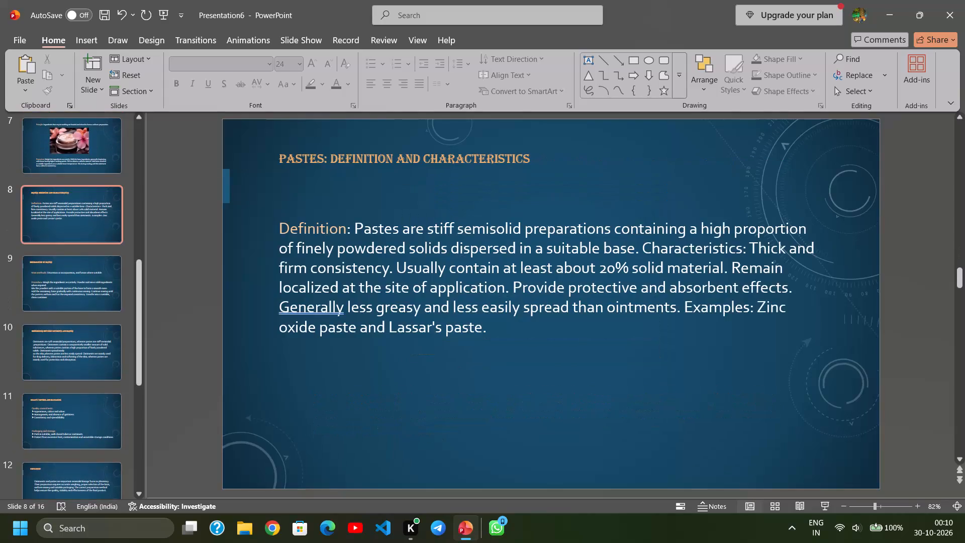
pyautogui.press('Left')
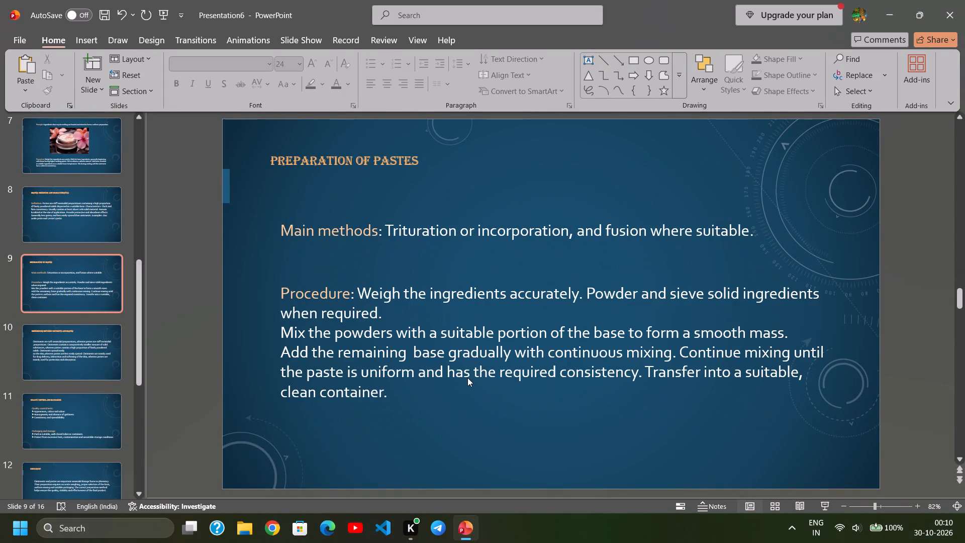
pyautogui.press('Left')
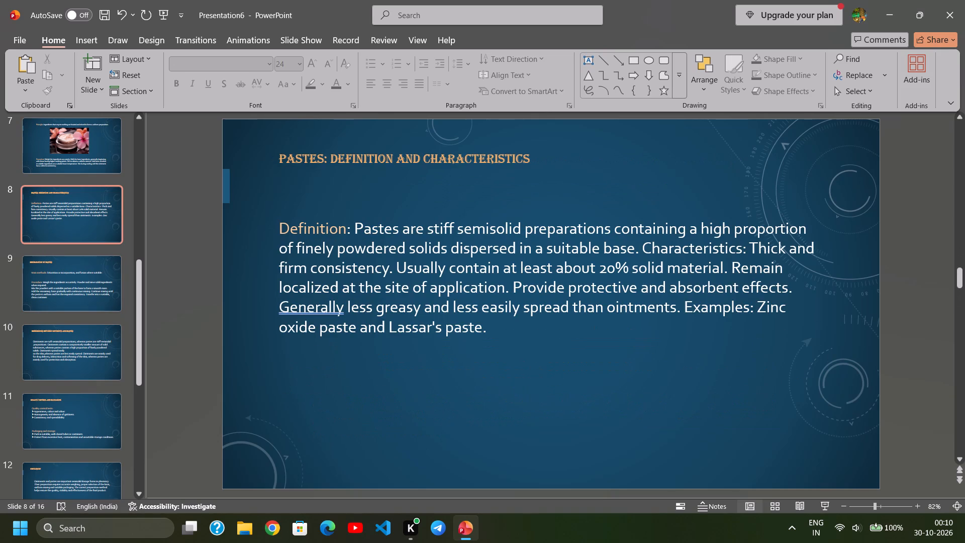
pyautogui.press('Left')
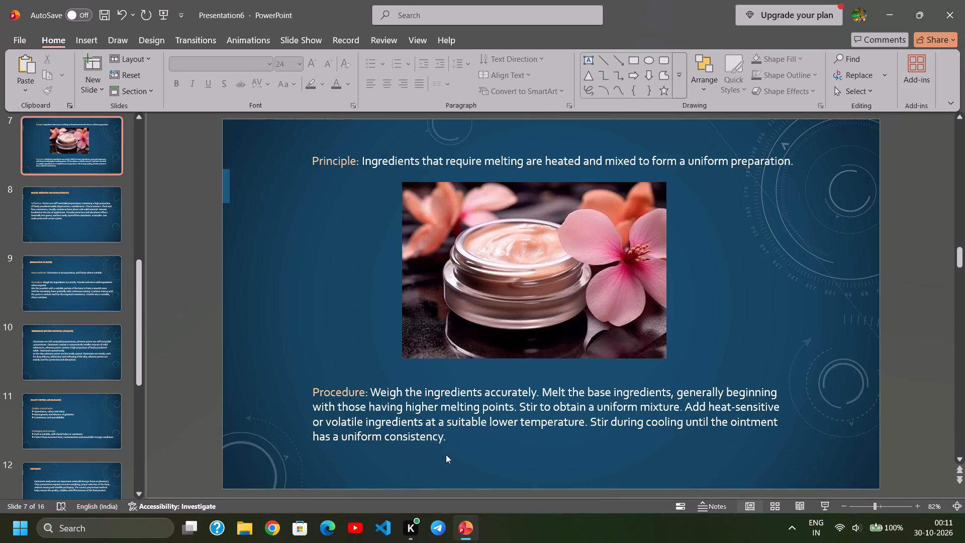
pyautogui.click(456, 440)
pyautogui.moveTo(456, 440); pyautogui.dragTo(331, 388)
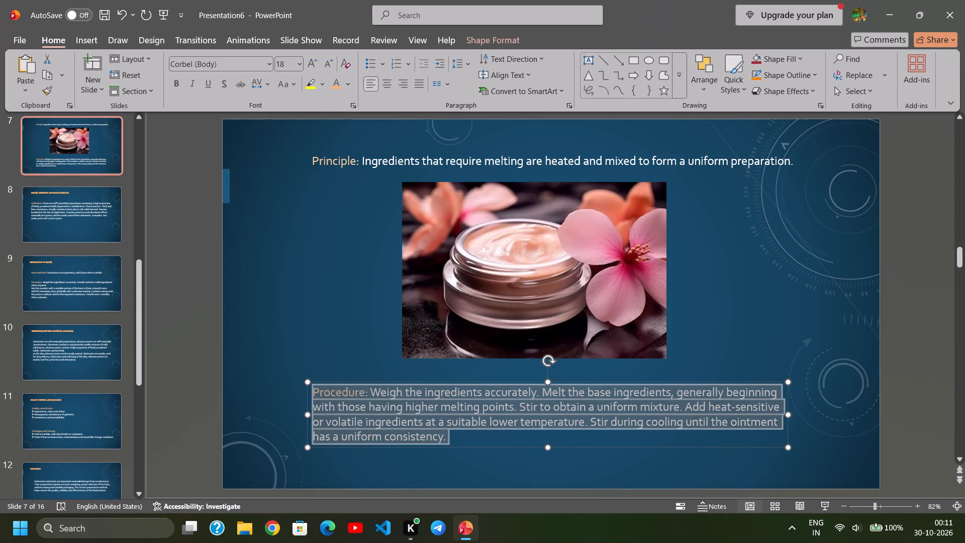
pyautogui.moveTo(331, 388); pyautogui.dragTo(329, 388)
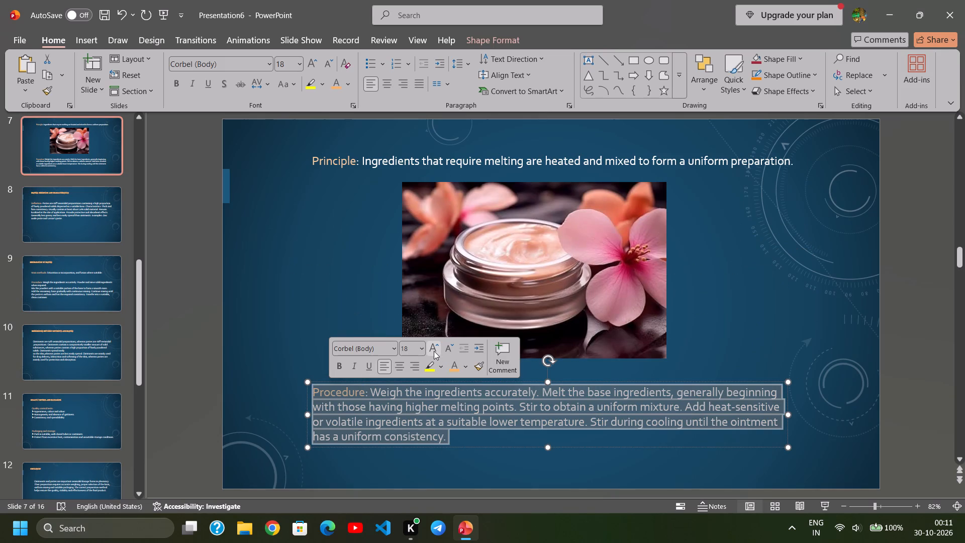
pyautogui.click(434, 351)
pyautogui.click(731, 288)
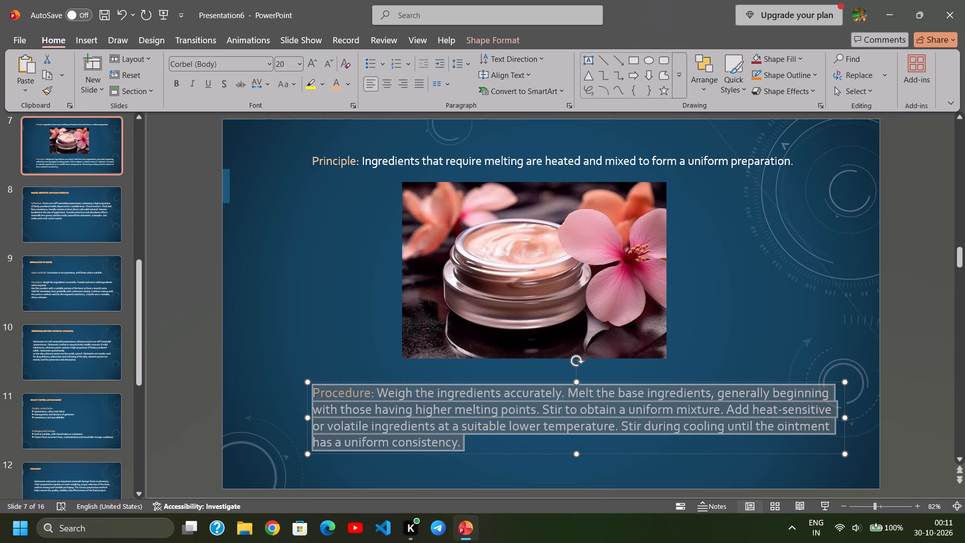
# Move slide 7's "Principle" line slightly left and enlarge its text to 20 pt.
pyautogui.moveTo(804, 167); pyautogui.dragTo(778, 163)
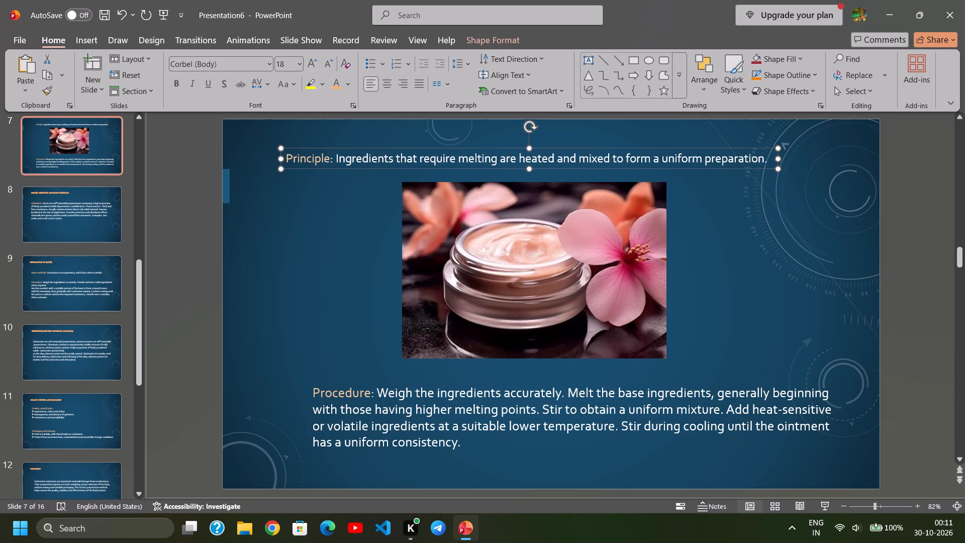
pyautogui.click(771, 162)
pyautogui.click(763, 160)
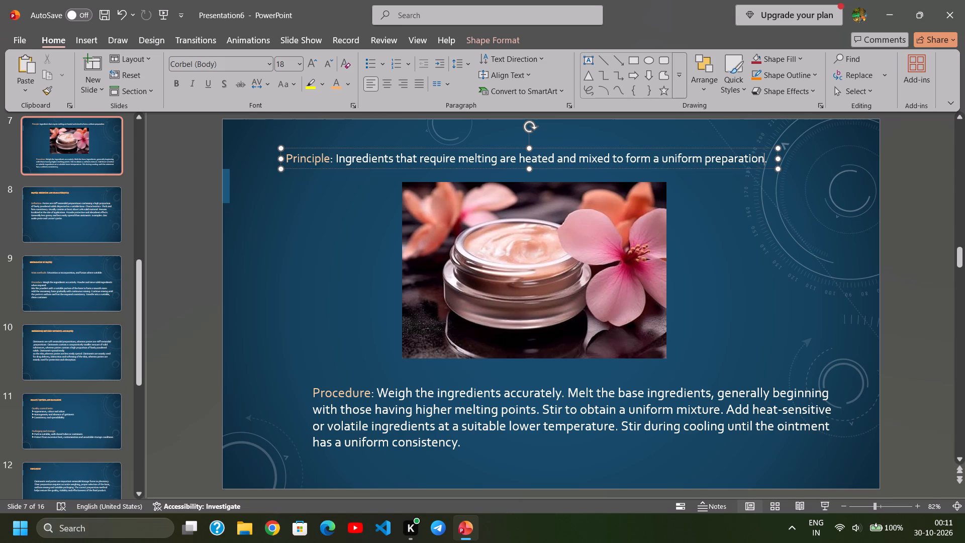
pyautogui.hotkey('ctrl', 'a')
pyautogui.rightClick(664, 153)
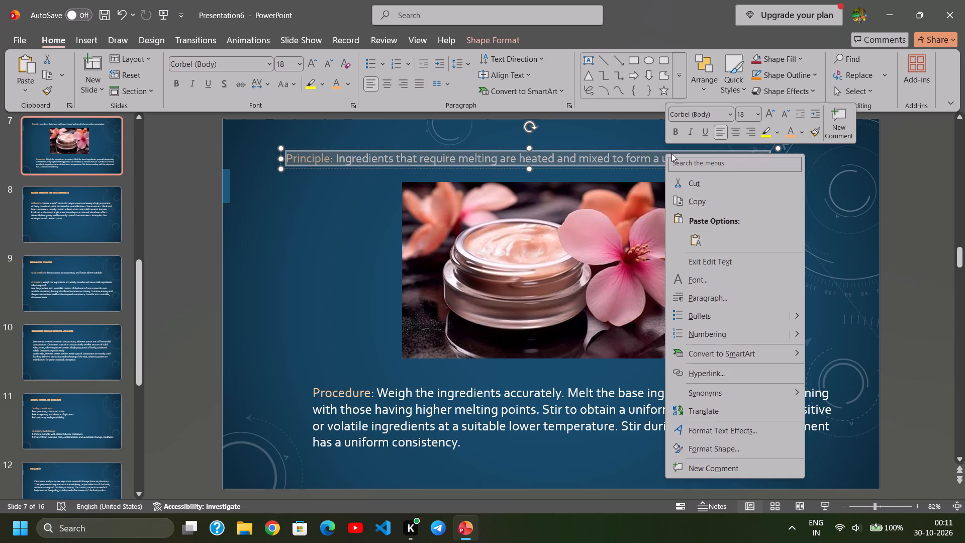
pyautogui.click(743, 112)
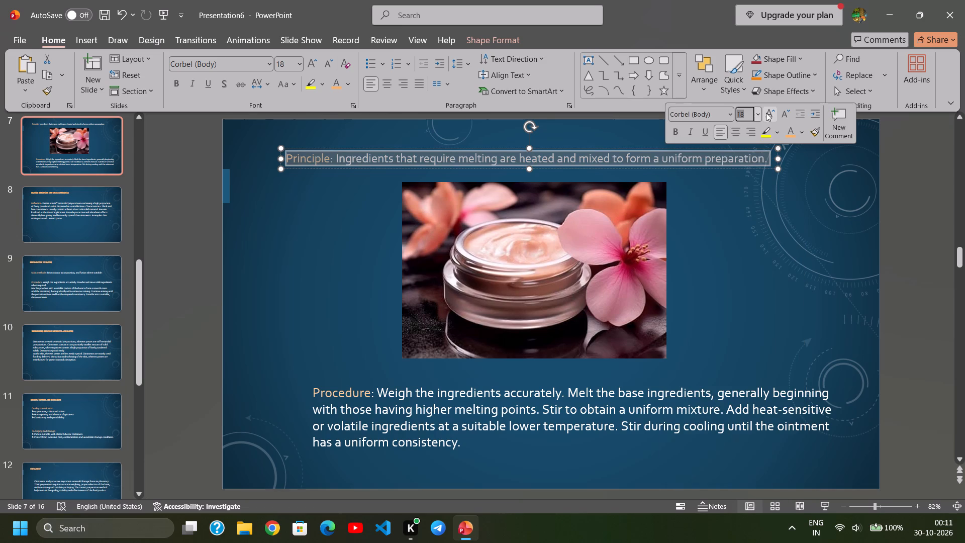
pyautogui.click(766, 113)
pyautogui.click(732, 242)
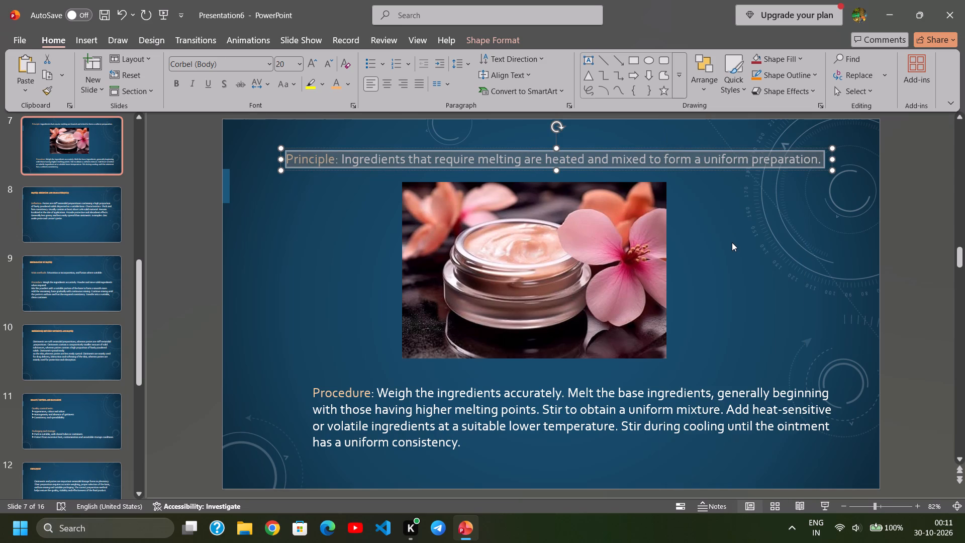
# Enlarge the "Principle" line on slide 6, under "Incorporation Method", to 20 pt.
pyautogui.press('Left')
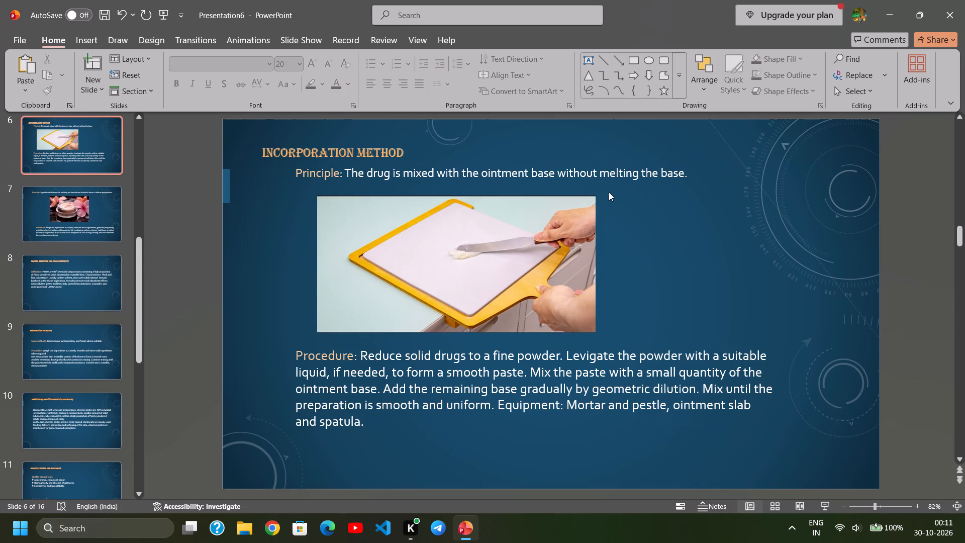
pyautogui.click(533, 176)
pyautogui.hotkey('ctrl', 'a')
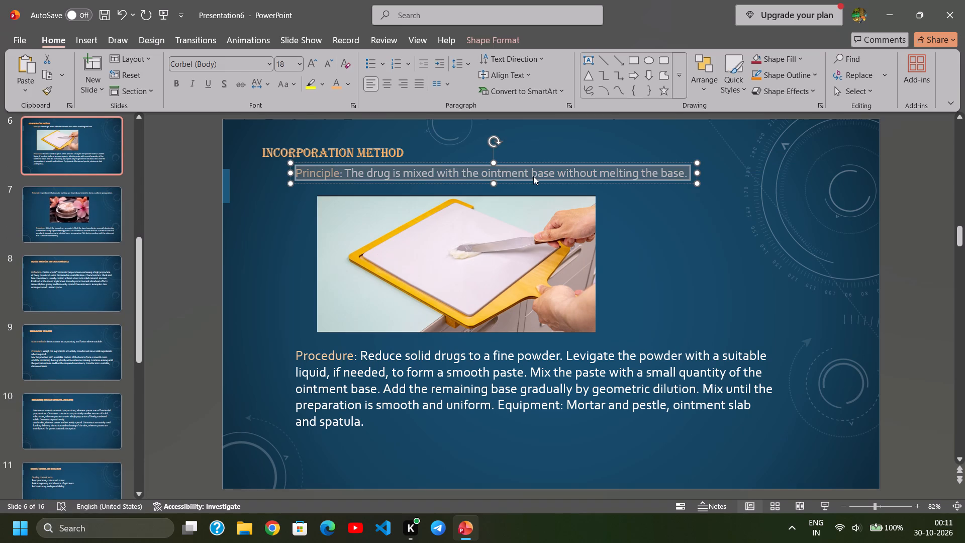
pyautogui.rightClick(533, 176)
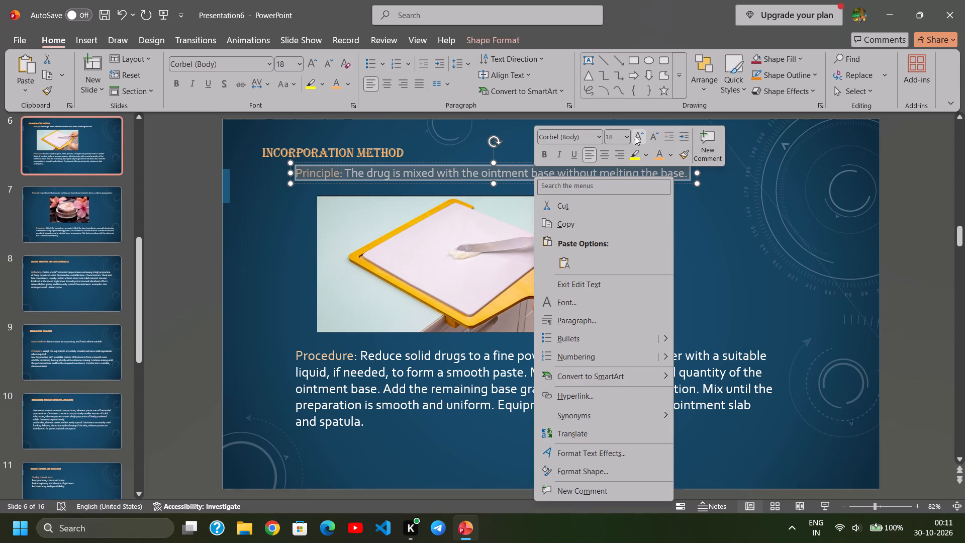
pyautogui.click(635, 136)
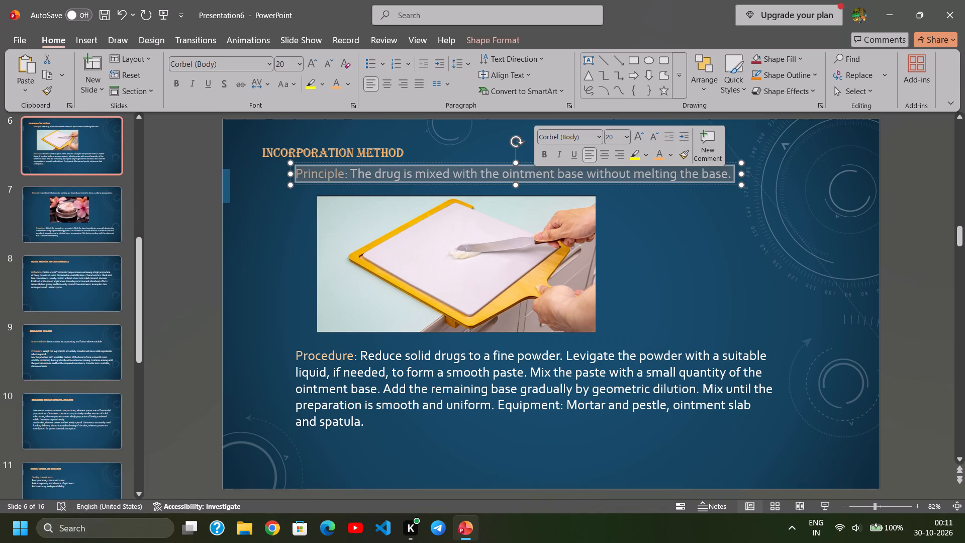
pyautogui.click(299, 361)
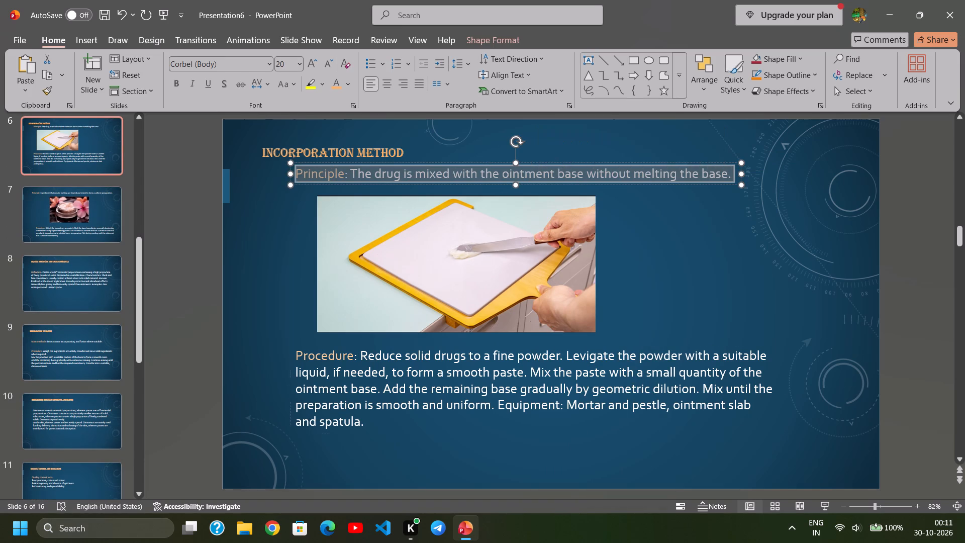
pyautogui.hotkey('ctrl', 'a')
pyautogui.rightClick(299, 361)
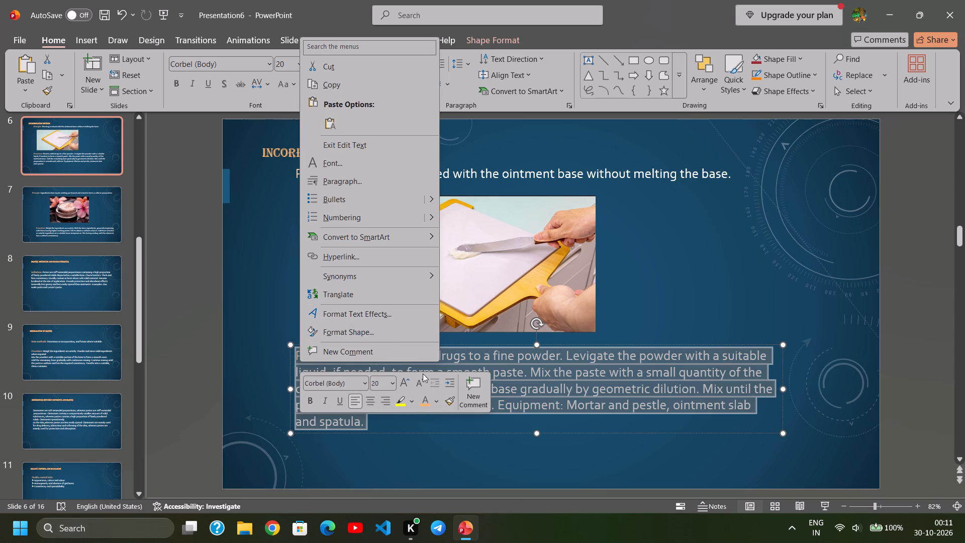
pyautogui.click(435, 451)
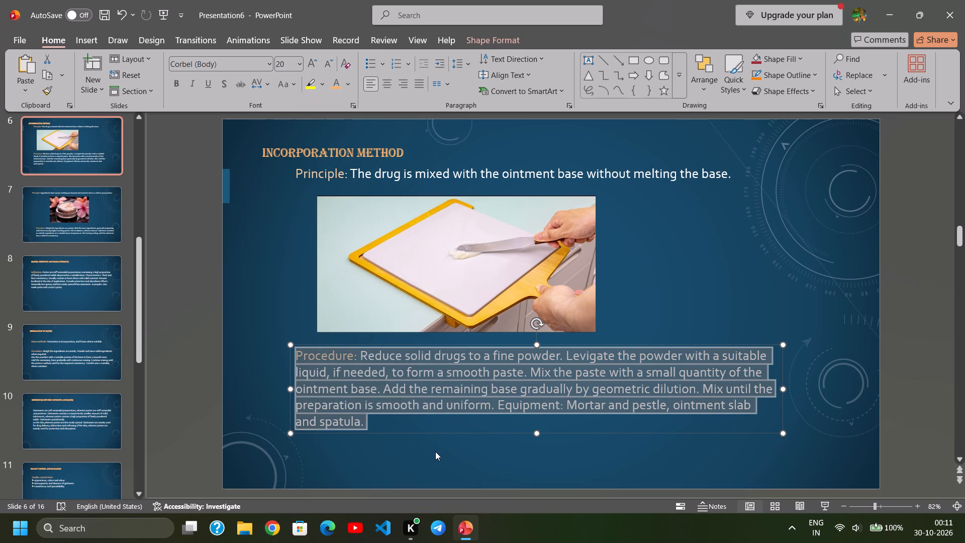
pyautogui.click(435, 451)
# Move slide 5's heading "Methods of Preparation of Ointments" left and slightly up, so it starts left of the bullets.
pyautogui.press('Left')
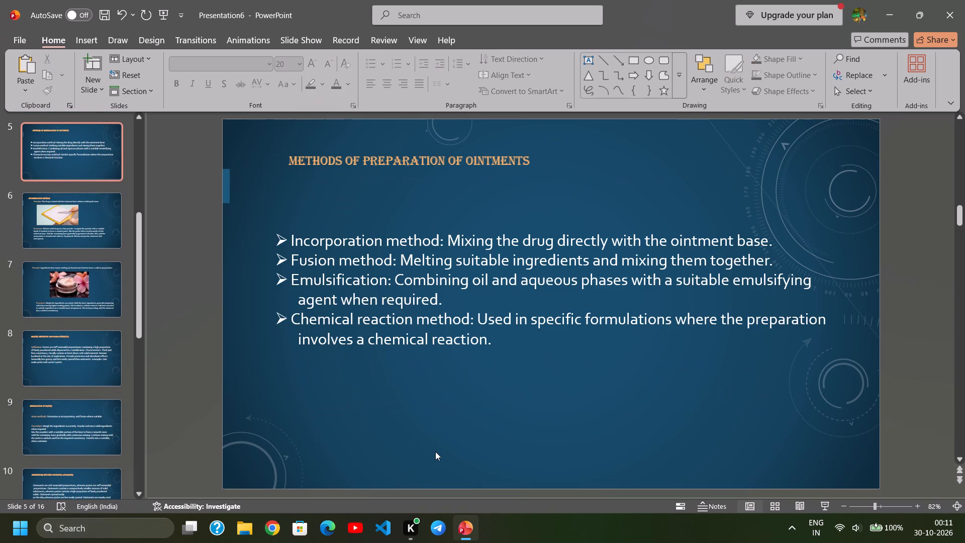
pyautogui.press('Left')
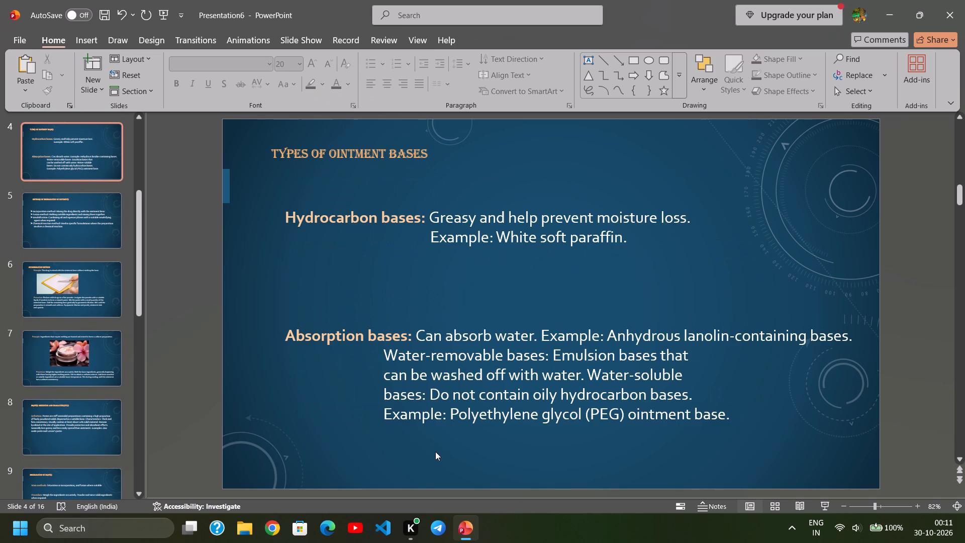
pyautogui.press('Right')
pyautogui.press('Left')
pyautogui.press('Right')
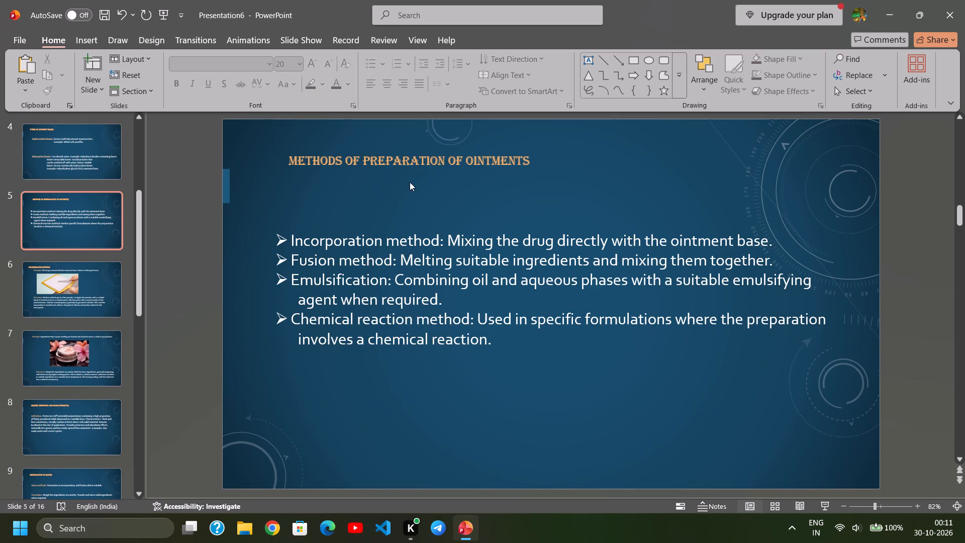
pyautogui.click(410, 163)
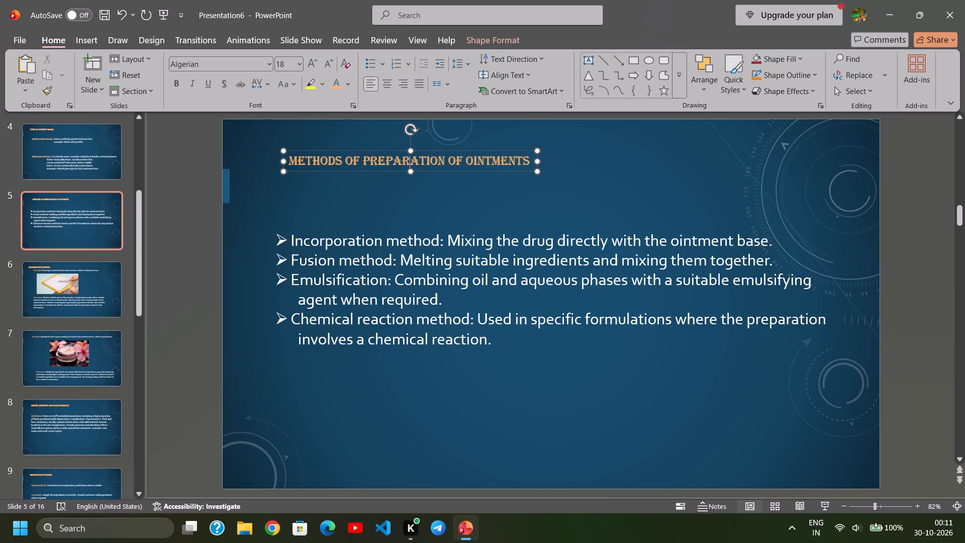
pyautogui.moveTo(287, 169); pyautogui.dragTo(259, 165)
pyautogui.click(295, 181)
# Move slide 3's heading "Ointments: Definition and Uses" left, at the same height, so it starts well left of the "Definition" label.
pyautogui.press('Left')
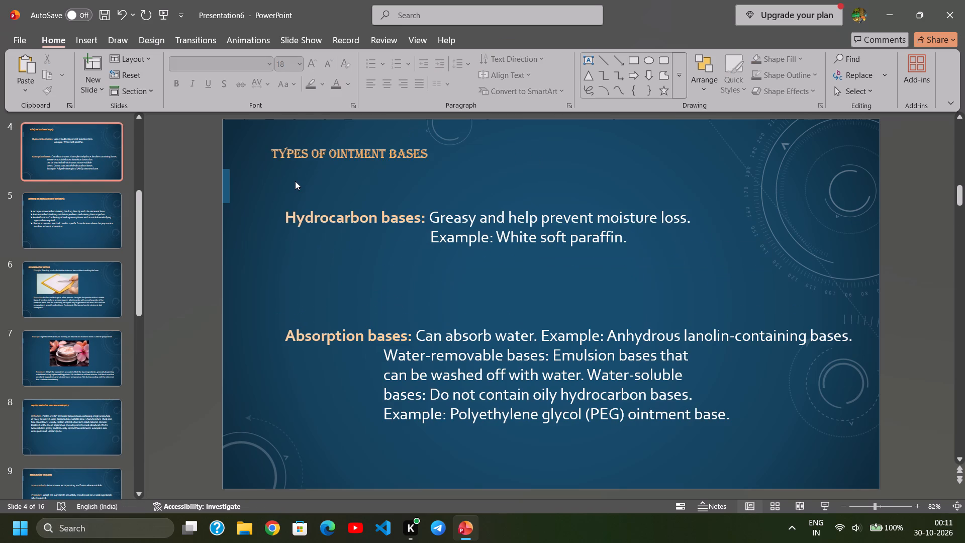
pyautogui.press('Right')
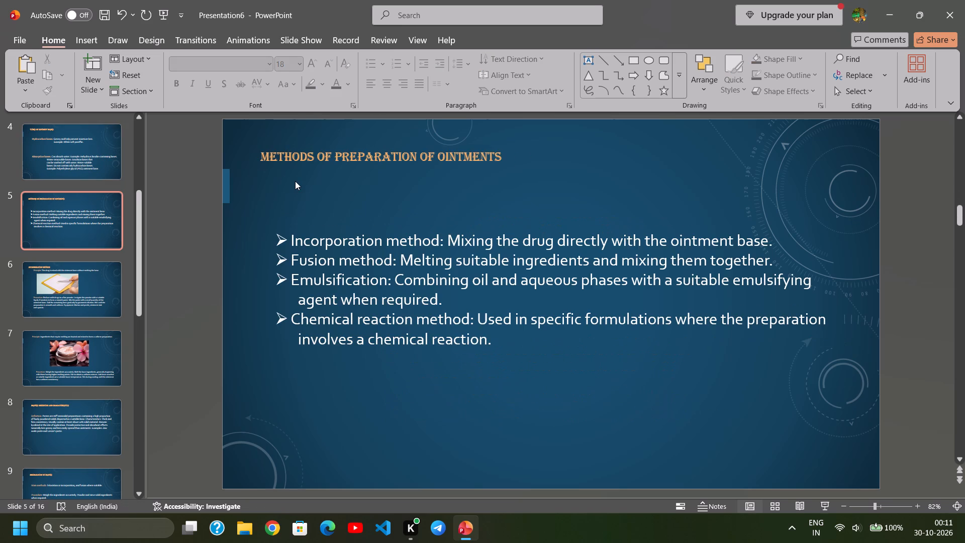
pyautogui.press('Left')
pyautogui.press('Left')
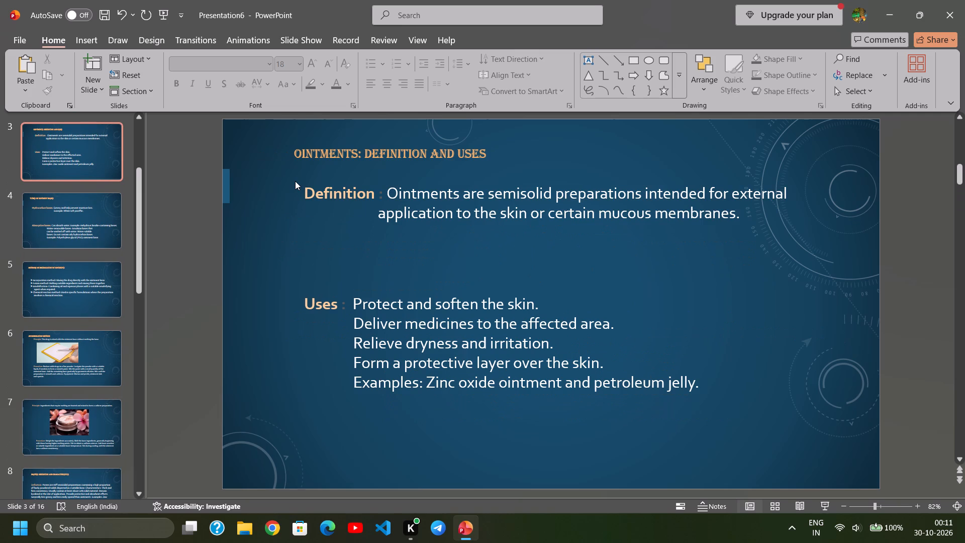
pyautogui.click(336, 158)
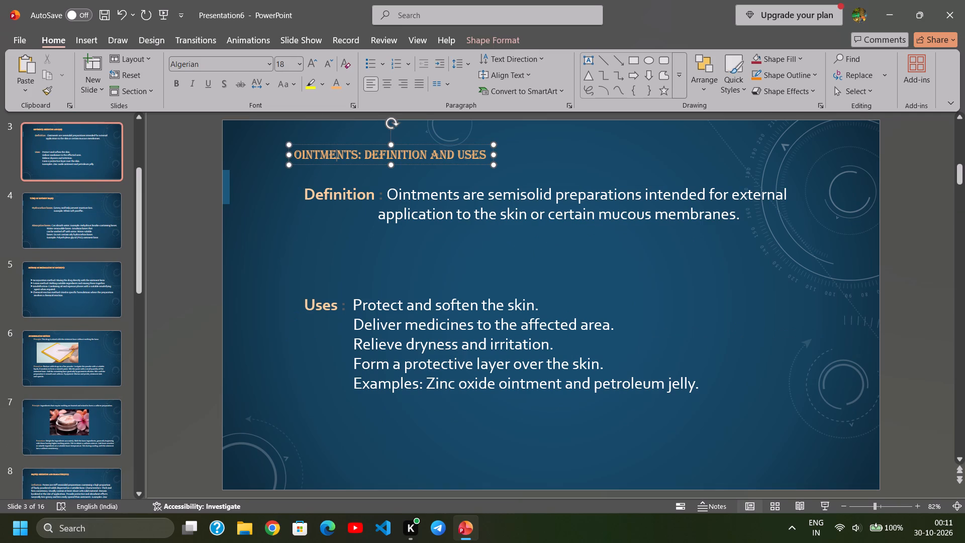
pyautogui.moveTo(294, 162); pyautogui.dragTo(261, 162)
pyautogui.click(275, 196)
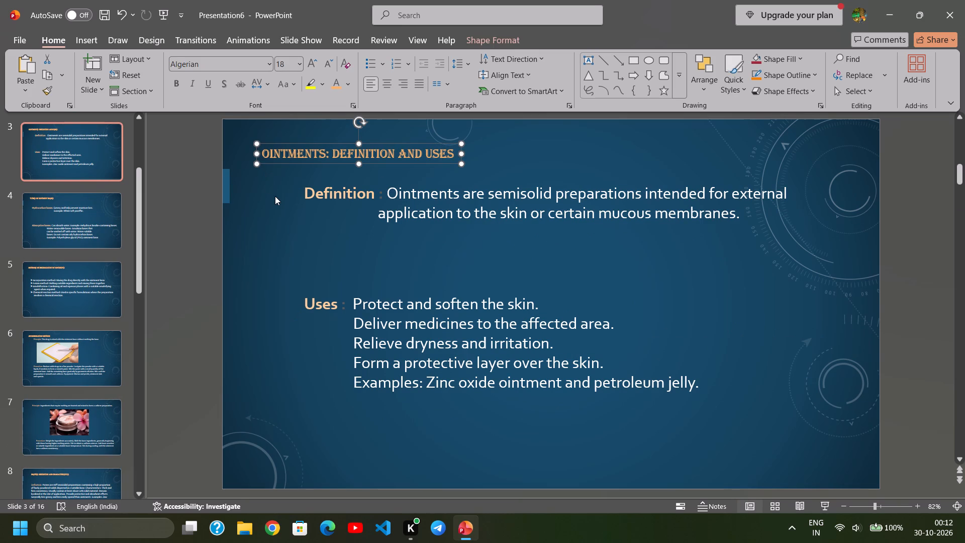
# Move slide 2's "Introduction" heading left and slightly up, so it starts well left of the bullet list.
pyautogui.press('Left')
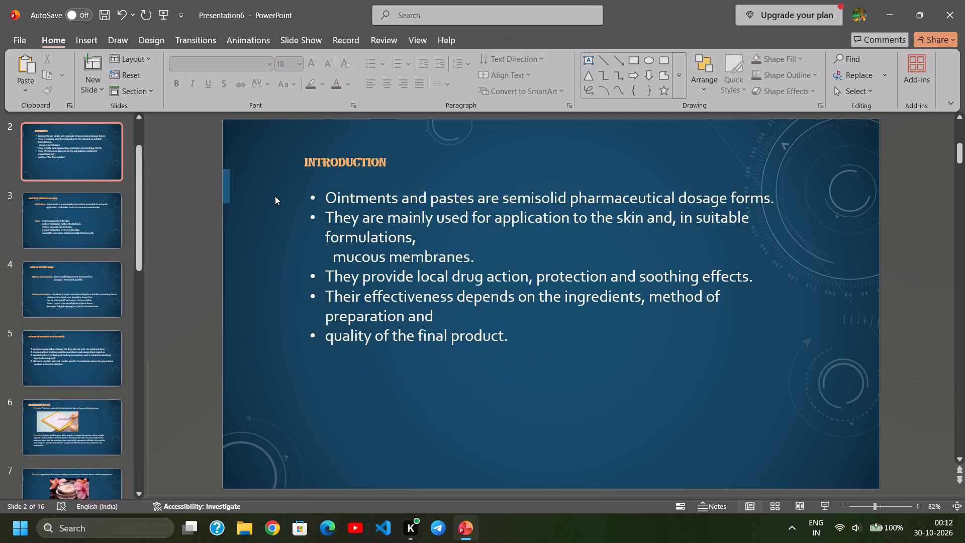
pyautogui.click(331, 171)
pyautogui.moveTo(312, 171); pyautogui.dragTo(273, 164)
pyautogui.click(277, 183)
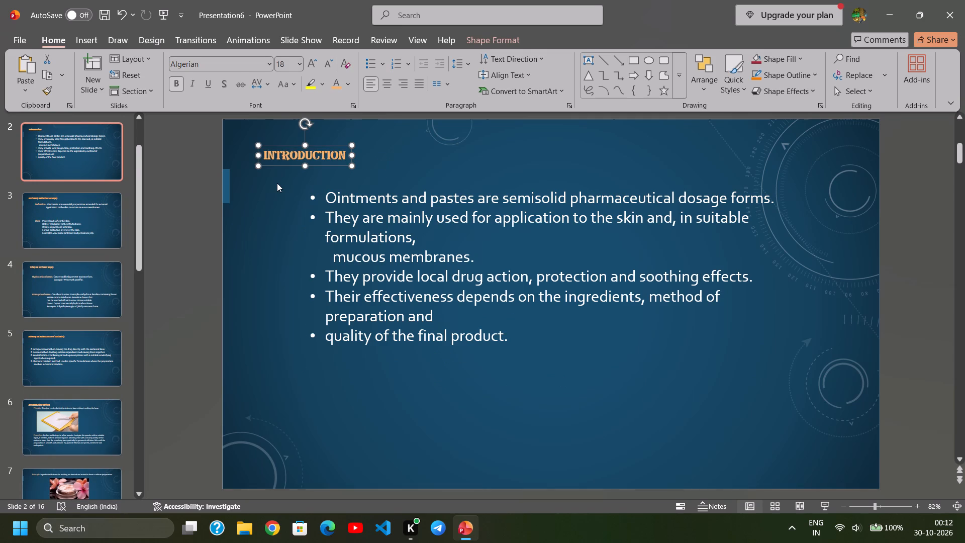
# Review slides 1 to 8 in order, checking heading alignment and body text size, and return to slide 7.
pyautogui.press('Left')
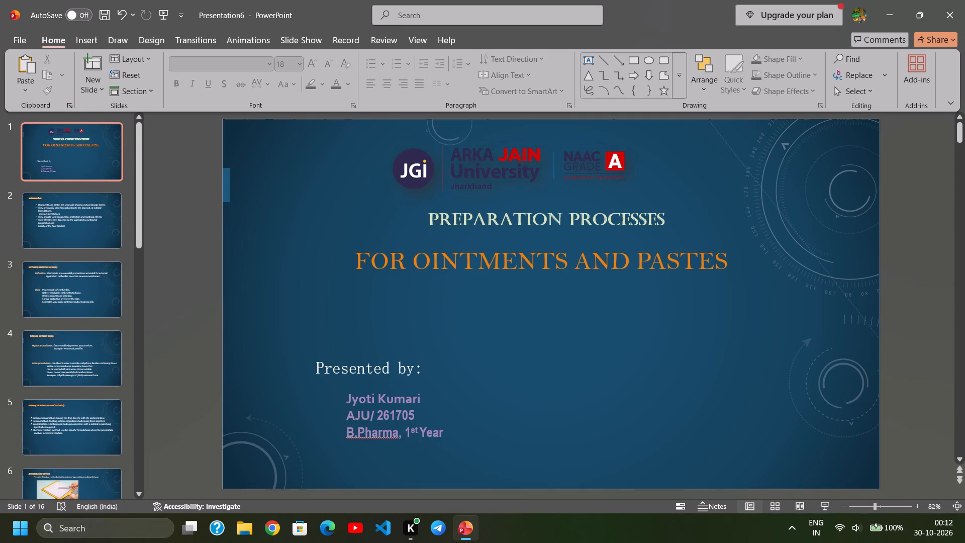
pyautogui.press('Right')
pyautogui.press('Right')
pyautogui.press('Right')
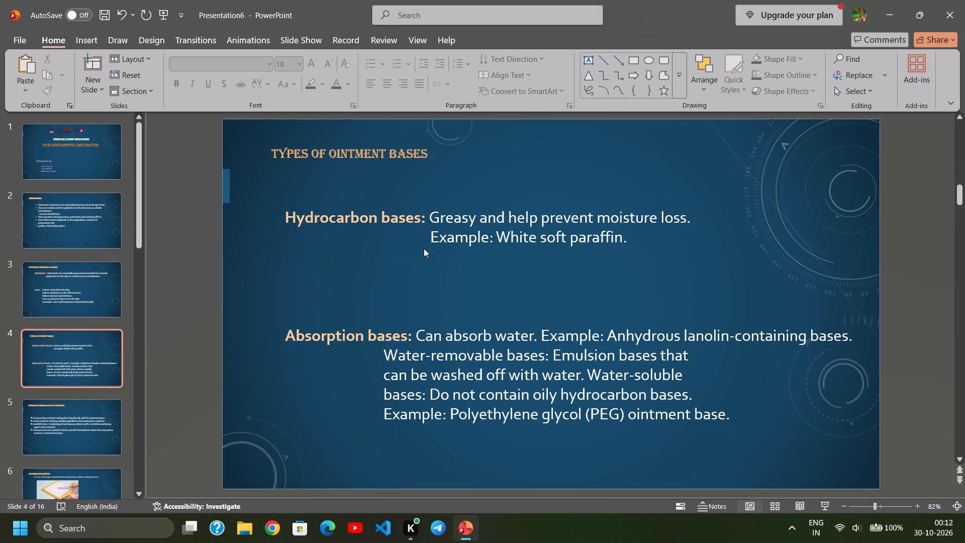
pyautogui.press('Right')
pyautogui.press('Right')
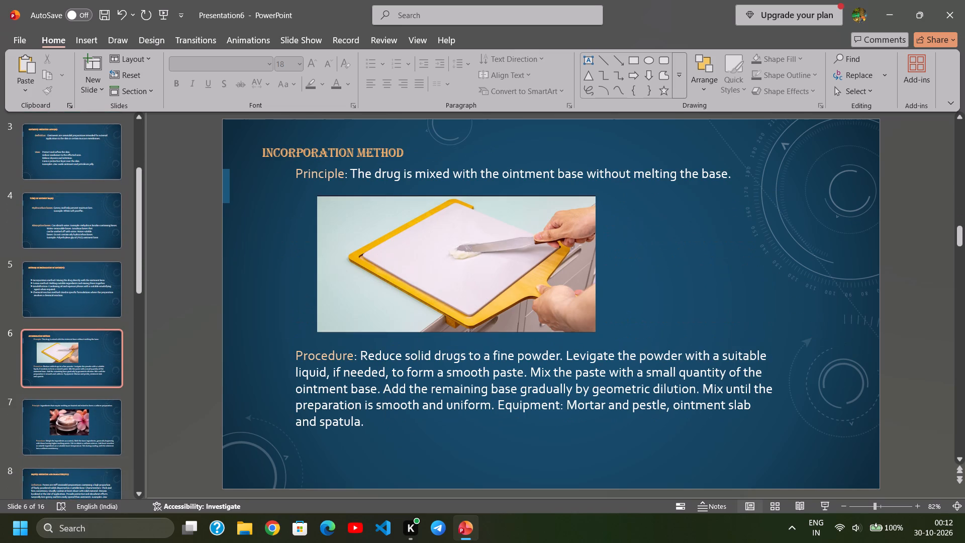
pyautogui.press('Right')
pyautogui.press('Right')
pyautogui.press('Left')
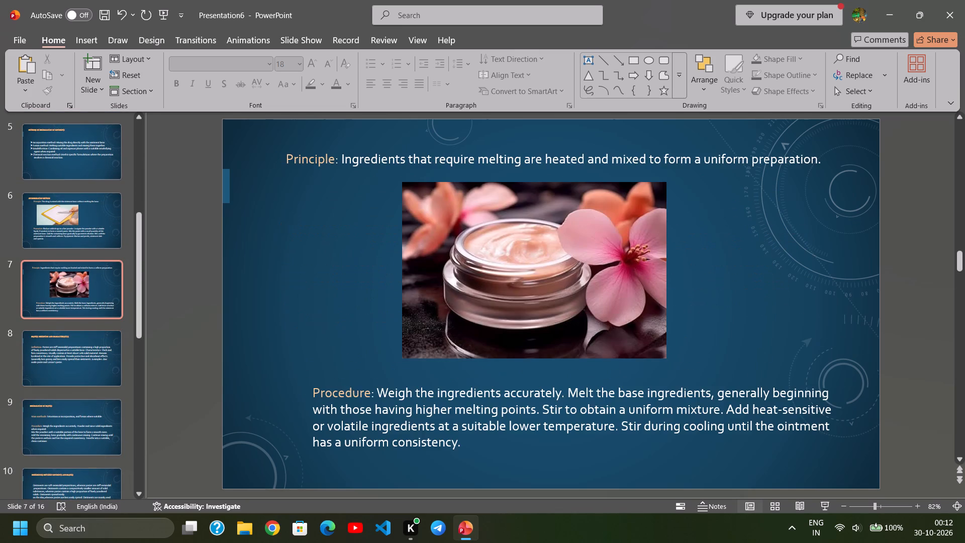
# Review slides 6 to 13 in order, checking heading placement, body text and which slides at the end are blank.
pyautogui.press('Left')
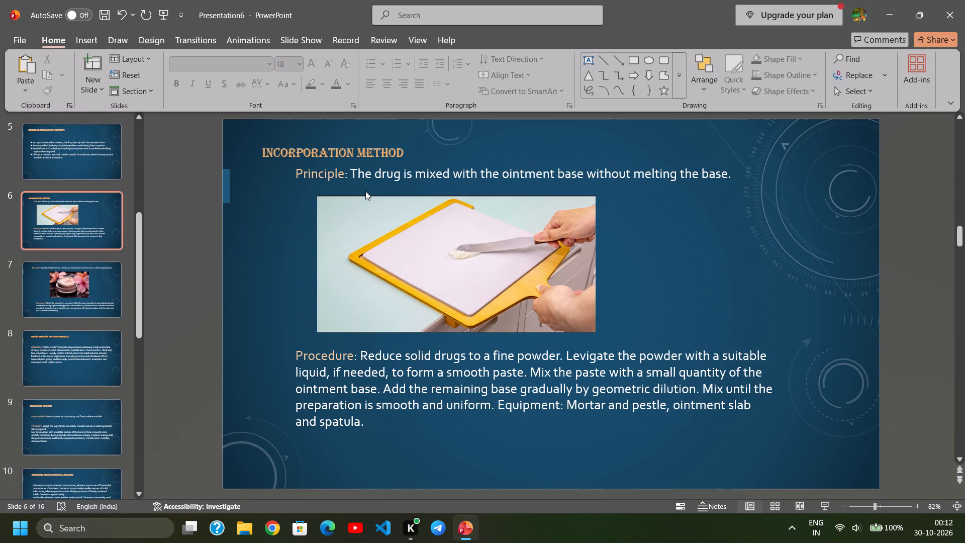
pyautogui.press('Right')
pyautogui.press('Right')
pyautogui.press('Right')
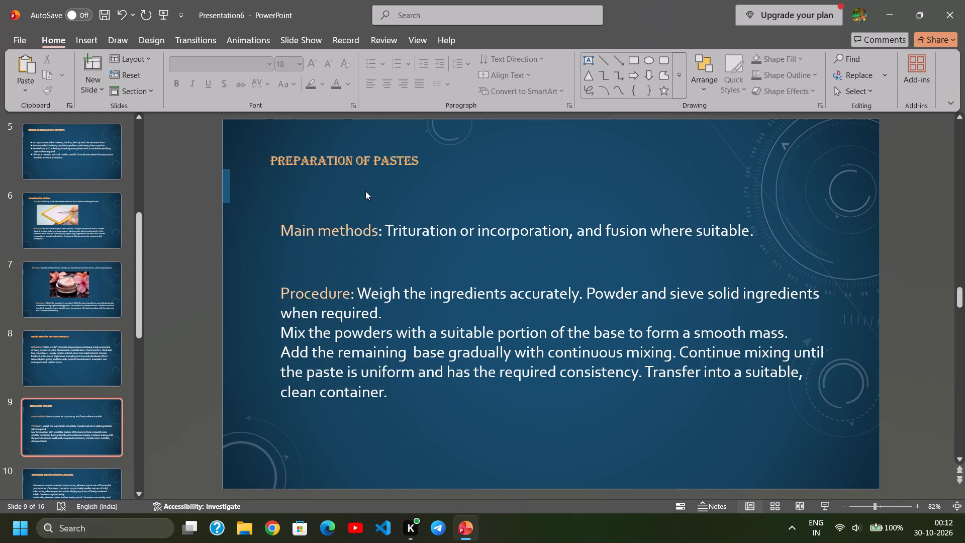
pyautogui.press('Right')
pyautogui.press('Right')
pyautogui.press('Right')
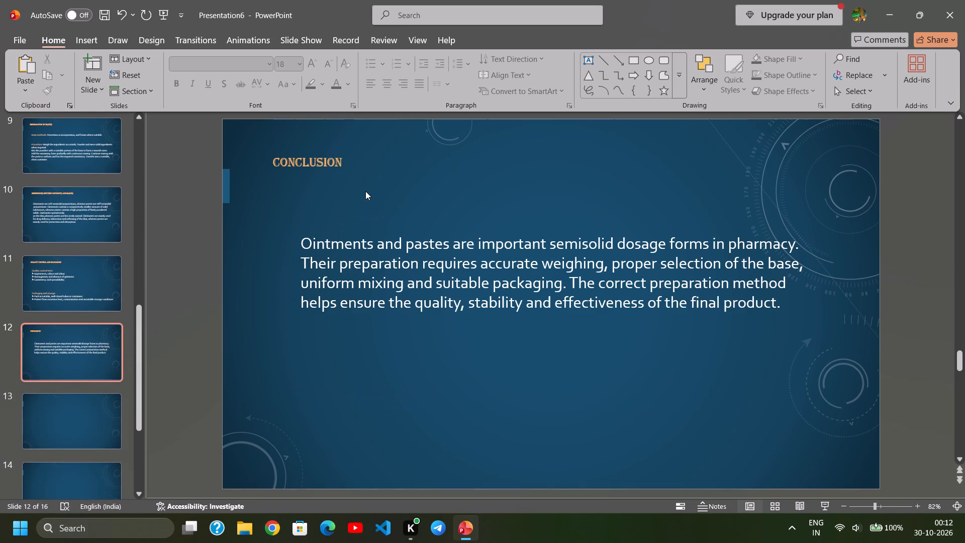
pyautogui.press('Right')
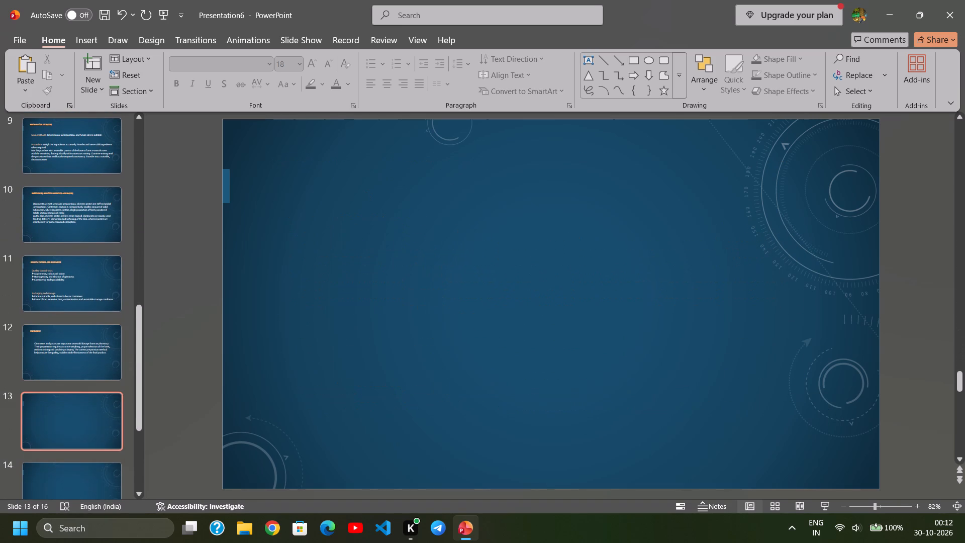
# Delete the last three slides: the "Customize this template" slide and the two blank slides before it, keeping blank slide 13.
pyautogui.scroll(-6, 80, 413)
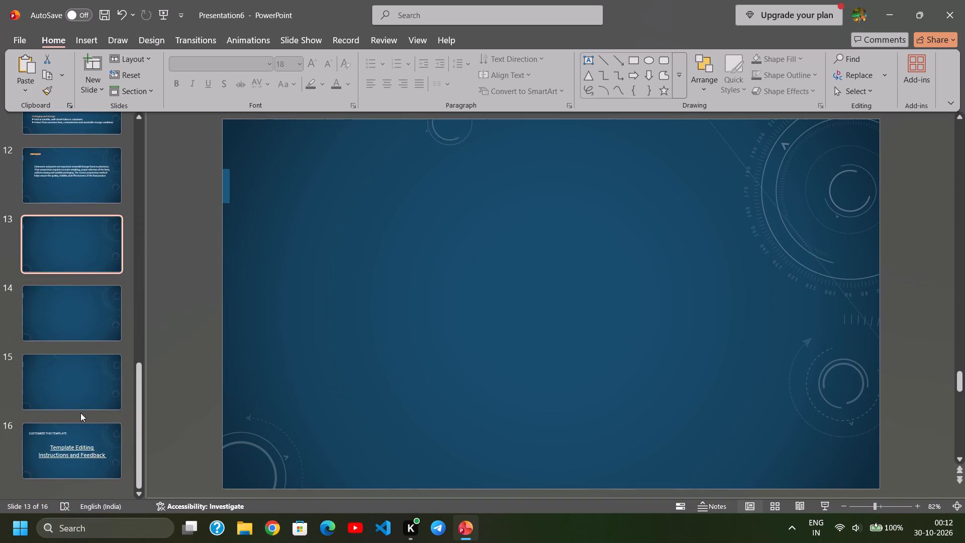
pyautogui.click(66, 468)
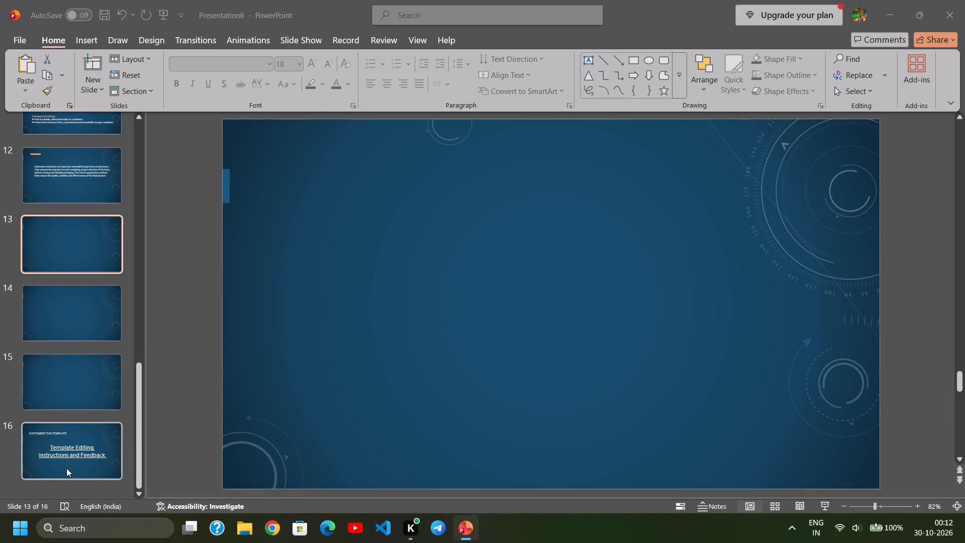
pyautogui.click(57, 468)
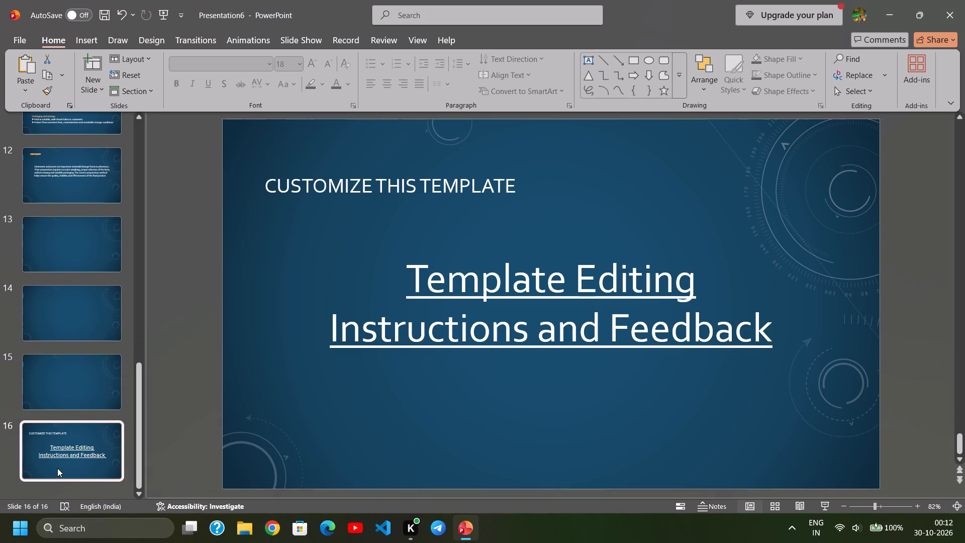
pyautogui.press('Delete')
pyautogui.click(57, 468)
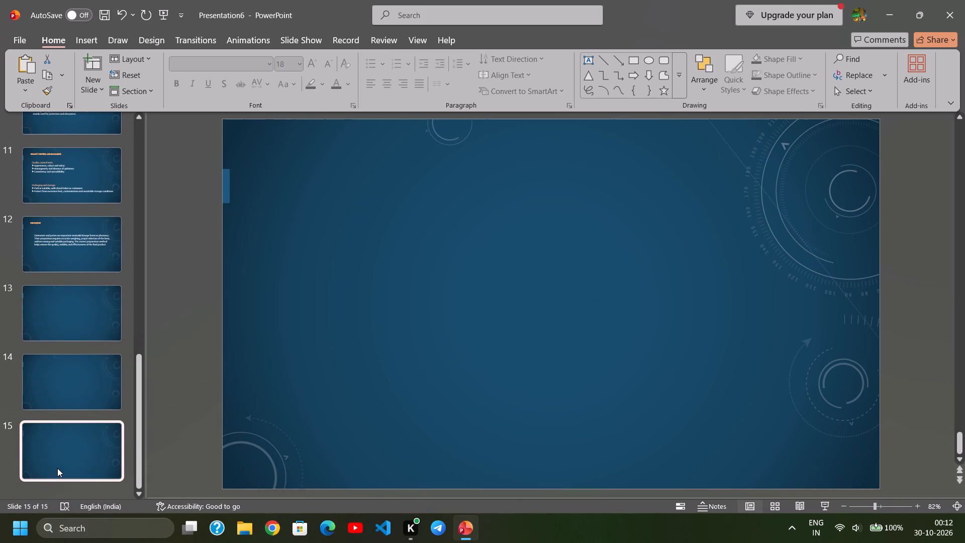
pyautogui.press('Delete')
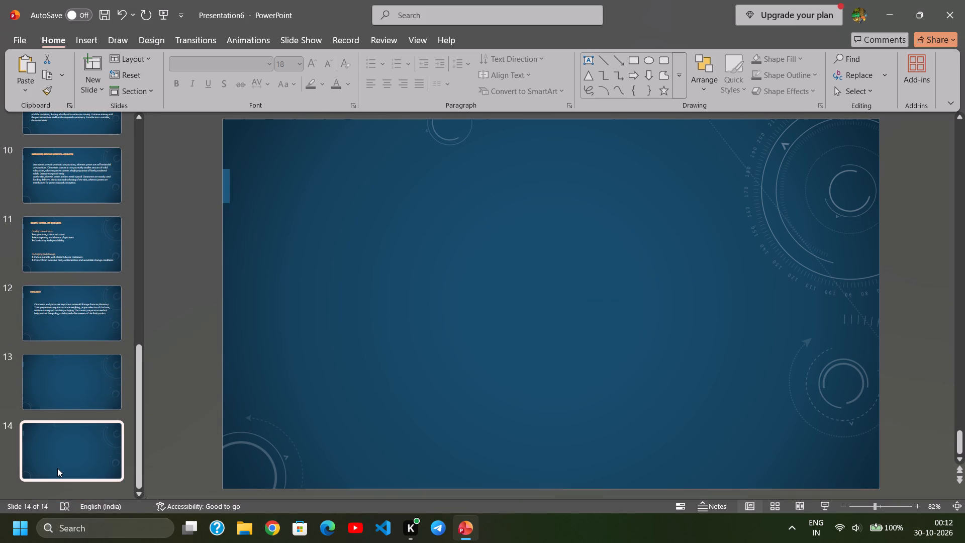
pyautogui.click(57, 468)
pyautogui.press('Delete')
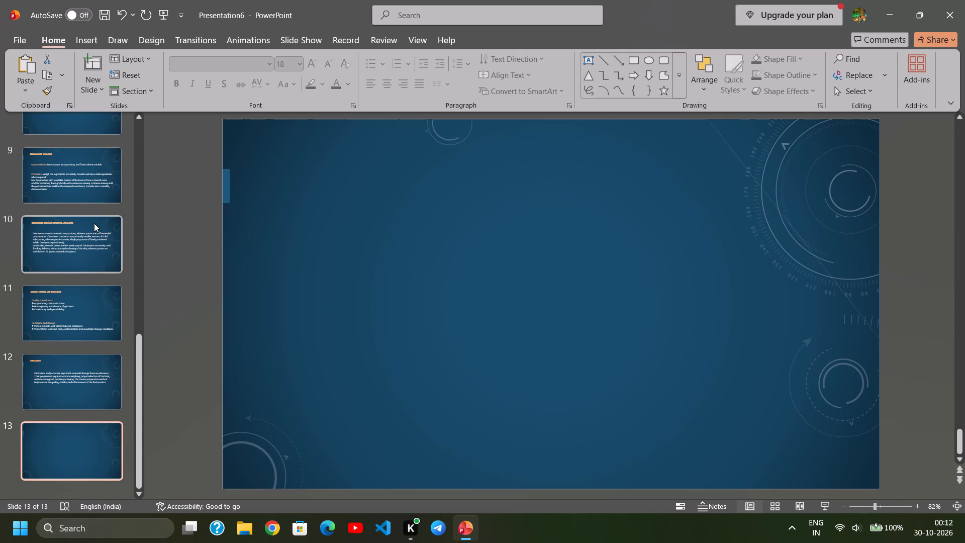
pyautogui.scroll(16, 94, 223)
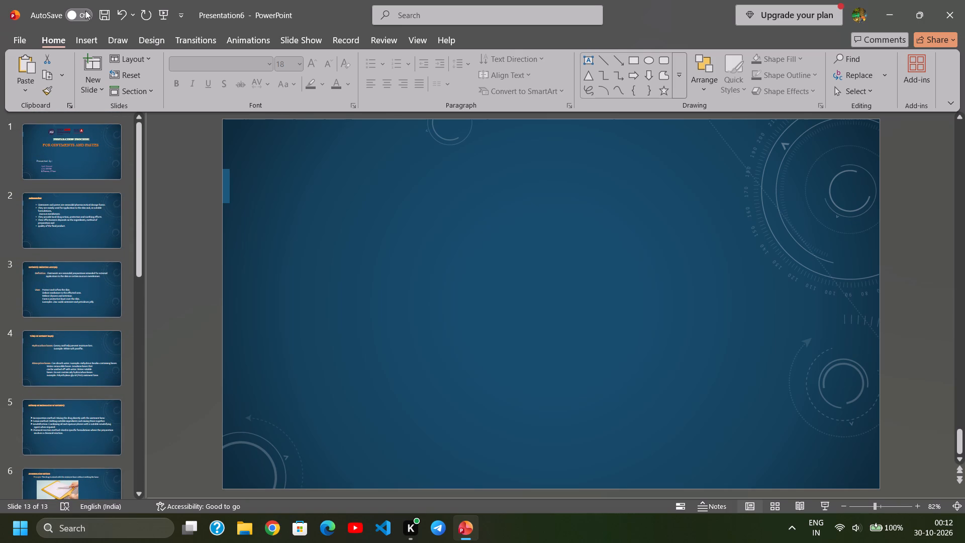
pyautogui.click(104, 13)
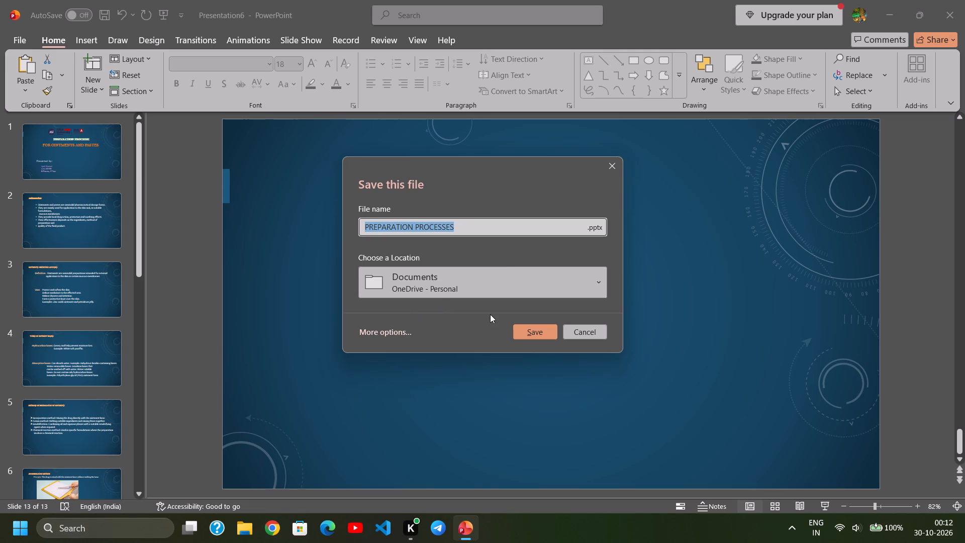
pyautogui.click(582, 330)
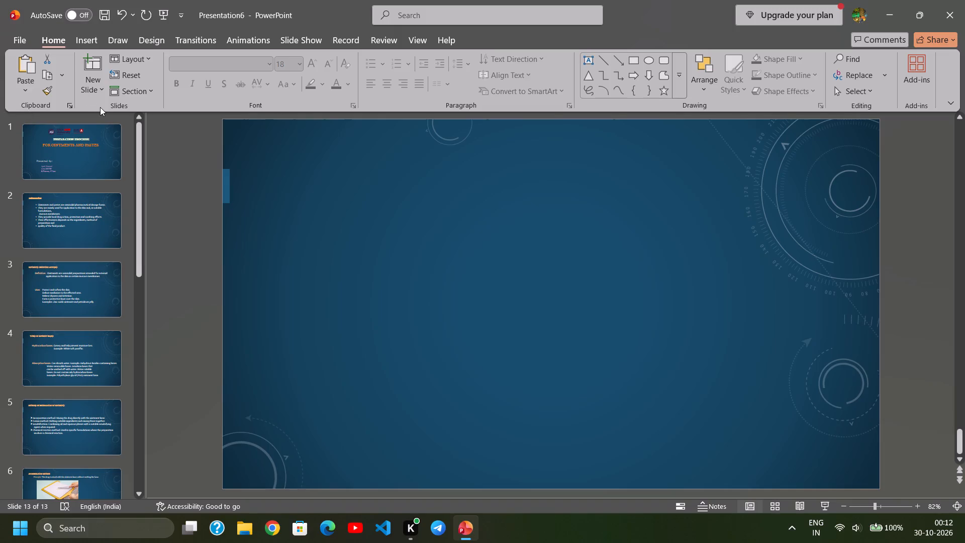
# Save the presentation to the Downloads folder on this PC as a PowerPoint Presentation named "trial_Moti".
pyautogui.click(22, 48)
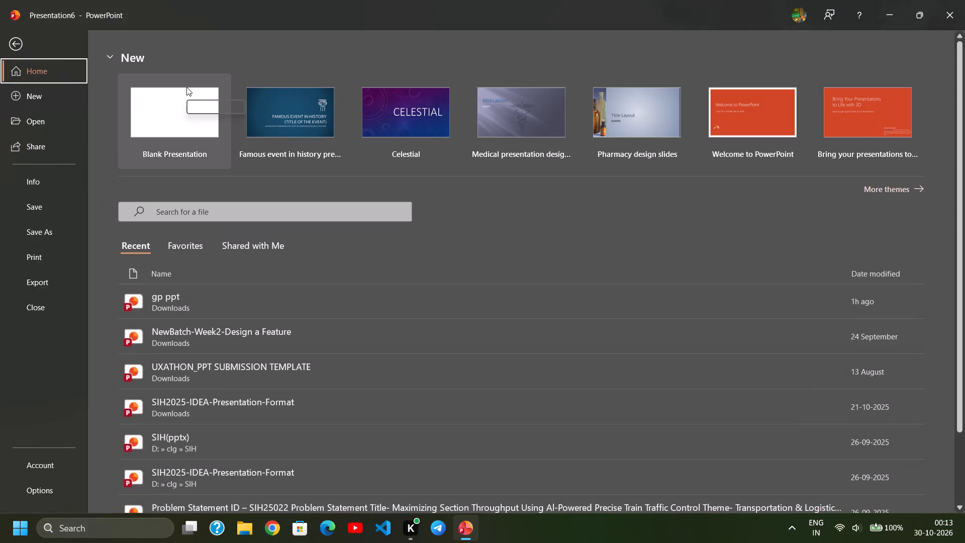
pyautogui.click(54, 228)
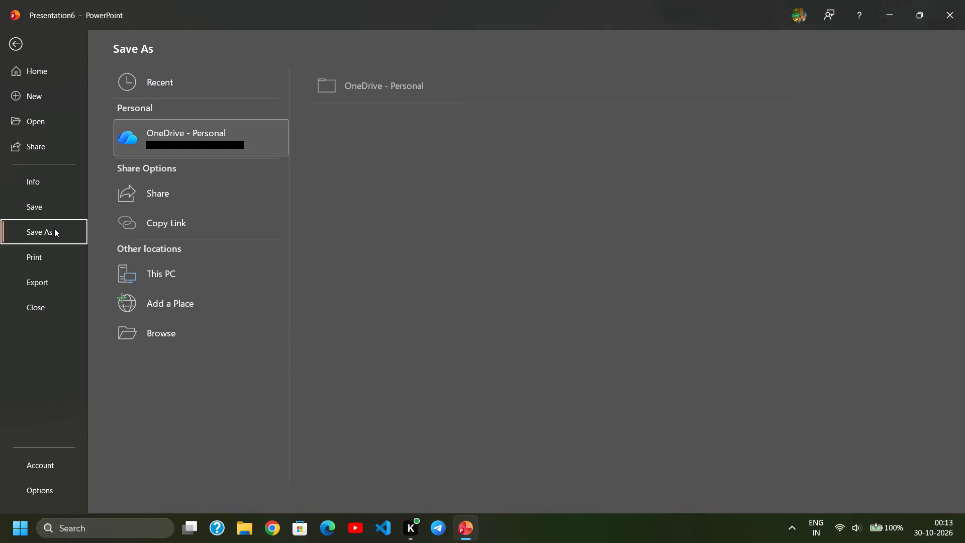
pyautogui.click(137, 282)
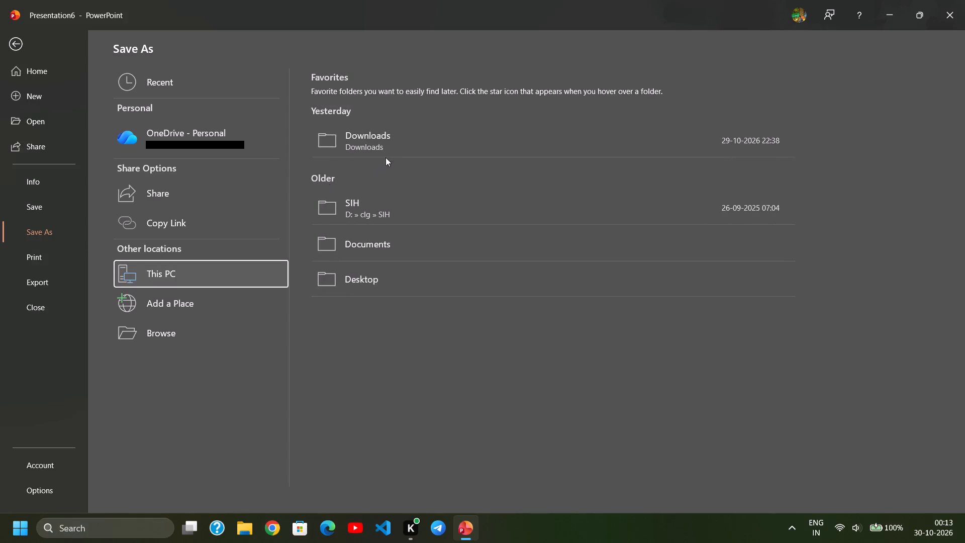
pyautogui.click(390, 154)
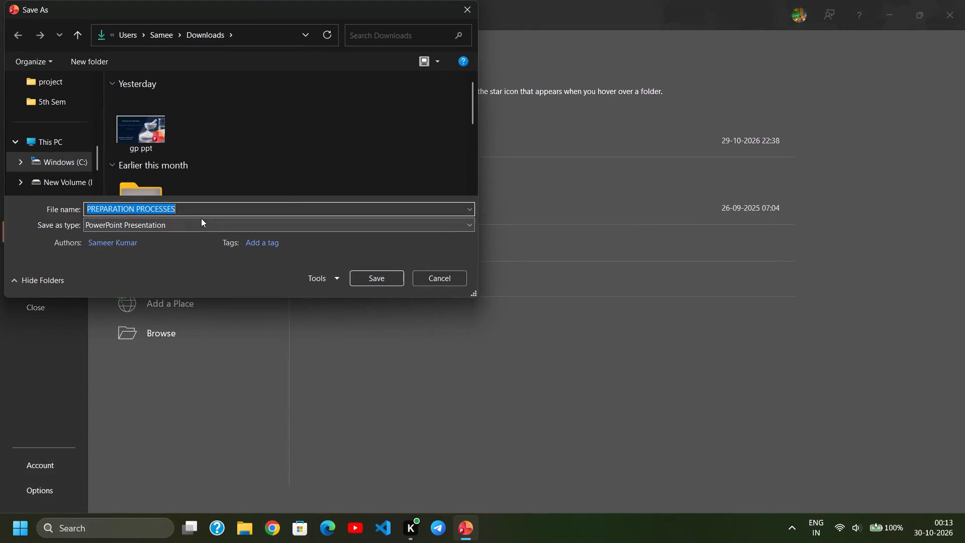
pyautogui.click(201, 218)
pyautogui.click(201, 218)
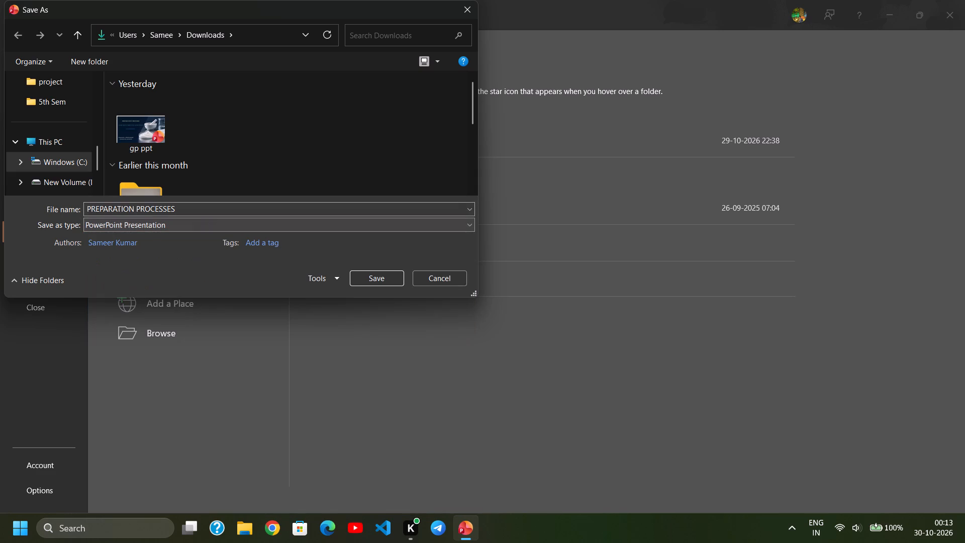
pyautogui.click(188, 209)
pyautogui.press('BackSpace')
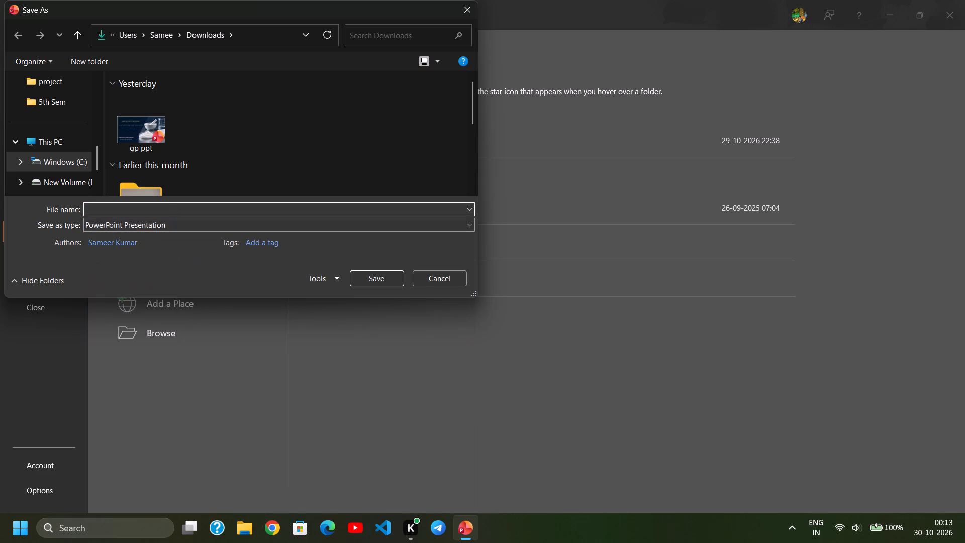
pyautogui.write('trial')
pyautogui.hotkey('shift', '_')
pyautogui.write('Moti')
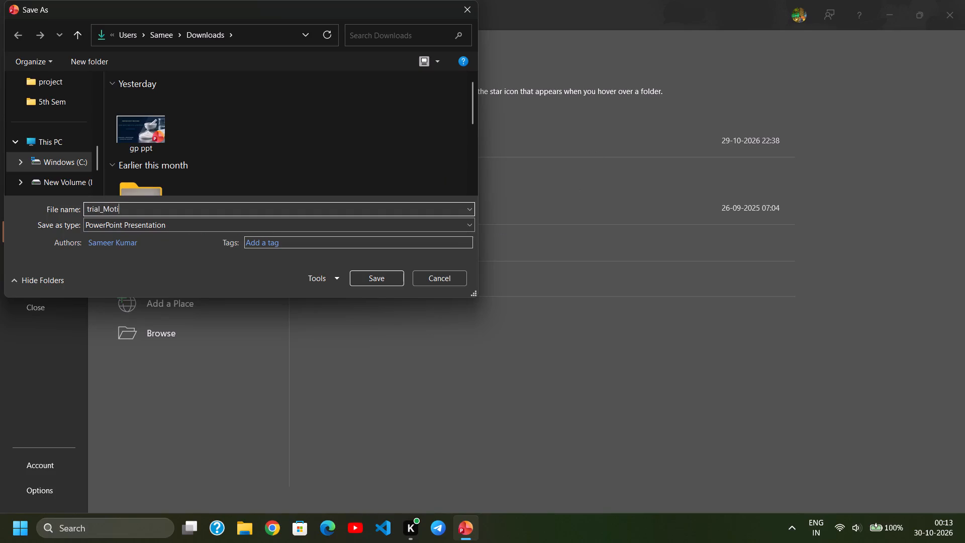
pyautogui.click(387, 281)
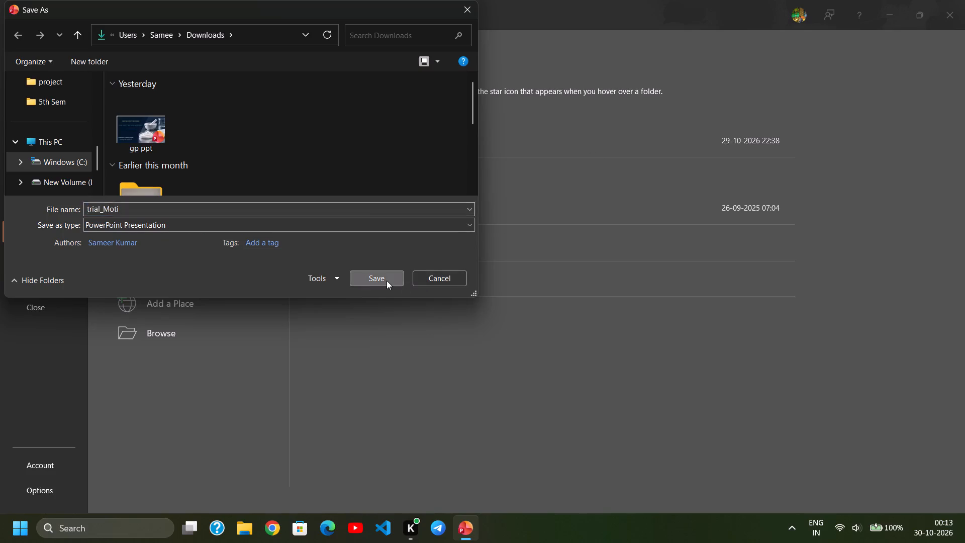
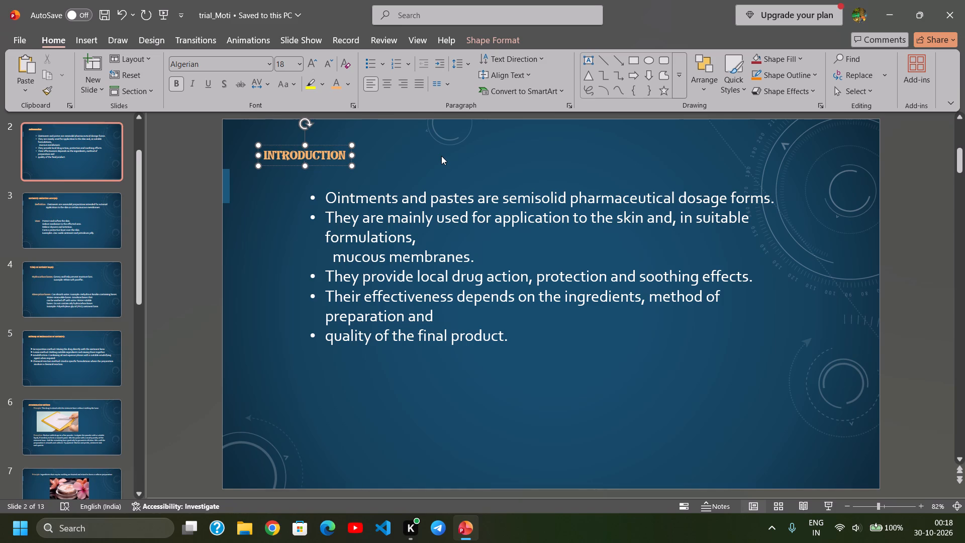
# On the title slide, move the Arka Jain University logo slightly up and to the right, closer to the slide's top edge.
pyautogui.click(542, 164)
pyautogui.scroll(11, 542, 164)
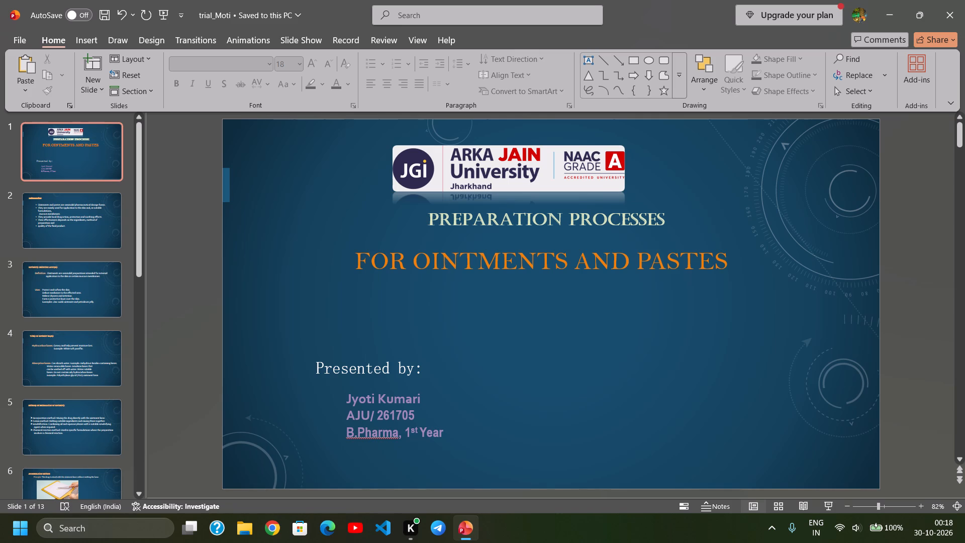
pyautogui.click(567, 228)
pyautogui.click(551, 223)
pyautogui.click(569, 215)
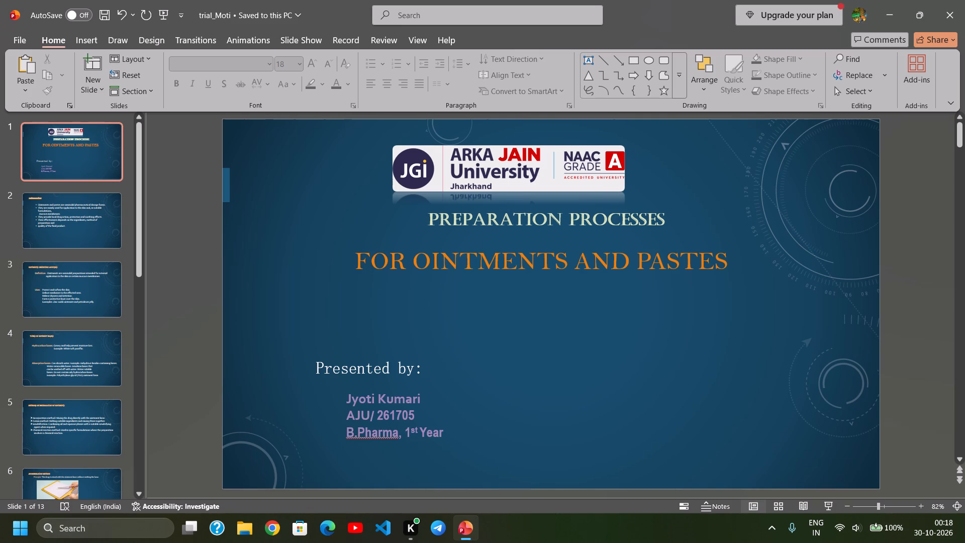
pyautogui.click(613, 215)
pyautogui.doubleClick(613, 215)
pyautogui.click(613, 216)
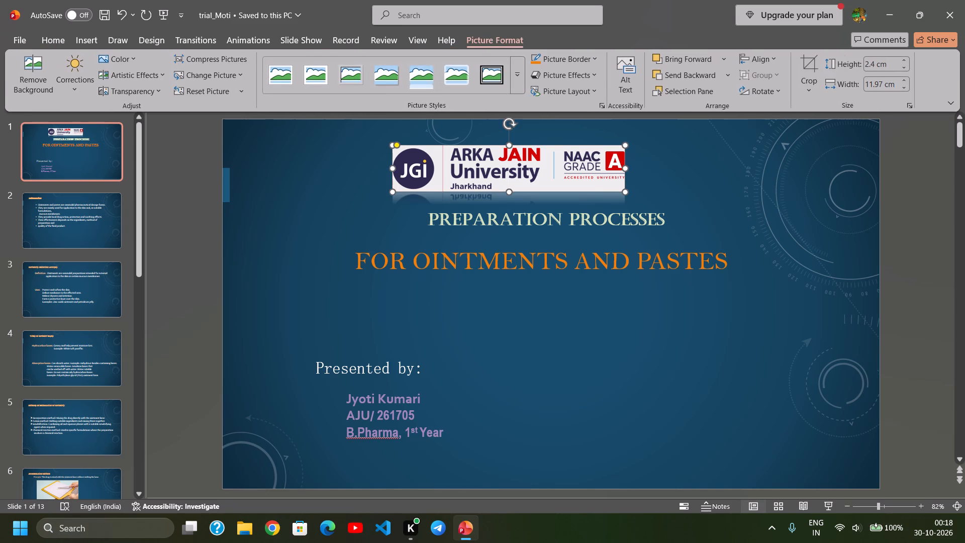
pyautogui.doubleClick(613, 218)
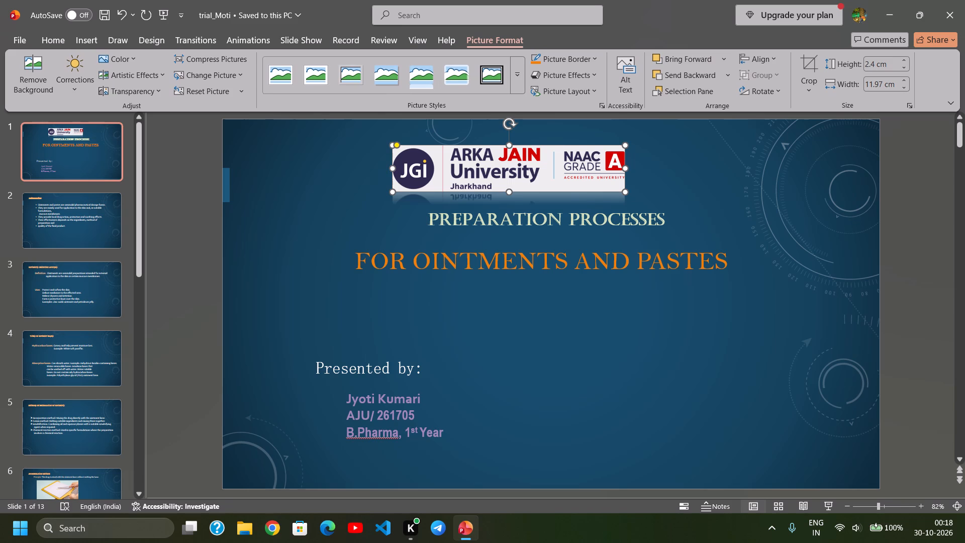
pyautogui.doubleClick(612, 220)
pyautogui.doubleClick(594, 227)
pyautogui.doubleClick(559, 228)
pyautogui.tripleClick(552, 223)
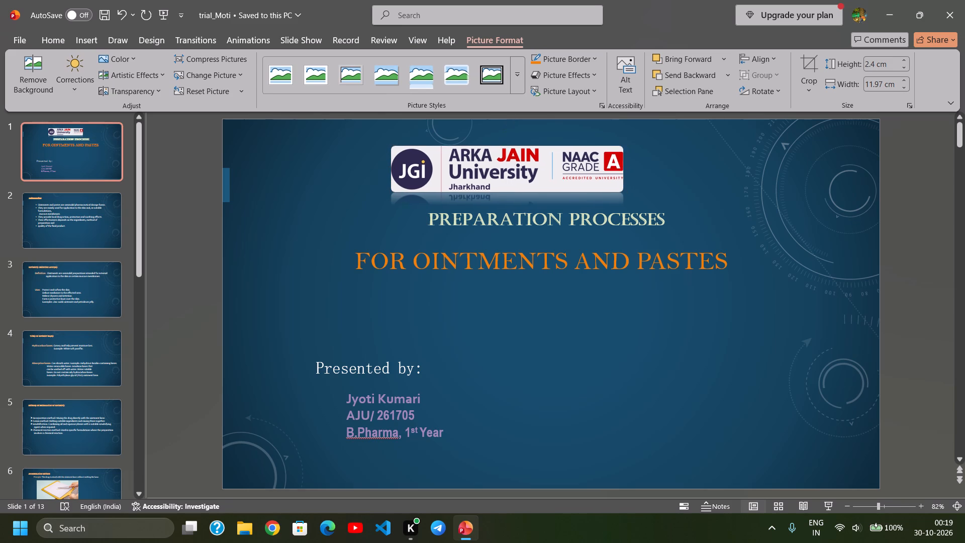
pyautogui.click(576, 221)
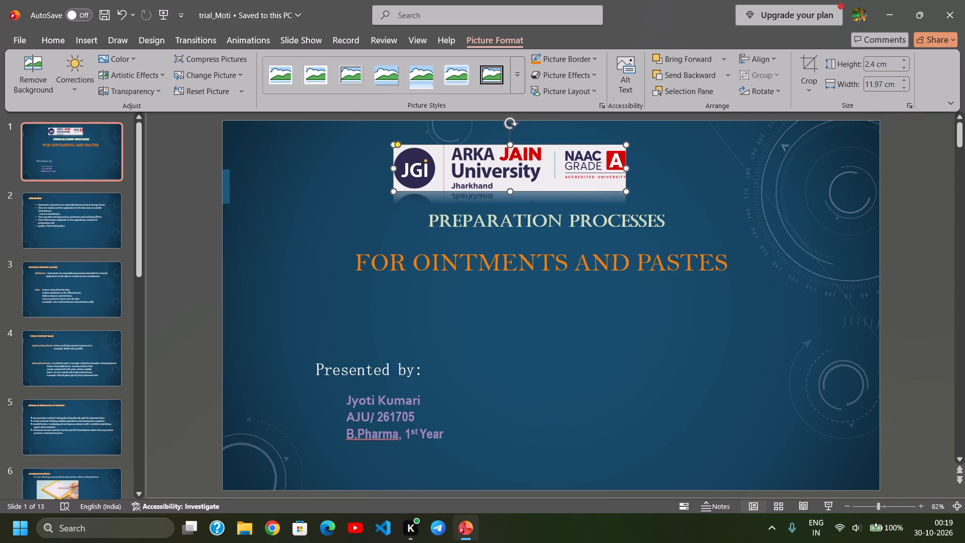
pyautogui.moveTo(576, 221); pyautogui.dragTo(588, 208)
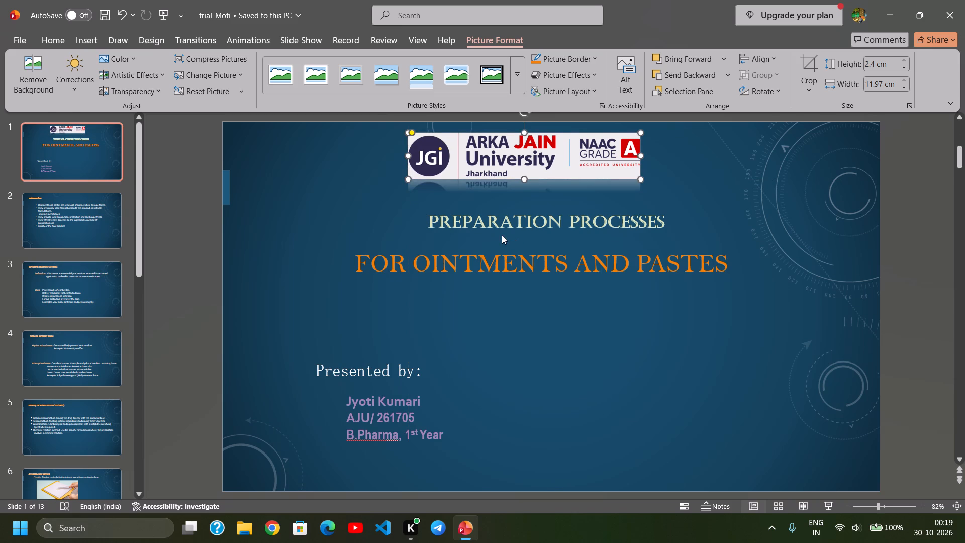
# Move the "PREPARATION PROCESSES" heading down and slightly left so it sits directly above the "FOR OINTMENTS AND PASTES" line.
pyautogui.click(502, 235)
pyautogui.click(513, 228)
pyautogui.moveTo(513, 228); pyautogui.dragTo(507, 235)
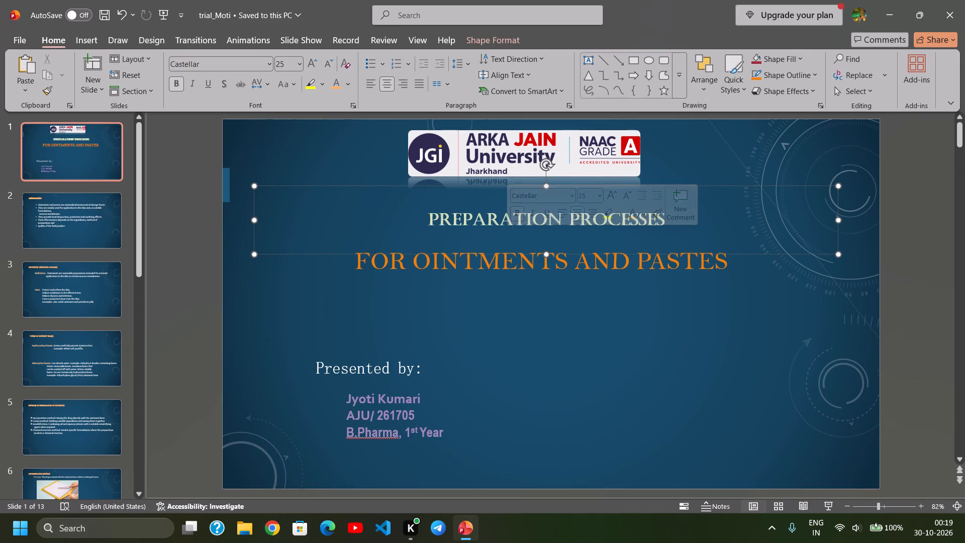
pyautogui.moveTo(468, 247); pyautogui.dragTo(444, 253)
pyautogui.click(351, 229)
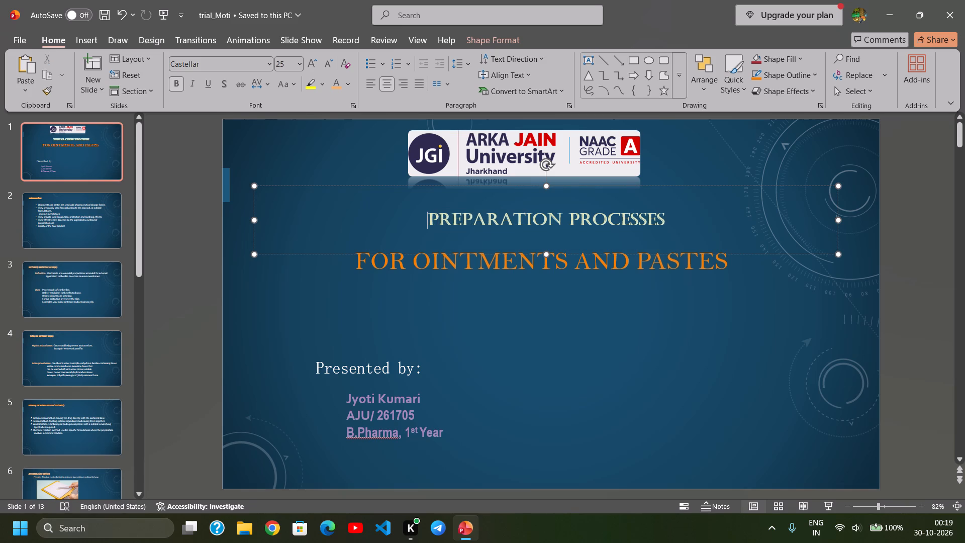
pyautogui.moveTo(308, 250); pyautogui.dragTo(280, 244)
pyautogui.click(280, 244)
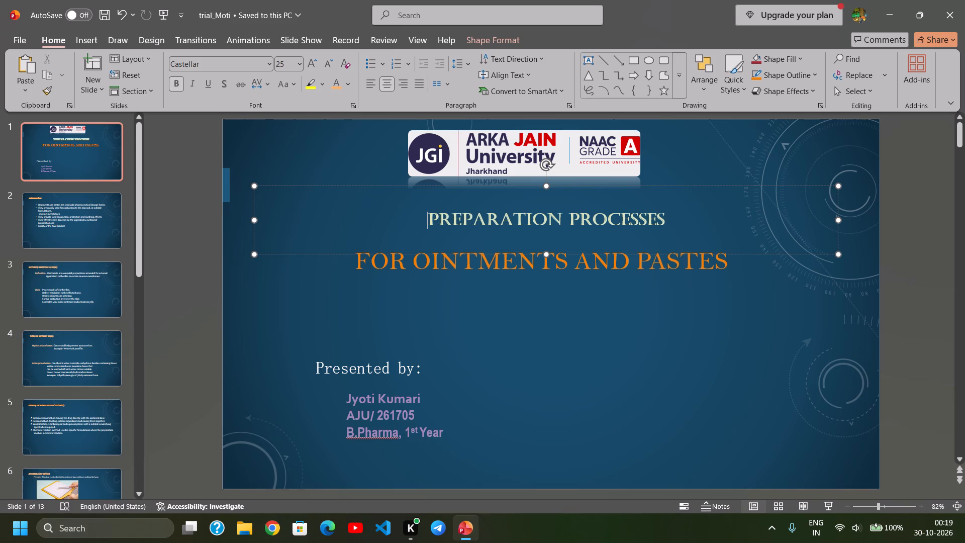
pyautogui.doubleClick(274, 246)
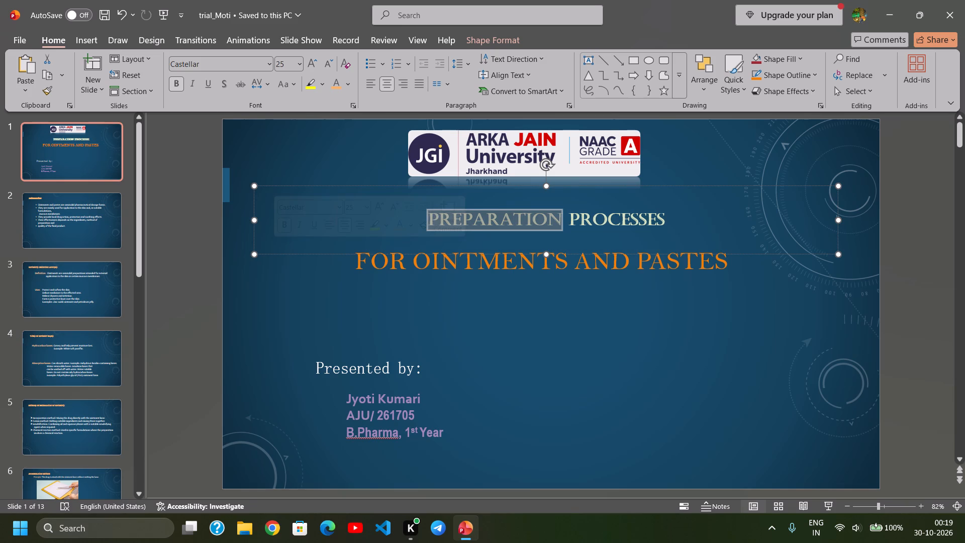
pyautogui.click(834, 254)
pyautogui.moveTo(828, 254); pyautogui.dragTo(826, 260)
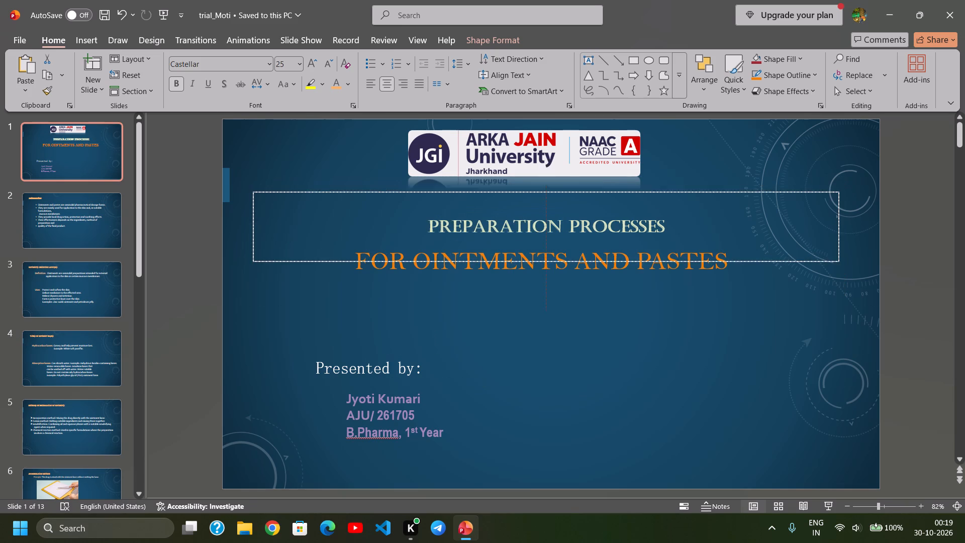
pyautogui.moveTo(826, 260); pyautogui.dragTo(814, 267)
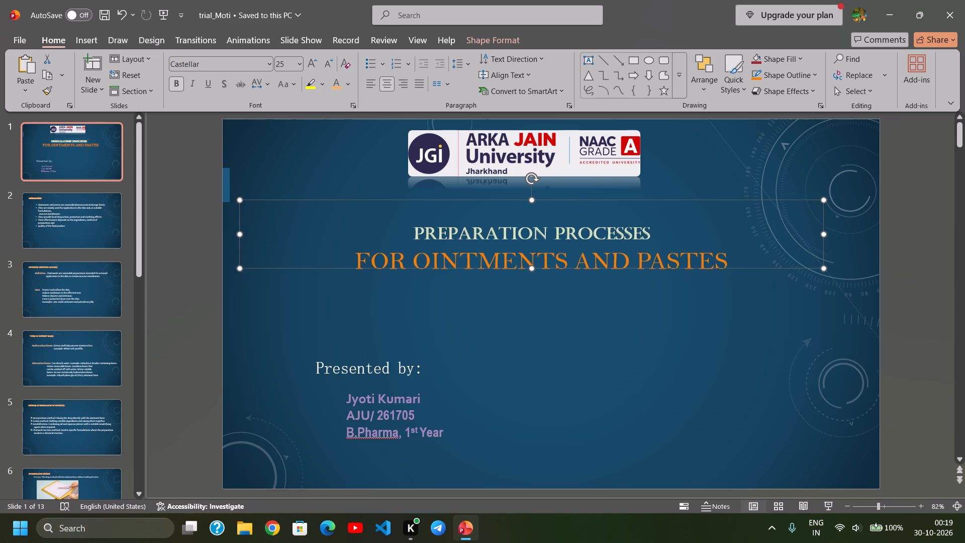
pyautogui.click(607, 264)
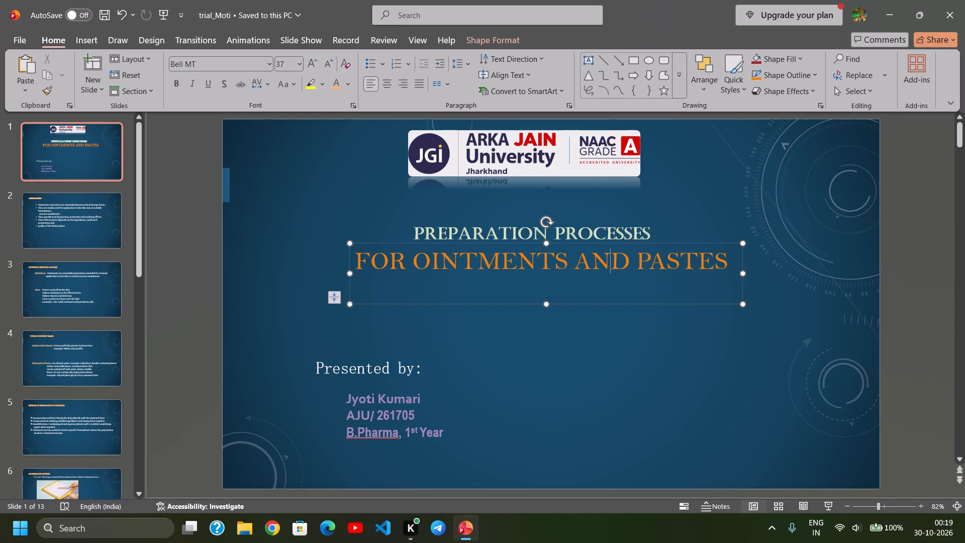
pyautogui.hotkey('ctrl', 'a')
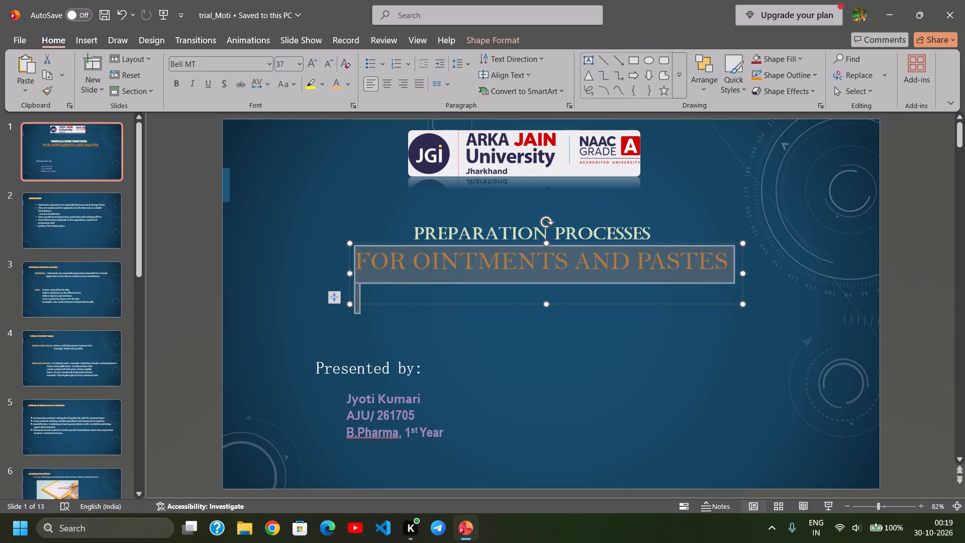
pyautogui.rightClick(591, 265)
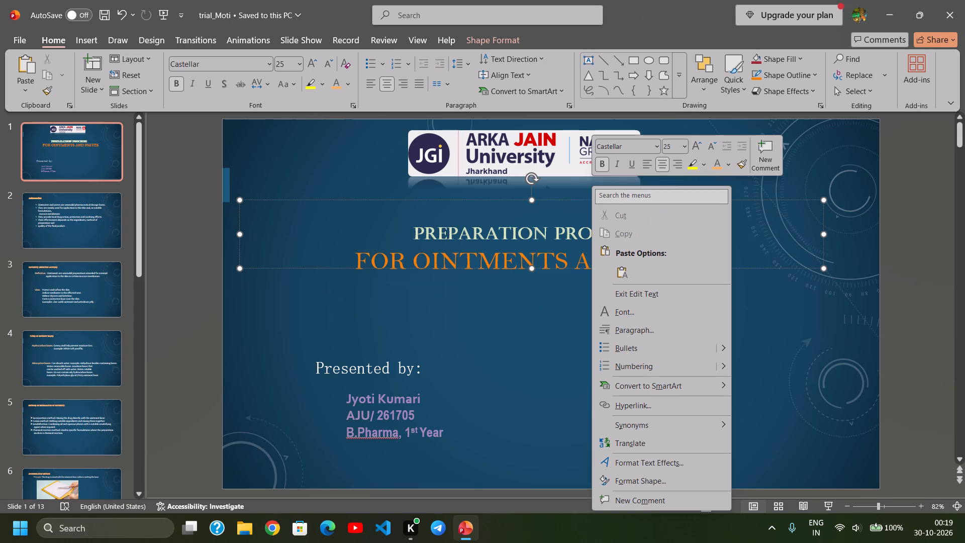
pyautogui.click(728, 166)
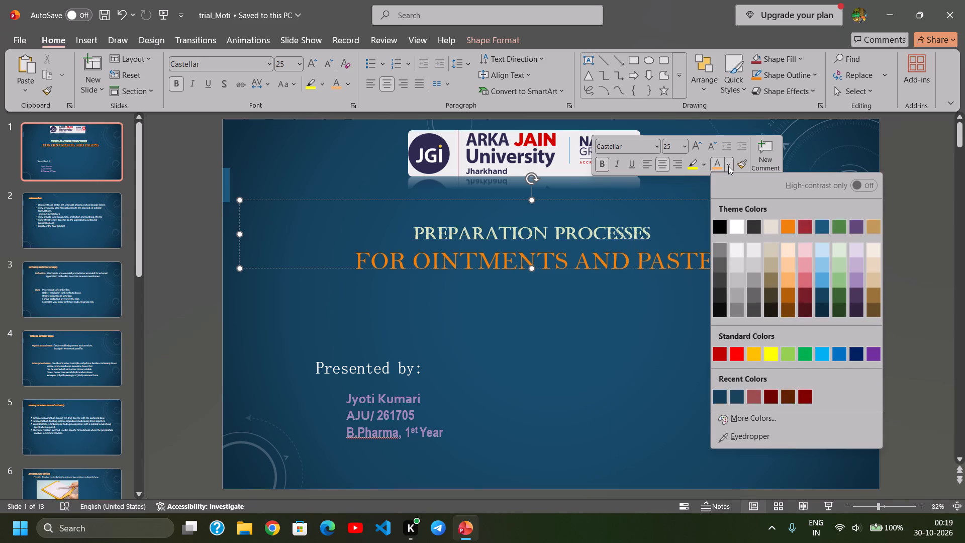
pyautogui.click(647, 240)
# Place the text cursor in the word "PROCESSES" of the title slide's "PREPARATION PROCESSES" heading.
pyautogui.click(636, 235)
pyautogui.rightClick(636, 235)
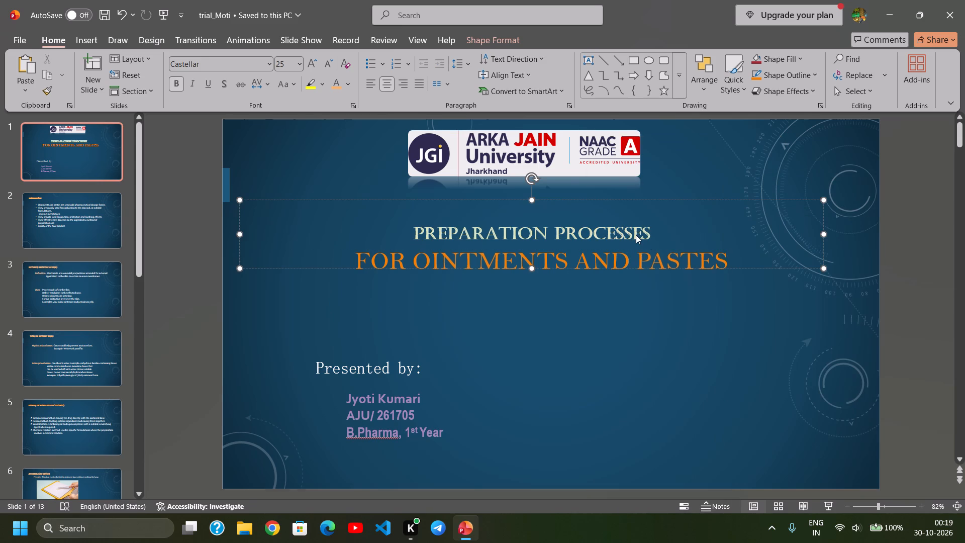
pyautogui.click(607, 233)
pyautogui.click(607, 233)
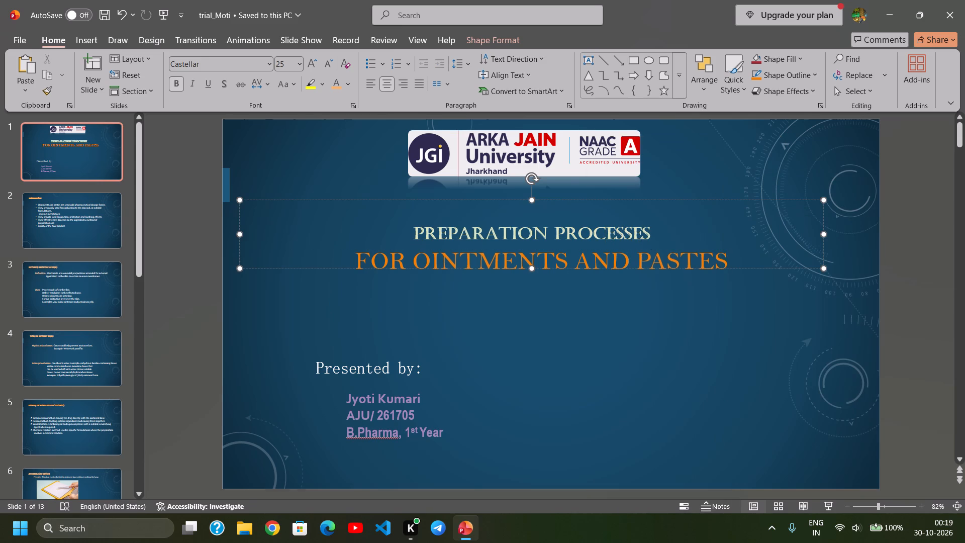
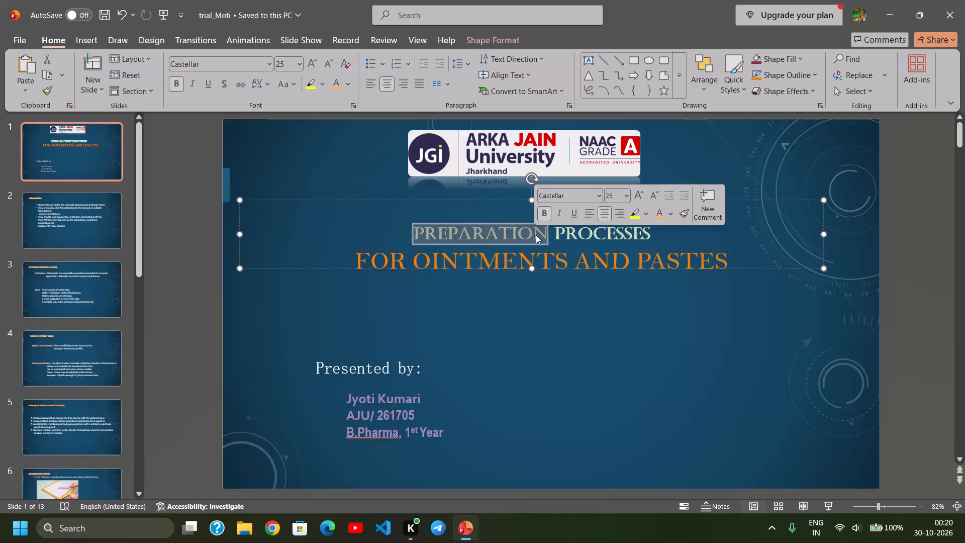
# Recolour the whole "PREPARATION PROCESSES" heading text with a light green theme colour.
pyautogui.moveTo(650, 237); pyautogui.dragTo(603, 240)
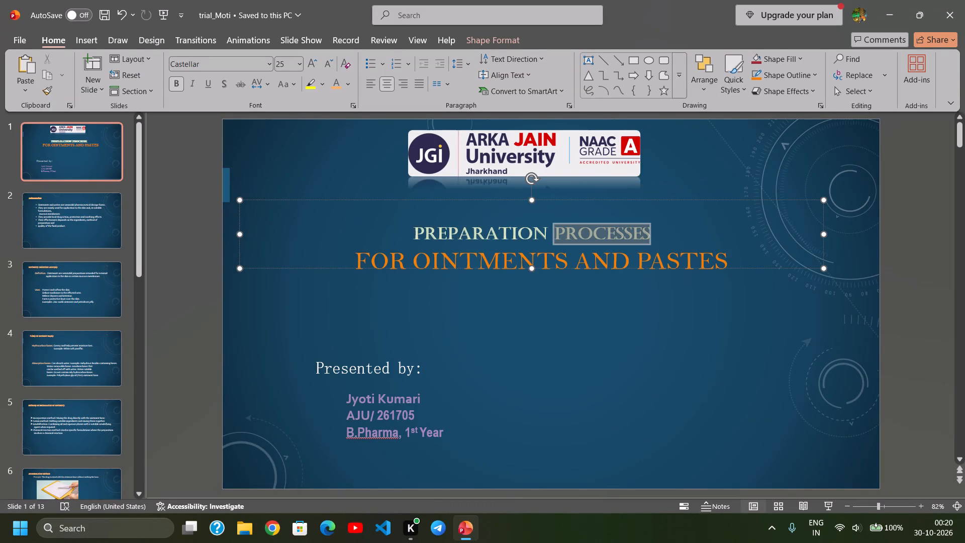
pyautogui.moveTo(603, 240); pyautogui.dragTo(491, 238)
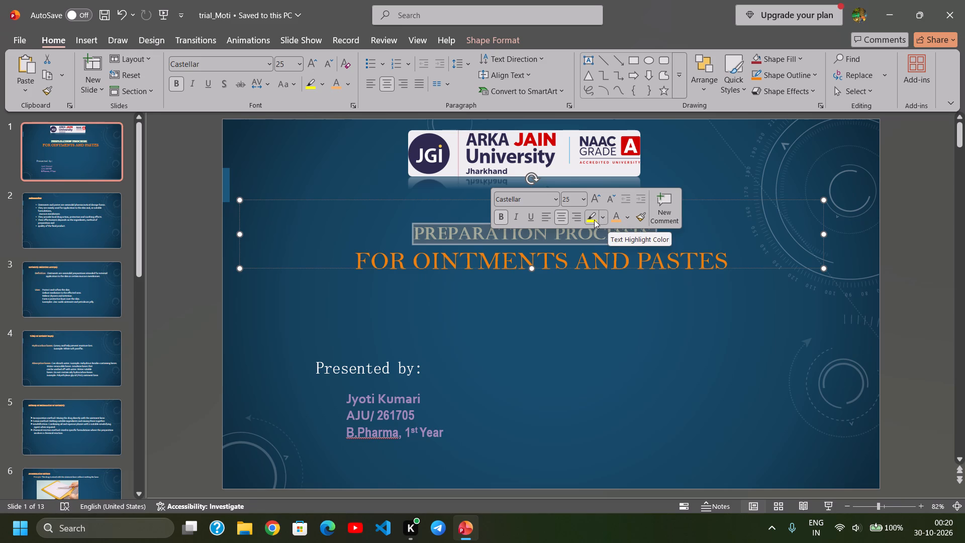
pyautogui.click(628, 218)
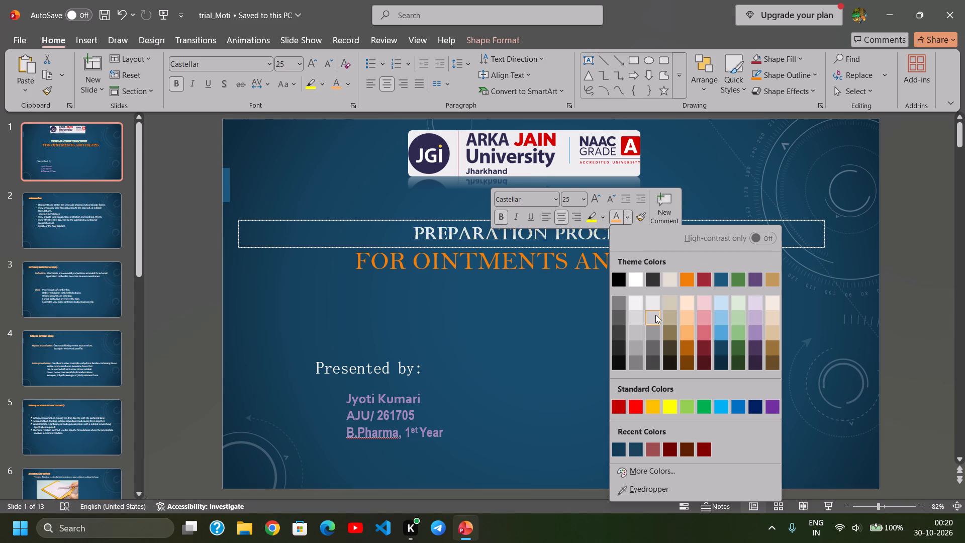
pyautogui.click(742, 319)
# Apply the same light green font colour to the entire "FOR OINTMENTS AND PASTES" line and deselect it.
pyautogui.doubleClick(669, 267)
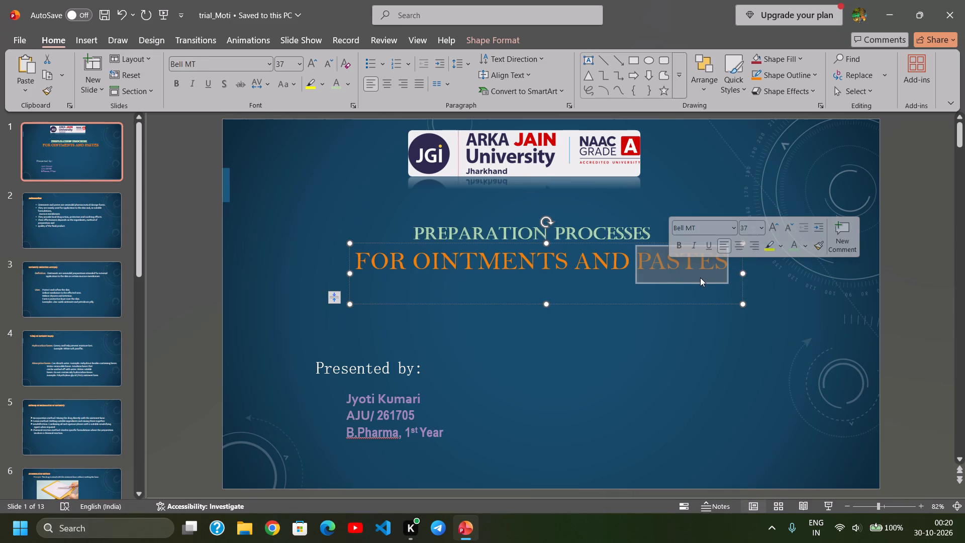
pyautogui.click(729, 270)
pyautogui.moveTo(729, 270); pyautogui.dragTo(595, 274)
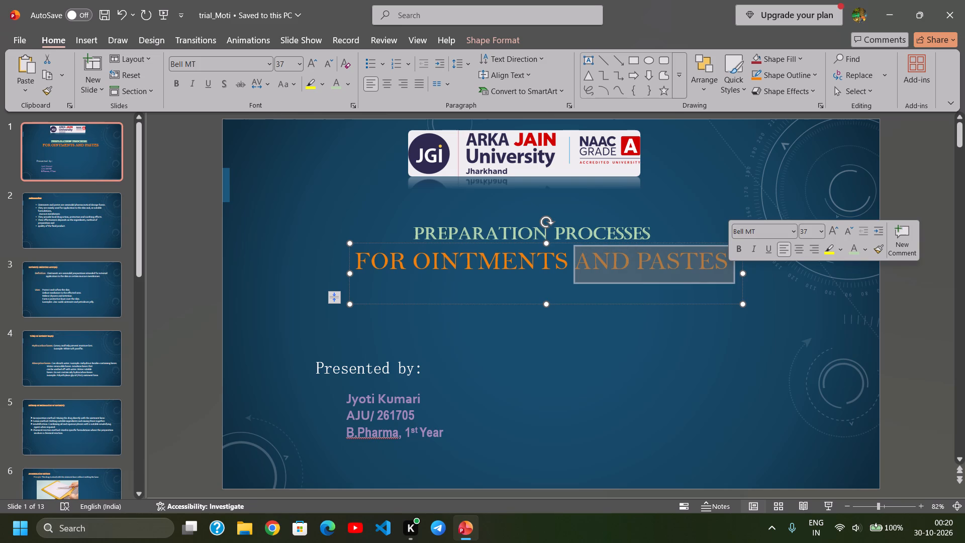
pyautogui.moveTo(595, 274); pyautogui.dragTo(388, 264)
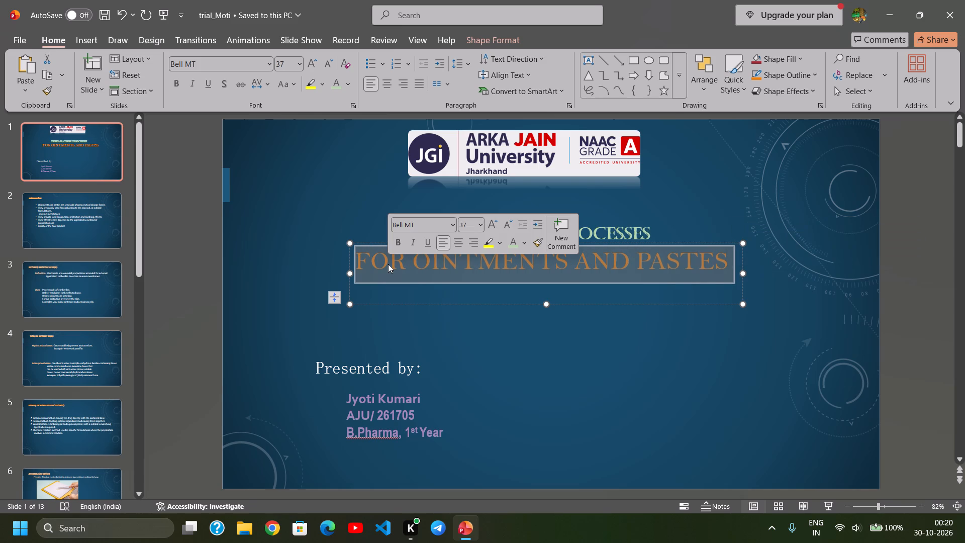
pyautogui.click(510, 241)
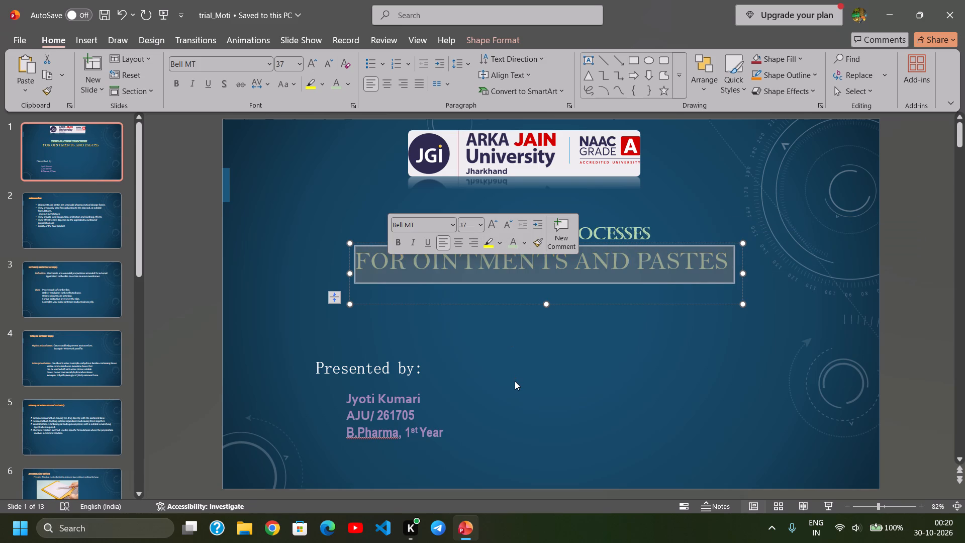
pyautogui.click(515, 381)
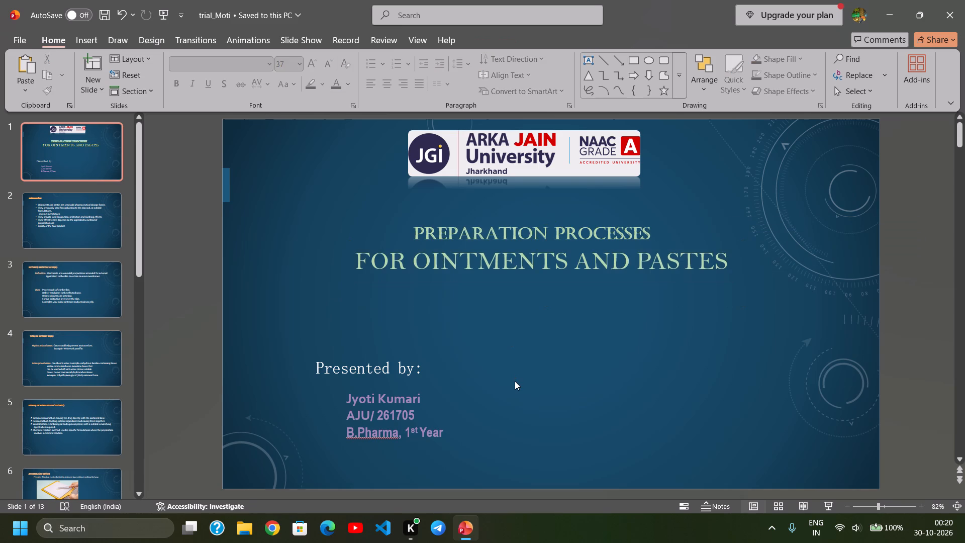
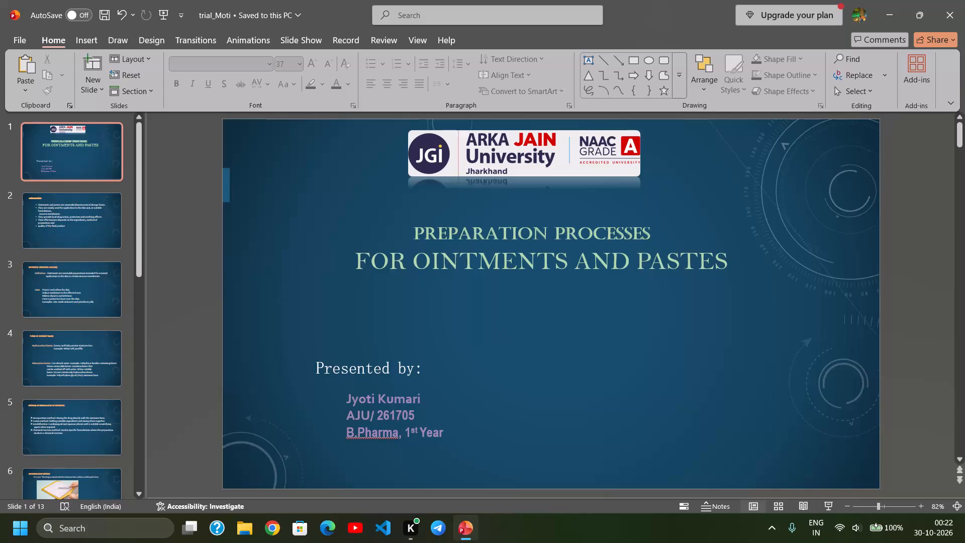
# Review the other slides, comparing the layout of slide 6 with the principle, picture and procedure on slide 7.
pyautogui.scroll(-4, 92, 291)
pyautogui.scroll(1, 92, 291)
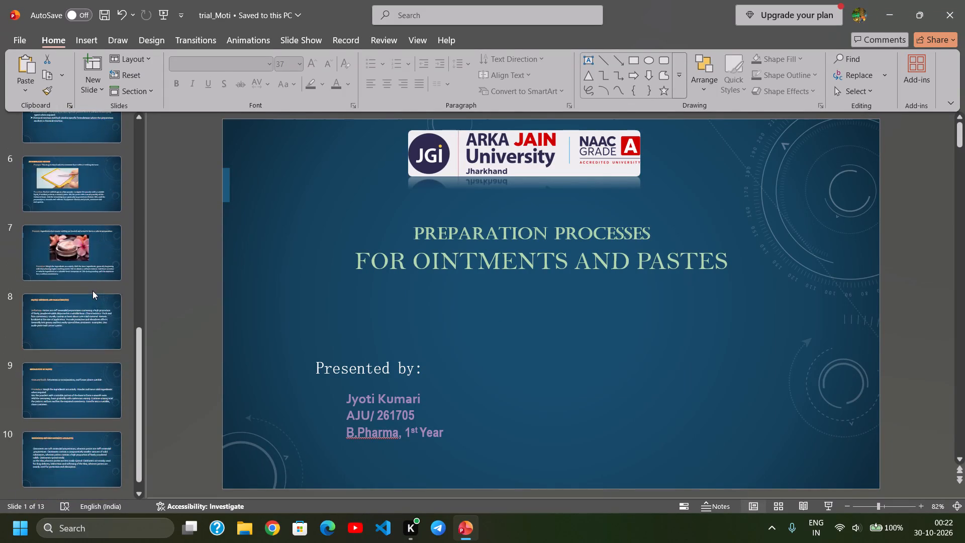
pyautogui.scroll(1, 92, 291)
pyautogui.scroll(-1, 92, 291)
pyautogui.click(73, 285)
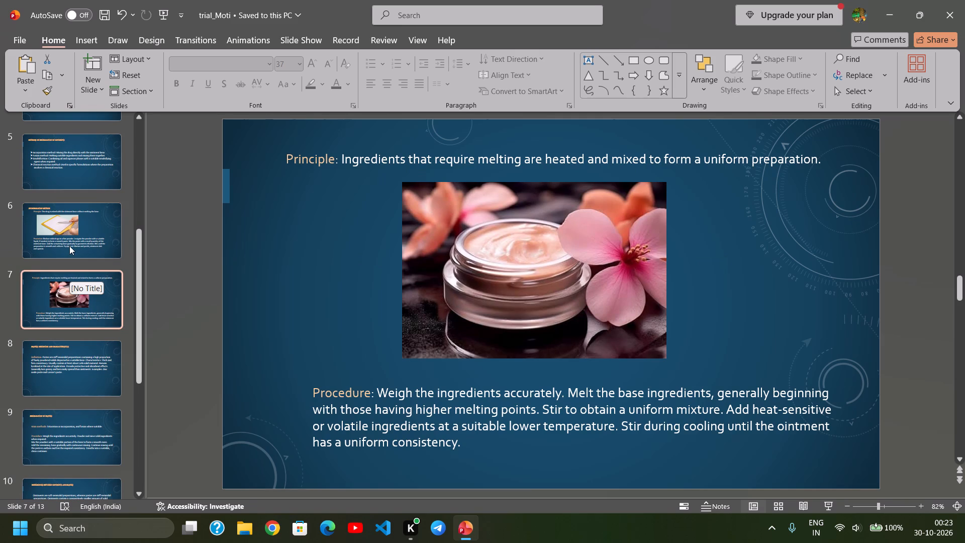
pyautogui.click(69, 246)
pyautogui.click(66, 283)
pyautogui.click(72, 245)
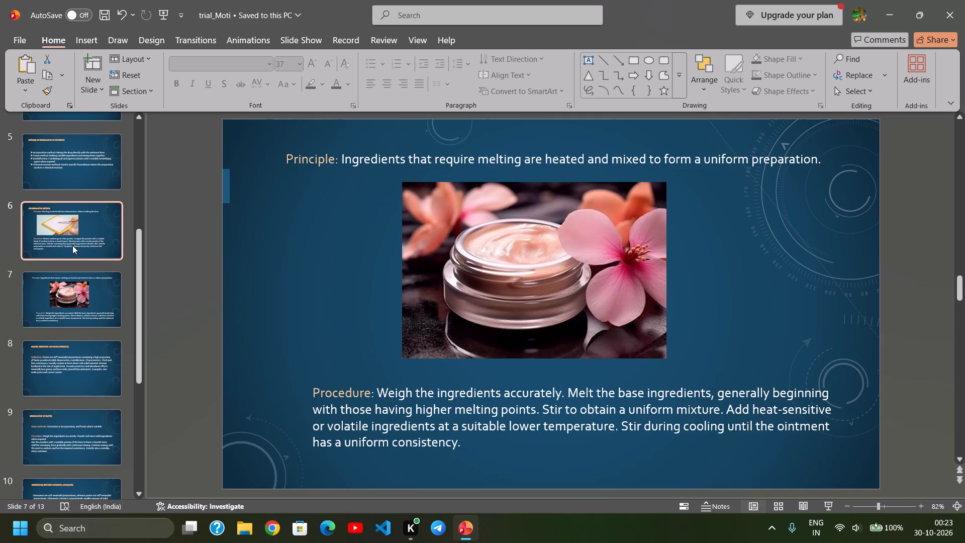
pyautogui.click(69, 292)
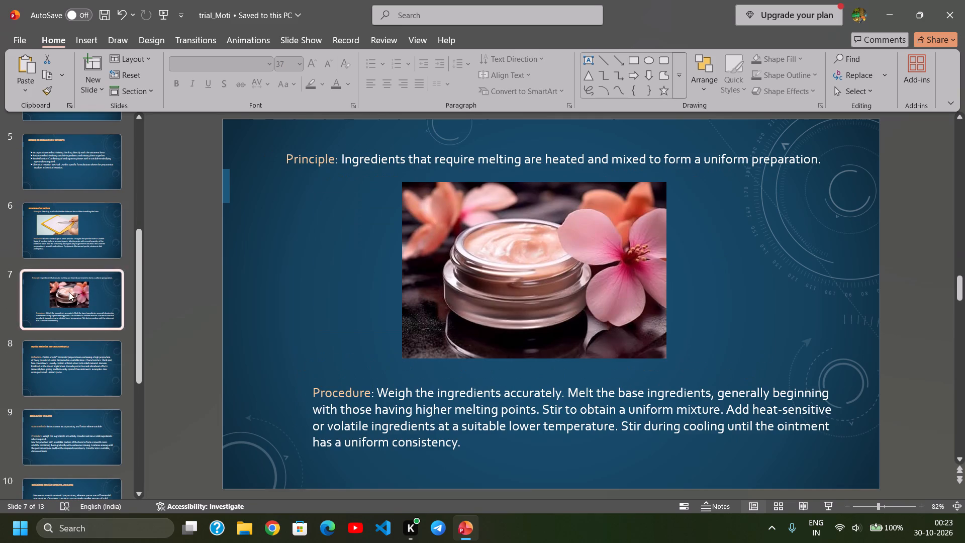
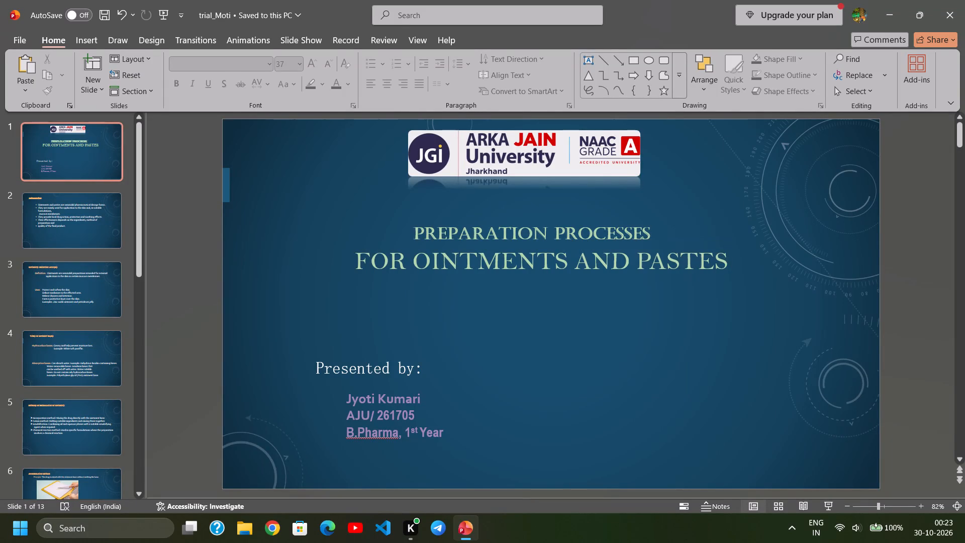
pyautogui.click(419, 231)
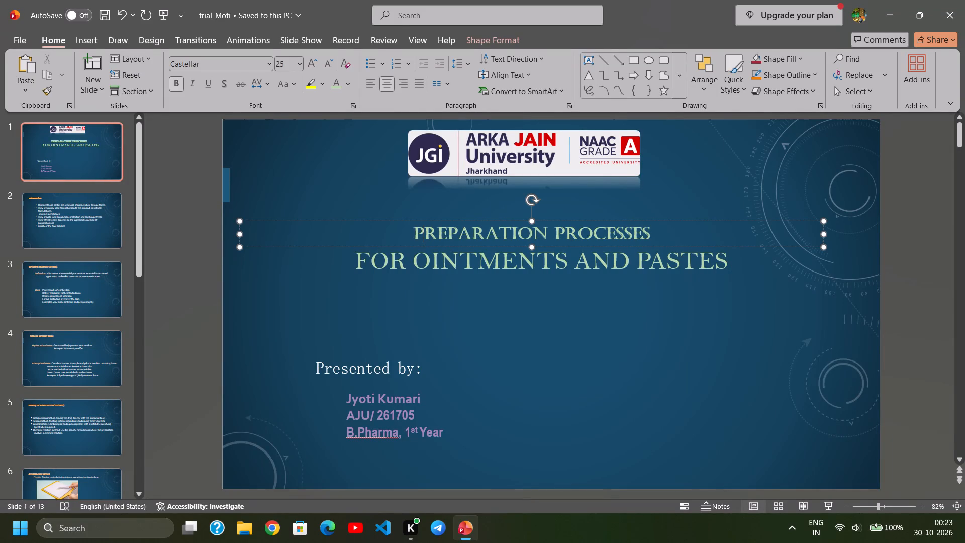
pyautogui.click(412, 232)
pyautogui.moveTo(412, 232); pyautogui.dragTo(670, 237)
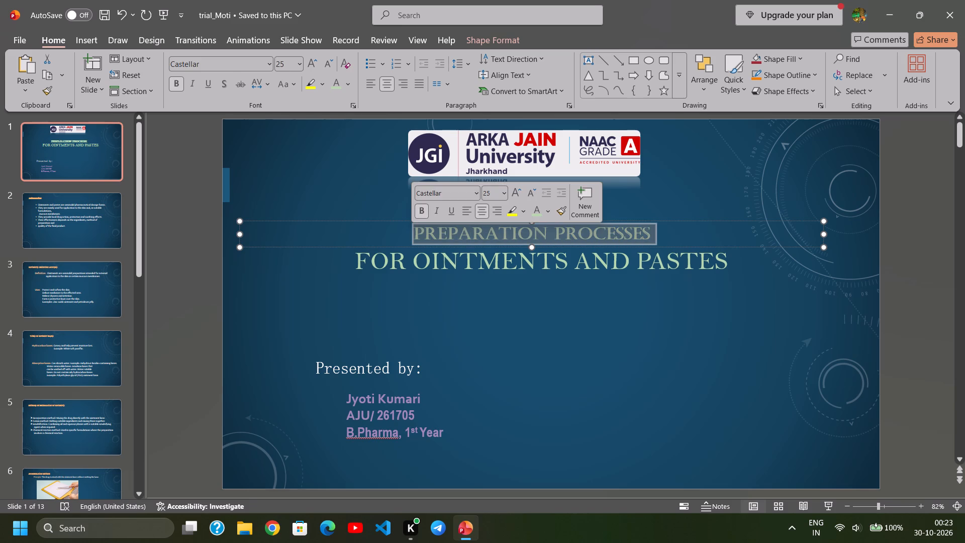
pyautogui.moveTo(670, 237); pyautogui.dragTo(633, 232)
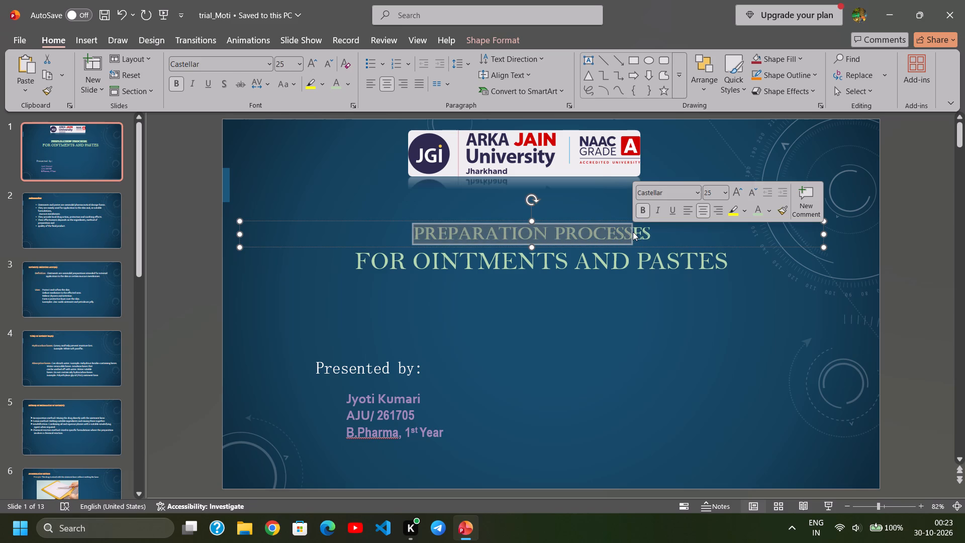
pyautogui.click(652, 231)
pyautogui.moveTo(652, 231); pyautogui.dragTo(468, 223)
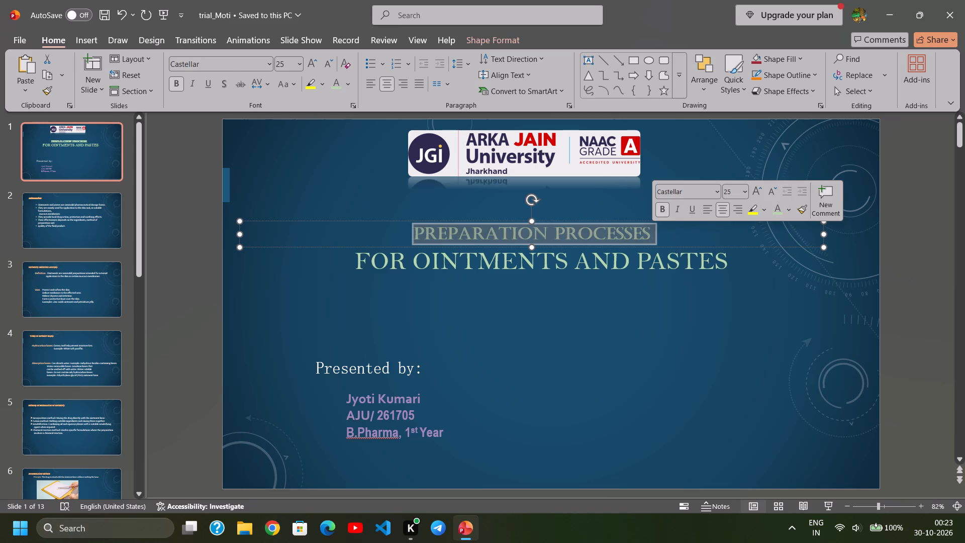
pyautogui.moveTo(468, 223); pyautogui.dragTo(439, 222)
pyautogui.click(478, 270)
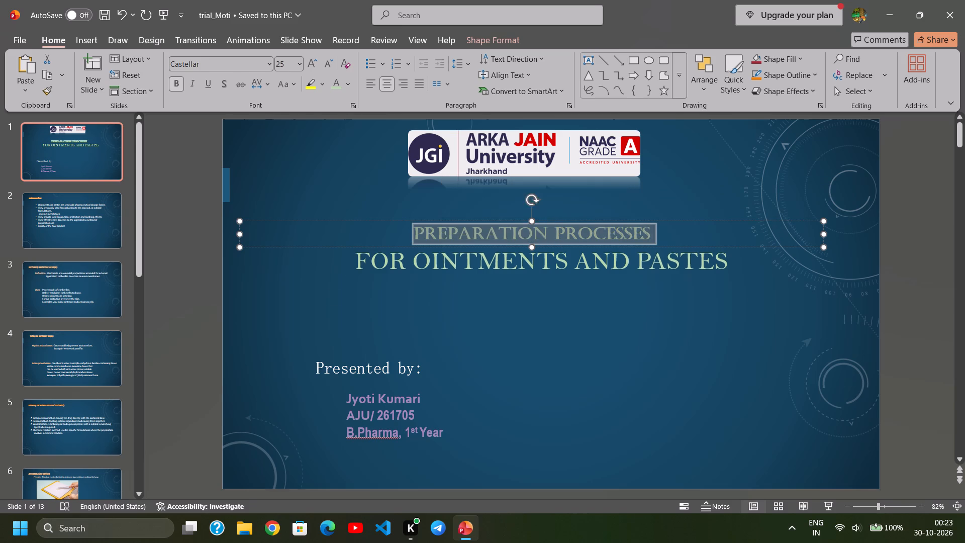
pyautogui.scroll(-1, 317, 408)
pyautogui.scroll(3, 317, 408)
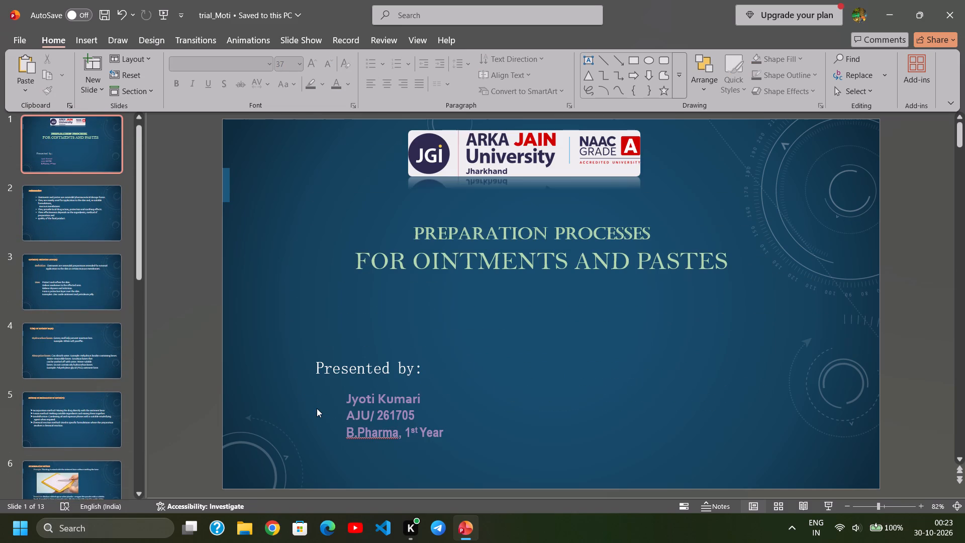
# Enlarge the "Introduction" heading on slide 2 to font size 28.
pyautogui.press('Right')
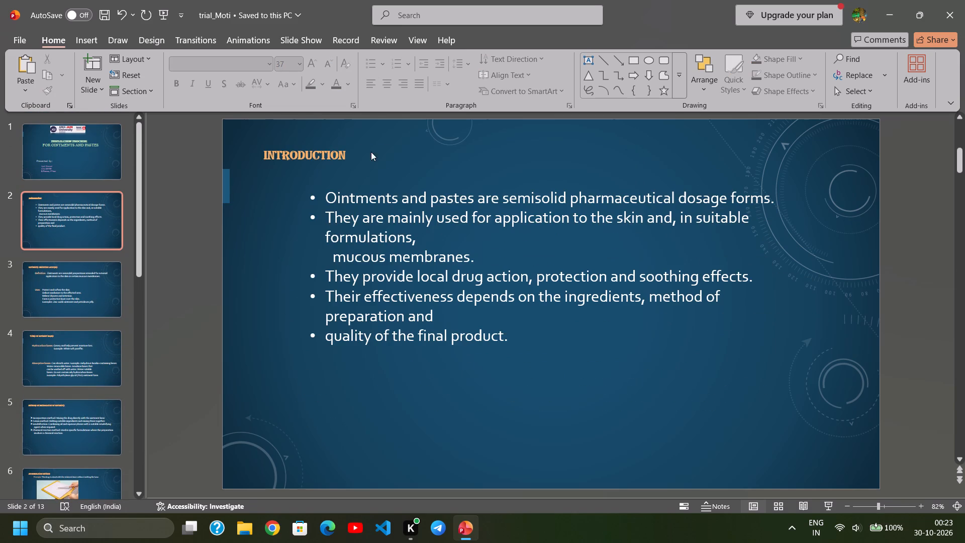
pyautogui.click(349, 152)
pyautogui.doubleClick(349, 152)
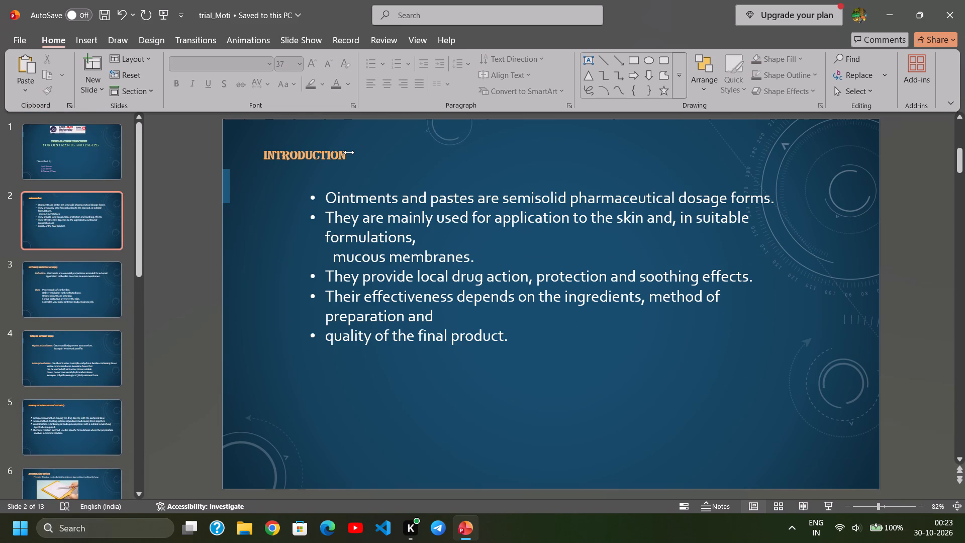
pyautogui.click(347, 155)
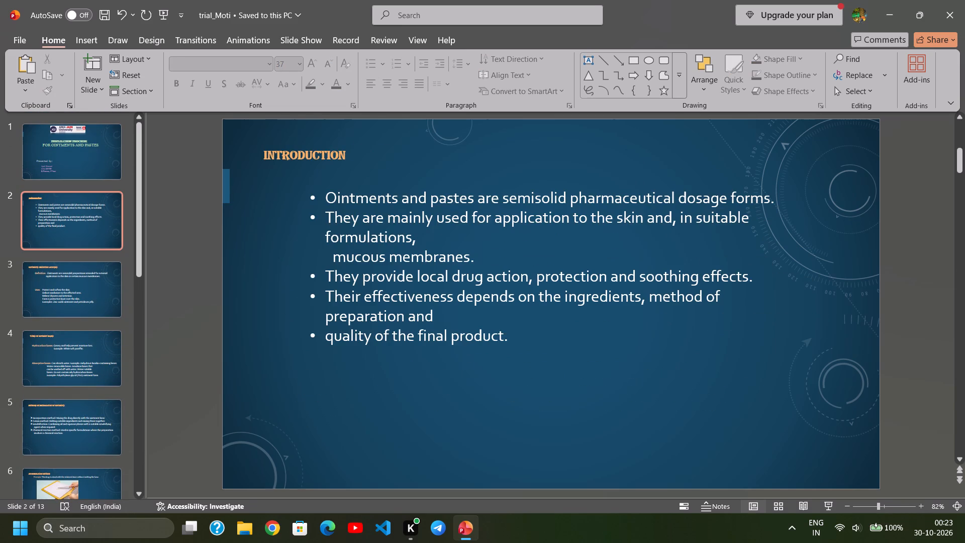
pyautogui.hotkey('ctrl', 'a')
pyautogui.tripleClick(347, 155)
pyautogui.hotkey('ctrl', 'a')
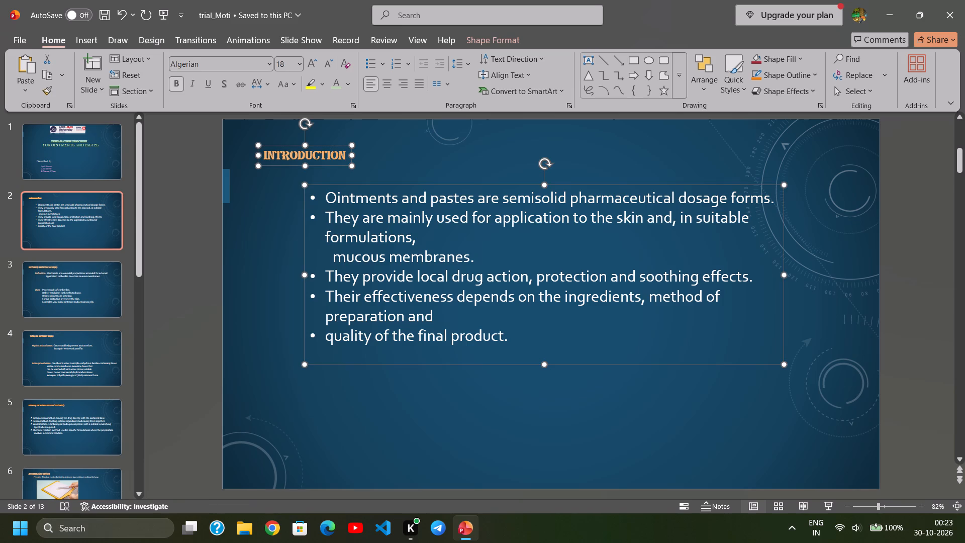
pyautogui.doubleClick(336, 156)
pyautogui.hotkey('ctrl', 'a')
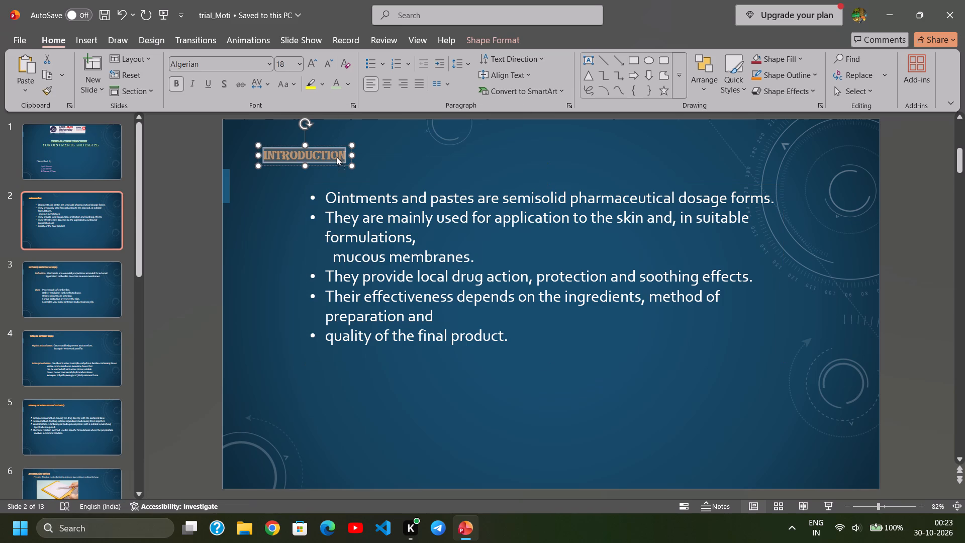
pyautogui.rightClick(336, 156)
pyautogui.click(435, 119)
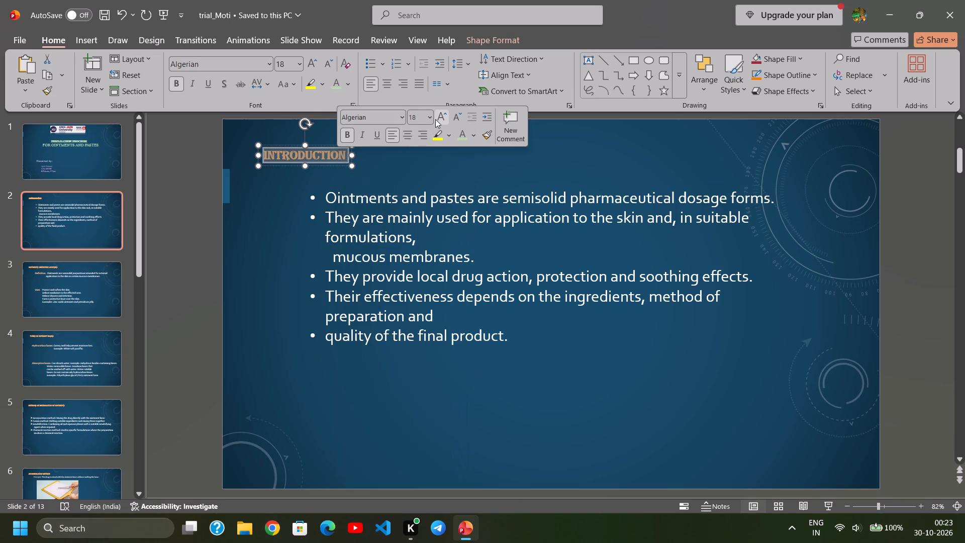
pyautogui.click(435, 119)
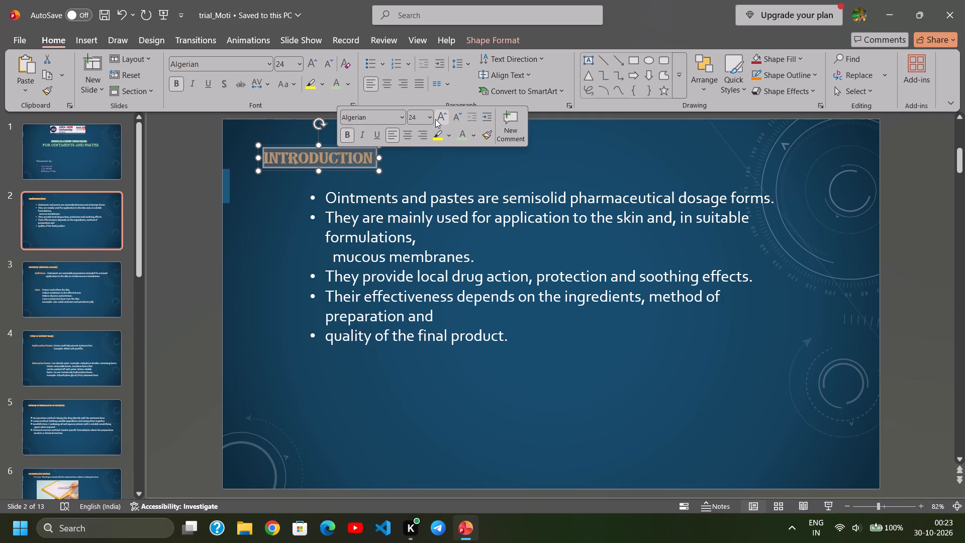
pyautogui.click(435, 119)
pyautogui.click(415, 401)
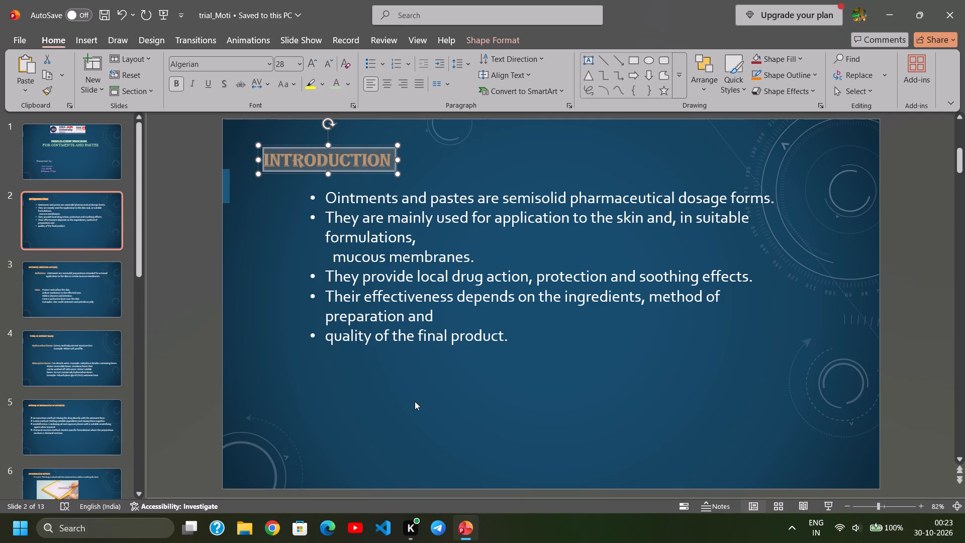
# Enlarge the "Ointments: Definition and Uses" heading on slide 3 to font size 28.
pyautogui.press('Right')
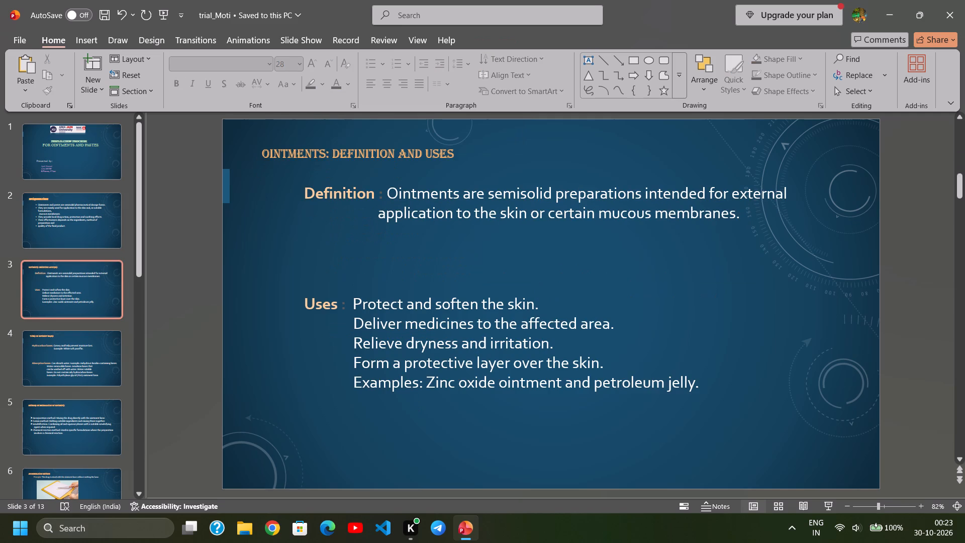
pyautogui.press('Left')
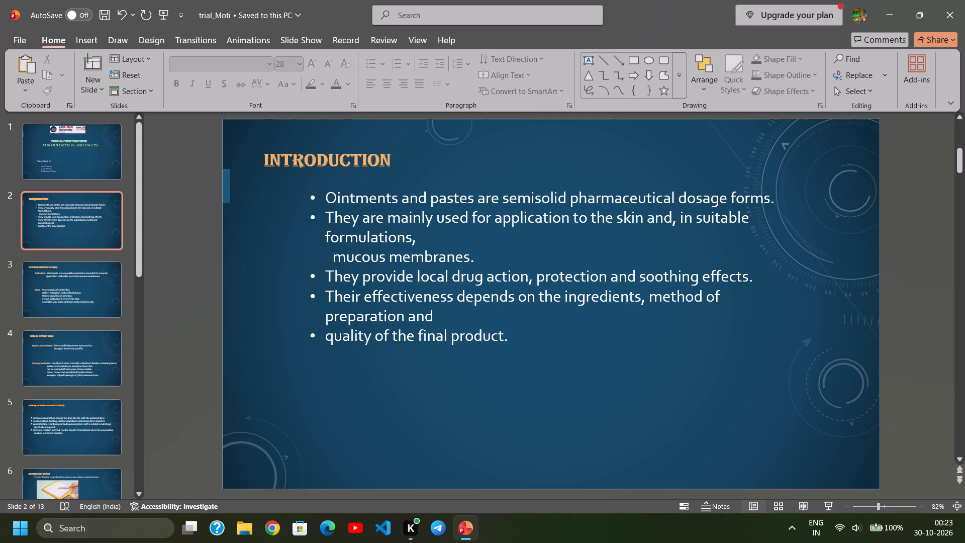
pyautogui.press('Right')
pyautogui.doubleClick(453, 151)
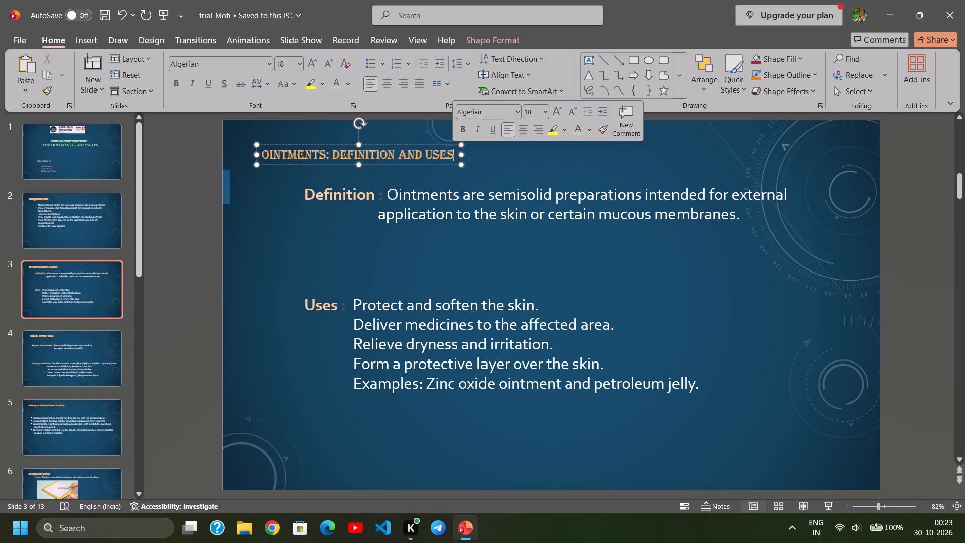
pyautogui.hotkey('ctrl', 'a')
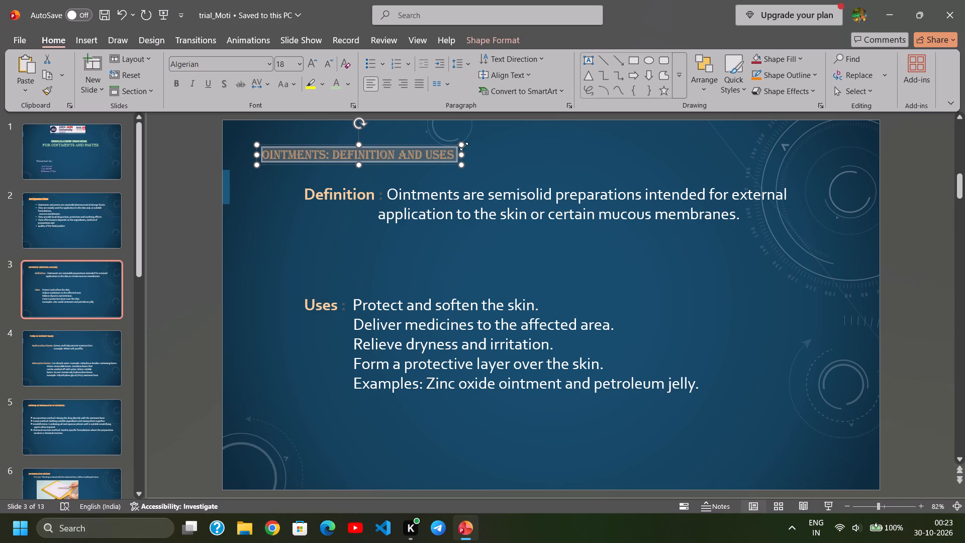
pyautogui.rightClick(433, 152)
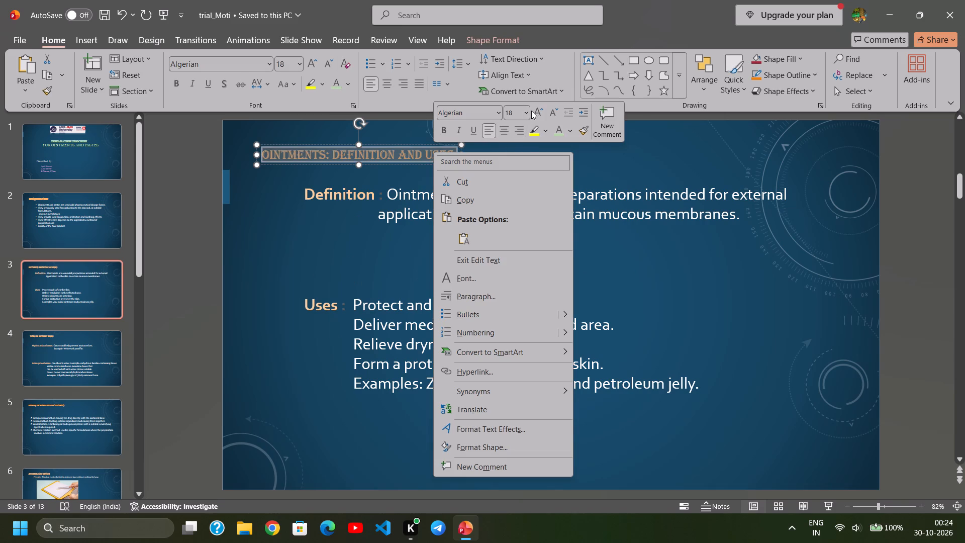
pyautogui.click(535, 111)
pyautogui.click(535, 111)
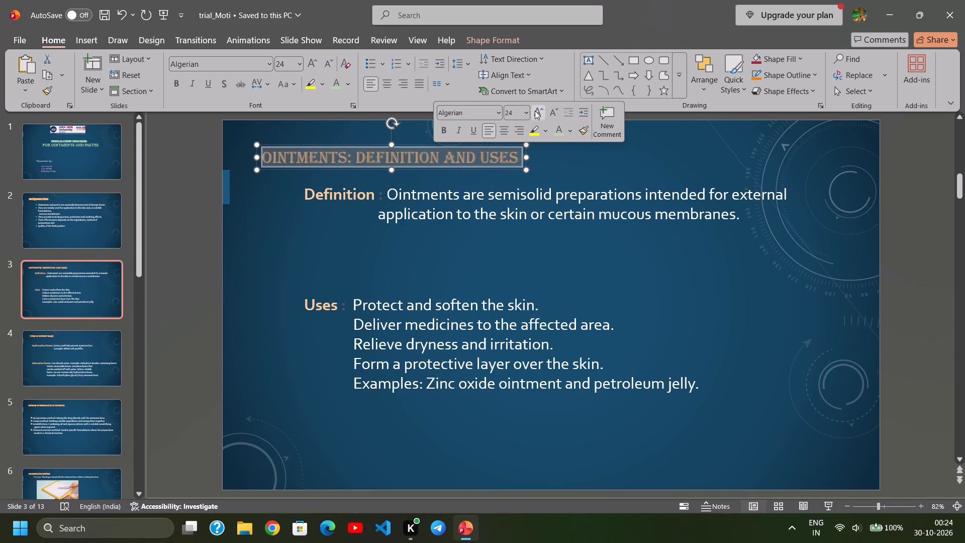
pyautogui.click(535, 111)
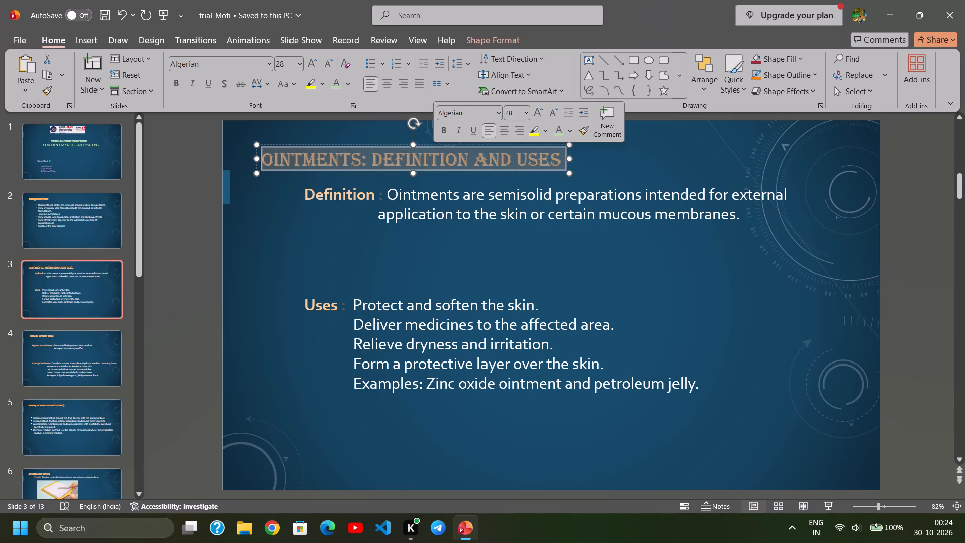
pyautogui.click(615, 277)
# Enlarge the "Types of Ointment Bases" heading on slide 4 to font size 28.
pyautogui.press('Right')
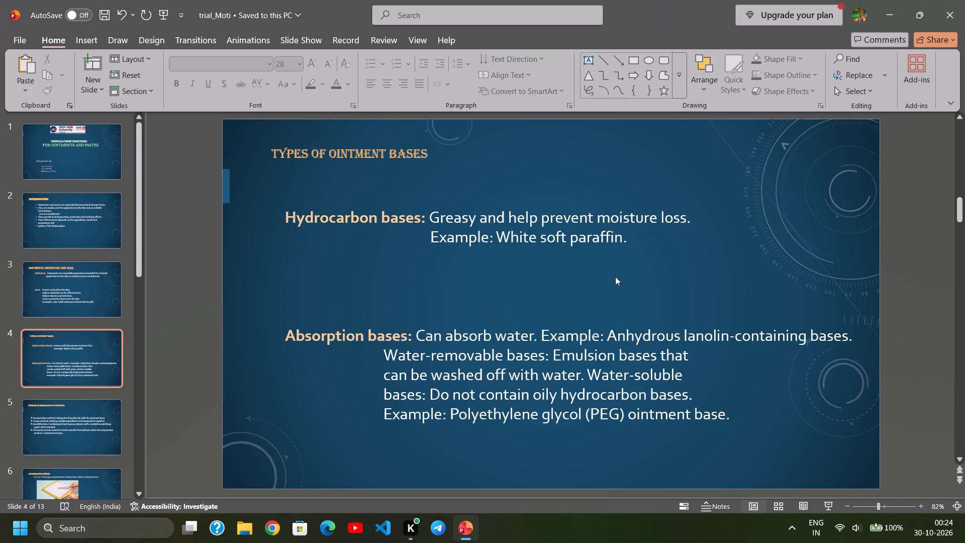
pyautogui.doubleClick(390, 157)
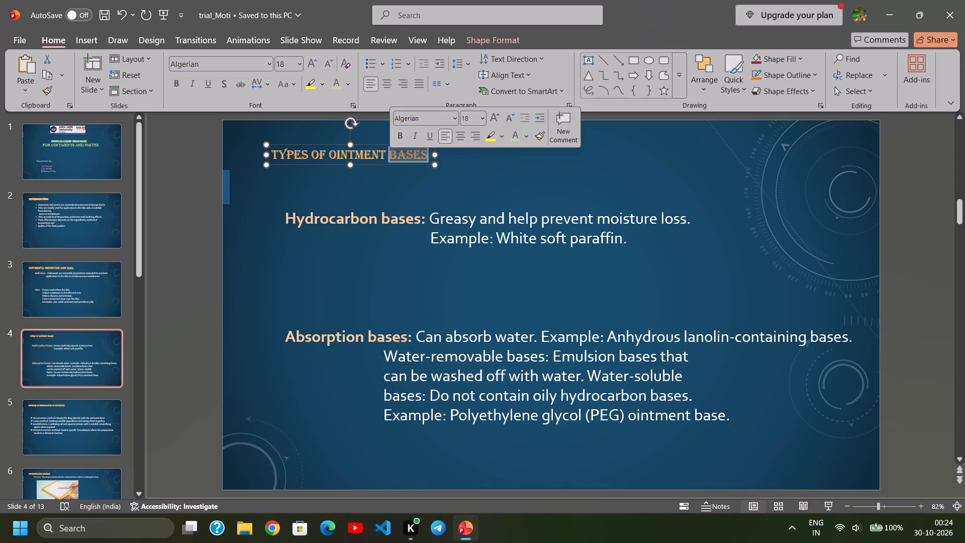
pyautogui.hotkey('ctrl', 'a')
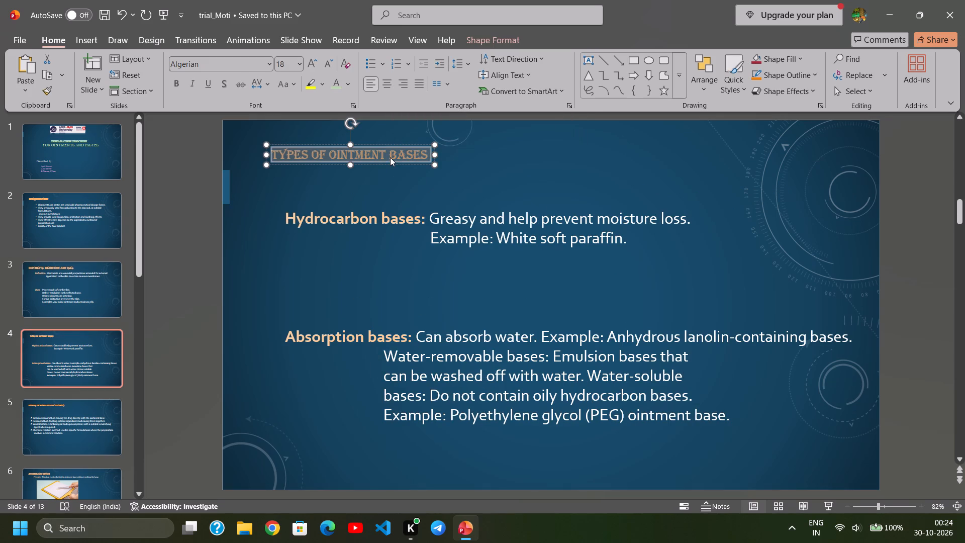
pyautogui.rightClick(390, 157)
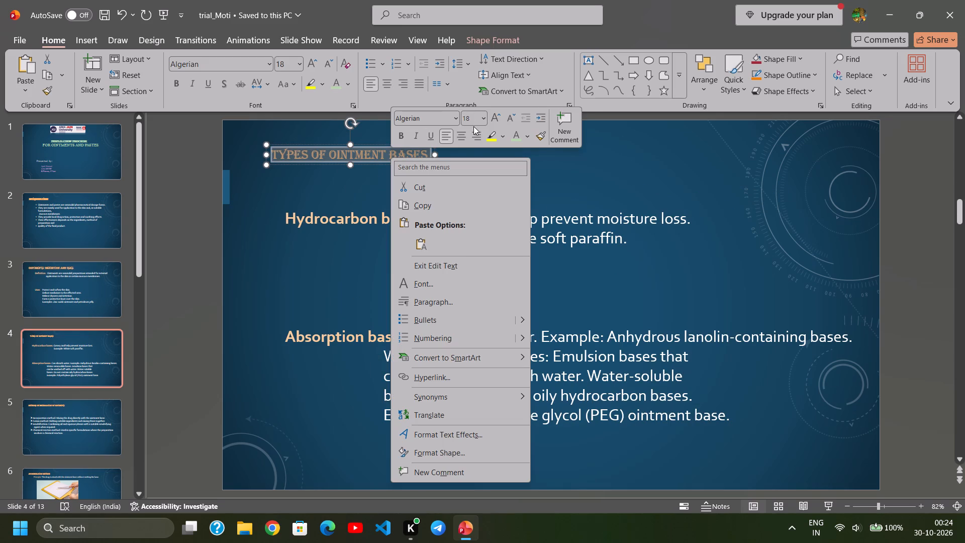
pyautogui.doubleClick(490, 117)
pyautogui.click(490, 117)
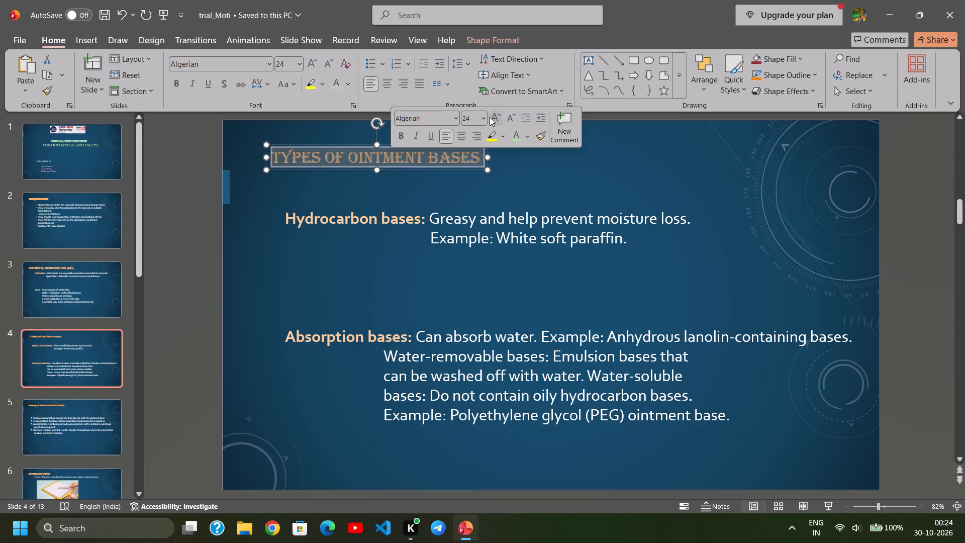
pyautogui.click(644, 265)
# Enlarge the "Methods of Preparation of Ointments" heading on slide 5 to font size 28.
pyautogui.press('Right')
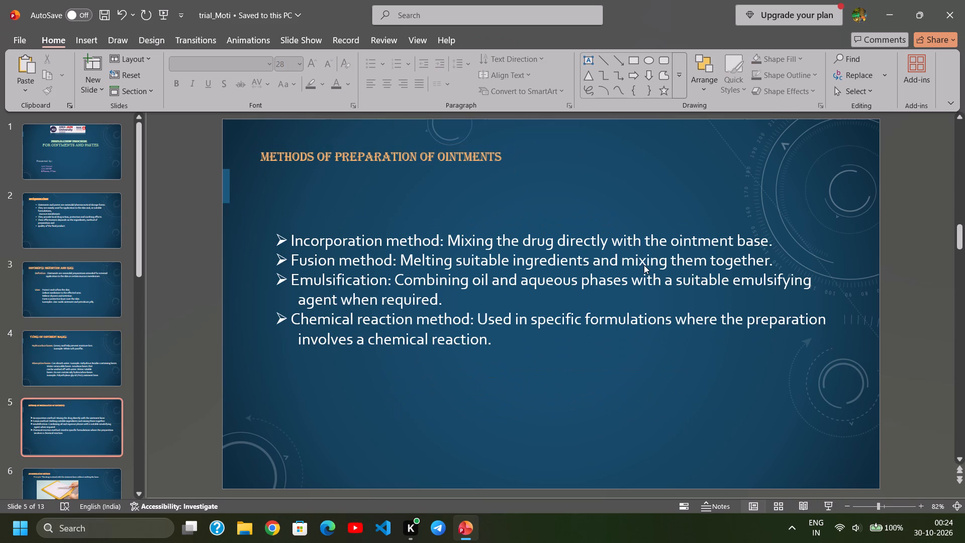
pyautogui.doubleClick(463, 159)
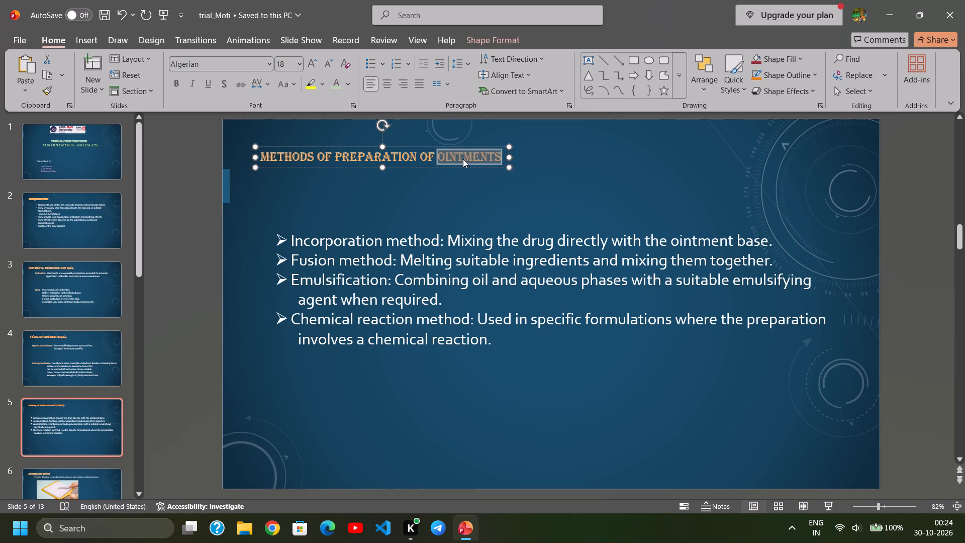
pyautogui.hotkey('ctrl', 'a')
pyautogui.rightClick(463, 159)
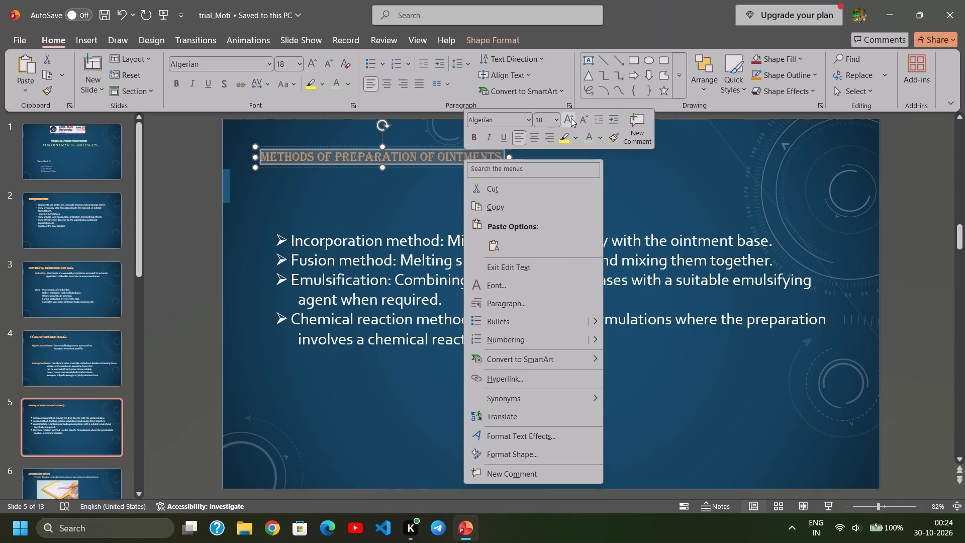
pyautogui.tripleClick(568, 118)
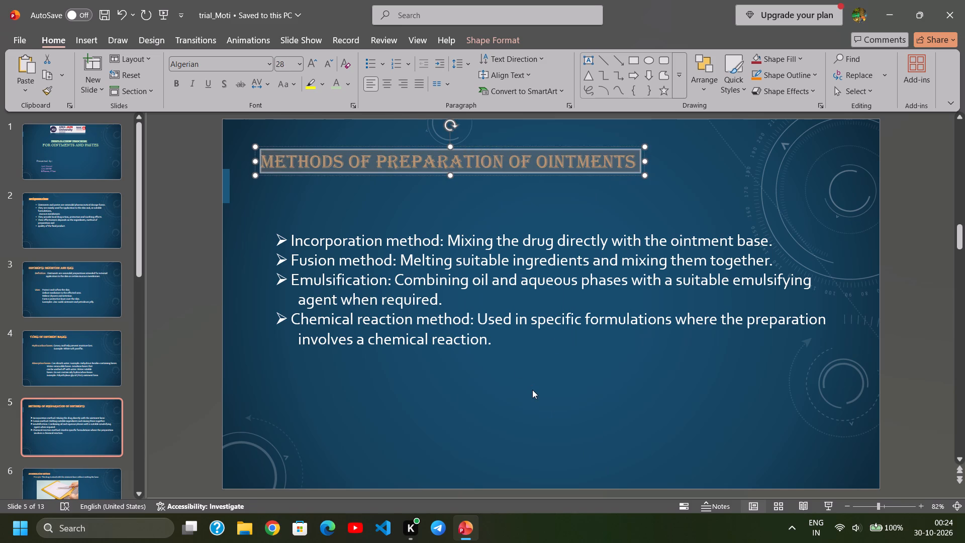
pyautogui.click(532, 390)
# Enlarge the "Incorporation Method" heading on slide 6 to font size 28.
pyautogui.press('Right')
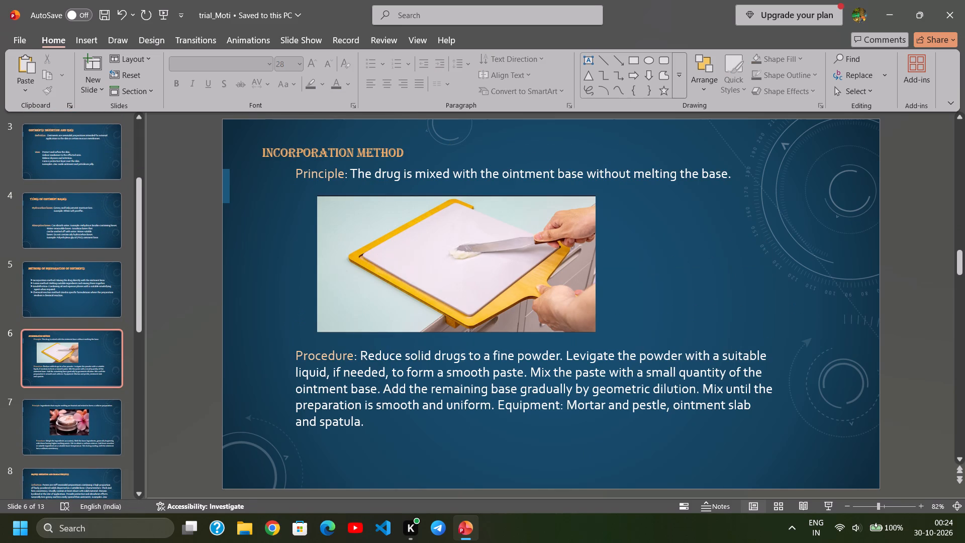
pyautogui.doubleClick(367, 153)
pyautogui.doubleClick(367, 153)
pyautogui.doubleClick(367, 153)
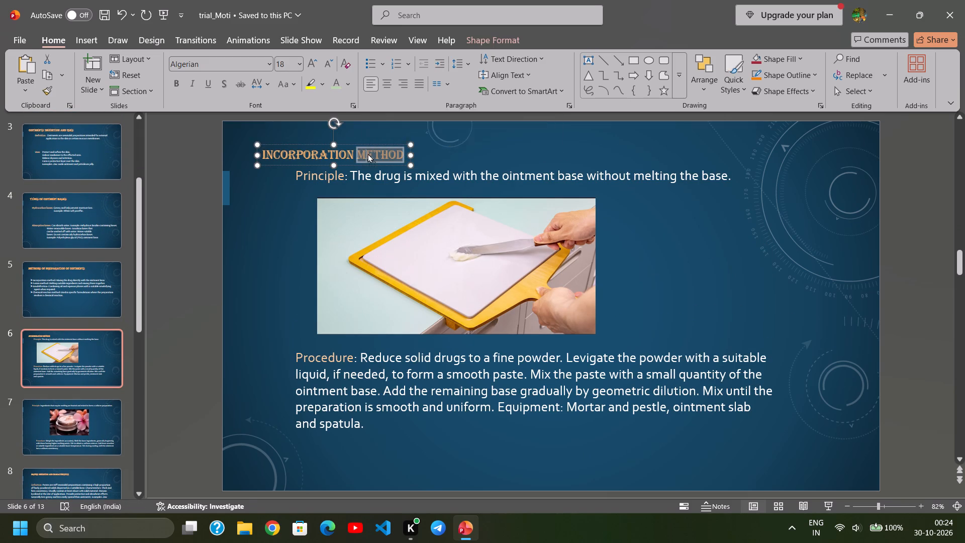
pyautogui.hotkey('ctrl', 'a')
pyautogui.rightClick(367, 153)
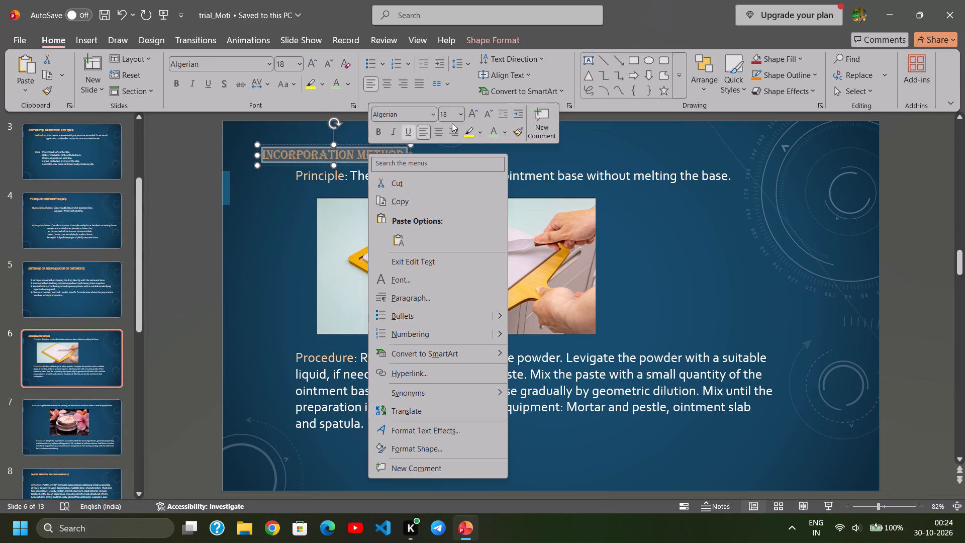
pyautogui.doubleClick(476, 115)
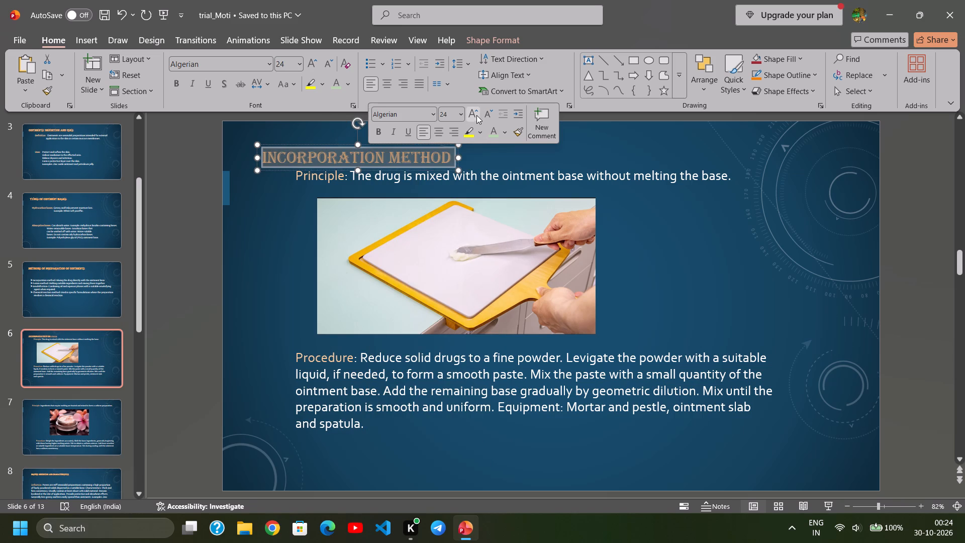
pyautogui.click(476, 115)
pyautogui.click(672, 208)
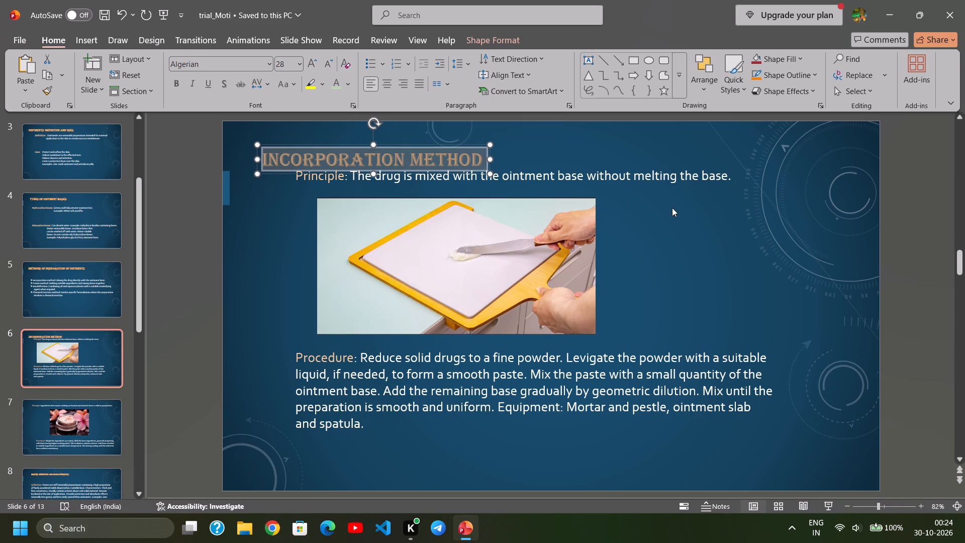
# Move the "Incorporation Method" heading on slide 6 slightly upward, clear of the Principle text.
pyautogui.click(449, 159)
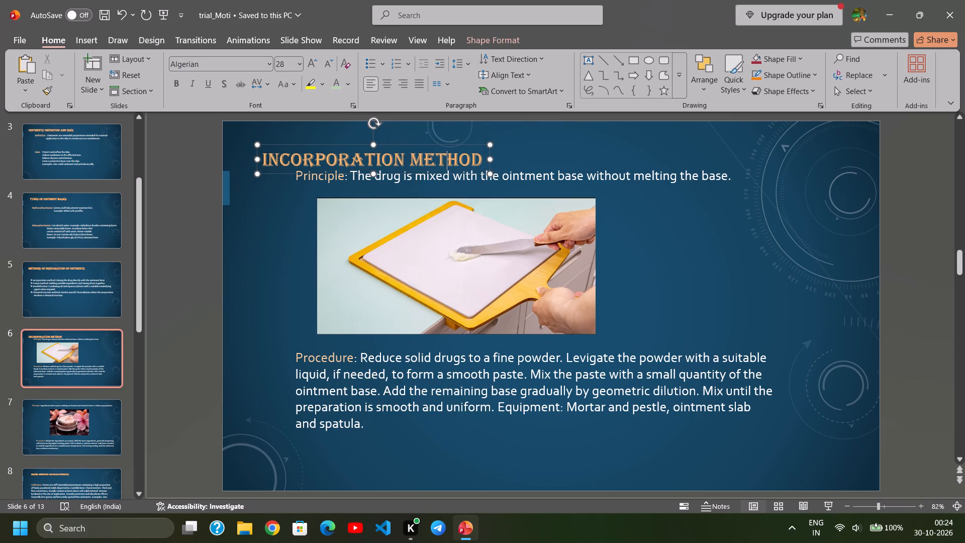
pyautogui.moveTo(470, 146); pyautogui.dragTo(469, 140)
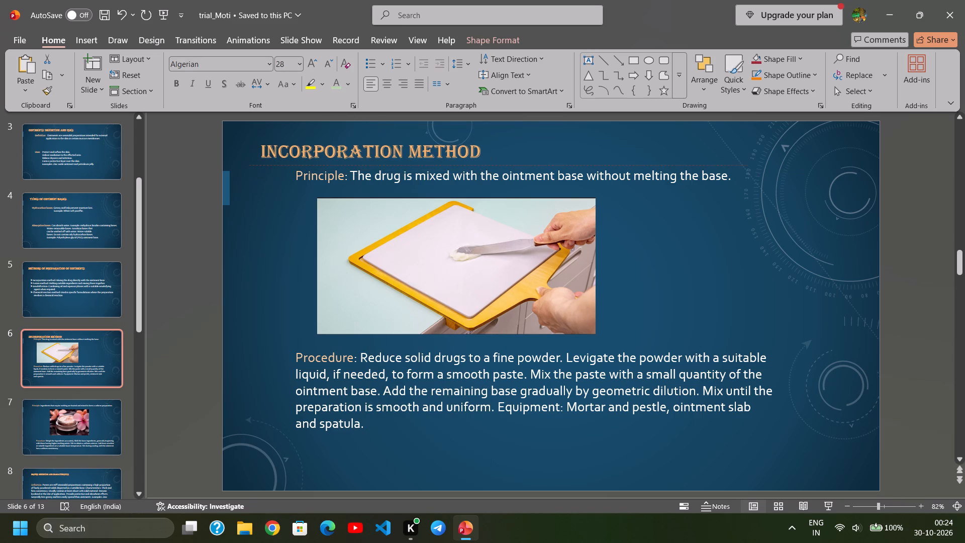
pyautogui.moveTo(469, 140); pyautogui.dragTo(468, 141)
pyautogui.click(671, 250)
# Enlarge the "Pastes: Definition and Characteristics" heading on slide 8 to font size 28.
pyautogui.press('Right')
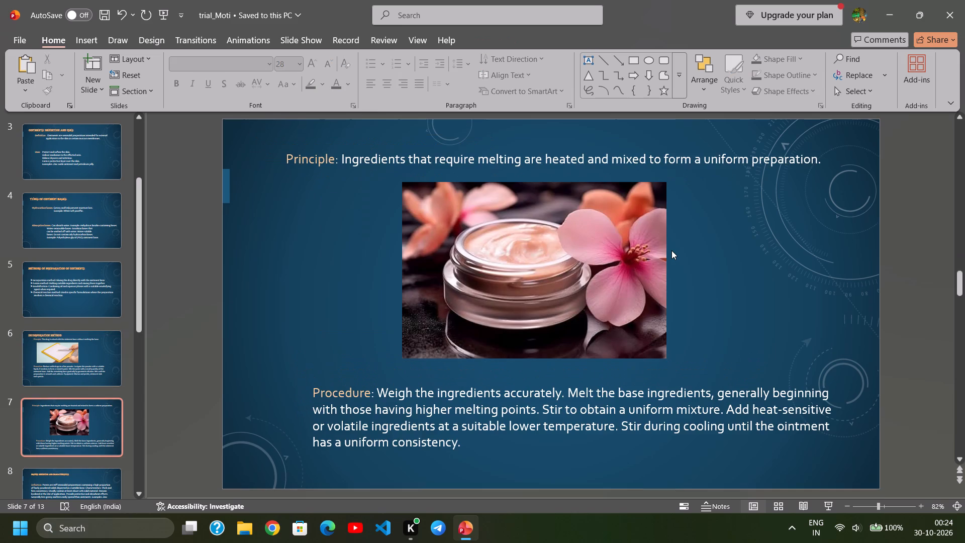
pyautogui.press('Right')
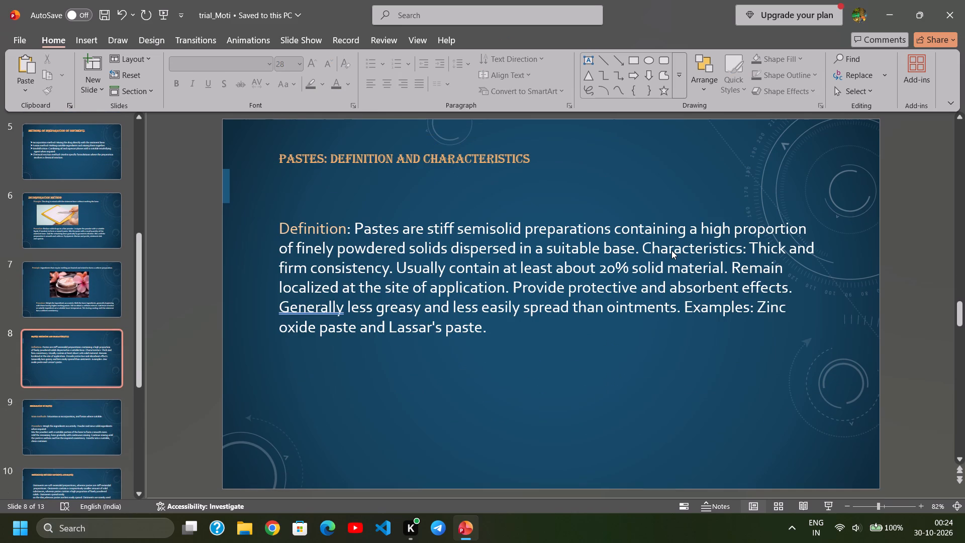
pyautogui.click(390, 169)
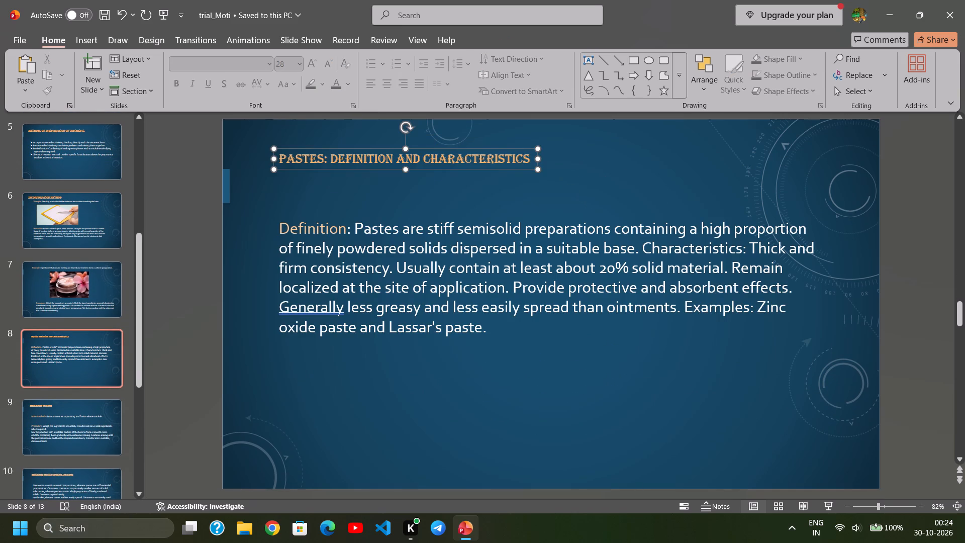
pyautogui.hotkey('ctrl', 'a')
pyautogui.doubleClick(384, 165)
pyautogui.hotkey('ctrl', 'a')
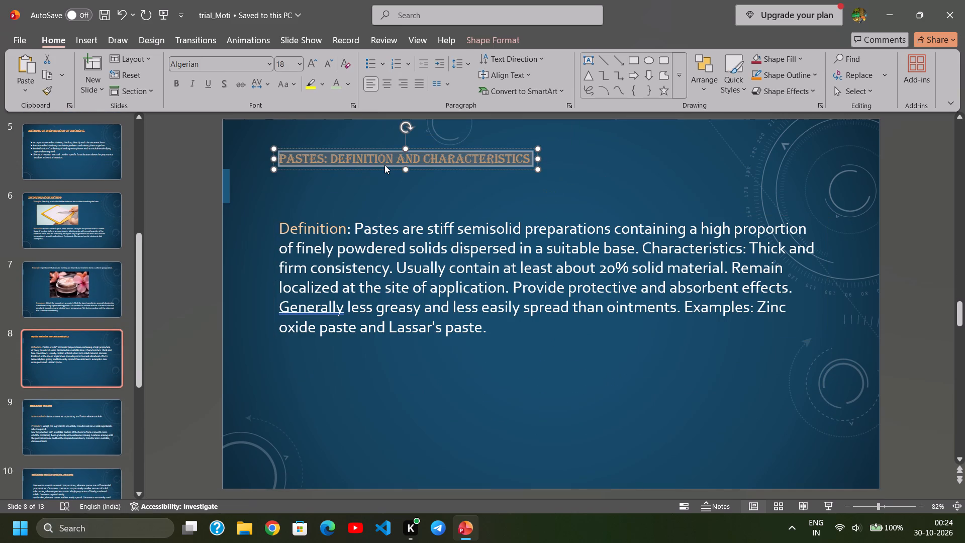
pyautogui.rightClick(384, 165)
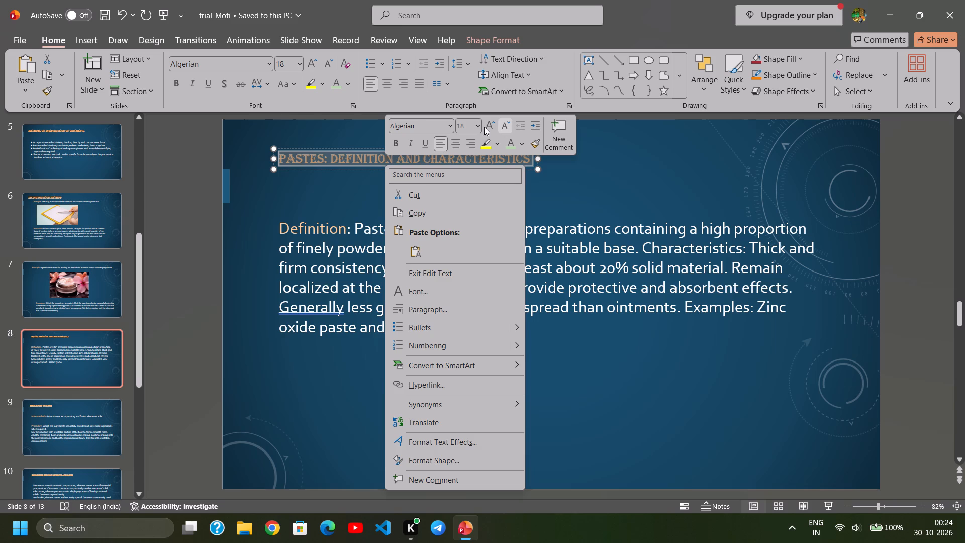
pyautogui.doubleClick(484, 127)
pyautogui.click(484, 127)
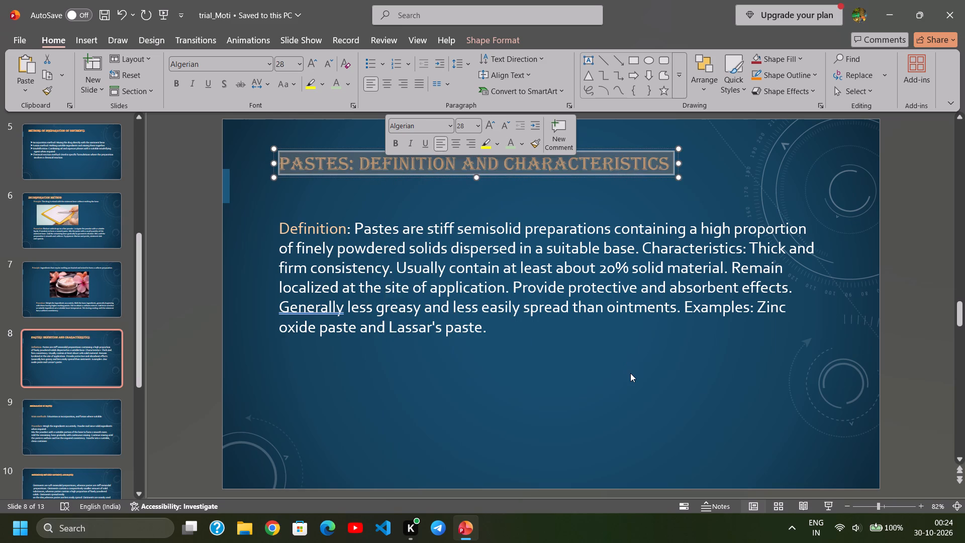
pyautogui.click(630, 373)
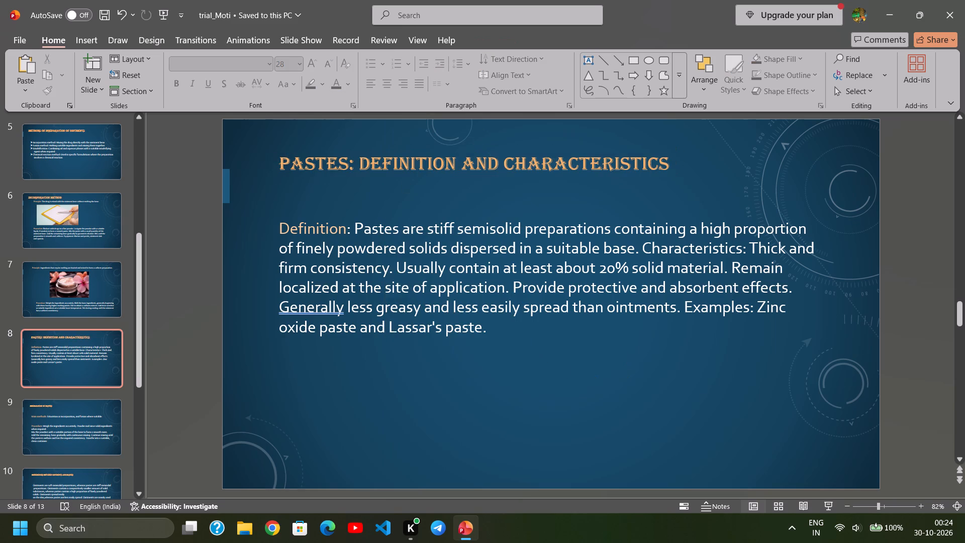
# Shift the "Pastes: Definition and Characteristics" heading on slide 8 slightly toward the slide's left edge.
pyautogui.click(415, 167)
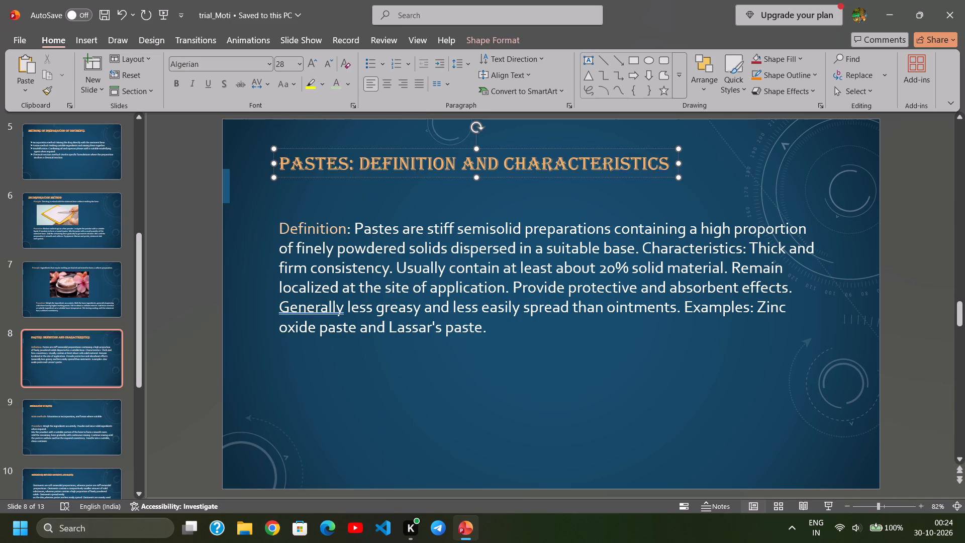
pyautogui.moveTo(413, 176); pyautogui.dragTo(399, 176)
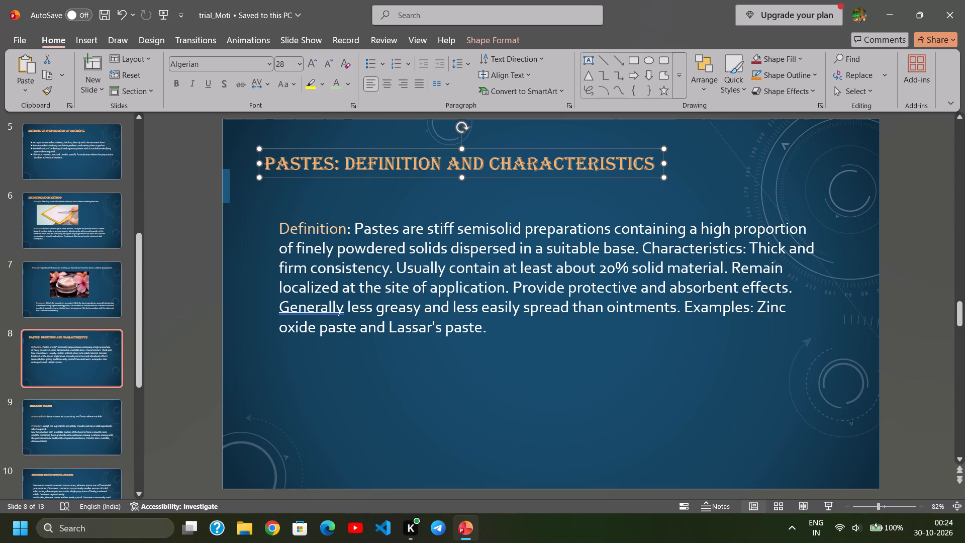
pyautogui.click(523, 368)
# Enlarge the "Preparation of Pastes" heading on slide 9 to font size 28.
pyautogui.press('Right')
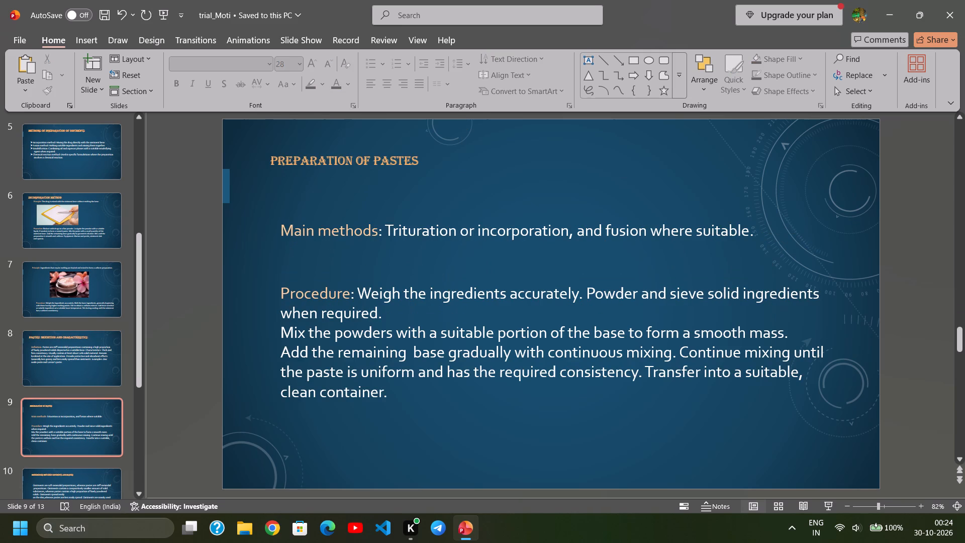
pyautogui.click(347, 162)
pyautogui.hotkey('ctrl', 'a')
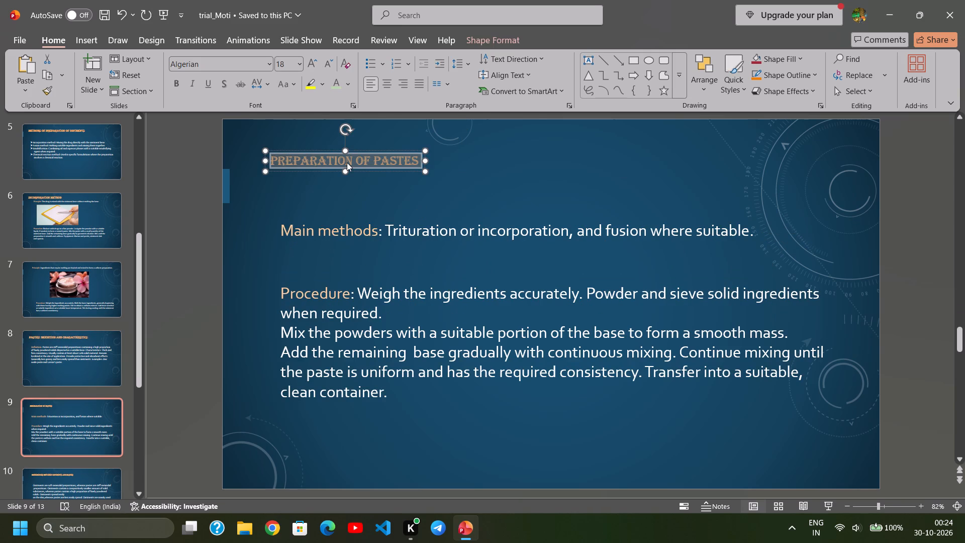
pyautogui.rightClick(347, 162)
pyautogui.doubleClick(455, 117)
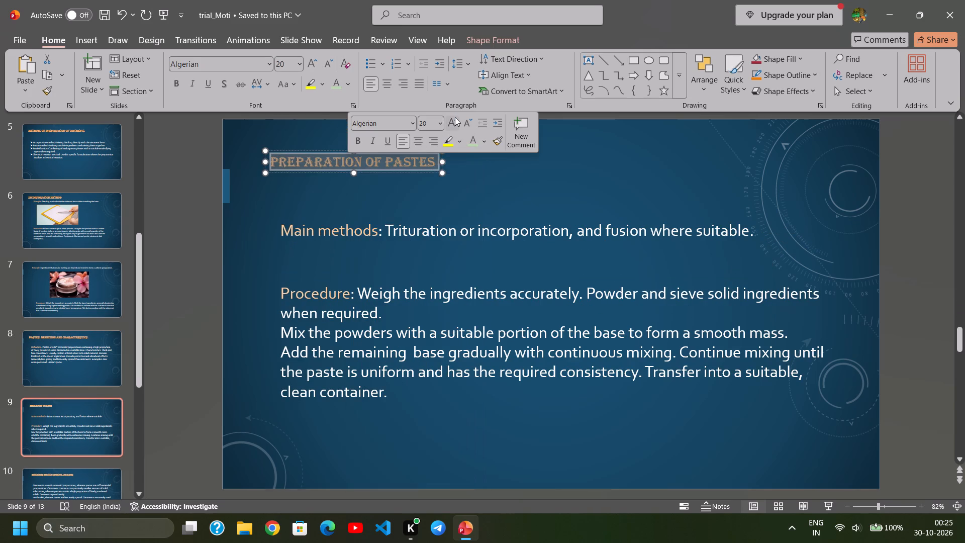
pyautogui.click(455, 117)
pyautogui.click(521, 389)
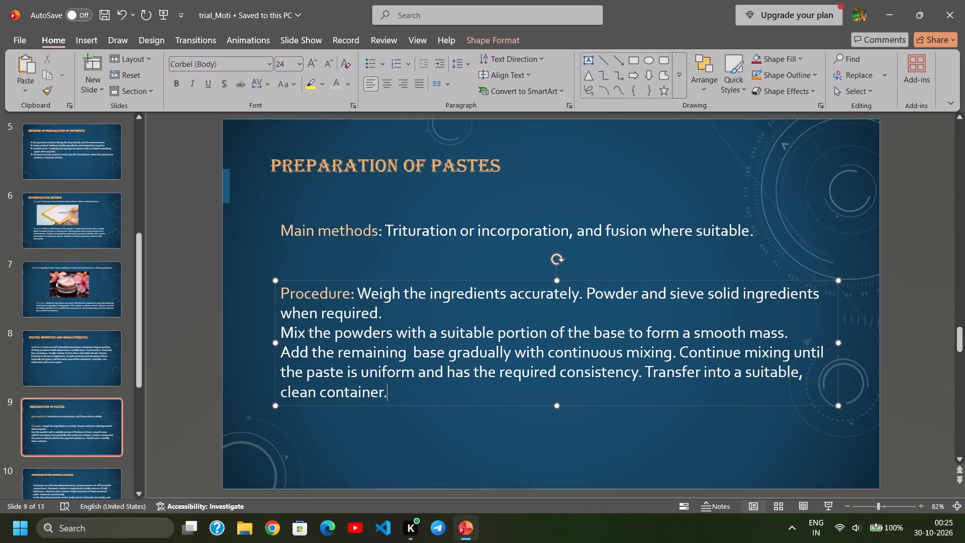
pyautogui.press('Right')
pyautogui.click(487, 442)
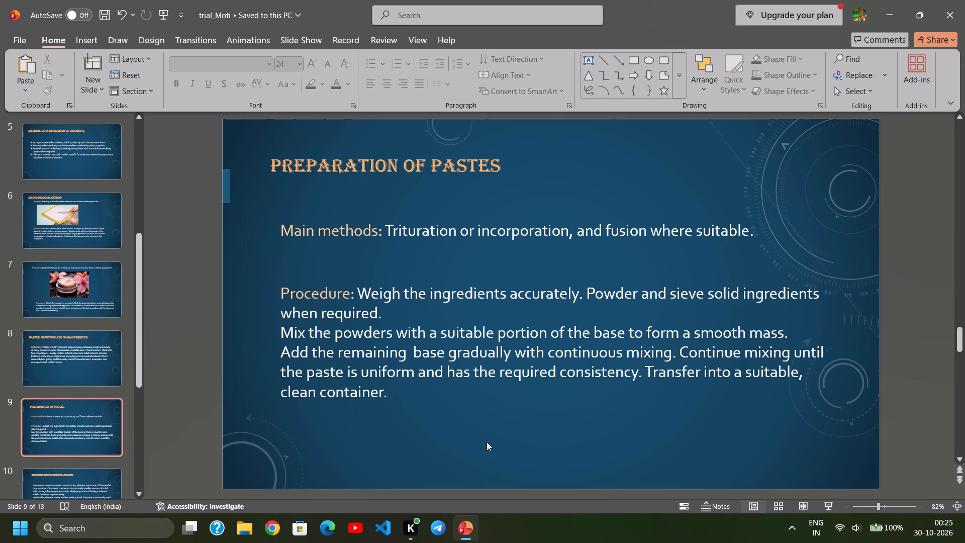
# Enlarge the "Differences Between Ointments and Pastes" heading on slide 10 to font size 28.
pyautogui.press('Right')
pyautogui.click(316, 156)
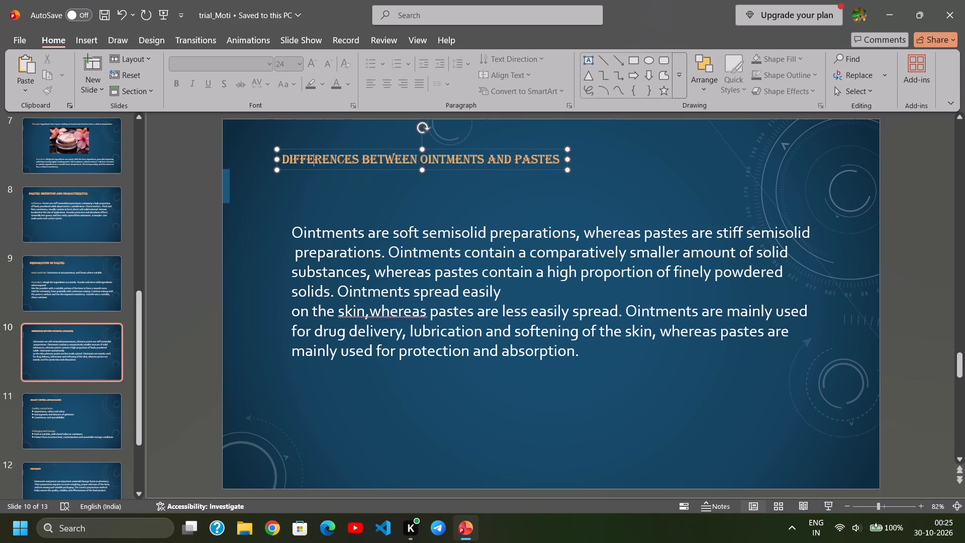
pyautogui.hotkey('ctrl', 'a')
pyautogui.rightClick(316, 156)
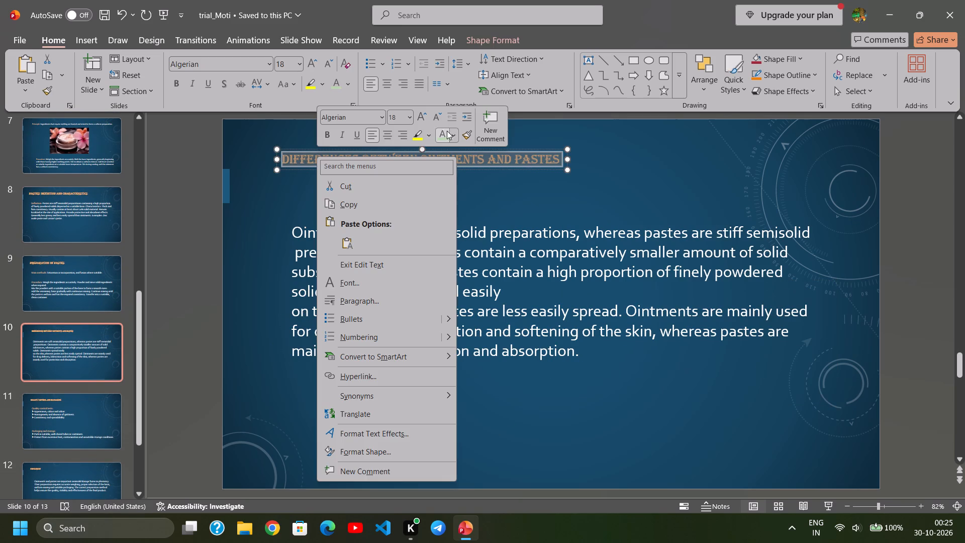
pyautogui.doubleClick(422, 120)
pyautogui.click(422, 120)
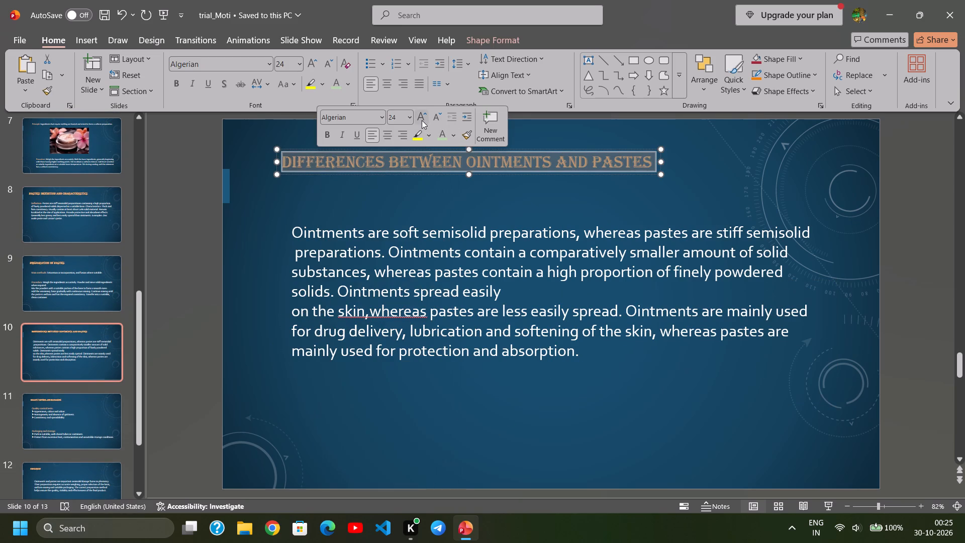
pyautogui.click(488, 445)
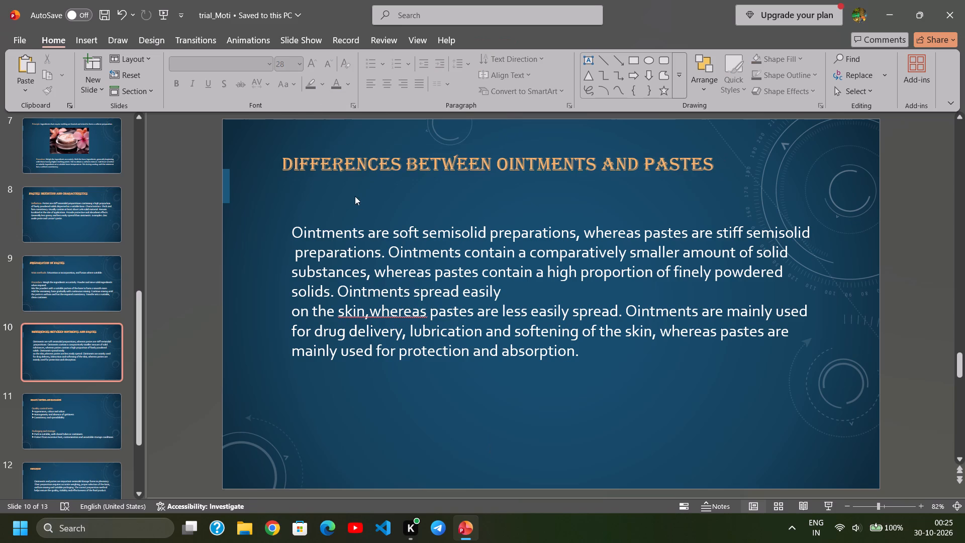
# Shift the "Differences Between Ointments and Pastes" heading on slide 10 slightly toward the slide's left edge.
pyautogui.click(329, 166)
pyautogui.moveTo(294, 176); pyautogui.dragTo(292, 176)
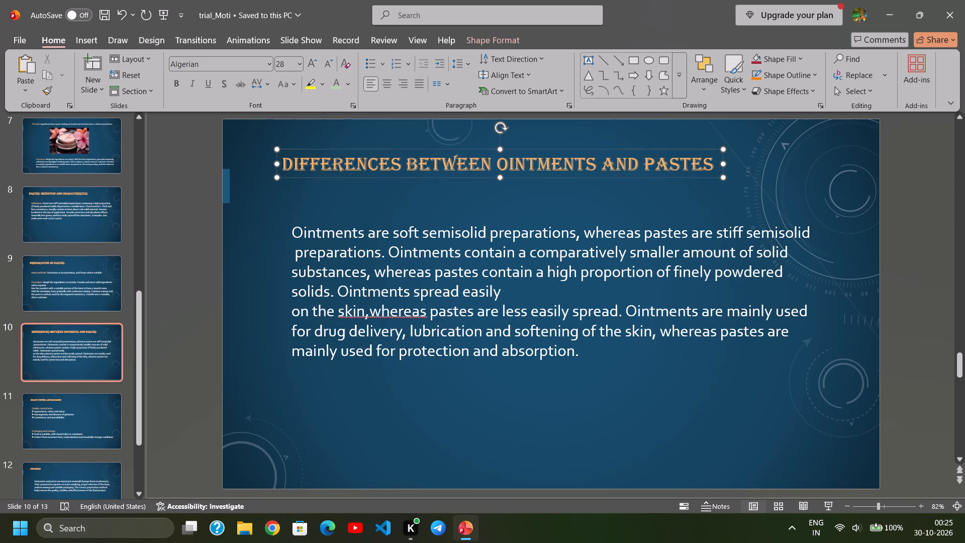
pyautogui.moveTo(292, 176); pyautogui.dragTo(280, 176)
pyautogui.click(400, 392)
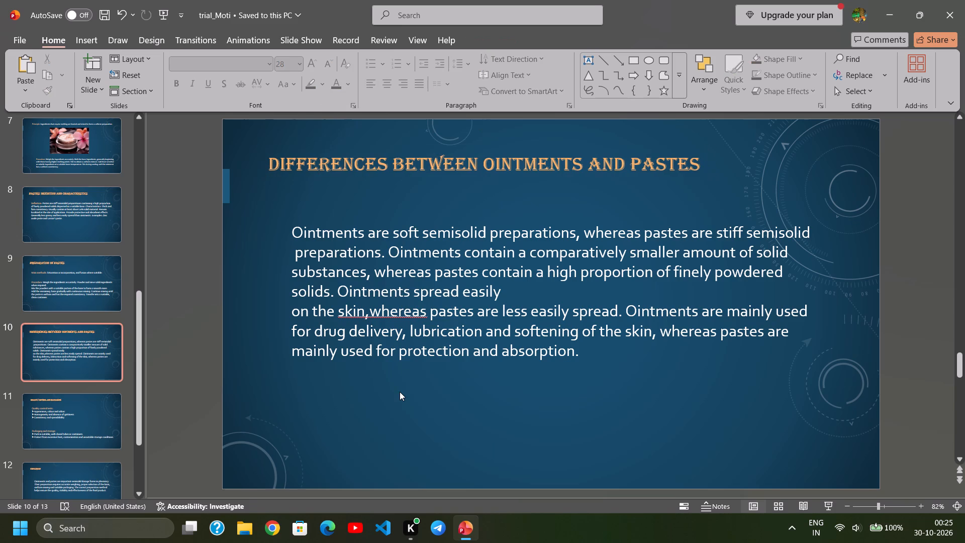
# Enlarge the "Quality Control and Packaging" heading on slide 11 to font size 28.
pyautogui.press('Right')
pyautogui.doubleClick(317, 168)
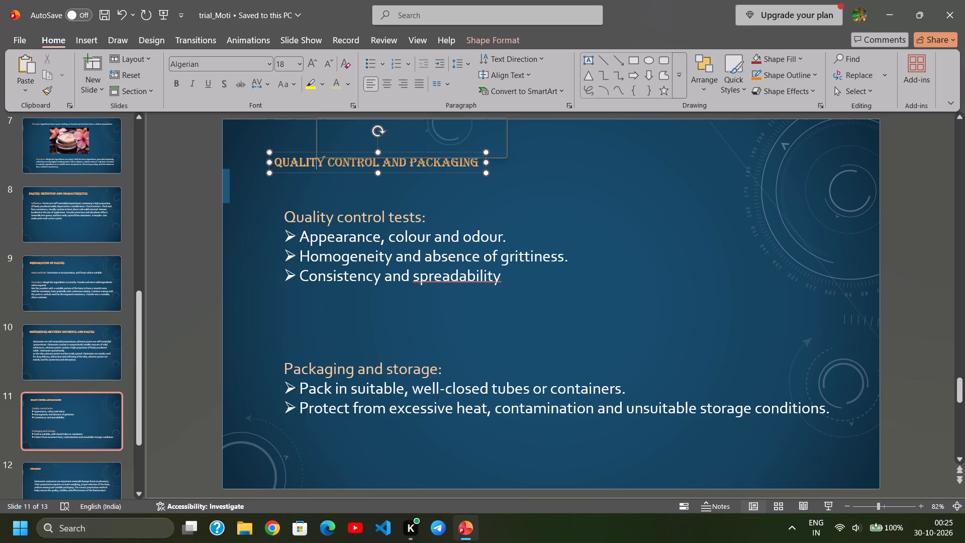
pyautogui.hotkey('ctrl', 'a')
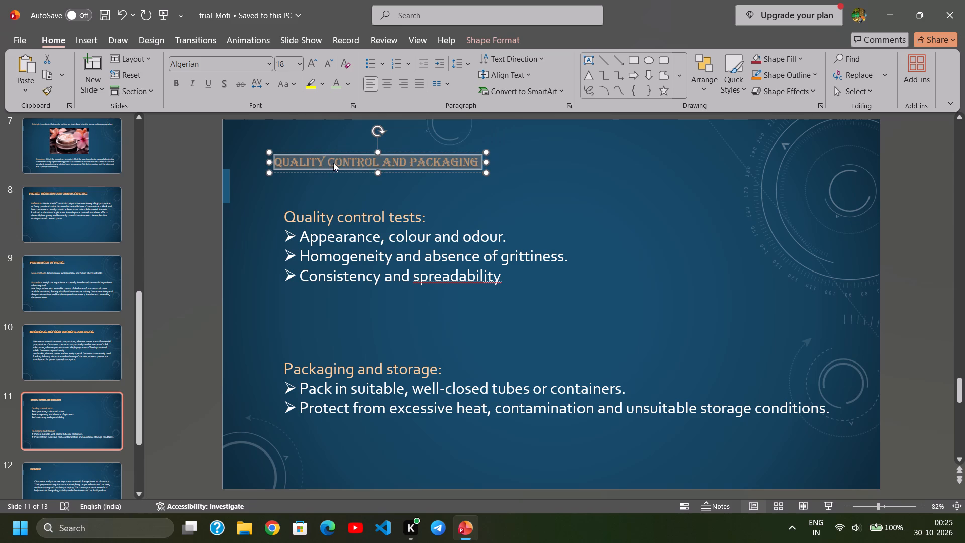
pyautogui.rightClick(337, 161)
pyautogui.tripleClick(445, 121)
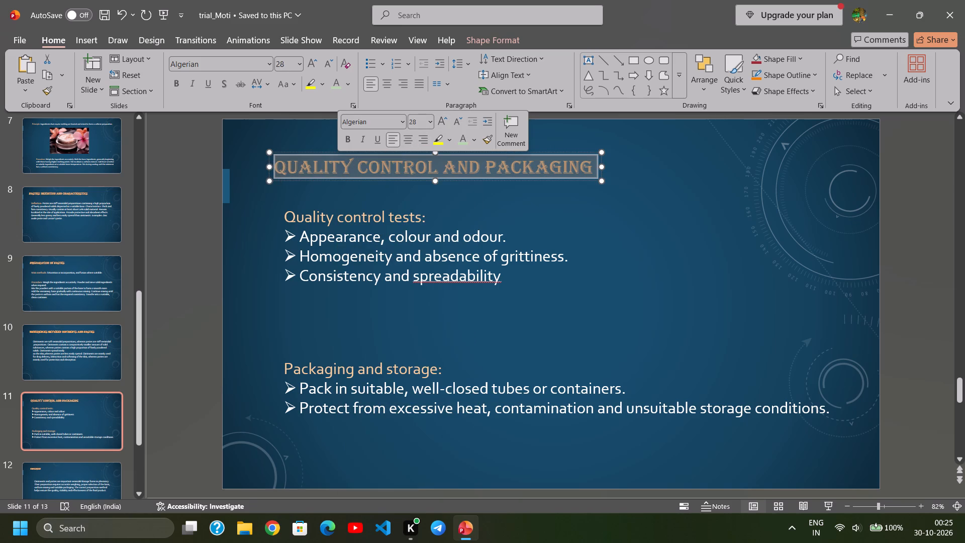
# Shift the "Quality Control and Packaging" heading on slide 11 slightly toward the slide's left edge.
pyautogui.moveTo(280, 179); pyautogui.dragTo(270, 179)
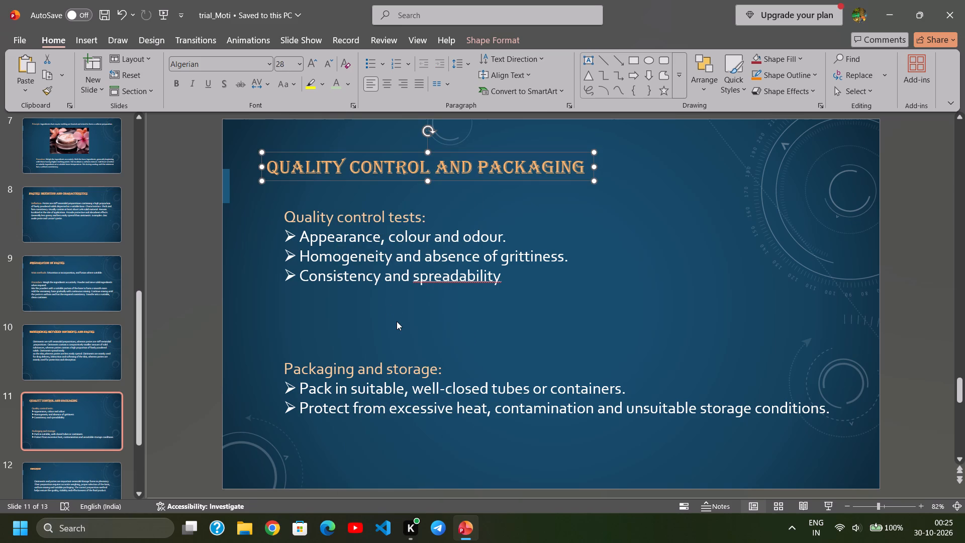
pyautogui.click(397, 323)
# Enlarge the "Conclusion" heading on slide 12 to font size 28.
pyautogui.press('Right')
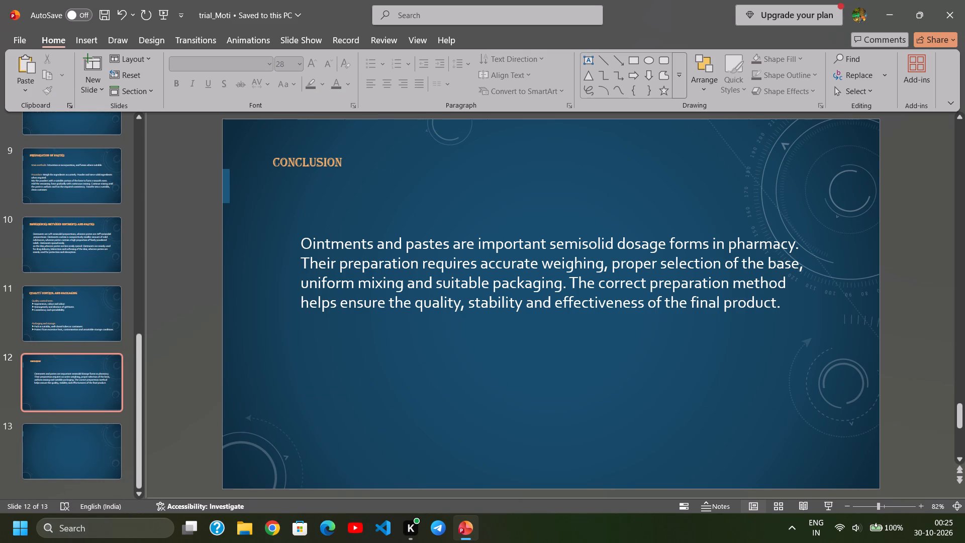
pyautogui.click(299, 172)
pyautogui.doubleClick(293, 155)
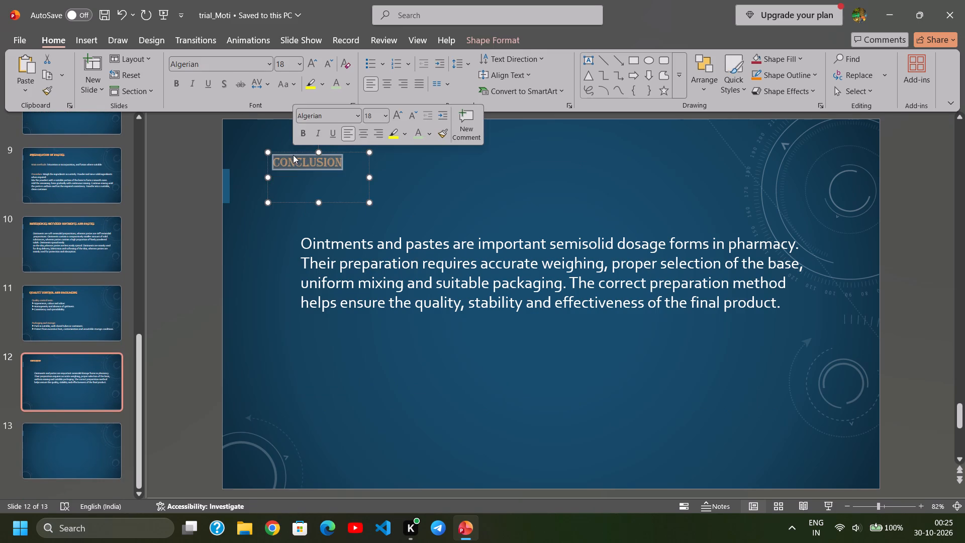
pyautogui.rightClick(293, 163)
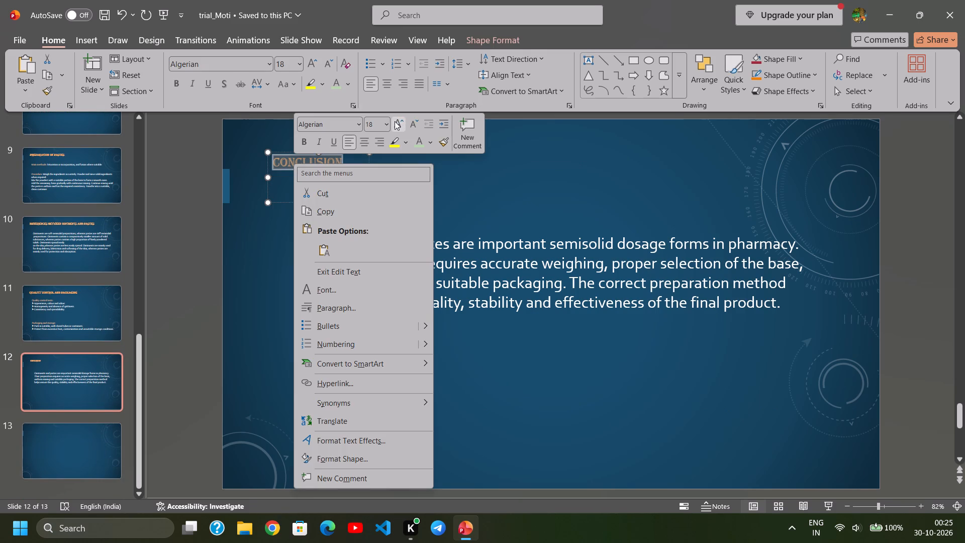
pyautogui.doubleClick(395, 121)
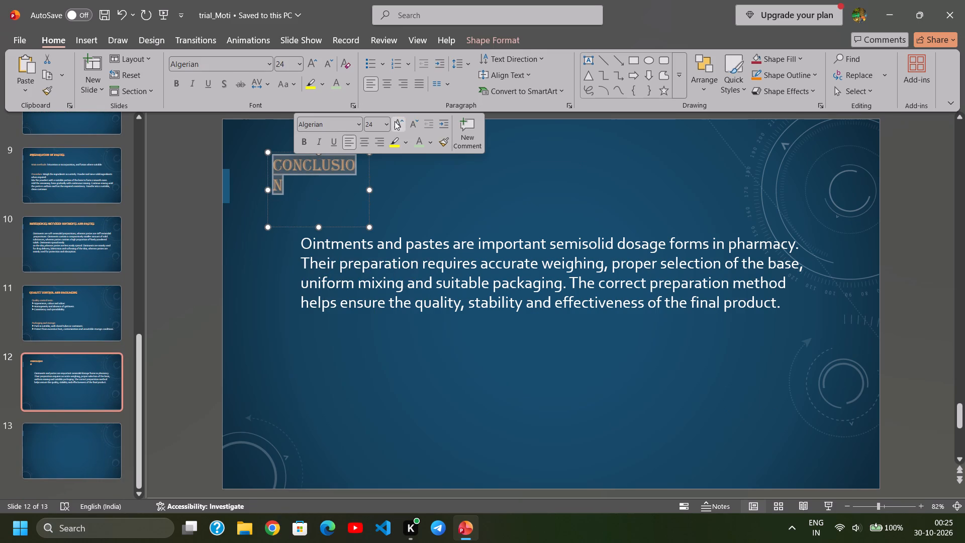
pyautogui.click(395, 121)
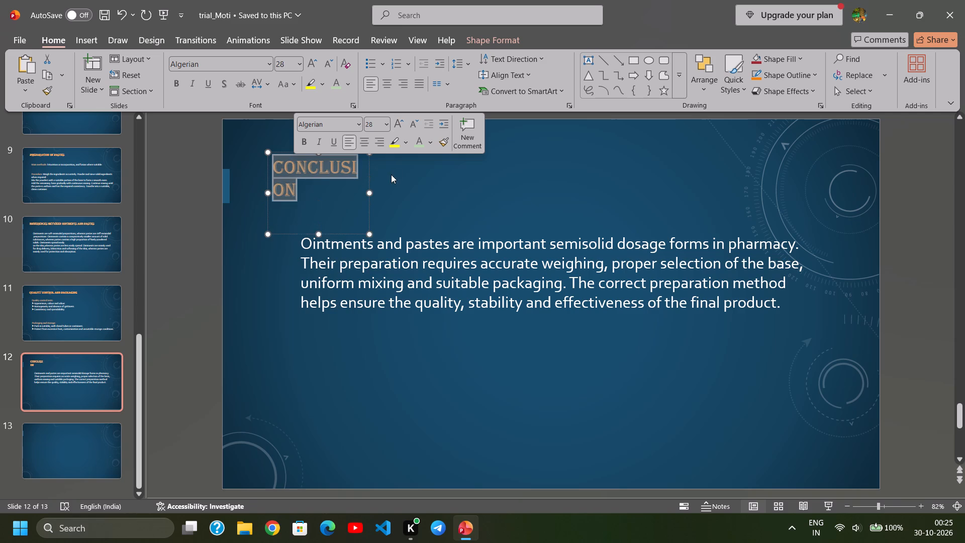
# Widen the "Conclusion" heading's text box on slide 12 to fit the word on one line, and reduce the box's height slightly.
pyautogui.moveTo(369, 192); pyautogui.dragTo(418, 170)
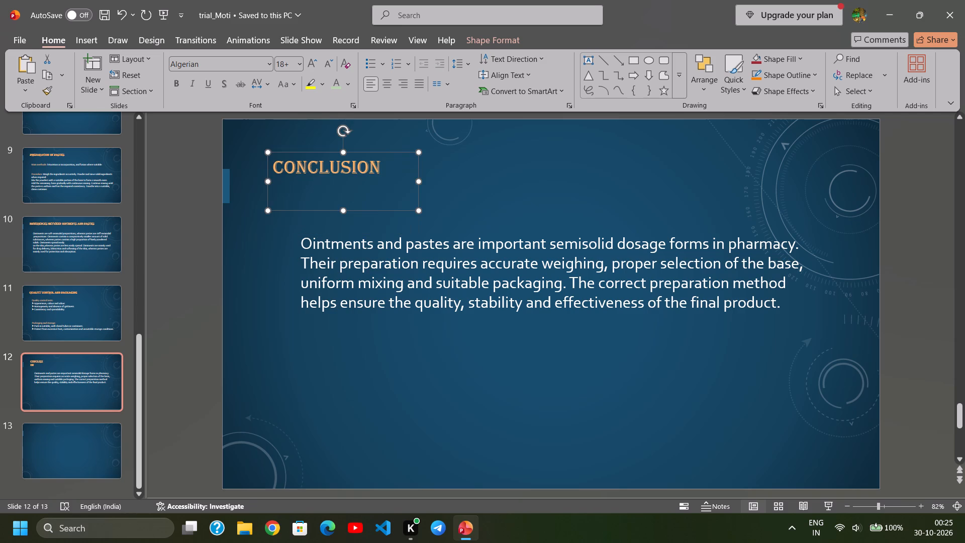
pyautogui.moveTo(345, 214); pyautogui.dragTo(342, 204)
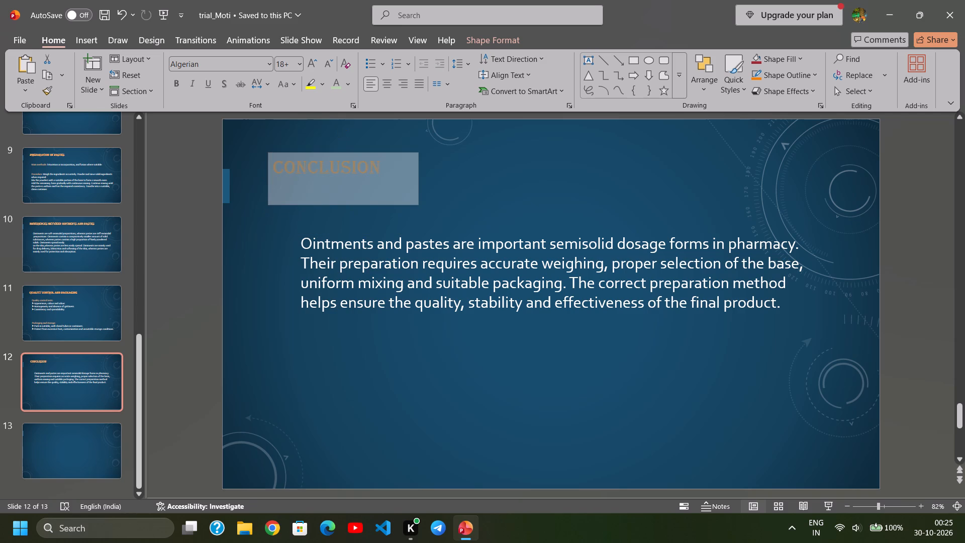
pyautogui.moveTo(342, 204); pyautogui.dragTo(342, 203)
pyautogui.click(339, 223)
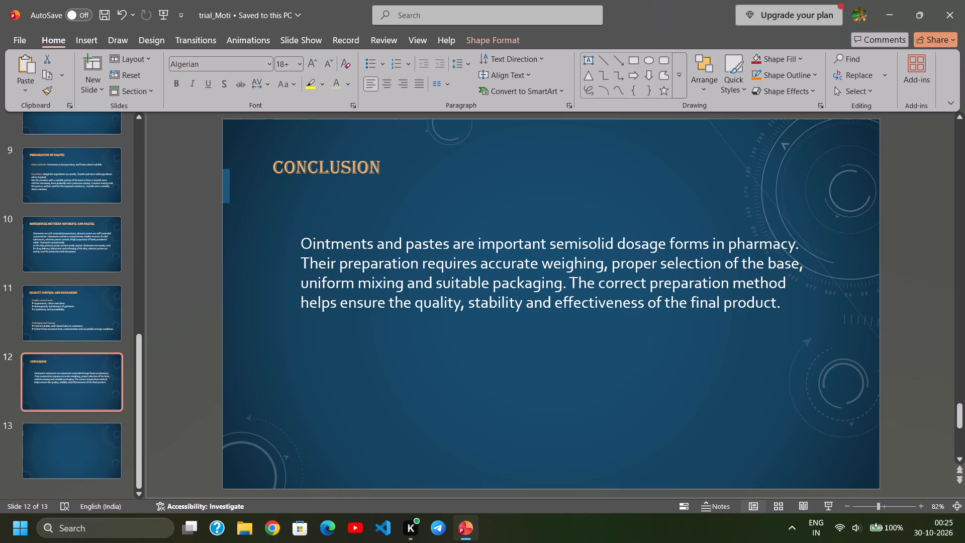
pyautogui.click(447, 353)
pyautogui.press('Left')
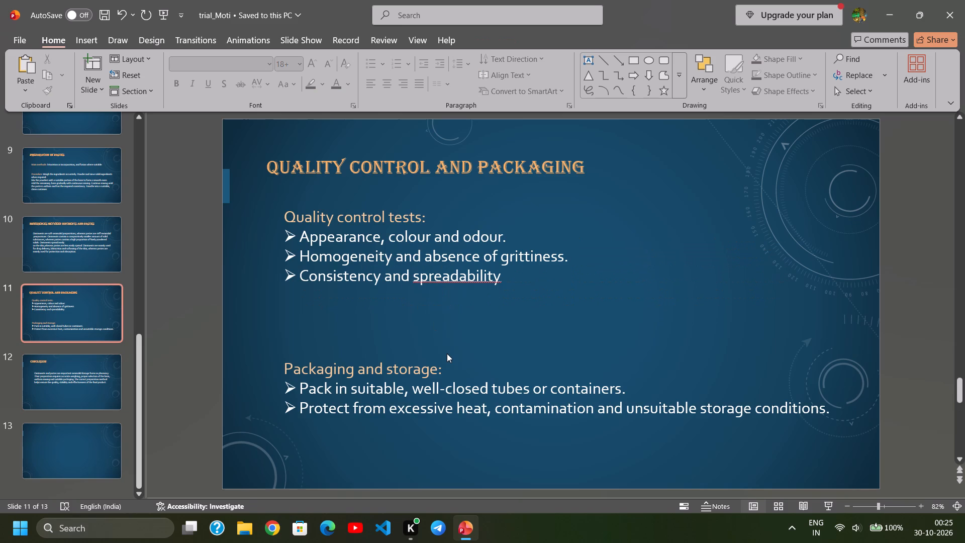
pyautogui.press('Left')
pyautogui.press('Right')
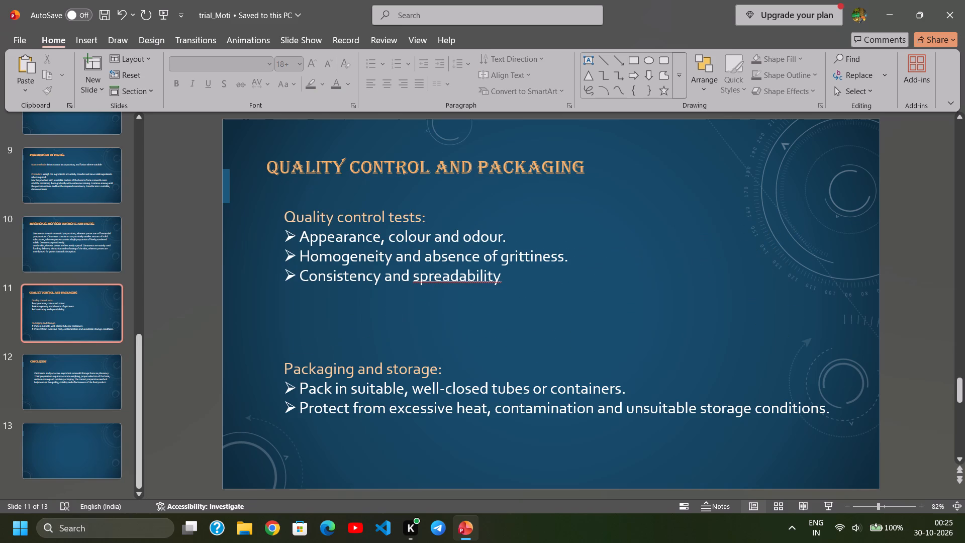
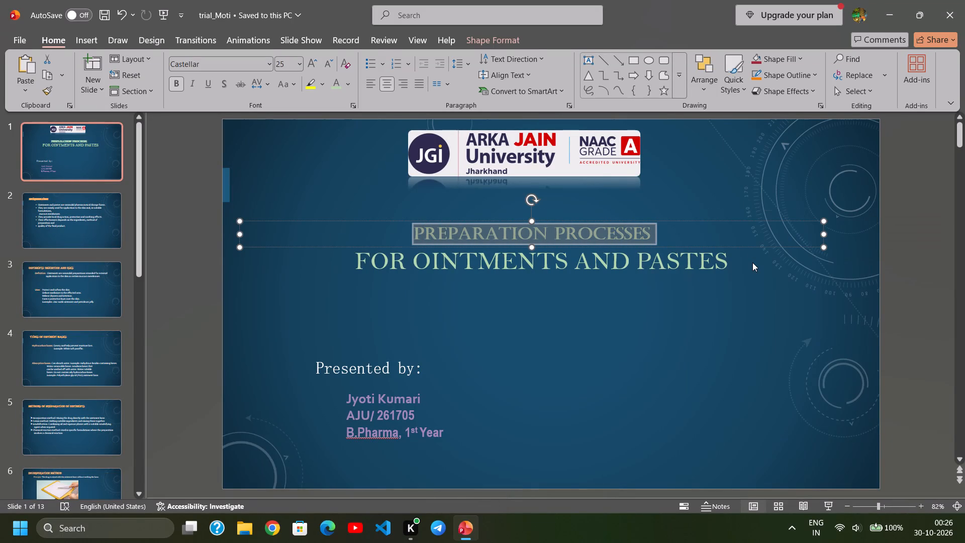
# Break the seminar title on slide 1 so that "for Ointments and Paste" starts on a second line.
pyautogui.click(606, 227)
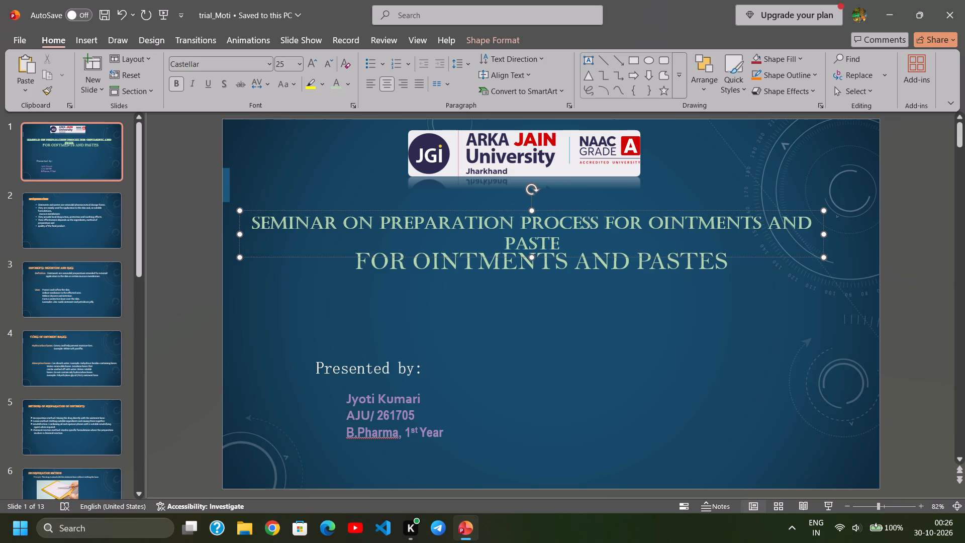
pyautogui.press('Return')
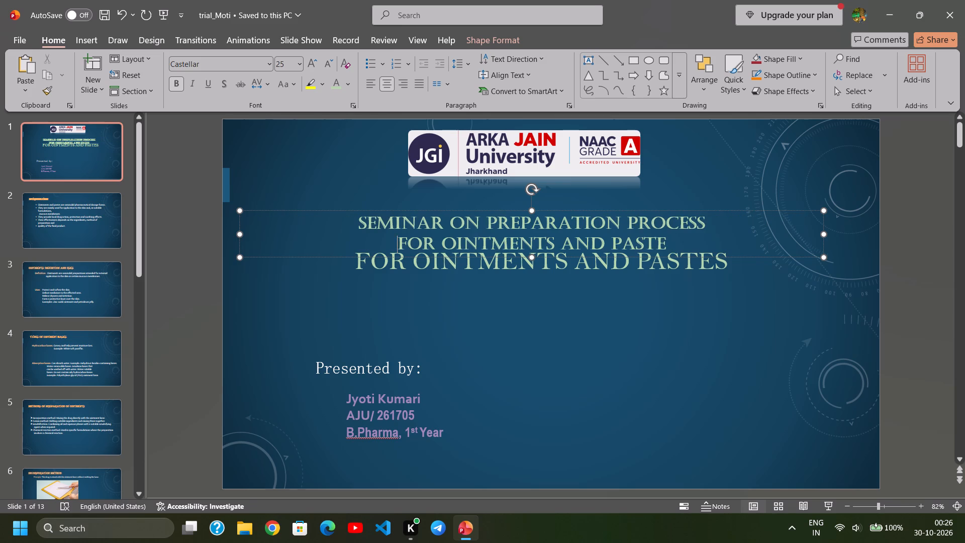
# Delete the redundant "For Ointments and Pastes" text overlapping the seminar title on slide 1.
pyautogui.click(353, 265)
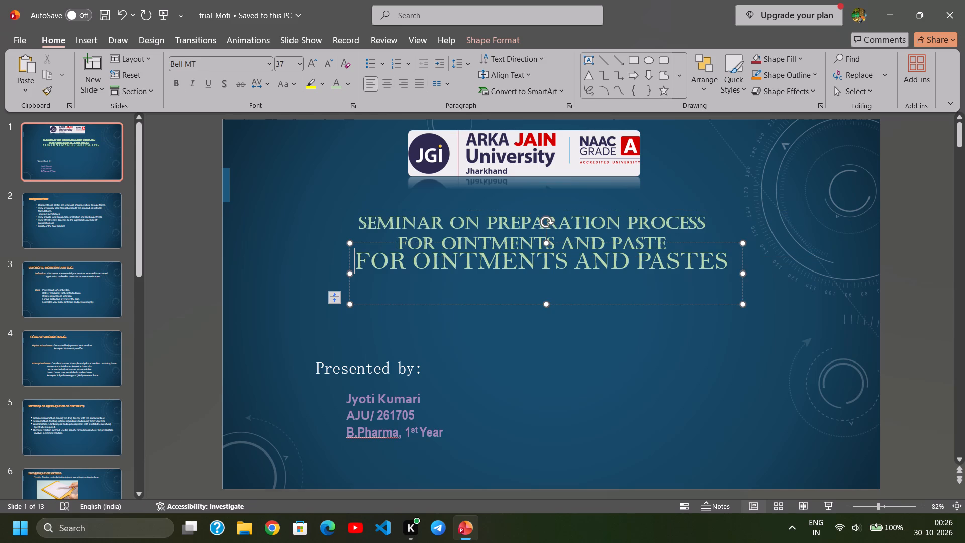
pyautogui.doubleClick(353, 265)
pyautogui.press('BackSpace')
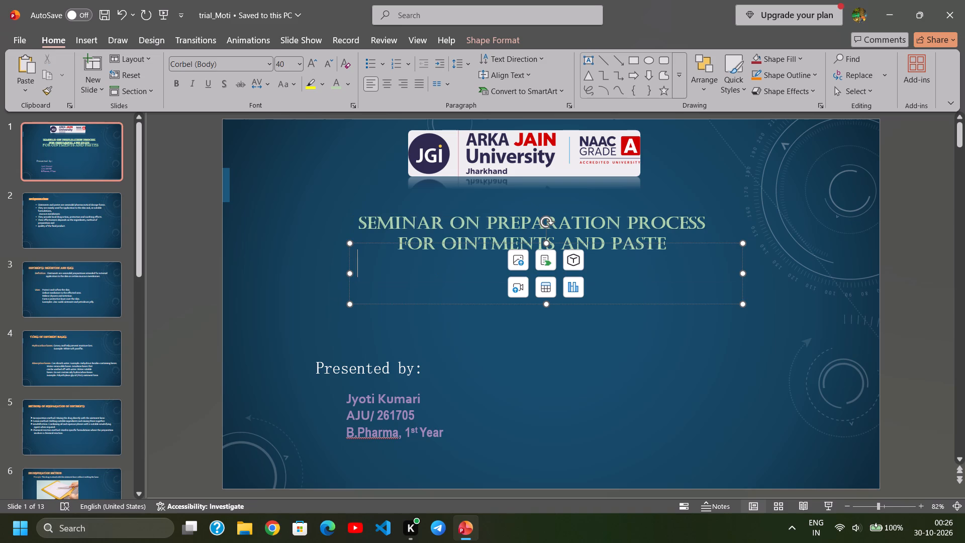
pyautogui.click(503, 368)
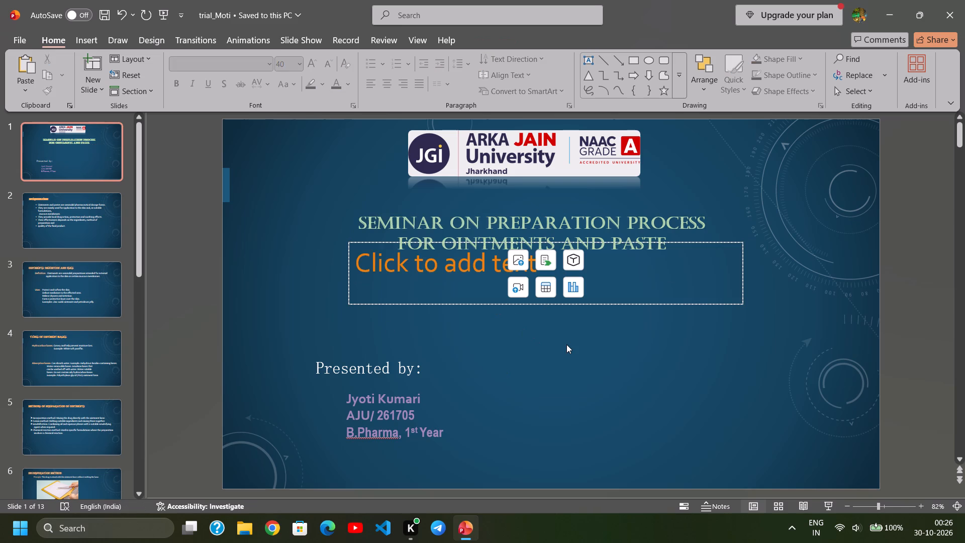
# Remove the empty content placeholder beneath the seminar title on slide 1.
pyautogui.click(566, 344)
pyautogui.press('BackSpace')
pyautogui.press('Delete')
pyautogui.click(468, 277)
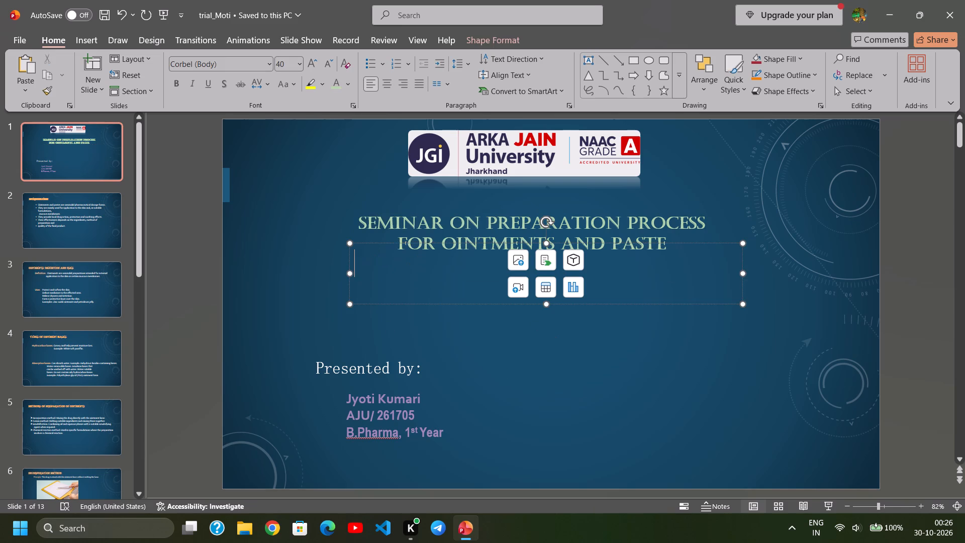
pyautogui.click(739, 226)
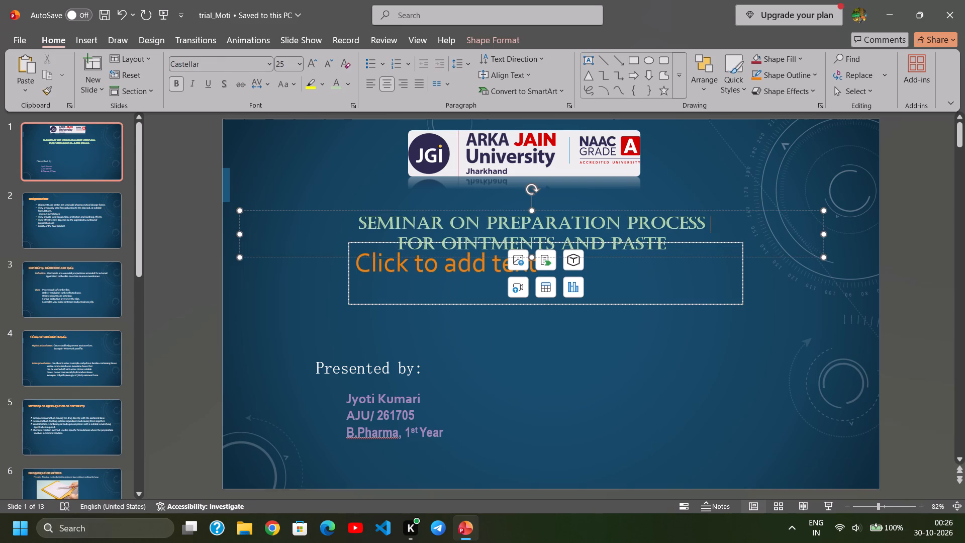
pyautogui.click(655, 298)
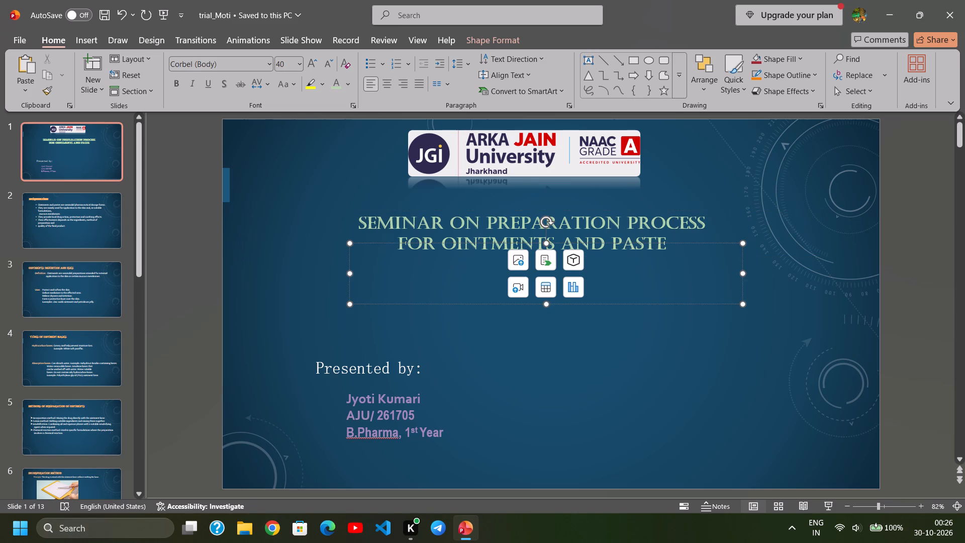
pyautogui.click(592, 370)
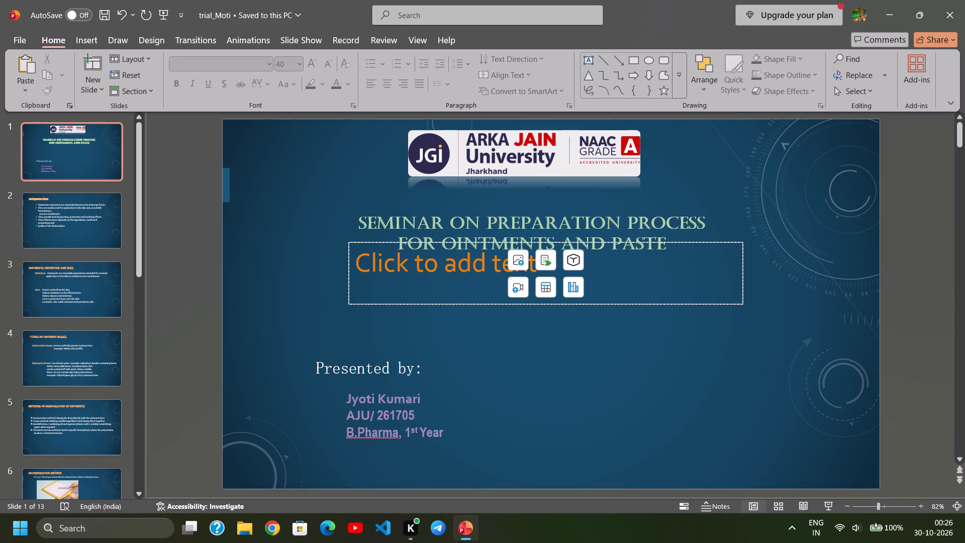
pyautogui.rightClick(621, 283)
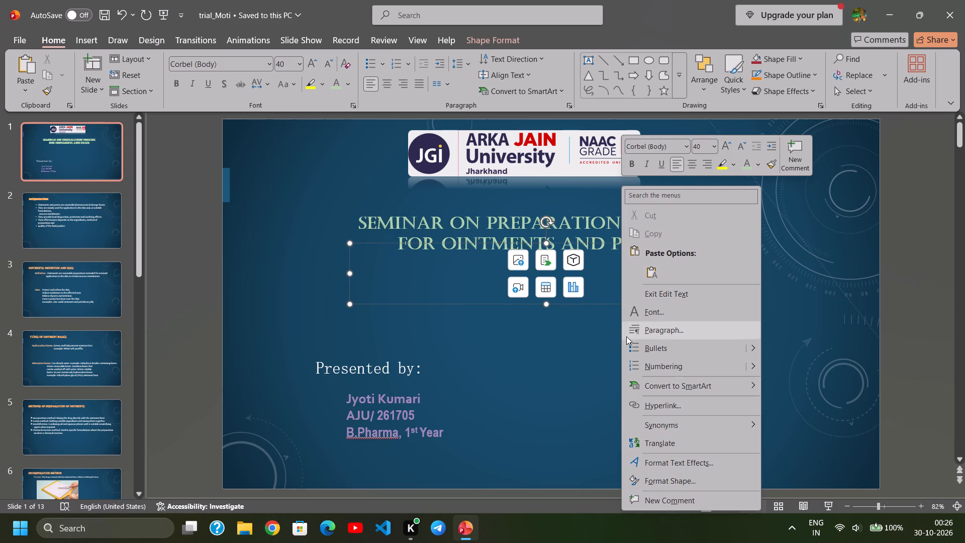
pyautogui.click(598, 281)
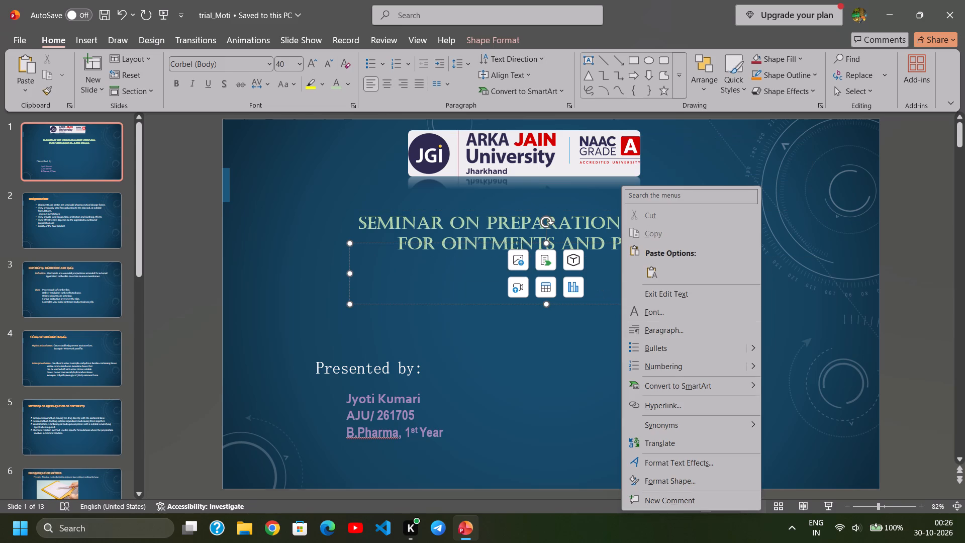
pyautogui.click(463, 307)
pyautogui.moveTo(463, 307); pyautogui.dragTo(463, 340)
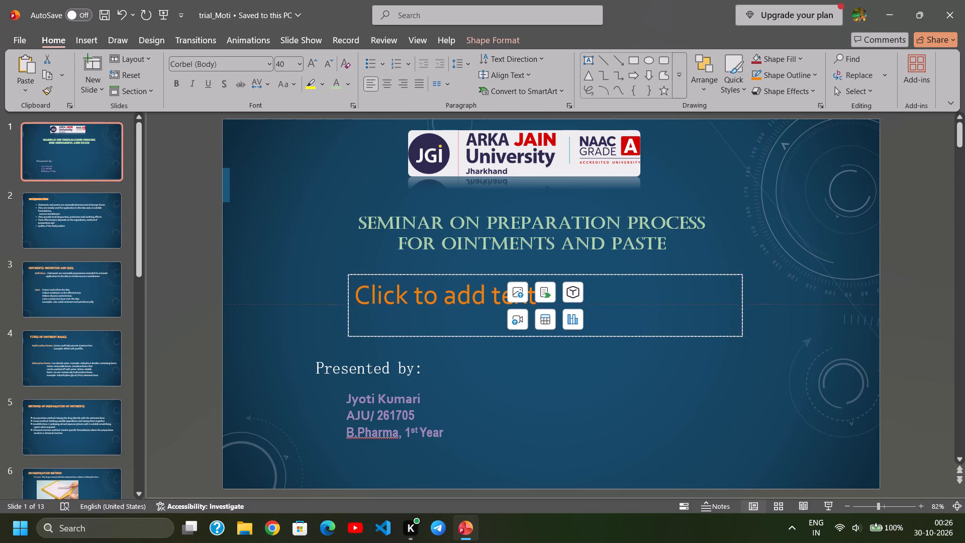
pyautogui.moveTo(463, 340); pyautogui.dragTo(463, 339)
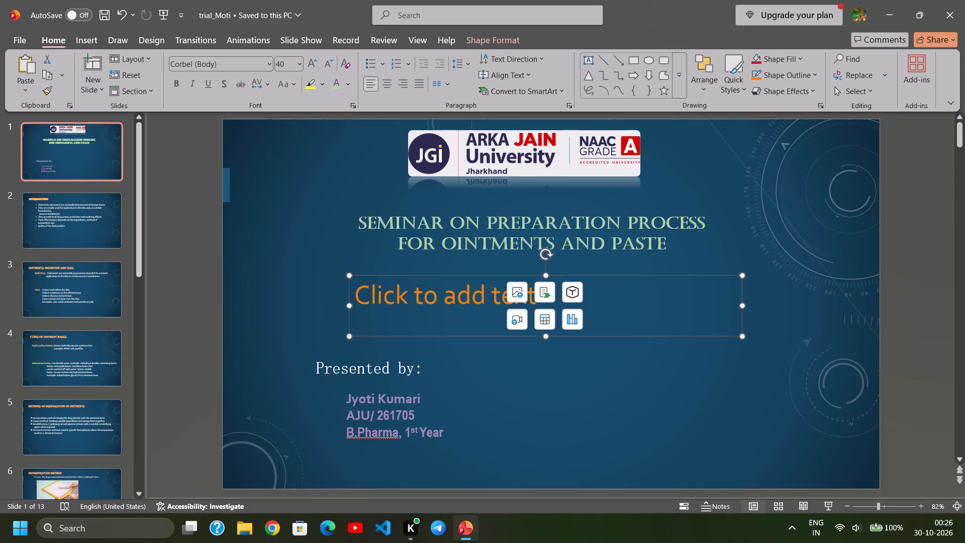
pyautogui.rightClick(350, 280)
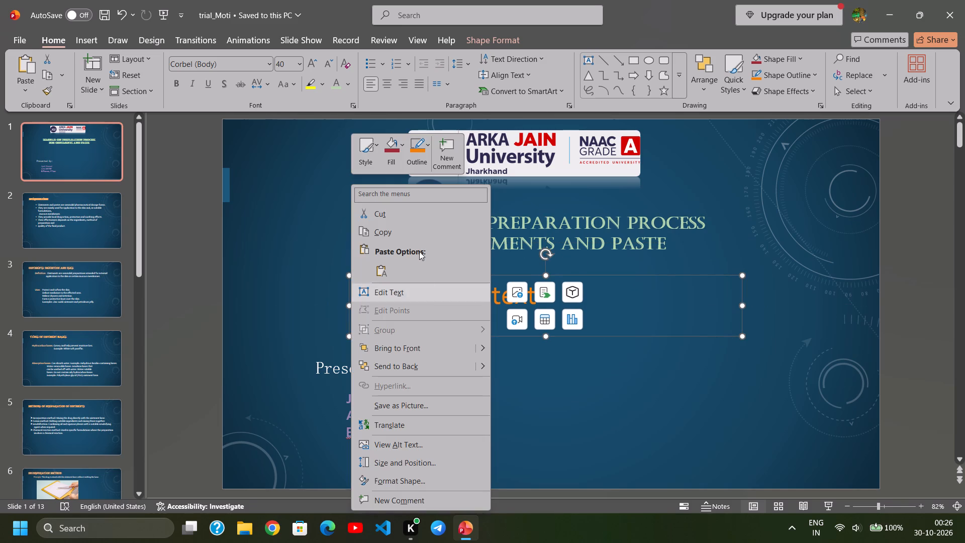
pyautogui.click(414, 222)
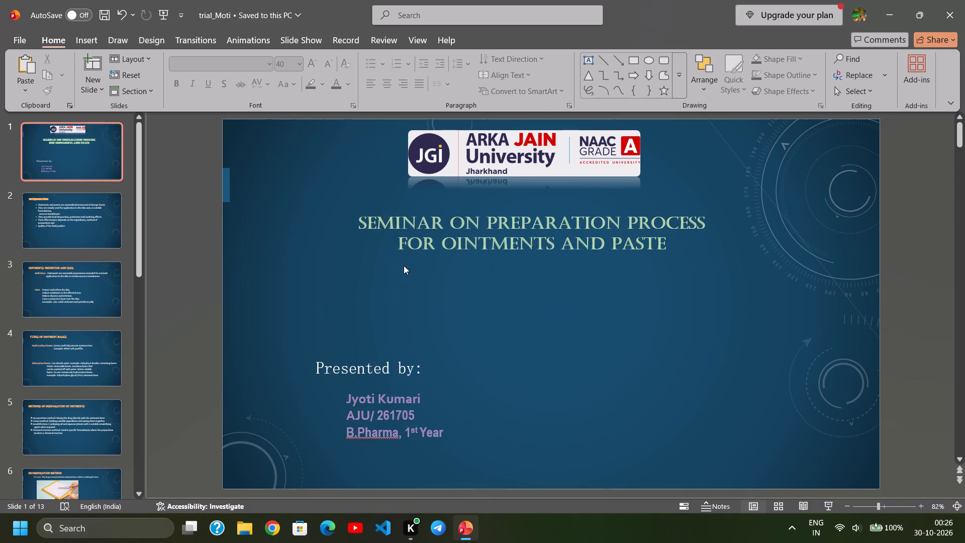
# Move the two-line seminar title on slide 1 slightly down, away from the university logo.
pyautogui.click(488, 246)
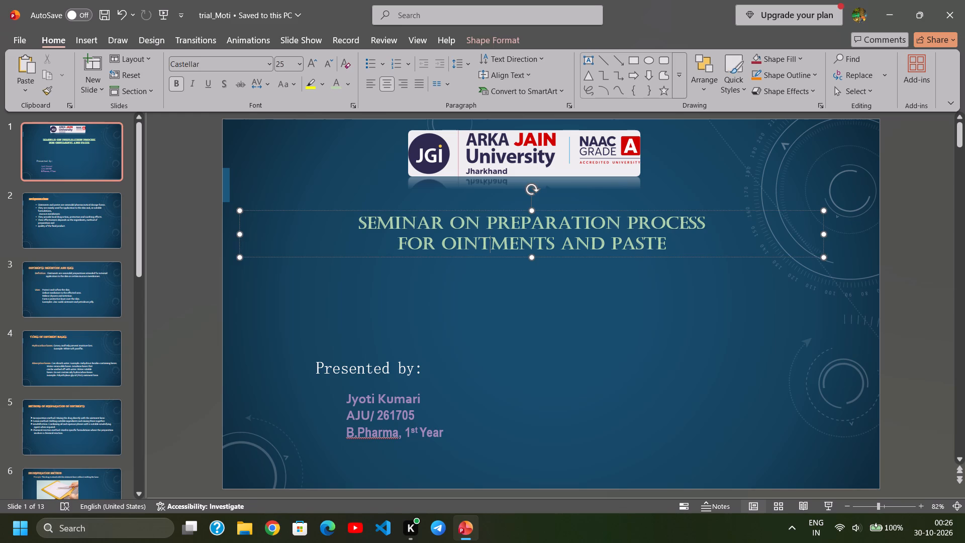
pyautogui.moveTo(523, 259); pyautogui.dragTo(522, 274)
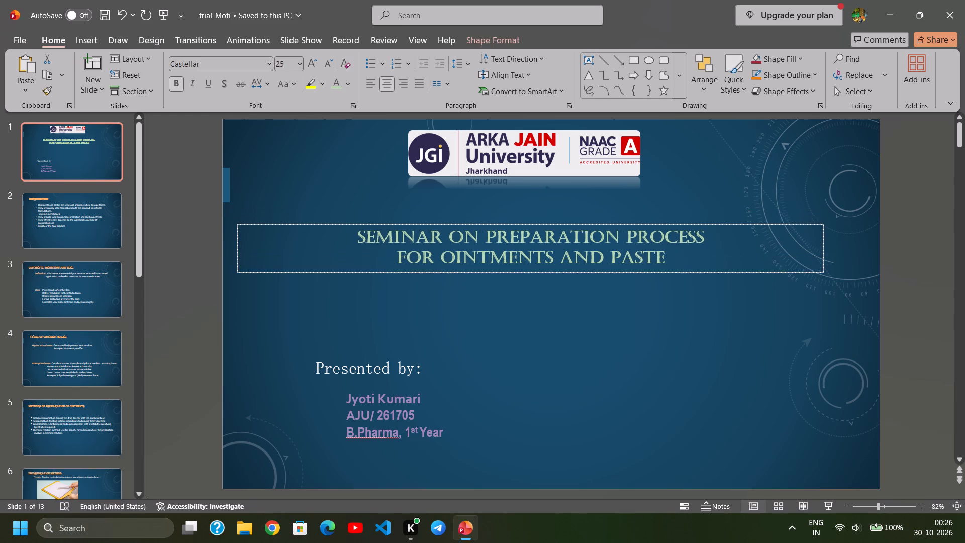
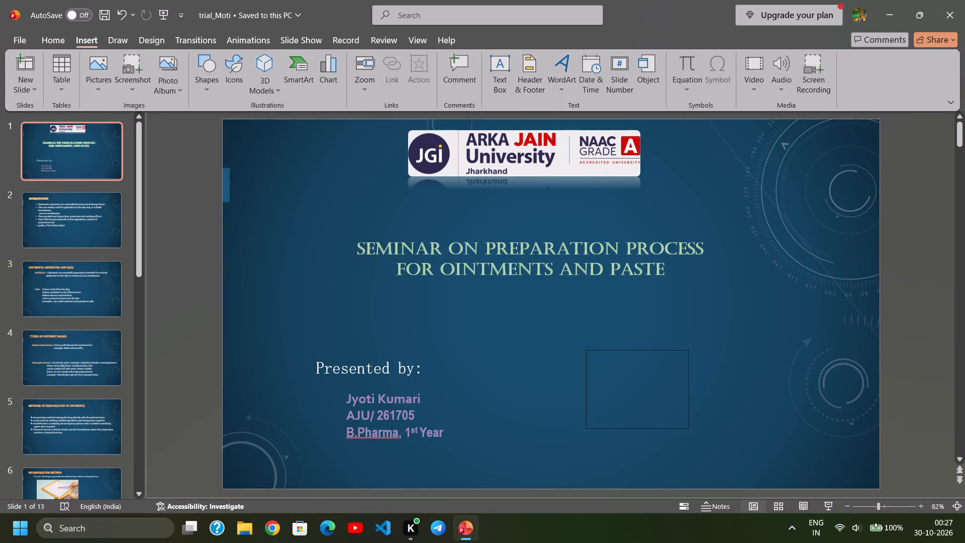
# Add a text box to the lower right of slide 1 and paste the "Submitted By :-" student details block into it.
pyautogui.moveTo(698, 432); pyautogui.dragTo(777, 463)
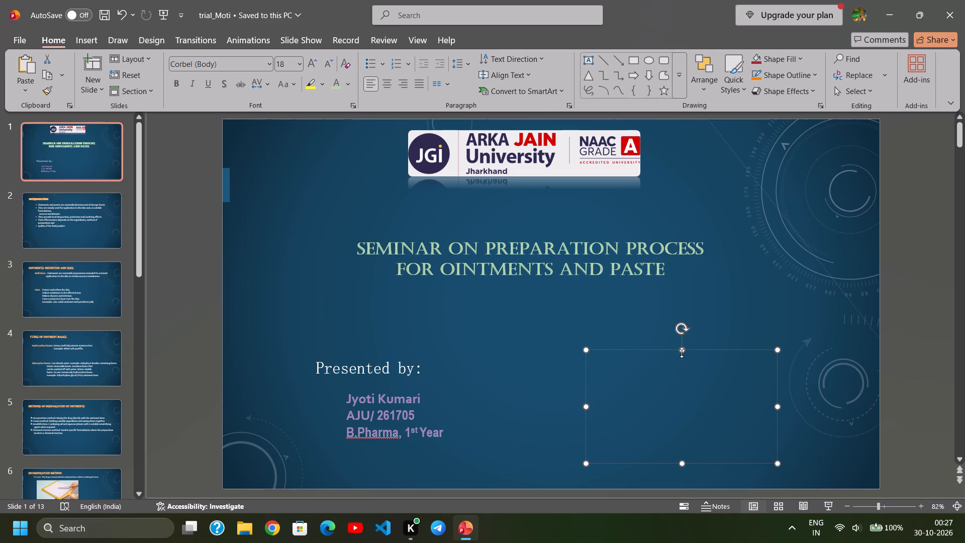
pyautogui.moveTo(681, 356); pyautogui.dragTo(666, 332)
pyautogui.click(586, 336)
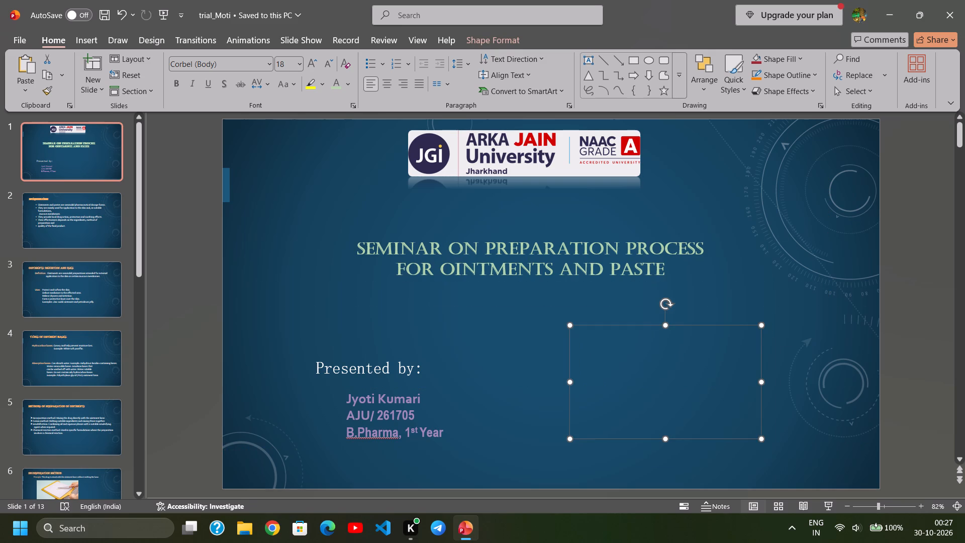
pyautogui.doubleClick(584, 340)
pyautogui.hotkey('ctrl', 'v')
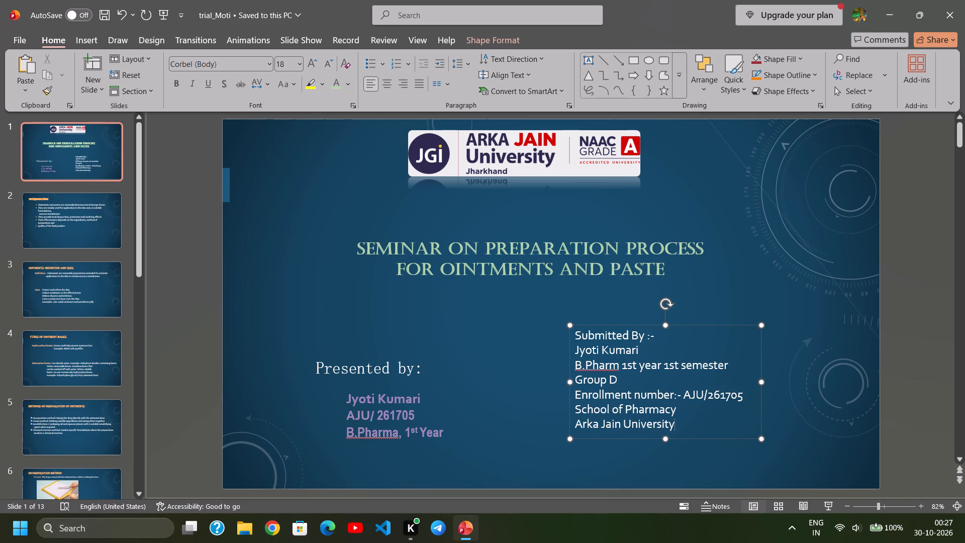
# Make all the text in the "Submitted By :-" details block on slide 1 bold.
pyautogui.moveTo(676, 425); pyautogui.dragTo(586, 329)
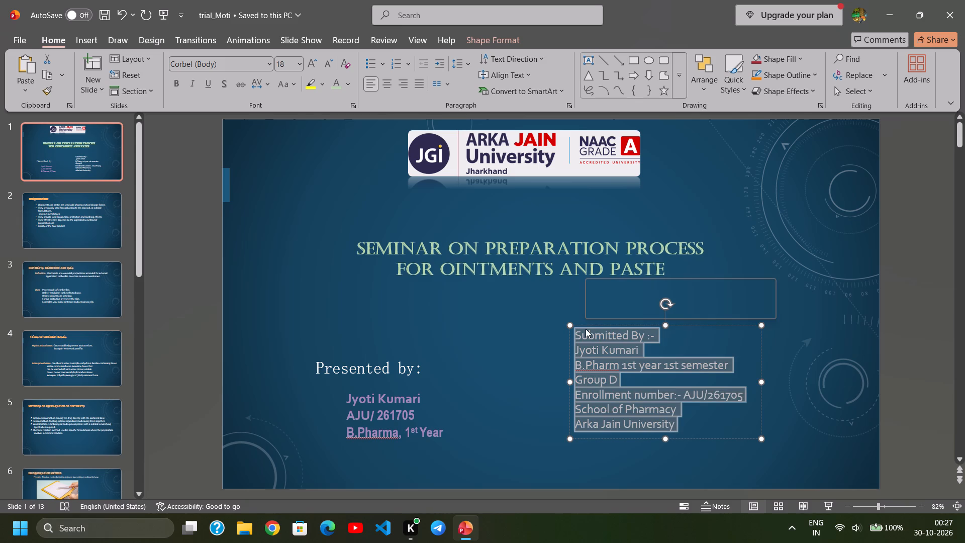
pyautogui.click(598, 314)
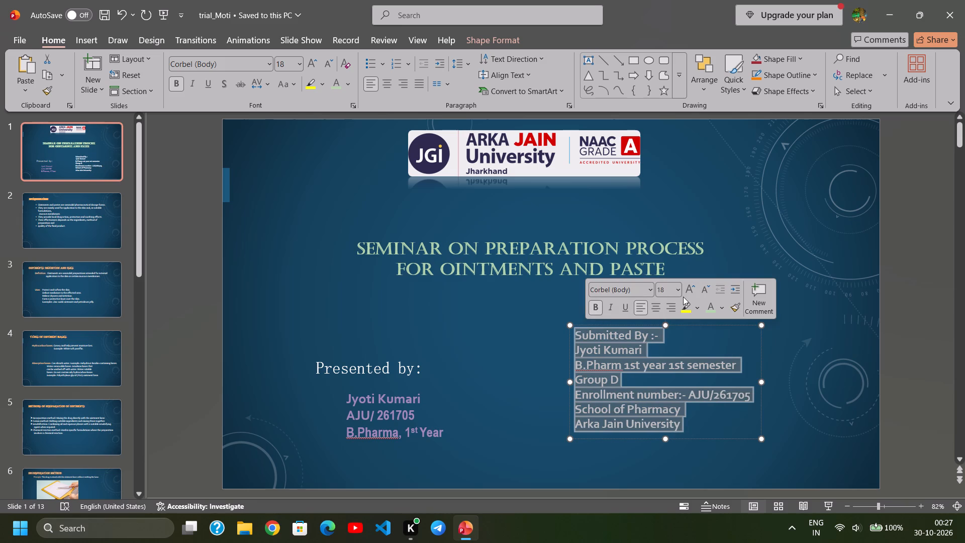
pyautogui.click(686, 299)
pyautogui.click(552, 313)
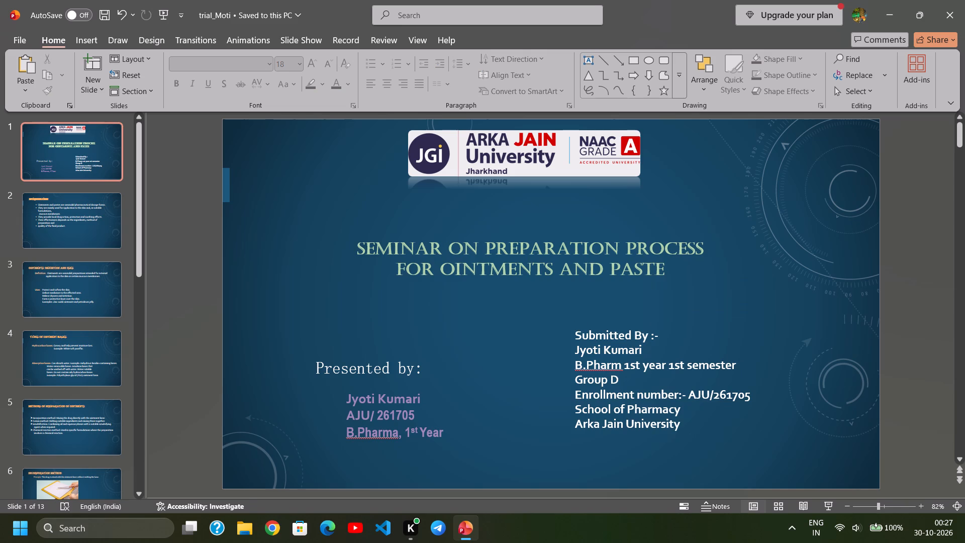
# Open the highlight colour choices for the words "Submitted By" in the details block on slide 1.
pyautogui.moveTo(649, 340); pyautogui.dragTo(601, 336)
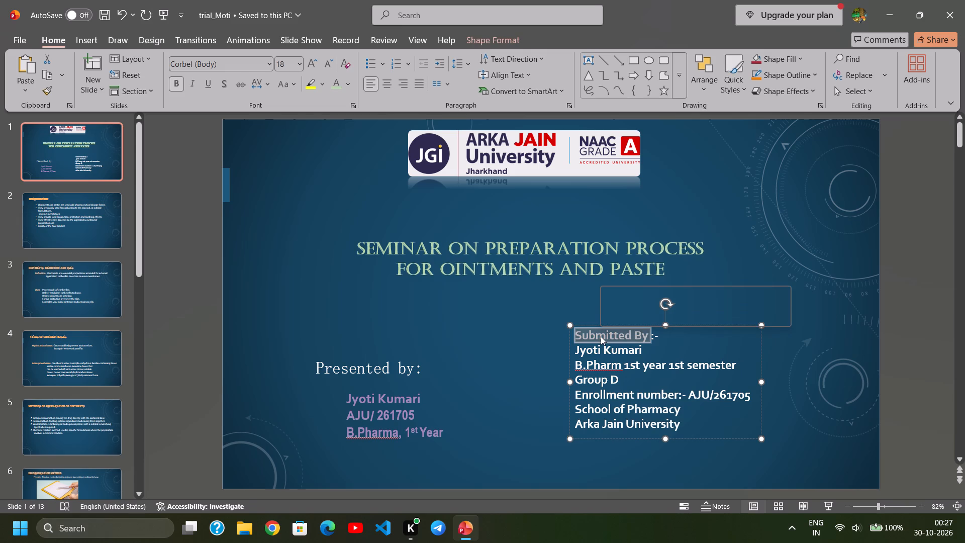
pyautogui.click(710, 309)
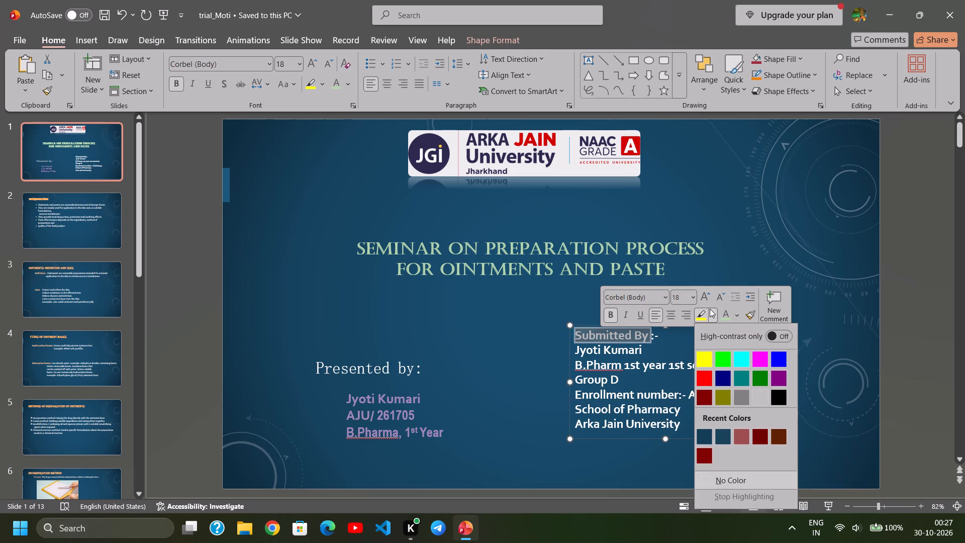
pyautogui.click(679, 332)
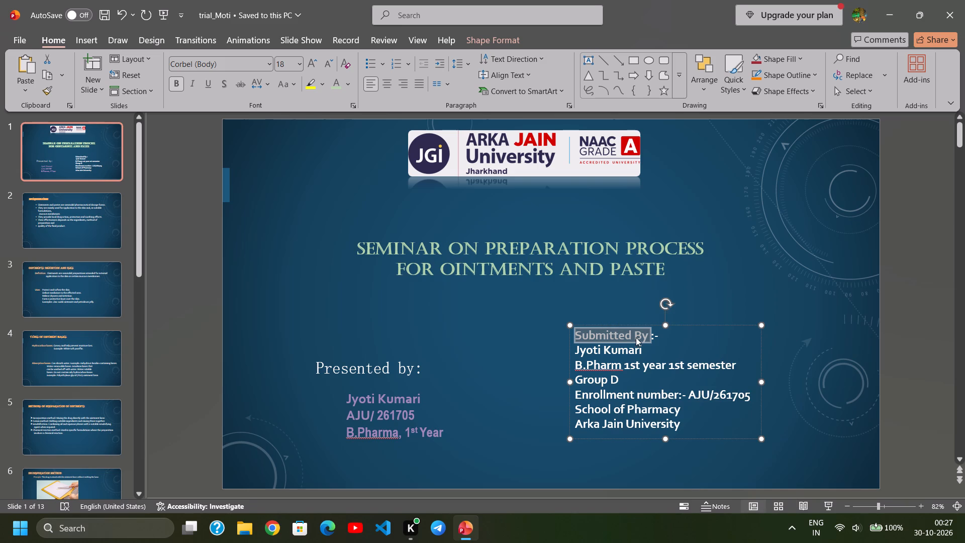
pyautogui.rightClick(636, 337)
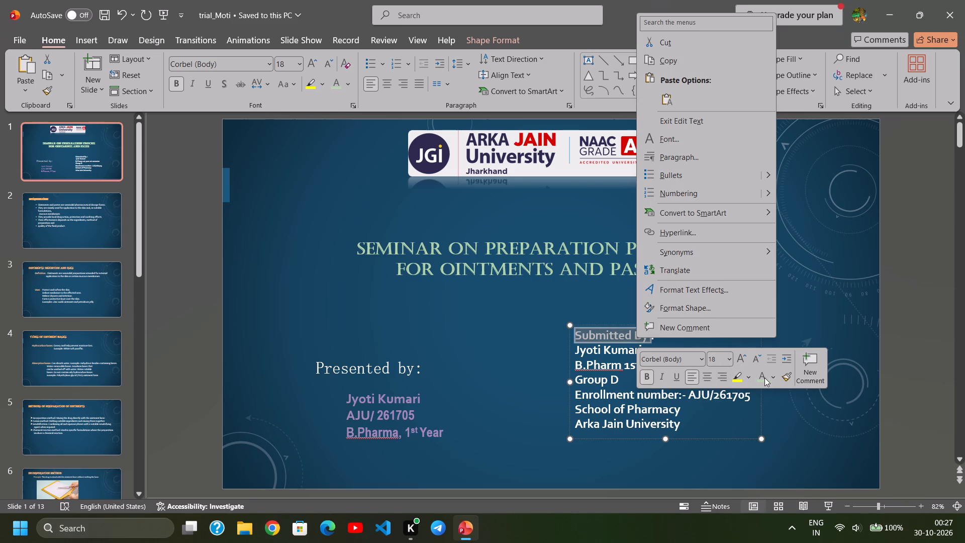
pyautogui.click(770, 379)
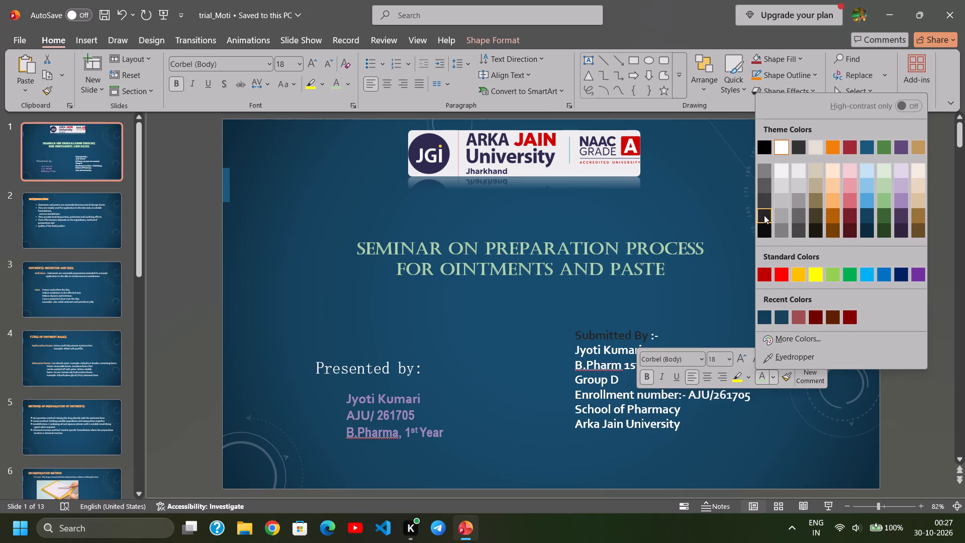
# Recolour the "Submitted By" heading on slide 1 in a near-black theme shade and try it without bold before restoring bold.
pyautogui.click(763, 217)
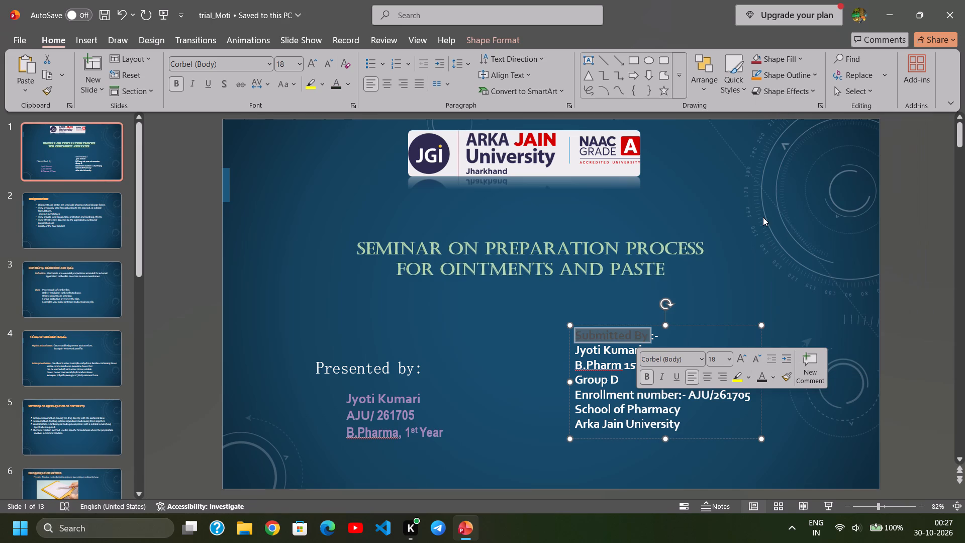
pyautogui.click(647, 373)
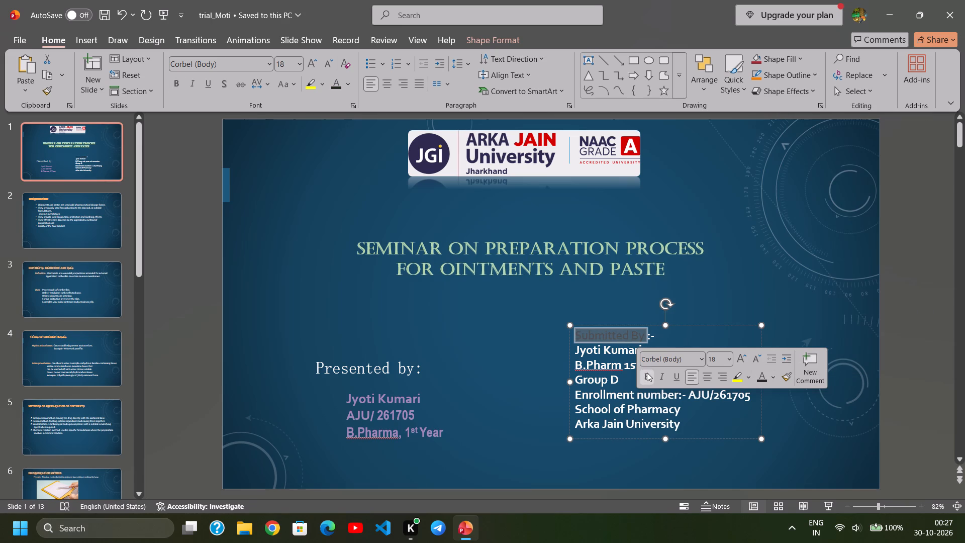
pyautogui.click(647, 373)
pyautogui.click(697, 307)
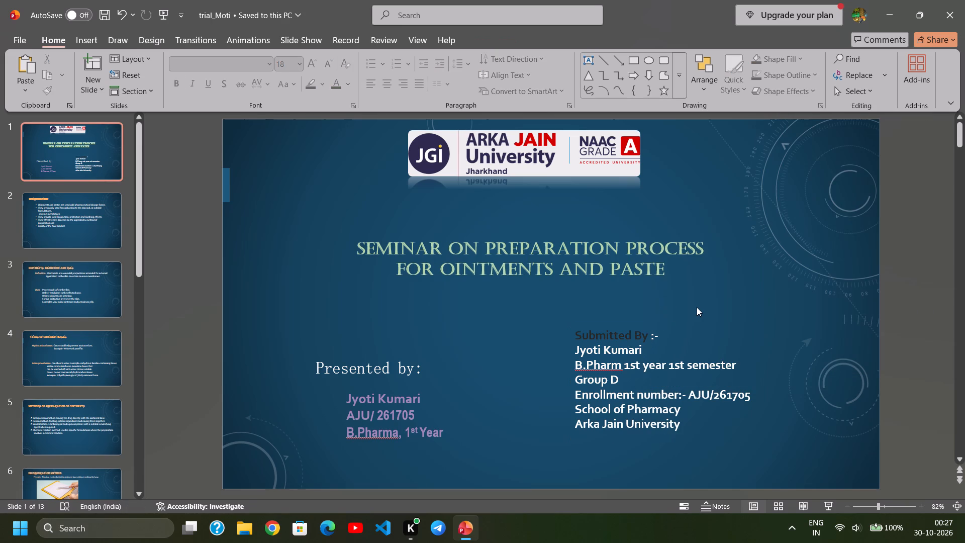
# Set the font colour of the "Submitted By" heading in the submission details on slide 1 to the white theme colour.
pyautogui.click(634, 338)
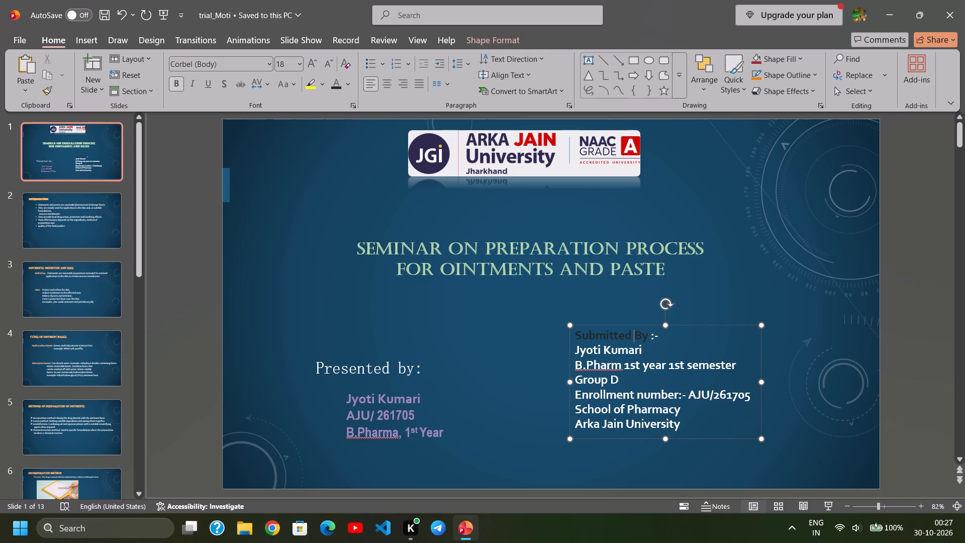
pyautogui.moveTo(647, 334); pyautogui.dragTo(588, 336)
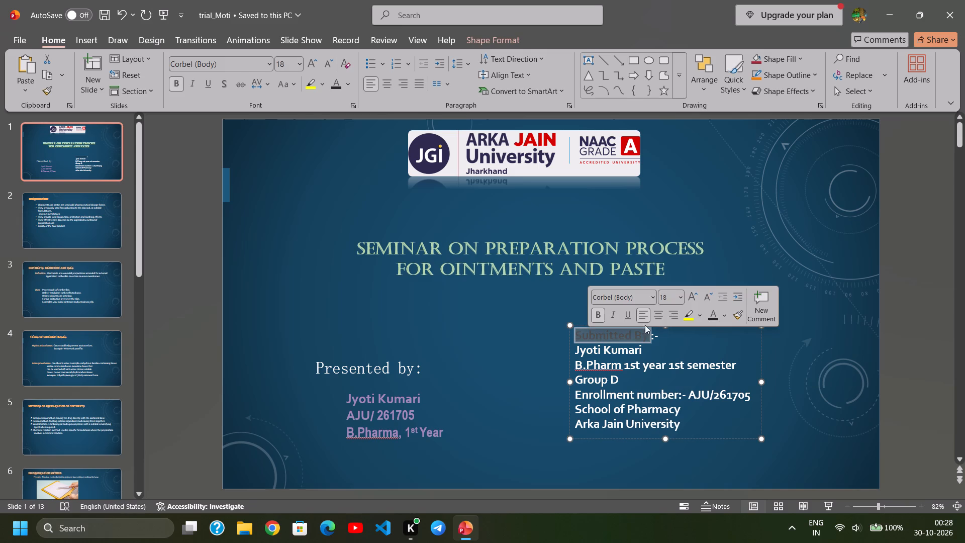
pyautogui.click(721, 314)
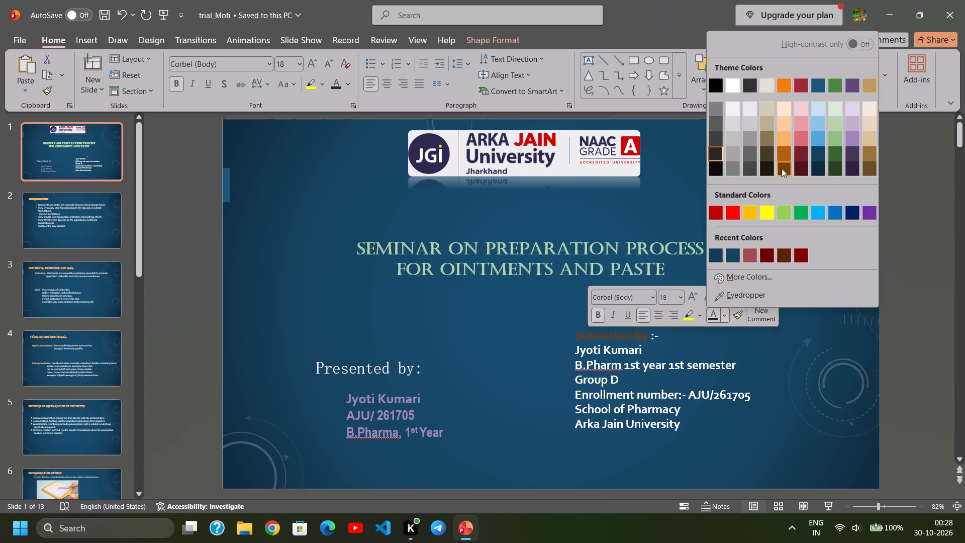
pyautogui.click(731, 90)
pyautogui.click(519, 315)
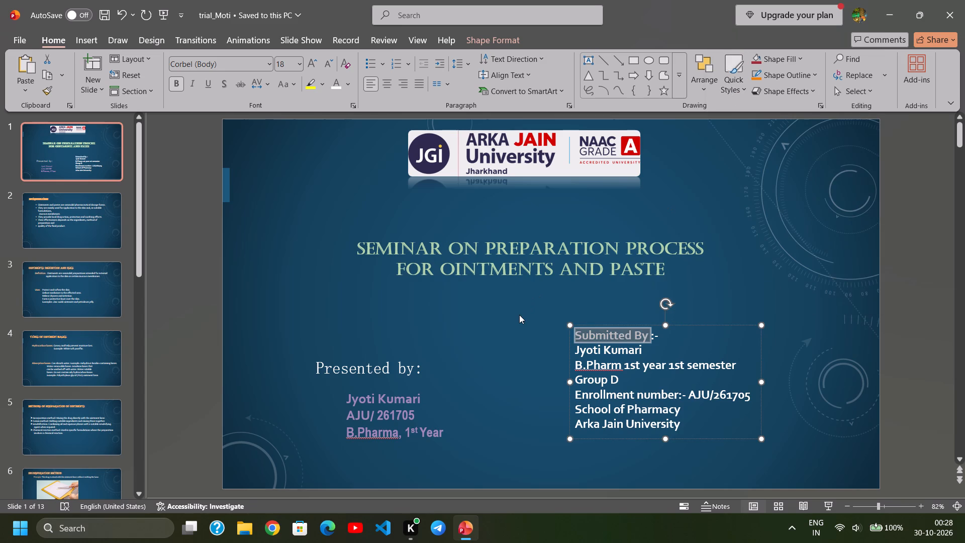
# Delete the purple presenter name, enrollment number and course text beneath "Presented by:" on slide 1.
pyautogui.click(449, 438)
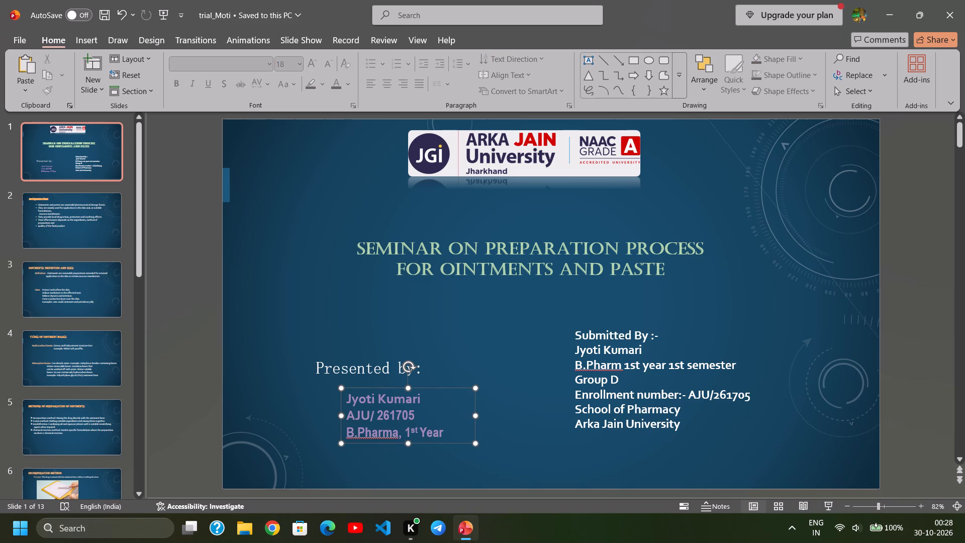
pyautogui.click(449, 456)
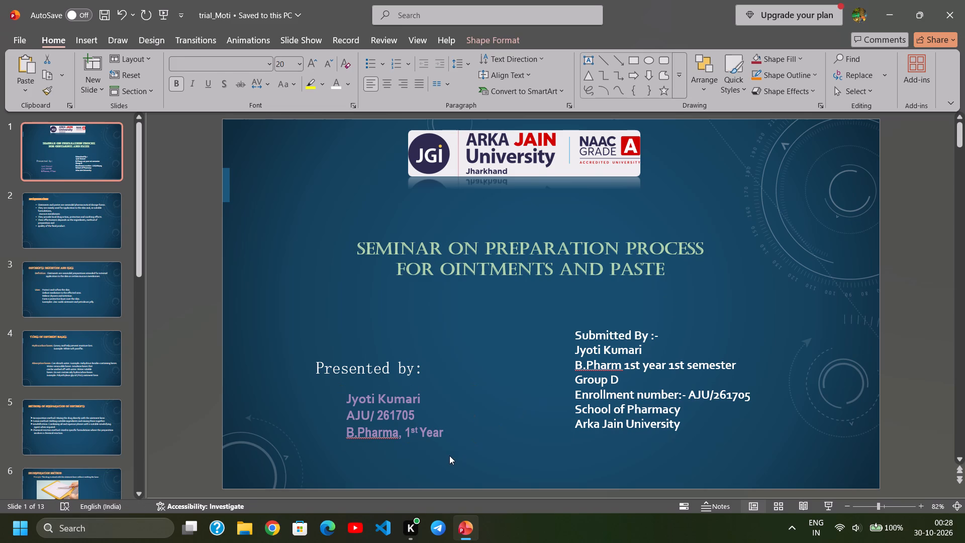
pyautogui.moveTo(449, 456); pyautogui.dragTo(469, 432)
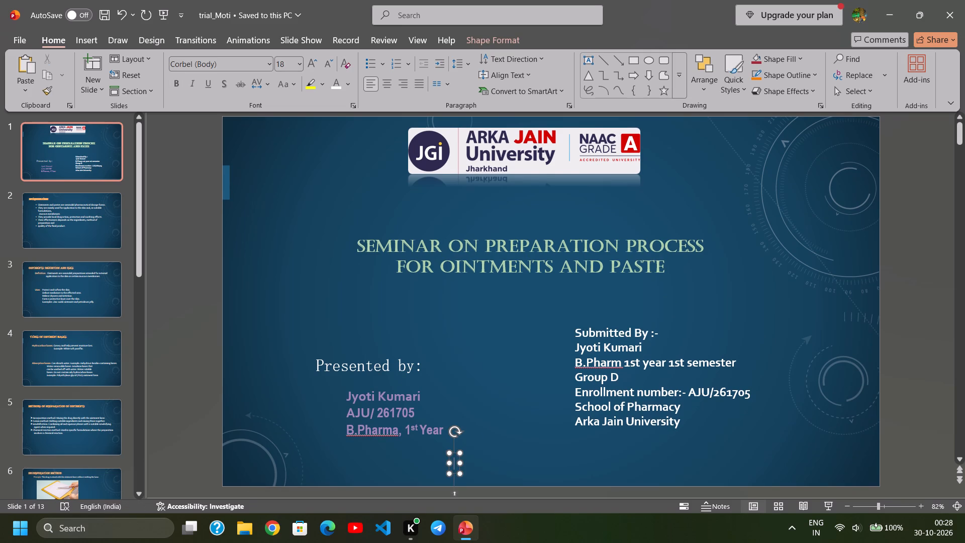
pyautogui.click(469, 432)
pyautogui.click(464, 448)
pyautogui.moveTo(464, 448); pyautogui.dragTo(365, 406)
pyautogui.doubleClick(365, 406)
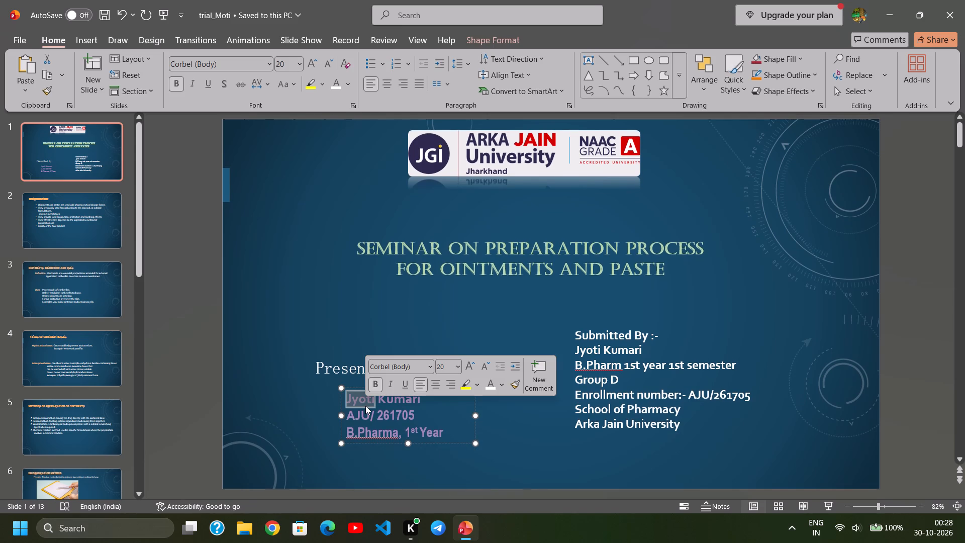
pyautogui.hotkey('ctrl', 'a')
pyautogui.press('Delete')
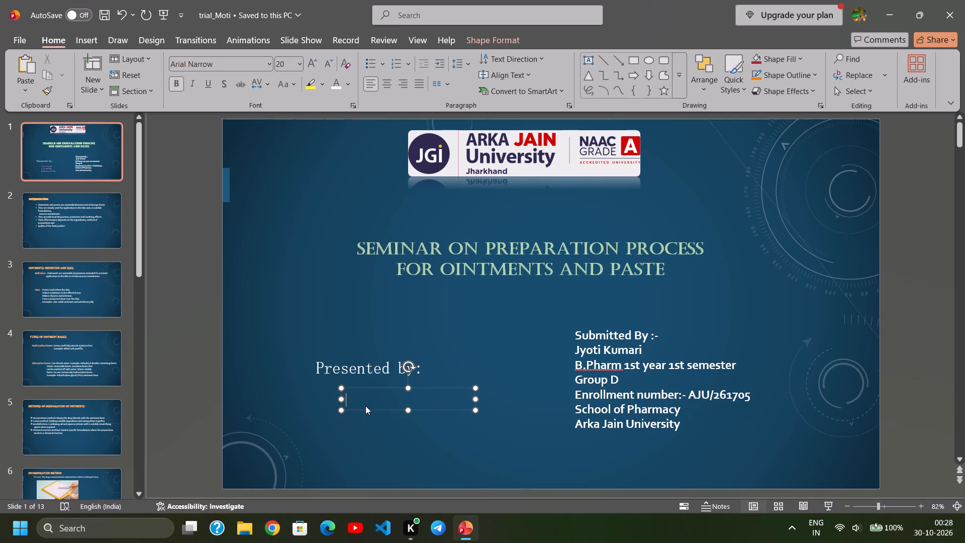
pyautogui.press('Delete')
# Open the "Presented by:" label on slide 1 for editing.
pyautogui.doubleClick(366, 368)
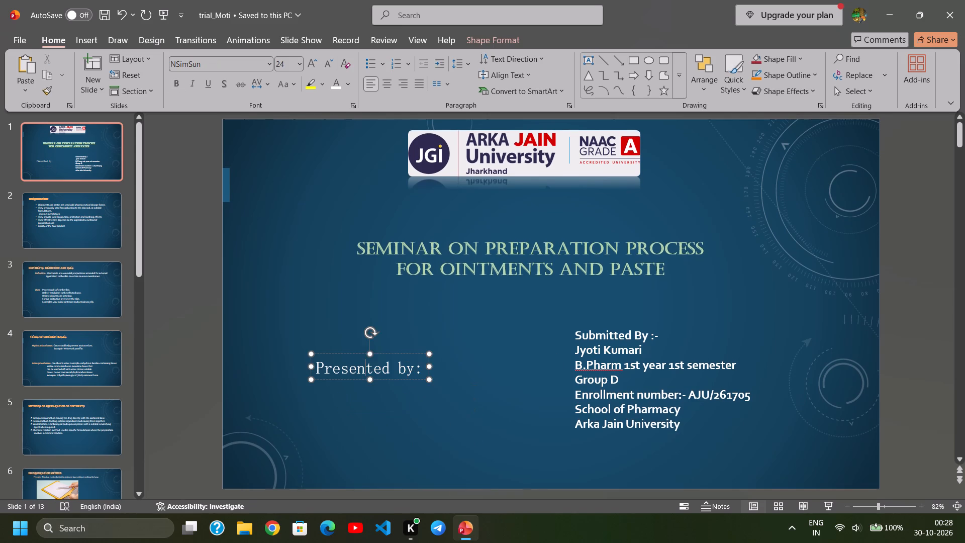
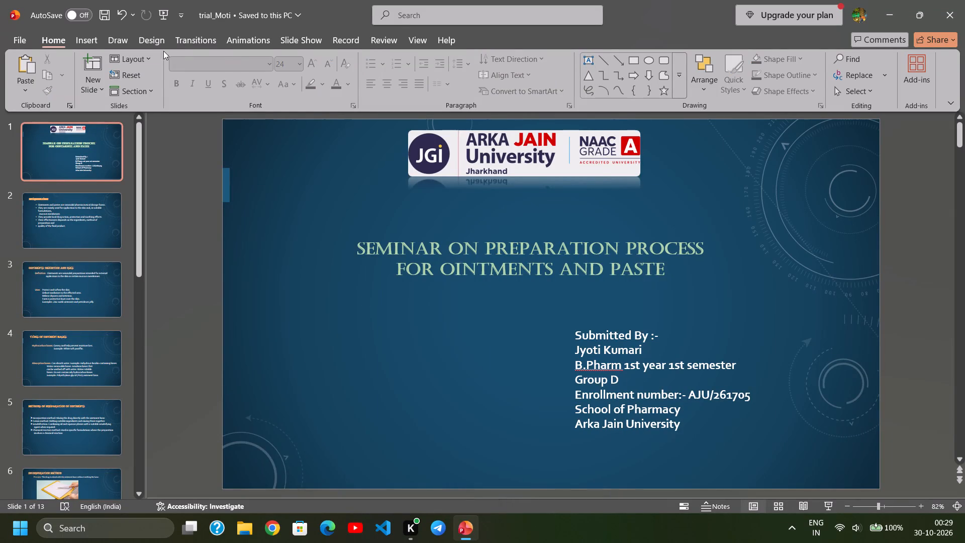
# Add a text box beside the submission details on slide 1 and paste the copied "UNDER THE GUIDANCE OF" supervisor details into it.
pyautogui.click(88, 36)
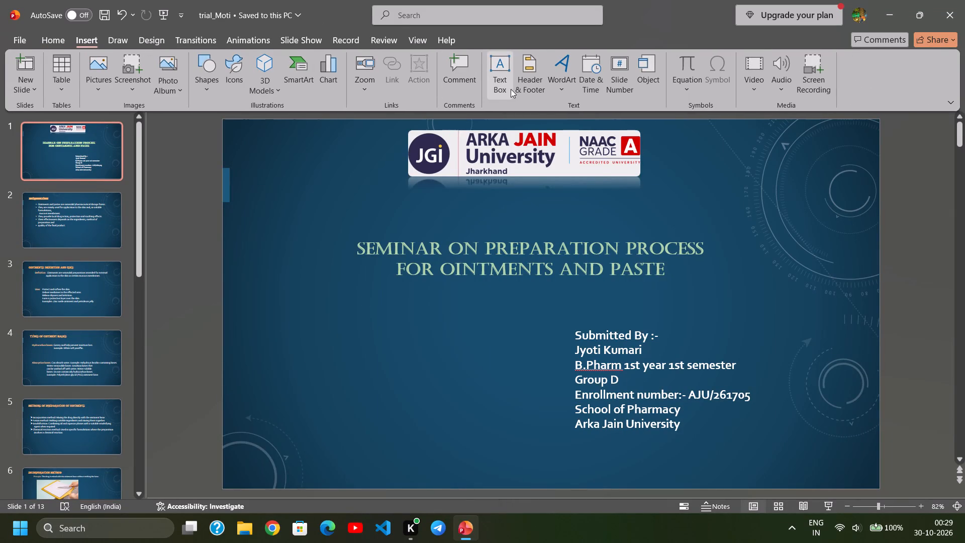
pyautogui.click(507, 86)
pyautogui.moveTo(302, 336); pyautogui.dragTo(419, 425)
pyautogui.moveTo(419, 425); pyautogui.dragTo(452, 422)
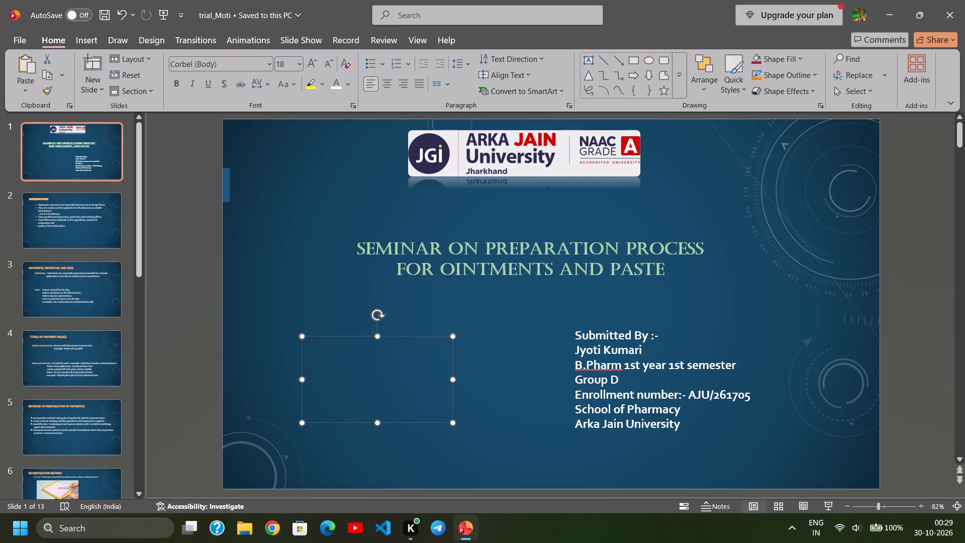
pyautogui.hotkey('ctrl', 'v')
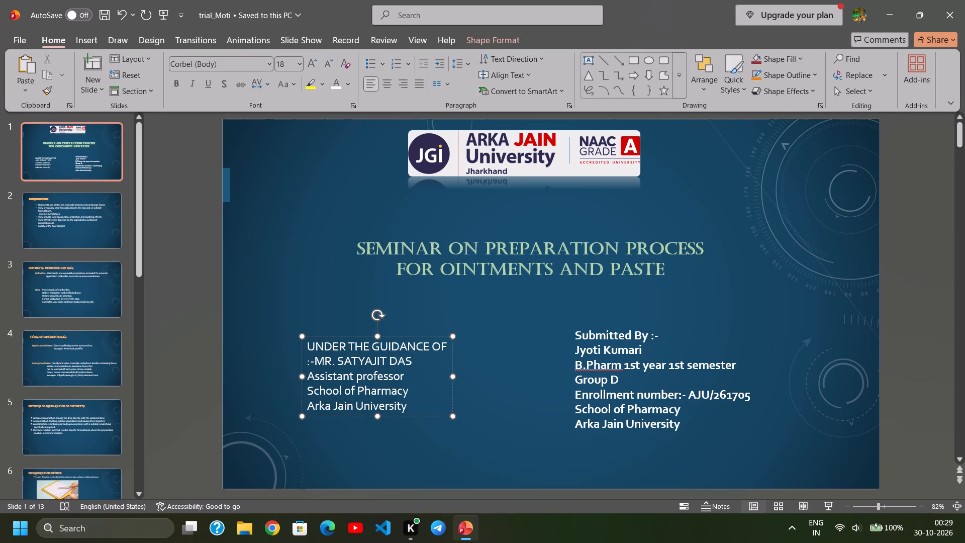
# Make all the supervisor guidance text on slide 1 bold.
pyautogui.moveTo(410, 406); pyautogui.dragTo(321, 355)
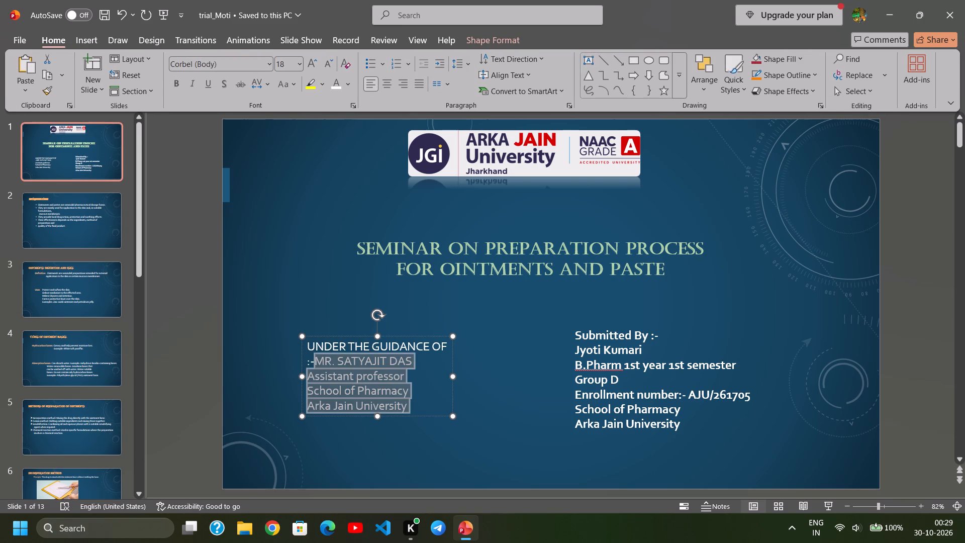
pyautogui.moveTo(321, 355); pyautogui.dragTo(312, 352)
pyautogui.click(324, 329)
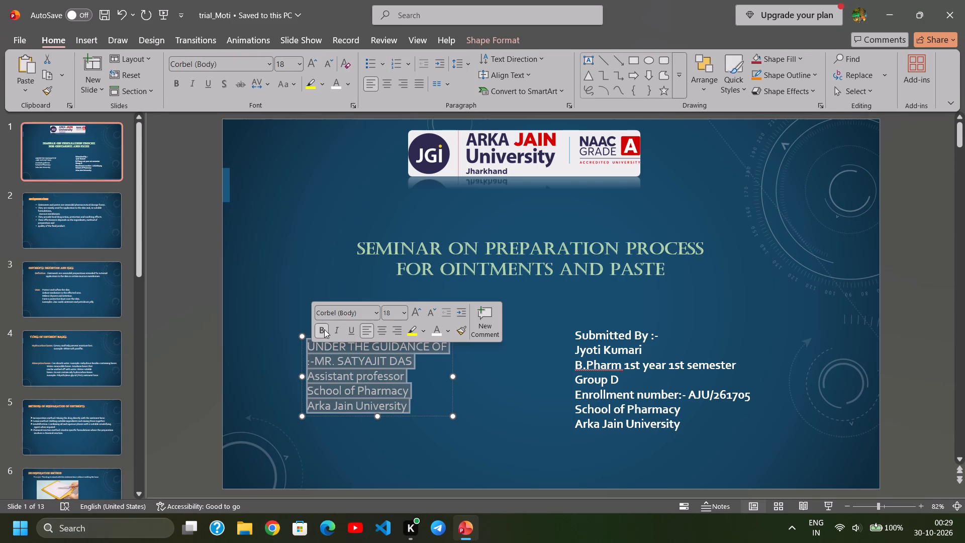
pyautogui.click(361, 438)
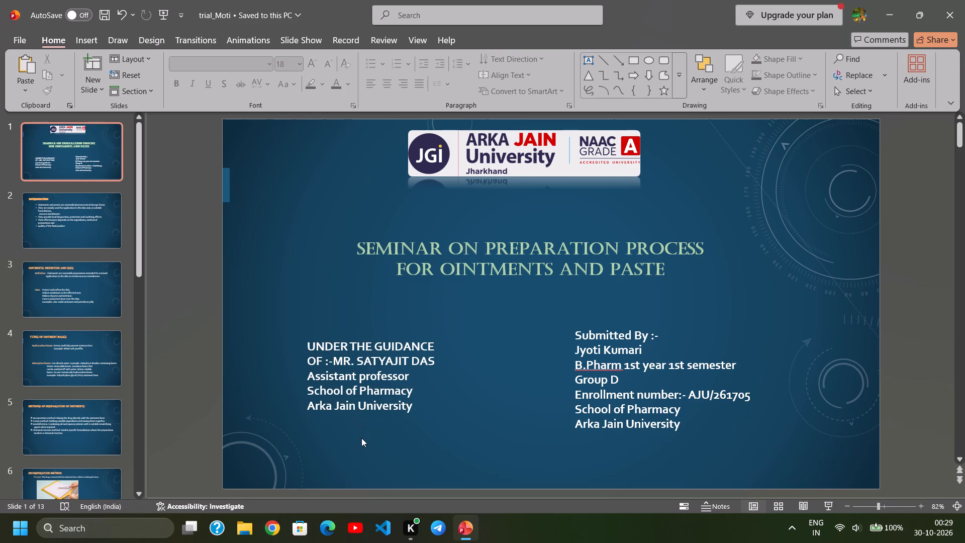
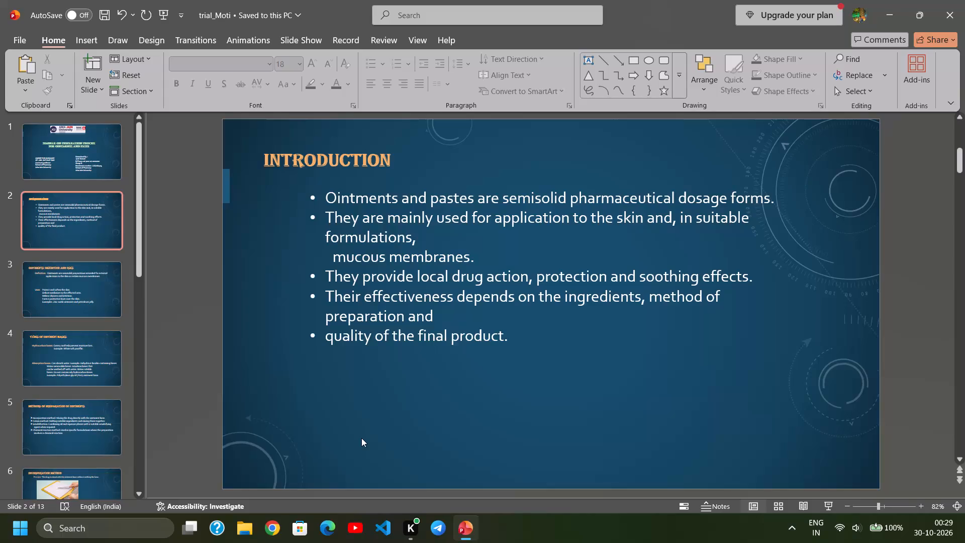
# Move the Hydrocarbon bases text on slide 4 up to sit just beneath the "Types of Ointment Bases" title.
pyautogui.press('Right')
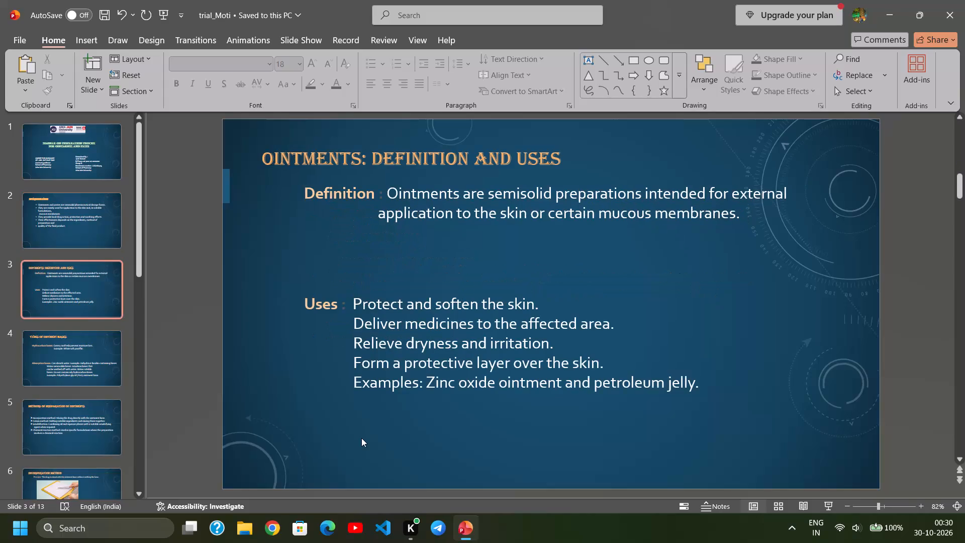
pyautogui.press('Right')
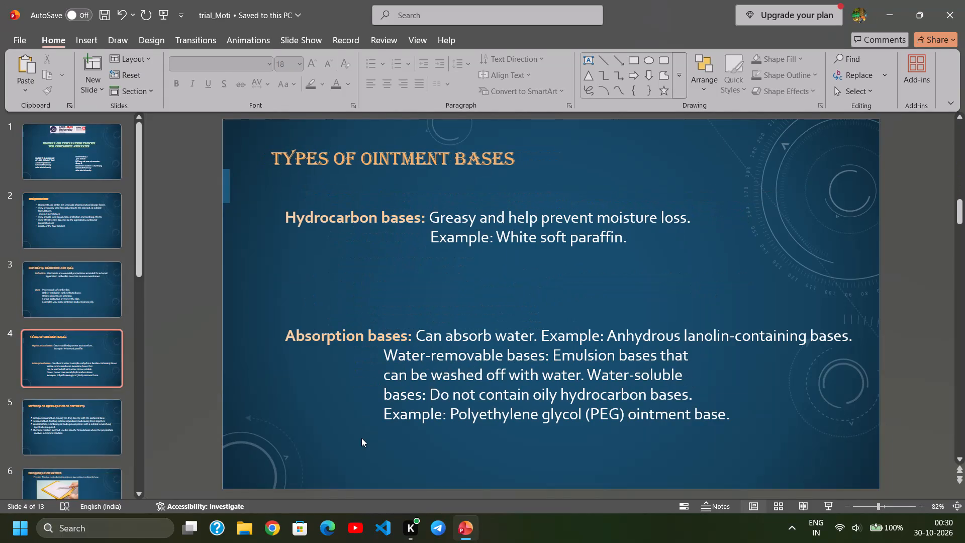
pyautogui.click(317, 190)
pyautogui.click(283, 194)
pyautogui.doubleClick(288, 198)
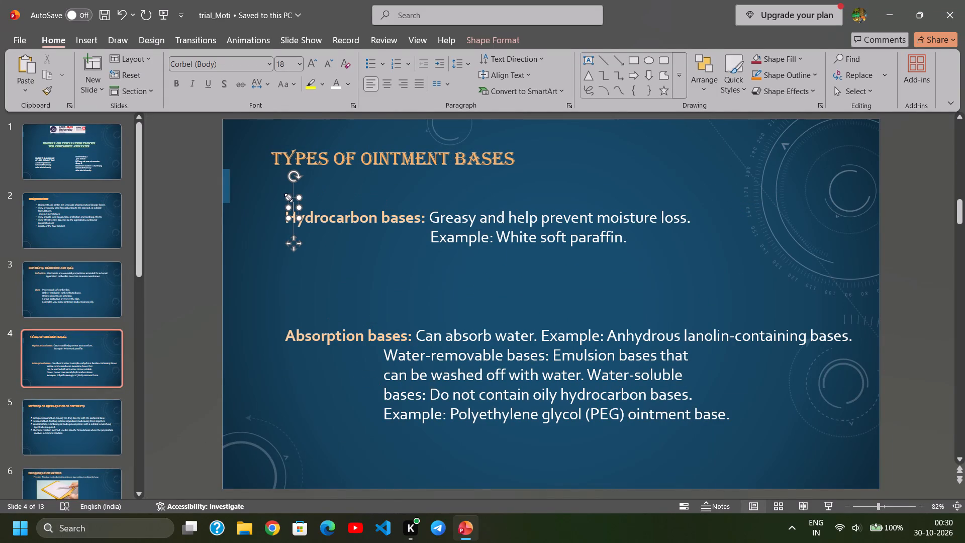
pyautogui.click(279, 180)
pyautogui.doubleClick(279, 180)
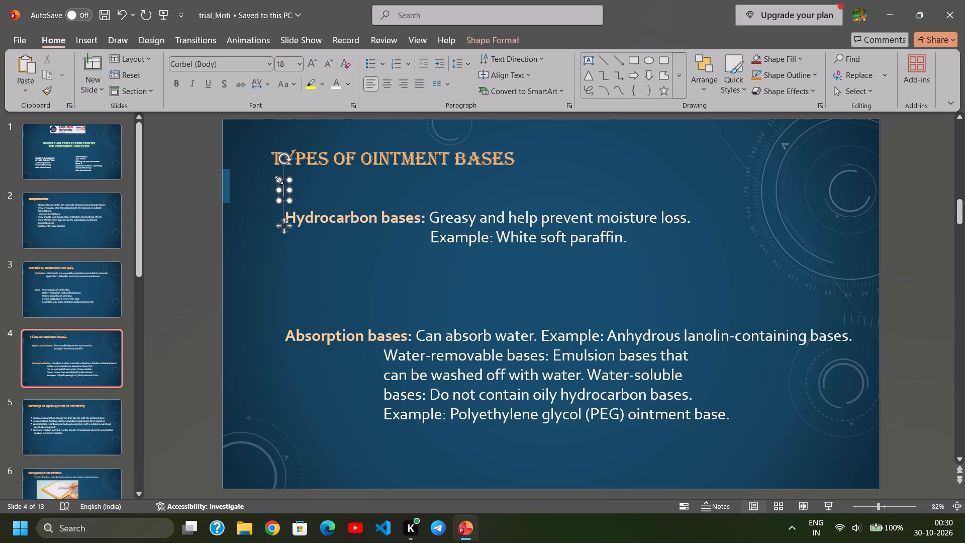
pyautogui.click(256, 217)
pyautogui.moveTo(278, 216); pyautogui.dragTo(293, 218)
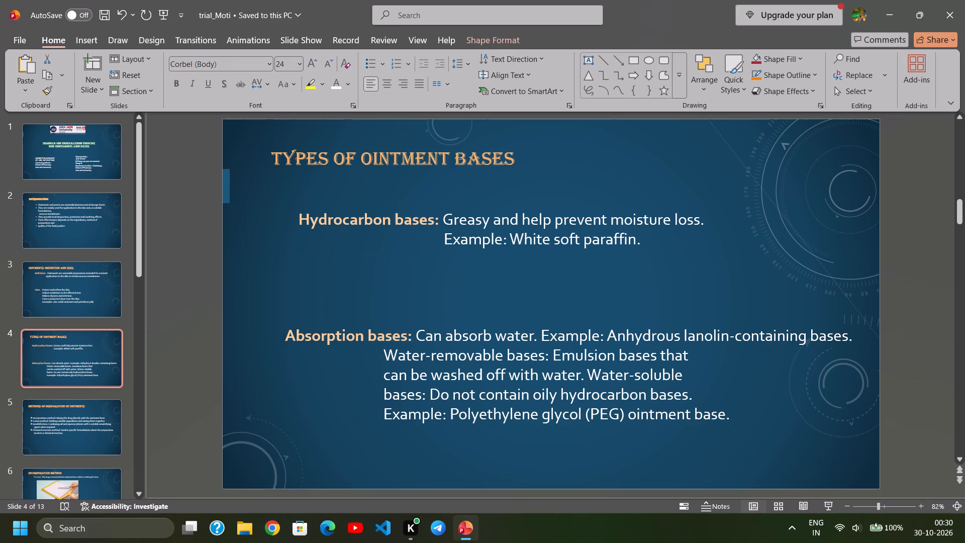
pyautogui.moveTo(293, 218); pyautogui.dragTo(279, 194)
# Move the Absorption bases text on slide 4 up, closer beneath the Hydrocarbon bases text and left-aligned with it.
pyautogui.click(287, 332)
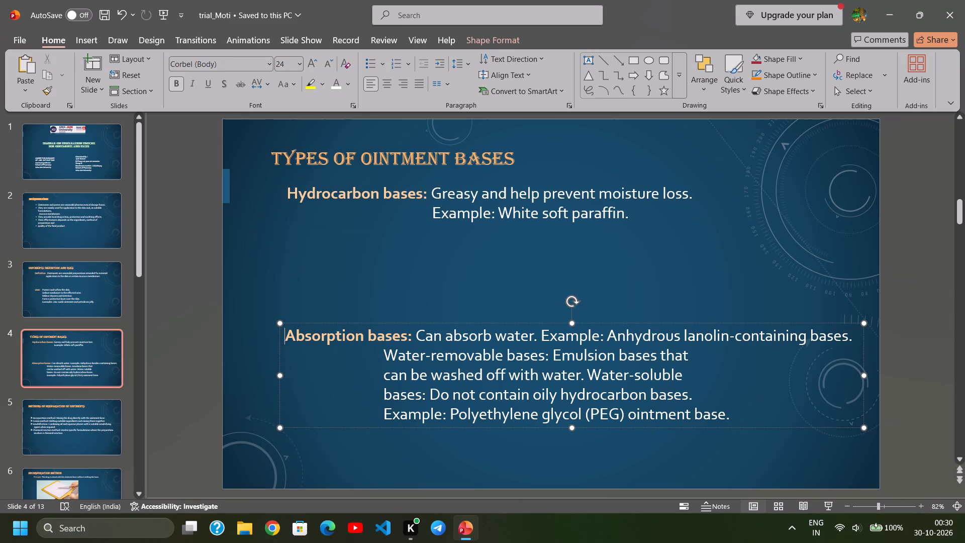
pyautogui.moveTo(286, 349); pyautogui.dragTo(282, 329)
pyautogui.click(285, 369)
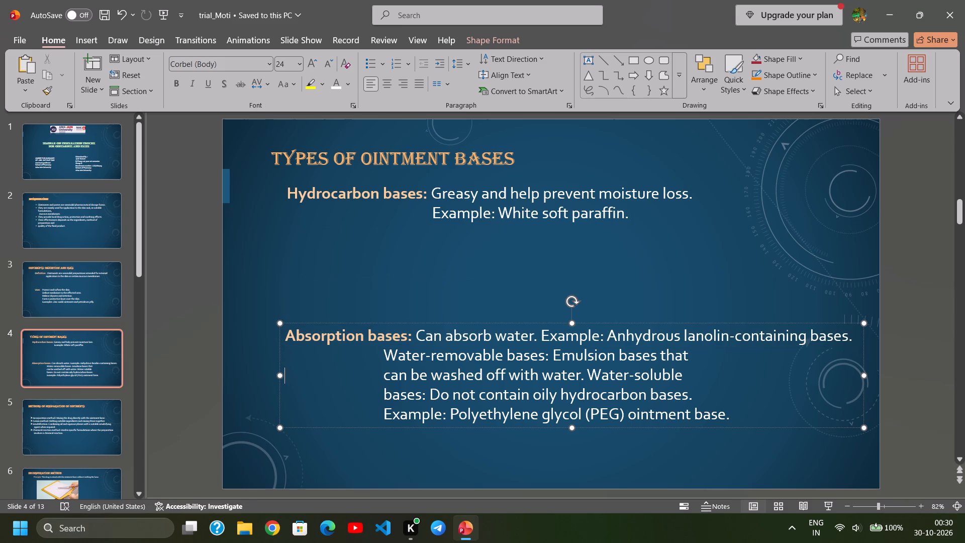
pyautogui.moveTo(282, 365); pyautogui.dragTo(278, 303)
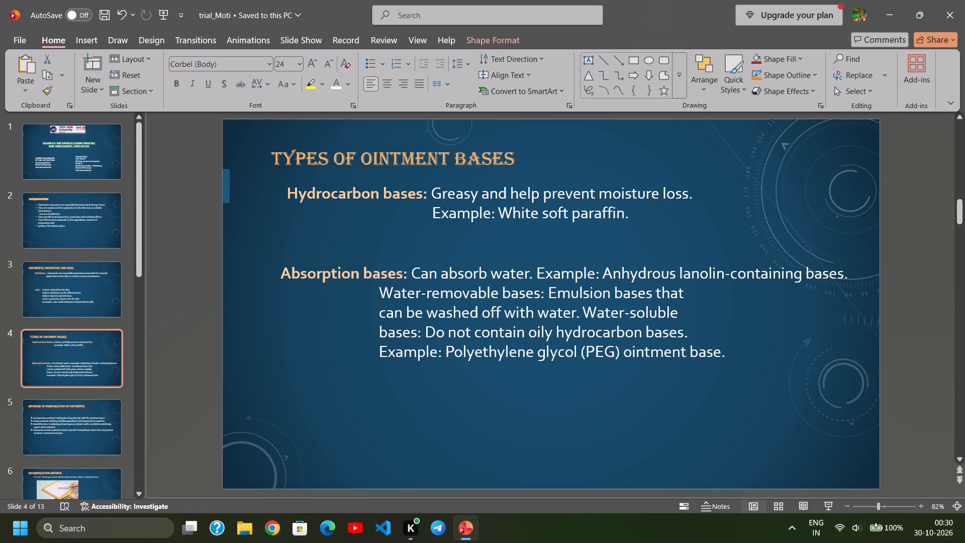
pyautogui.moveTo(278, 303); pyautogui.dragTo(281, 299)
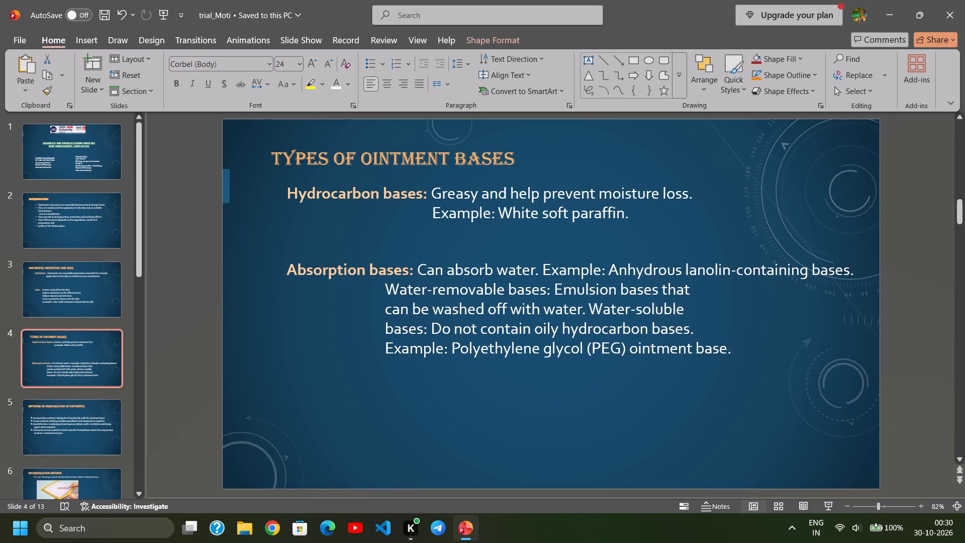
pyautogui.moveTo(281, 299); pyautogui.dragTo(281, 298)
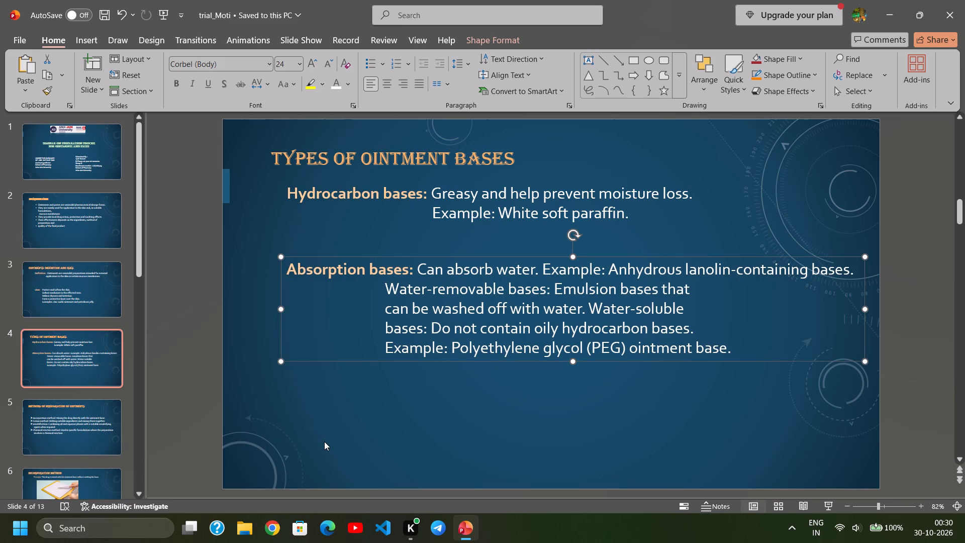
pyautogui.click(324, 441)
# Move the bulleted list of preparation methods on slide 5 up, closer to the "Methods of Preparation of Ointments" title.
pyautogui.press('Right')
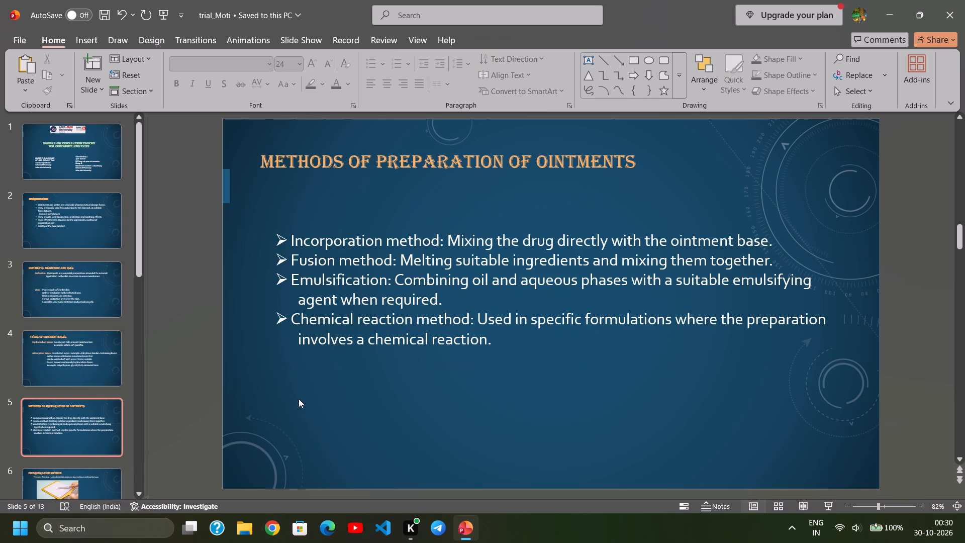
pyautogui.click(269, 237)
pyautogui.moveTo(269, 237); pyautogui.dragTo(268, 227)
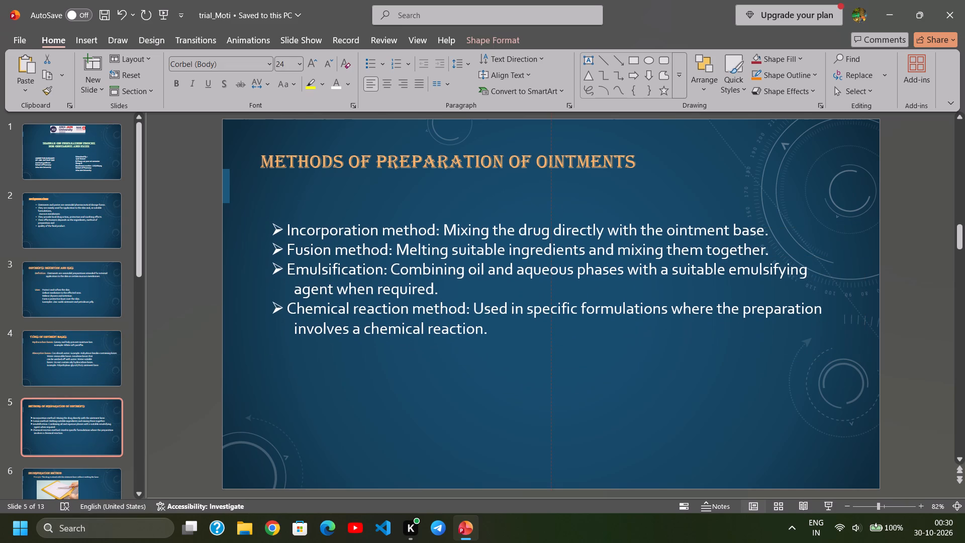
pyautogui.moveTo(268, 227); pyautogui.dragTo(269, 208)
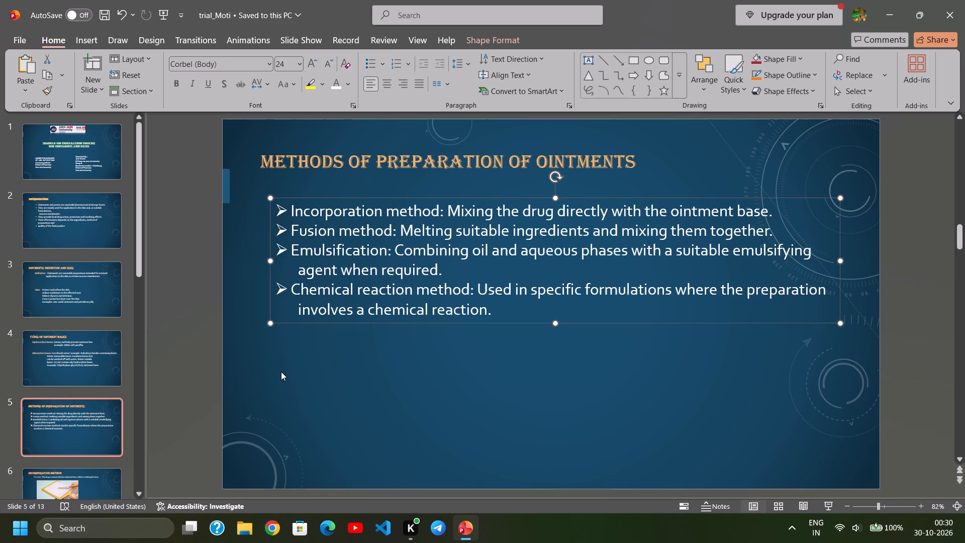
pyautogui.click(288, 388)
pyautogui.press('Right')
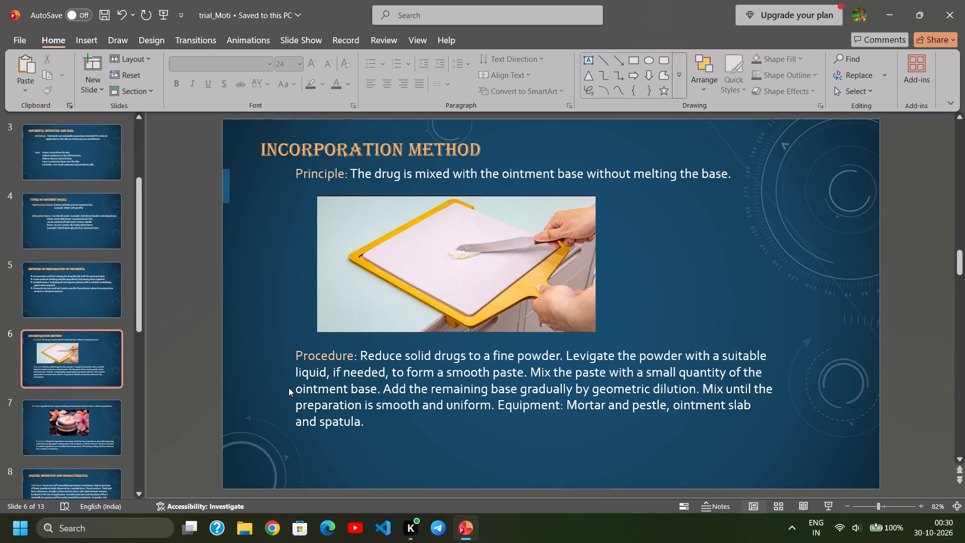
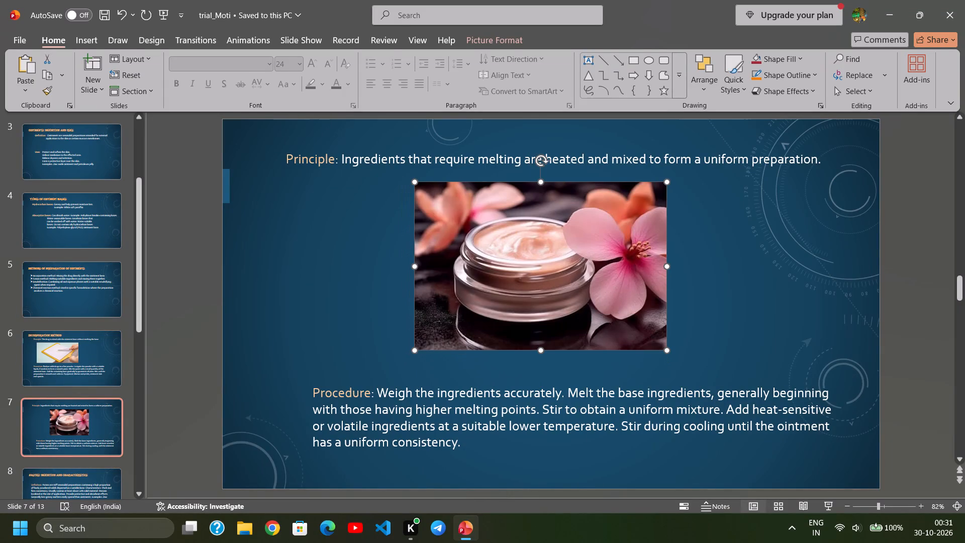
# Move the cream jar picture and the Principle line on slide 7 down to free space for a heading.
pyautogui.moveTo(486, 286); pyautogui.dragTo(480, 306)
pyautogui.click(448, 163)
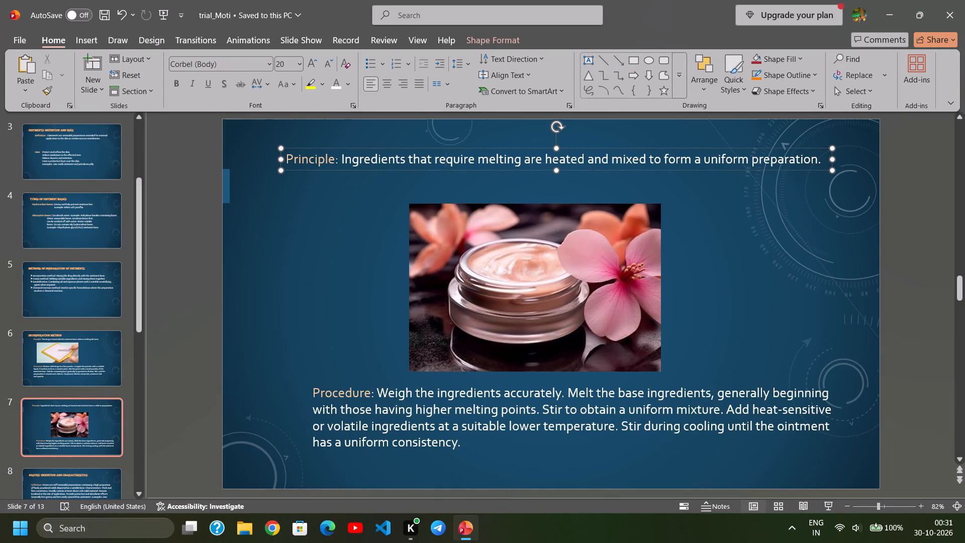
pyautogui.moveTo(294, 173); pyautogui.dragTo(293, 194)
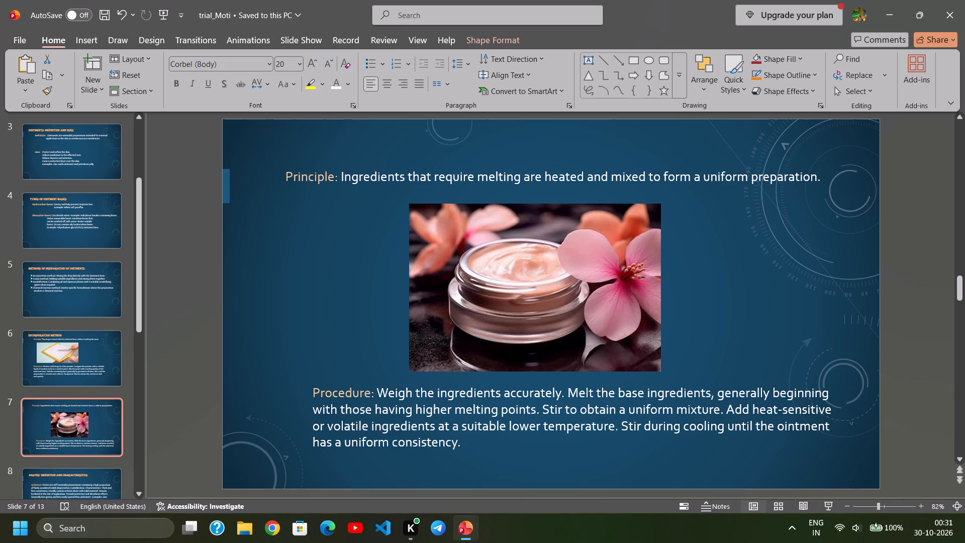
pyautogui.moveTo(293, 194); pyautogui.dragTo(293, 195)
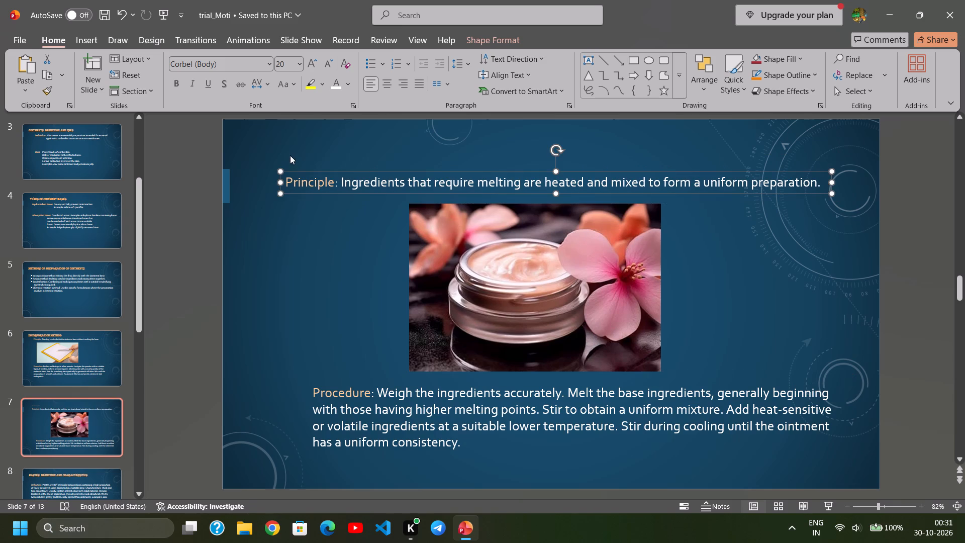
# Add a text box reading "Fusion method" above the Principle line on slide 7, starting slightly left of that line.
pyautogui.click(273, 140)
pyautogui.rightClick(273, 140)
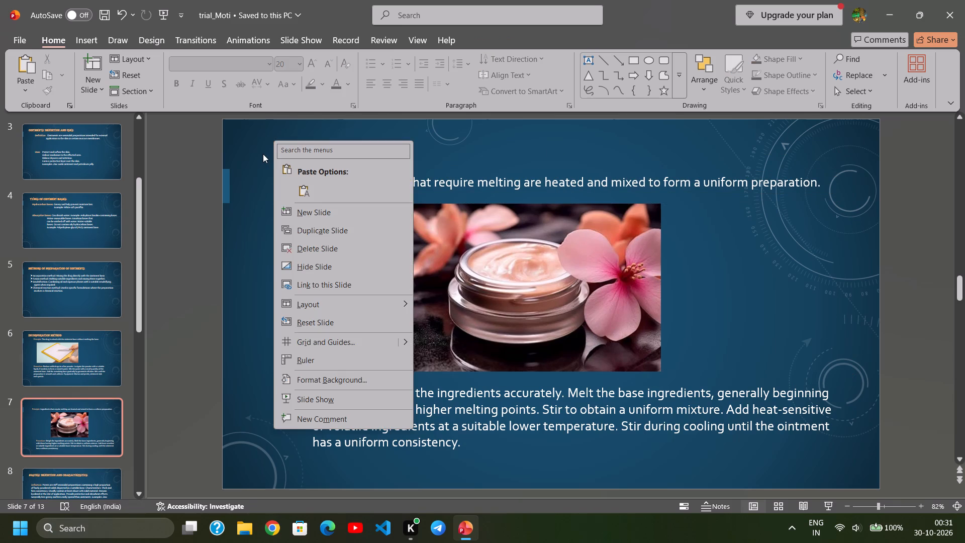
pyautogui.click(262, 153)
pyautogui.doubleClick(270, 144)
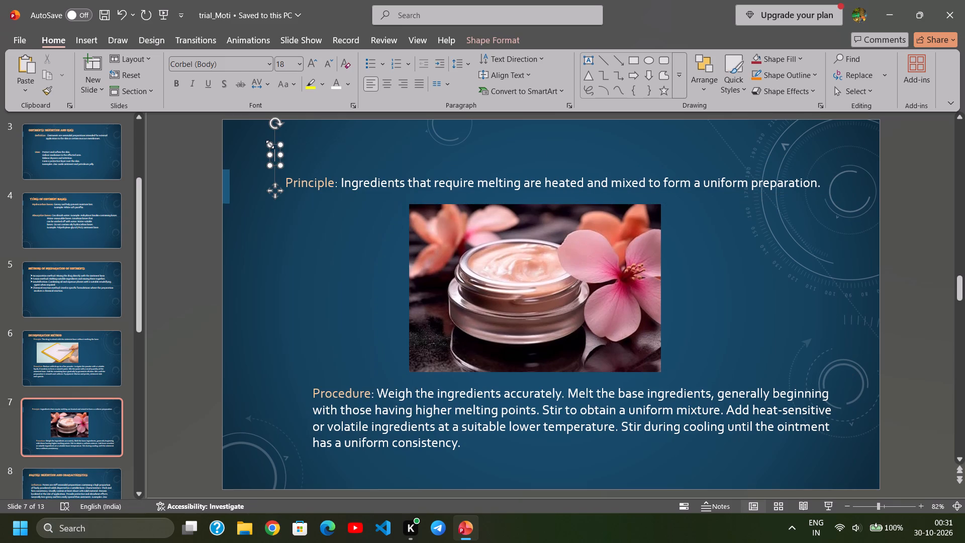
pyautogui.hotkey('ctrl', 'v')
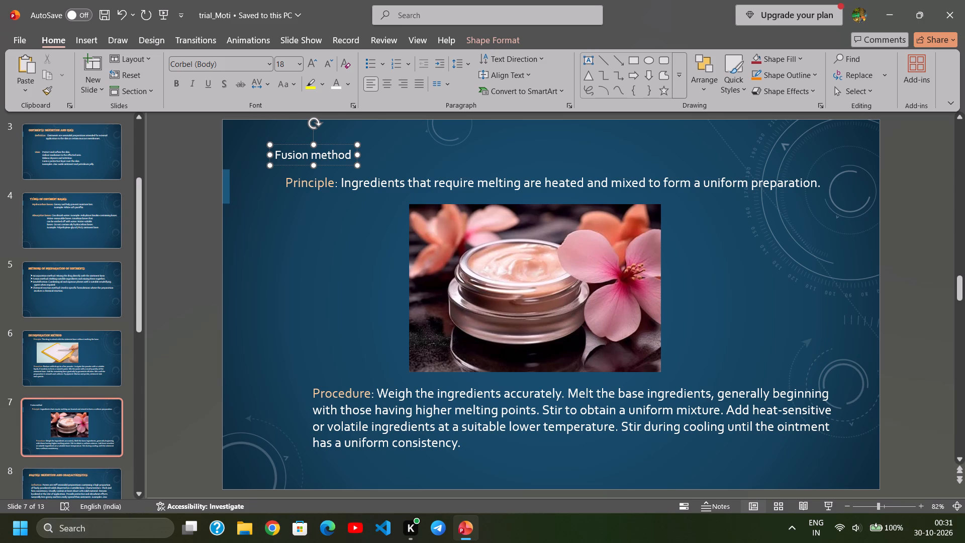
pyautogui.moveTo(351, 156); pyautogui.dragTo(336, 155)
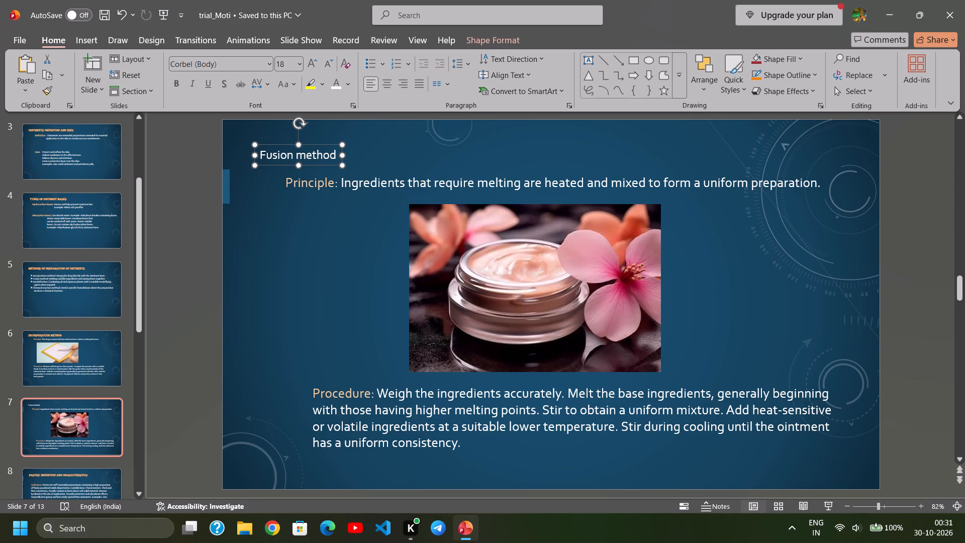
# Format the "Fusion method" heading in Algerian, light orange, at size 28.
pyautogui.click(332, 155)
pyautogui.hotkey('ctrl', 'a')
pyautogui.rightClick(332, 155)
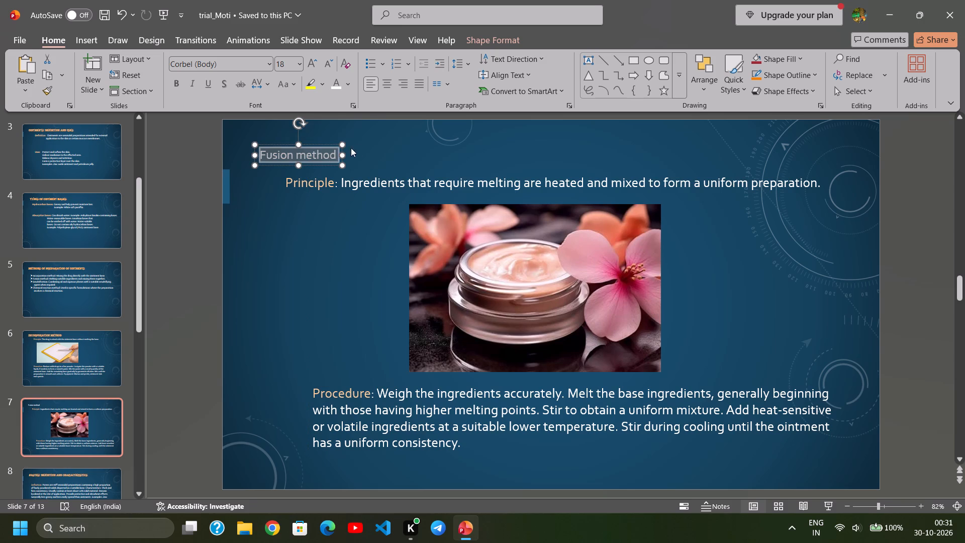
pyautogui.click(398, 116)
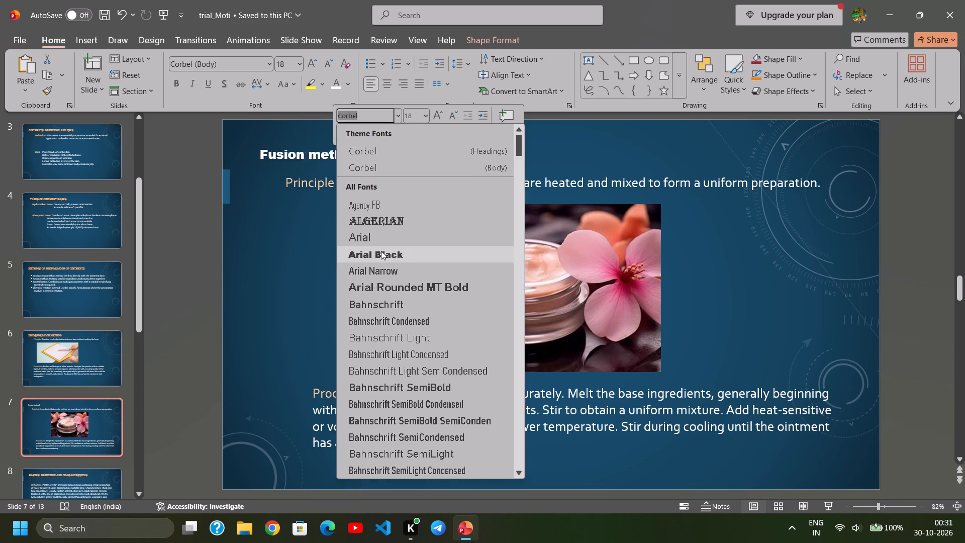
pyautogui.click(392, 218)
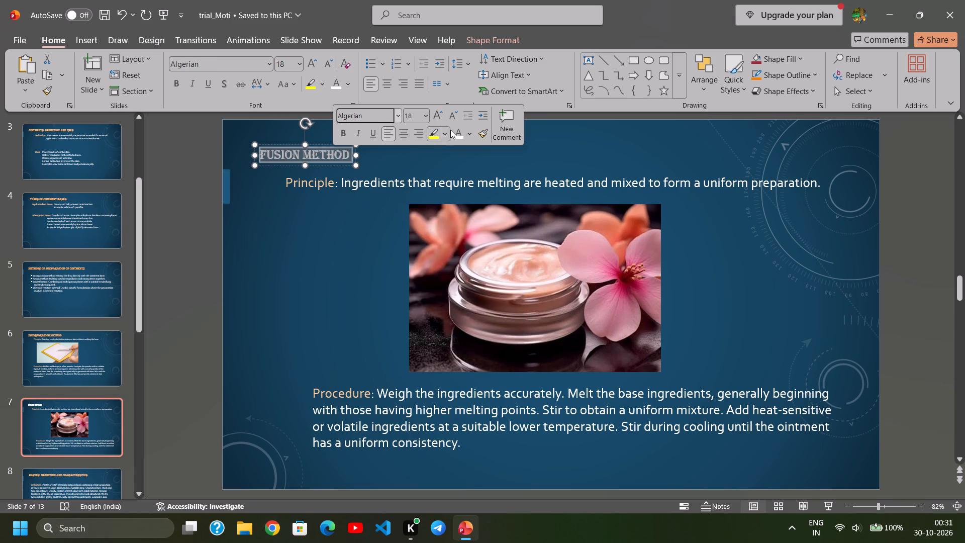
pyautogui.click(470, 134)
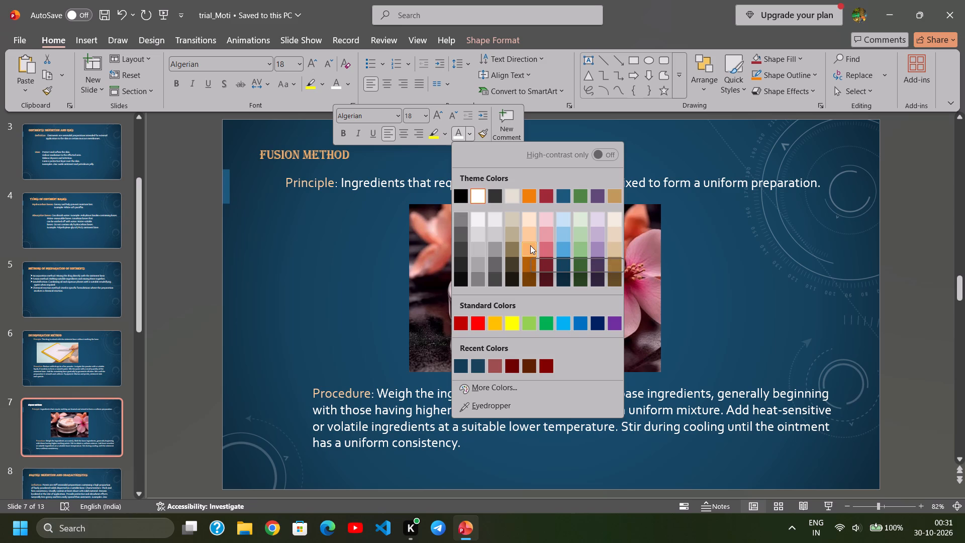
pyautogui.click(530, 245)
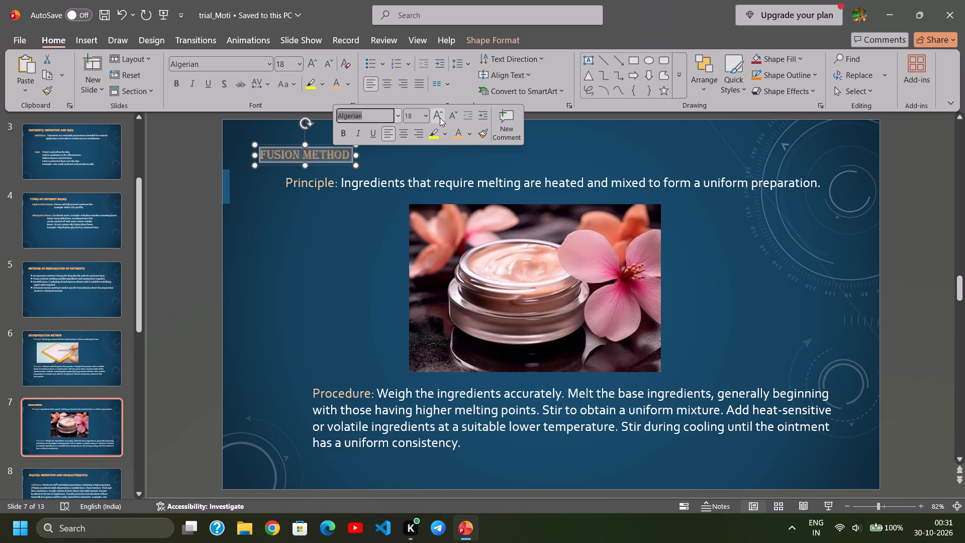
pyautogui.doubleClick(440, 118)
pyautogui.click(440, 118)
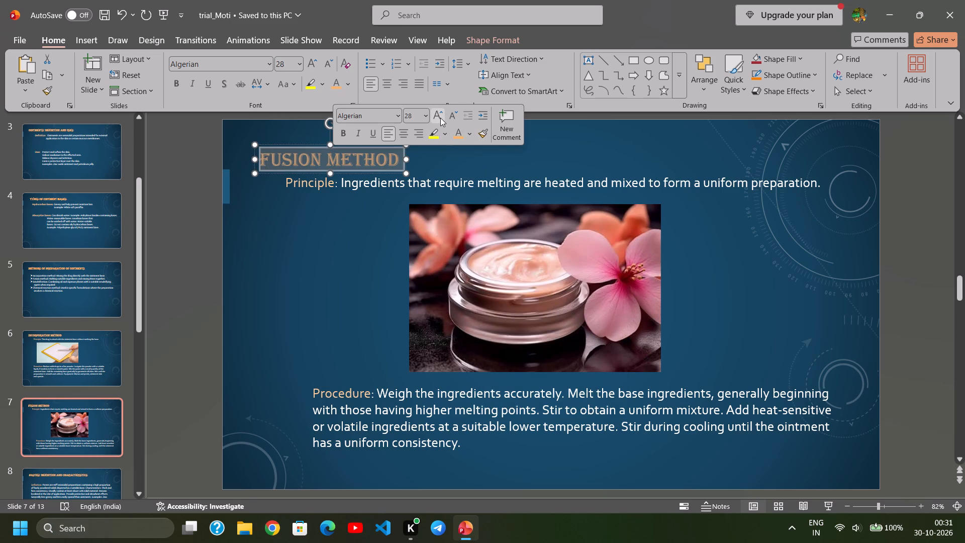
pyautogui.click(366, 234)
# Nudge the "Fusion method" heading on slide 7 slightly up and to the left.
pyautogui.click(352, 165)
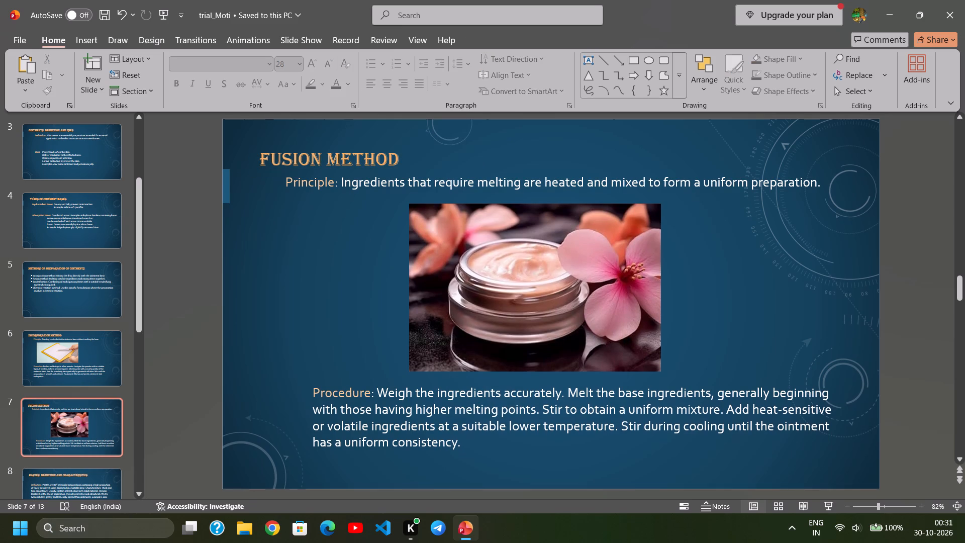
pyautogui.click(401, 168)
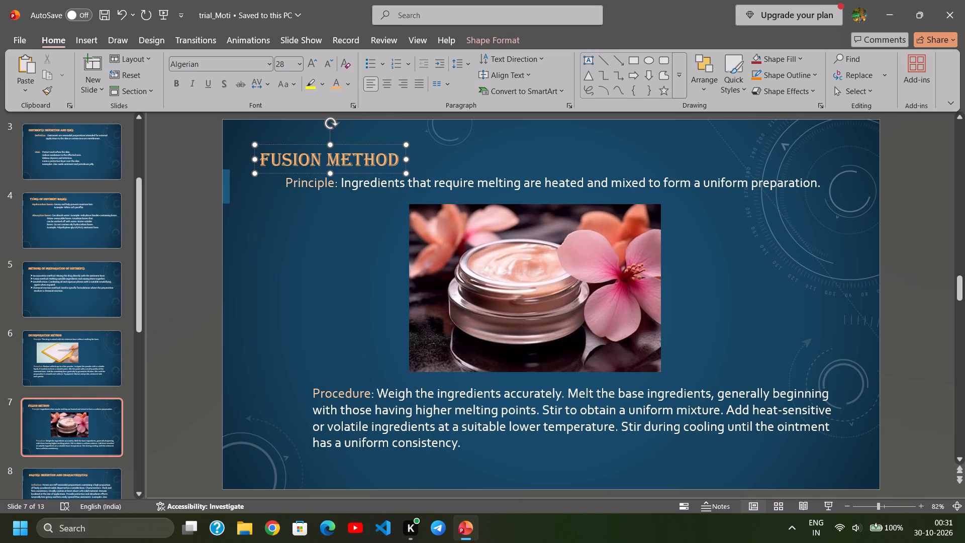
pyautogui.click(367, 318)
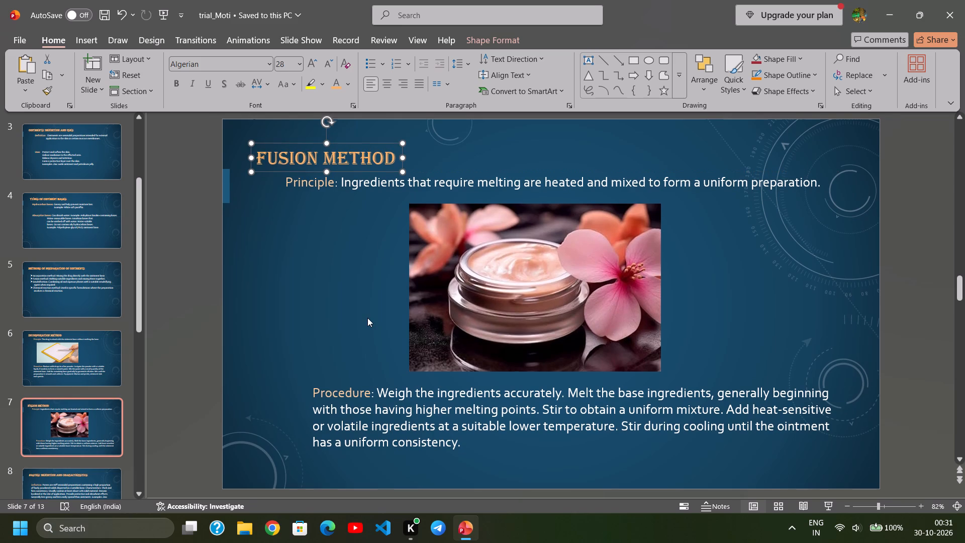
# Move the Definition text on slide 8 up, closer beneath the "Pastes: Definition and Characteristics" title.
pyautogui.press('Right')
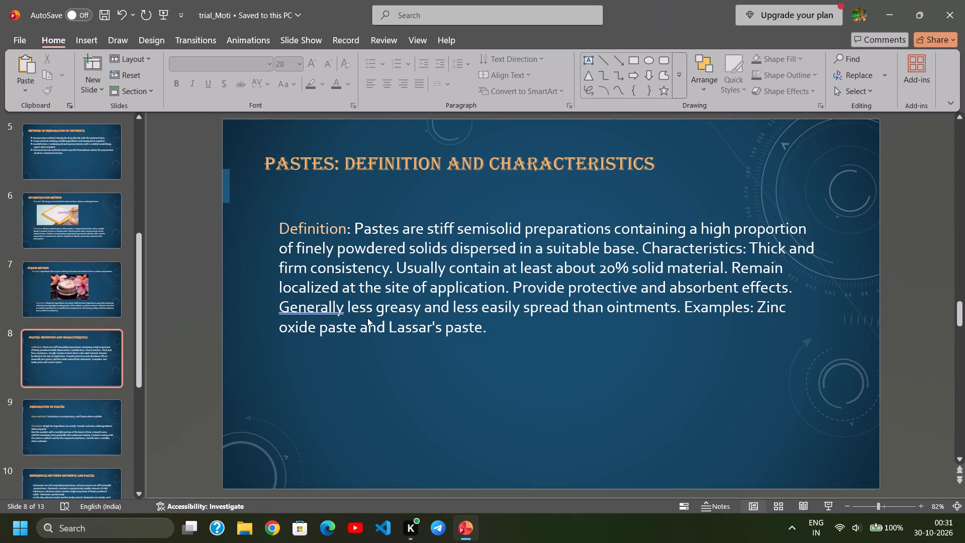
pyautogui.press('Right')
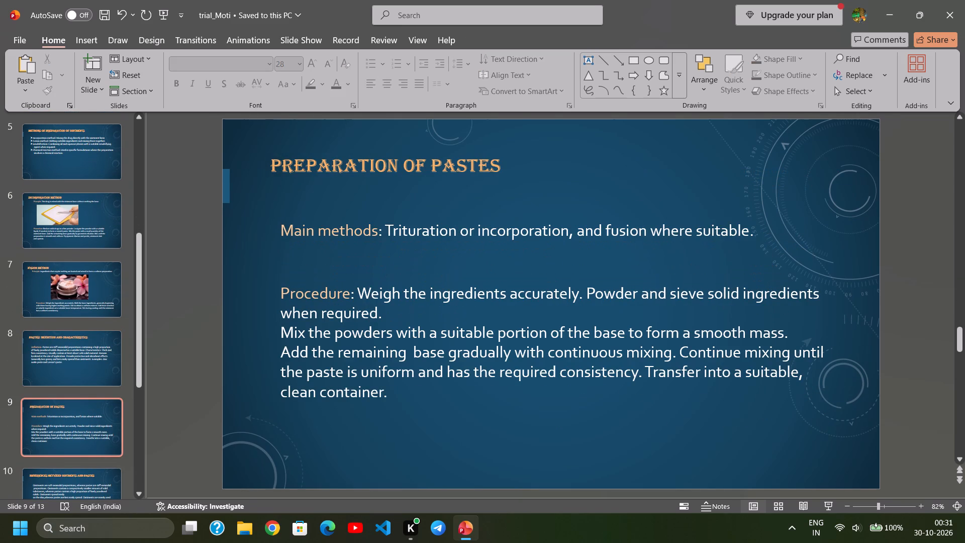
pyautogui.press('Left')
pyautogui.click(300, 207)
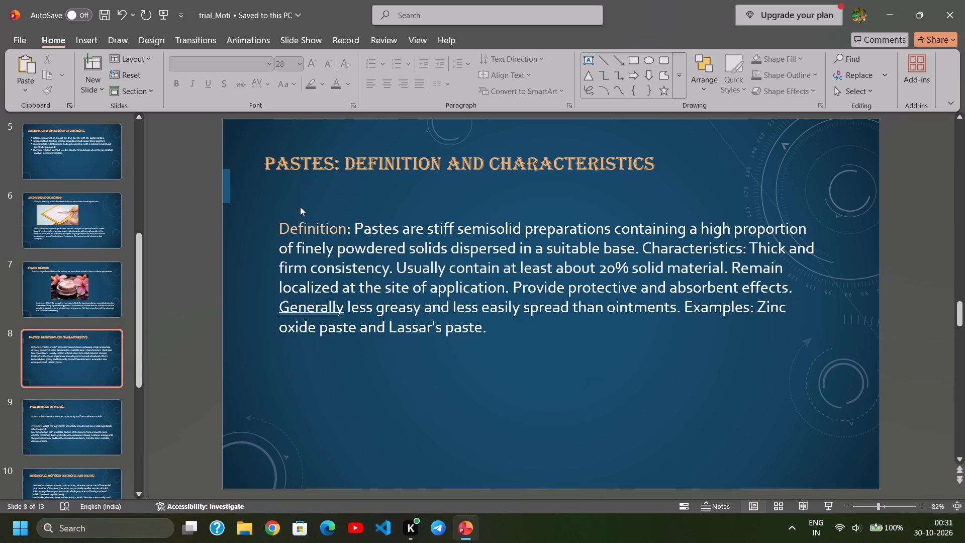
pyautogui.click(275, 223)
pyautogui.click(275, 223)
pyautogui.moveTo(275, 223); pyautogui.dragTo(273, 206)
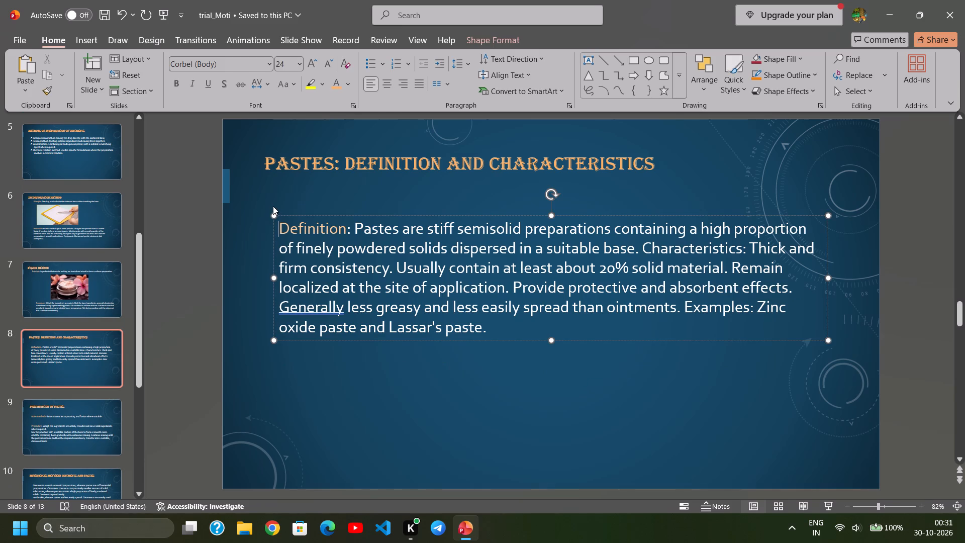
pyautogui.moveTo(273, 206); pyautogui.dragTo(272, 205)
pyautogui.moveTo(275, 226); pyautogui.dragTo(274, 214)
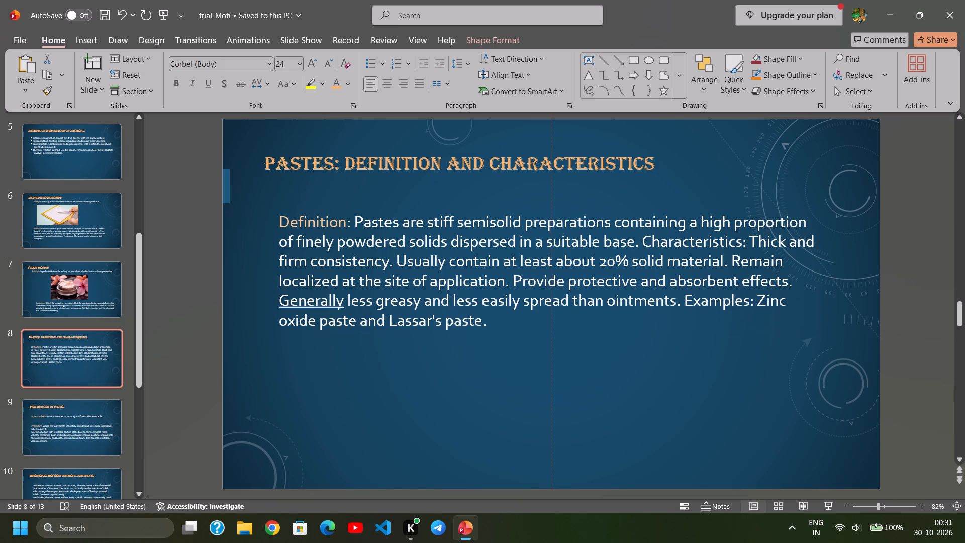
pyautogui.moveTo(274, 214); pyautogui.dragTo(274, 207)
pyautogui.click(305, 359)
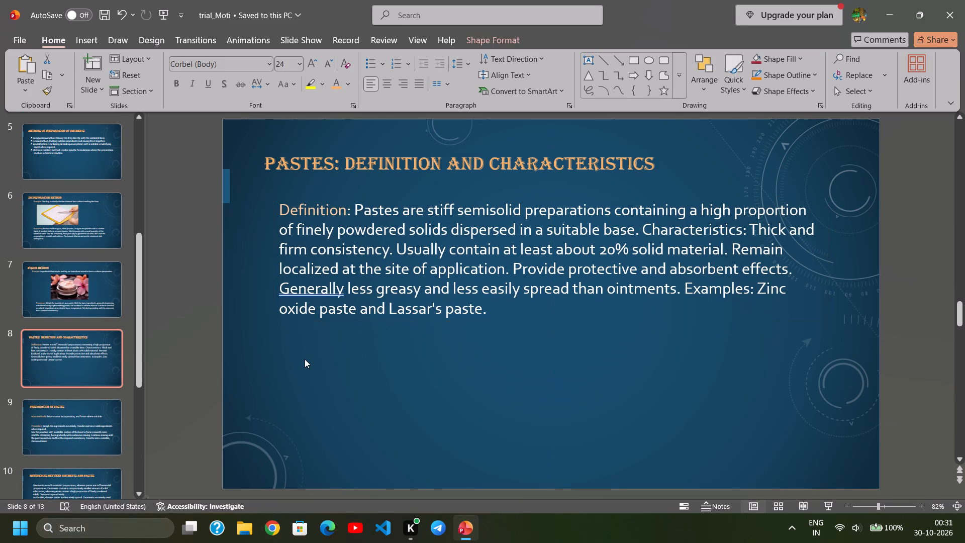
# Move the Main methods line on slide 9 up to sit just beneath the "Preparation of Pastes" title.
pyautogui.press('Right')
pyautogui.click(286, 239)
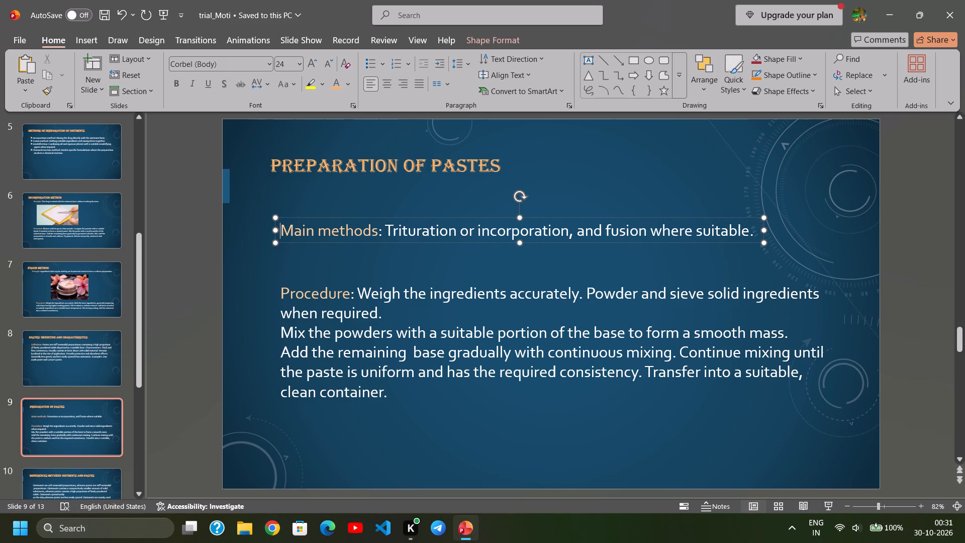
pyautogui.click(292, 211)
pyautogui.click(292, 211)
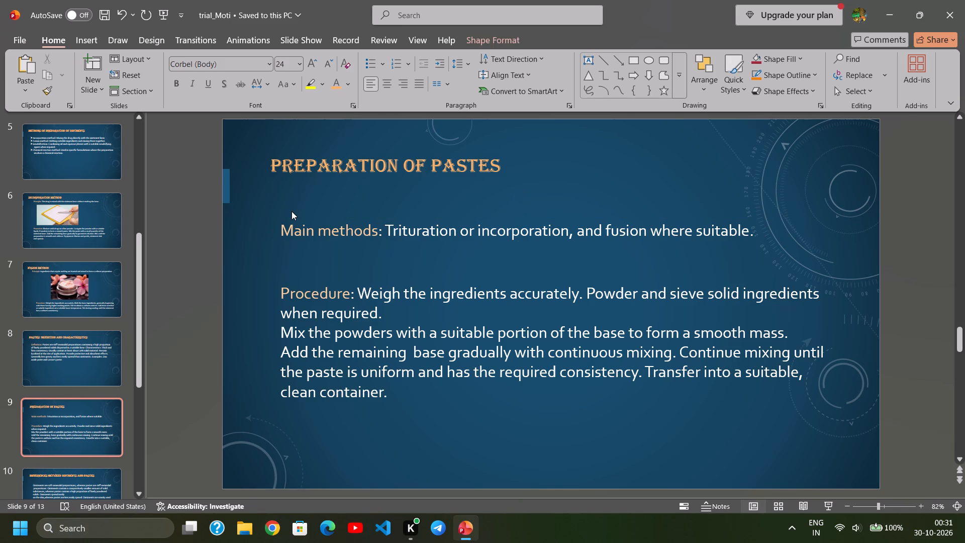
pyautogui.click(287, 223)
pyautogui.moveTo(279, 224); pyautogui.dragTo(278, 202)
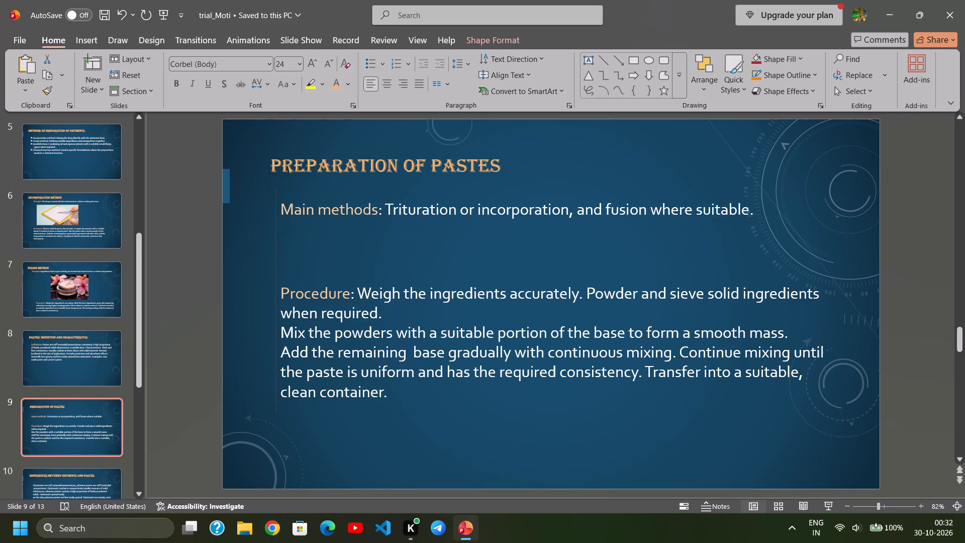
pyautogui.moveTo(278, 202); pyautogui.dragTo(278, 201)
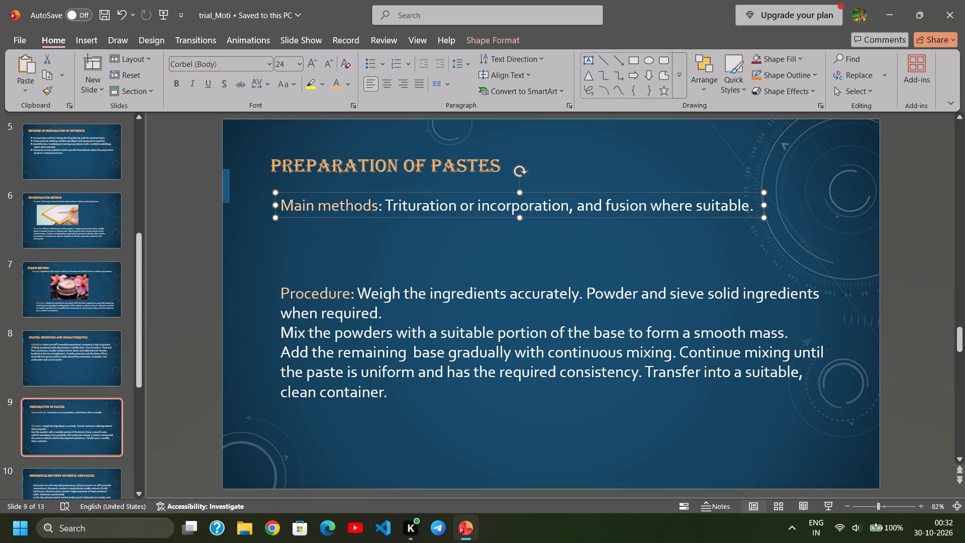
# Move the Procedure text on slide 9 up, closer beneath the Main methods line.
pyautogui.click(291, 296)
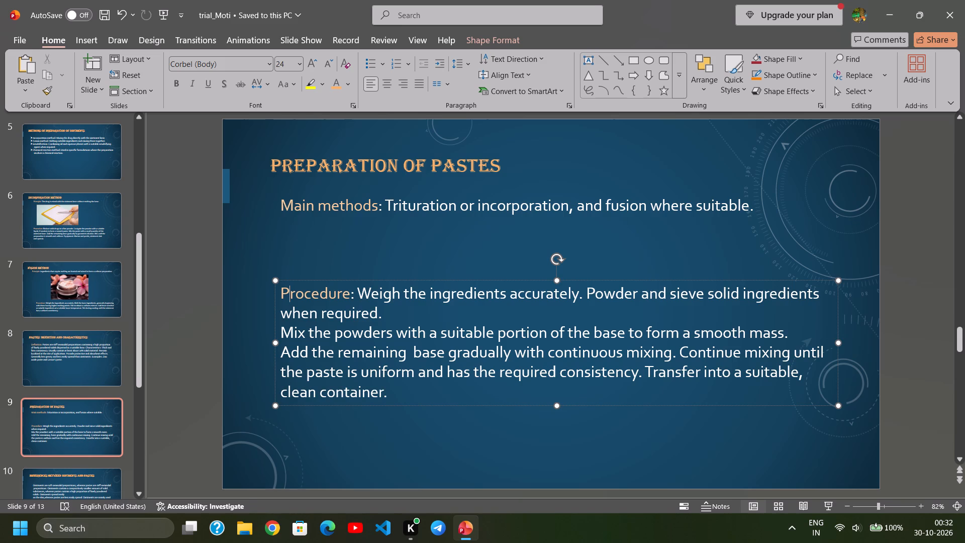
pyautogui.moveTo(277, 290); pyautogui.dragTo(275, 256)
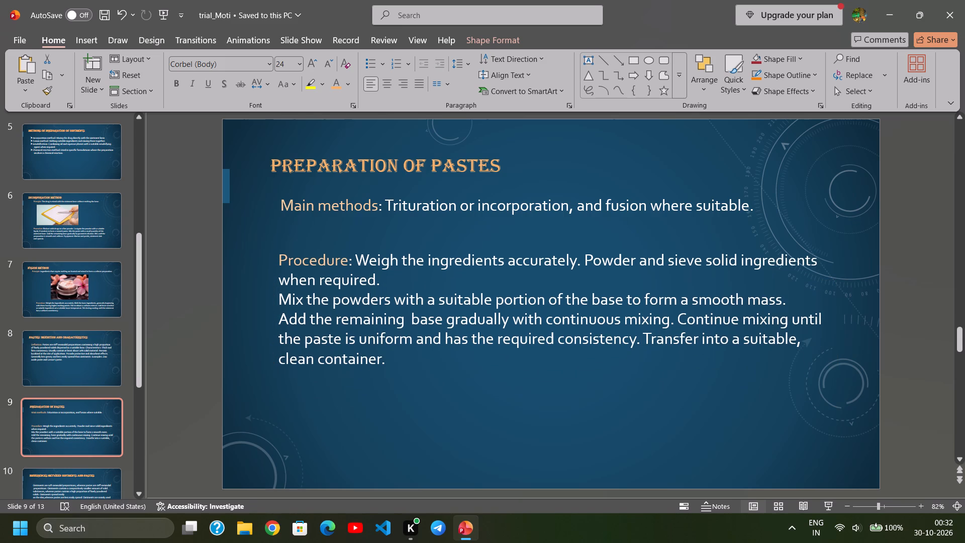
pyautogui.moveTo(275, 256); pyautogui.dragTo(276, 239)
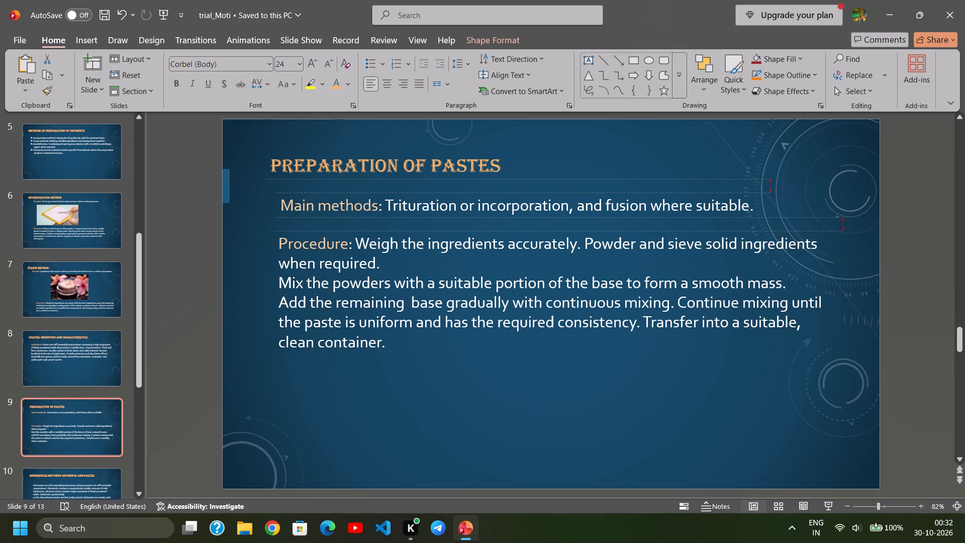
pyautogui.moveTo(276, 239); pyautogui.dragTo(276, 240)
pyautogui.click(307, 413)
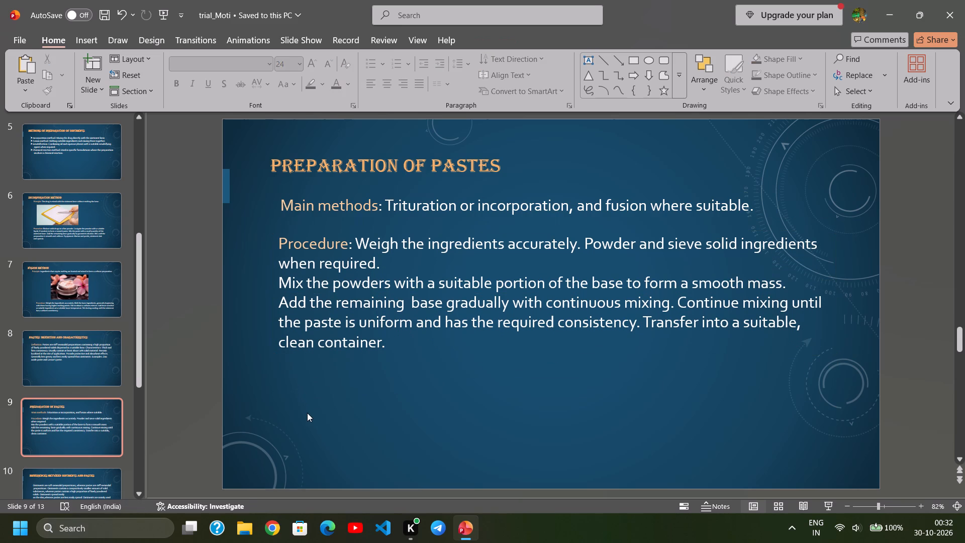
# Move the body text on slide 10 up, closer beneath the "Differences Between Ointments and Pastes" title.
pyautogui.press('Right')
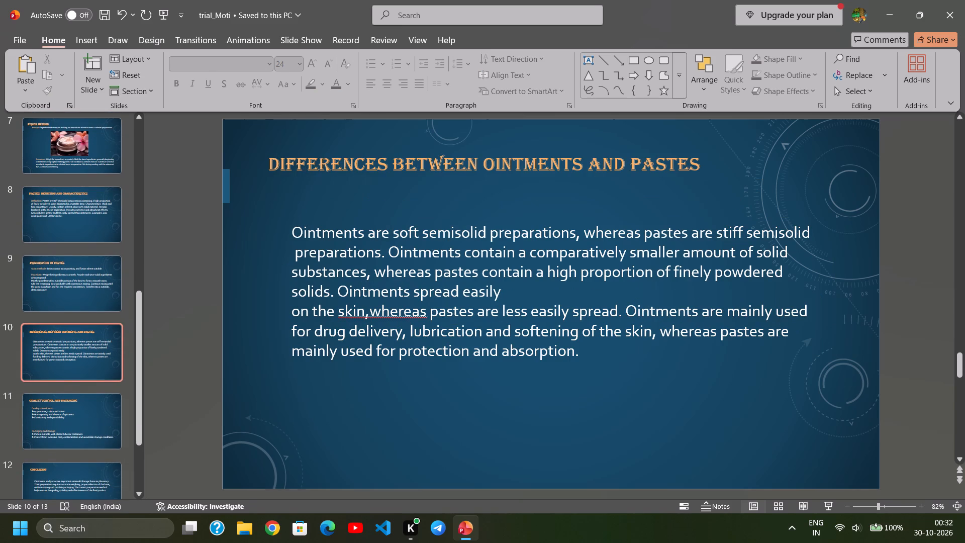
pyautogui.click(332, 310)
pyautogui.moveTo(287, 236); pyautogui.dragTo(286, 215)
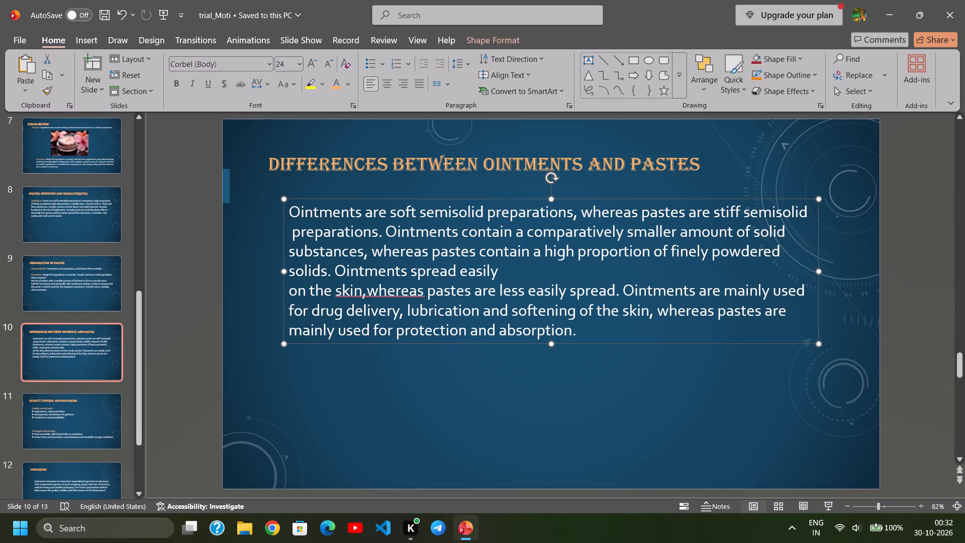
pyautogui.moveTo(286, 215); pyautogui.dragTo(286, 210)
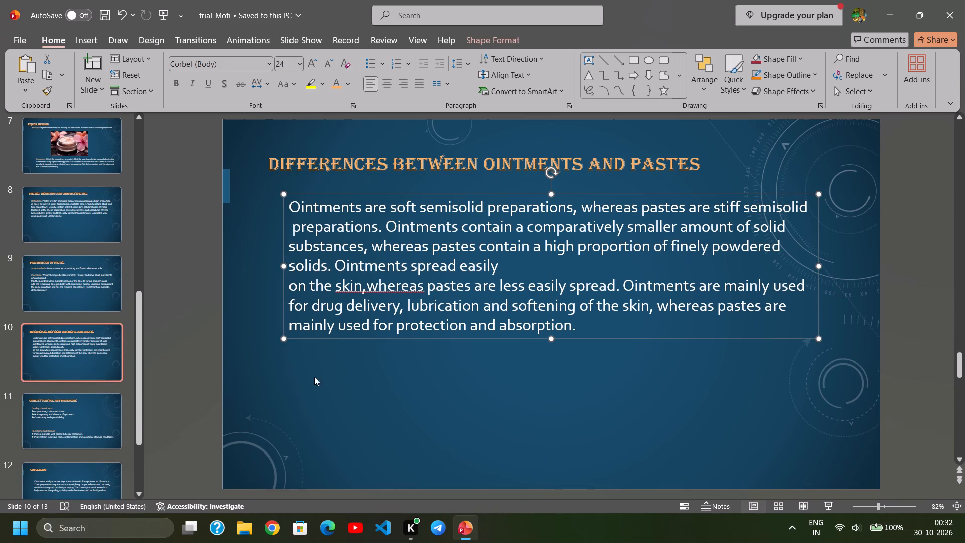
pyautogui.click(315, 384)
# Move the Quality control tests text on slide 11 slightly up, closer beneath the "Quality Control and Packaging" title.
pyautogui.press('Right')
pyautogui.click(327, 298)
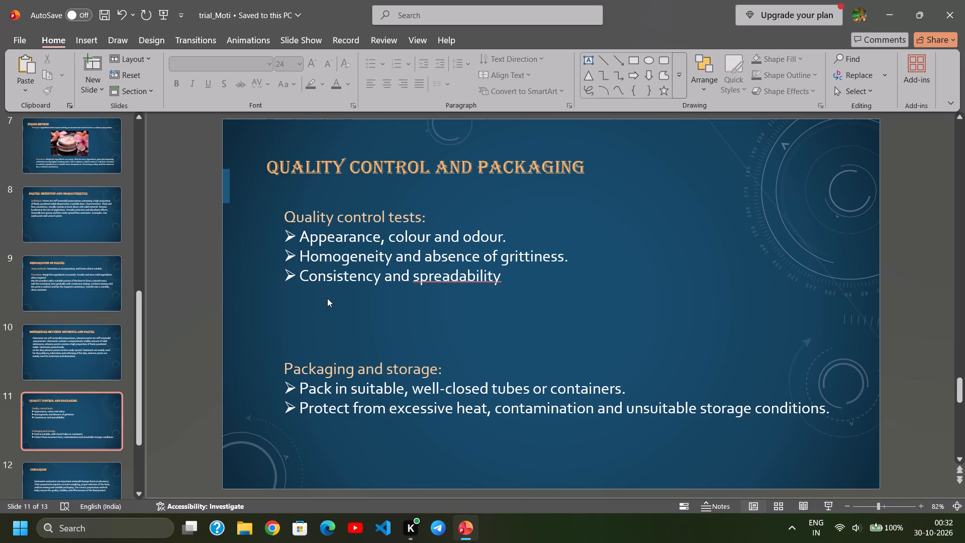
pyautogui.click(306, 237)
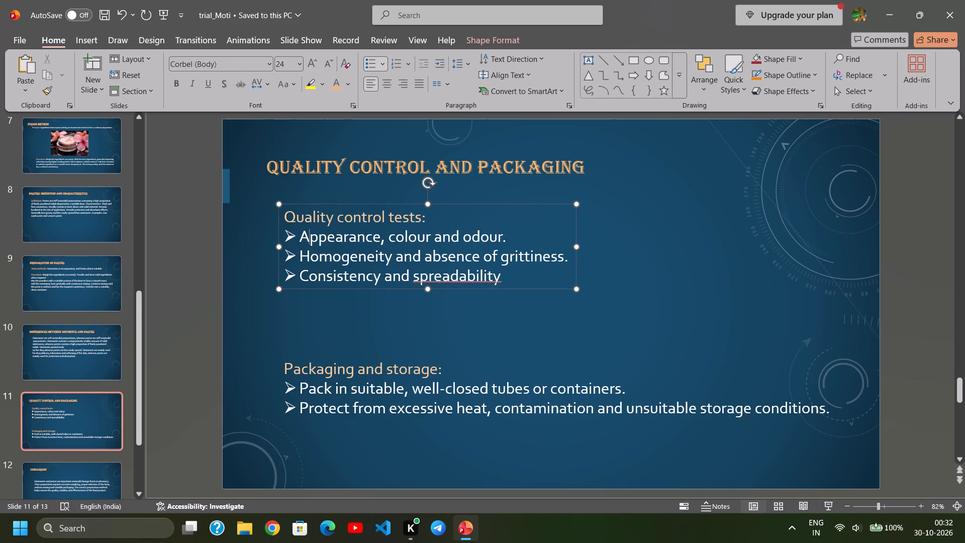
pyautogui.moveTo(279, 221); pyautogui.dragTo(279, 213)
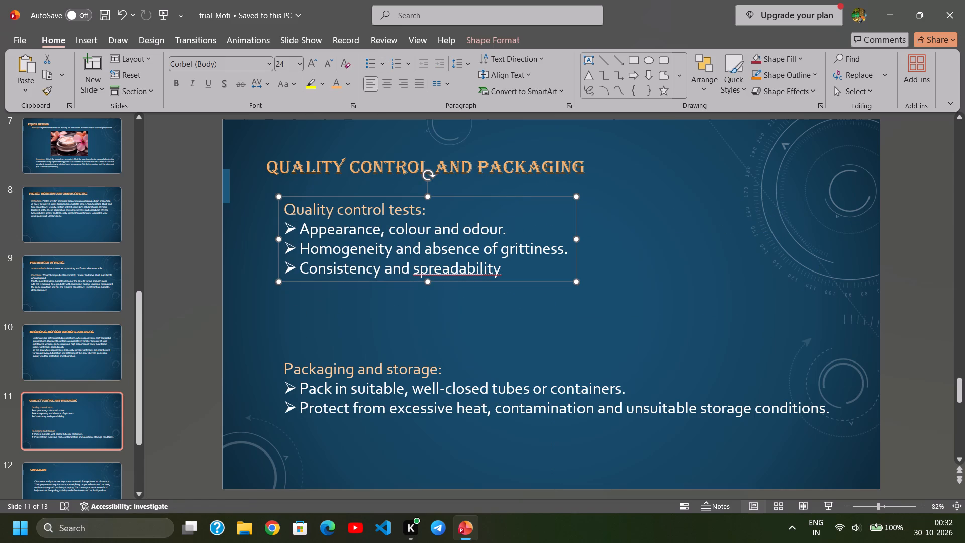
# Move the Packaging and storage text on slide 11 up to sit just beneath the Quality control tests list.
pyautogui.click(301, 365)
pyautogui.moveTo(280, 375); pyautogui.dragTo(277, 352)
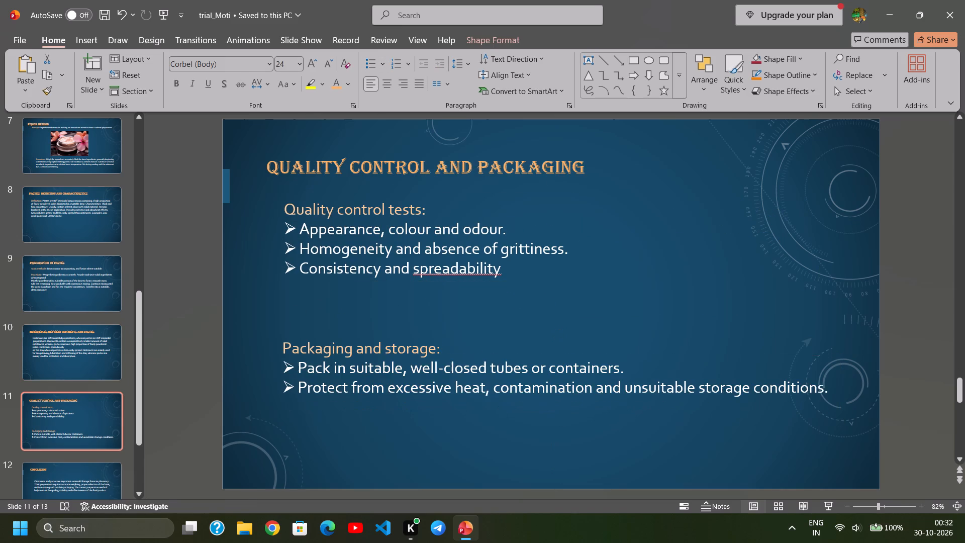
pyautogui.moveTo(277, 352); pyautogui.dragTo(277, 312)
pyautogui.click(328, 441)
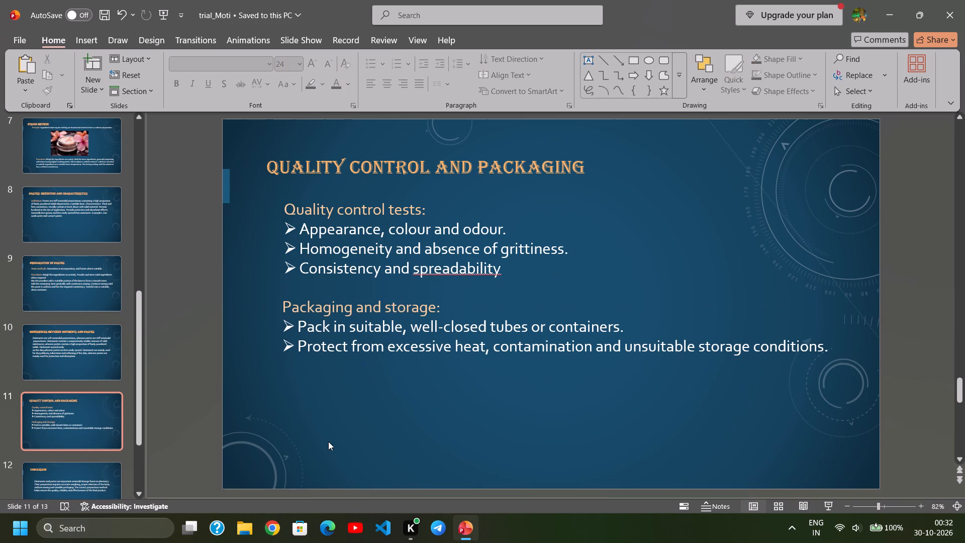
# Move the body text on slide 12 up, closer beneath the "Conclusion" title.
pyautogui.press('Right')
pyautogui.click(385, 285)
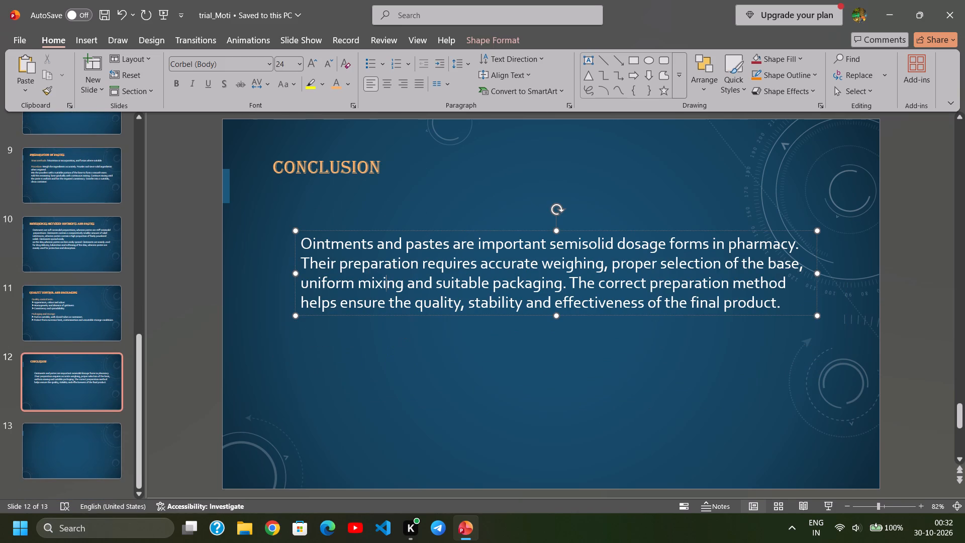
pyautogui.moveTo(296, 247); pyautogui.dragTo(294, 215)
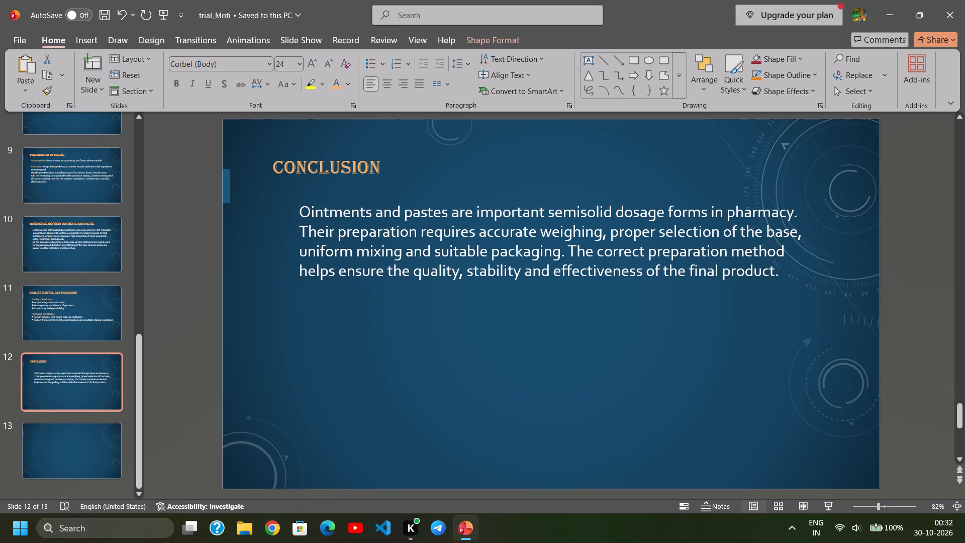
pyautogui.moveTo(294, 215); pyautogui.dragTo(294, 212)
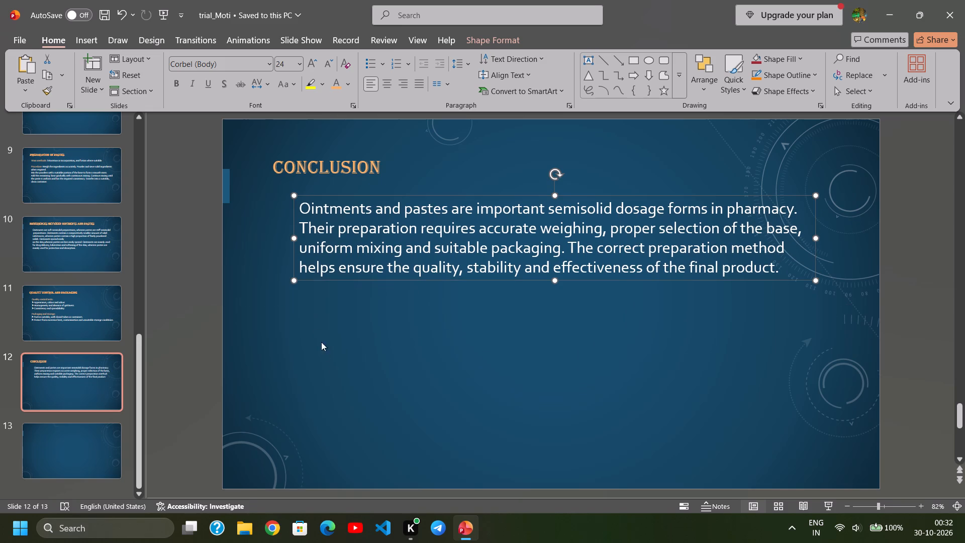
pyautogui.click(332, 366)
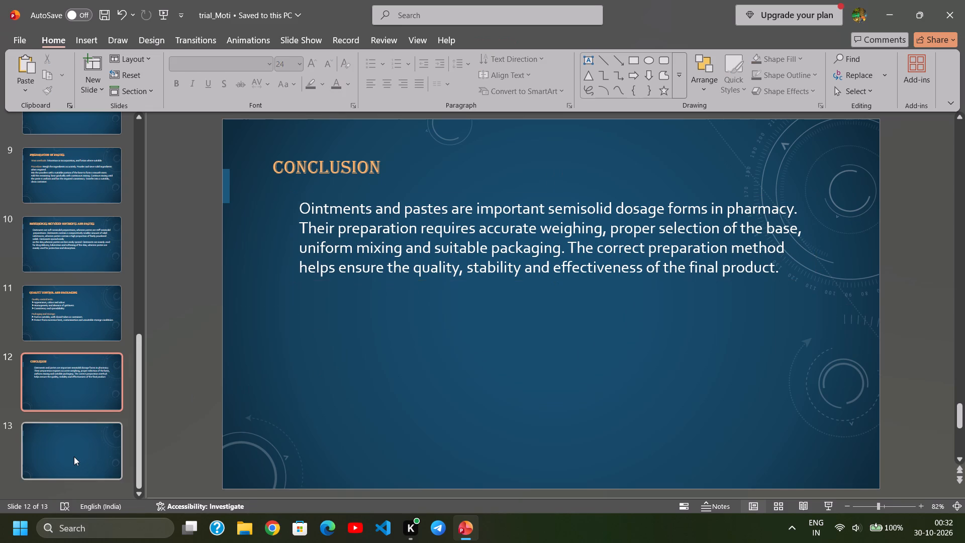
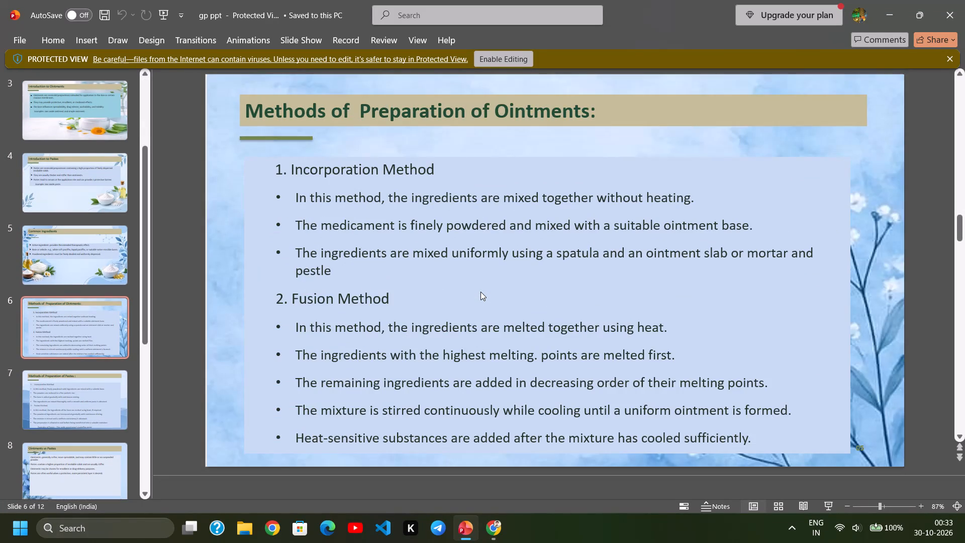
# Review the remaining slides of the gp ppt reference presentation after the ointment preparation methods, then return to the trial_Moti presentation.
pyautogui.press('Right')
pyautogui.press('Right')
pyautogui.press('Right')
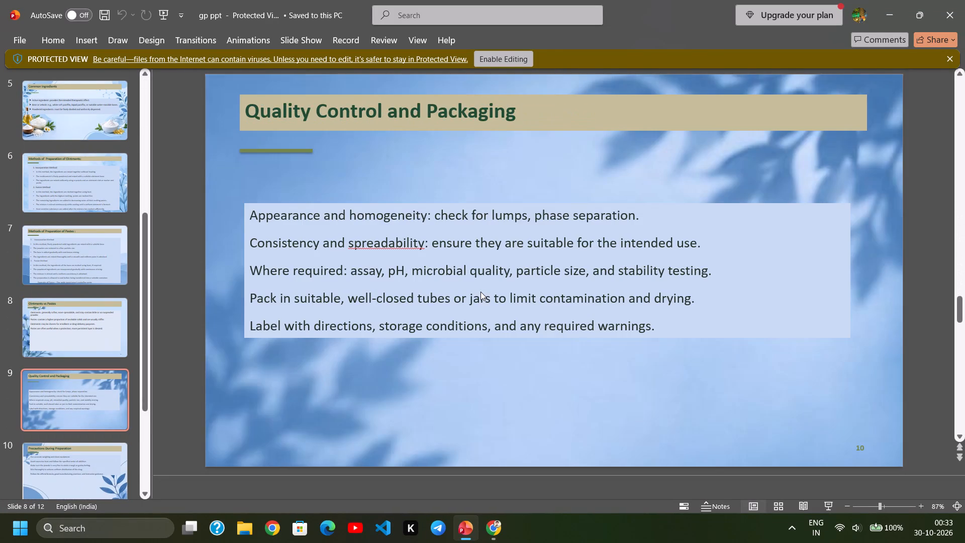
pyautogui.press('Right')
pyautogui.press('Right')
pyautogui.press('Right')
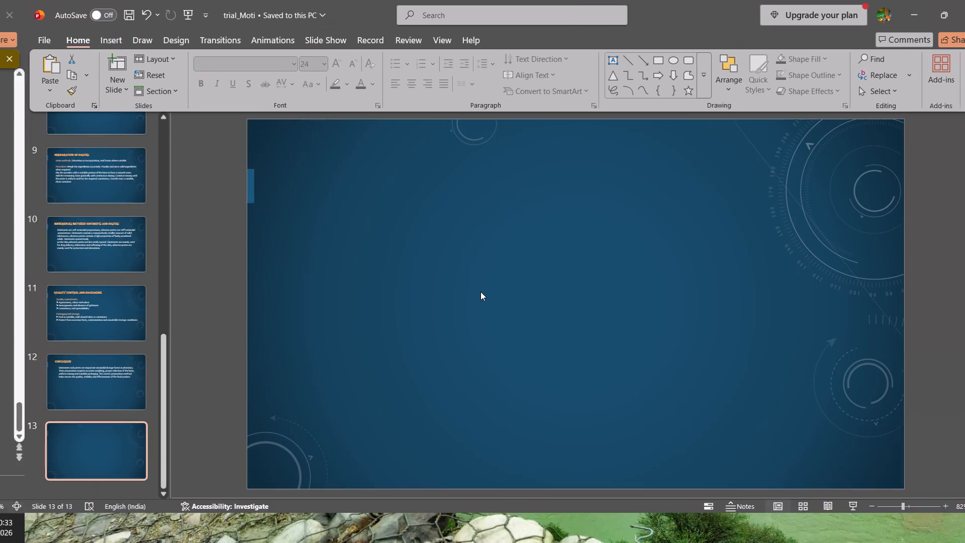
# Search online pictures for "thankyou" and browse the results for an image to insert on the blank slide 13.
pyautogui.click(423, 253)
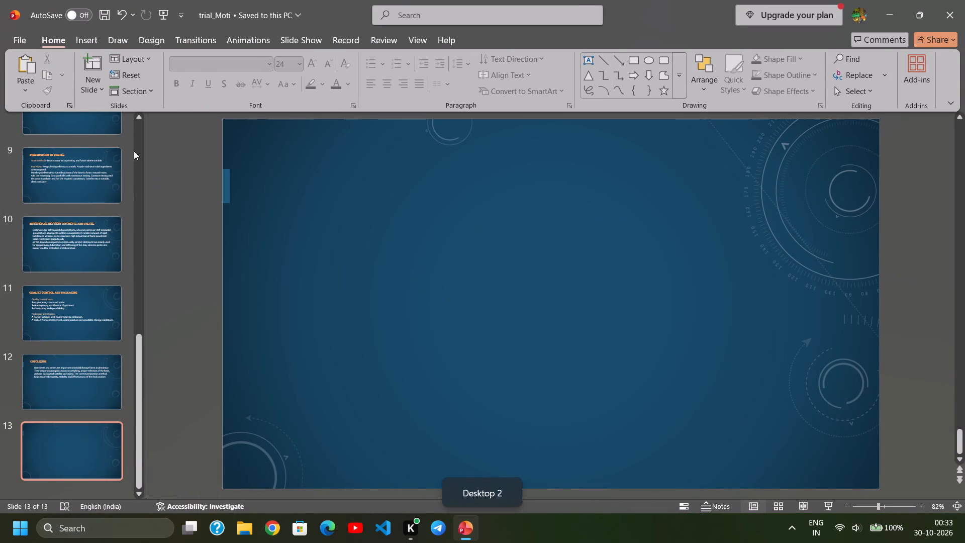
pyautogui.click(82, 37)
pyautogui.click(103, 85)
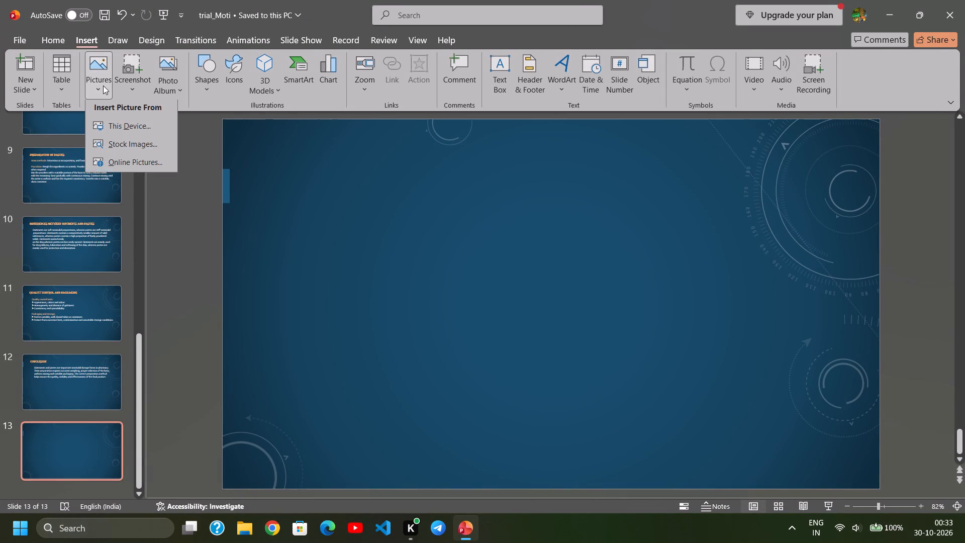
pyautogui.click(141, 159)
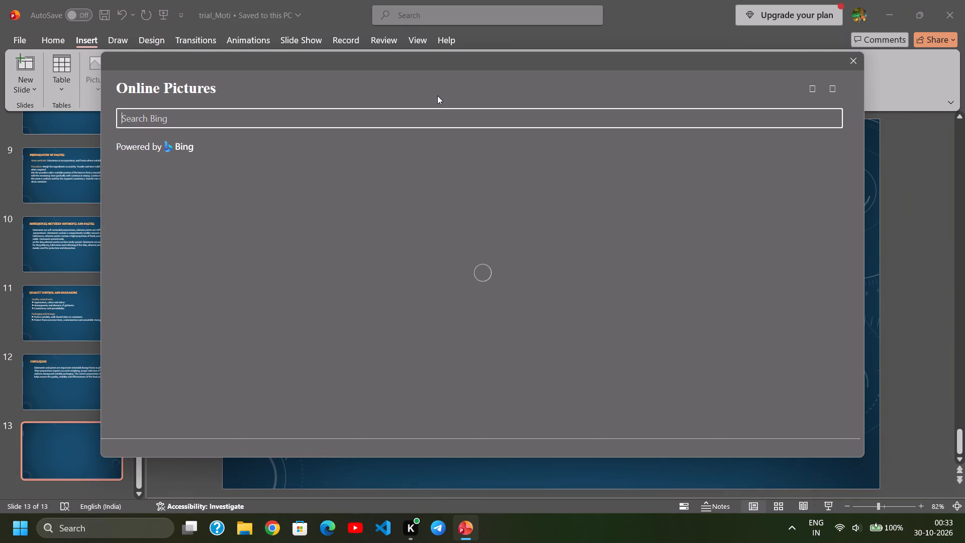
pyautogui.write('thankyou')
pyautogui.press('Return')
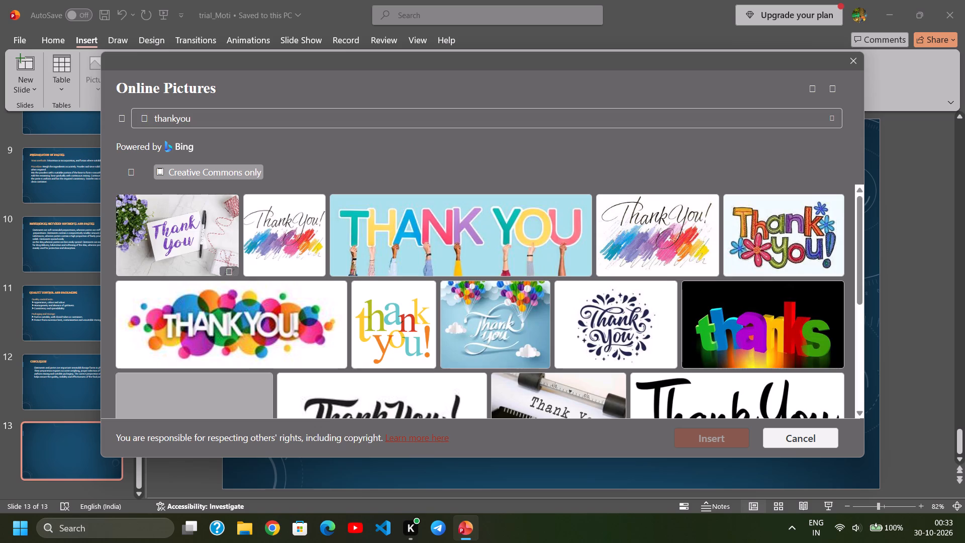
pyautogui.scroll(-4, 363, 301)
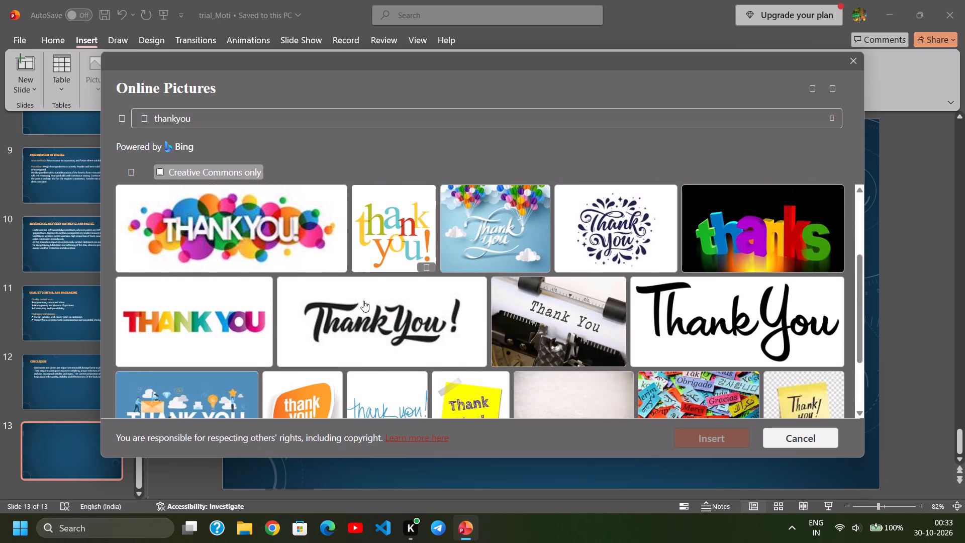
pyautogui.scroll(-1, 363, 301)
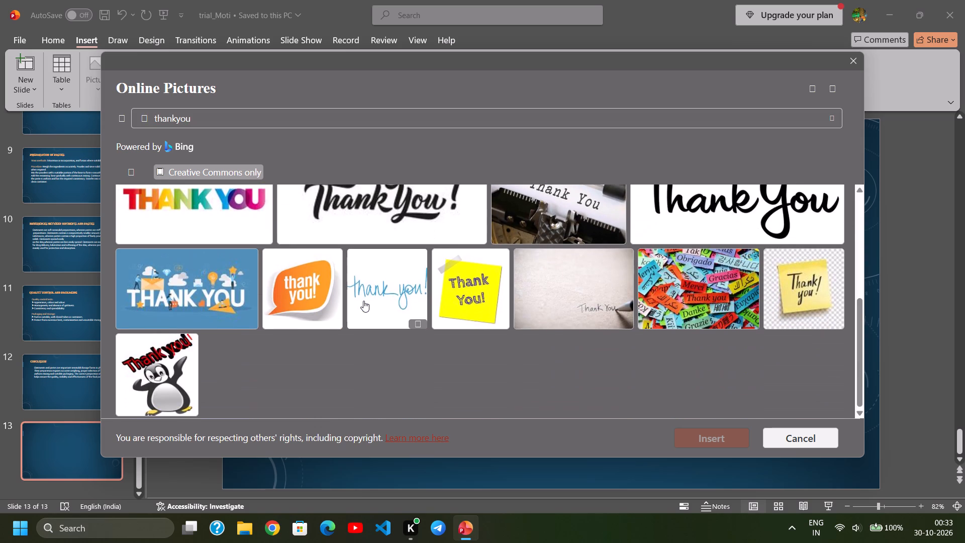
pyautogui.scroll(6, 363, 301)
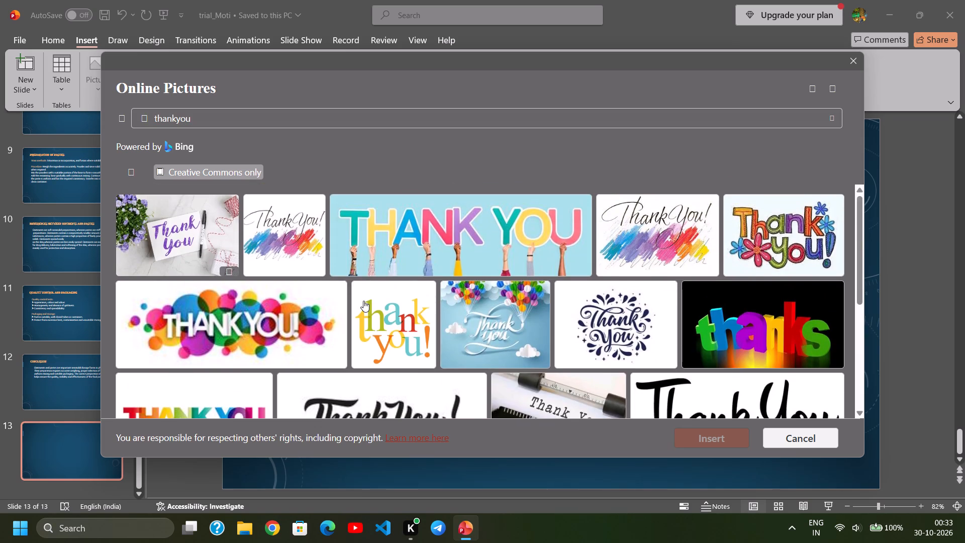
pyautogui.scroll(-5, 363, 301)
pyautogui.scroll(7, 363, 301)
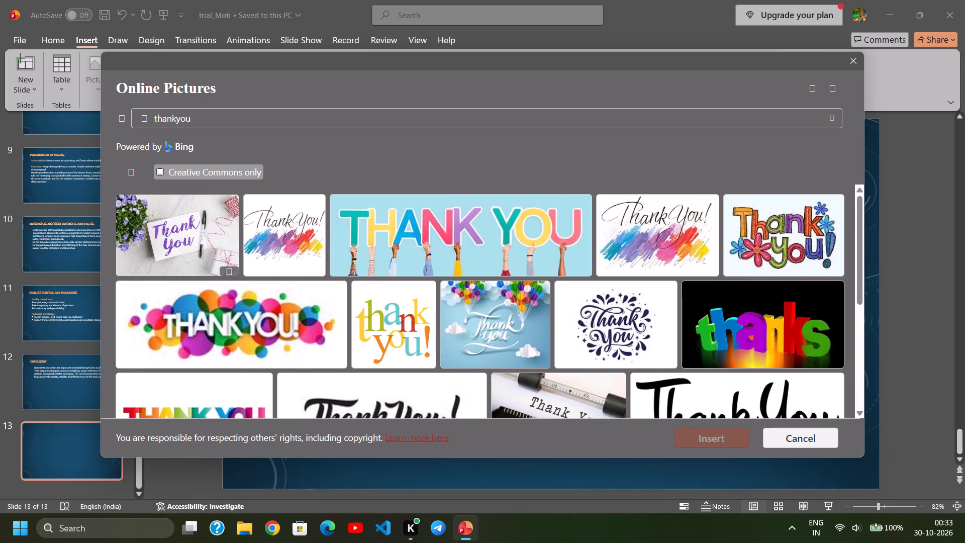
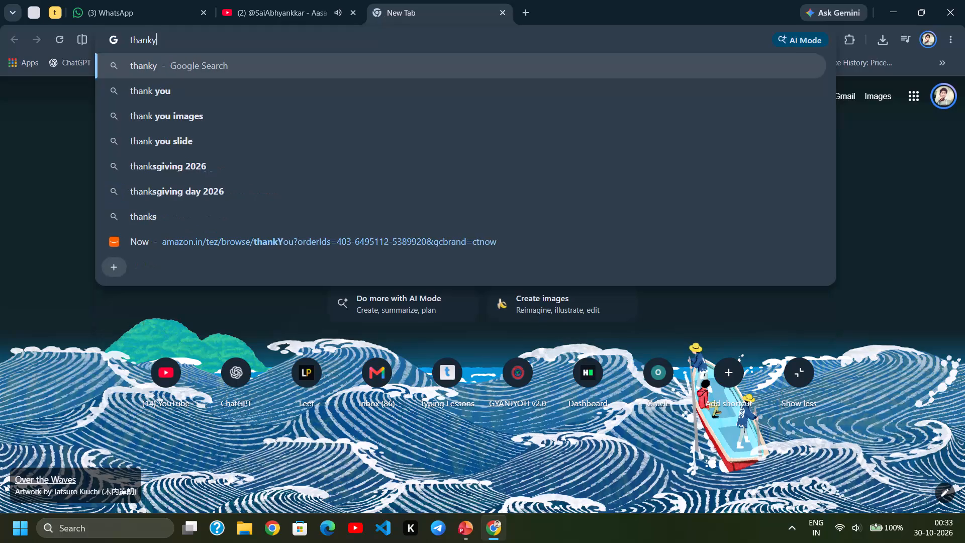
# Search Google Images for "thankyou png for ppt" and browse the results for a transparent thank-you picture.
pyautogui.write('ou')
pyautogui.press('space')
pyautogui.write('png')
pyautogui.press('space')
pyautogui.click(199, 41)
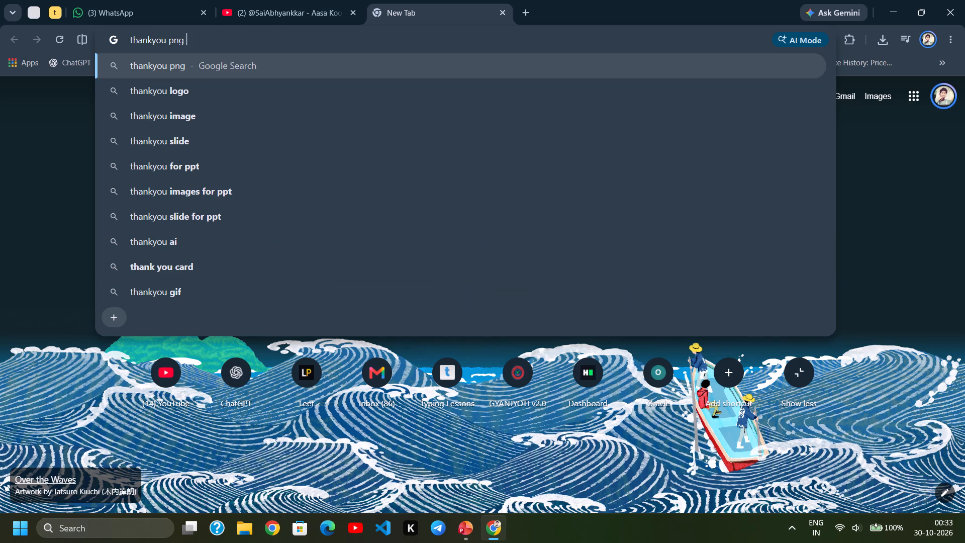
pyautogui.write('for')
pyautogui.press('space')
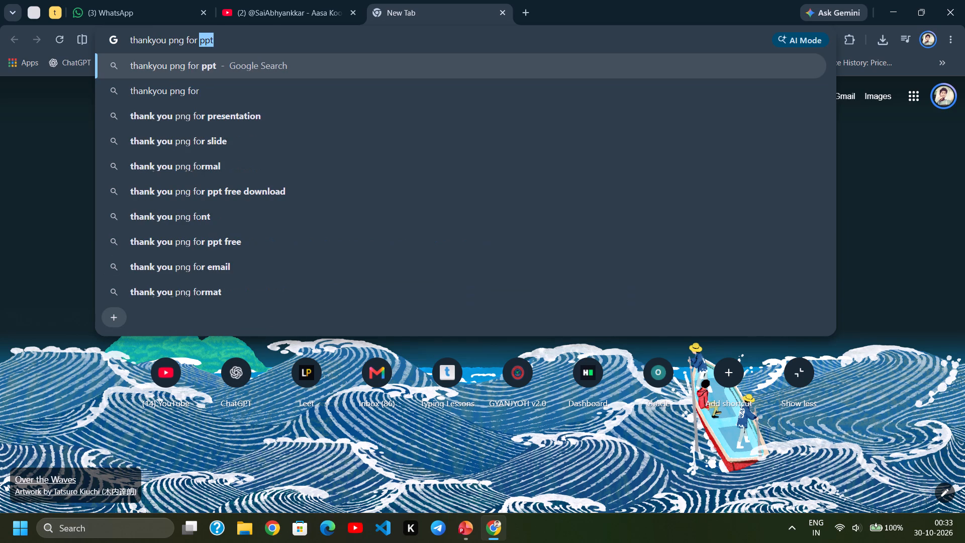
pyautogui.press('Down')
pyautogui.press('Up')
pyautogui.press('Return')
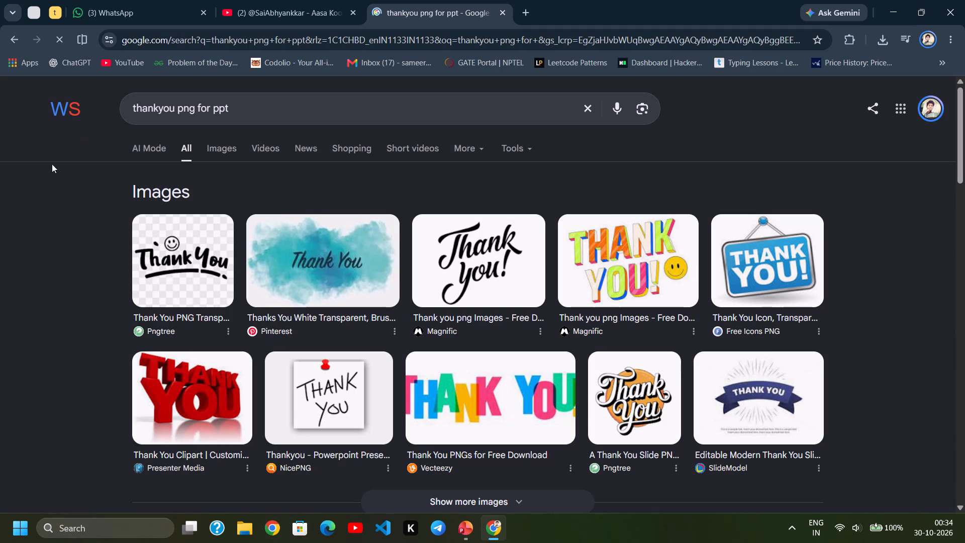
pyautogui.click(232, 156)
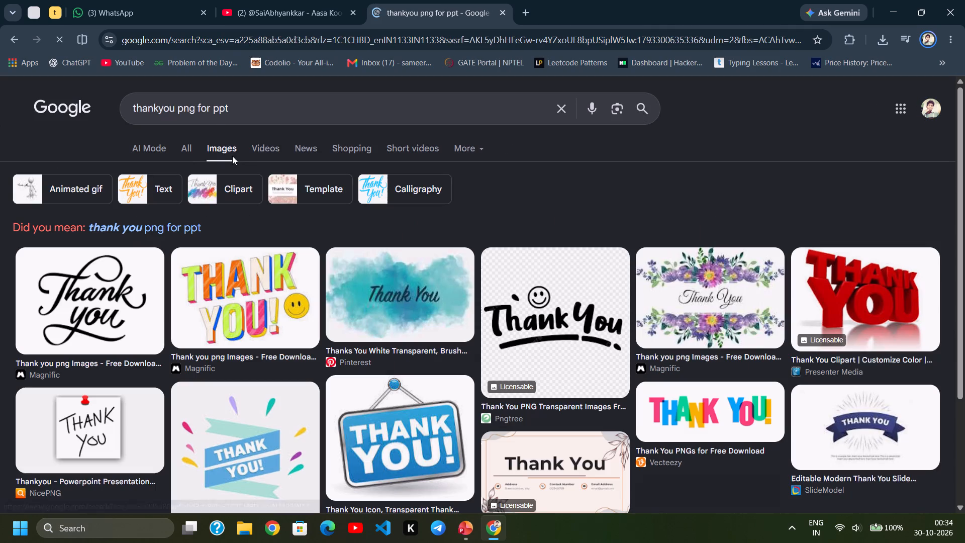
pyautogui.scroll(-4, 484, 286)
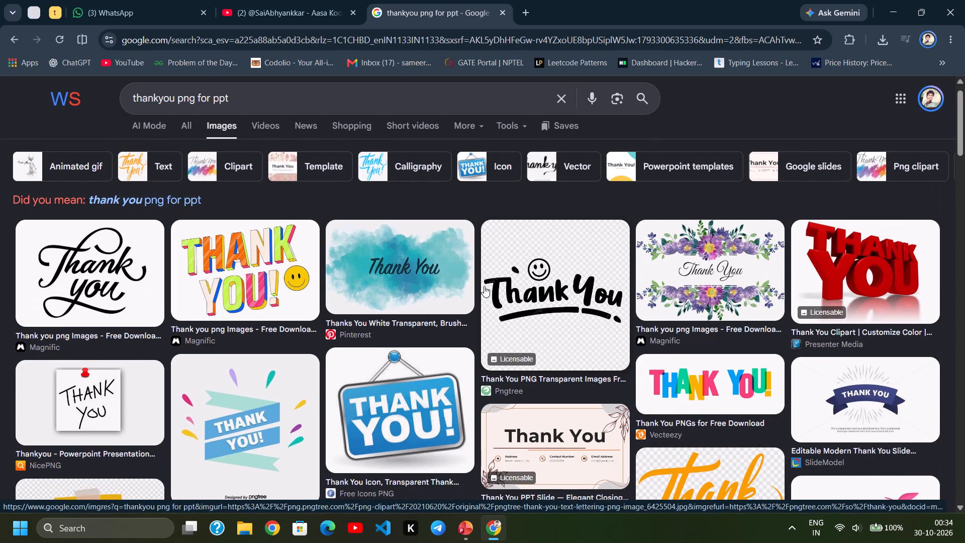
pyautogui.scroll(-5, 484, 286)
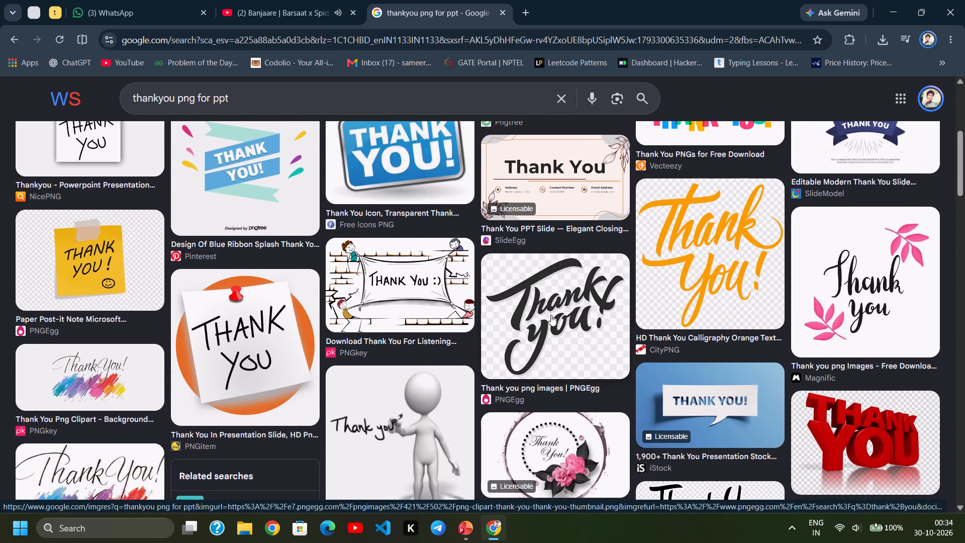
# Open the PNGEgg source page of the black brush-lettered "Thank you!" image result.
pyautogui.click(551, 315)
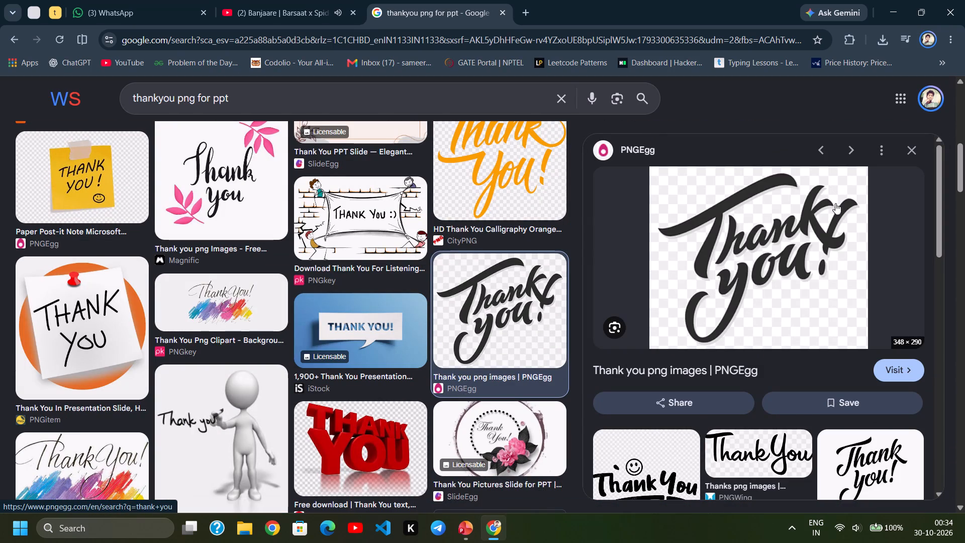
pyautogui.click(884, 153)
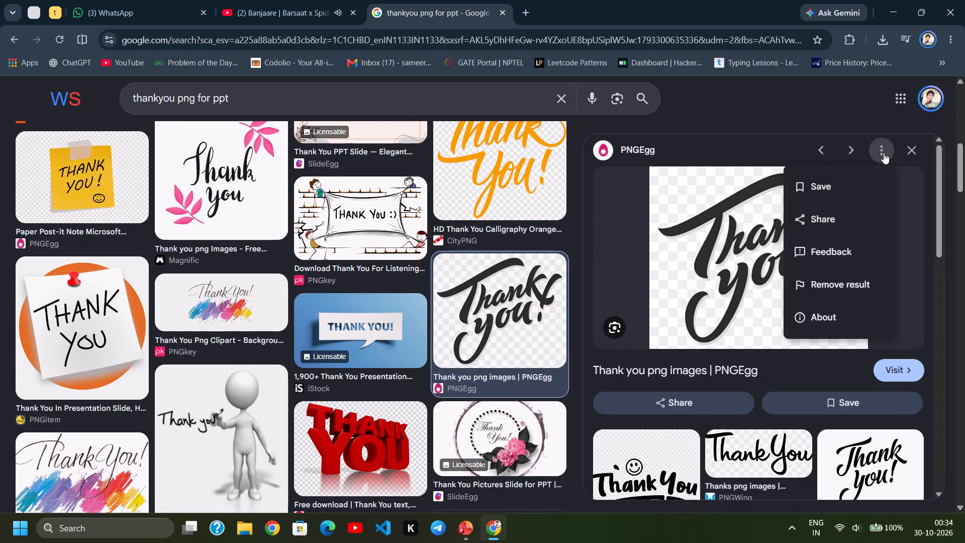
pyautogui.click(725, 225)
pyautogui.rightClick(725, 225)
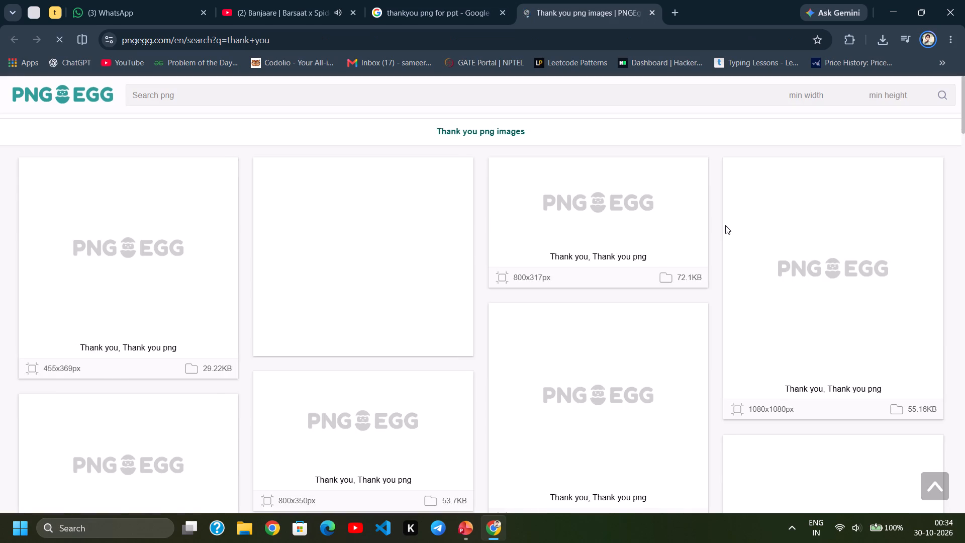
# Save the 1080x1080 px black script "Thank You!" image from the PNGEgg listing to Downloads as png-clipart-thank-you-thank-you-thumbnail.
pyautogui.scroll(-1, 299, 303)
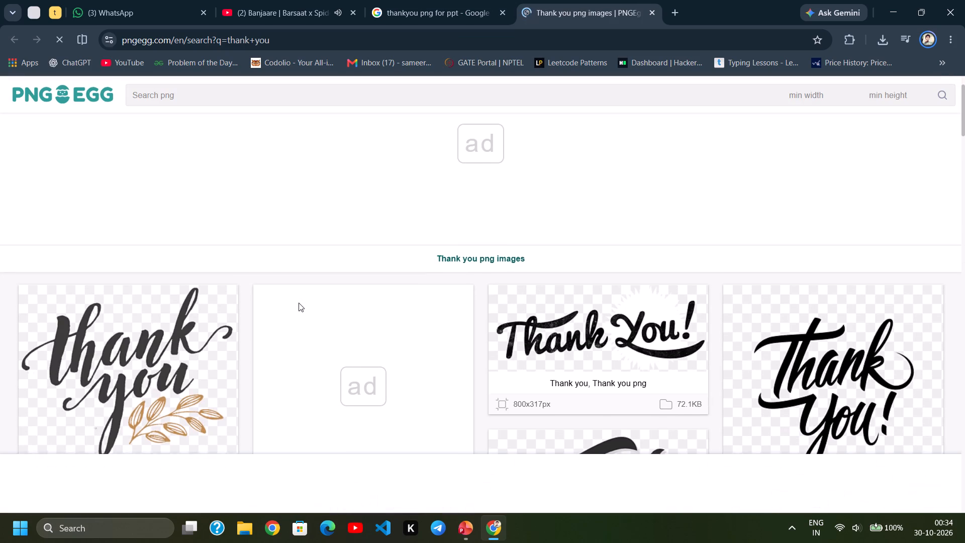
pyautogui.scroll(-4, 299, 303)
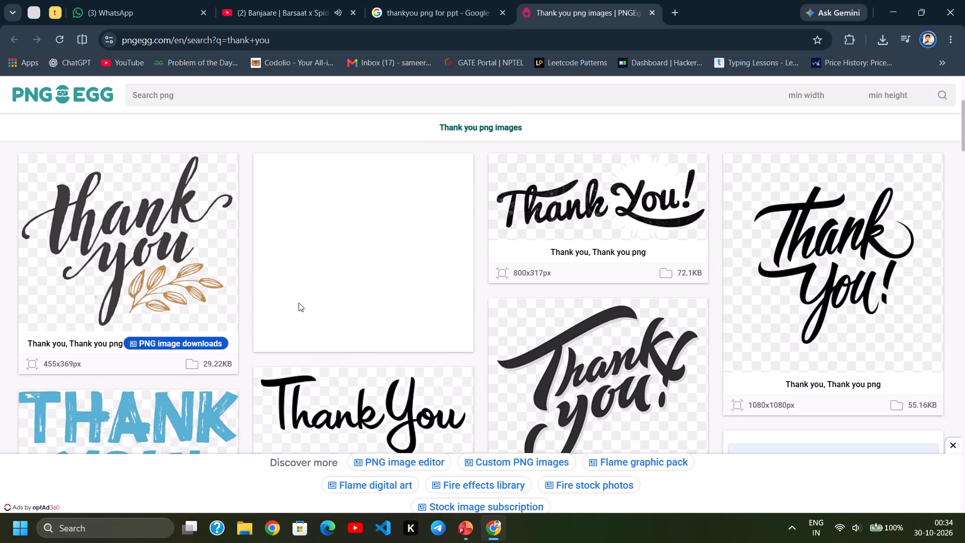
pyautogui.scroll(-2, 299, 303)
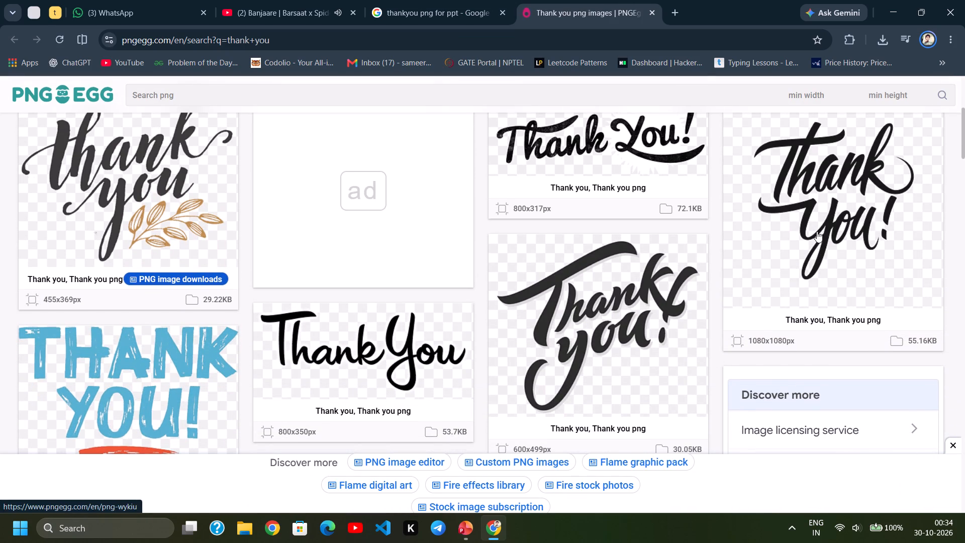
pyautogui.rightClick(856, 193)
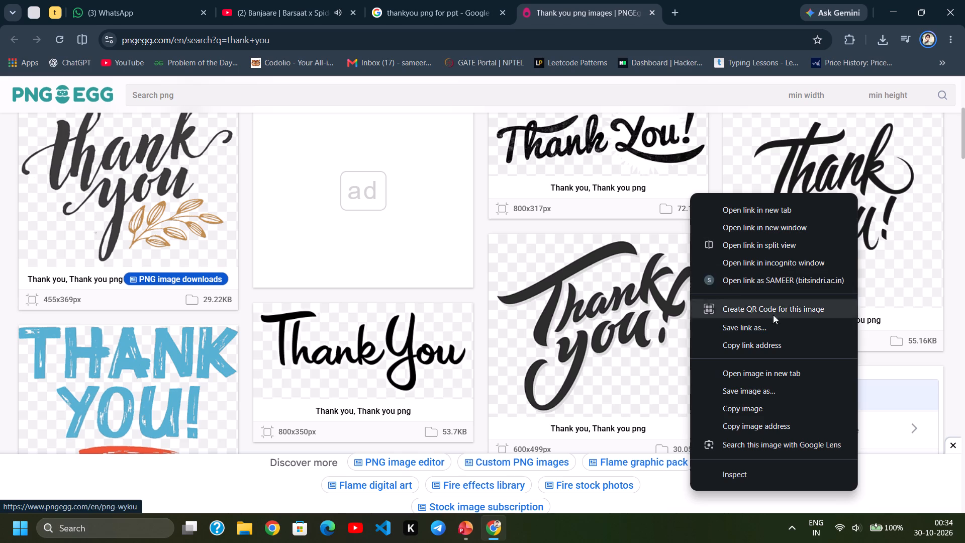
pyautogui.click(756, 390)
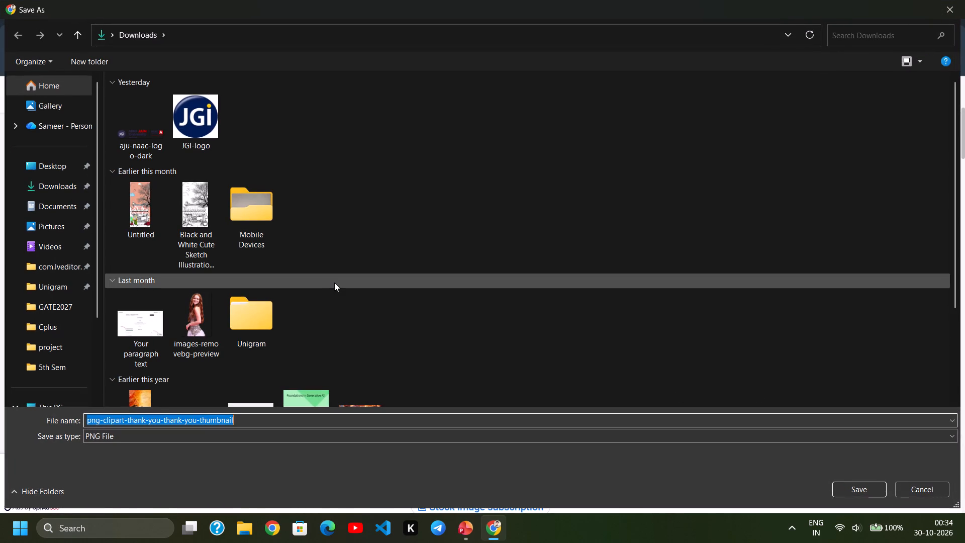
pyautogui.click(855, 488)
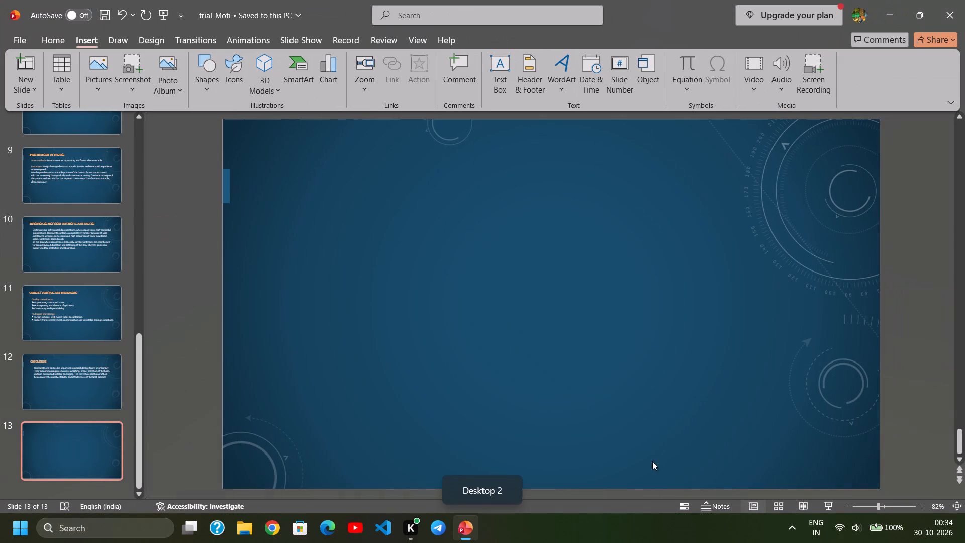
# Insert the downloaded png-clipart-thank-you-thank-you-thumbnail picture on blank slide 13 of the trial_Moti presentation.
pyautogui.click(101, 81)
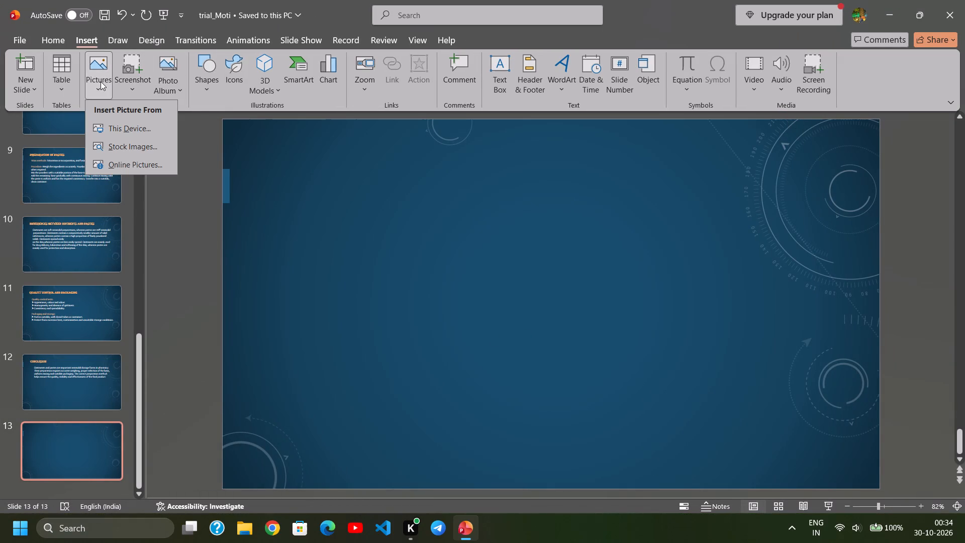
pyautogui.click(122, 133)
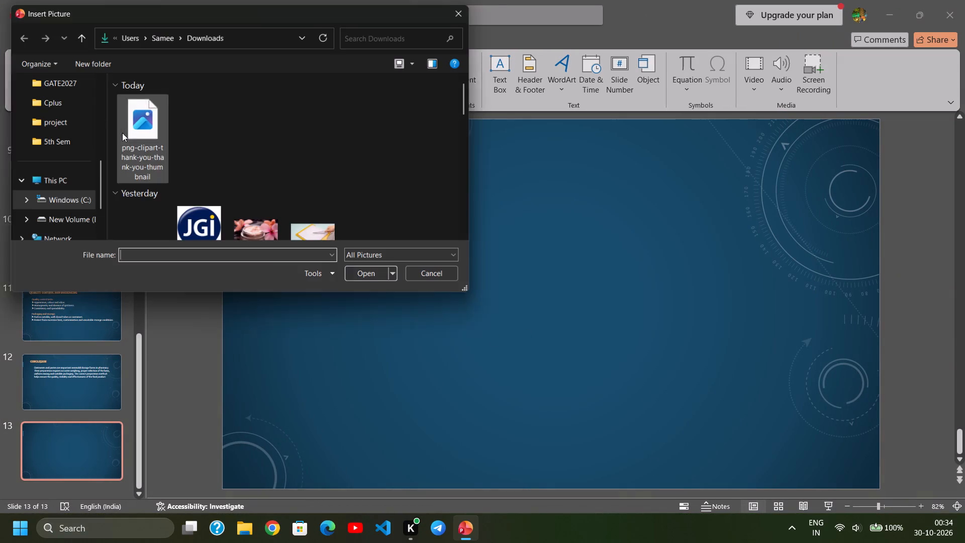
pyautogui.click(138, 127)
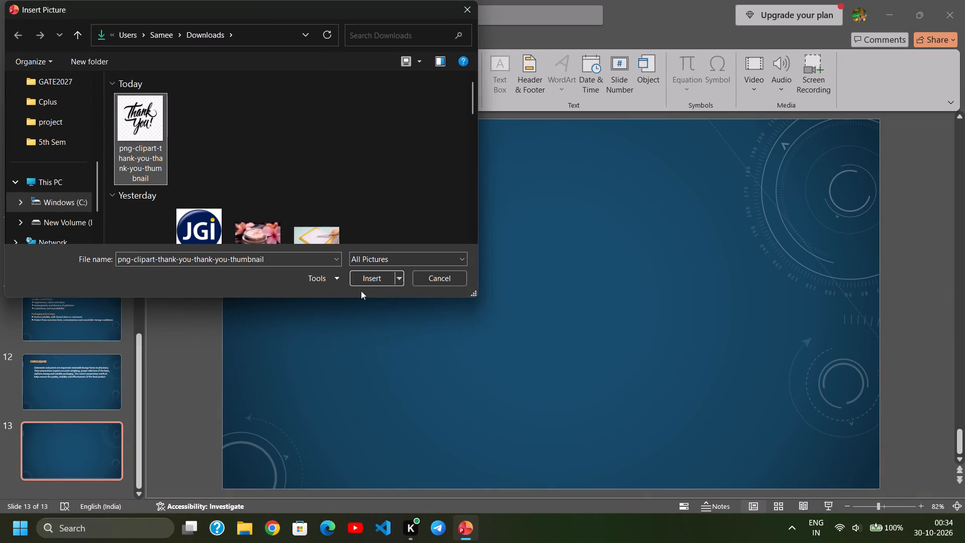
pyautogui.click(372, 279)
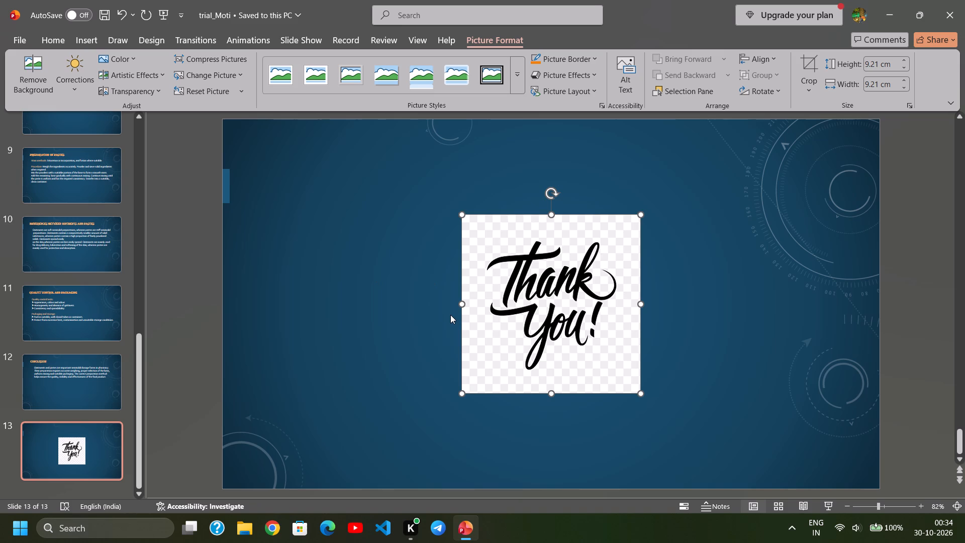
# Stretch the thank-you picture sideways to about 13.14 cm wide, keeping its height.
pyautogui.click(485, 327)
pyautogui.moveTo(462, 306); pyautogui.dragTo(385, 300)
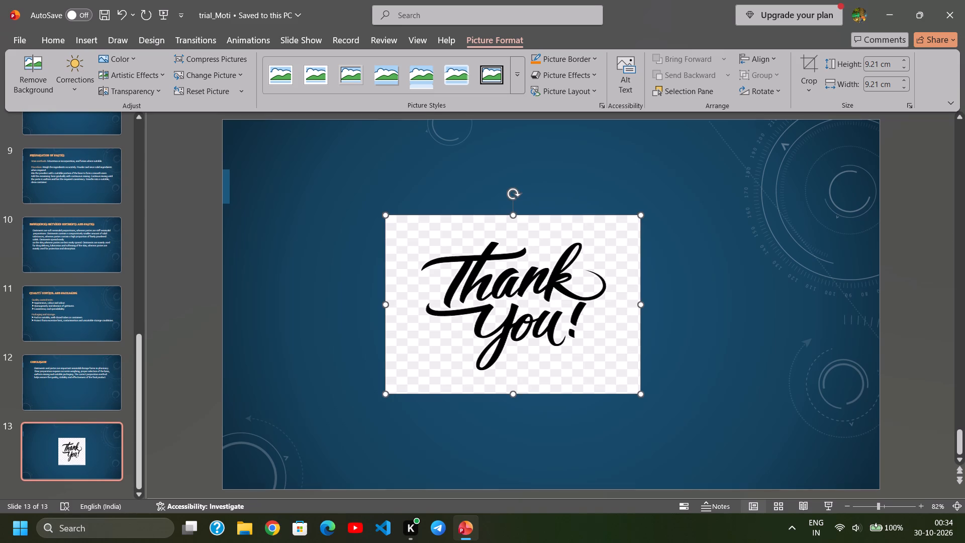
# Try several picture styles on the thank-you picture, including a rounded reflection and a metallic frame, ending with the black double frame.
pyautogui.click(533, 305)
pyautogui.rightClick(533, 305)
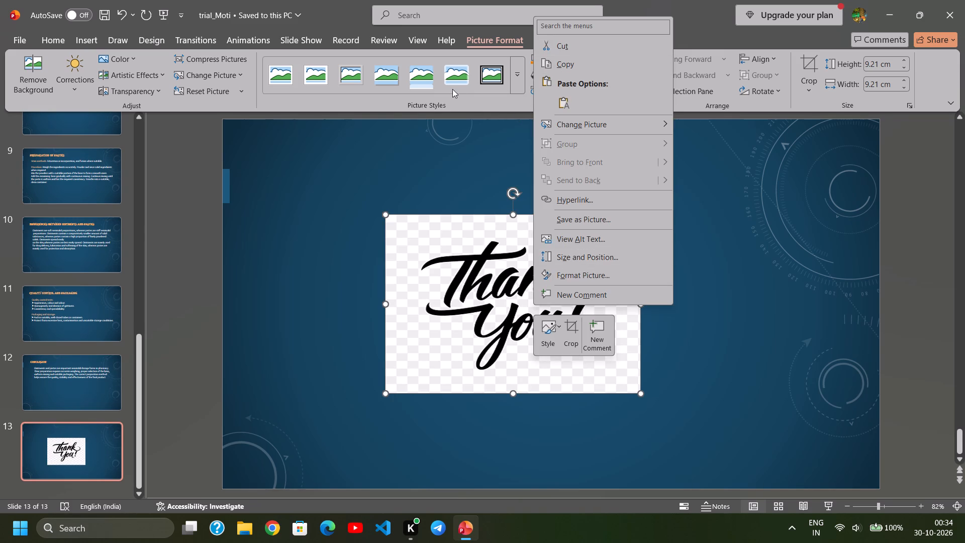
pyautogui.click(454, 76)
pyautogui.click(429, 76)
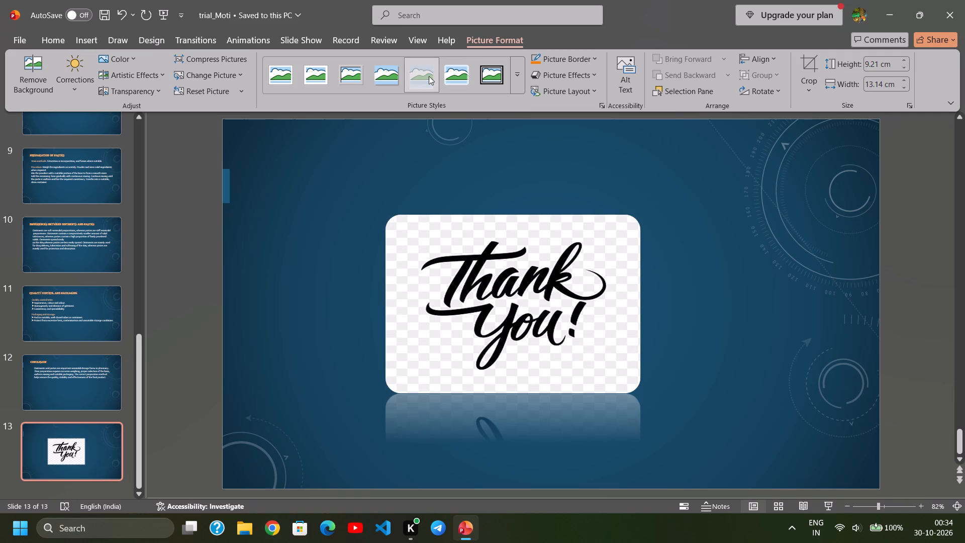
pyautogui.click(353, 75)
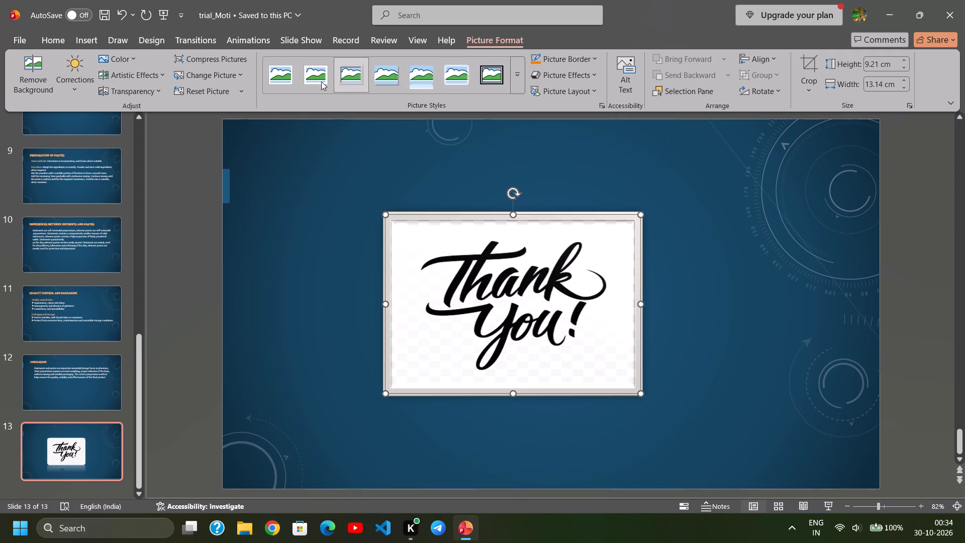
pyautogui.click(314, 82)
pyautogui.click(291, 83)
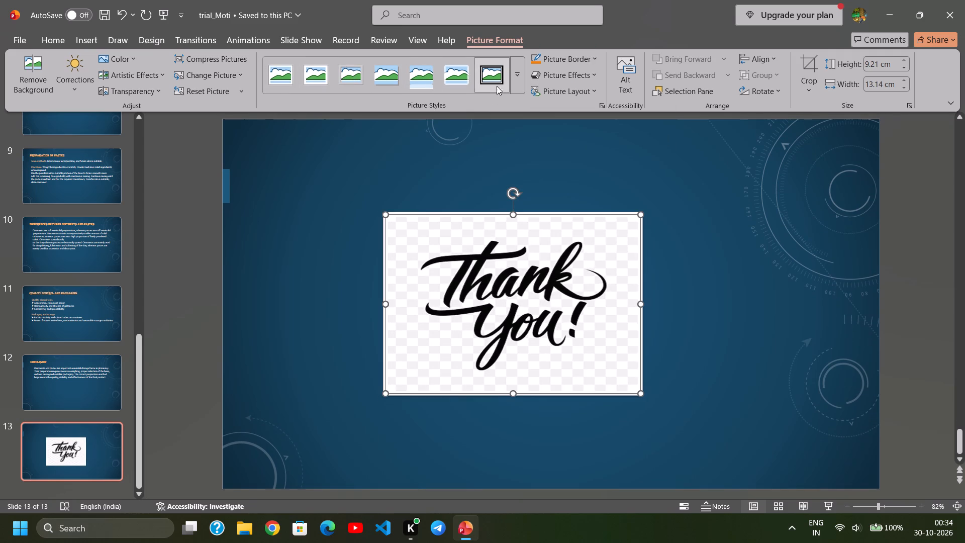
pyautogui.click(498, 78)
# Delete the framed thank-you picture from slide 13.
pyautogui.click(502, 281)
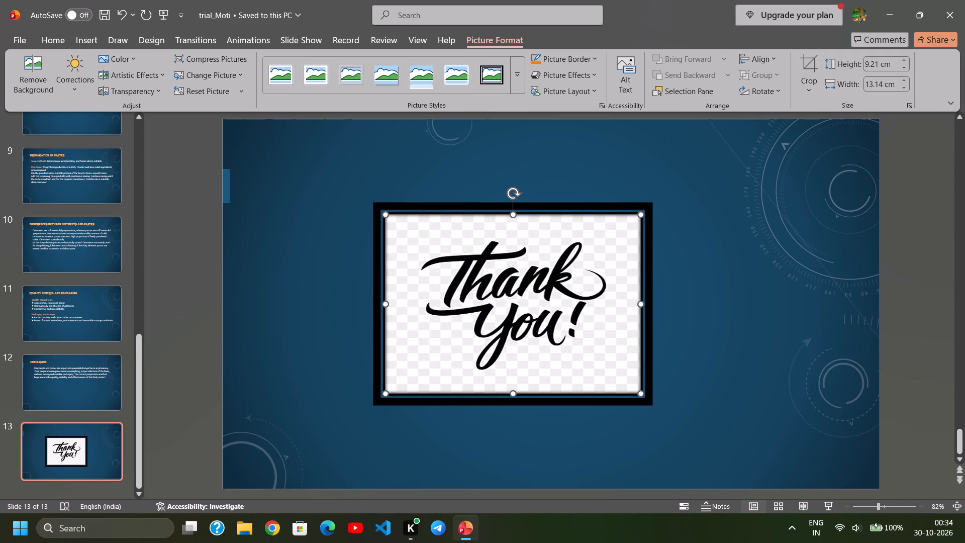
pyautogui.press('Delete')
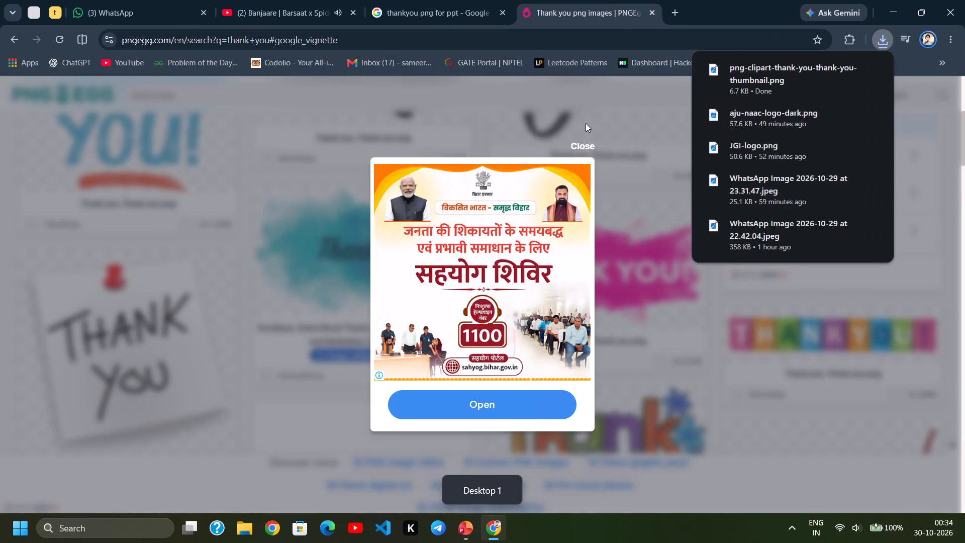
# Dismiss the advertisement covering the thank-you PNG search results on PNGEgg.
pyautogui.click(583, 143)
pyautogui.scroll(4, 565, 291)
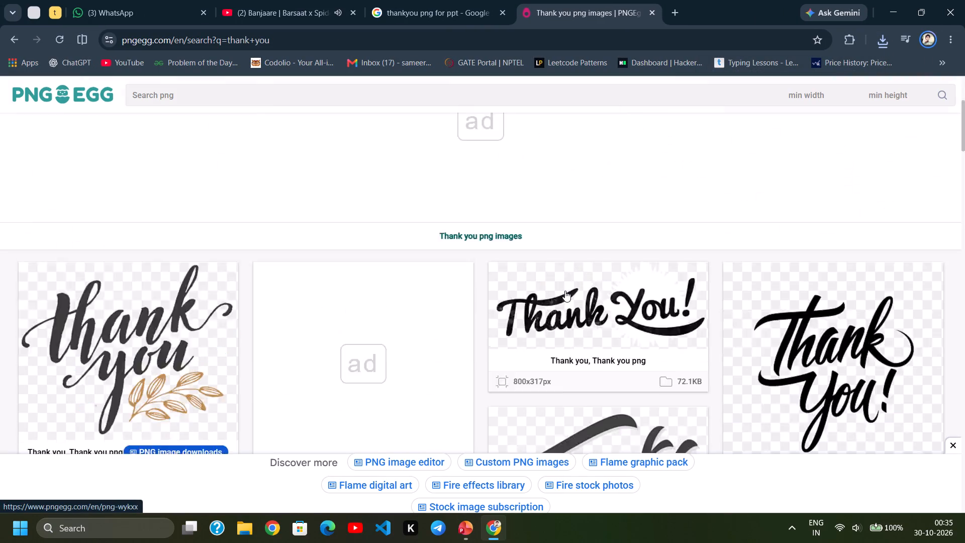
pyautogui.scroll(2, 565, 291)
pyautogui.scroll(-4, 565, 291)
pyautogui.scroll(2, 285, 211)
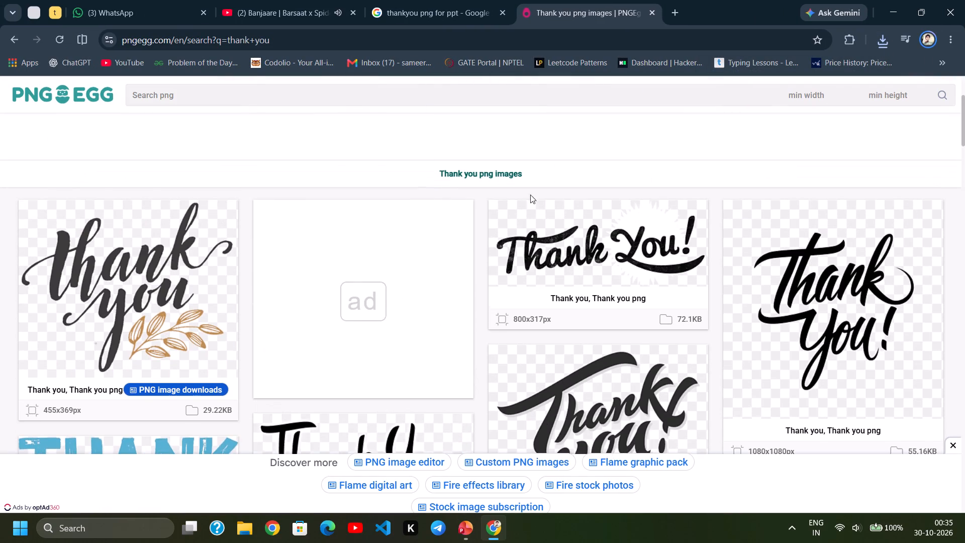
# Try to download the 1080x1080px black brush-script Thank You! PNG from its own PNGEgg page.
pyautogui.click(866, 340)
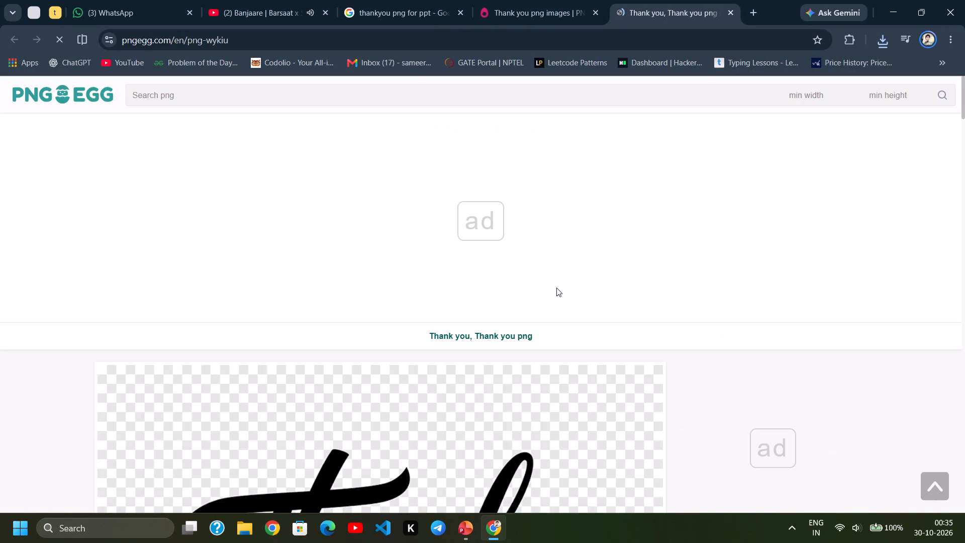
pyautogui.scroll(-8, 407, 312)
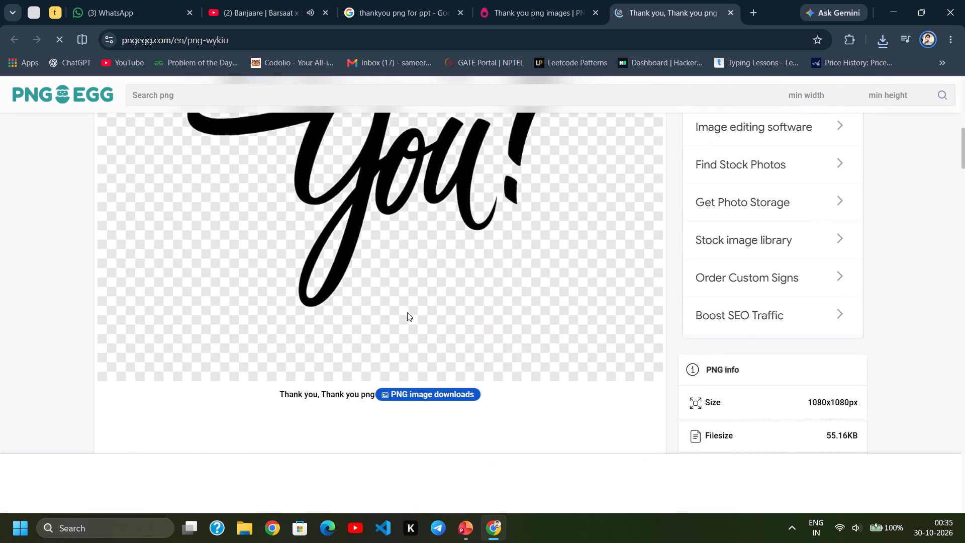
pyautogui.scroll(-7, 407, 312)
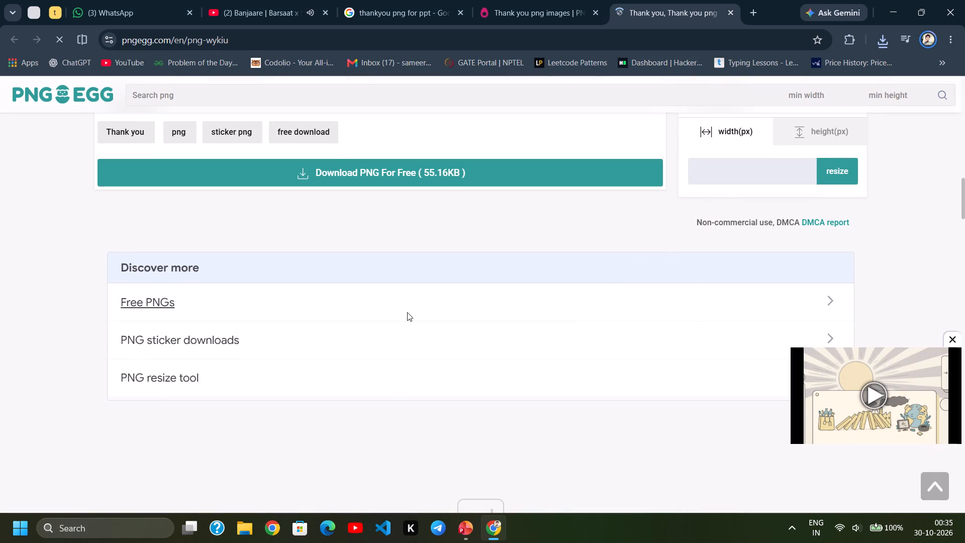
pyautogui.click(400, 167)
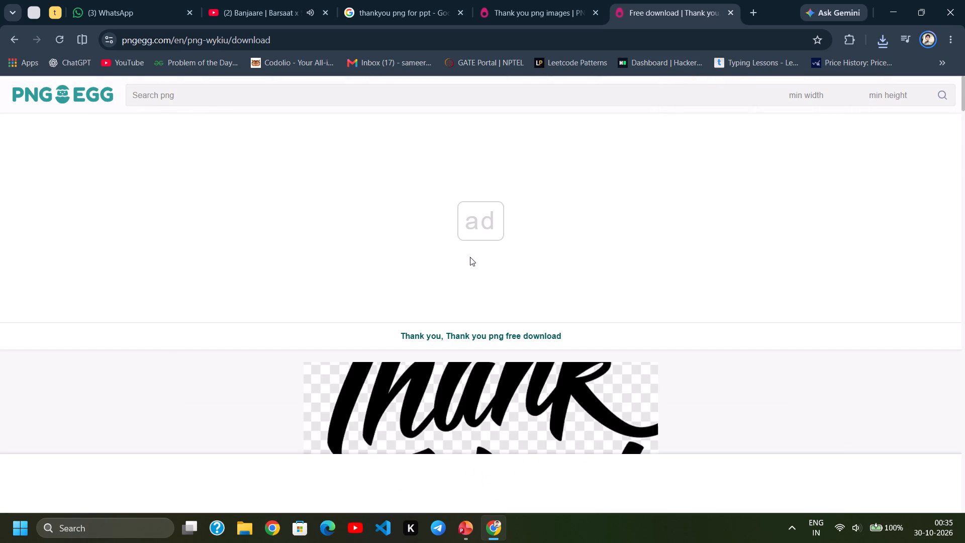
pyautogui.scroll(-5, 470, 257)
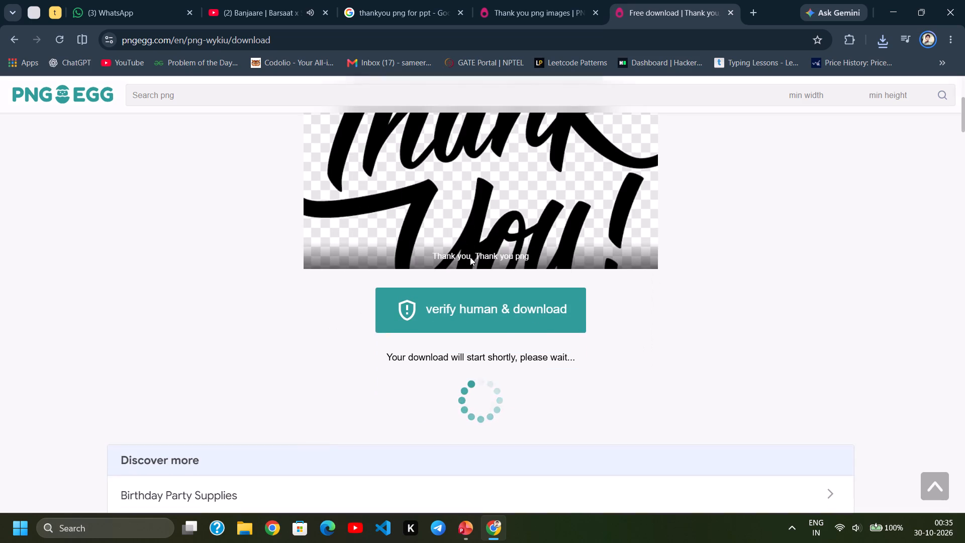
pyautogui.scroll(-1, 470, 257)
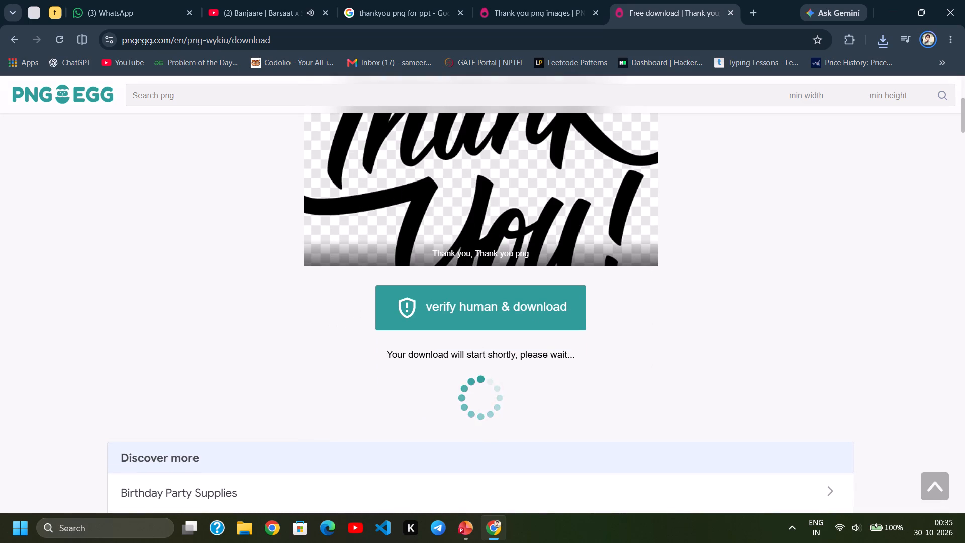
# Switch to the YouTube tab and play Pavazha Malli from the Indian film music mix.
pyautogui.click(268, 0)
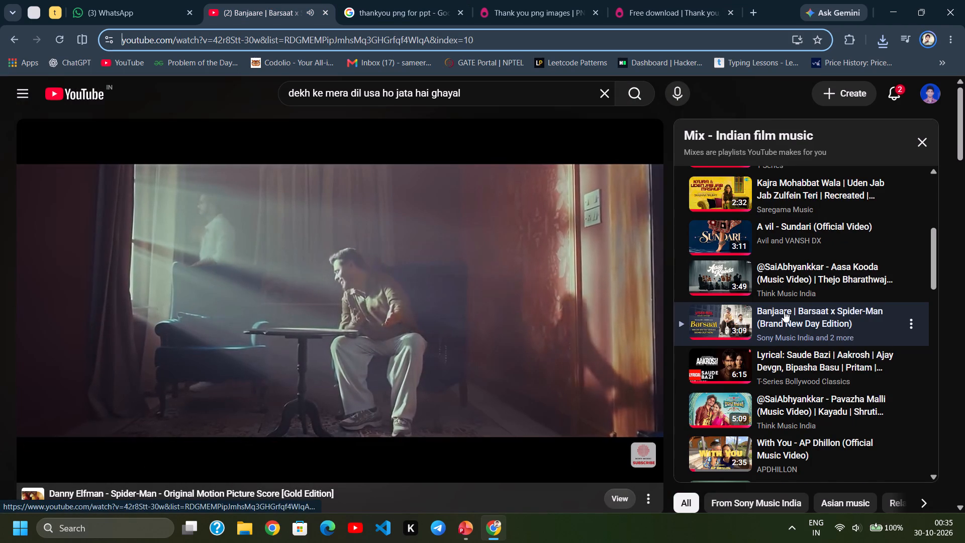
pyautogui.scroll(-5, 784, 311)
pyautogui.scroll(1, 784, 311)
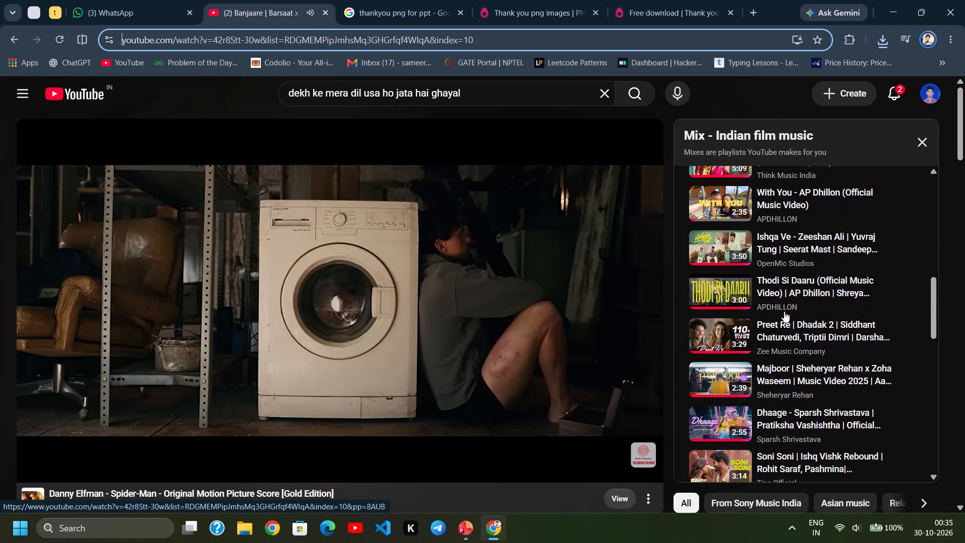
pyautogui.scroll(1, 784, 311)
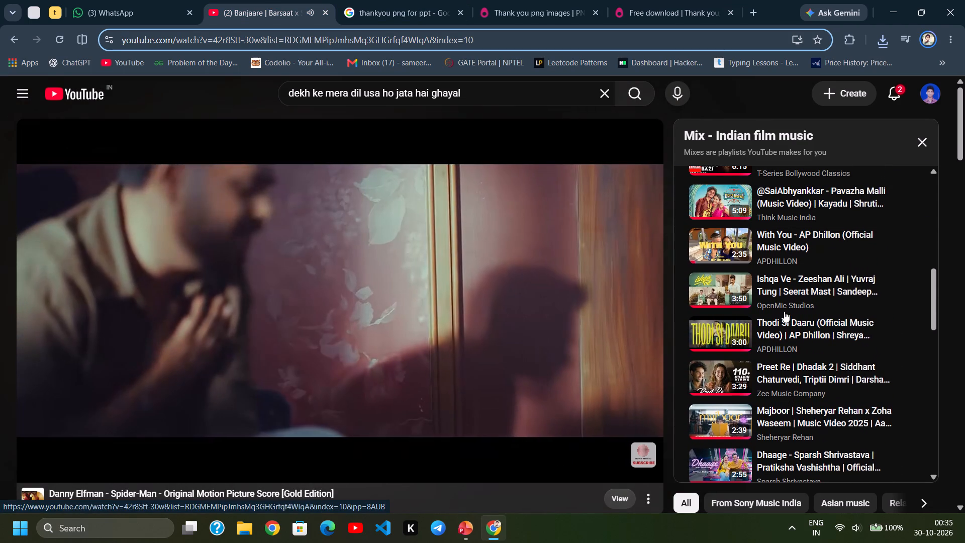
pyautogui.scroll(-4, 749, 235)
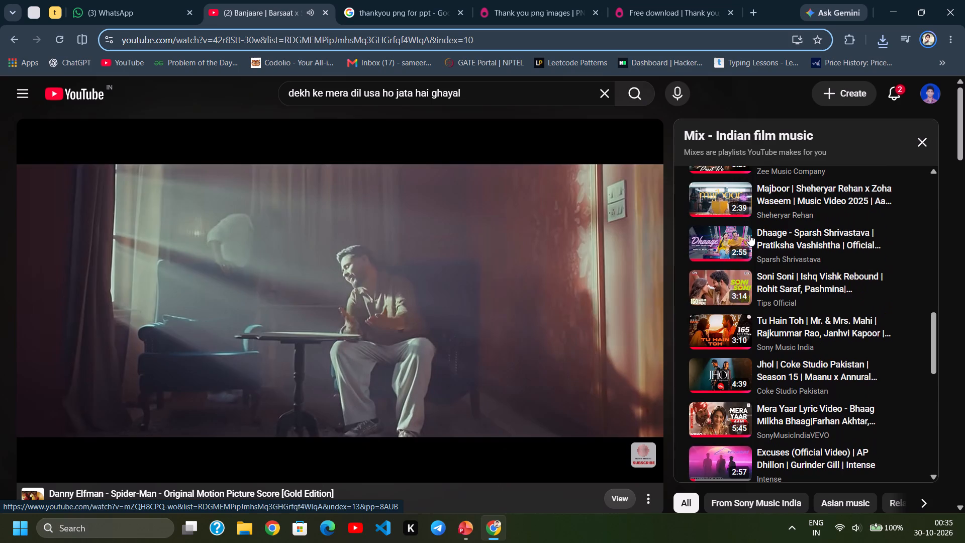
pyautogui.scroll(3, 749, 235)
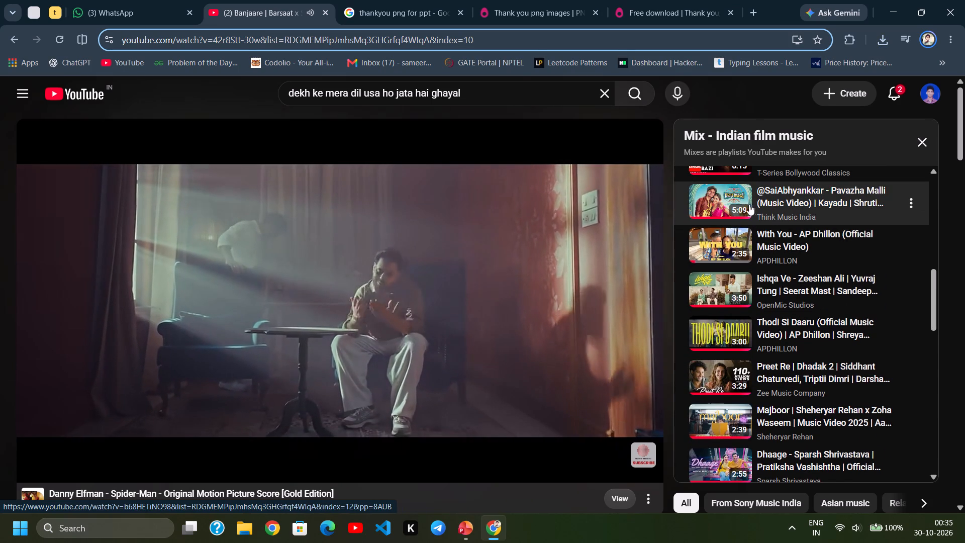
pyautogui.click(738, 202)
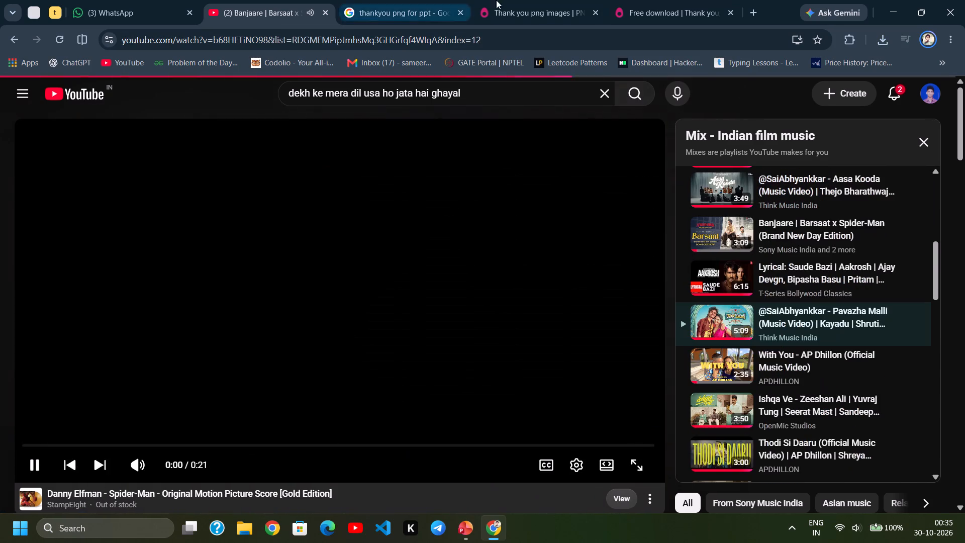
# Return to the PNGEgg download page and examine its download status and the relevant images below.
pyautogui.click(639, 0)
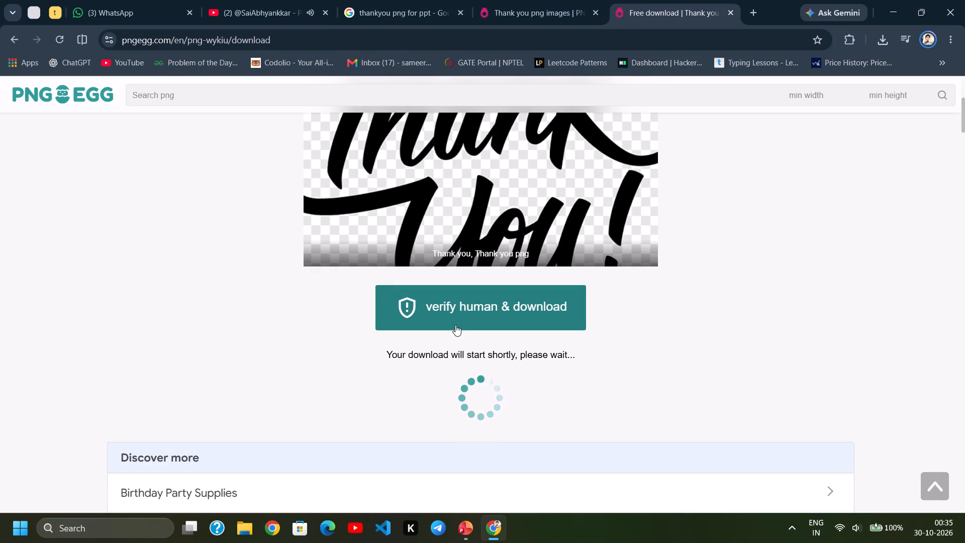
pyautogui.scroll(-7, 455, 325)
pyautogui.scroll(3, 455, 325)
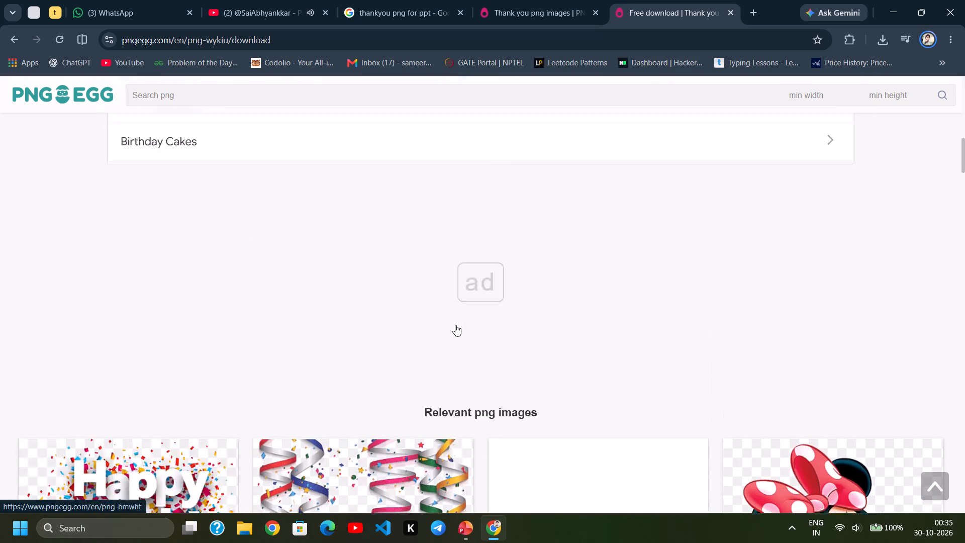
pyautogui.scroll(3, 455, 325)
pyautogui.scroll(-8, 455, 325)
pyautogui.scroll(4, 455, 325)
pyautogui.scroll(-2, 455, 325)
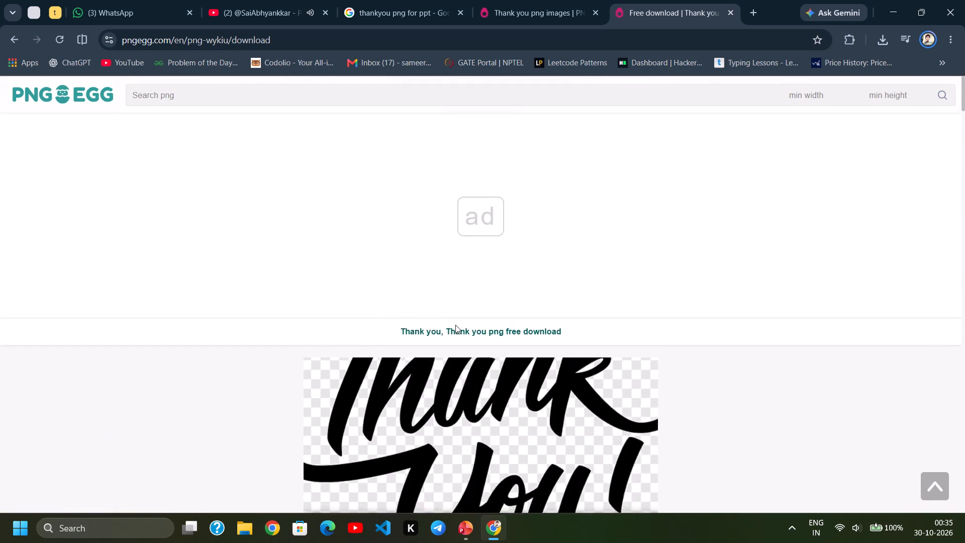
pyautogui.scroll(-14, 455, 325)
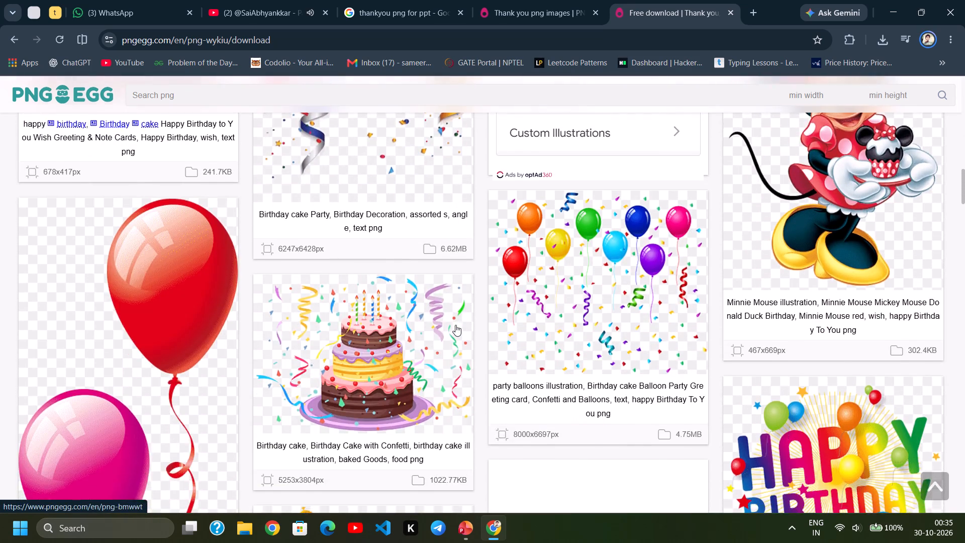
pyautogui.scroll(4, 455, 325)
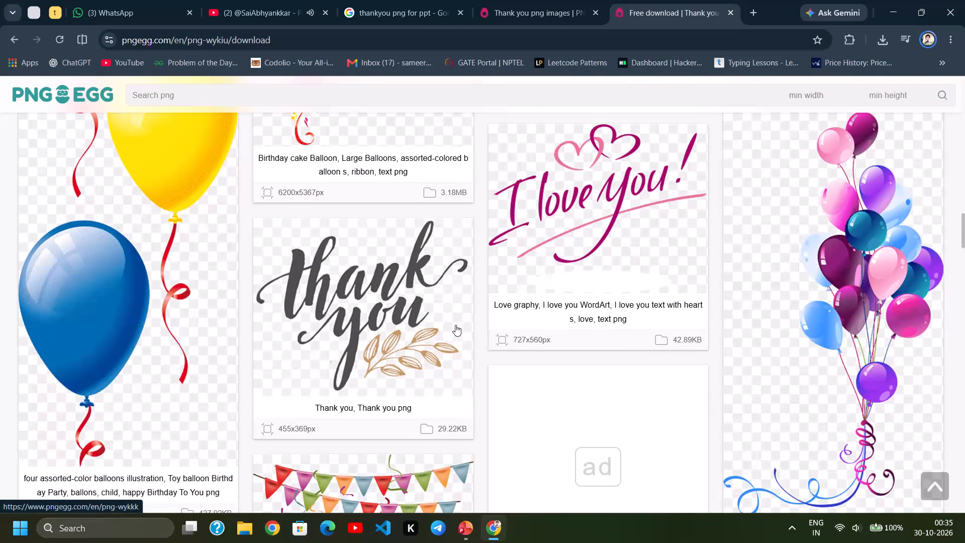
pyautogui.scroll(2, 455, 325)
pyautogui.scroll(-3, 455, 325)
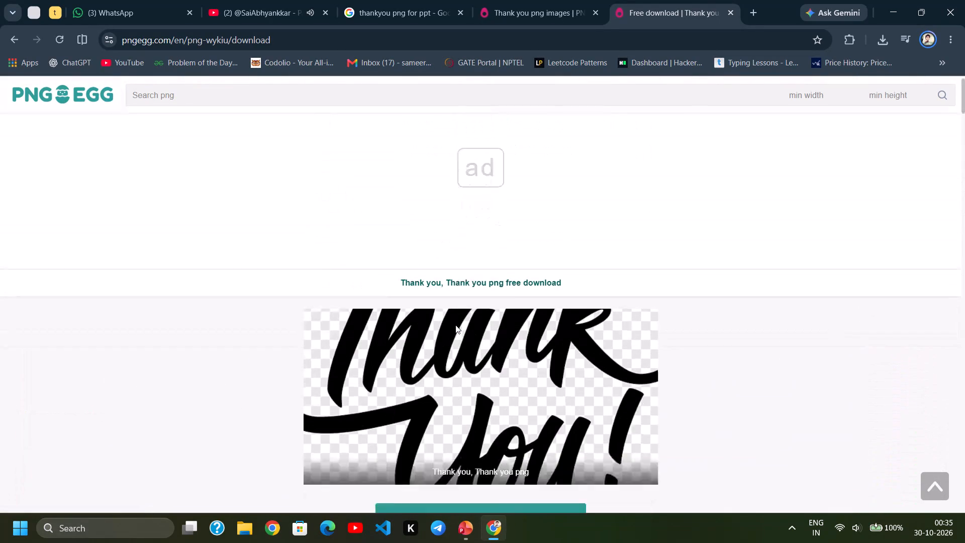
pyautogui.scroll(-3, 455, 325)
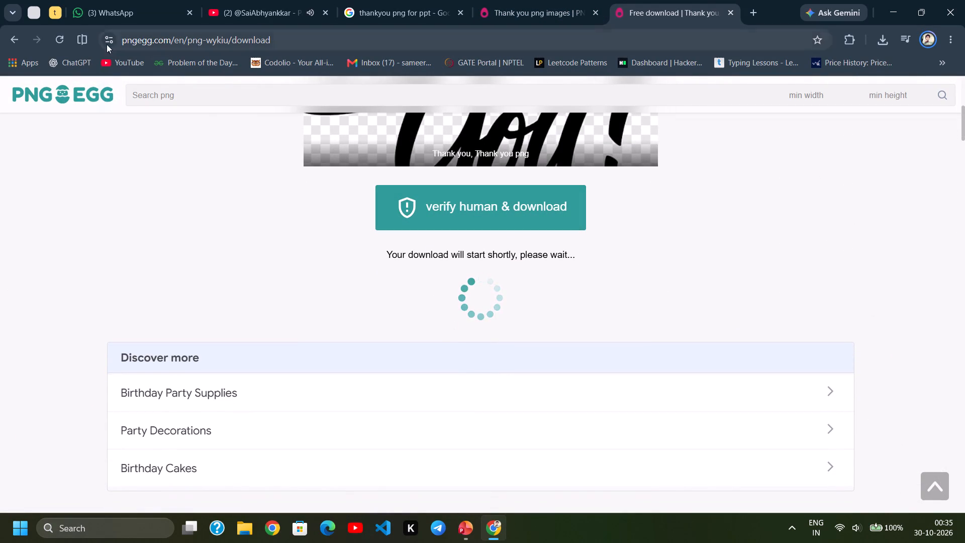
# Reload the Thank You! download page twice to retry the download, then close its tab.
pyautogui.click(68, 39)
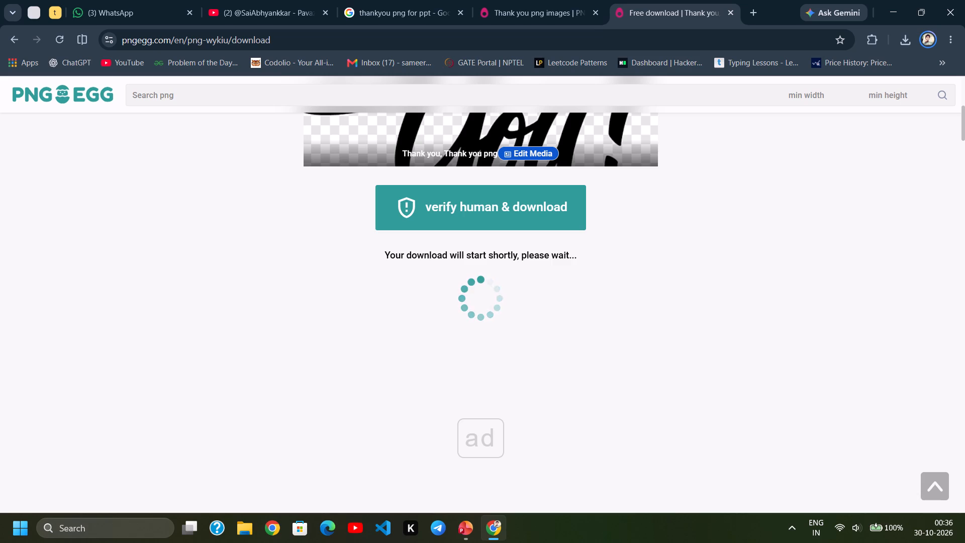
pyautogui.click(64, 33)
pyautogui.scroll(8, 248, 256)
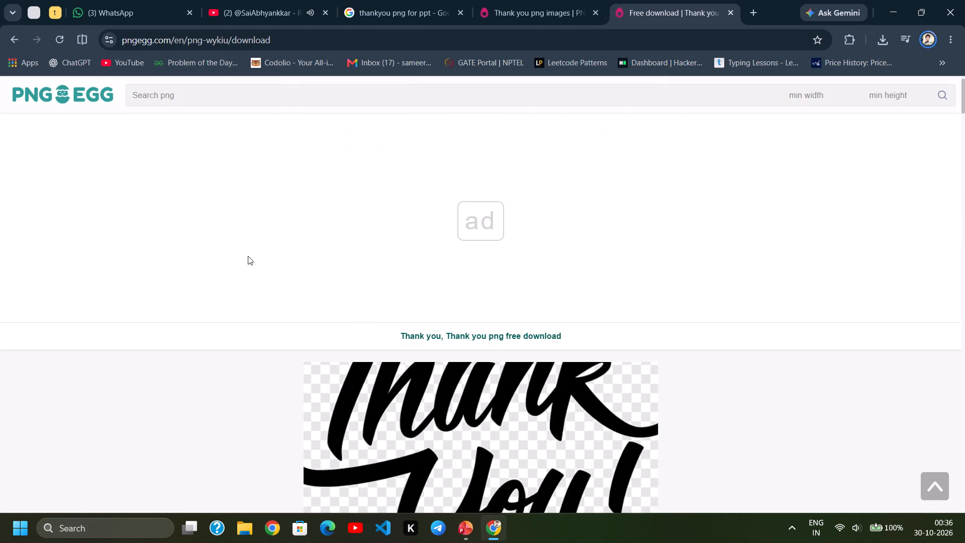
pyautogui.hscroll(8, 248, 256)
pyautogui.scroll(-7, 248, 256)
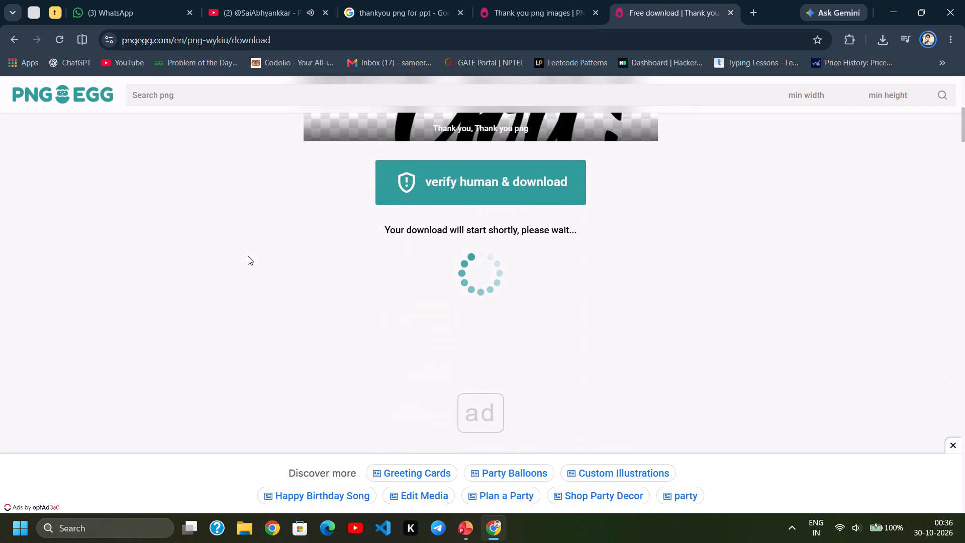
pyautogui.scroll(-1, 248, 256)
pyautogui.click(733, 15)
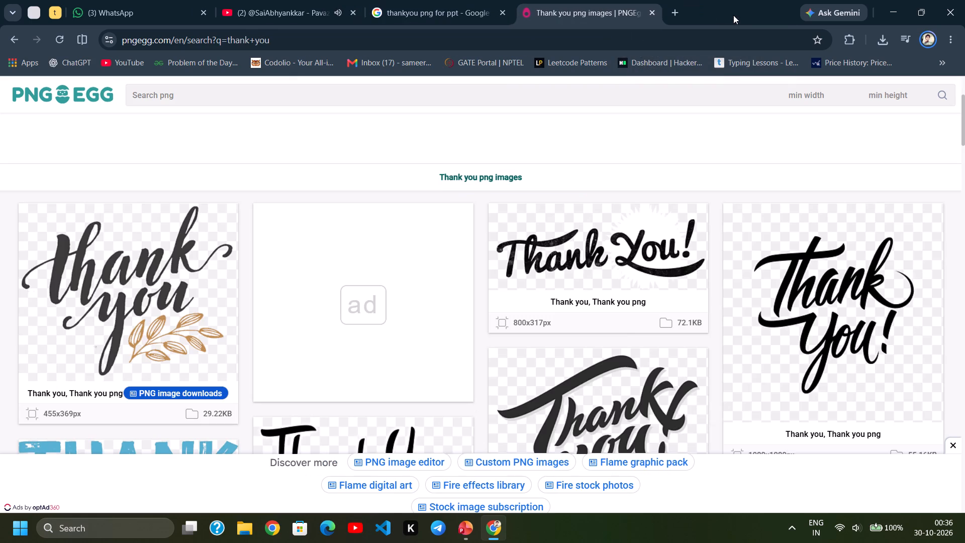
# Reopen the 1080x1080px black brush-script Thank You! image from the PNGEgg results and request its free PNG download.
pyautogui.scroll(-2, 625, 335)
pyautogui.click(824, 216)
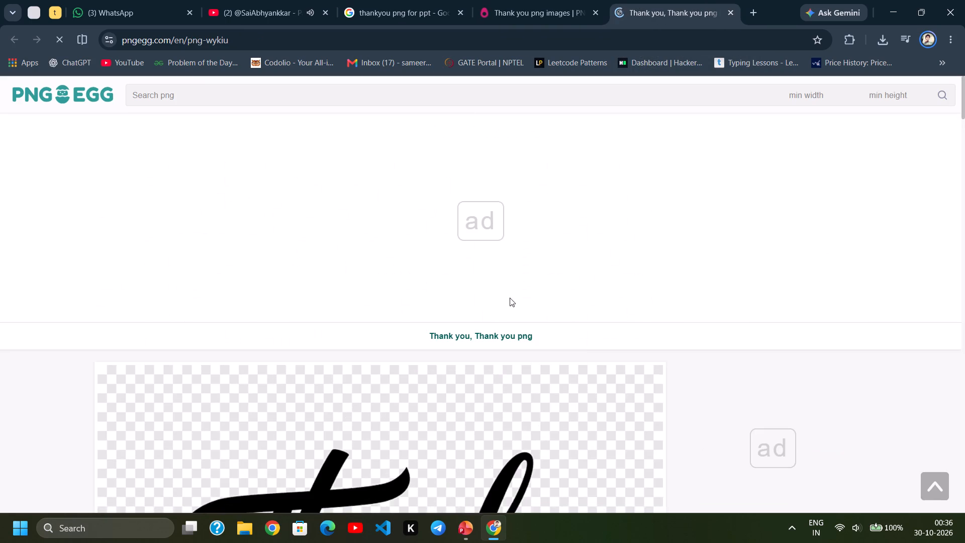
pyautogui.scroll(-6, 493, 294)
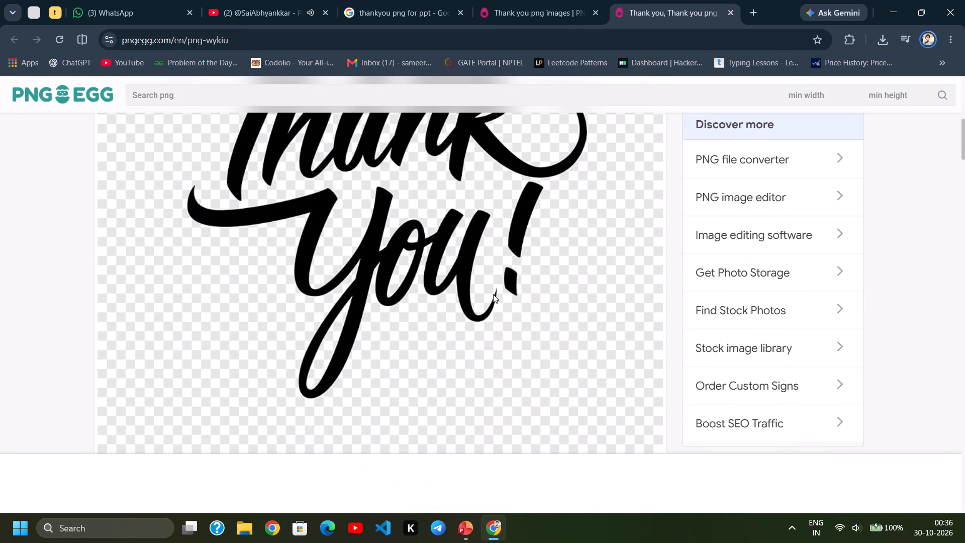
pyautogui.scroll(-4, 558, 251)
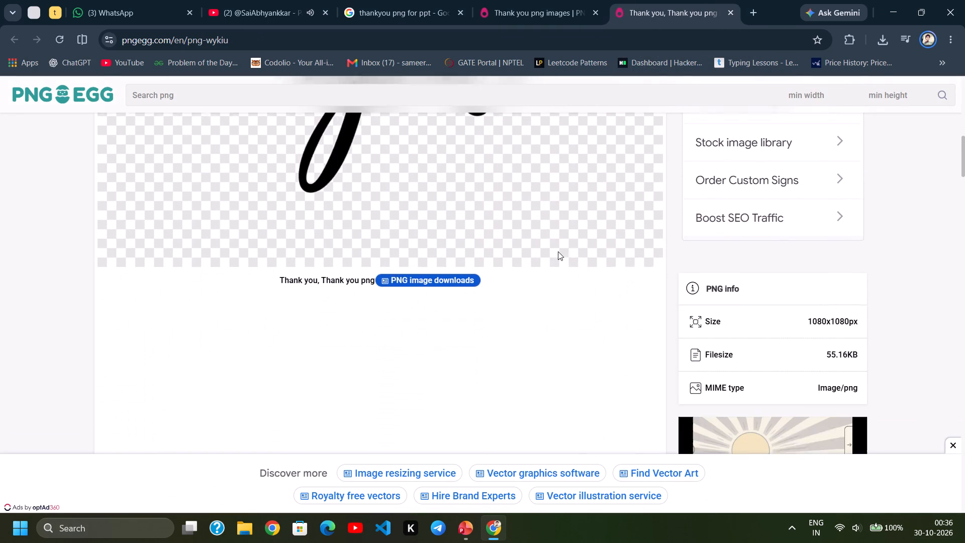
pyautogui.scroll(-1, 558, 251)
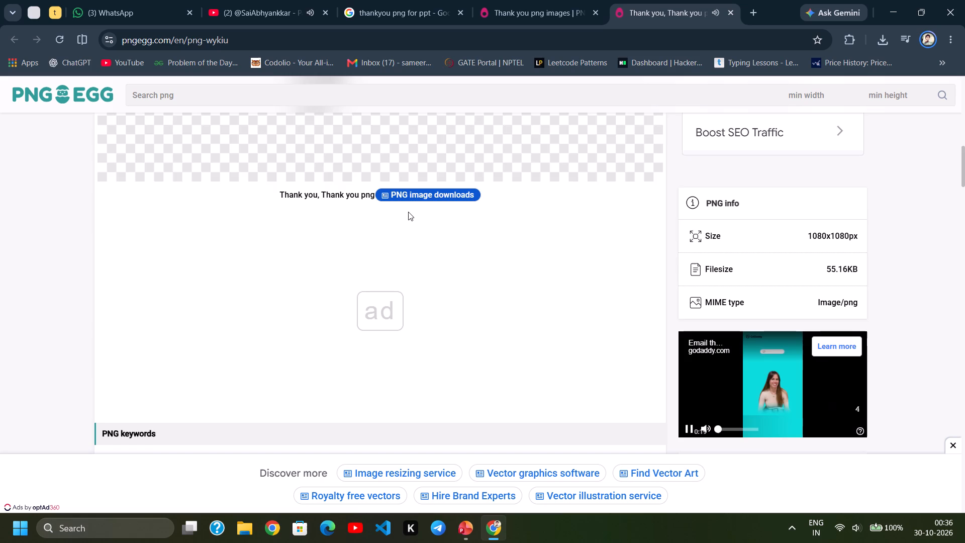
pyautogui.scroll(-1, 408, 212)
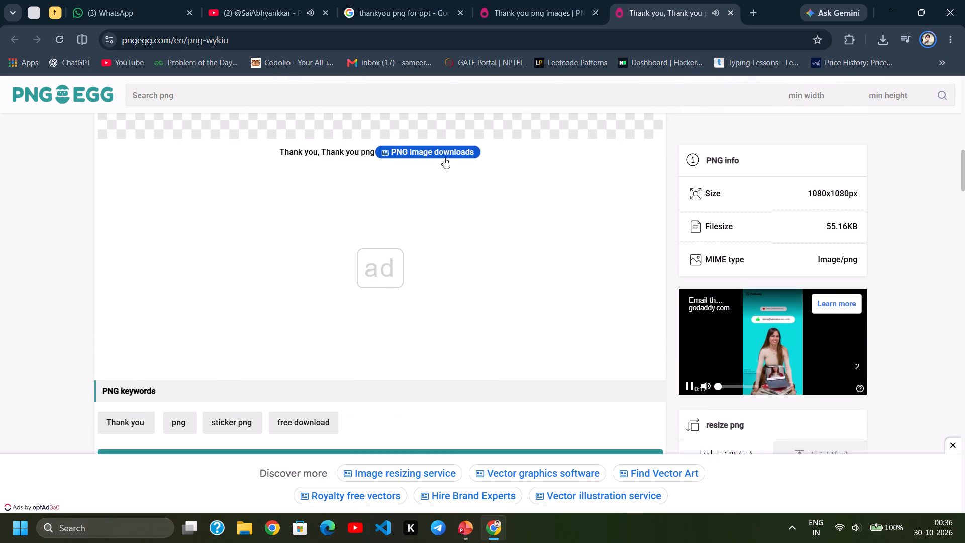
pyautogui.click(451, 154)
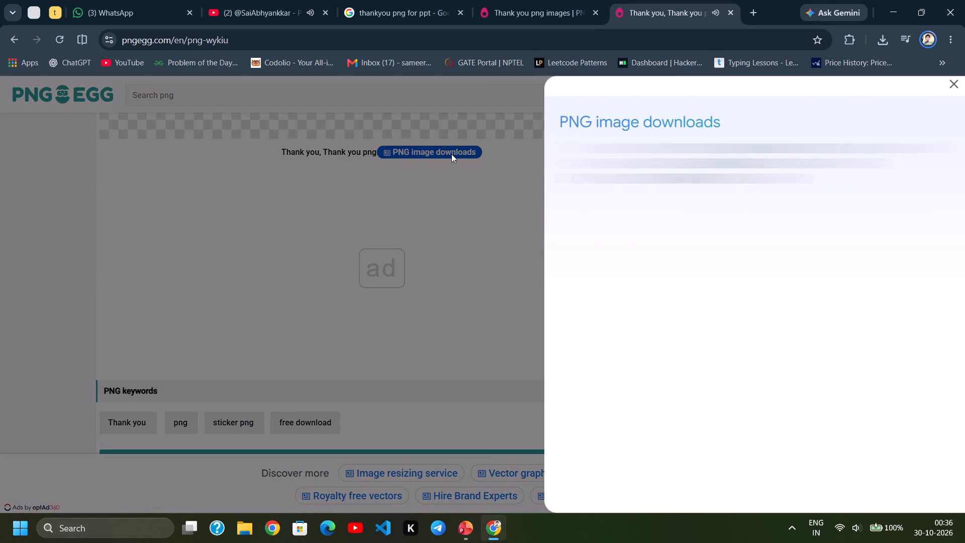
pyautogui.click(952, 82)
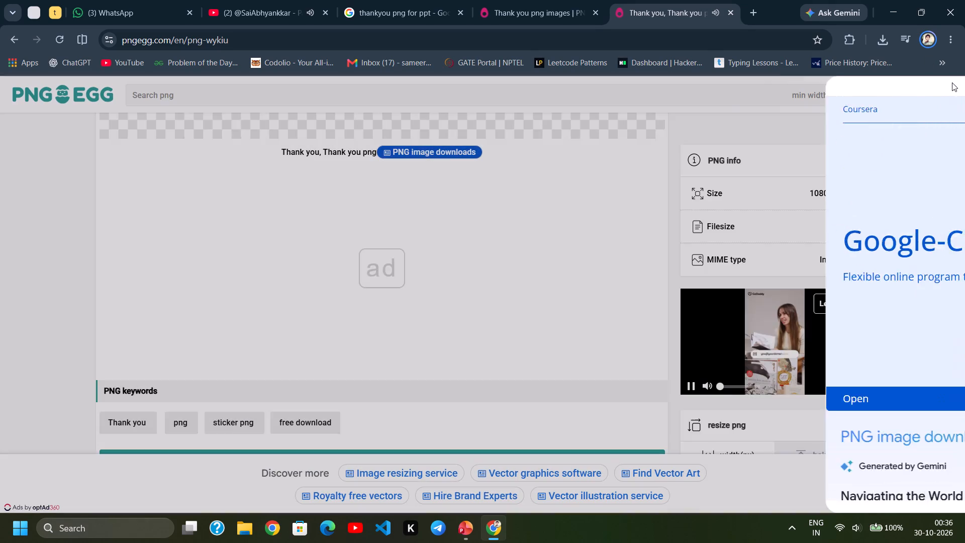
pyautogui.scroll(-2, 628, 298)
pyautogui.click(417, 338)
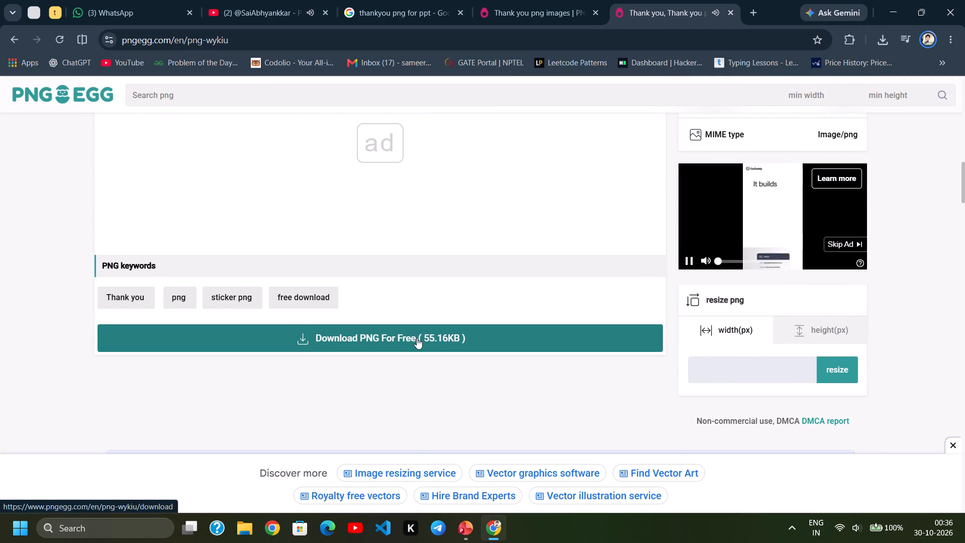
# Examine the PNGEgg download page and the browser's recent downloads for the status of the Thank You! PNG.
pyautogui.scroll(-2, 417, 338)
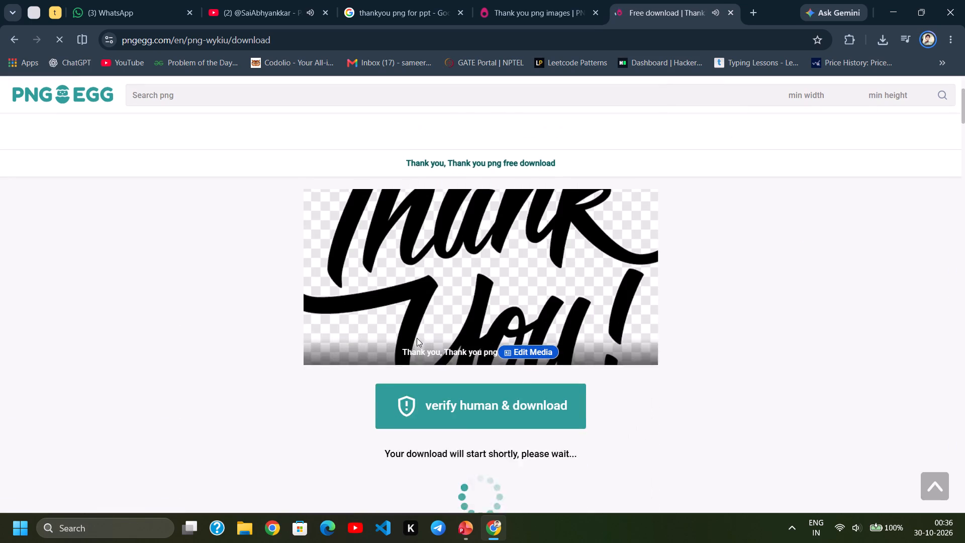
pyautogui.scroll(-3, 417, 338)
pyautogui.scroll(3, 417, 338)
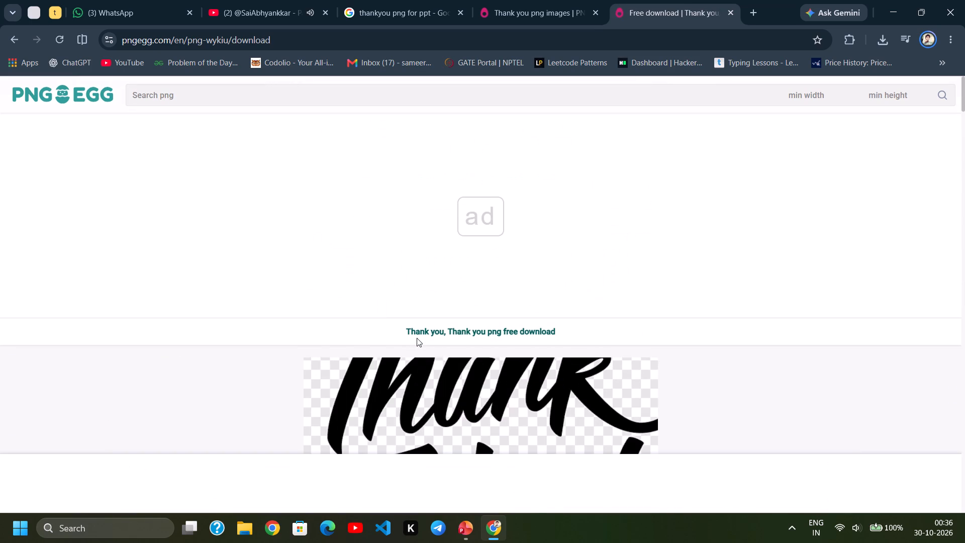
pyautogui.scroll(1, 417, 338)
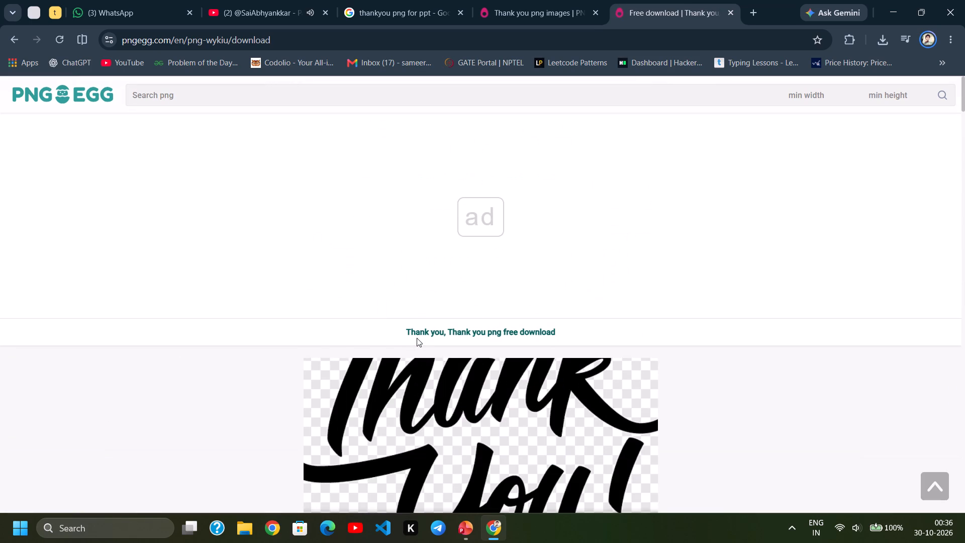
pyautogui.click(878, 48)
pyautogui.click(589, 356)
pyautogui.scroll(-2, 589, 356)
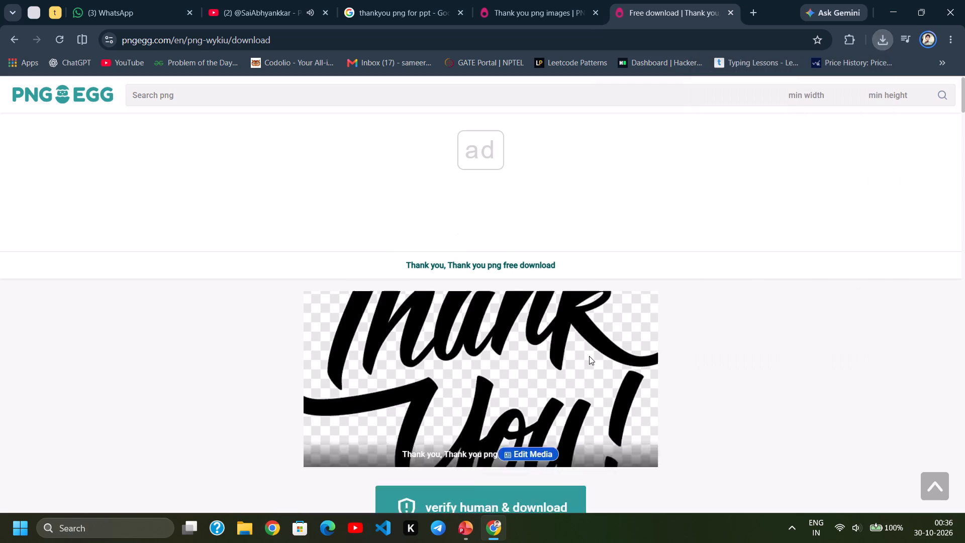
pyautogui.scroll(-2, 589, 356)
pyautogui.scroll(-4, 488, 294)
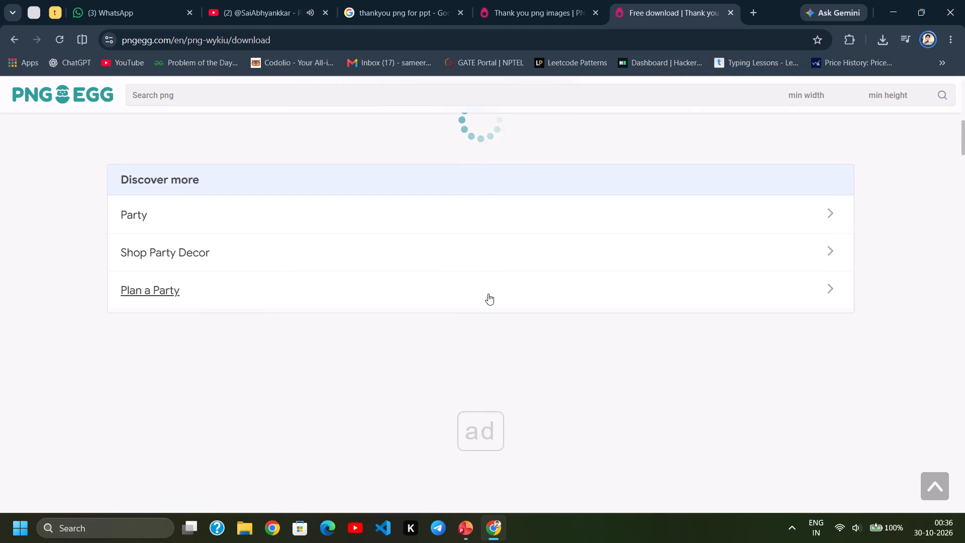
pyautogui.scroll(-7, 488, 294)
pyautogui.scroll(7, 488, 294)
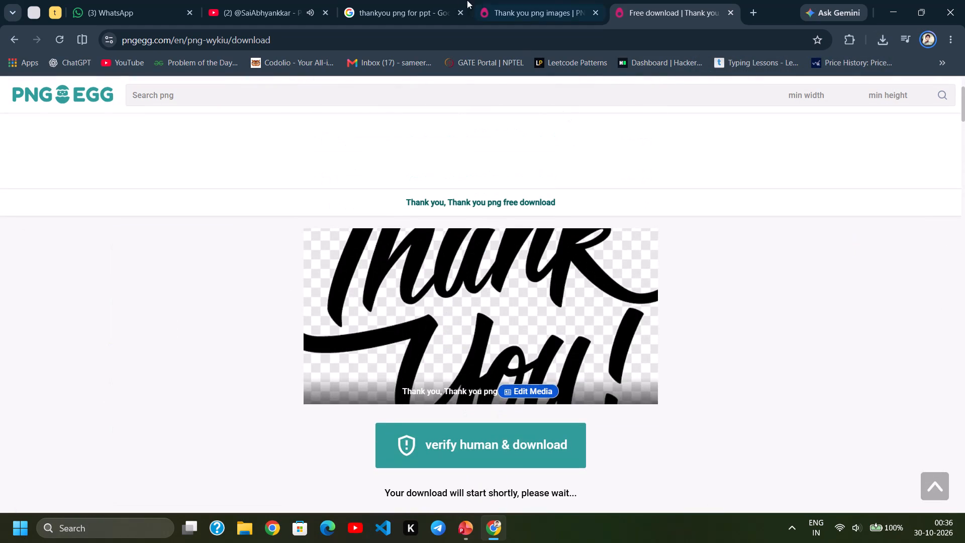
# Examine the Google image results for "thankyou png for ppt", previewing Magnific's black script lettering, and switch to all results.
pyautogui.click(438, 0)
pyautogui.scroll(-1, 398, 307)
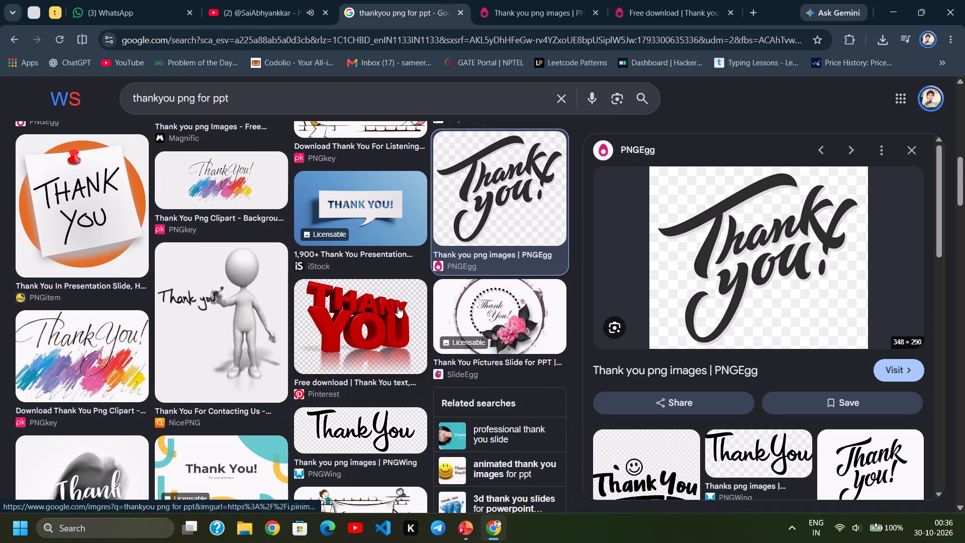
pyautogui.scroll(-4, 398, 307)
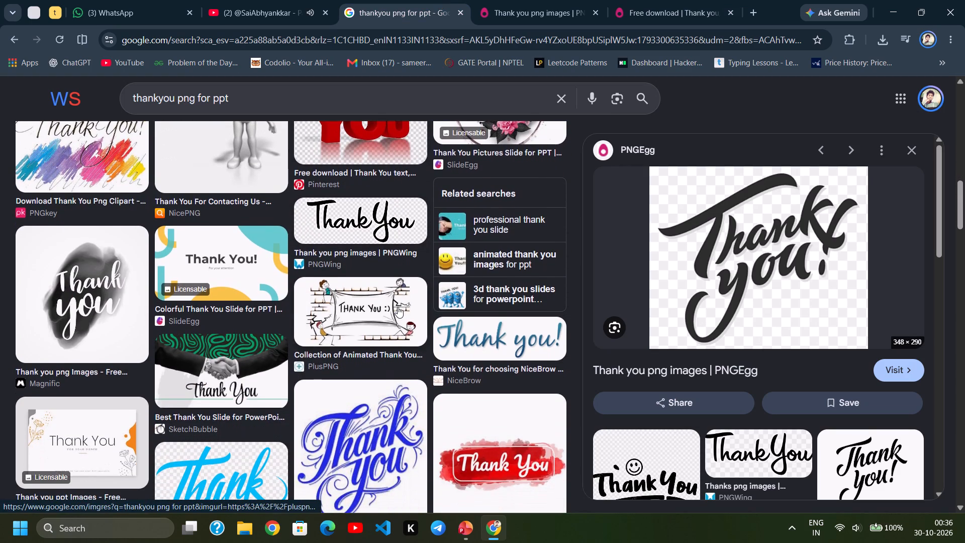
pyautogui.scroll(-4, 97, 336)
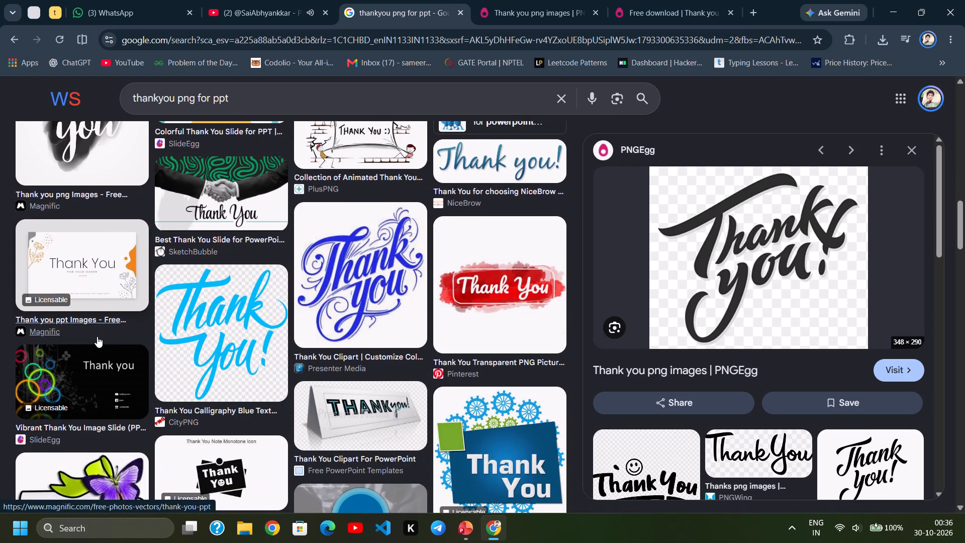
pyautogui.scroll(-4, 97, 336)
pyautogui.scroll(9, 97, 336)
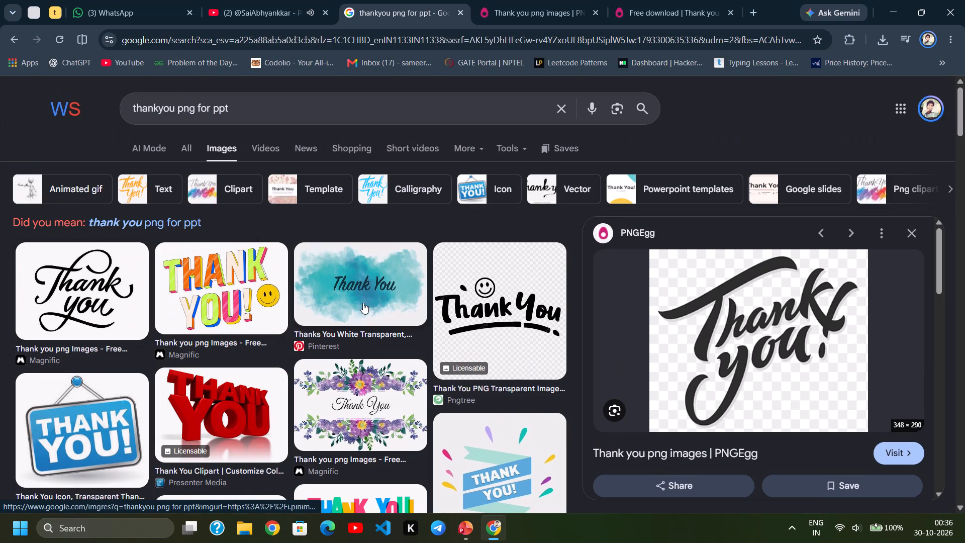
pyautogui.click(91, 284)
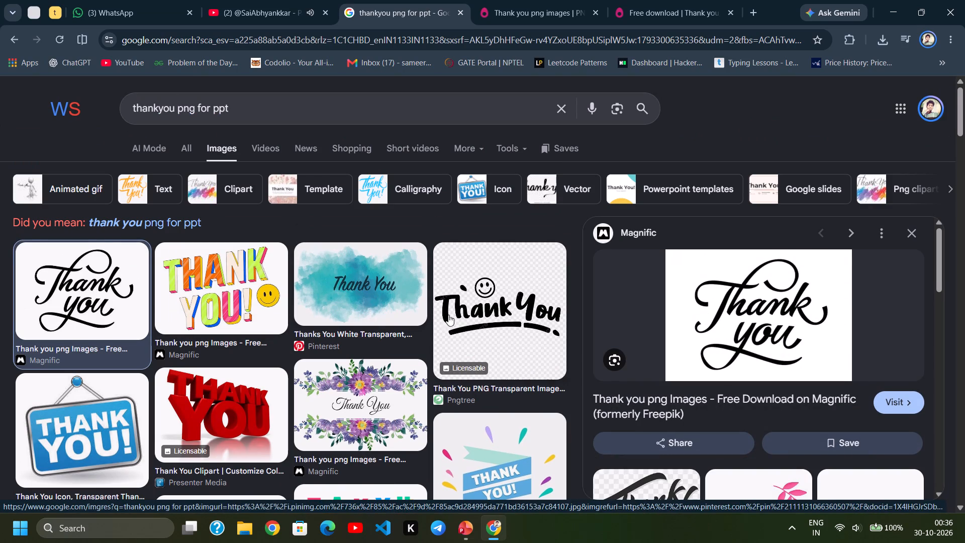
pyautogui.scroll(-4, 464, 326)
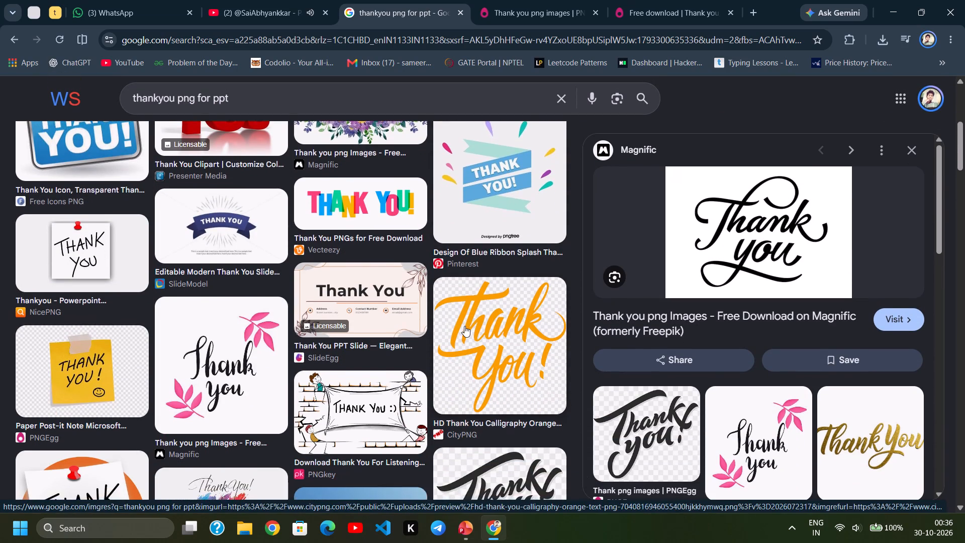
pyautogui.scroll(-2, 464, 326)
pyautogui.hscroll(5, 464, 326)
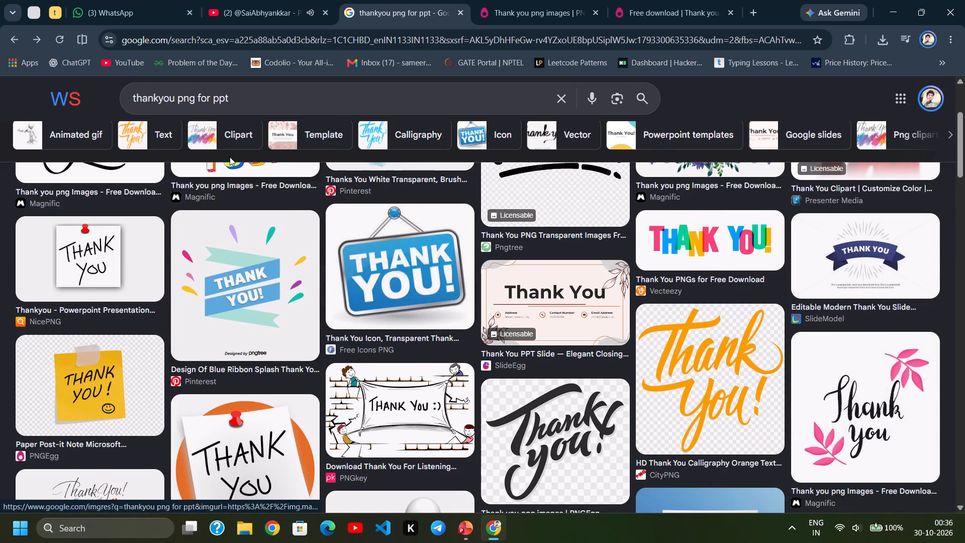
pyautogui.scroll(5, 230, 157)
pyautogui.click(184, 140)
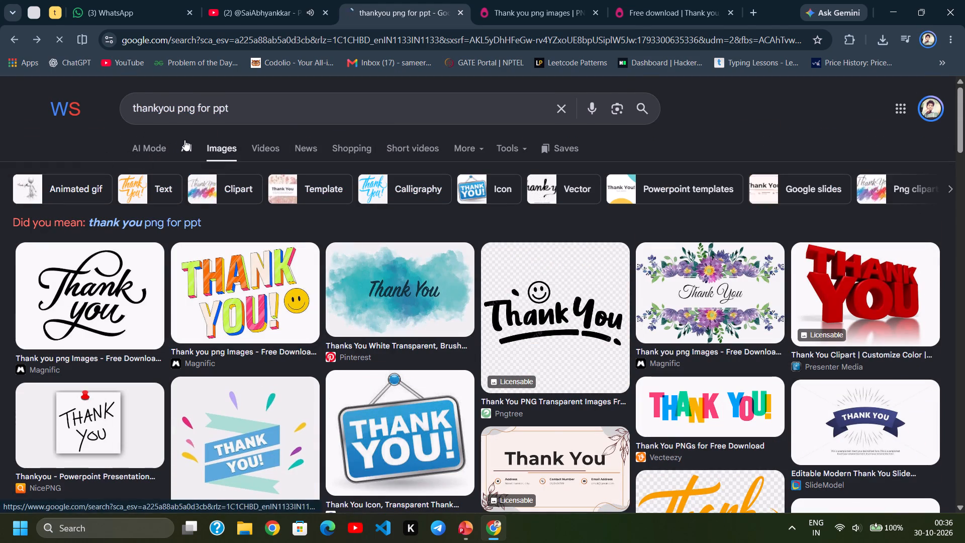
# Recheck the PNGEgg download page and close the PNGEgg search results tab.
pyautogui.click(697, 0)
pyautogui.scroll(-4, 458, 497)
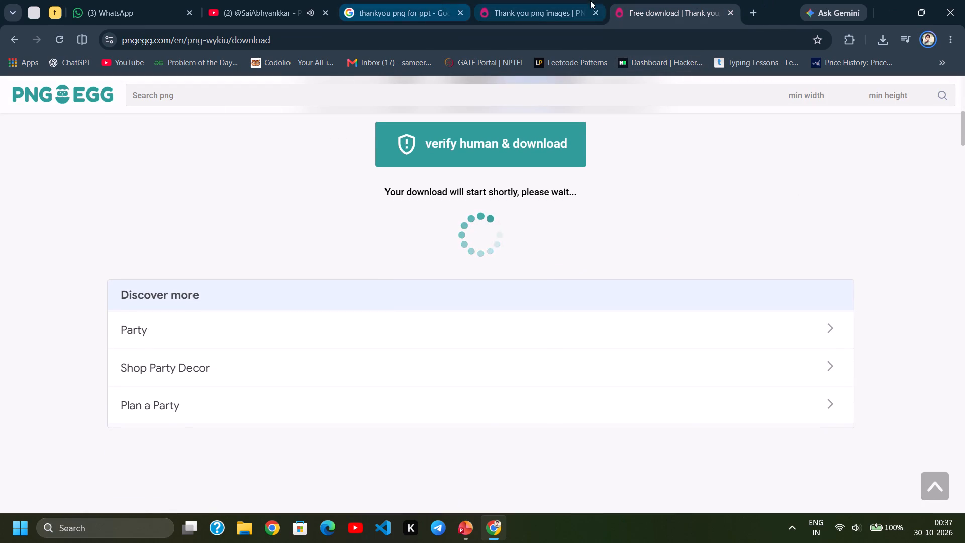
pyautogui.click(592, 15)
pyautogui.click(387, 0)
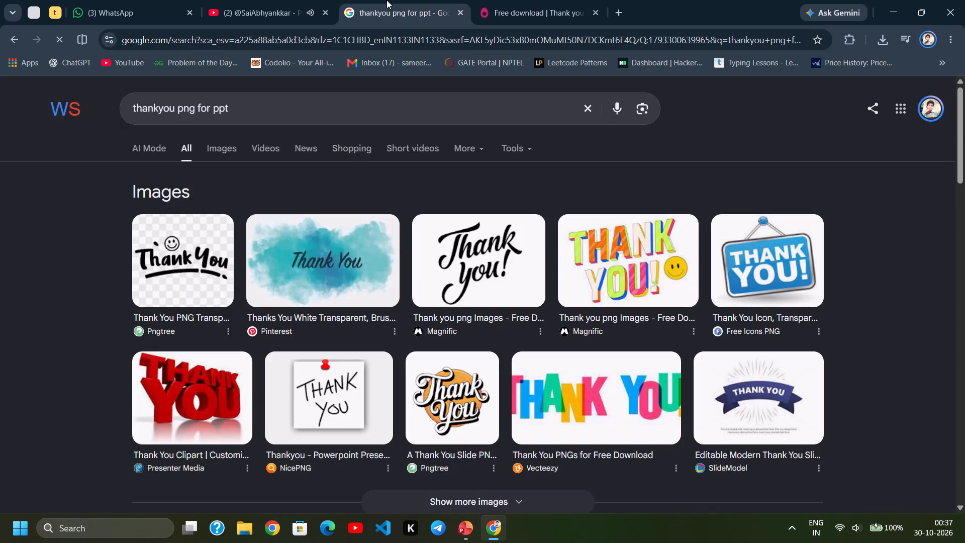
pyautogui.scroll(-5, 326, 375)
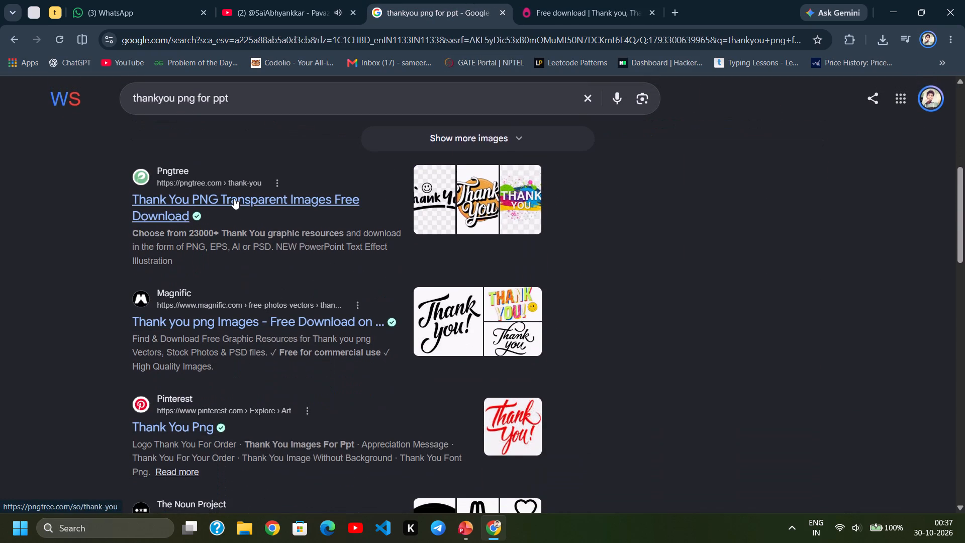
pyautogui.click(234, 198)
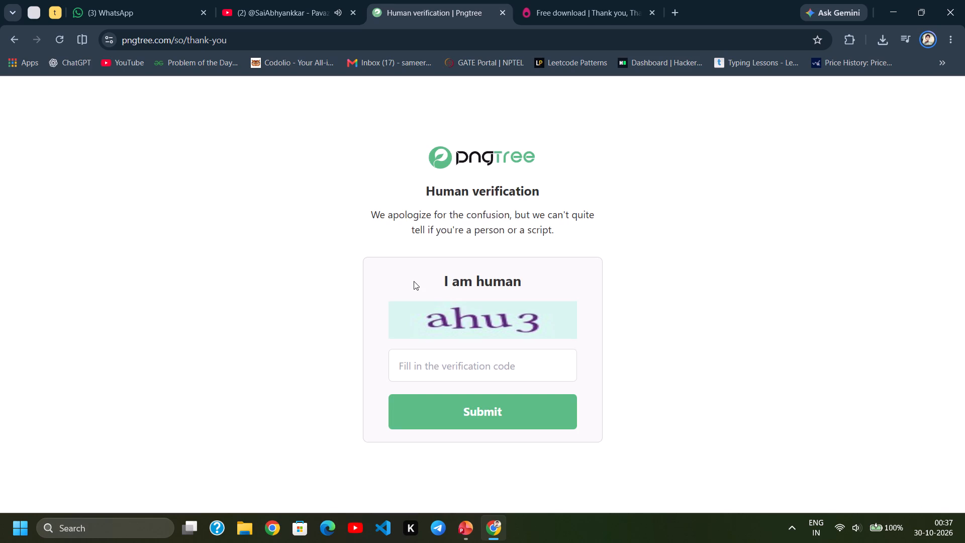
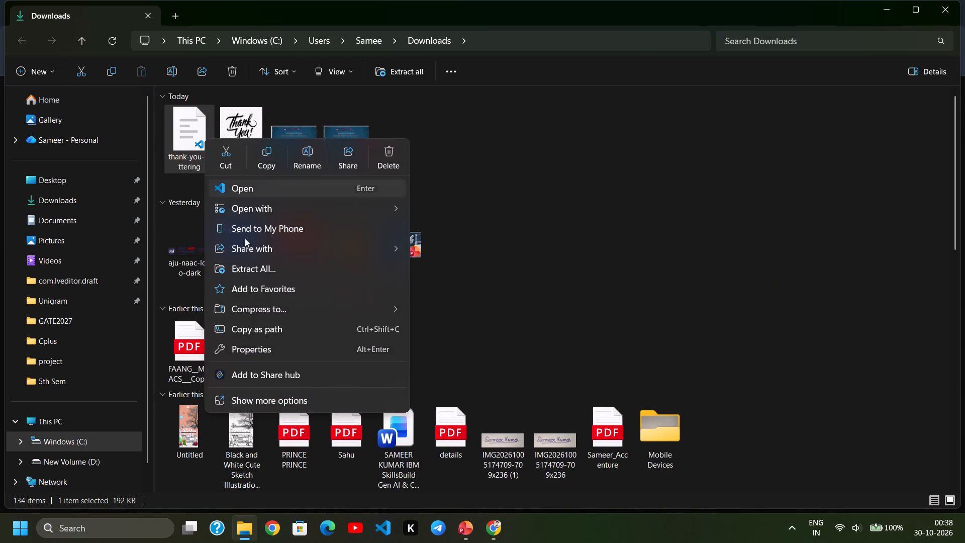
# Extract the downloaded thank-you-lettering archive into a thank-you-lettering folder in Downloads.
pyautogui.click(263, 268)
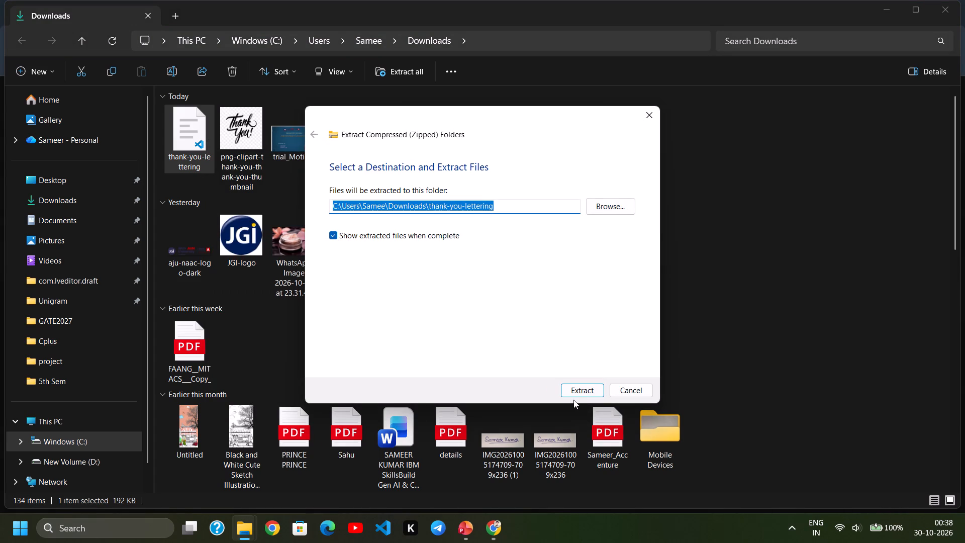
pyautogui.click(578, 392)
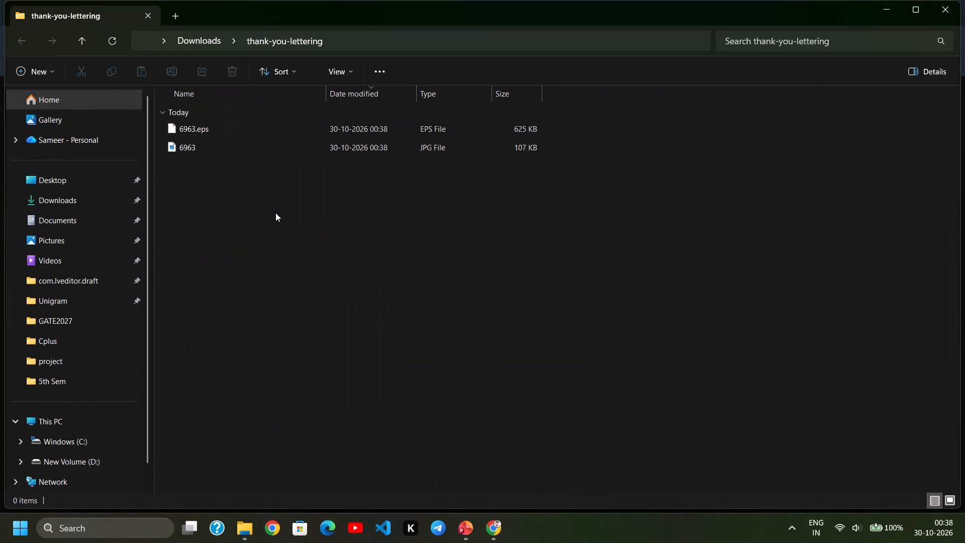
# Preview the extracted 6963 JPG image, then close it and the thank-you-lettering folder window.
pyautogui.doubleClick(249, 142)
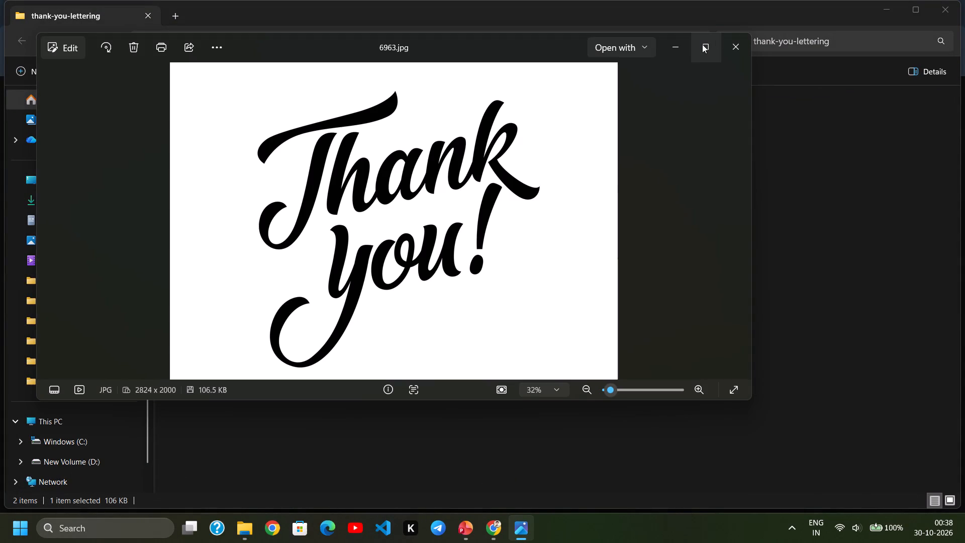
pyautogui.click(737, 37)
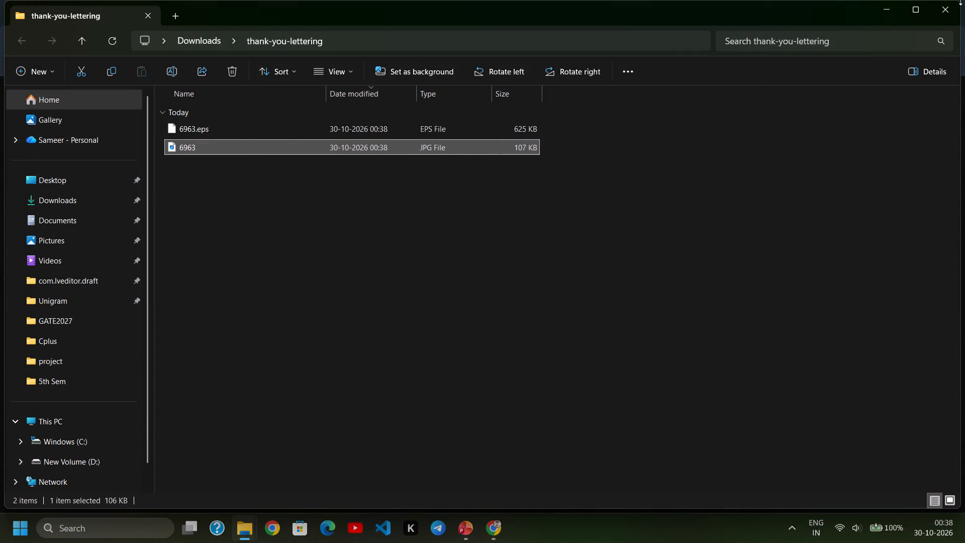
pyautogui.click(945, 14)
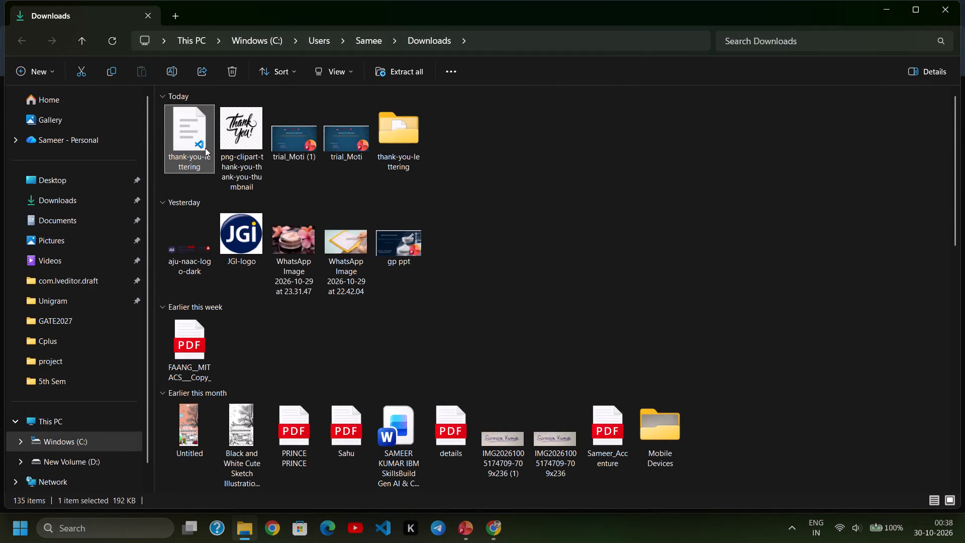
# Delete the thank-you-lettering zip file and its extracted folder from Downloads.
pyautogui.press('Delete')
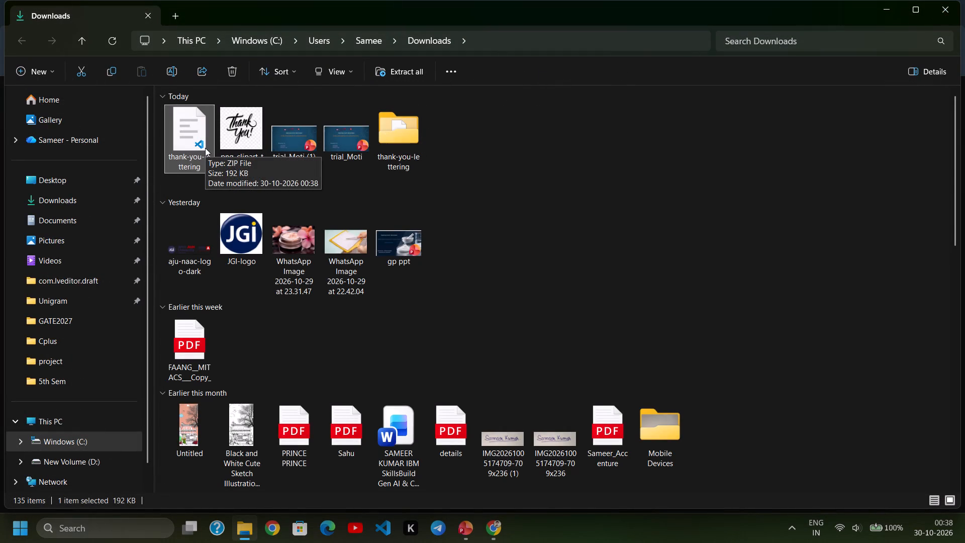
pyautogui.click(337, 136)
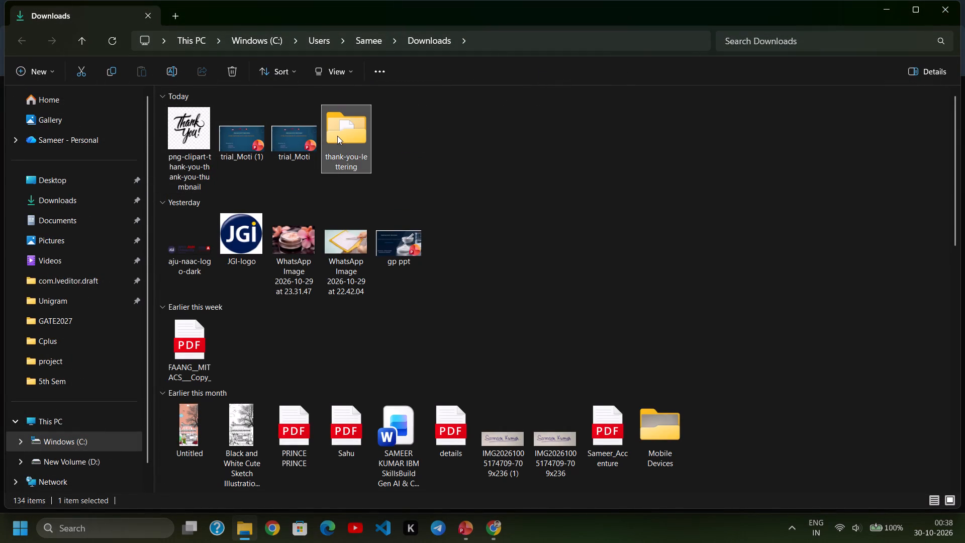
pyautogui.press('Delete')
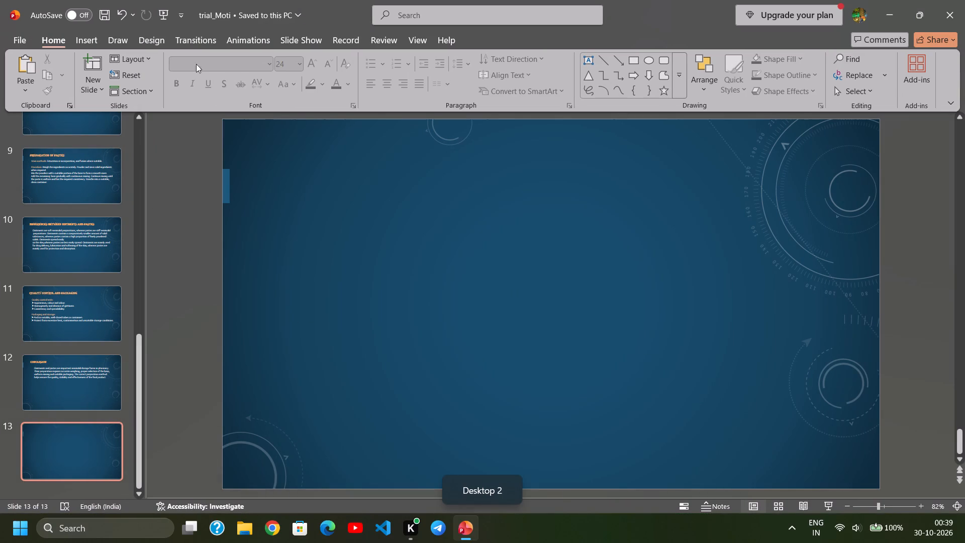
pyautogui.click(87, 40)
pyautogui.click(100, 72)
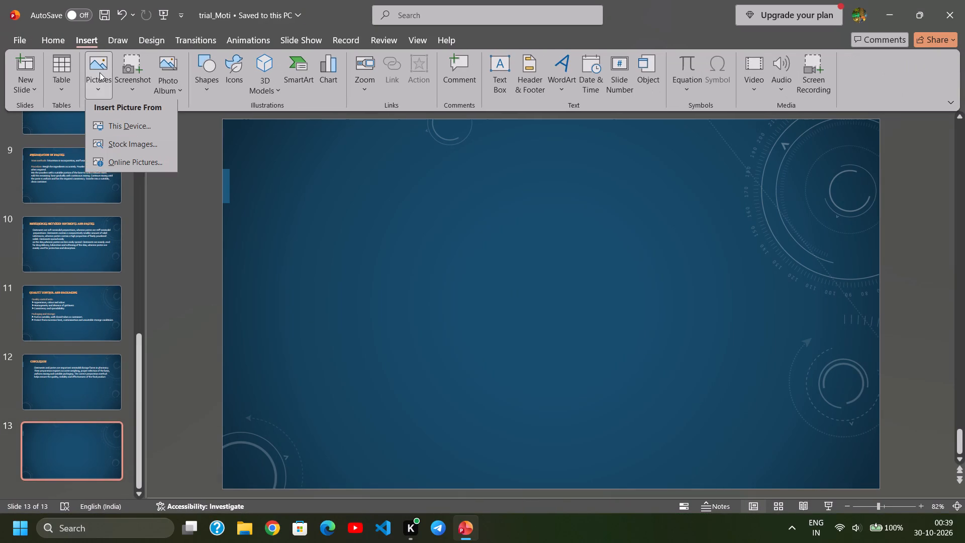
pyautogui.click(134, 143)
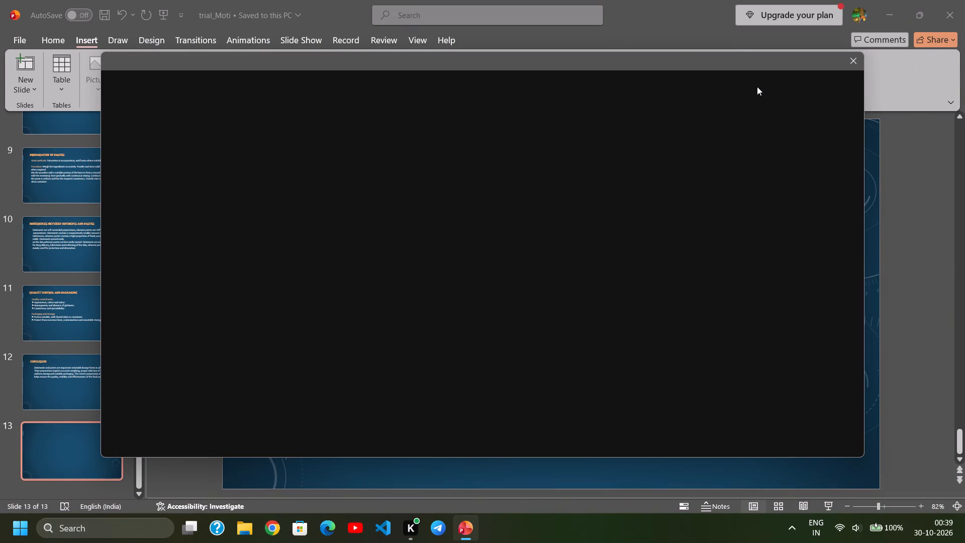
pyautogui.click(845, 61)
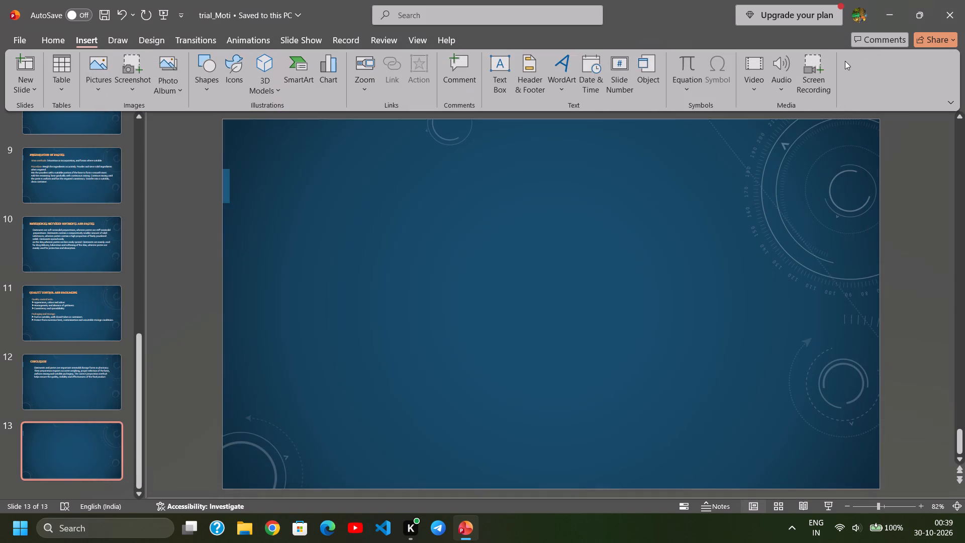
# Search online pictures for "thankyou" from slide 13 of trial_Moti and browse the images.
pyautogui.click(98, 77)
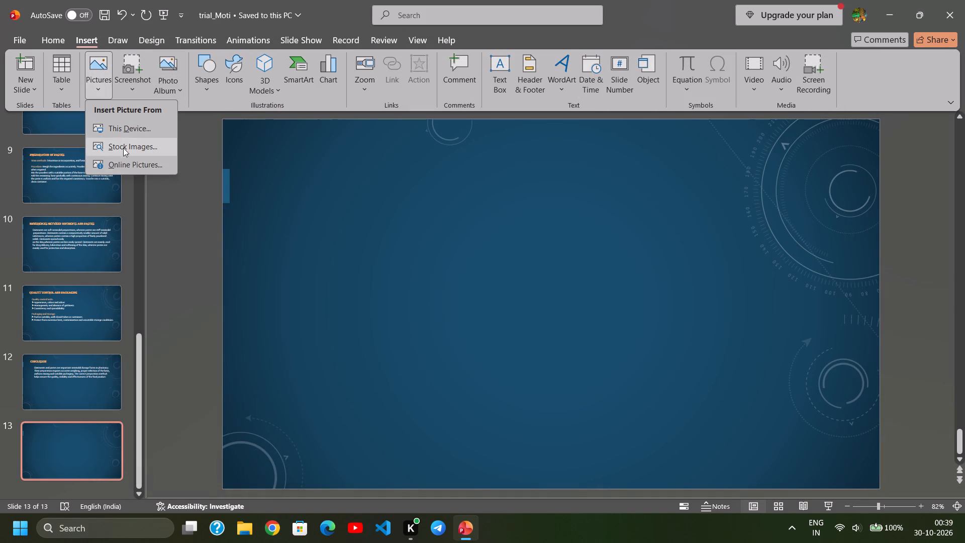
pyautogui.click(123, 165)
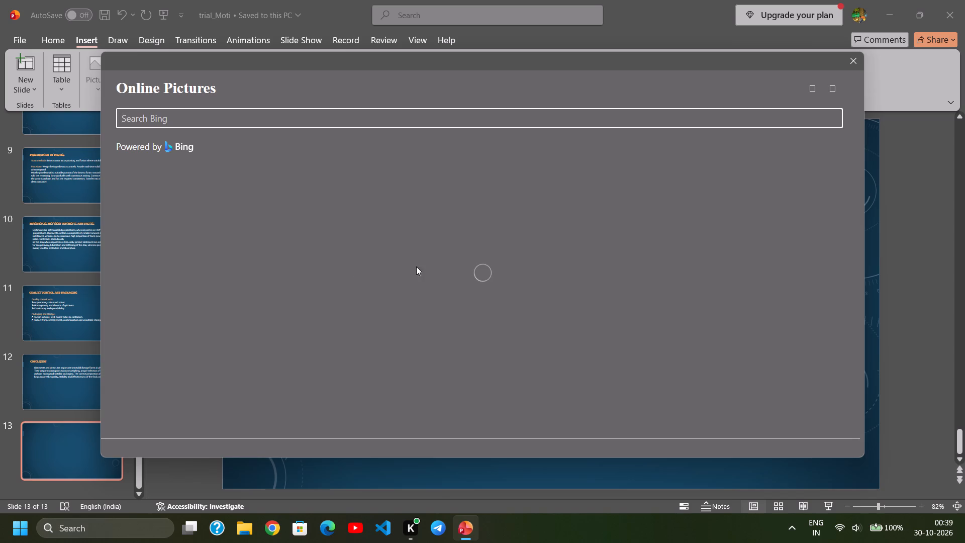
pyautogui.write('thankyou')
pyautogui.press('Return')
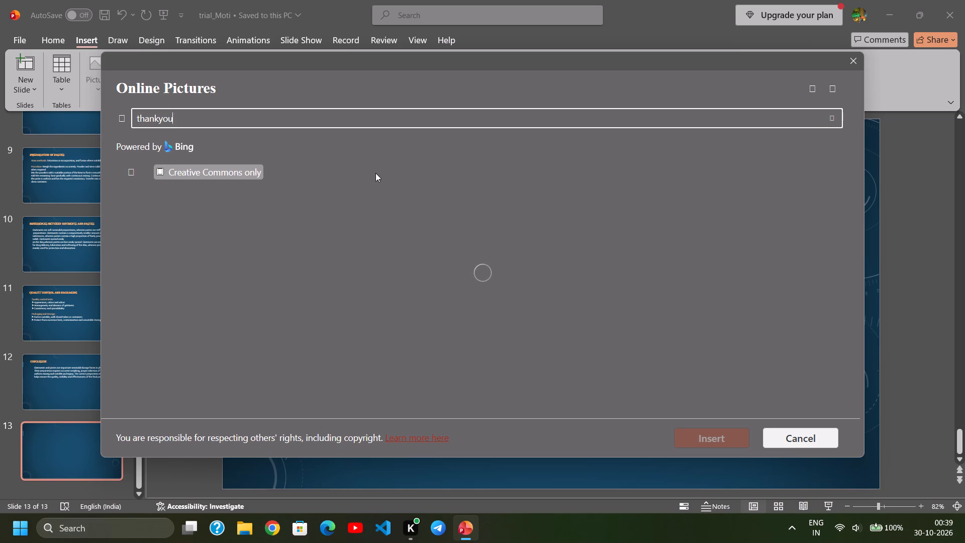
pyautogui.click(331, 110)
pyautogui.click(317, 115)
pyautogui.click(336, 86)
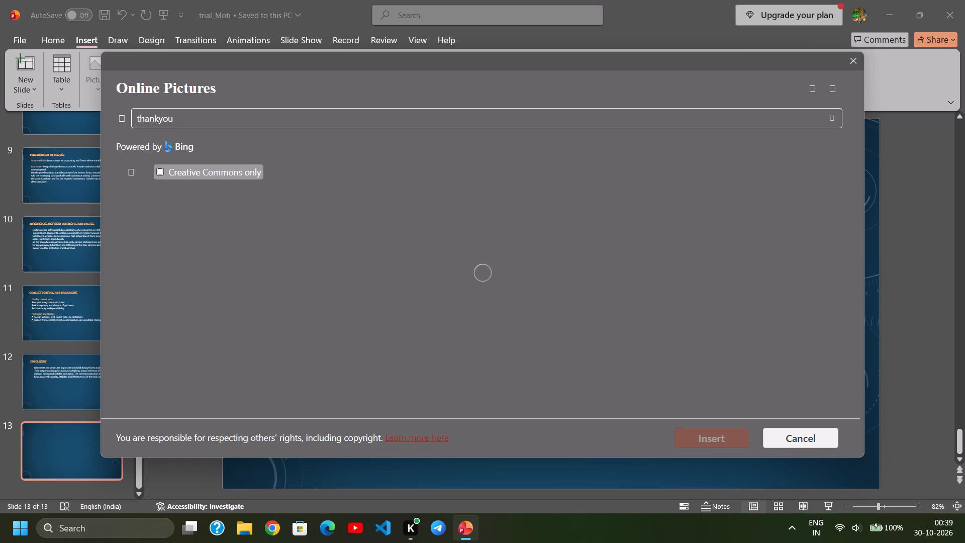
pyautogui.click(318, 116)
pyautogui.click(334, 98)
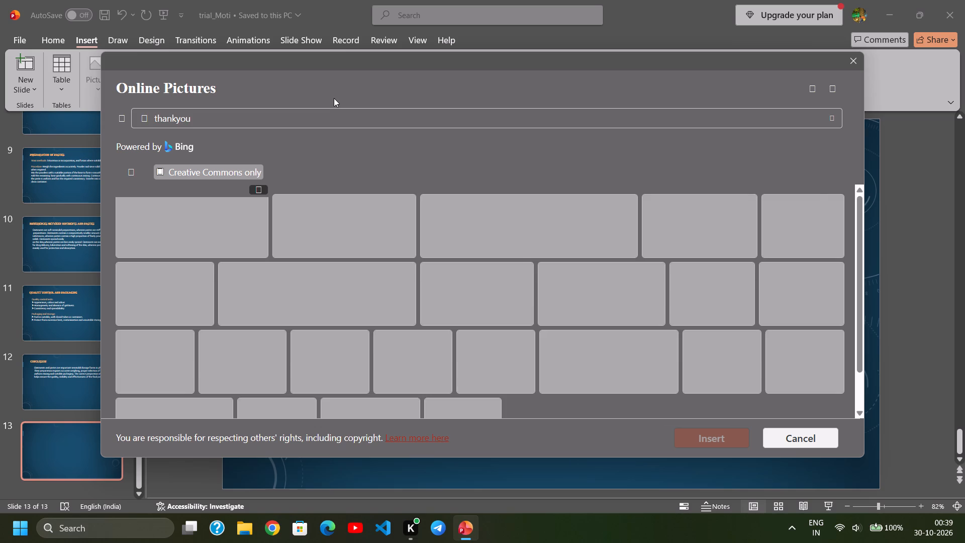
pyautogui.scroll(-4, 334, 261)
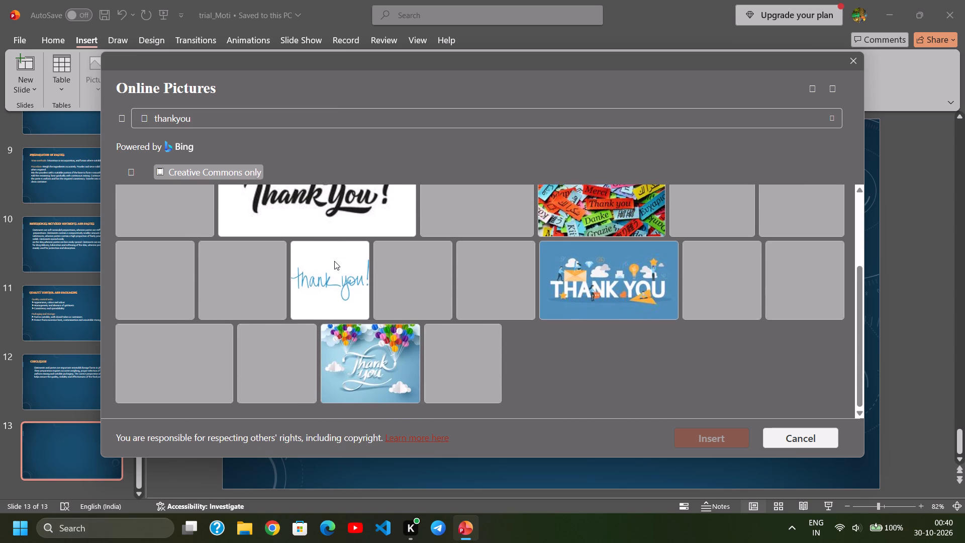
pyautogui.scroll(-1, 334, 261)
pyautogui.scroll(3, 334, 261)
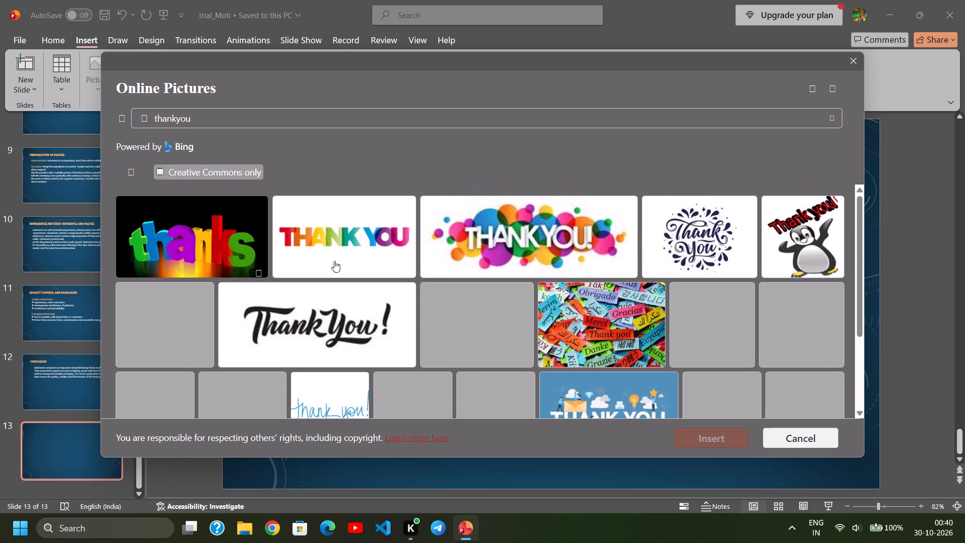
pyautogui.hscroll(-1, 467, 268)
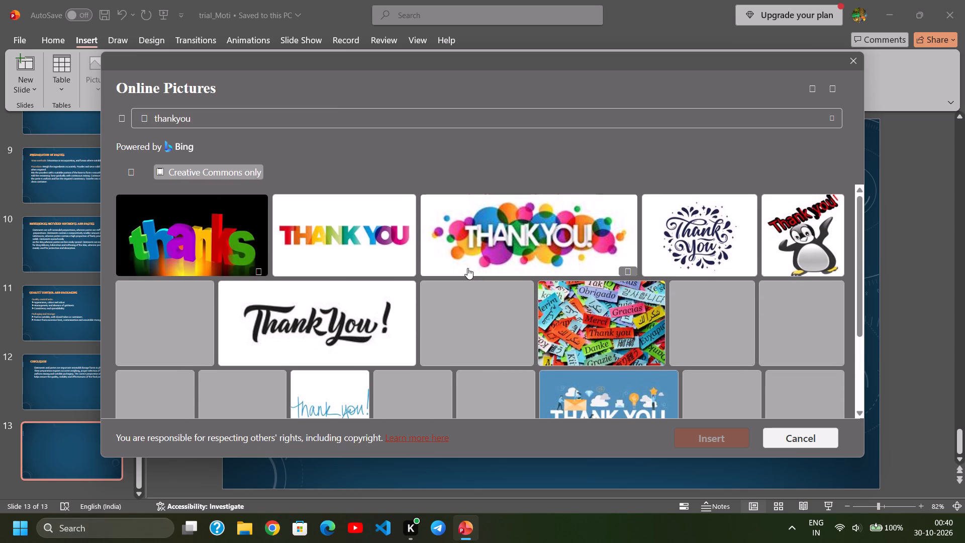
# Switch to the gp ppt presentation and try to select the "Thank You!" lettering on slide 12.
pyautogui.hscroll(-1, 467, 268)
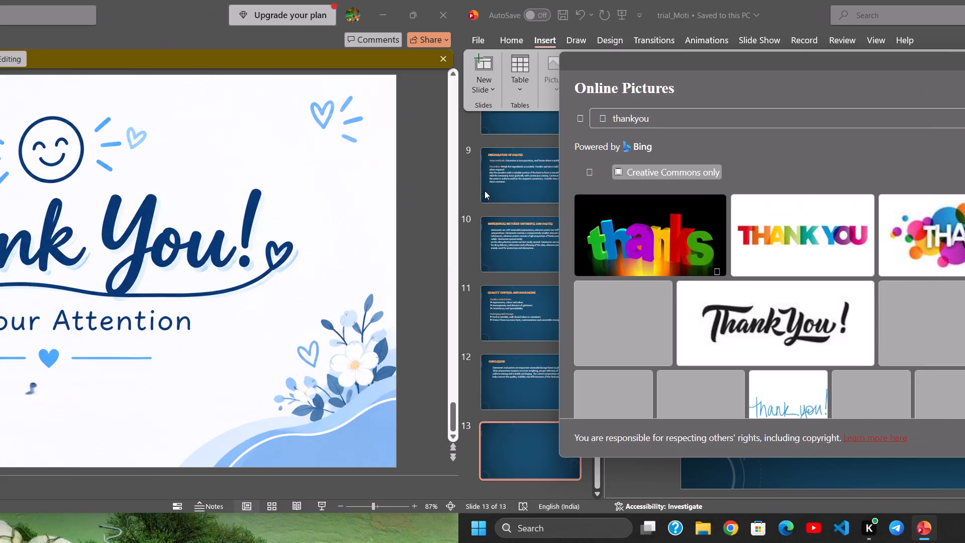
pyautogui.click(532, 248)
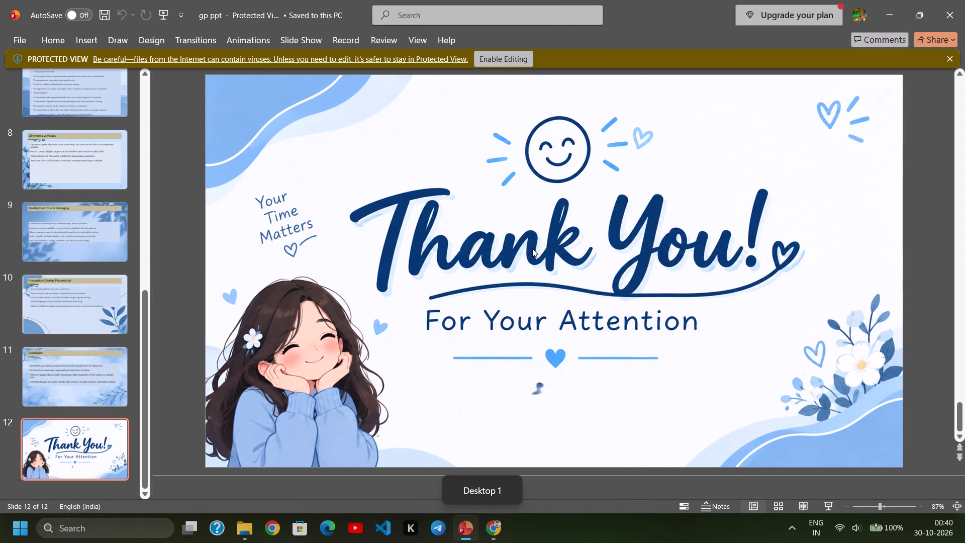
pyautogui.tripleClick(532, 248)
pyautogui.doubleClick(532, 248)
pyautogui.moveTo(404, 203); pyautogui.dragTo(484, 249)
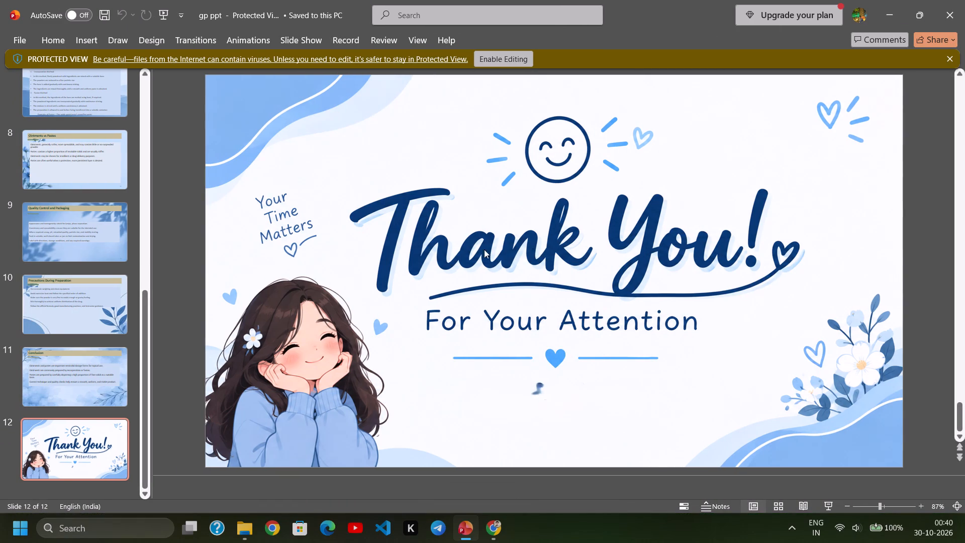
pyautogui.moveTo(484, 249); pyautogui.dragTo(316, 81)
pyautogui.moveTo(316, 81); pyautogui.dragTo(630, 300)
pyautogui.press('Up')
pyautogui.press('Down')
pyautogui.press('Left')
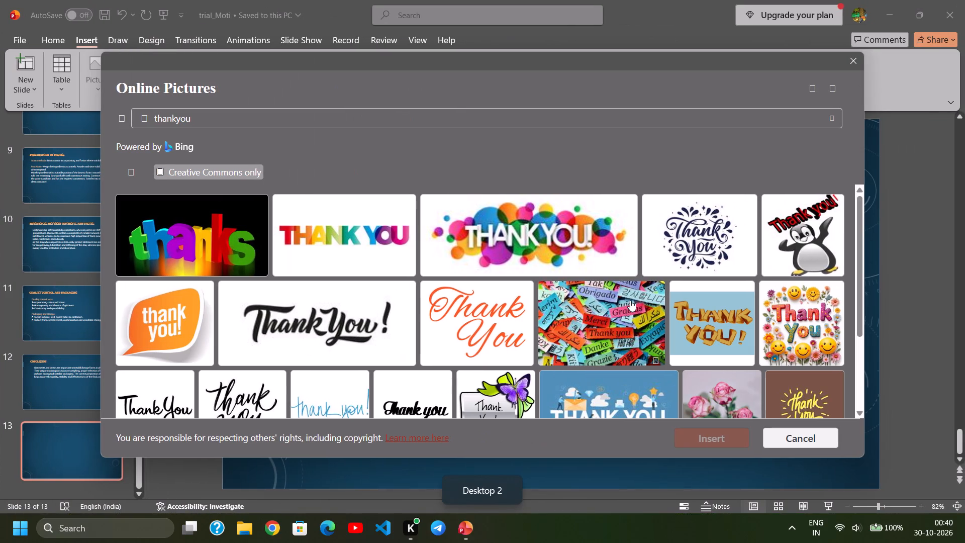
# Review the "thankyou" online pictures again in trial_Moti and close the picture search without inserting any.
pyautogui.scroll(-5, 480, 325)
pyautogui.scroll(4, 480, 325)
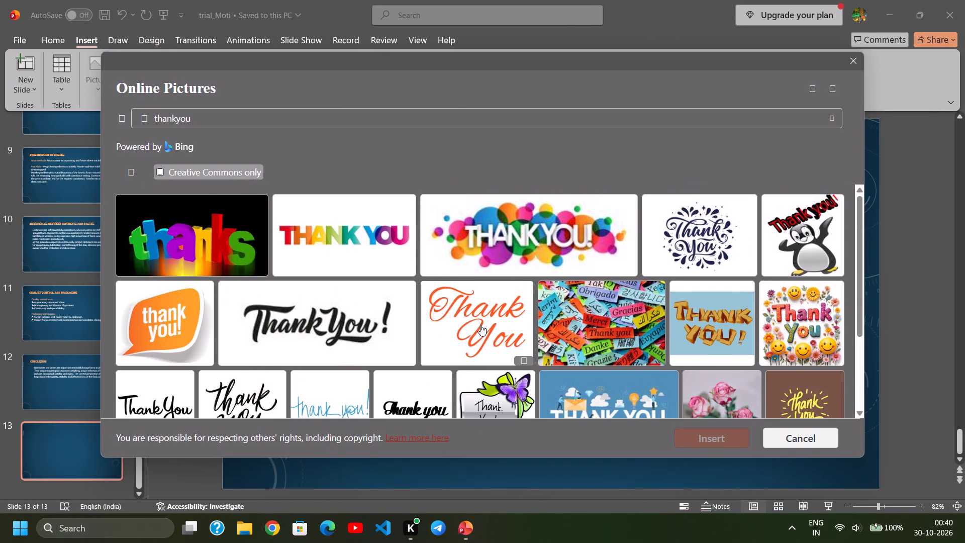
pyautogui.click(856, 64)
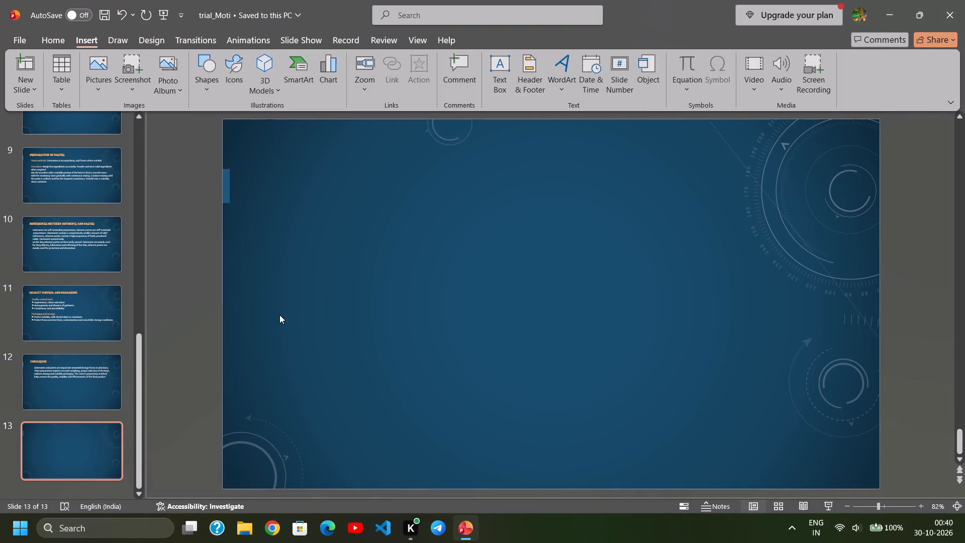
# Copy the blank slide 13 of the trial_Moti presentation.
pyautogui.rightClick(98, 434)
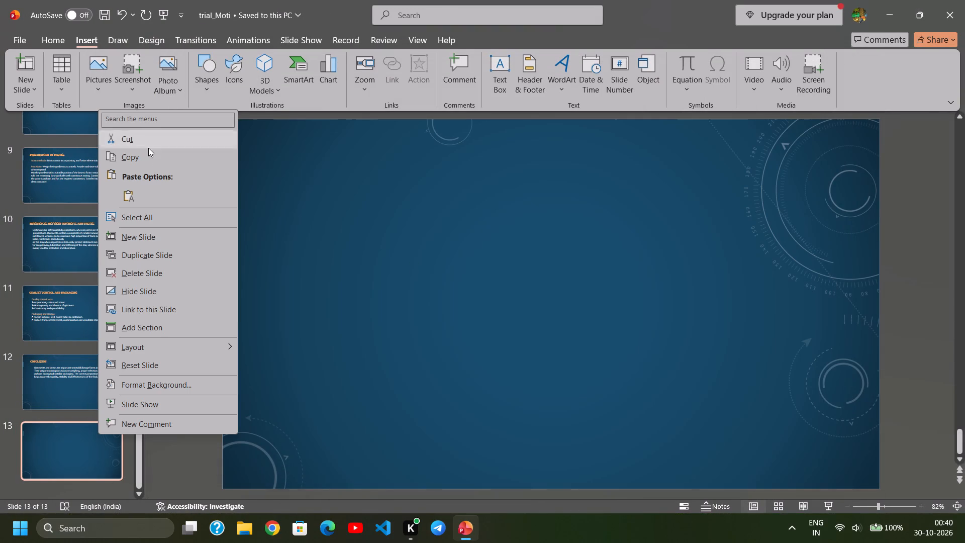
pyautogui.click(146, 155)
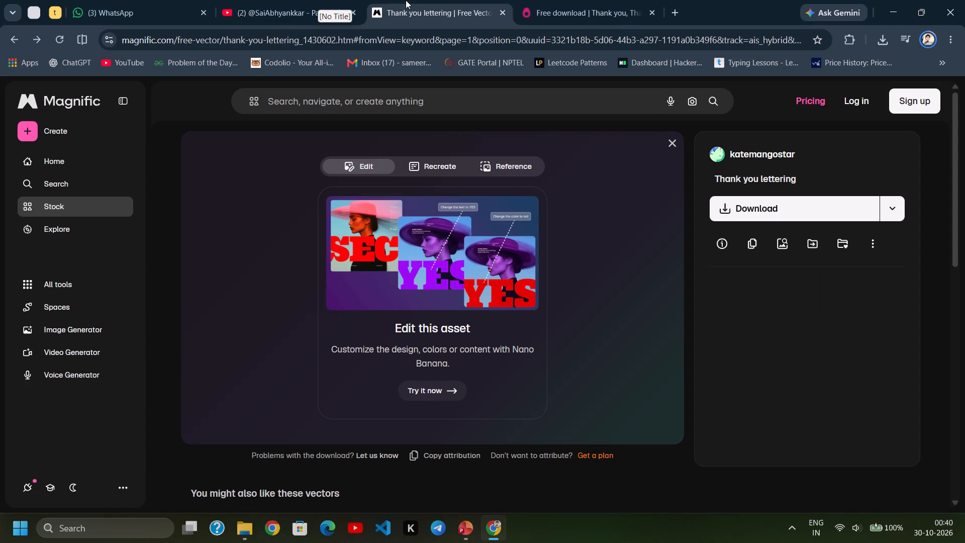
pyautogui.click(678, 7)
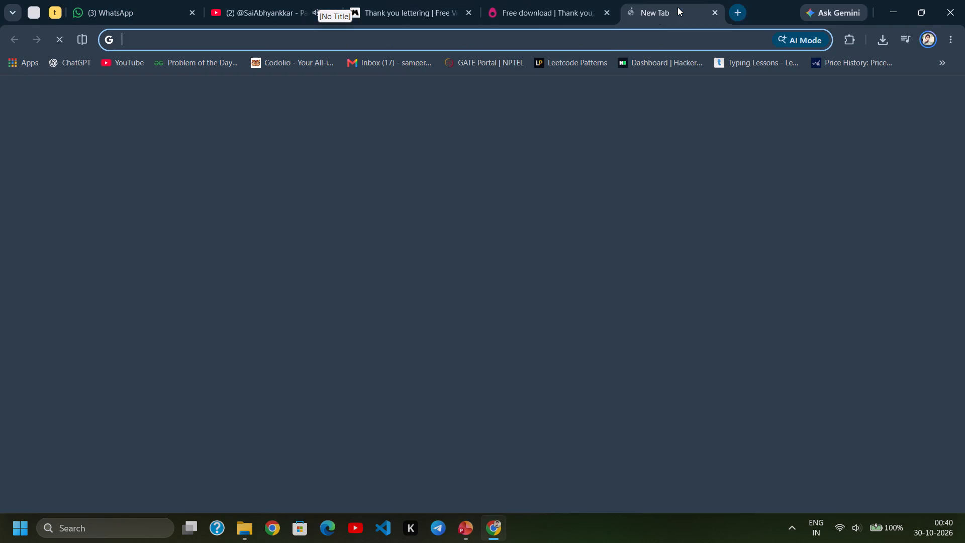
pyautogui.press('c')
pyautogui.press('Return')
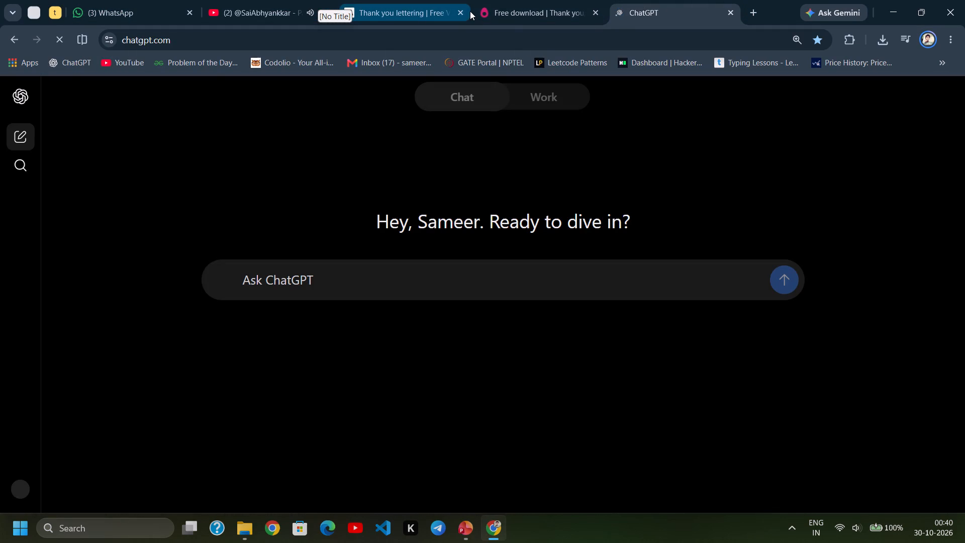
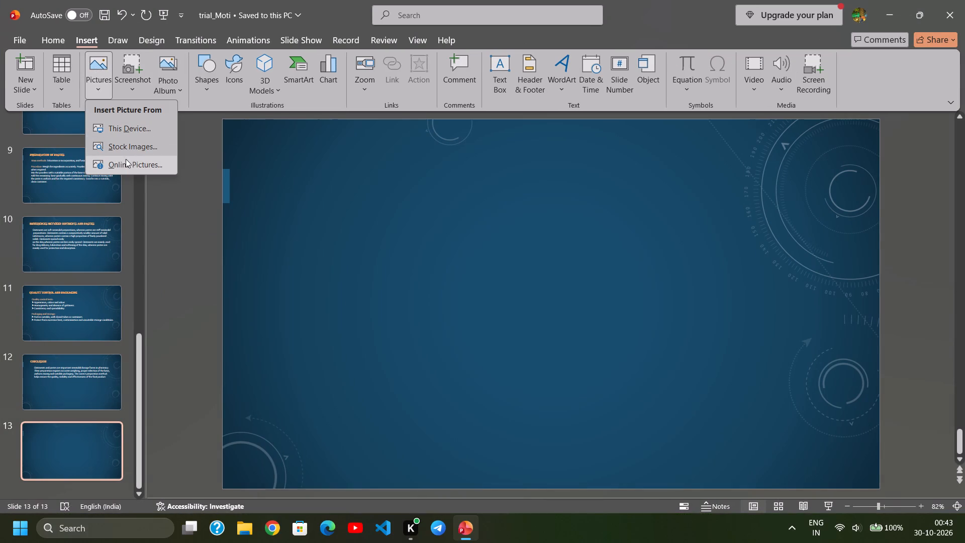
pyautogui.click(127, 163)
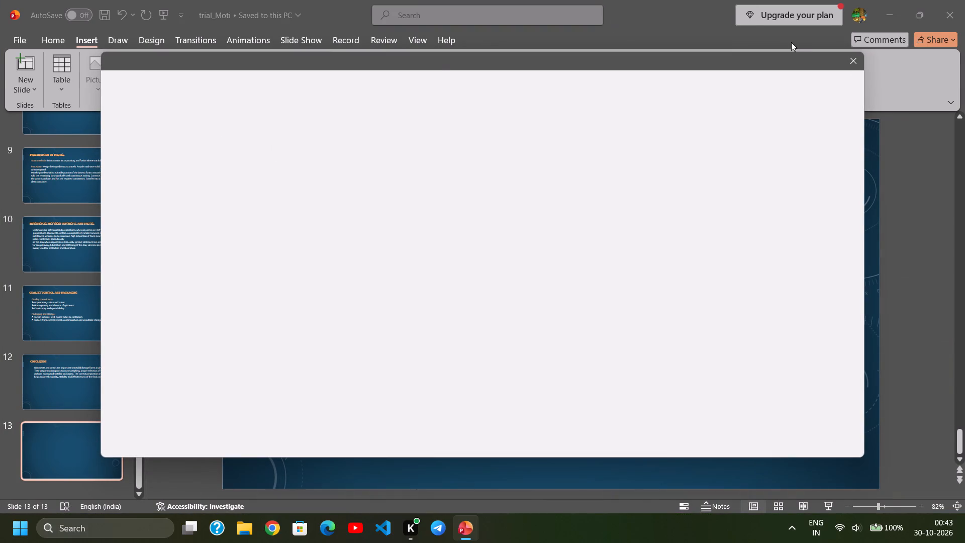
pyautogui.click(847, 61)
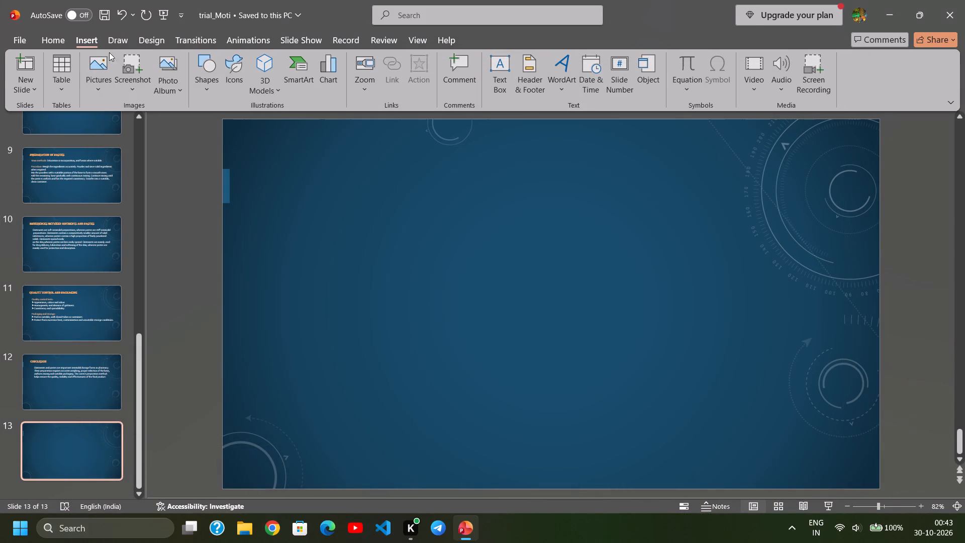
pyautogui.click(86, 62)
pyautogui.click(126, 127)
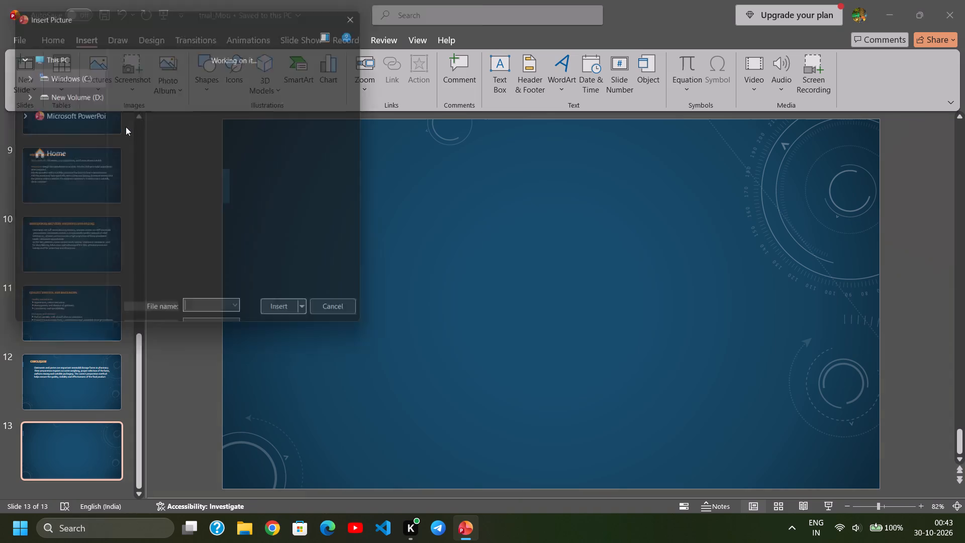
pyautogui.click(143, 115)
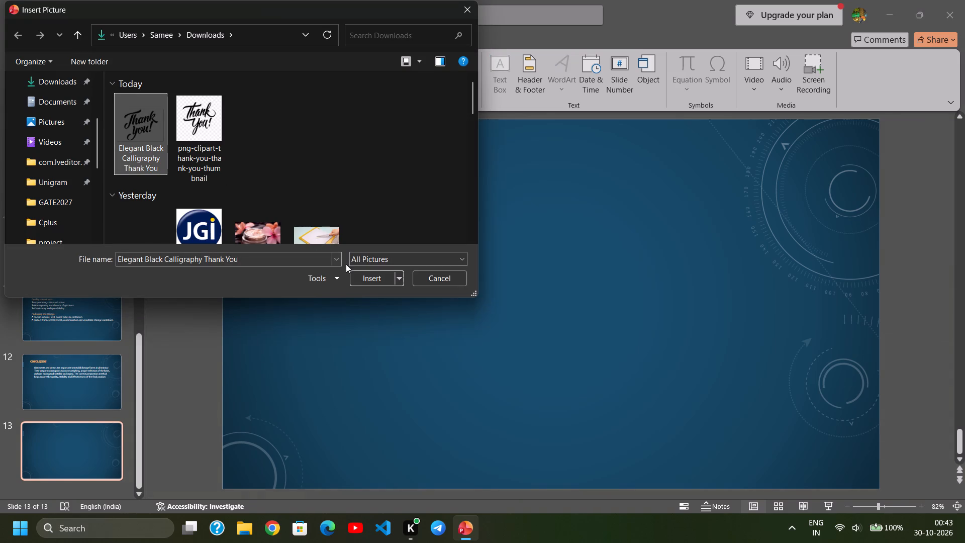
pyautogui.click(375, 278)
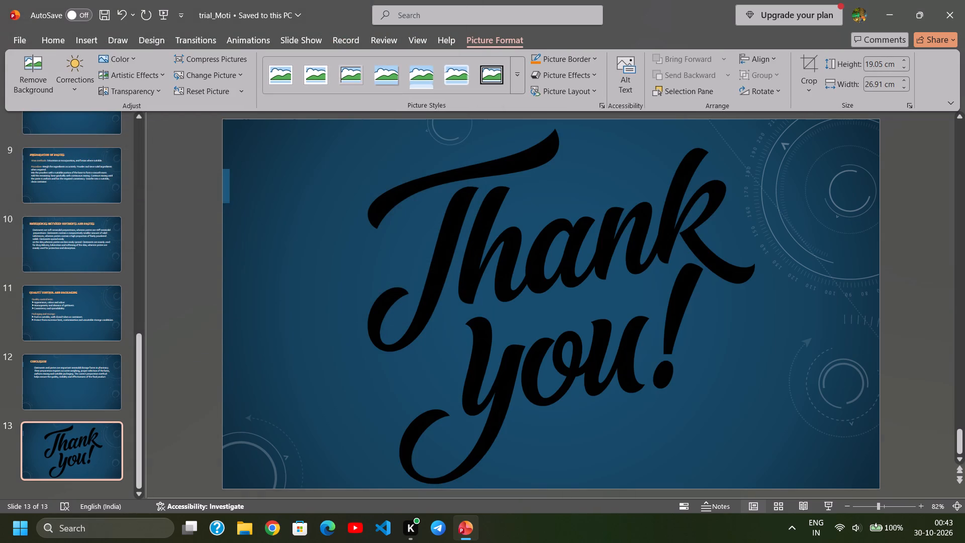
# Shrink the "Thank you!" picture on slide 13 slightly, to about 18.52 cm high by 26.16 cm wide.
pyautogui.click(572, 321)
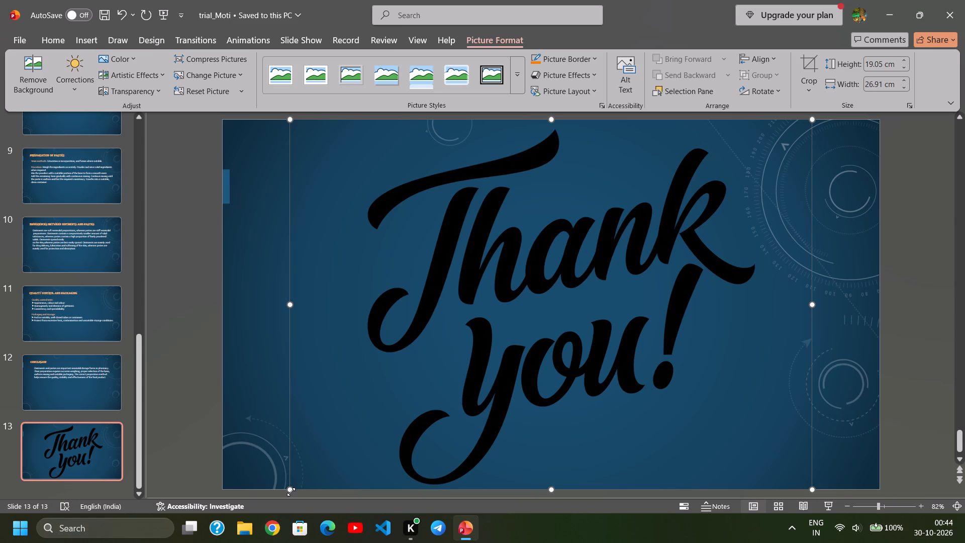
pyautogui.moveTo(291, 492); pyautogui.dragTo(305, 477)
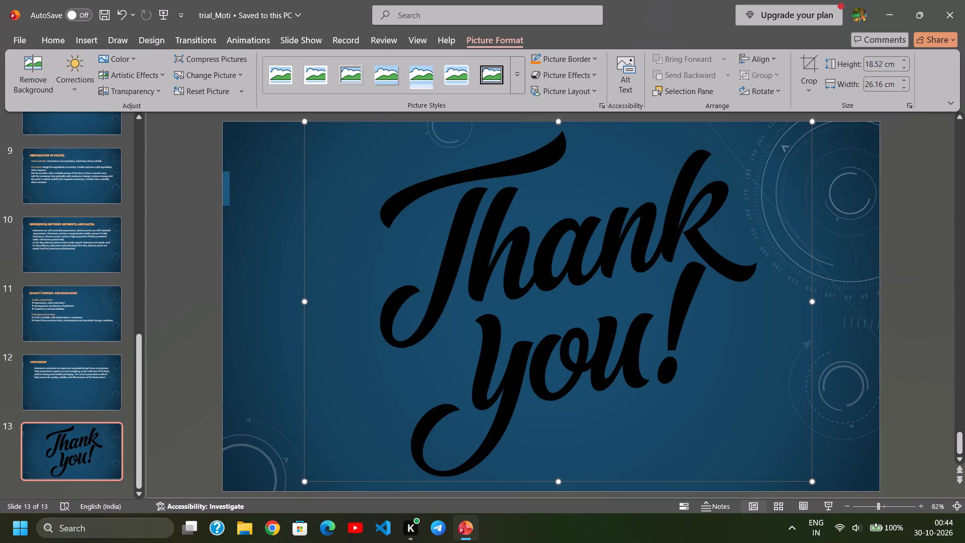
pyautogui.click(863, 215)
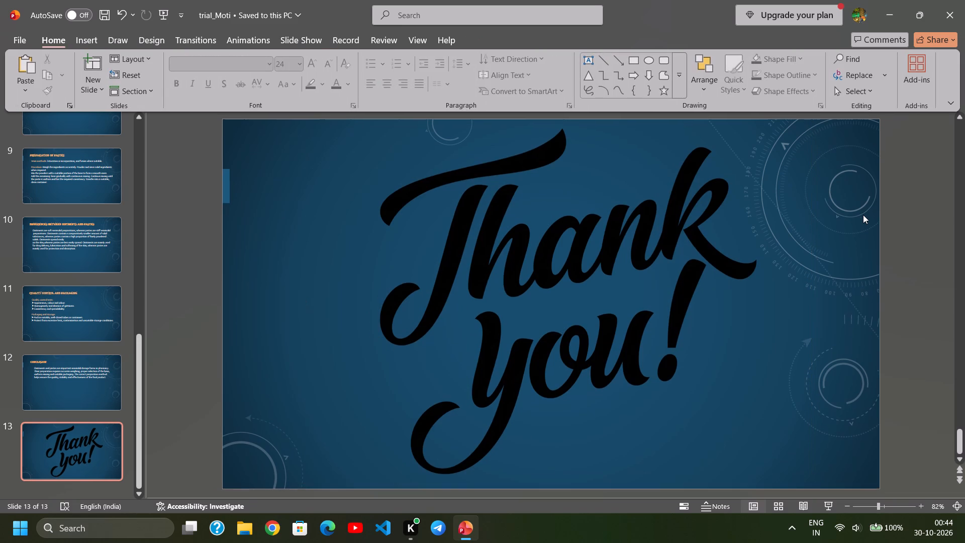
# Apply the soft drop-shadow picture style without a frame to the "Thank you!" lettering on slide 13.
pyautogui.click(551, 279)
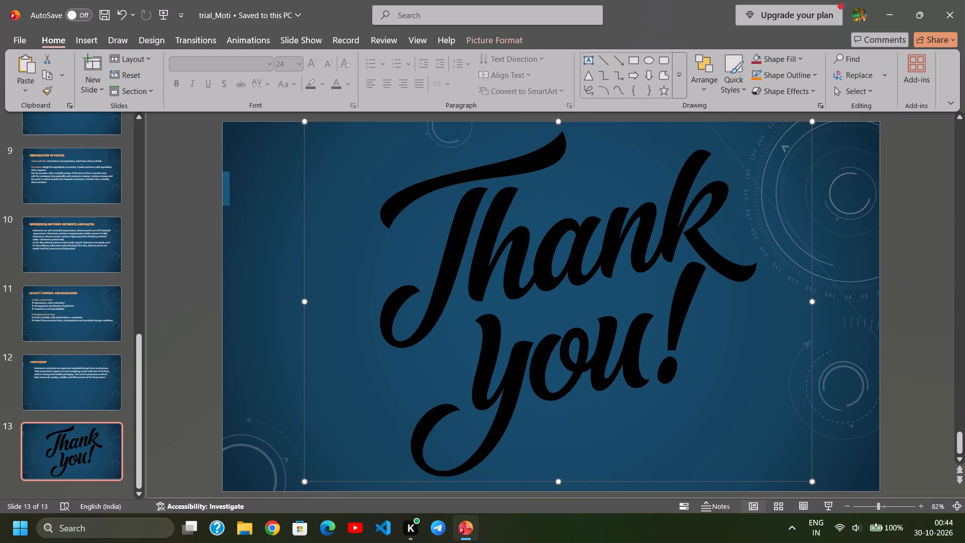
pyautogui.rightClick(482, 235)
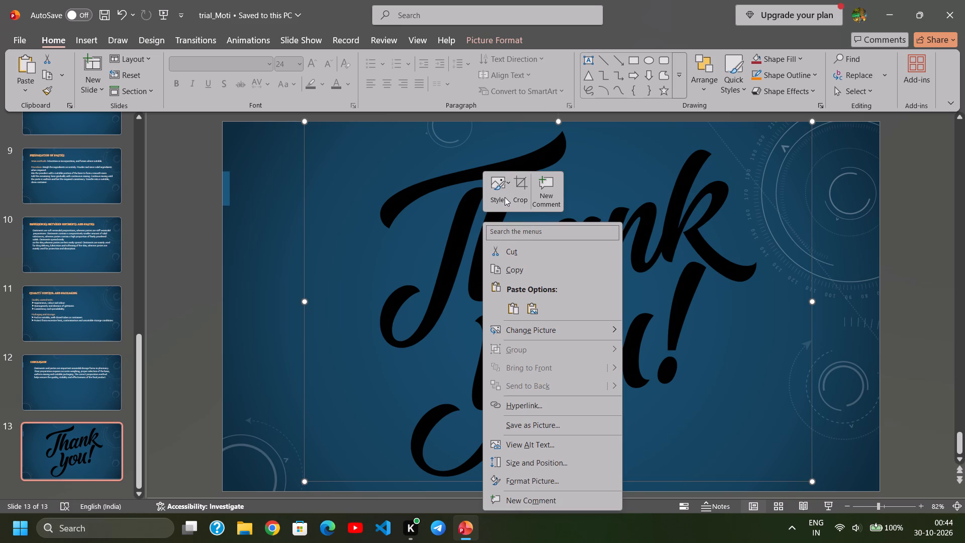
pyautogui.click(505, 197)
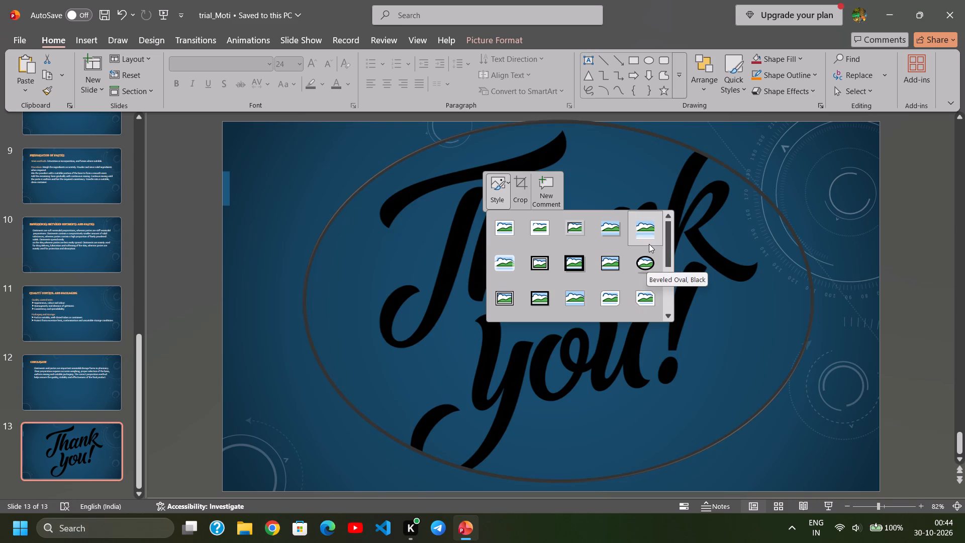
pyautogui.click(610, 237)
pyautogui.click(850, 341)
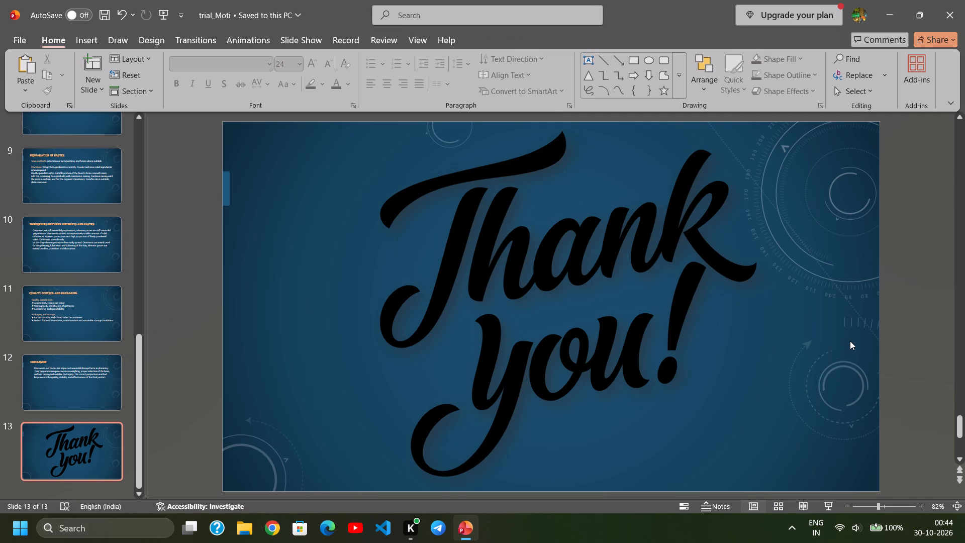
# Review the presentation's slides backwards from slide 13 to the title slide.
pyautogui.press('Left')
pyautogui.press('Left')
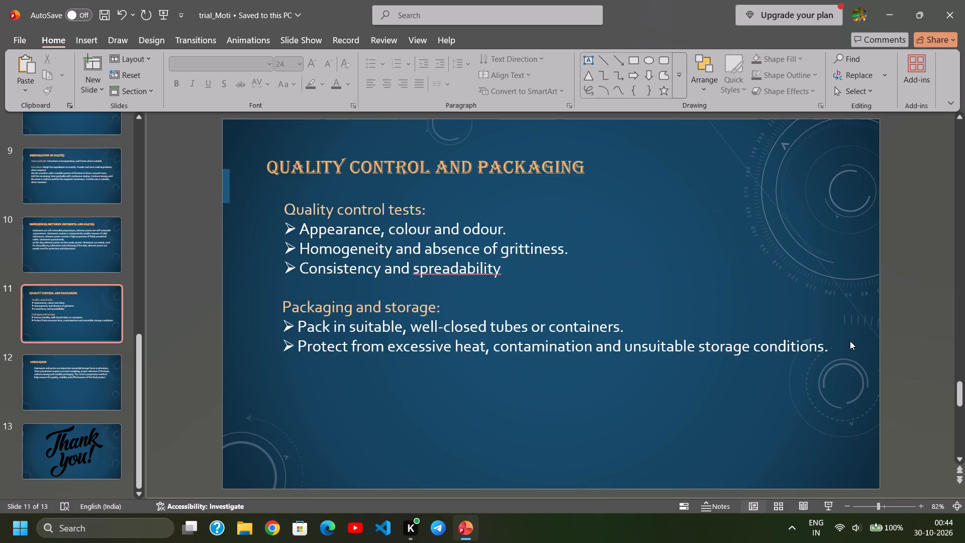
pyautogui.press('Left')
pyautogui.press('Left')
pyautogui.press('Left')
pyautogui.press('Left')
pyautogui.press('Left')
pyautogui.press('Left')
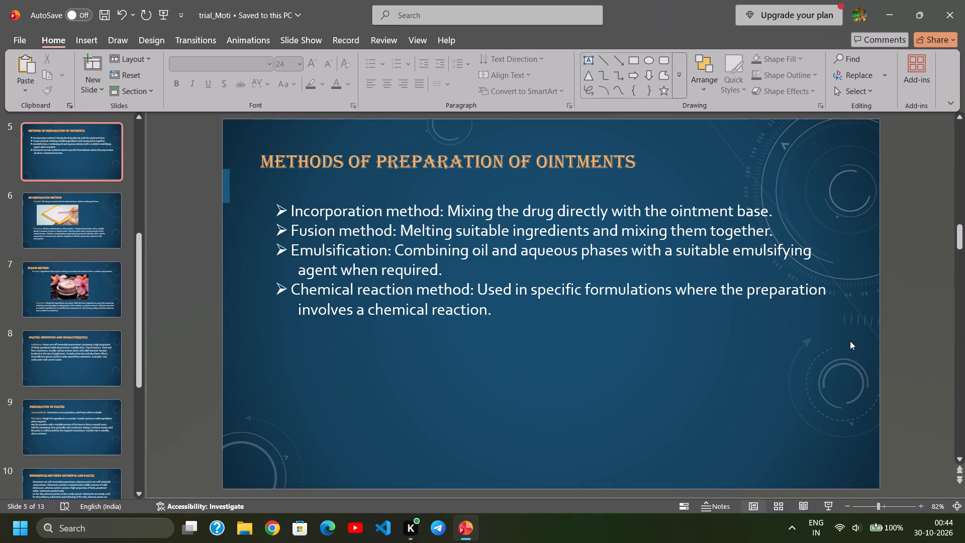
pyautogui.press('Left')
pyautogui.press('Left')
pyautogui.press('Left')
pyautogui.press('Left')
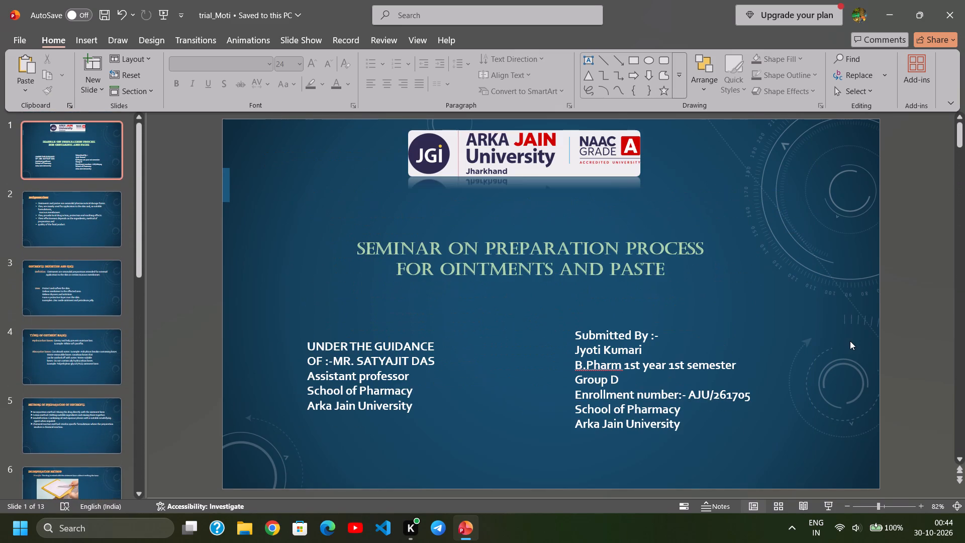
# Move the Uses text box on slide 3 up, closer to the Definition text.
pyautogui.press('Right')
pyautogui.press('Right')
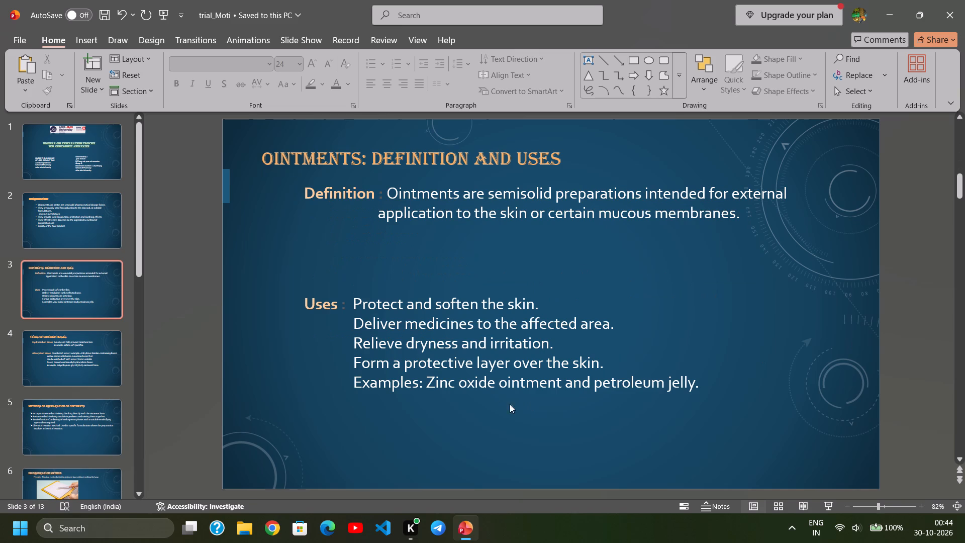
pyautogui.click(468, 350)
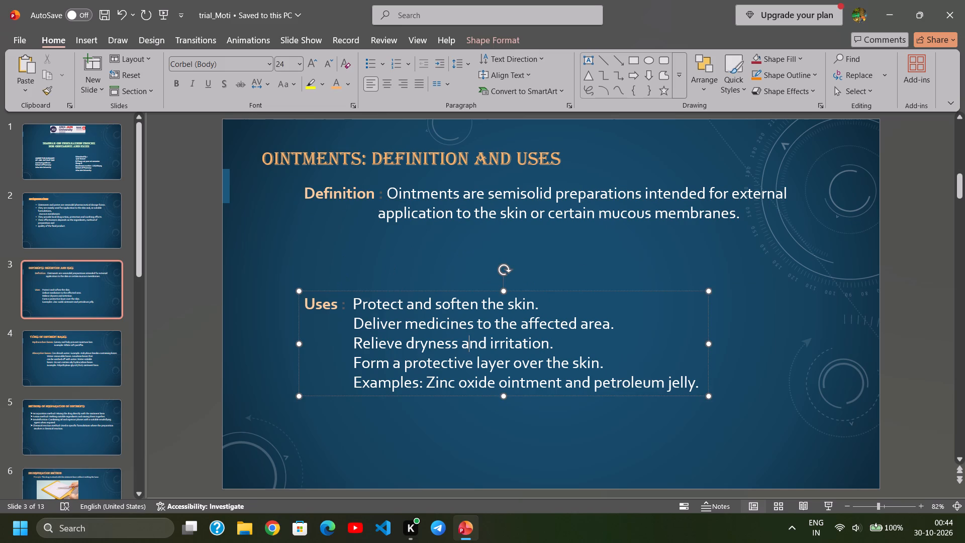
pyautogui.moveTo(301, 298); pyautogui.dragTo(301, 269)
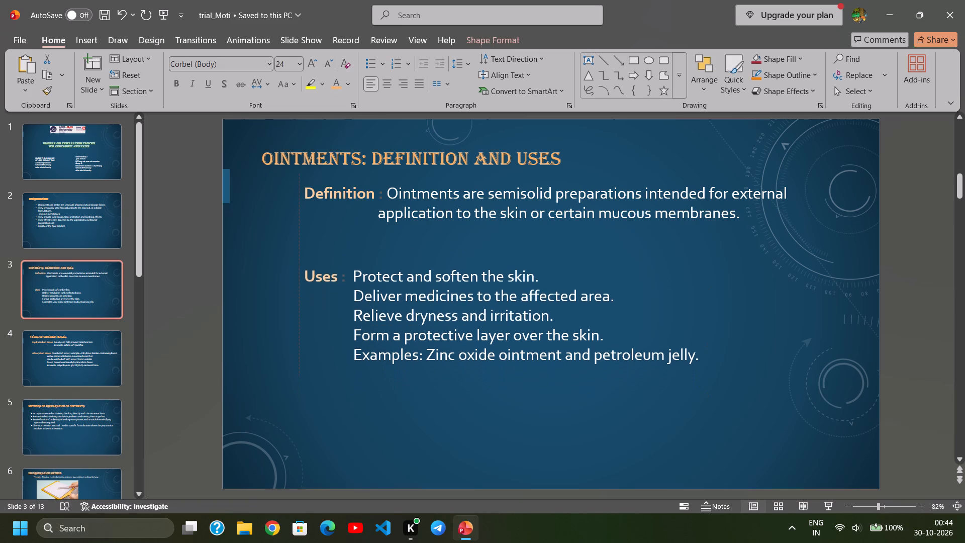
pyautogui.moveTo(301, 269); pyautogui.dragTo(301, 259)
pyautogui.click(352, 448)
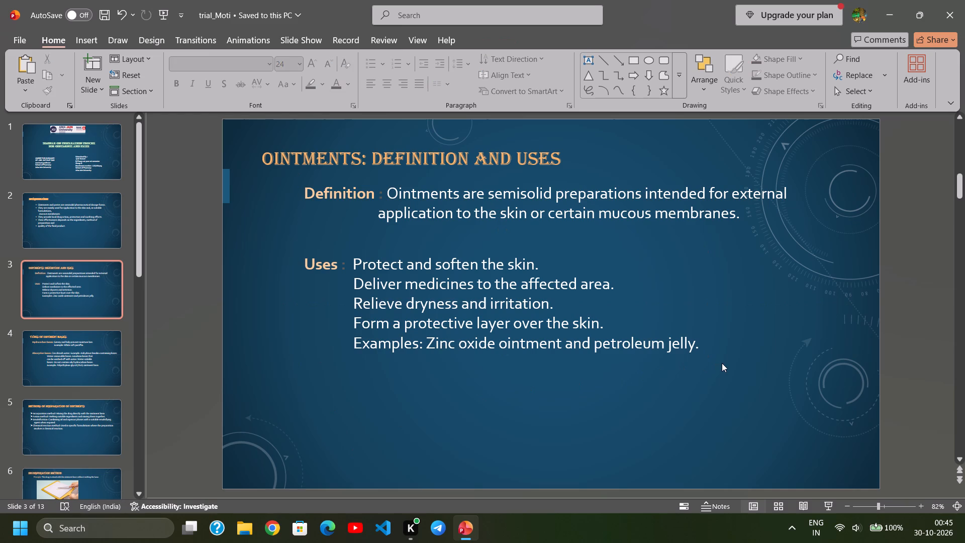
# Move the Absorption bases text box on slide 4 slightly up, closer to the Hydrocarbon bases text.
pyautogui.press('Right')
pyautogui.press('Right')
pyautogui.press('Left')
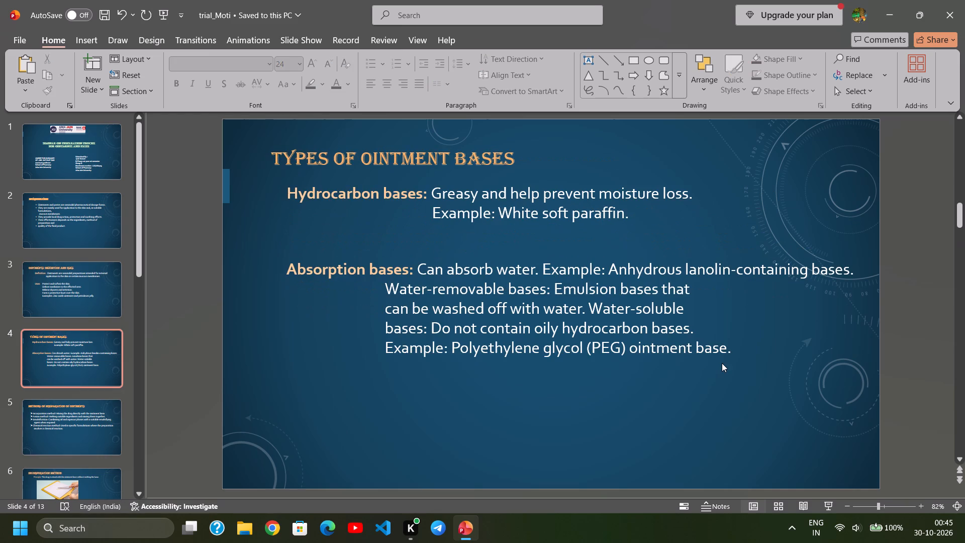
pyautogui.click(546, 317)
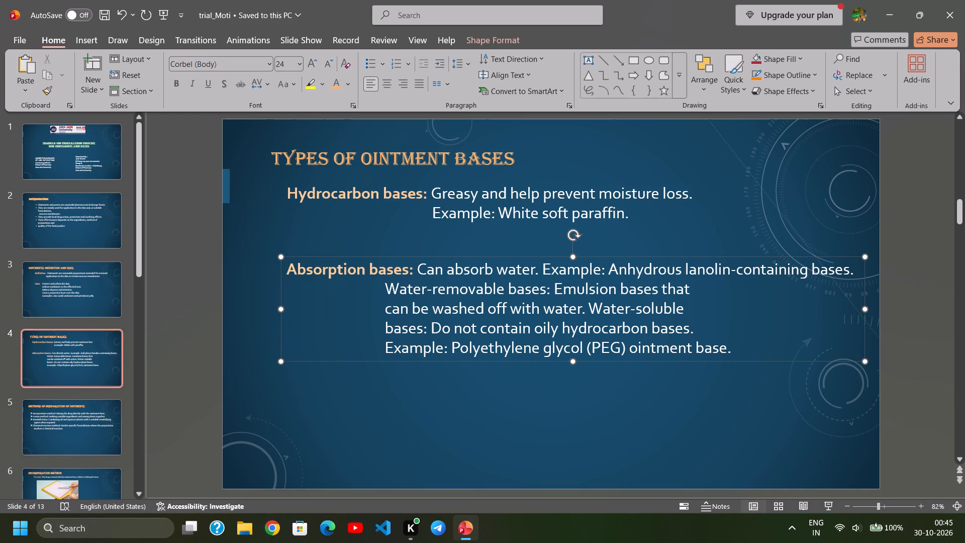
pyautogui.moveTo(281, 298); pyautogui.dragTo(281, 290)
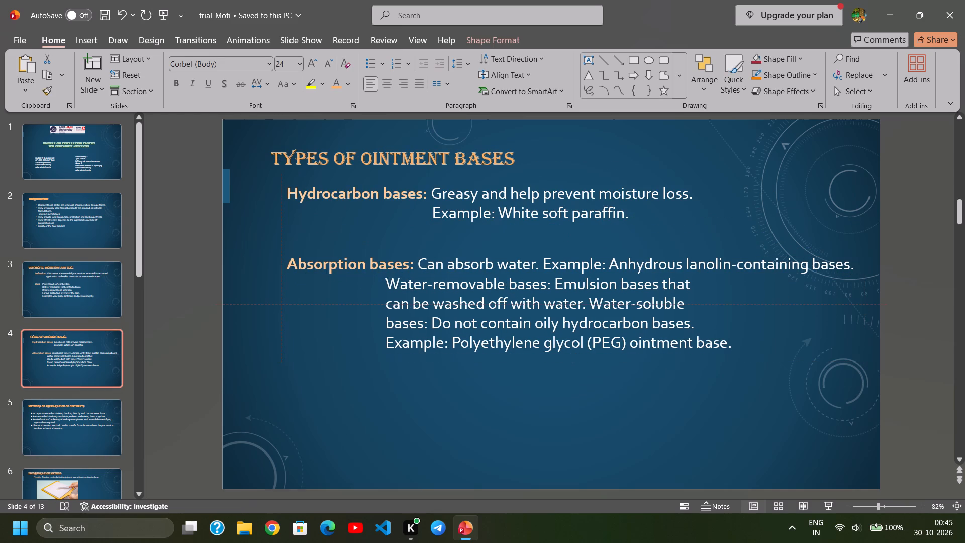
pyautogui.moveTo(281, 290); pyautogui.dragTo(281, 290)
pyautogui.click(314, 421)
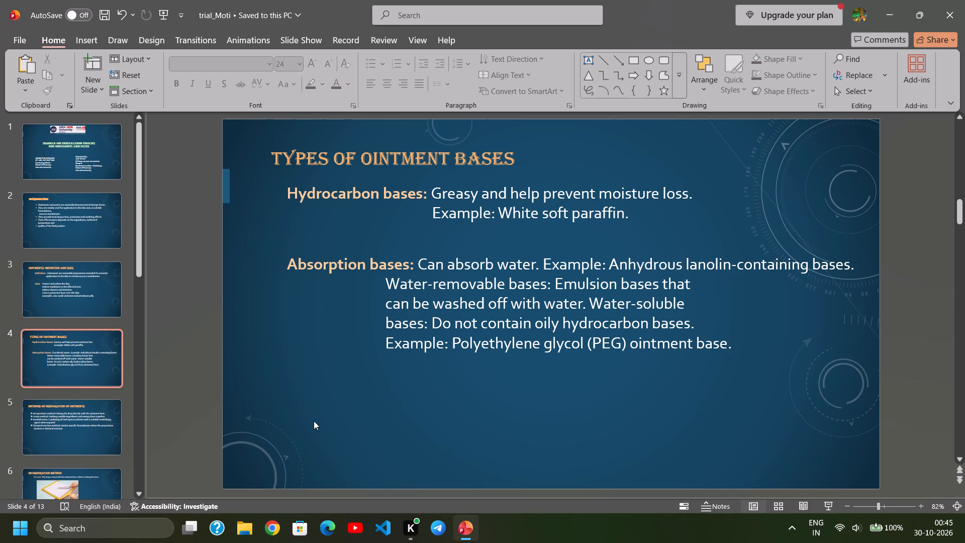
# Compare the layout of slides 5 to 9, and go back over the earlier slides to the Introduction.
pyautogui.press('Right')
pyautogui.press('Right')
pyautogui.press('Right')
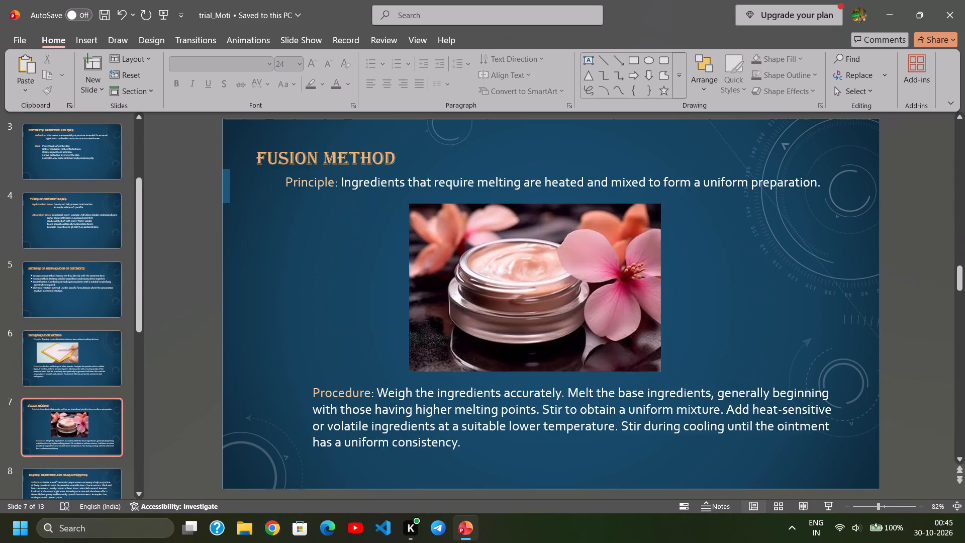
pyautogui.press('Right')
pyautogui.press('Right')
pyautogui.press('Left')
pyautogui.press('Left')
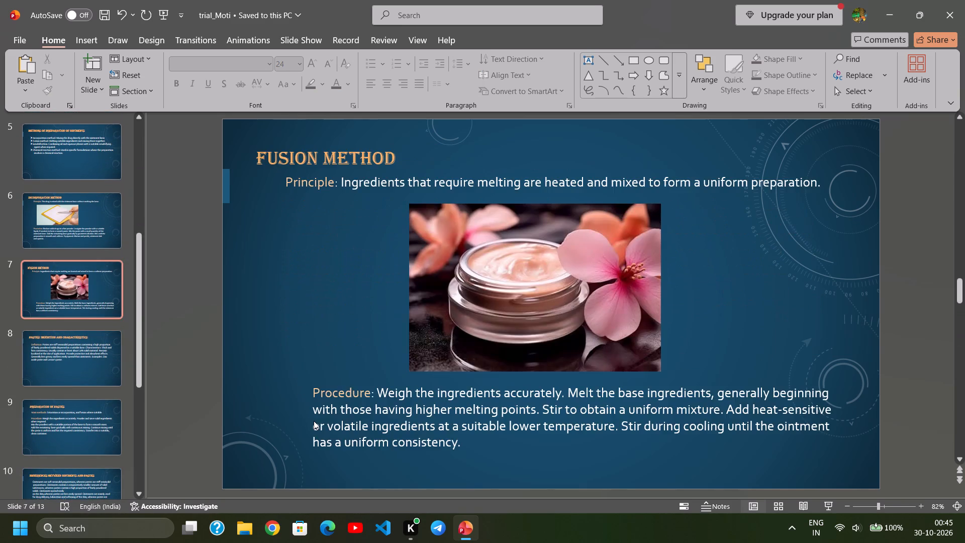
pyautogui.press('Left')
pyautogui.press('Left')
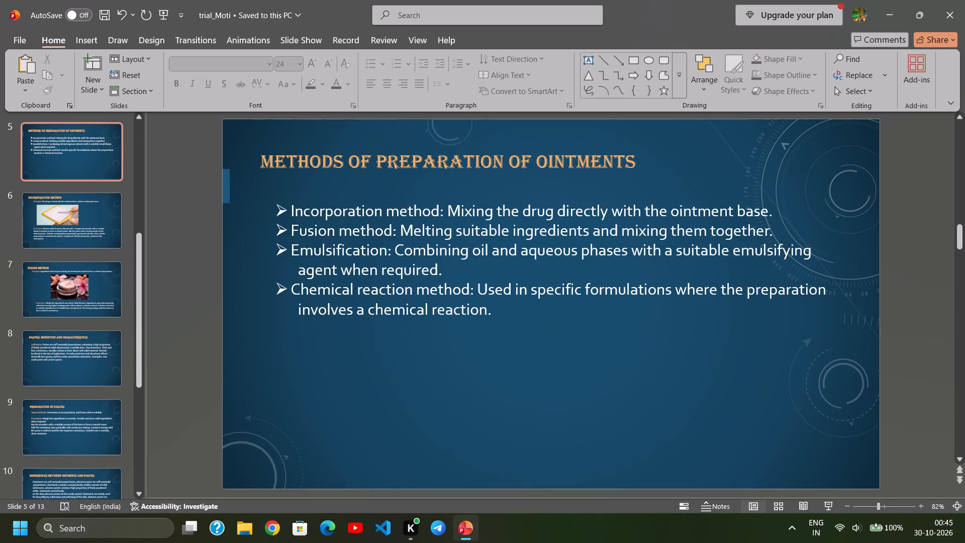
pyautogui.press('Right')
pyautogui.press('Right')
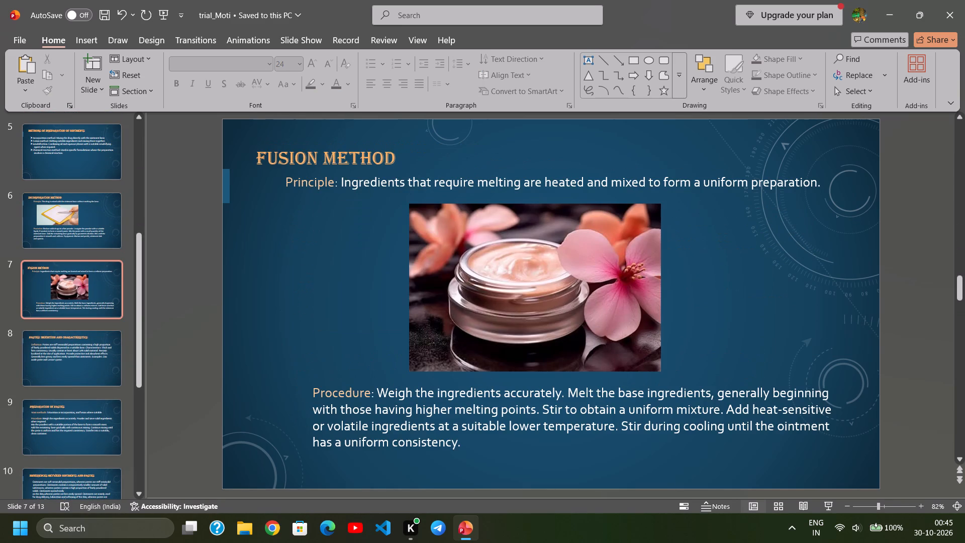
pyautogui.press('Left')
pyautogui.press('Left')
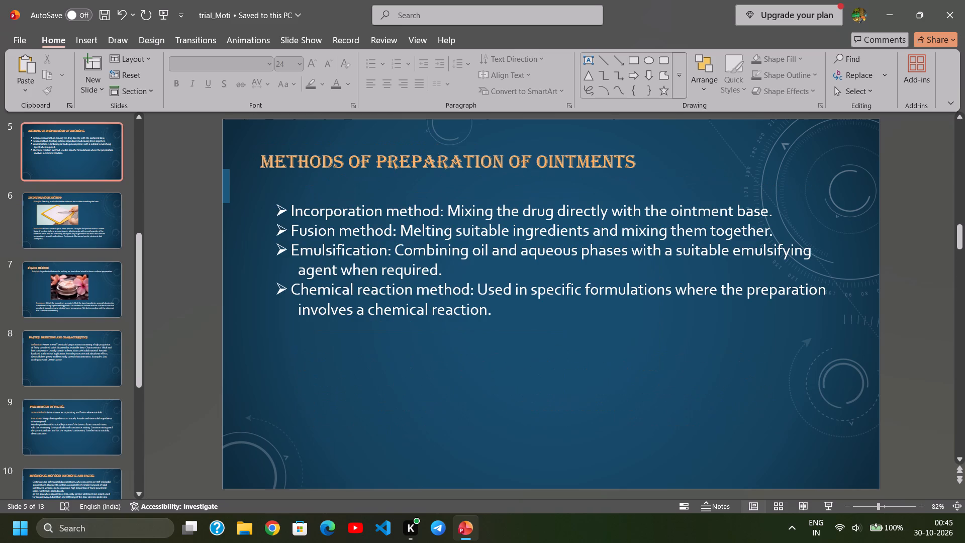
pyautogui.press('Left')
pyautogui.press('Right')
pyautogui.press('Right')
pyautogui.press('Left')
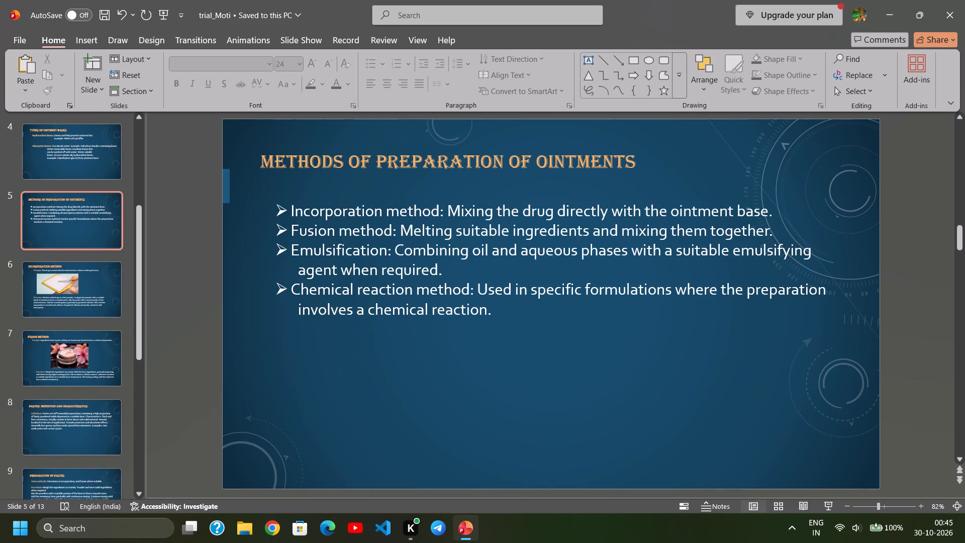
pyautogui.press('Right')
pyautogui.press('Left')
pyautogui.press('Left')
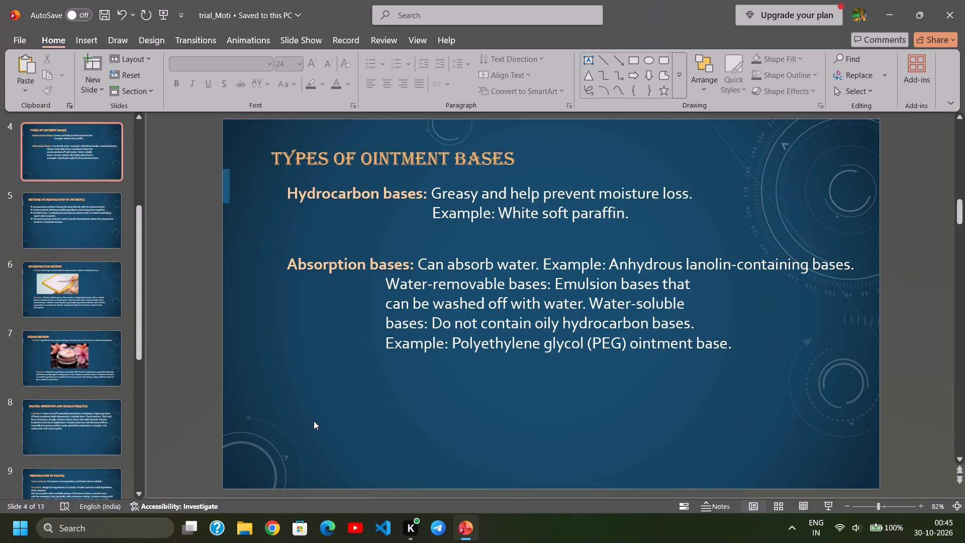
pyautogui.press('Left')
pyautogui.press('Left')
pyautogui.press('Left')
pyautogui.press('Right')
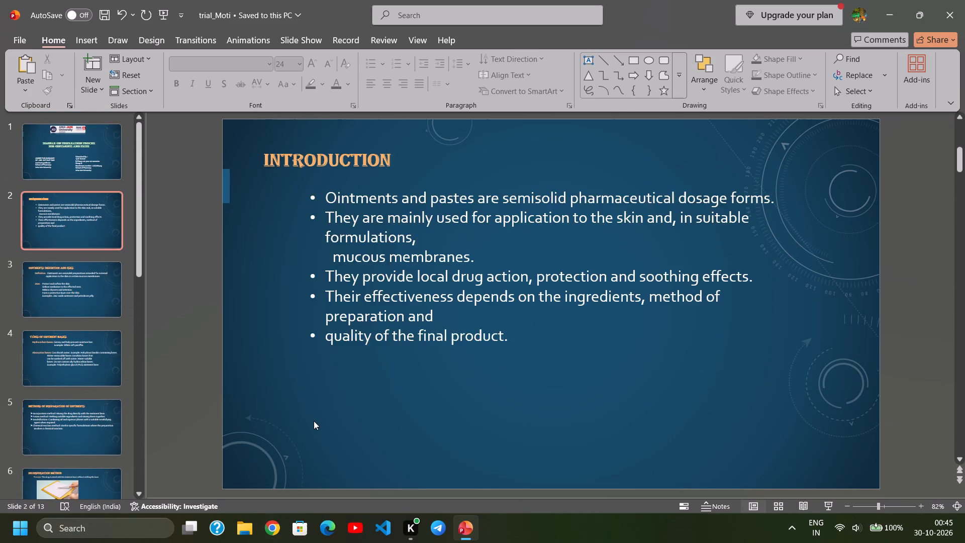
# Make the heading "Ointments: Definition and Uses" on slide 3 bold.
pyautogui.press('Right')
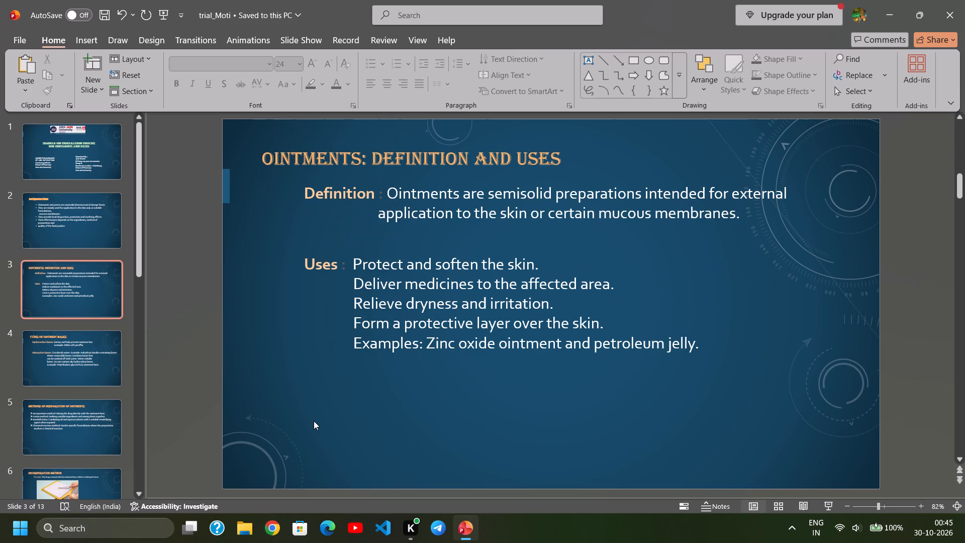
pyautogui.press('Left')
pyautogui.press('Right')
pyautogui.moveTo(575, 158); pyautogui.dragTo(567, 158)
pyautogui.click(567, 158)
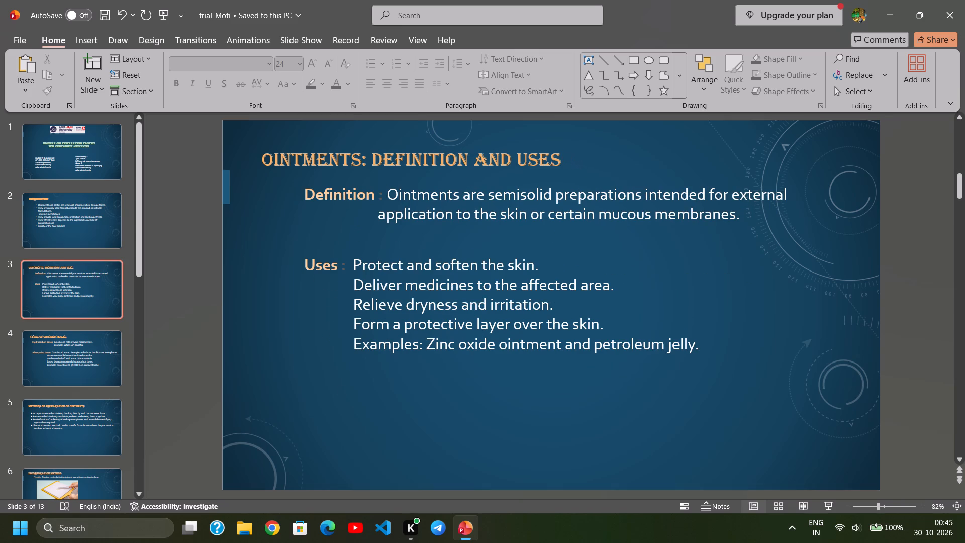
pyautogui.click(551, 159)
pyautogui.hotkey('ctrl', 'a')
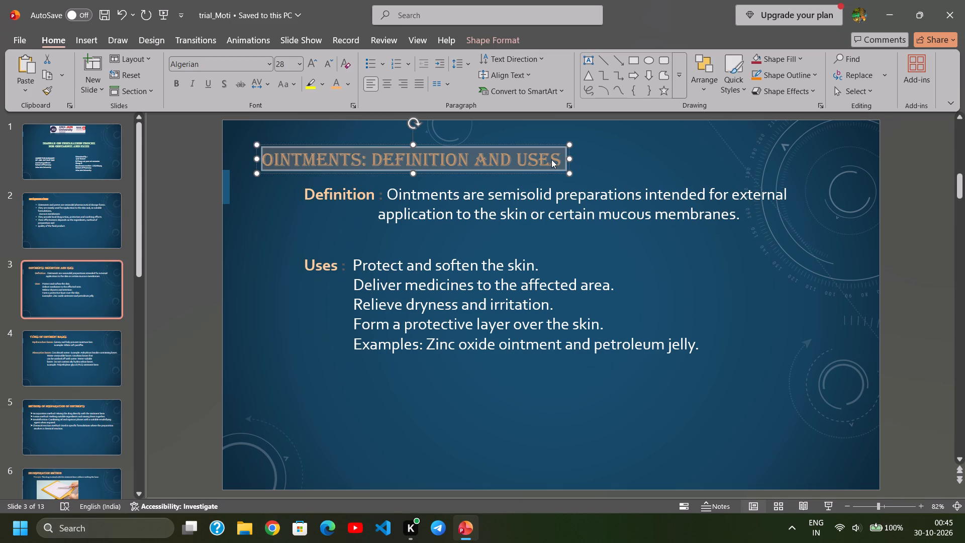
pyautogui.hotkey('ctrl', 'b')
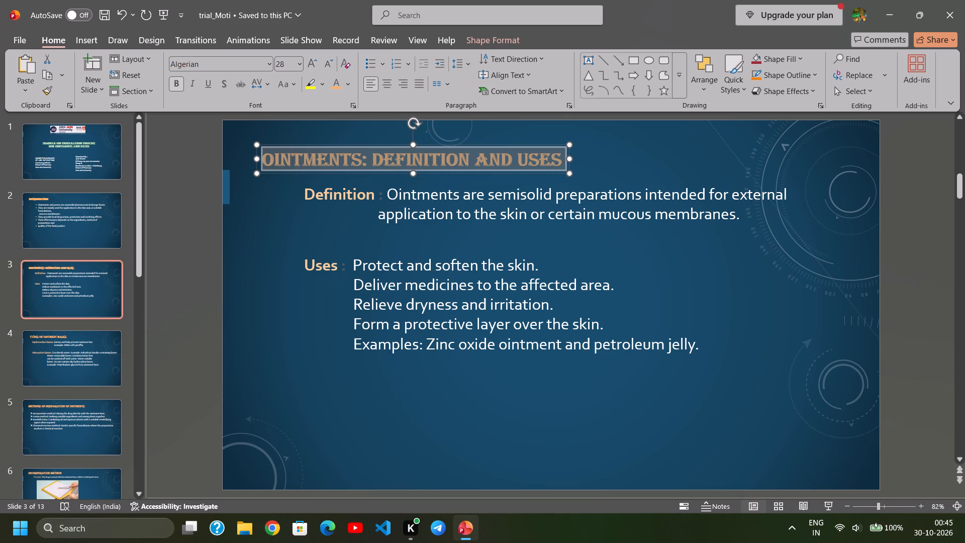
pyautogui.click(381, 432)
# Make the heading "Types of Ointment Bases" on slide 4 bold.
pyautogui.press('Right')
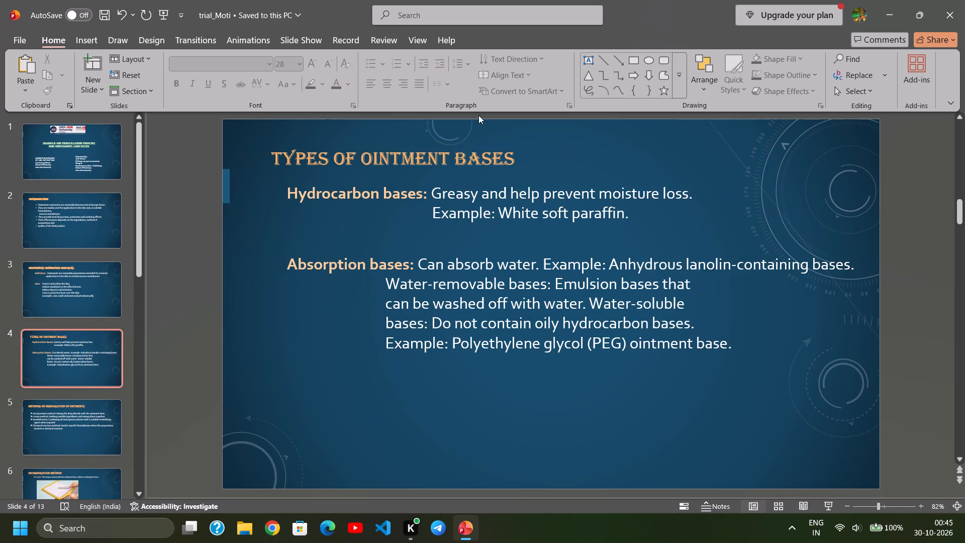
pyautogui.click(447, 154)
pyautogui.hotkey('ctrl', 'a')
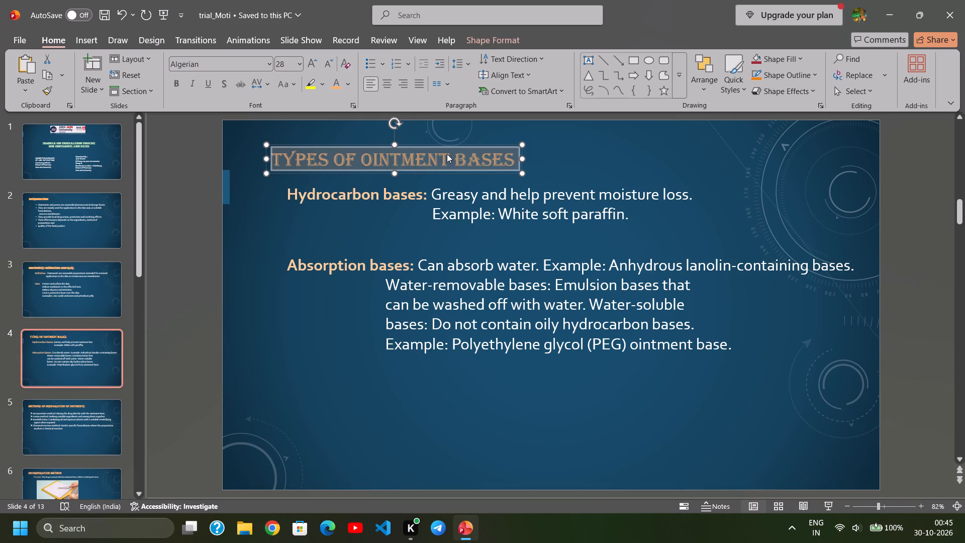
pyautogui.hotkey('ctrl', 'b')
pyautogui.click(402, 397)
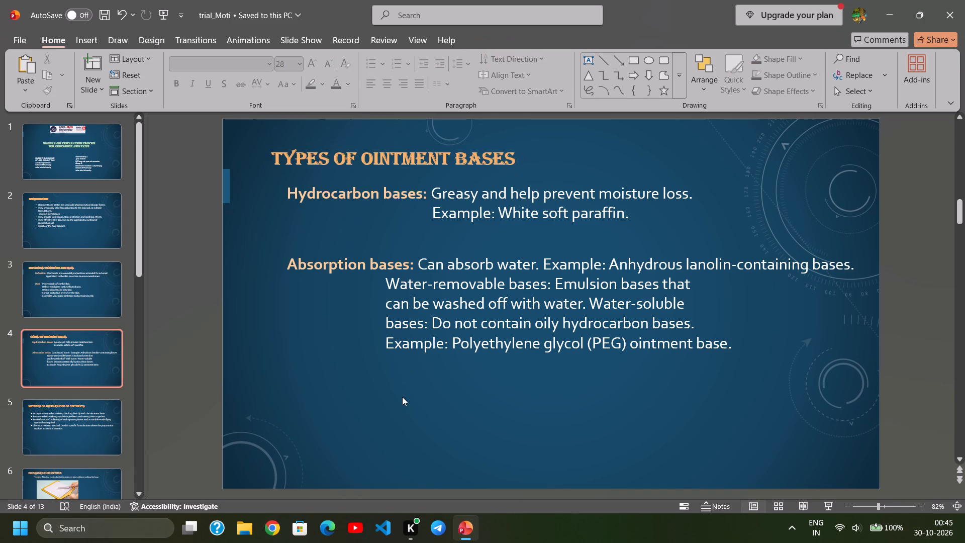
# Make the heading "Methods of Preparation of Ointments" on slide 5 bold.
pyautogui.press('Right')
pyautogui.click(392, 156)
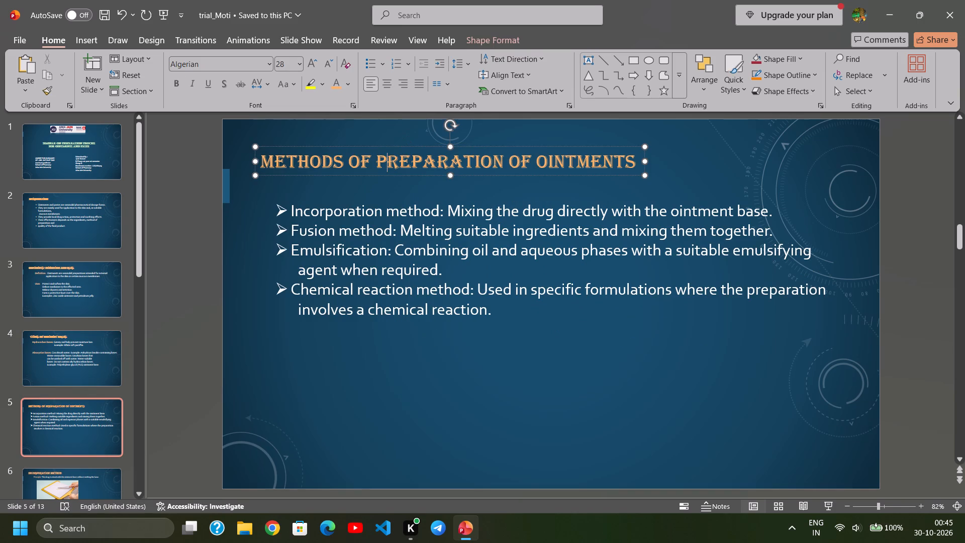
pyautogui.hotkey('ctrl', 'a')
pyautogui.hotkey('ctrl', 'b')
pyautogui.click(407, 426)
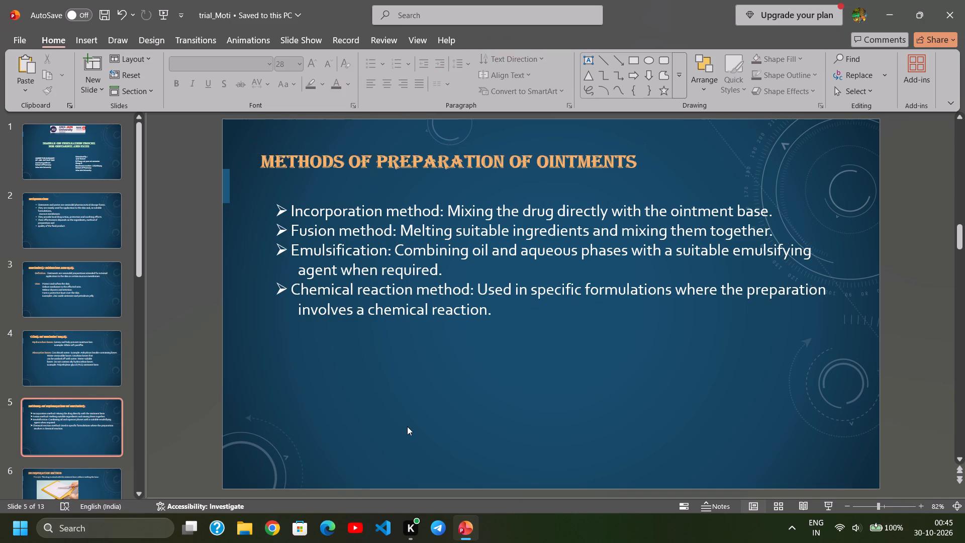
# Make the heading "Incorporation Method" on slide 6 bold.
pyautogui.press('Right')
pyautogui.click(384, 147)
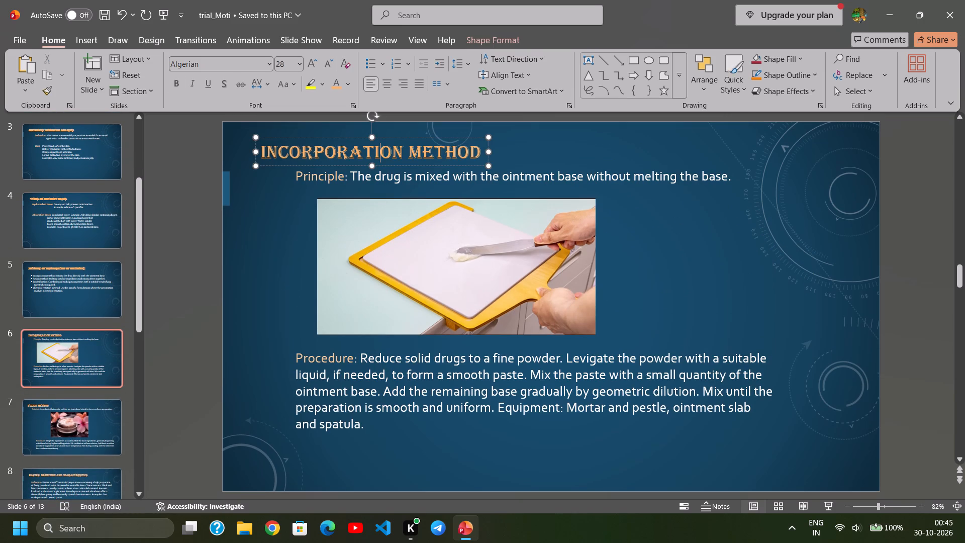
pyautogui.hotkey('ctrl', 'a')
pyautogui.hotkey('ctrl', 'b')
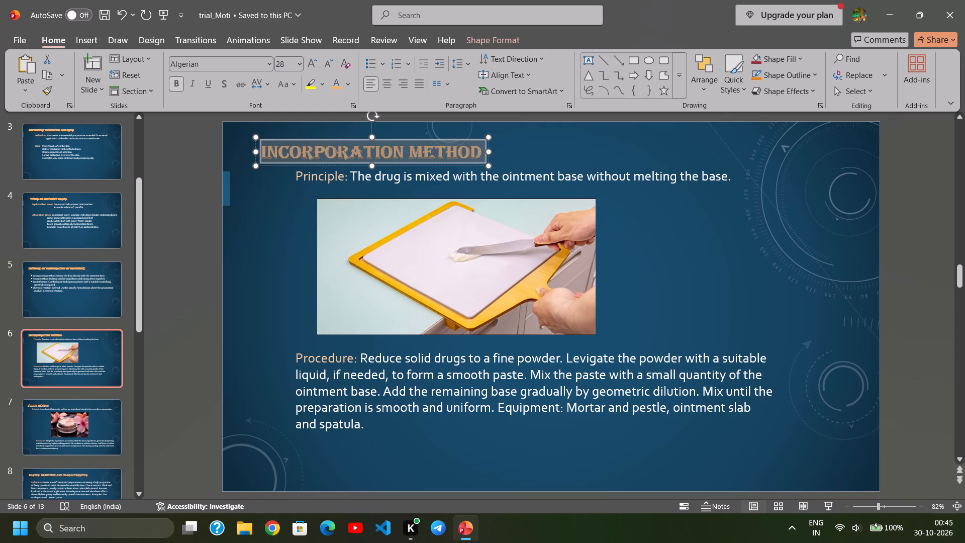
pyautogui.click(369, 270)
pyautogui.click(613, 291)
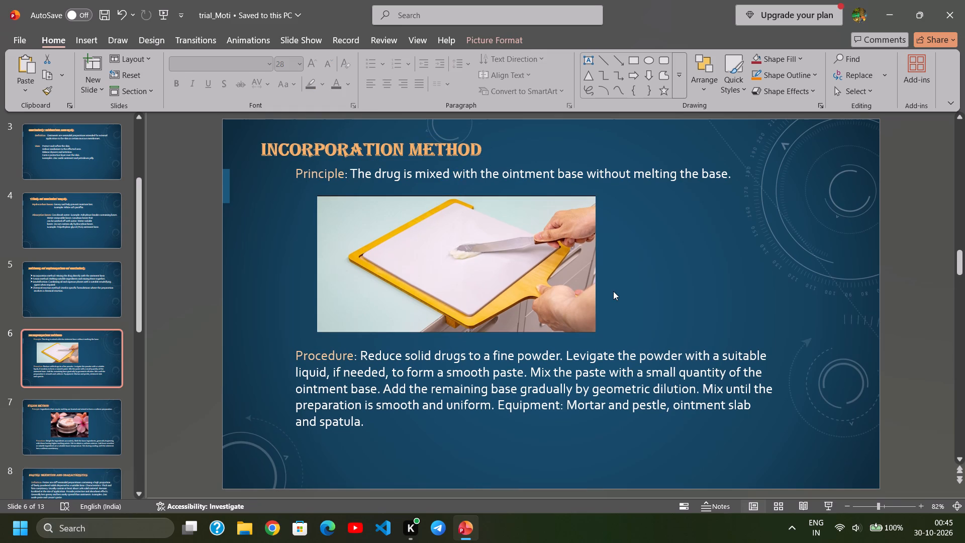
# Make the heading "Fusion Method" on slide 7 bold.
pyautogui.press('Right')
pyautogui.press('Right')
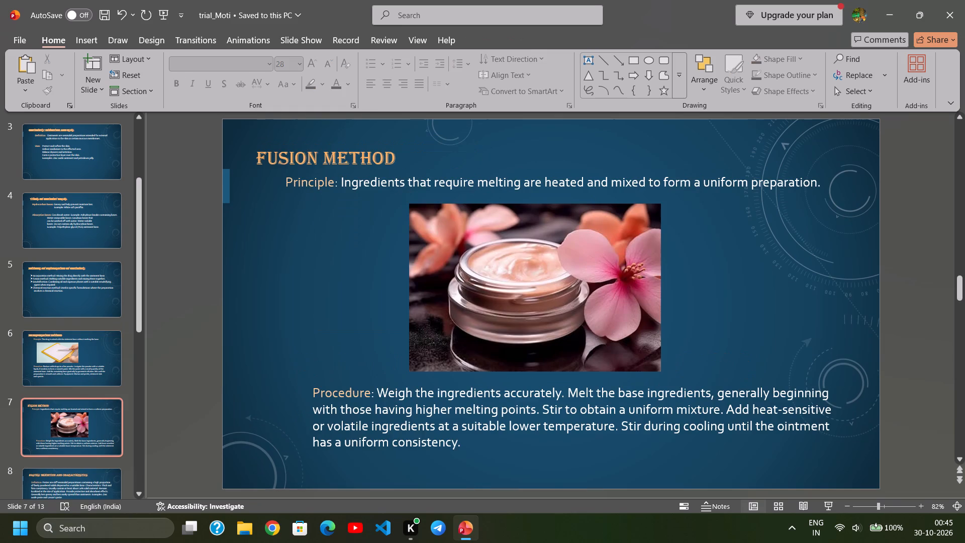
pyautogui.click(363, 159)
pyautogui.hotkey('ctrl', 'a')
pyautogui.hotkey('ctrl', 'b')
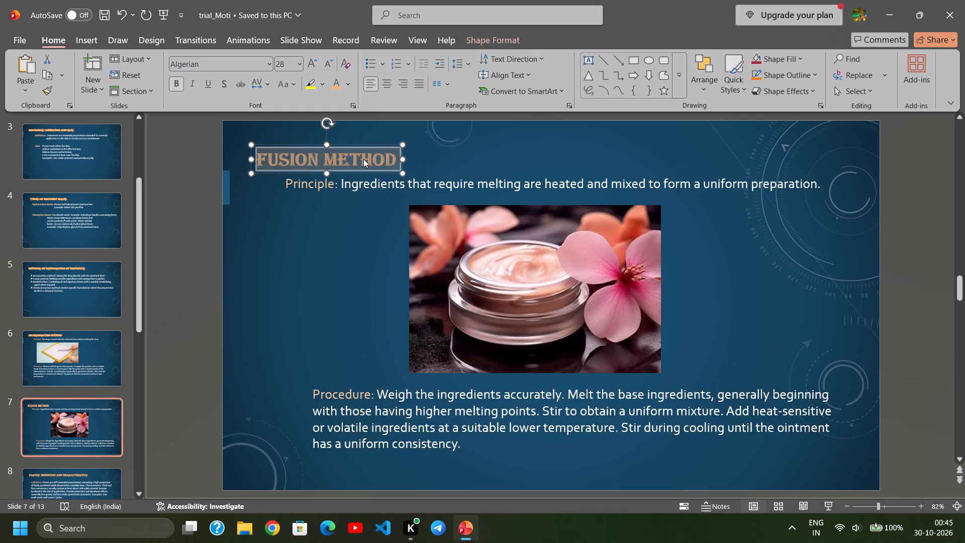
pyautogui.click(764, 225)
# Make the heading "Pastes: Definition and Characteristics" on slide 8 bold.
pyautogui.press('Right')
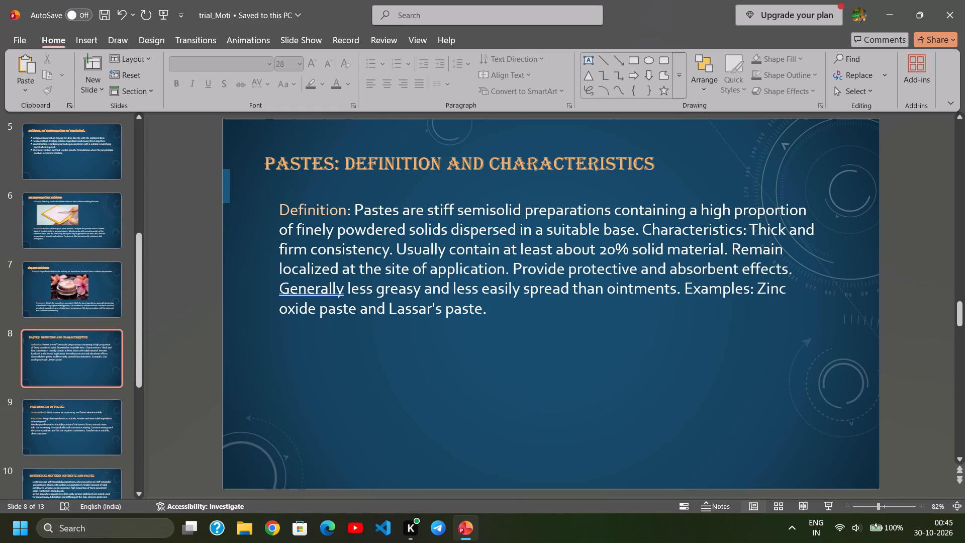
pyautogui.click(514, 158)
pyautogui.hotkey('ctrl', 'a')
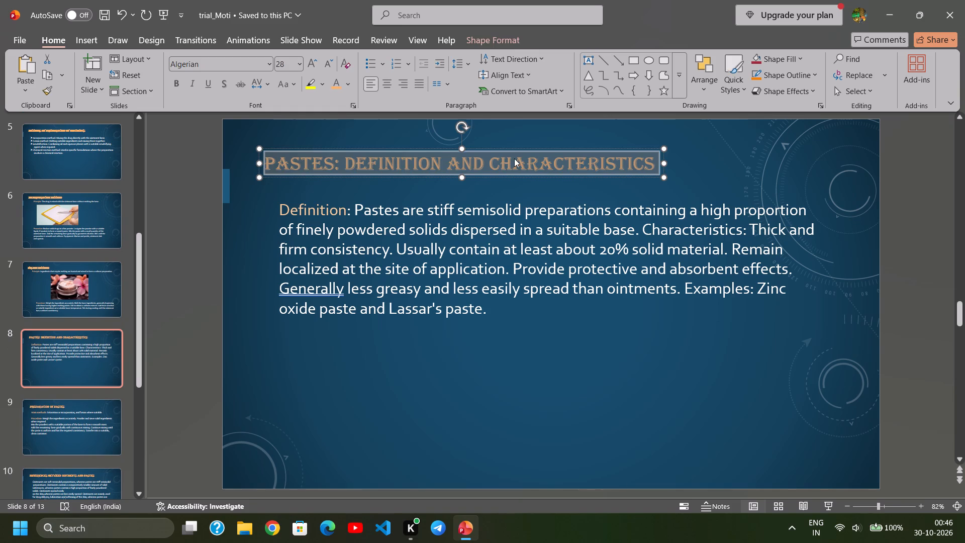
pyautogui.hotkey('ctrl', 'b')
pyautogui.click(525, 372)
# Make the heading "Preparation of Pastes" on slide 9 bold.
pyautogui.press('Right')
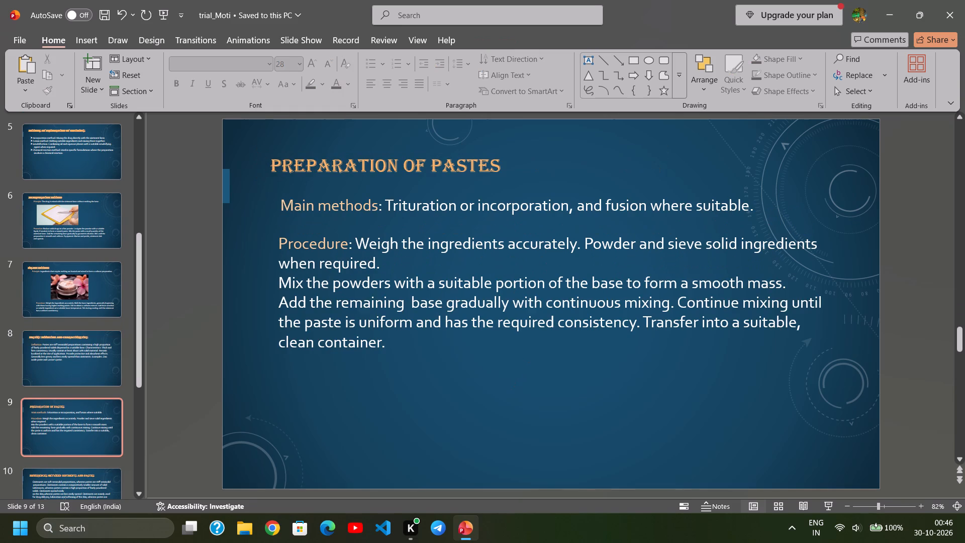
pyautogui.click(359, 173)
pyautogui.hotkey('ctrl', 'a')
pyautogui.hotkey('ctrl', 'b')
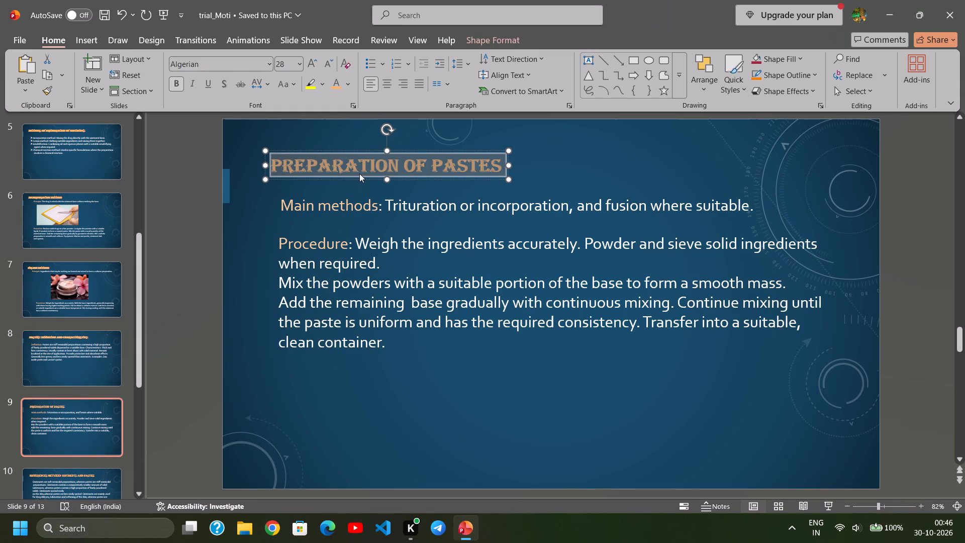
pyautogui.click(344, 208)
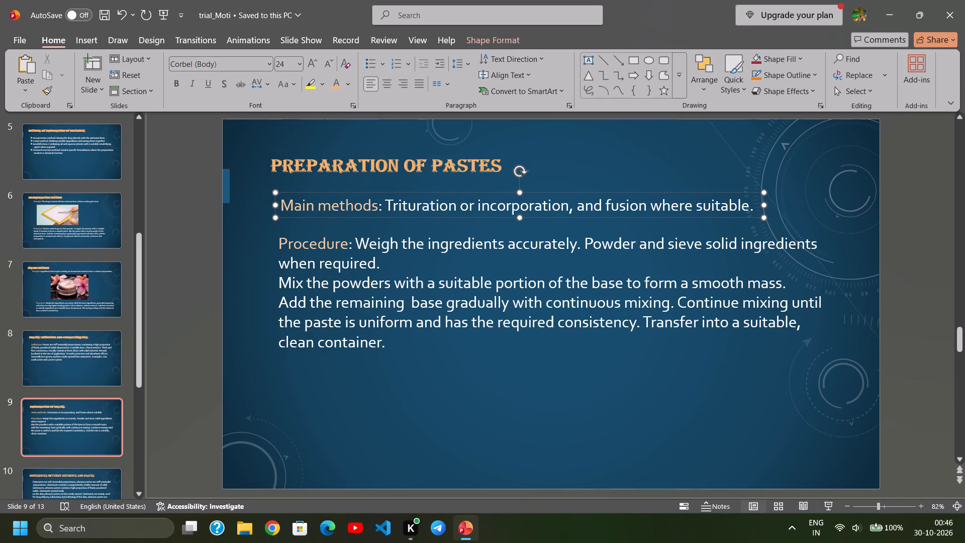
pyautogui.press('Right')
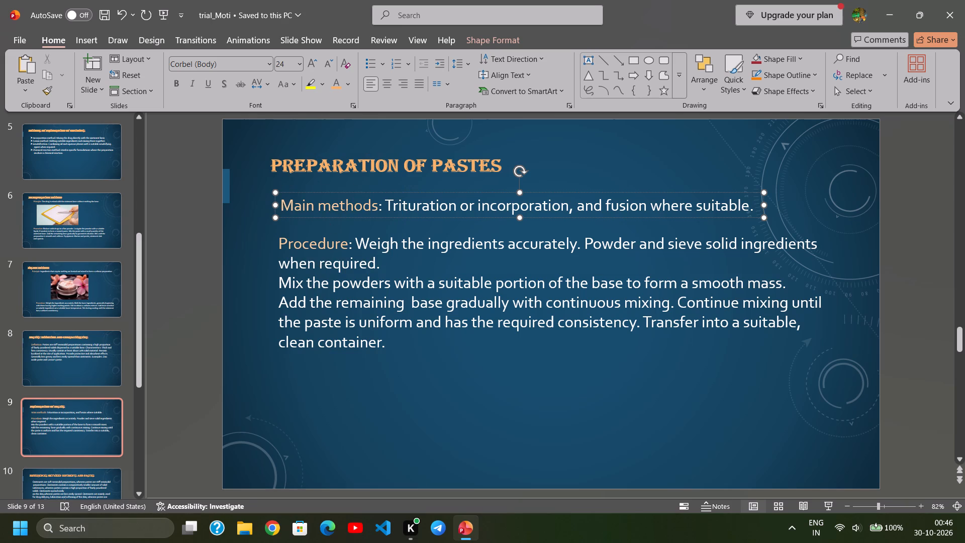
pyautogui.click(408, 403)
# Make the heading "Differences Between Ointments and Pastes" on slide 10 bold.
pyautogui.press('Right')
pyautogui.press('Right')
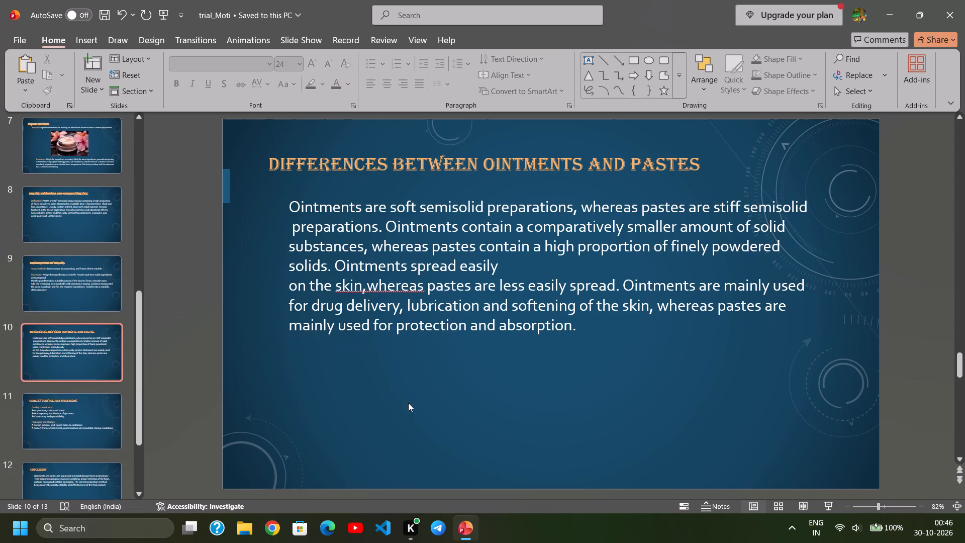
pyautogui.click(413, 168)
pyautogui.hotkey('ctrl', 'a')
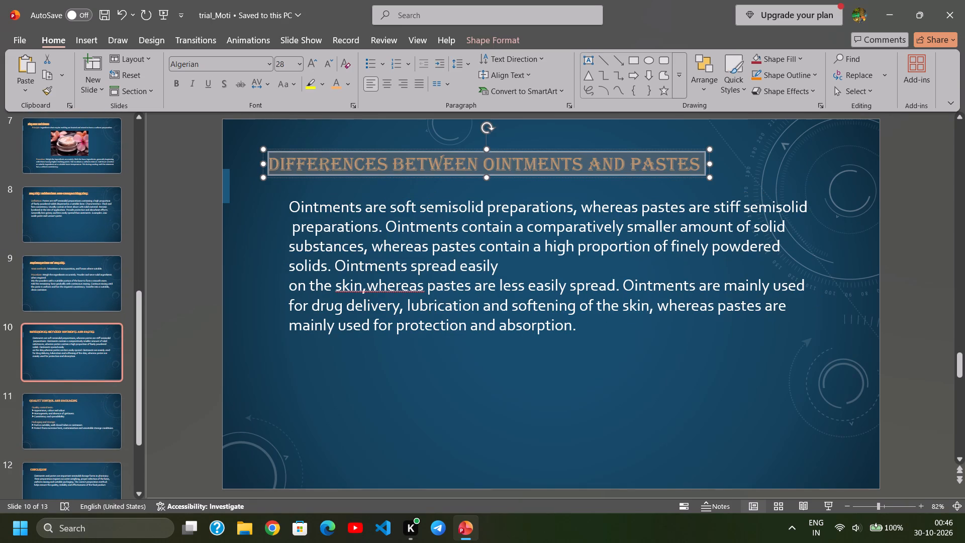
pyautogui.hotkey('ctrl', 'b')
pyautogui.click(408, 423)
# Make the heading "Quality Control and Packaging" on slide 11 bold.
pyautogui.press('Right')
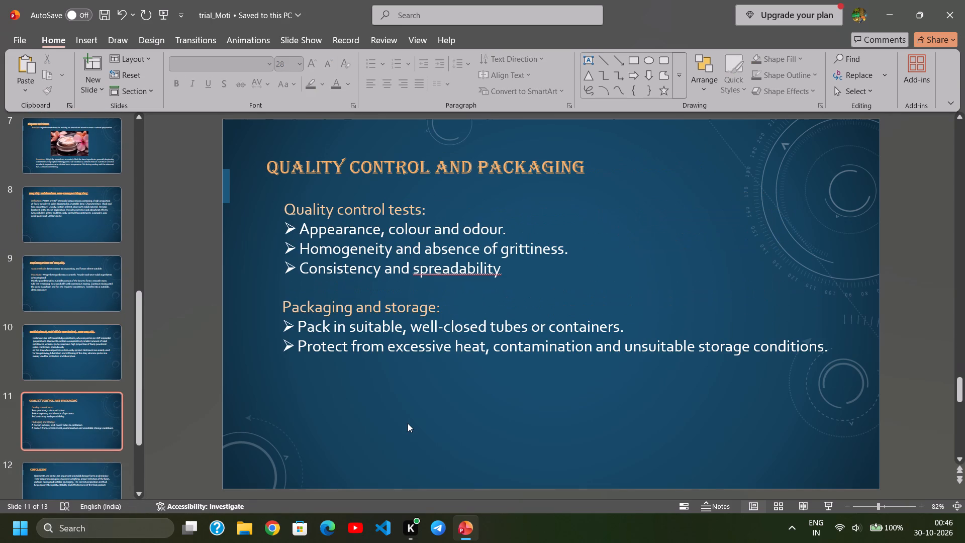
pyautogui.click(386, 168)
pyautogui.hotkey('ctrl', 'a')
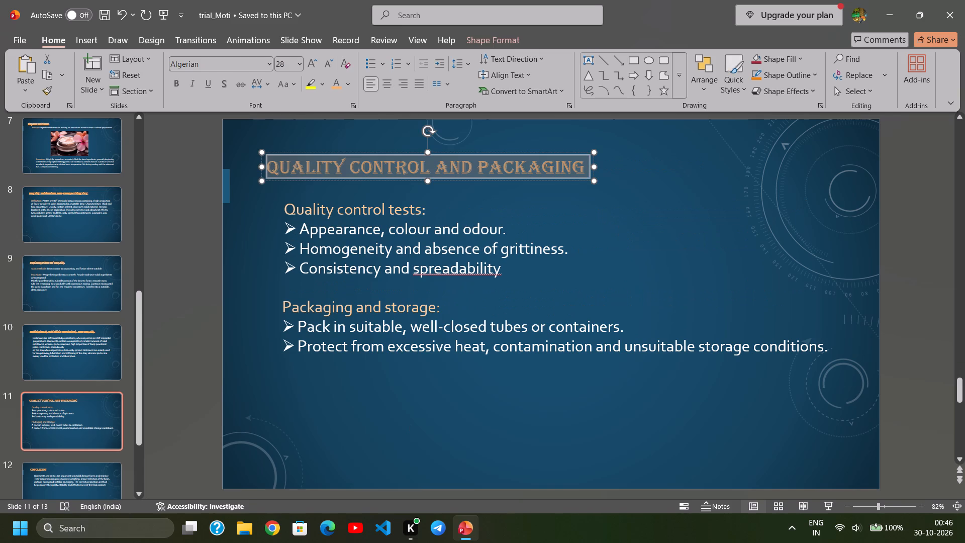
pyautogui.hotkey('ctrl', 'b')
pyautogui.click(406, 422)
# Make the heading "Conclusion" on slide 12 bold.
pyautogui.press('Right')
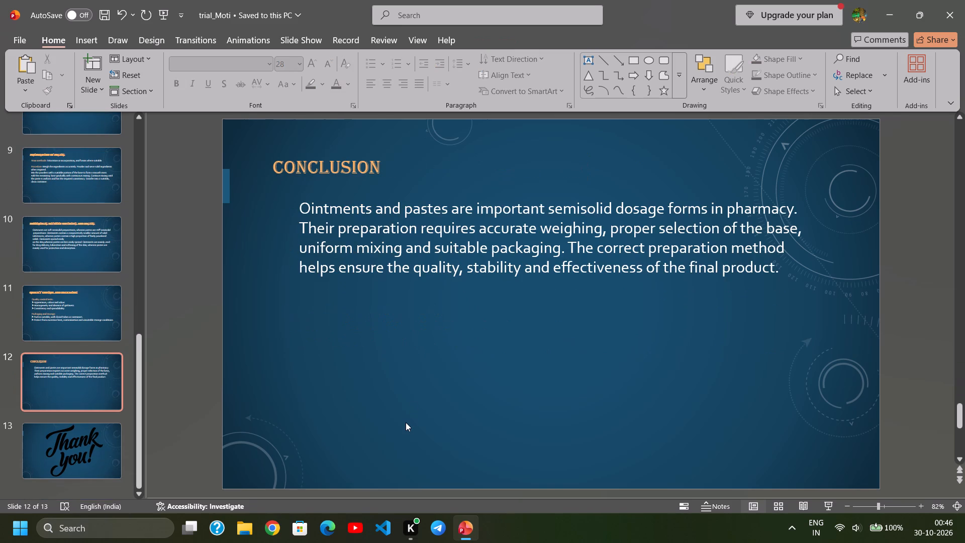
pyautogui.click(362, 176)
pyautogui.hotkey('ctrl', 'a')
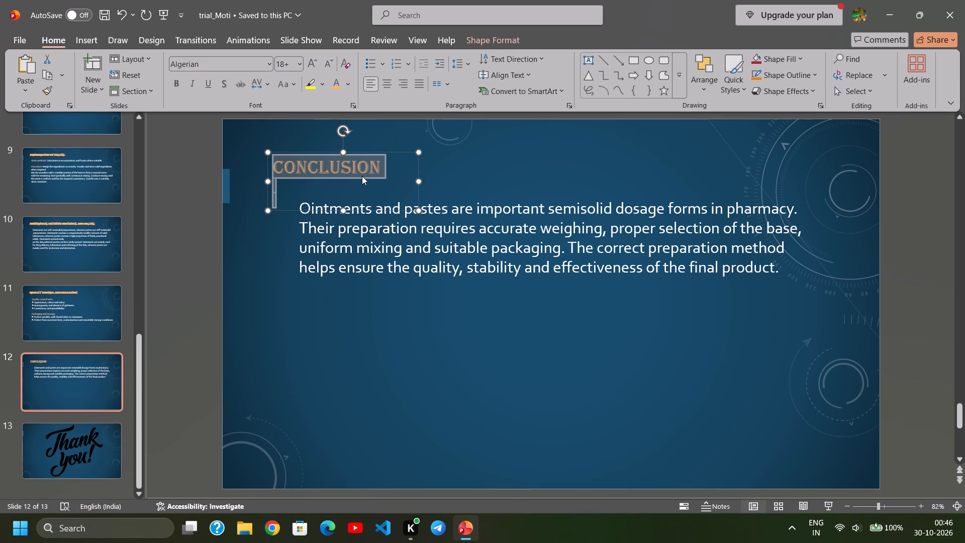
pyautogui.hotkey('ctrl', 'b')
pyautogui.click(354, 376)
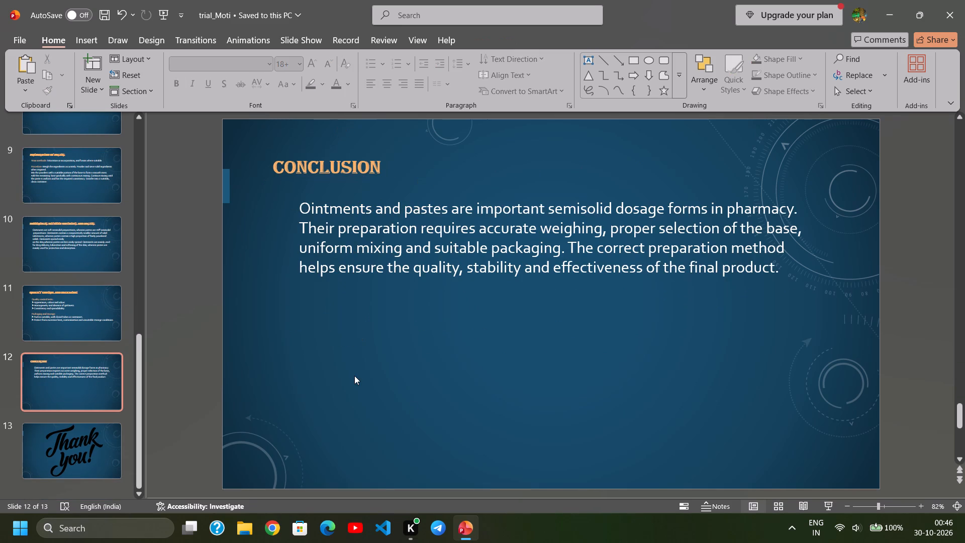
# Make the subheadings "Quality control tests" and "Packaging and storage" on slide 11 bold.
pyautogui.press('Left')
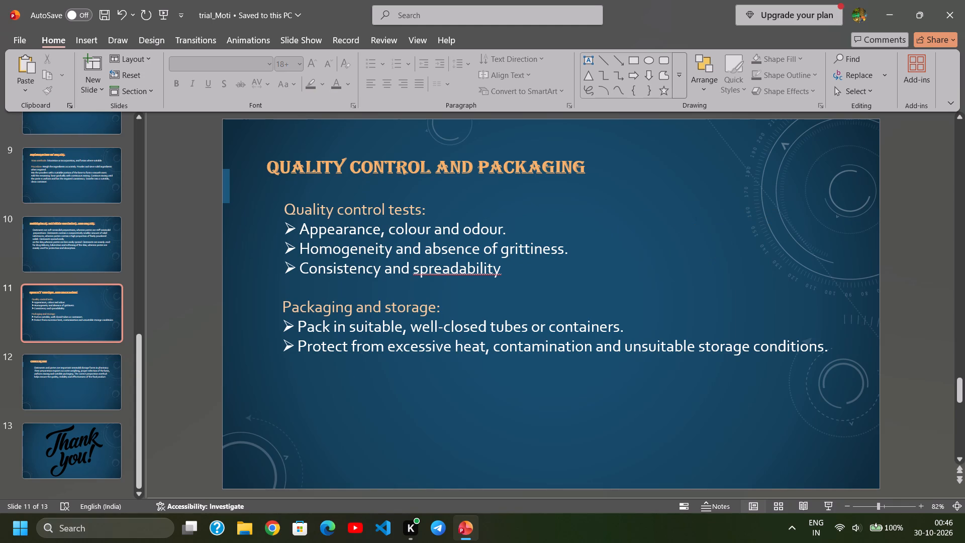
pyautogui.moveTo(423, 212); pyautogui.dragTo(295, 209)
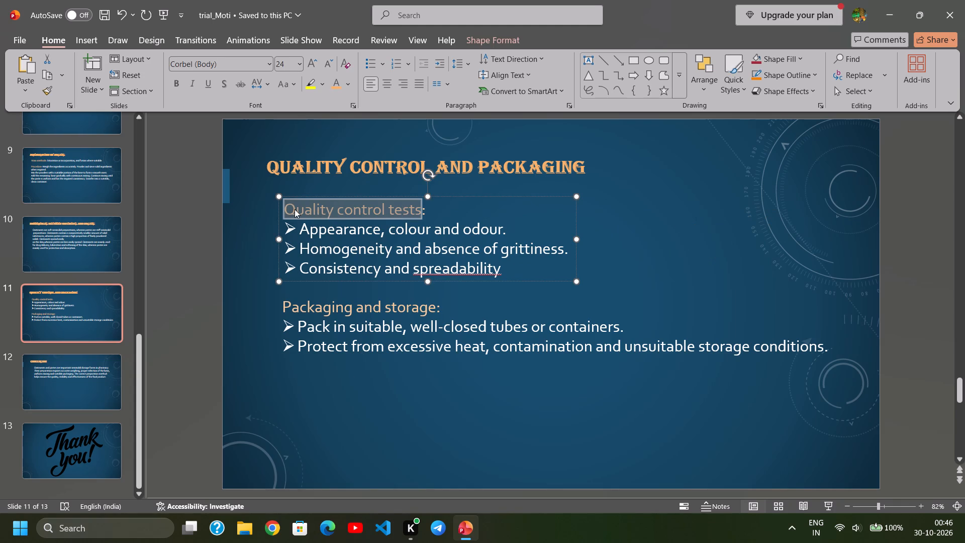
pyautogui.hotkey('ctrl', 'b')
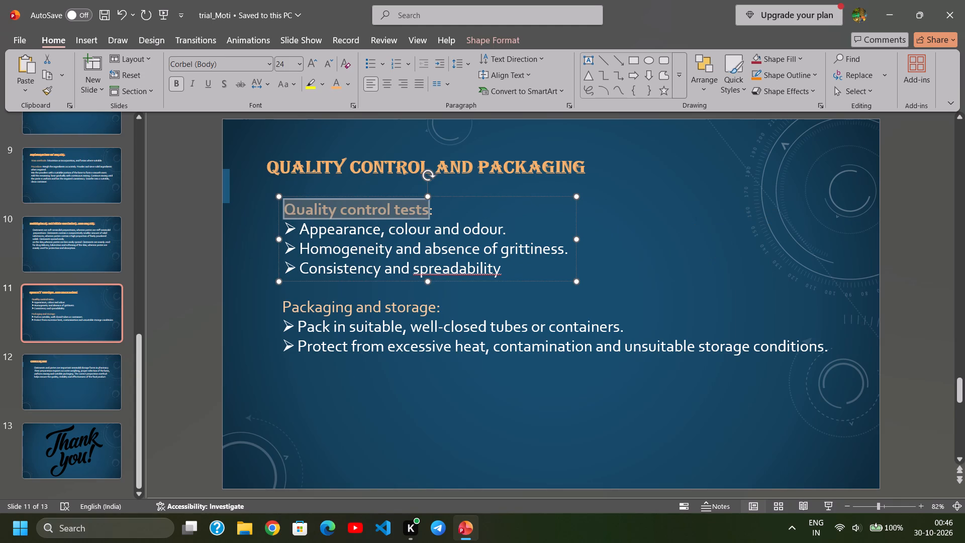
pyautogui.moveTo(436, 308); pyautogui.dragTo(301, 296)
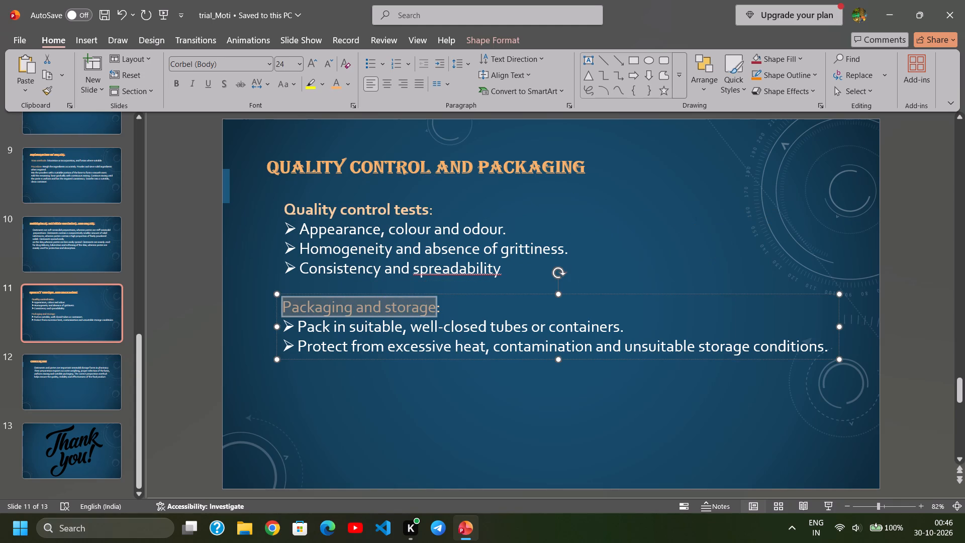
pyautogui.moveTo(301, 296); pyautogui.dragTo(288, 305)
pyautogui.hotkey('ctrl', 'b')
pyautogui.click(327, 403)
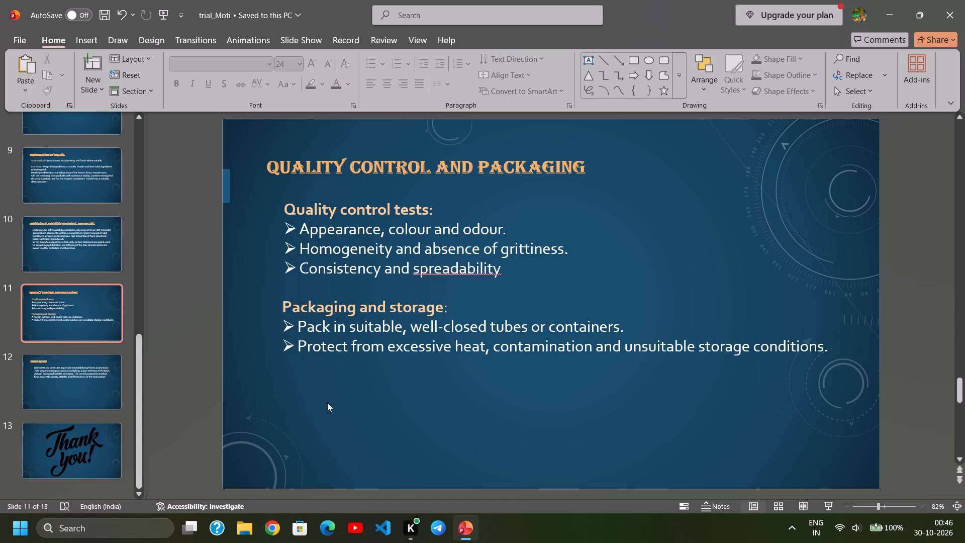
# Make the subheading labels "Main methods" and "Procedure" on slide 9 bold.
pyautogui.press('Left')
pyautogui.press('Left')
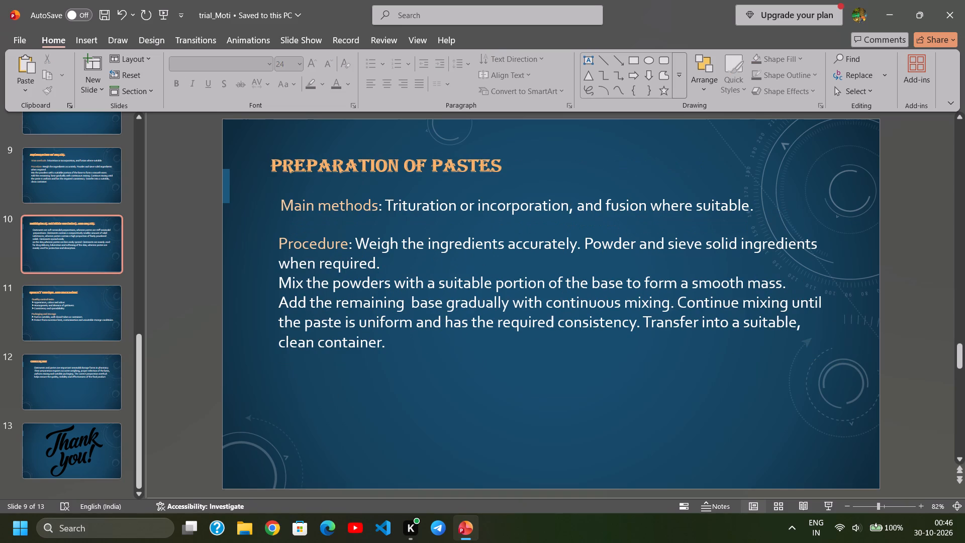
pyautogui.moveTo(380, 209); pyautogui.dragTo(370, 208)
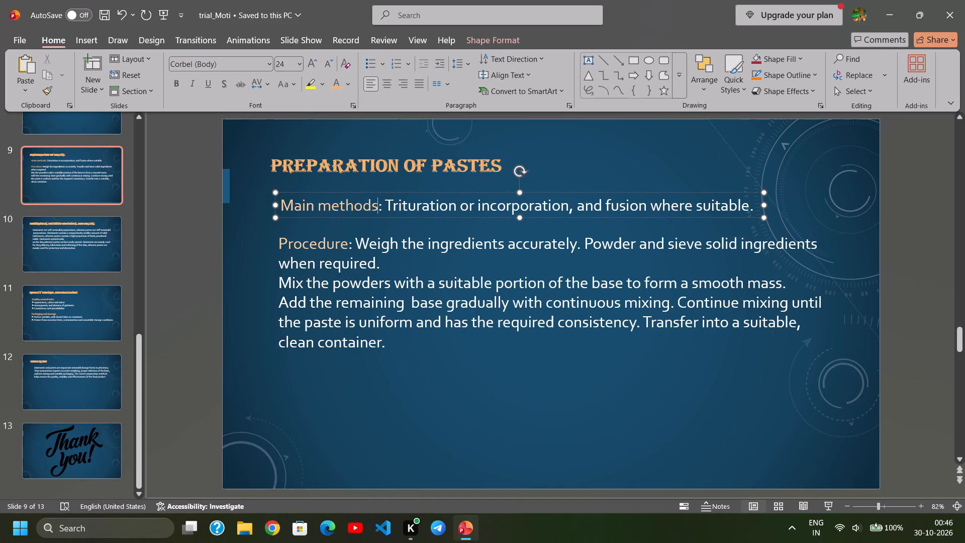
pyautogui.moveTo(370, 208); pyautogui.dragTo(277, 213)
pyautogui.hotkey('ctrl', 'b')
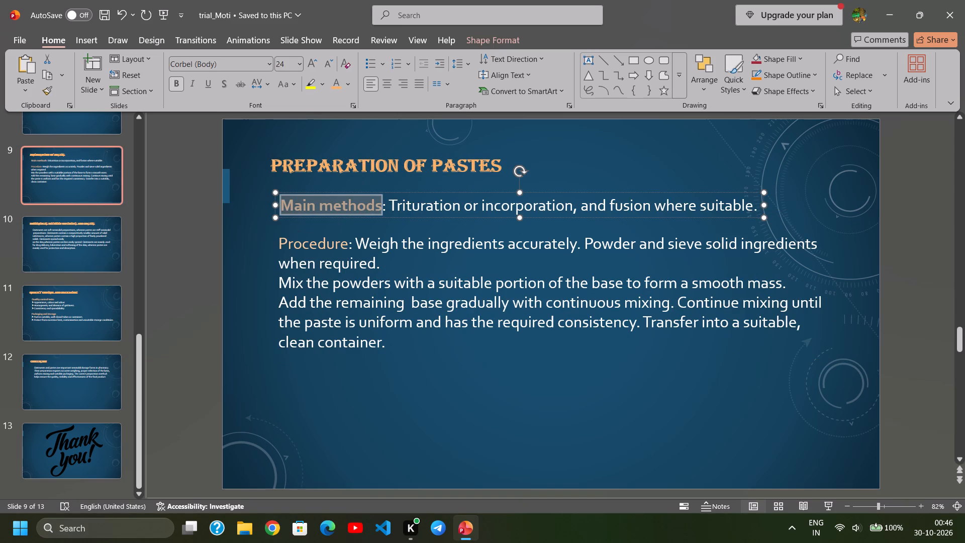
pyautogui.moveTo(348, 246); pyautogui.dragTo(281, 248)
pyautogui.hotkey('ctrl', 'b')
pyautogui.press('Left')
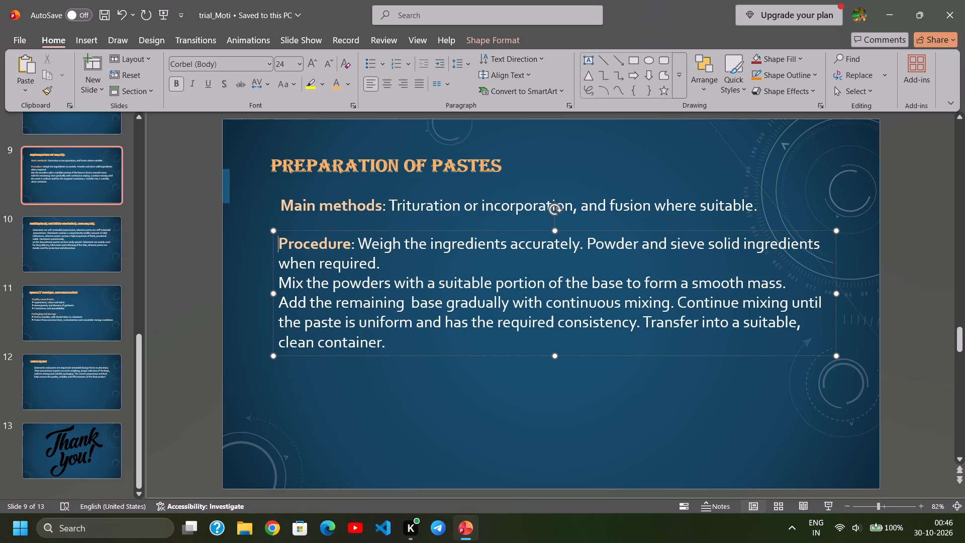
pyautogui.press('Left')
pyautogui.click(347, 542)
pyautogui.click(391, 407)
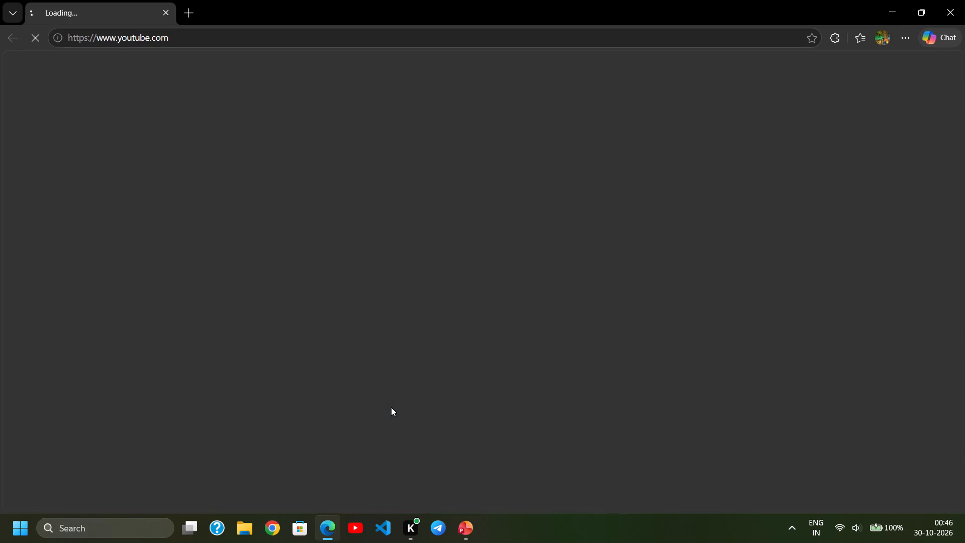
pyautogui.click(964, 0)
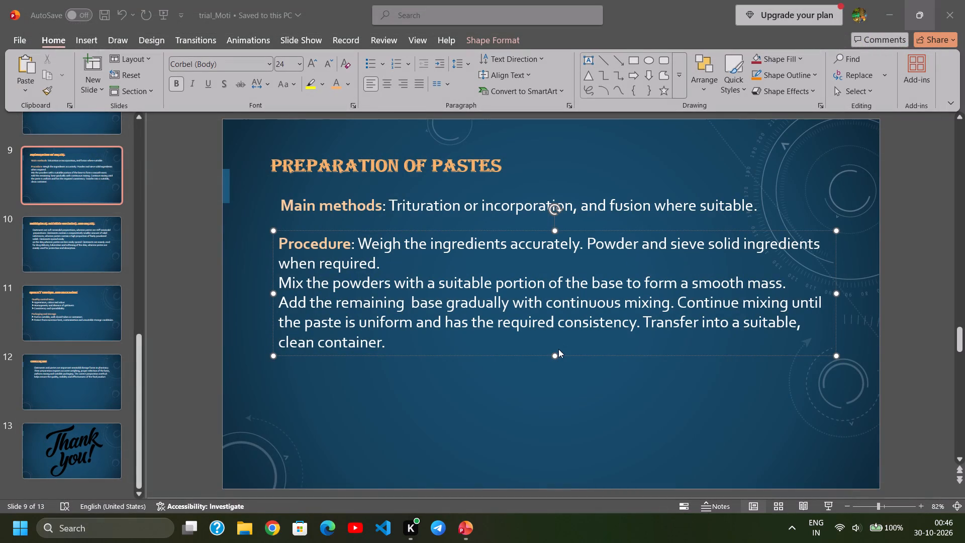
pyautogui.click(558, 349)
# Make the label "Definition" at the start of the body text on slide 8 bold.
pyautogui.click(479, 490)
pyautogui.press('Left')
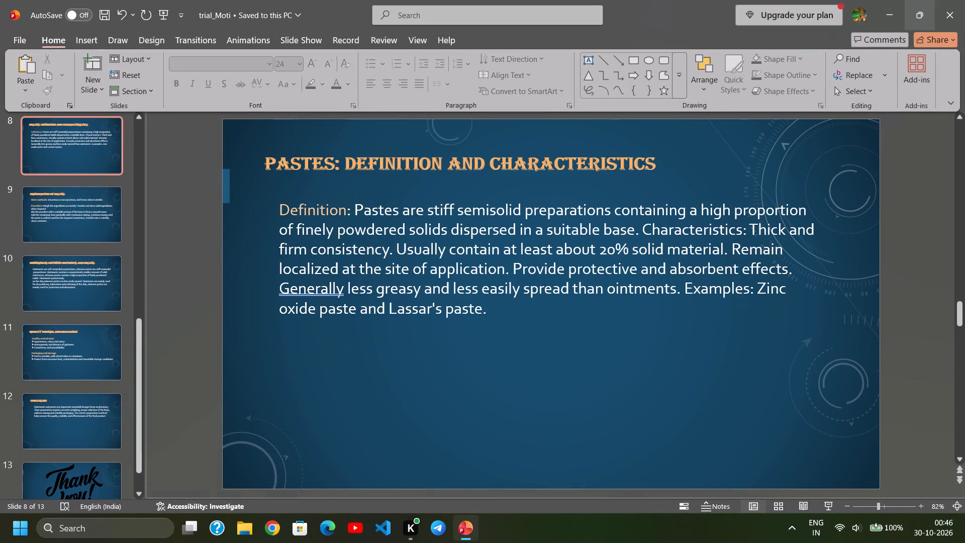
pyautogui.doubleClick(319, 208)
pyautogui.hotkey('ctrl', 'b')
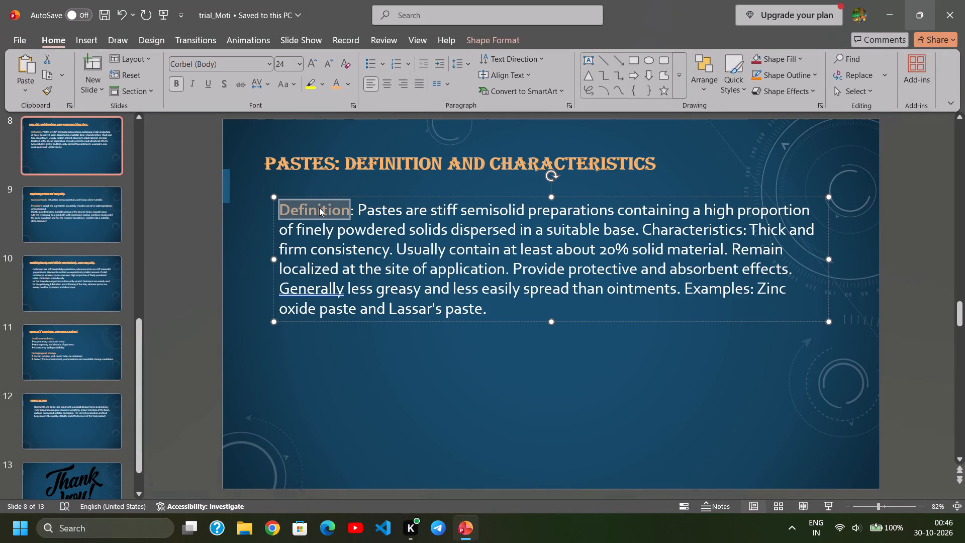
pyautogui.click(334, 342)
# Make the labels "Principle" and "Procedure" on slide 7, Fusion Method, bold.
pyautogui.press('Left')
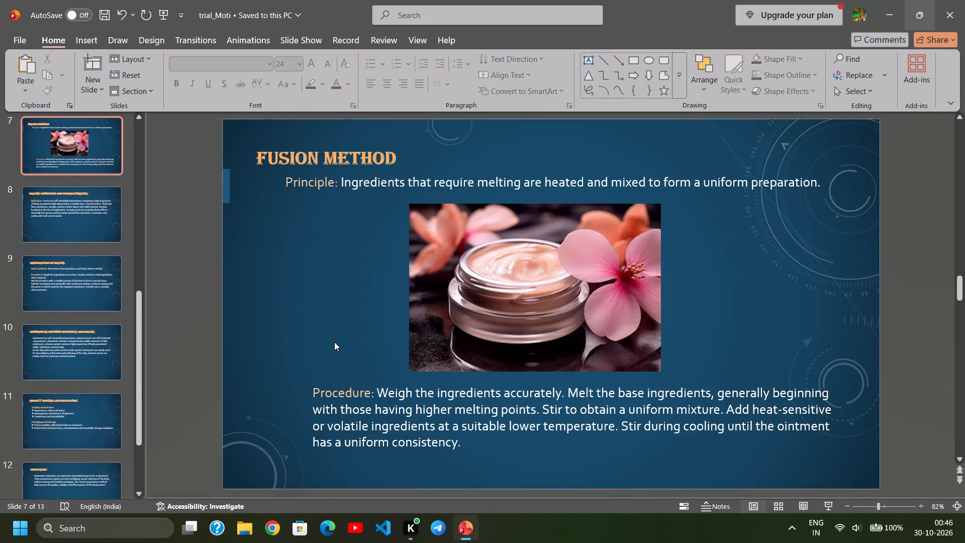
pyautogui.doubleClick(307, 189)
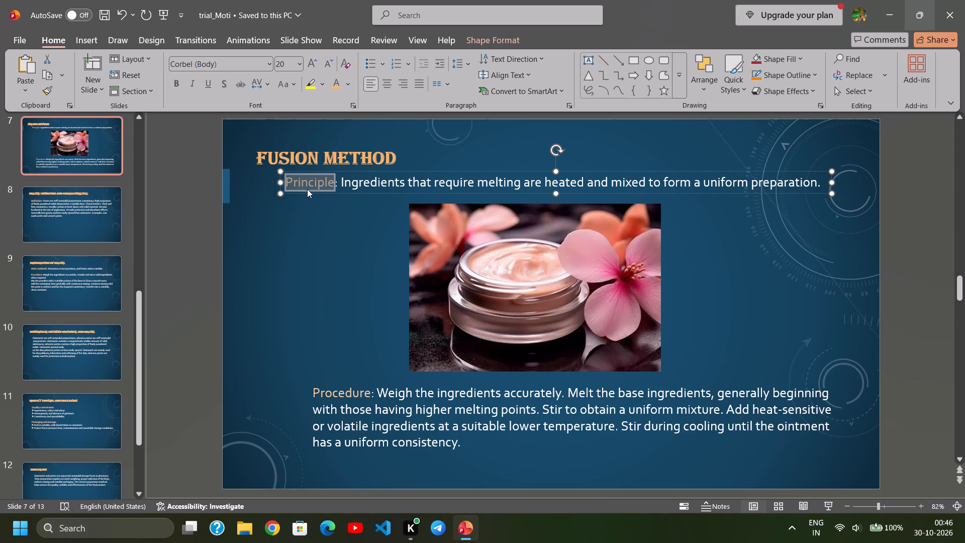
pyautogui.hotkey('ctrl', 'b')
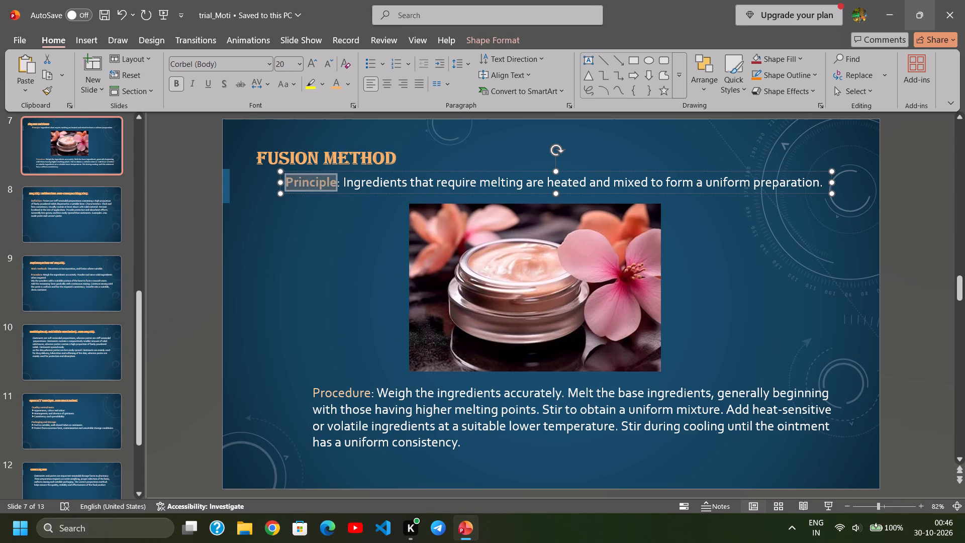
pyautogui.doubleClick(349, 391)
pyautogui.hotkey('ctrl', 'b')
# Move the Procedure text box on slide 7 so its left edge aligns with the Principle text box.
pyautogui.click(346, 415)
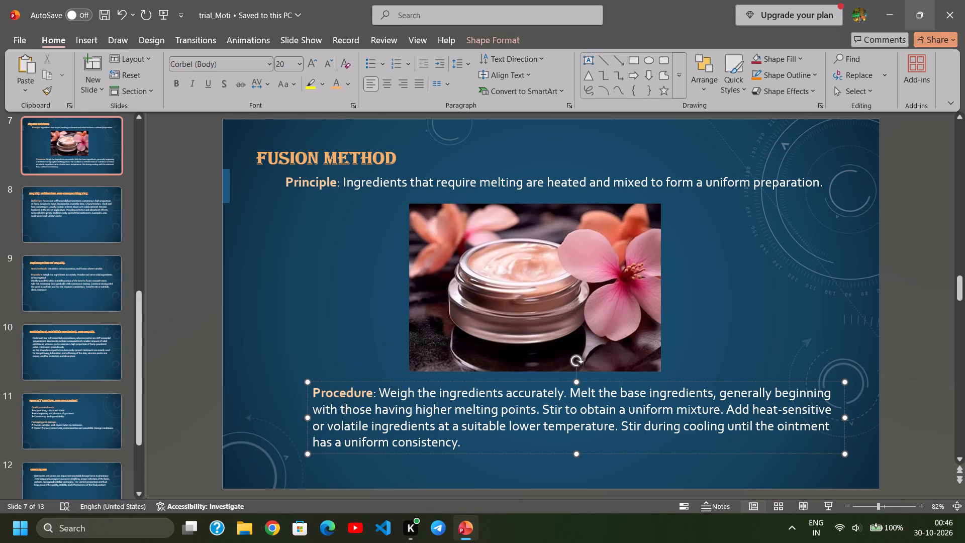
pyautogui.moveTo(305, 425); pyautogui.dragTo(296, 425)
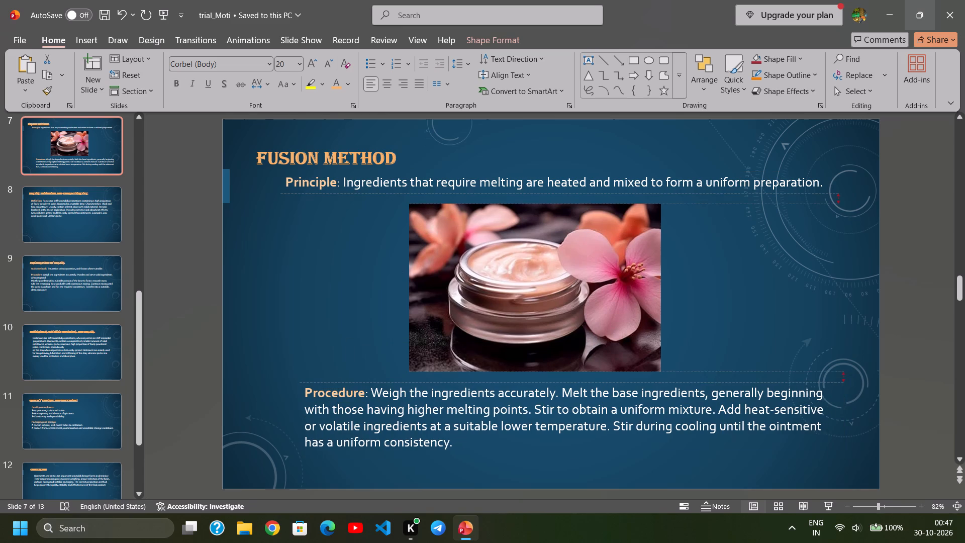
pyautogui.moveTo(296, 425); pyautogui.dragTo(275, 424)
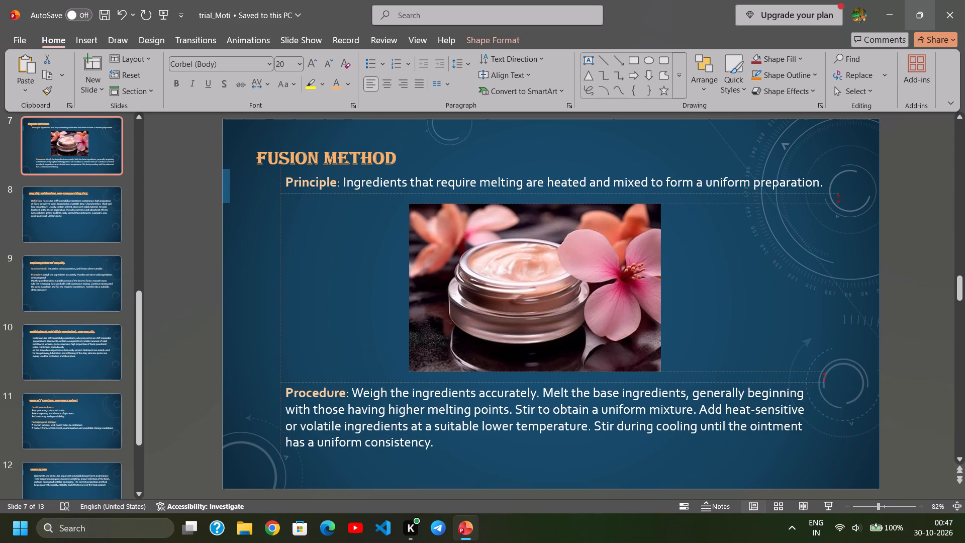
pyautogui.moveTo(275, 424); pyautogui.dragTo(276, 424)
pyautogui.click(258, 410)
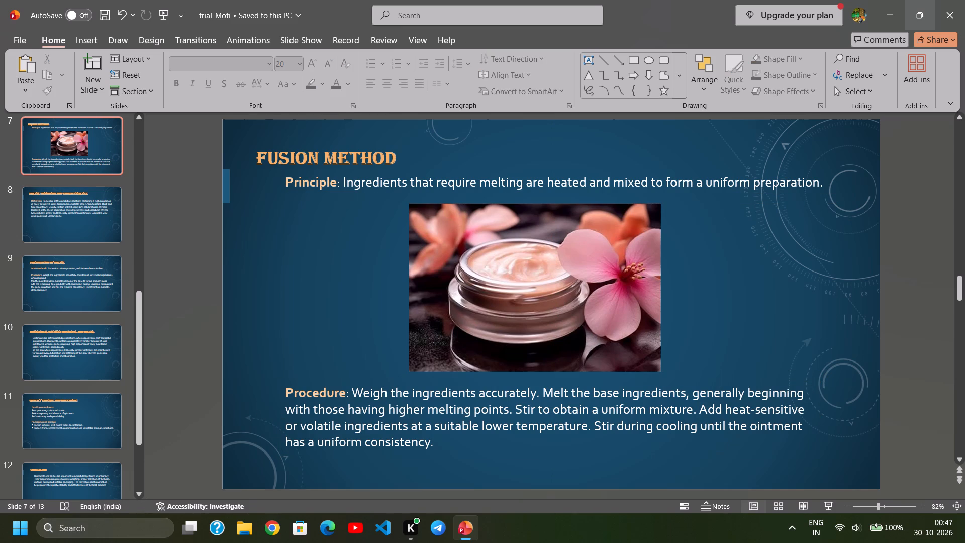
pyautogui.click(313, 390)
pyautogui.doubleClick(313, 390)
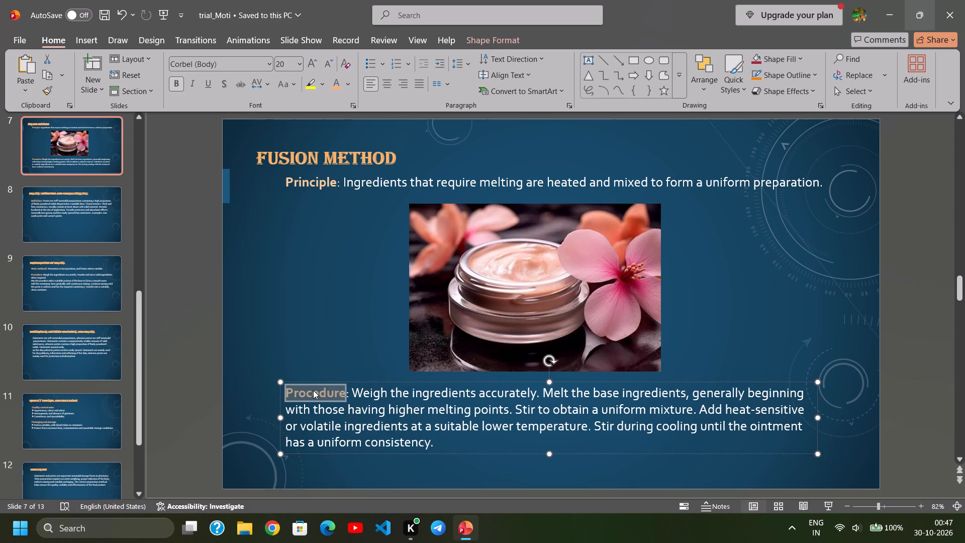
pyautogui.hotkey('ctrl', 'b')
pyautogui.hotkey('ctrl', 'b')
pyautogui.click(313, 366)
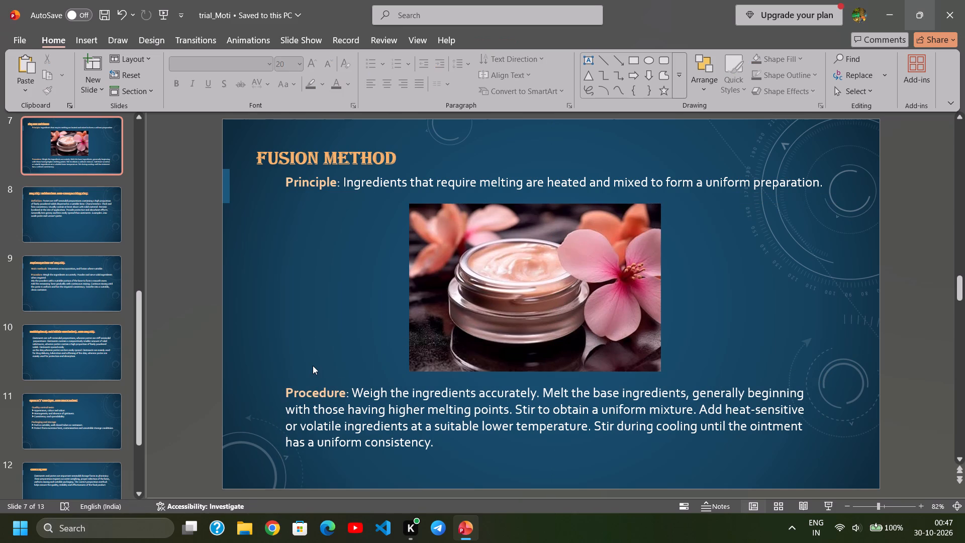
# Increase the font size of the entire Procedure paragraph on slide 7 to 24.
pyautogui.click(428, 452)
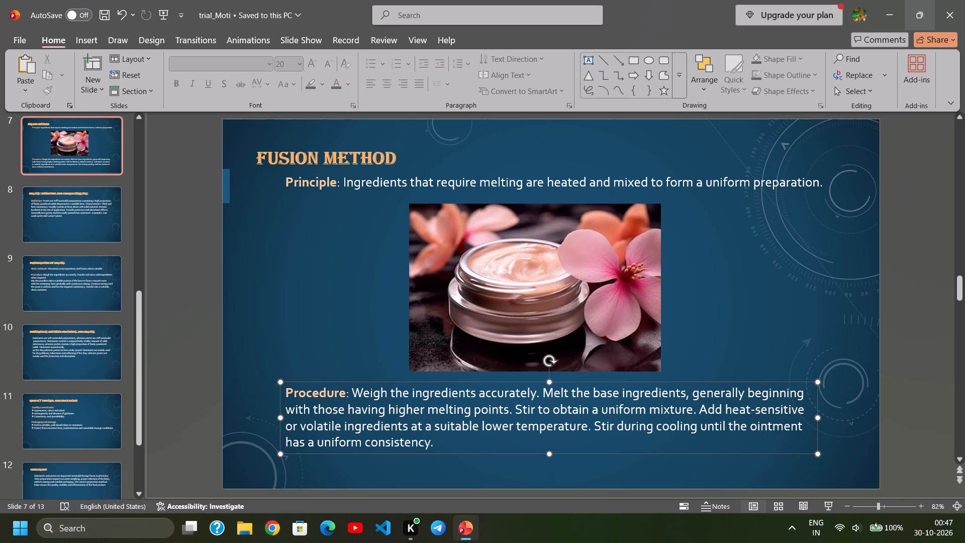
pyautogui.doubleClick(439, 444)
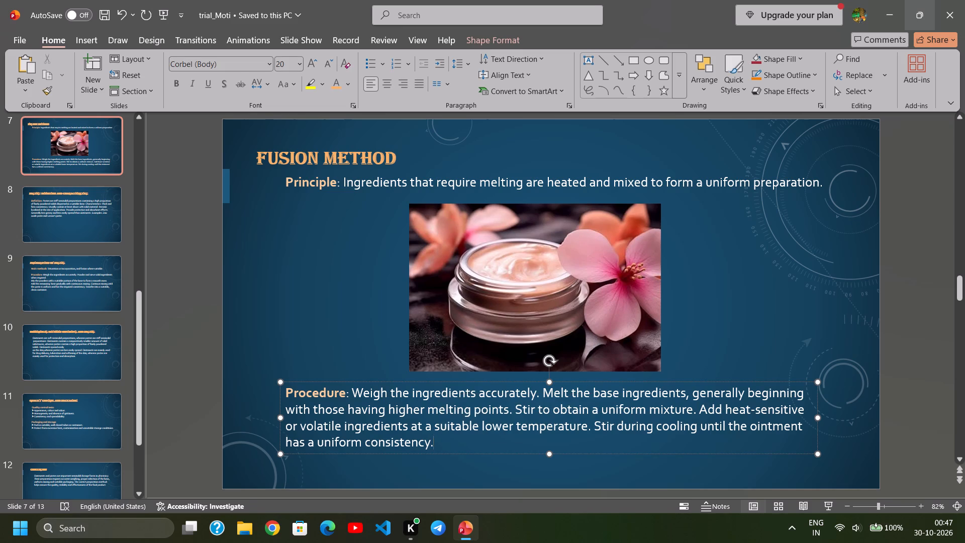
pyautogui.click(287, 389)
pyautogui.hotkey('ctrl', 'a')
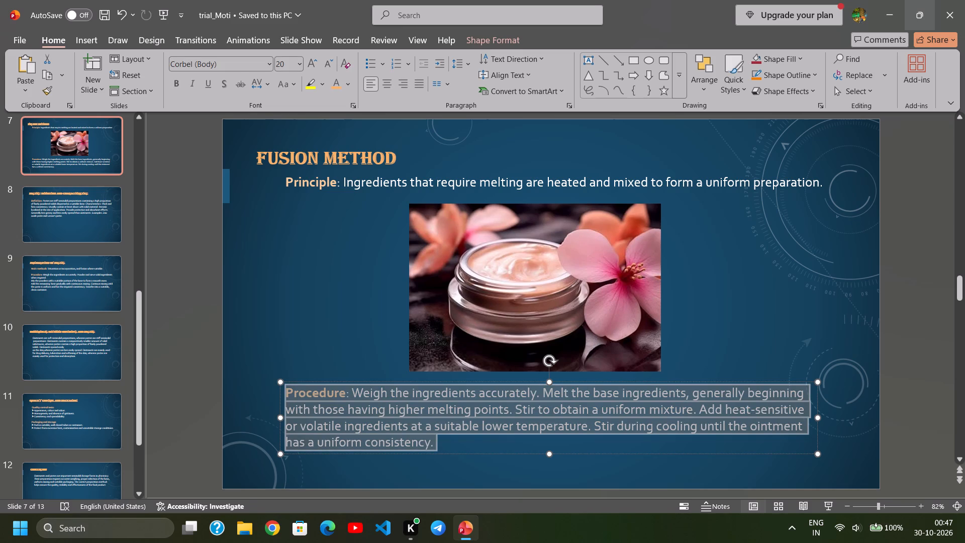
pyautogui.rightClick(449, 447)
pyautogui.click(403, 423)
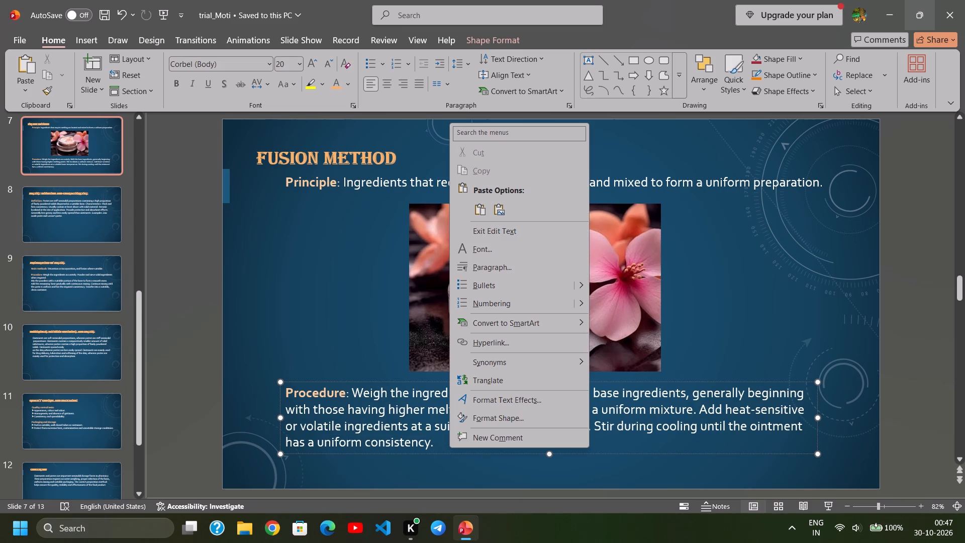
pyautogui.hotkey('ctrl', 'a')
pyautogui.rightClick(403, 423)
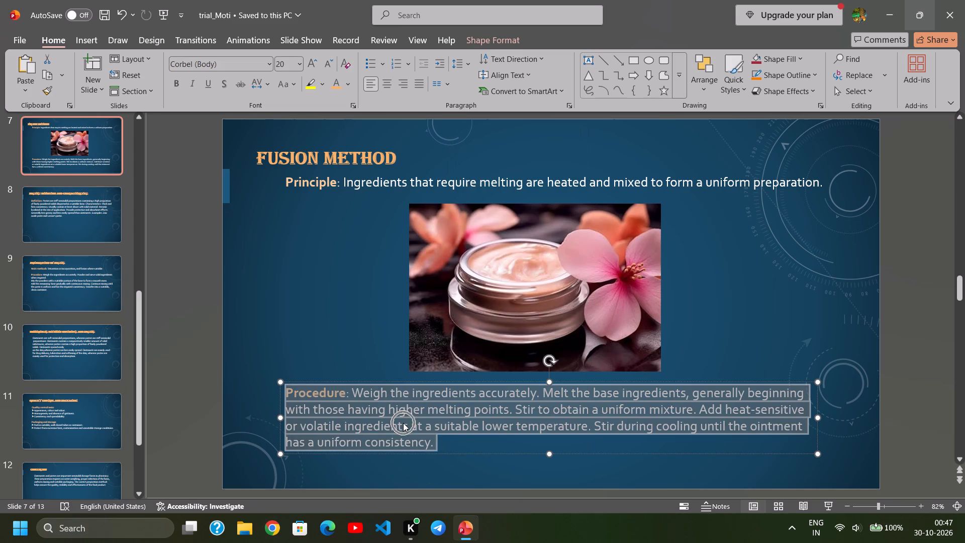
pyautogui.click(504, 443)
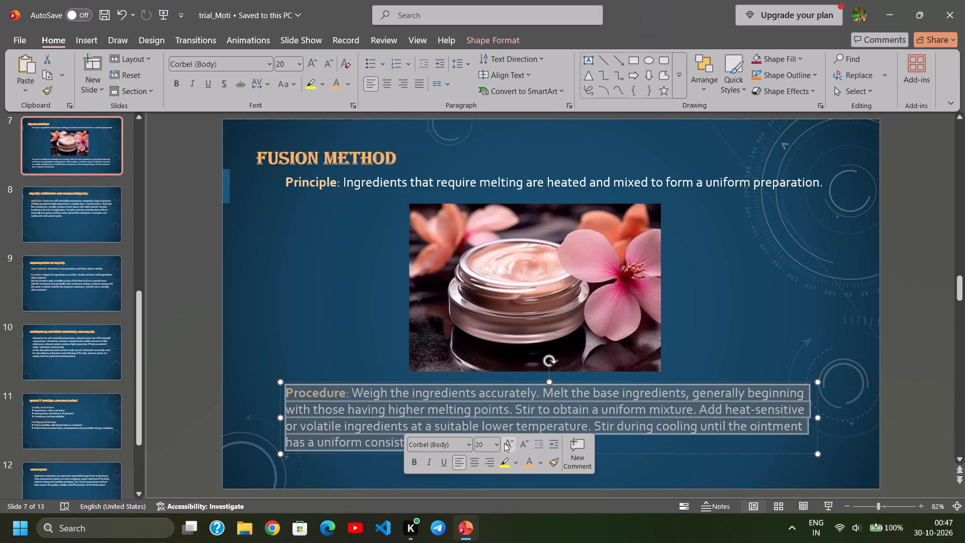
pyautogui.click(678, 412)
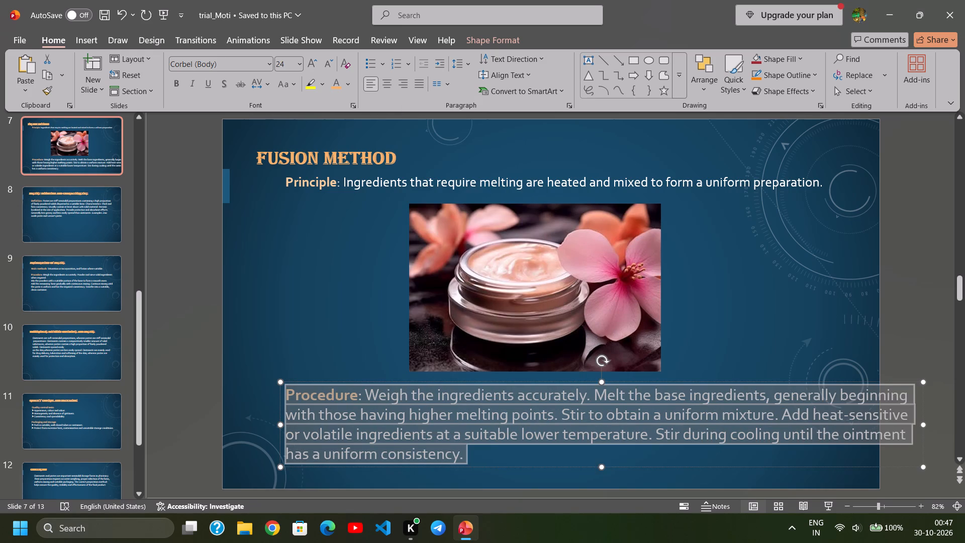
# Shift the Procedure text box on slide 7 toward the slide's left edge and slightly upward.
pyautogui.moveTo(588, 467); pyautogui.dragTo(559, 467)
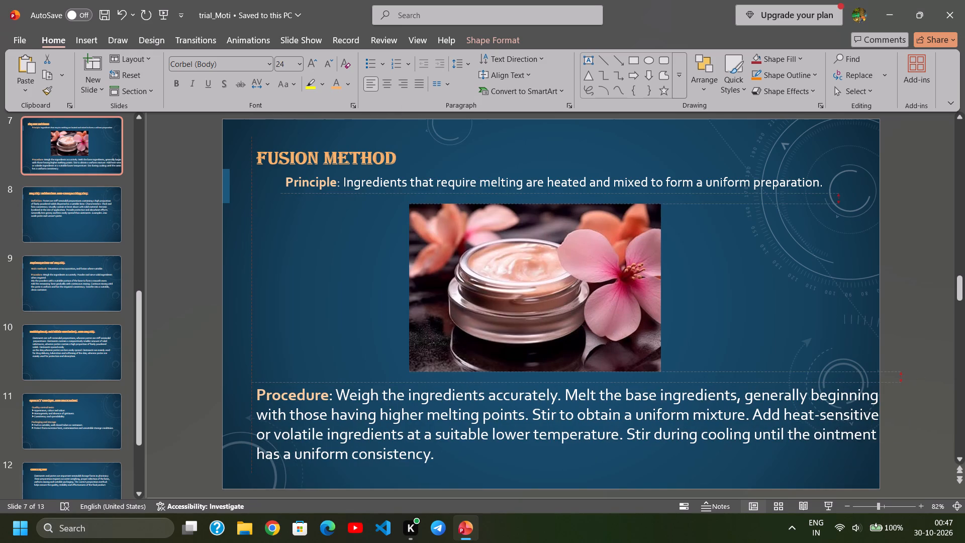
pyautogui.moveTo(559, 467); pyautogui.dragTo(553, 464)
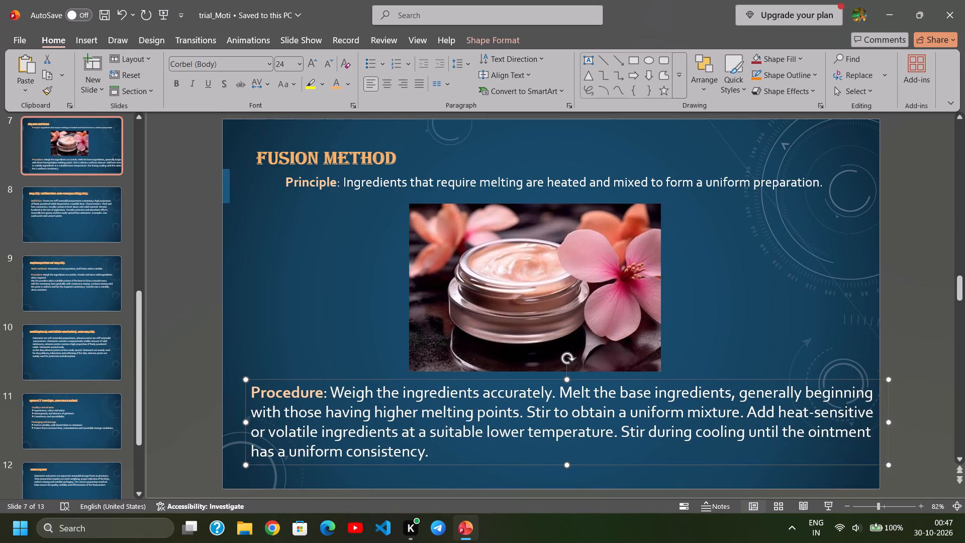
# Rewrap the Procedure paragraph with line breaks before "beginning", "Add" and "cooling", removing the old breaks so the text fits the slide.
pyautogui.click(575, 451)
pyautogui.click(793, 402)
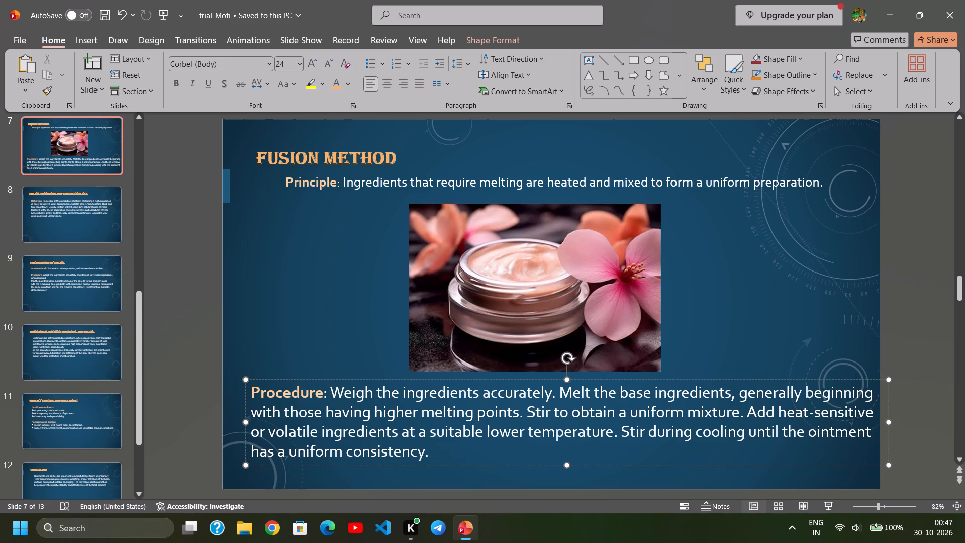
pyautogui.click(804, 395)
pyautogui.press('Return')
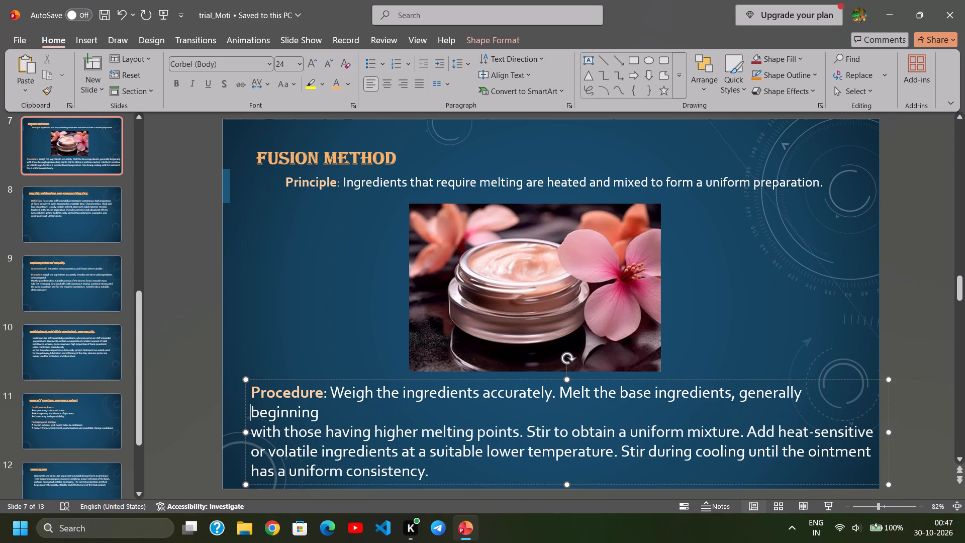
pyautogui.click(252, 431)
pyautogui.press('BackSpace')
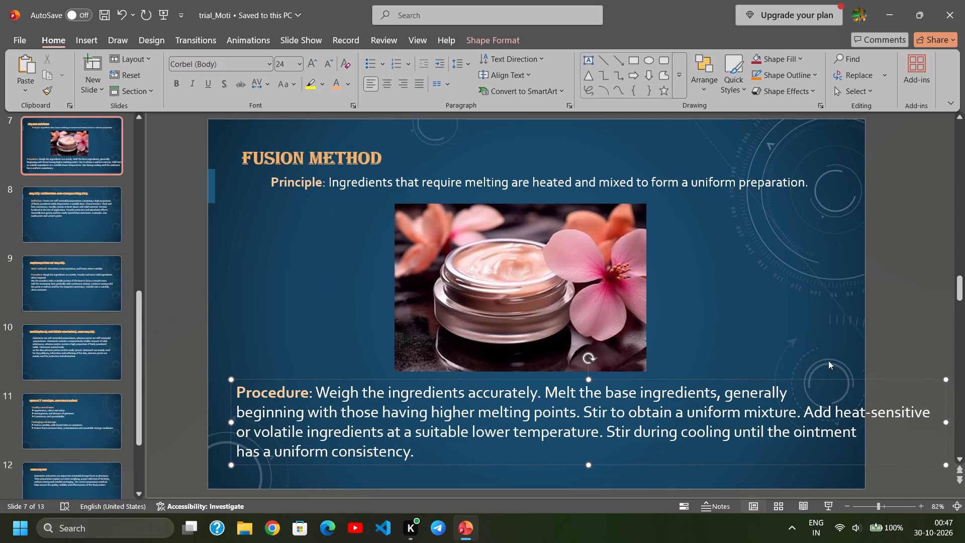
pyautogui.click(805, 420)
pyautogui.press('Return')
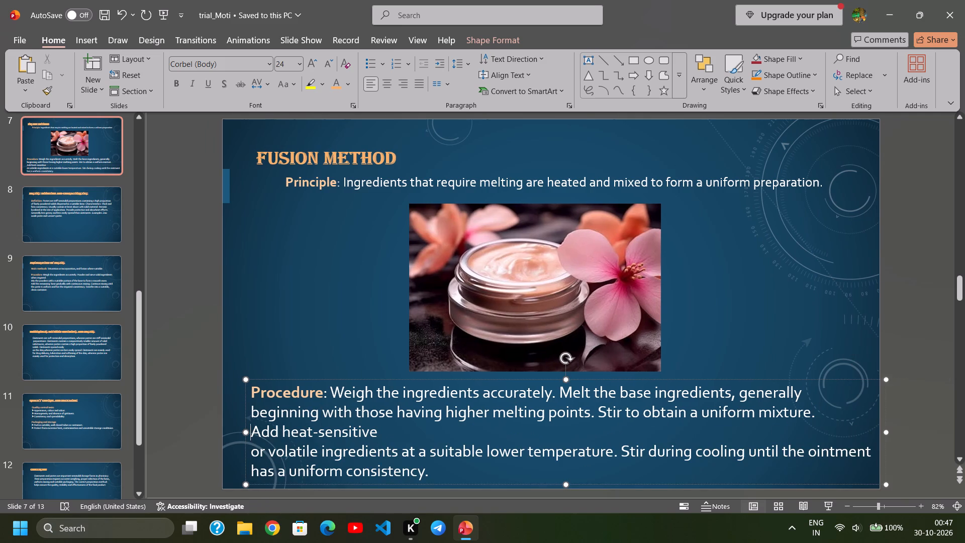
pyautogui.press('Down')
pyautogui.press('BackSpace')
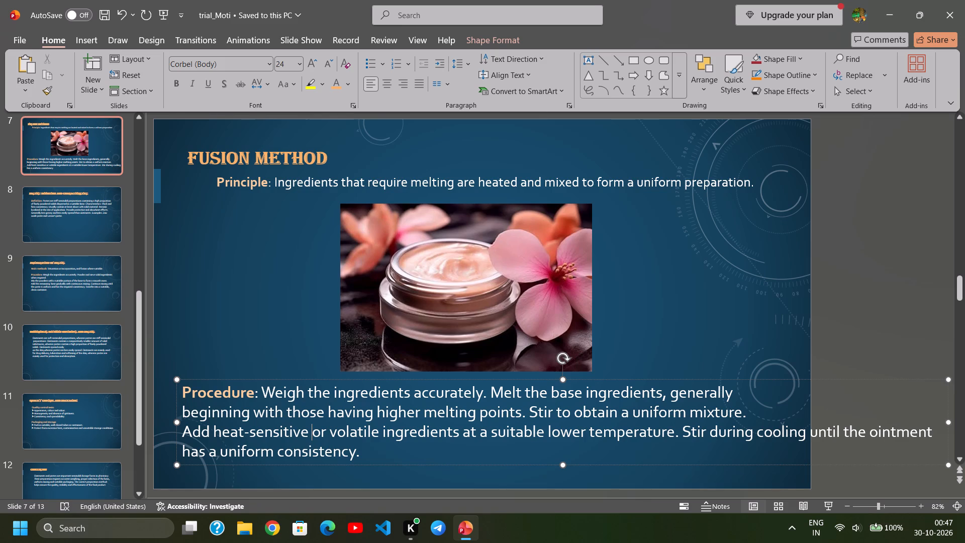
pyautogui.click(757, 434)
pyautogui.press('Return')
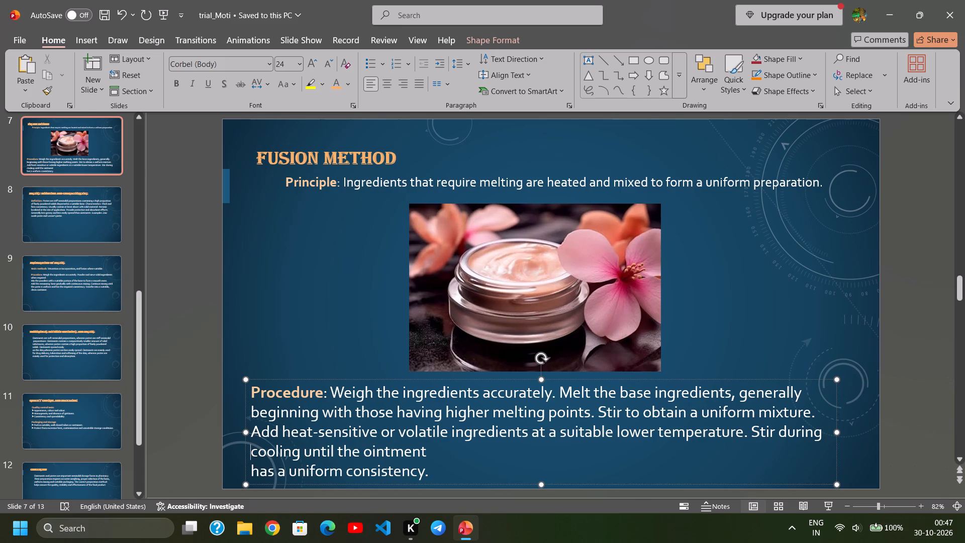
pyautogui.click(252, 472)
pyautogui.press('BackSpace')
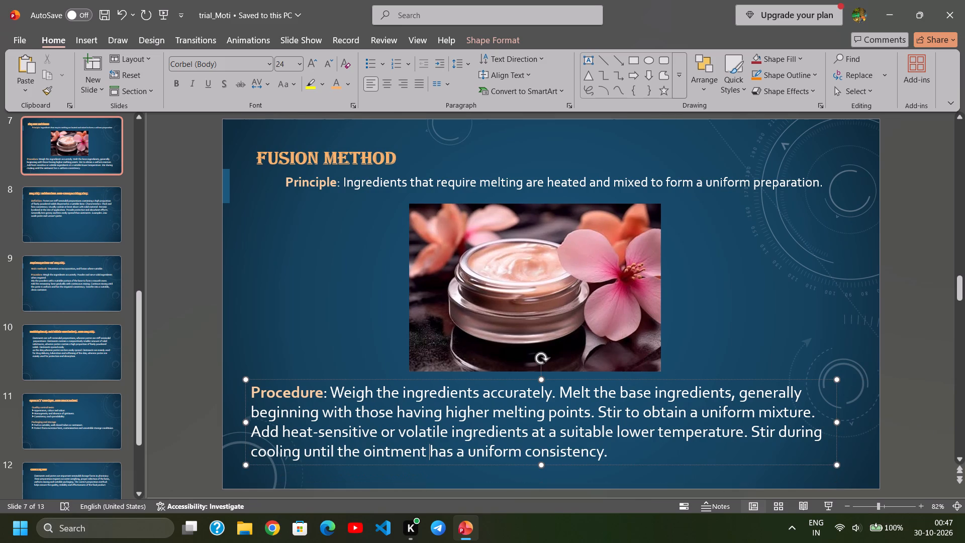
pyautogui.click(752, 276)
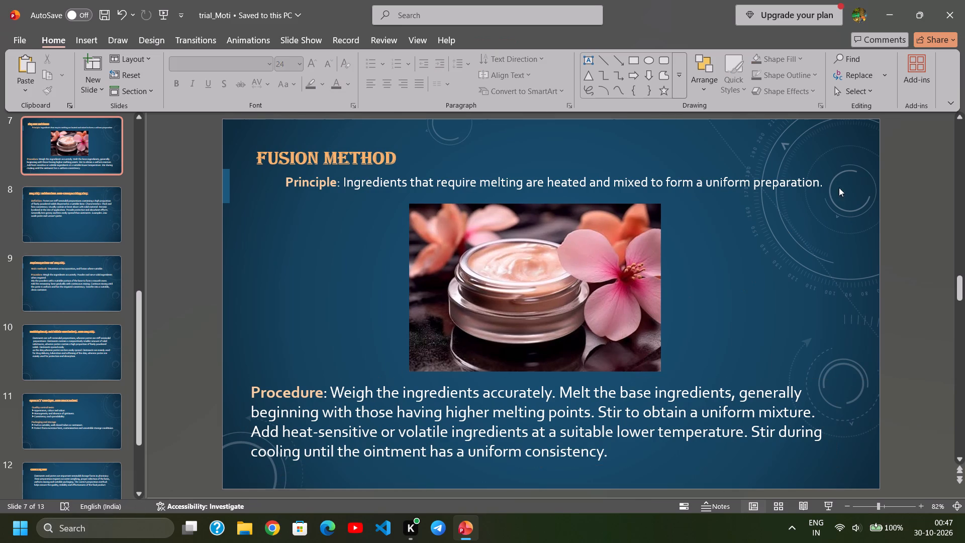
# Increase the font size of the entire Principle paragraph on slide 7 to 24.
pyautogui.moveTo(839, 183); pyautogui.dragTo(621, 190)
pyautogui.doubleClick(621, 190)
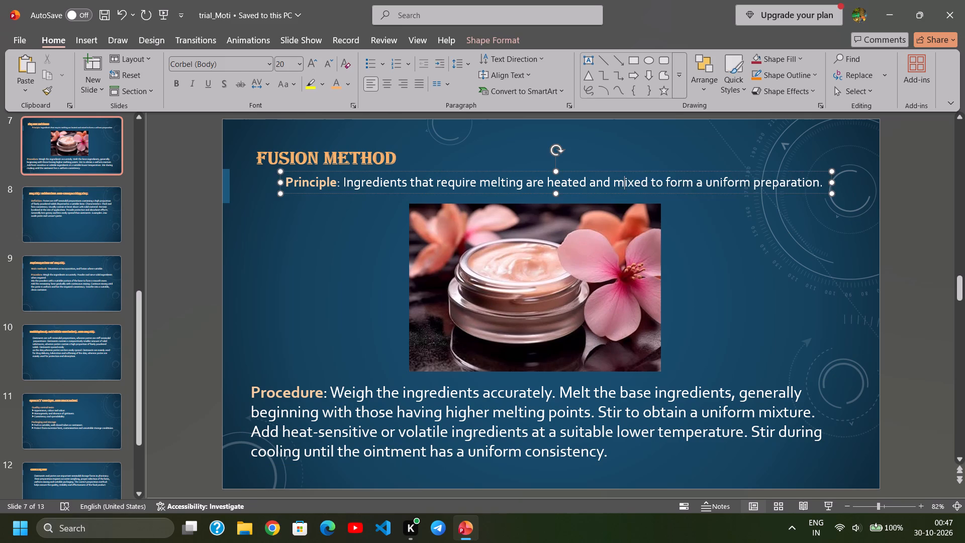
pyautogui.hotkey('ctrl', 'a')
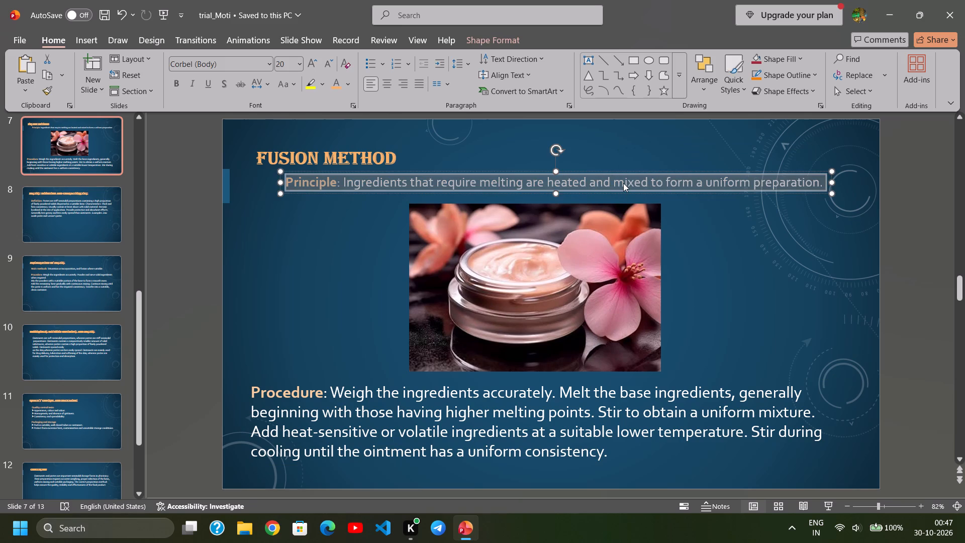
pyautogui.rightClick(623, 183)
pyautogui.click(725, 144)
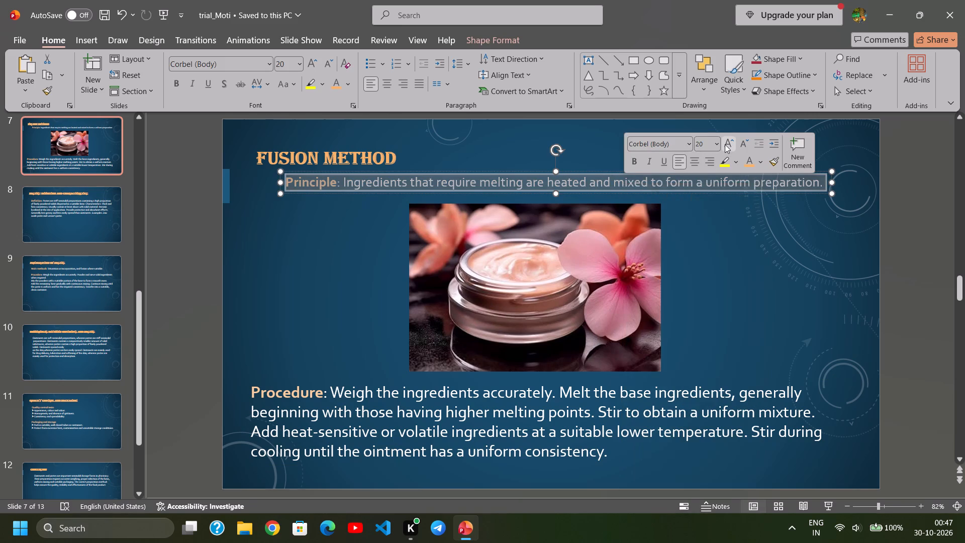
pyautogui.click(702, 251)
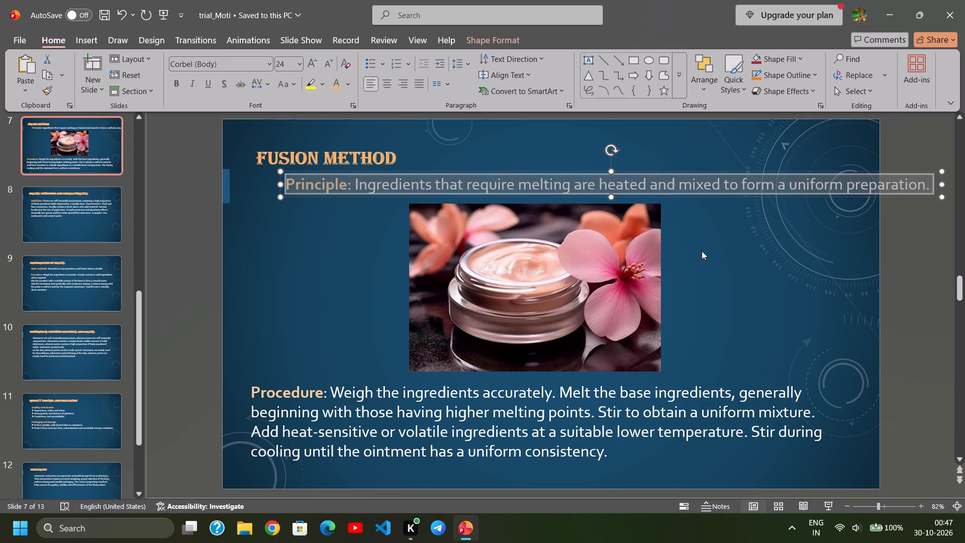
# Insert a line break before "uniform preparation" in the Principle paragraph on slide 7.
pyautogui.click(685, 187)
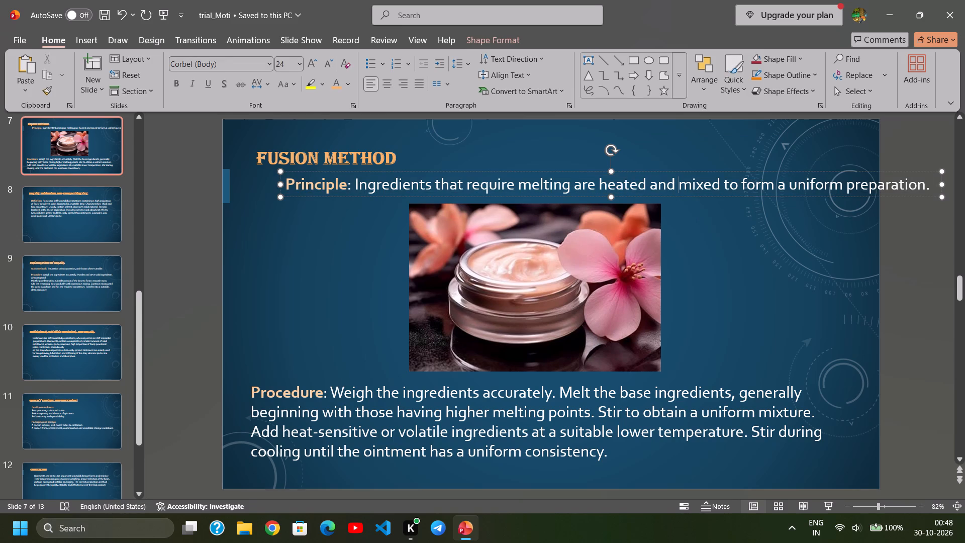
pyautogui.click(792, 189)
pyautogui.press('Return')
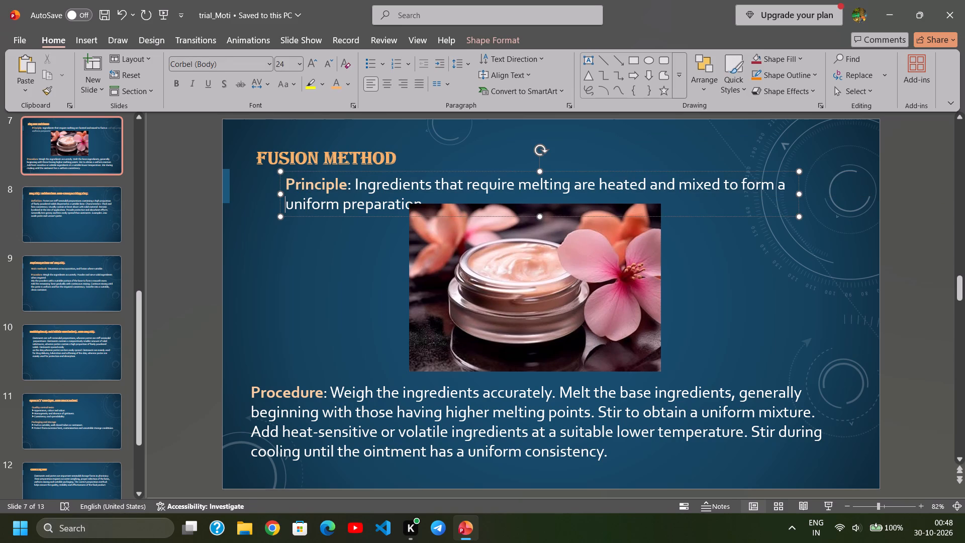
# Move the "Fusion Method" title on slide 7 slightly upward to make room above the Principle text.
pyautogui.click(337, 160)
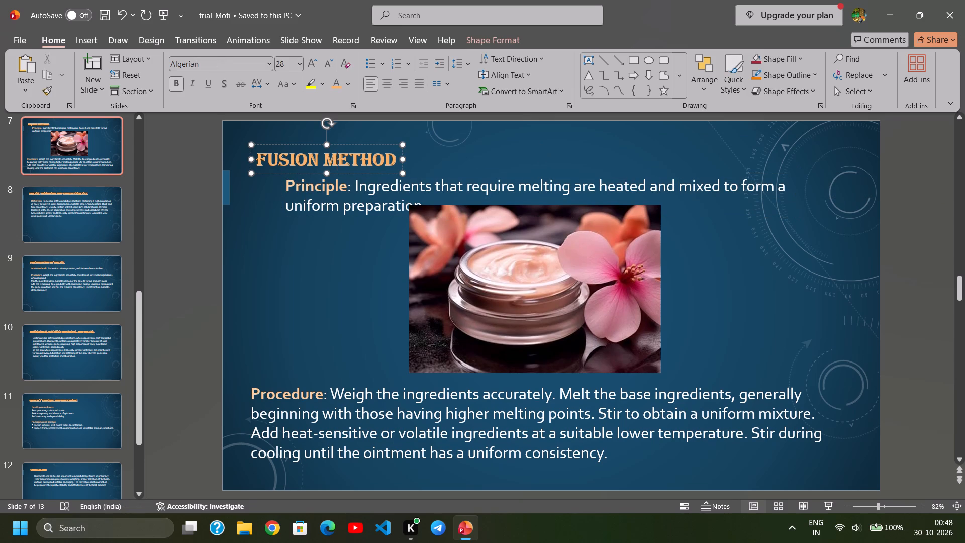
pyautogui.doubleClick(337, 160)
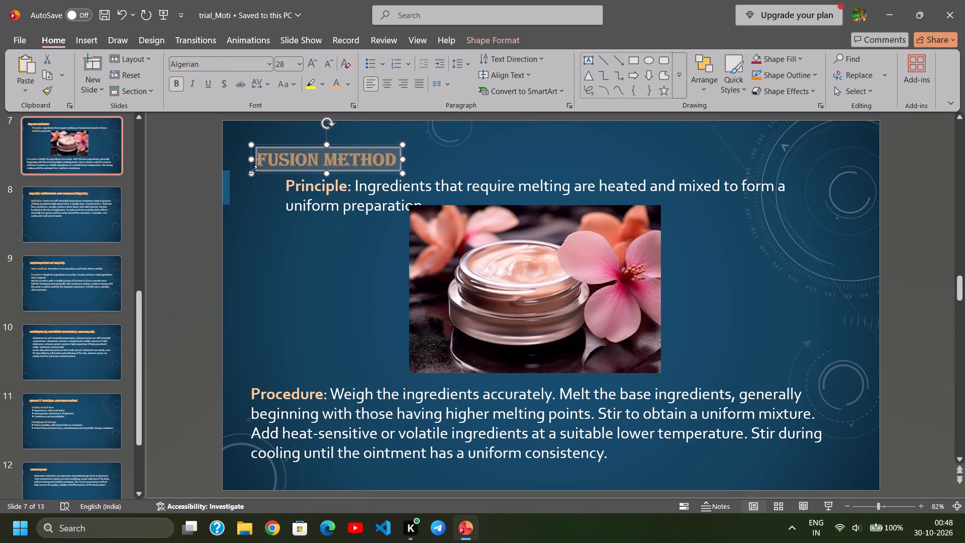
pyautogui.moveTo(255, 168); pyautogui.dragTo(255, 160)
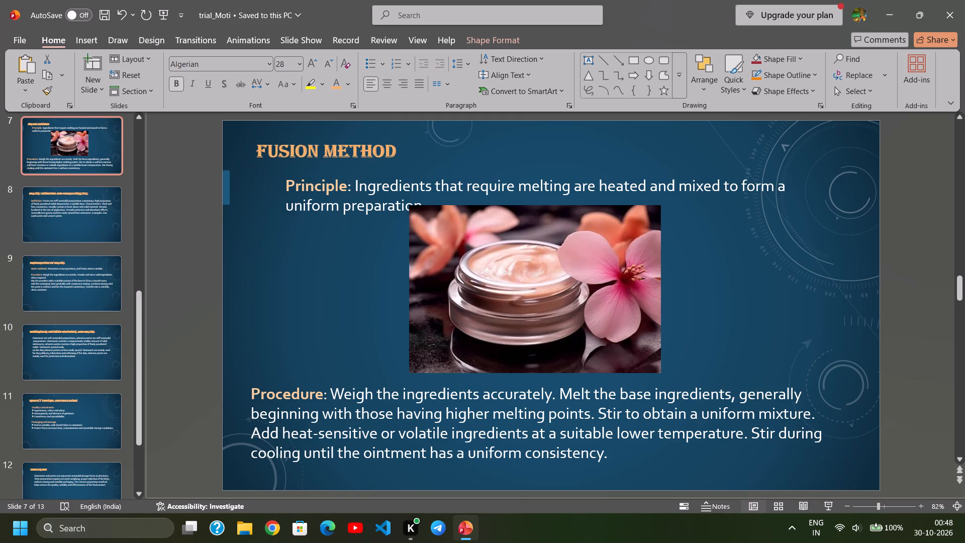
pyautogui.moveTo(255, 160); pyautogui.dragTo(255, 159)
pyautogui.click(274, 184)
# Move the Principle text box on slide 7 up and slightly left so both lines sit above the image.
pyautogui.click(305, 186)
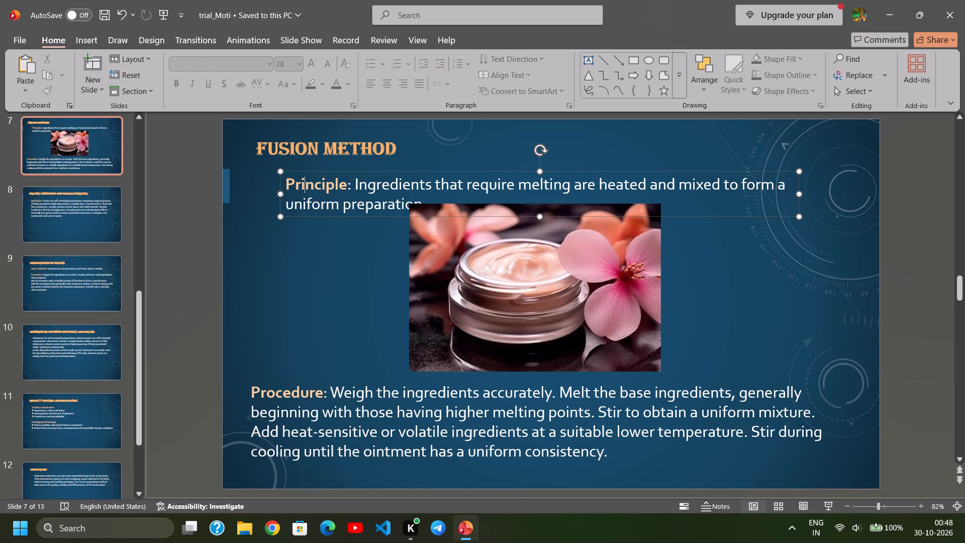
pyautogui.moveTo(285, 214); pyautogui.dragTo(283, 201)
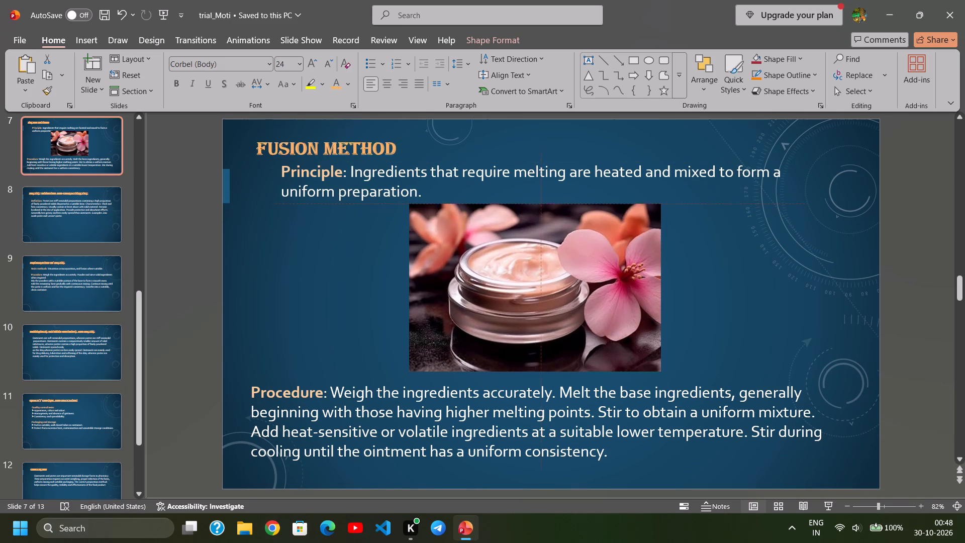
pyautogui.moveTo(283, 201); pyautogui.dragTo(282, 201)
pyautogui.click(279, 236)
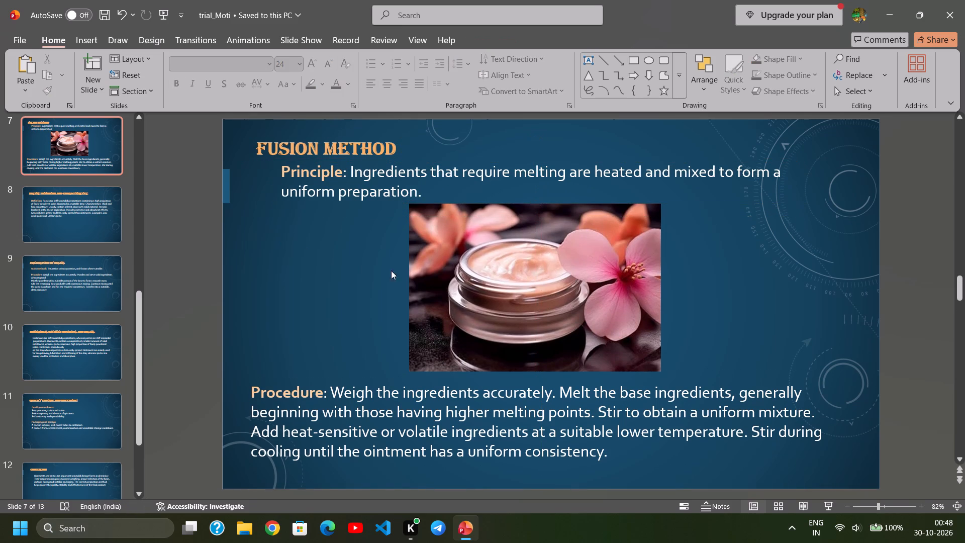
# Make the "Principle" and "Procedure" labels bold on slide 6, Incorporation Method.
pyautogui.click(337, 309)
pyautogui.press('Left')
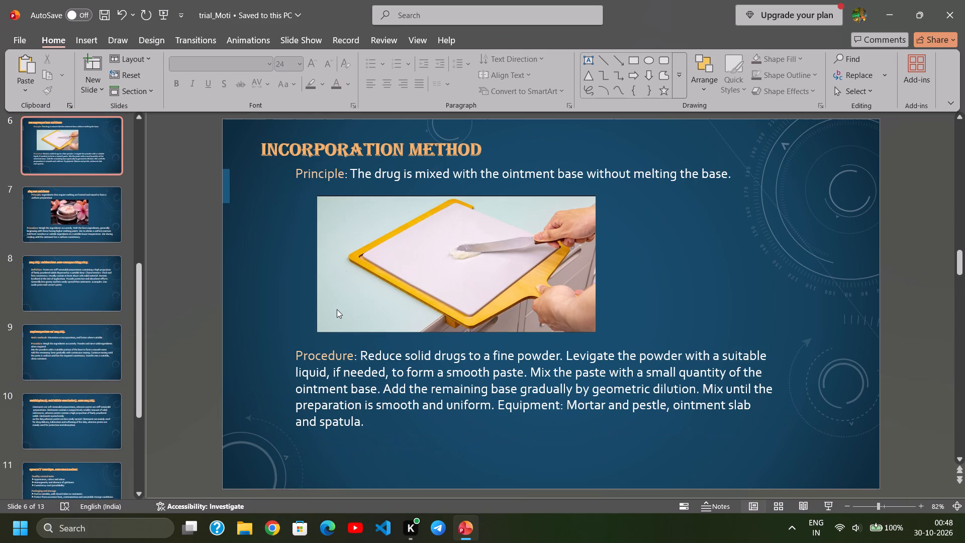
pyautogui.doubleClick(320, 180)
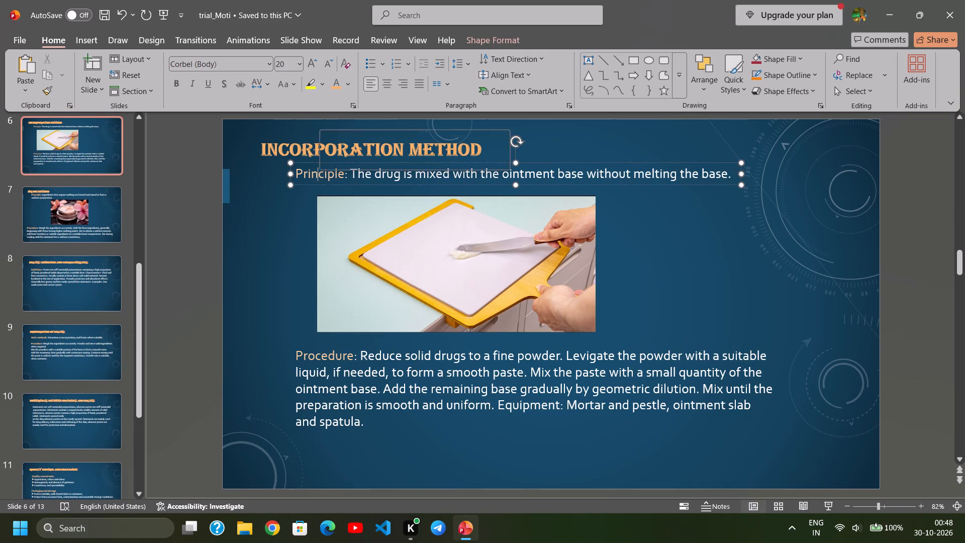
pyautogui.hotkey('ctrl', 'b')
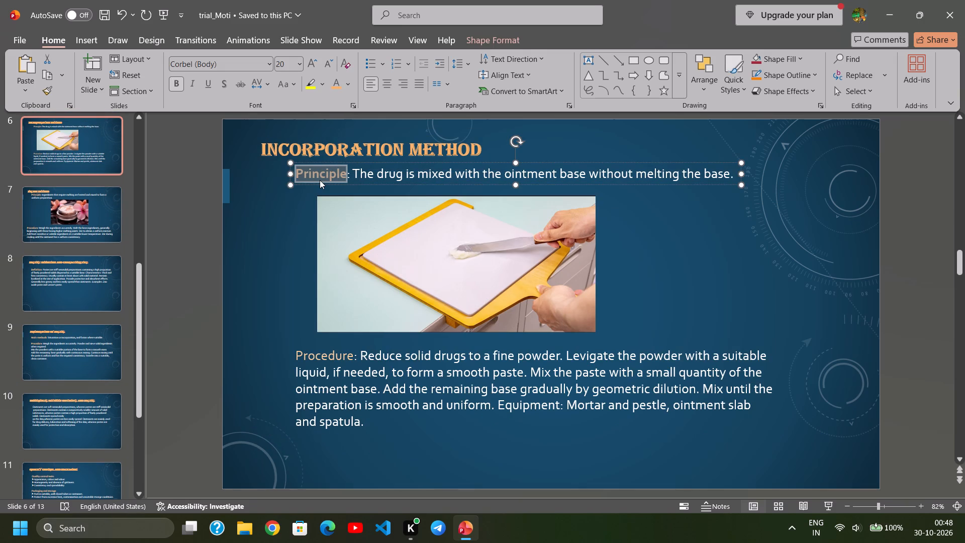
pyautogui.doubleClick(321, 360)
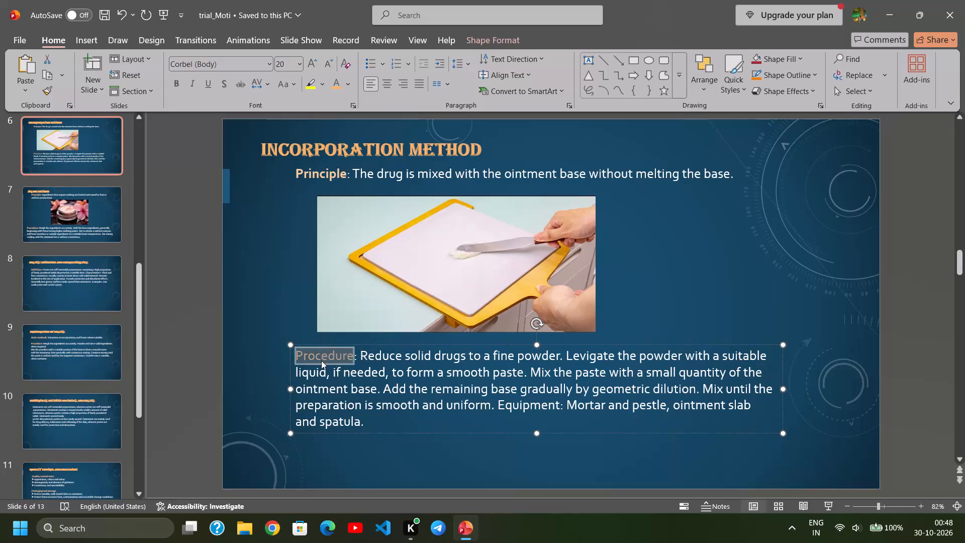
pyautogui.hotkey('ctrl', 'b')
pyautogui.click(260, 331)
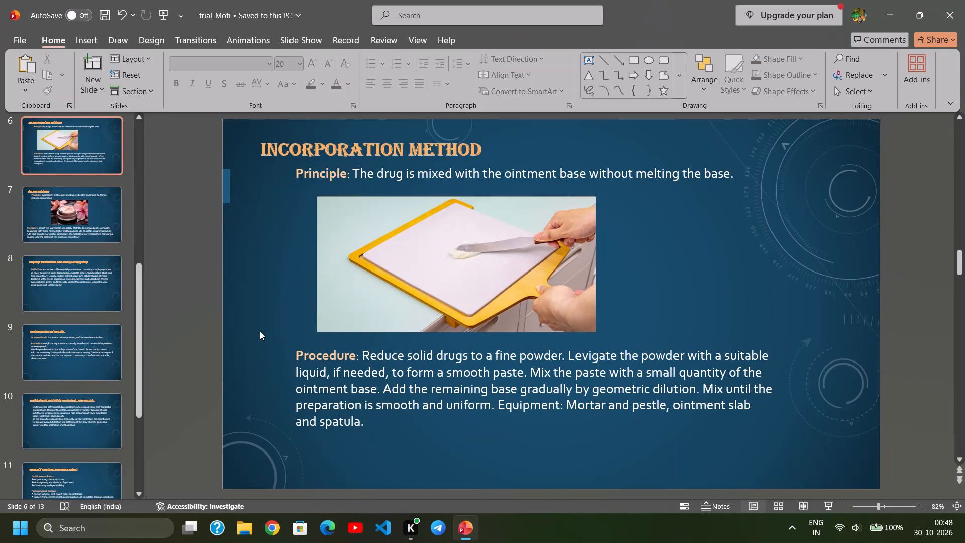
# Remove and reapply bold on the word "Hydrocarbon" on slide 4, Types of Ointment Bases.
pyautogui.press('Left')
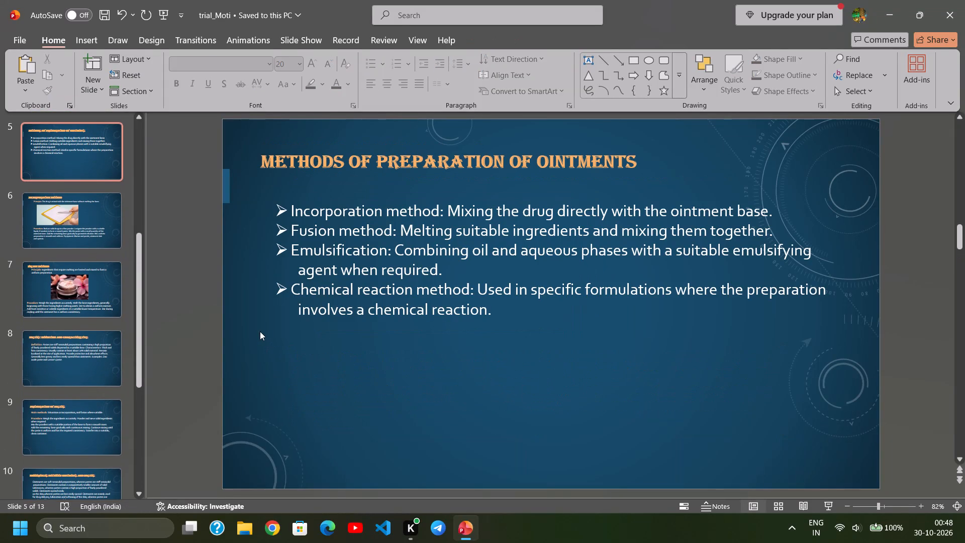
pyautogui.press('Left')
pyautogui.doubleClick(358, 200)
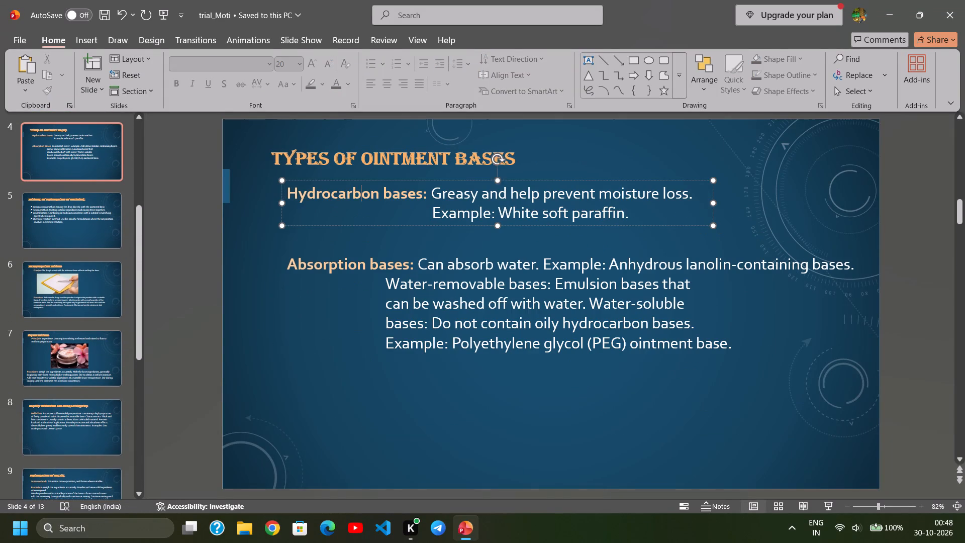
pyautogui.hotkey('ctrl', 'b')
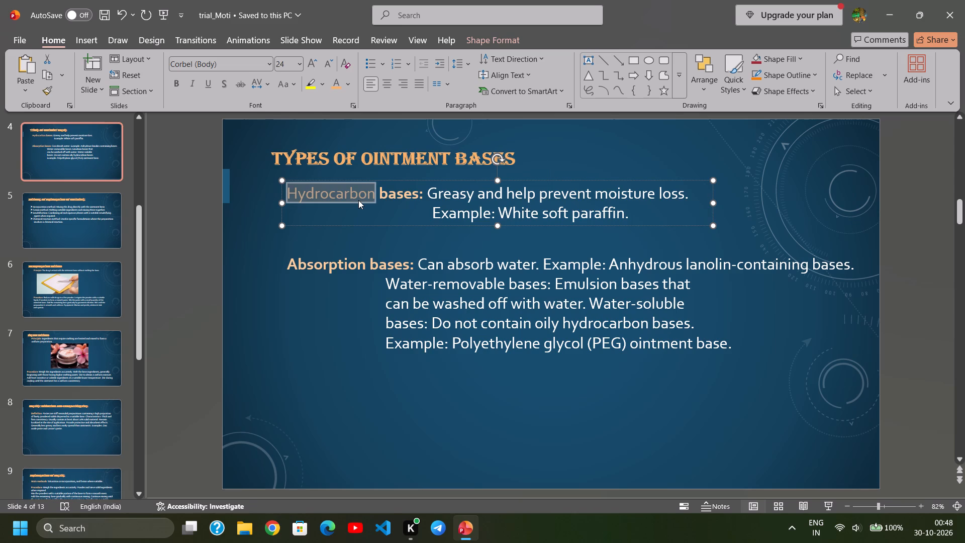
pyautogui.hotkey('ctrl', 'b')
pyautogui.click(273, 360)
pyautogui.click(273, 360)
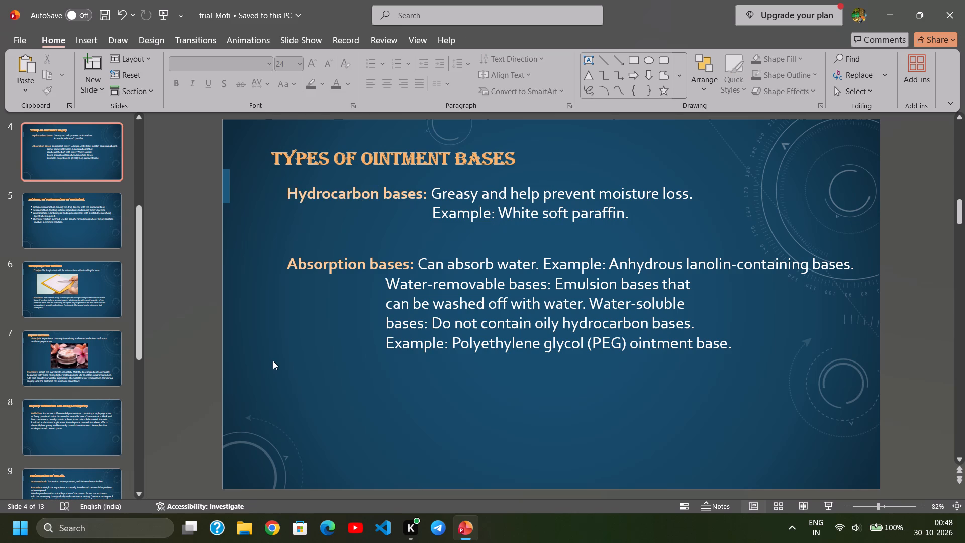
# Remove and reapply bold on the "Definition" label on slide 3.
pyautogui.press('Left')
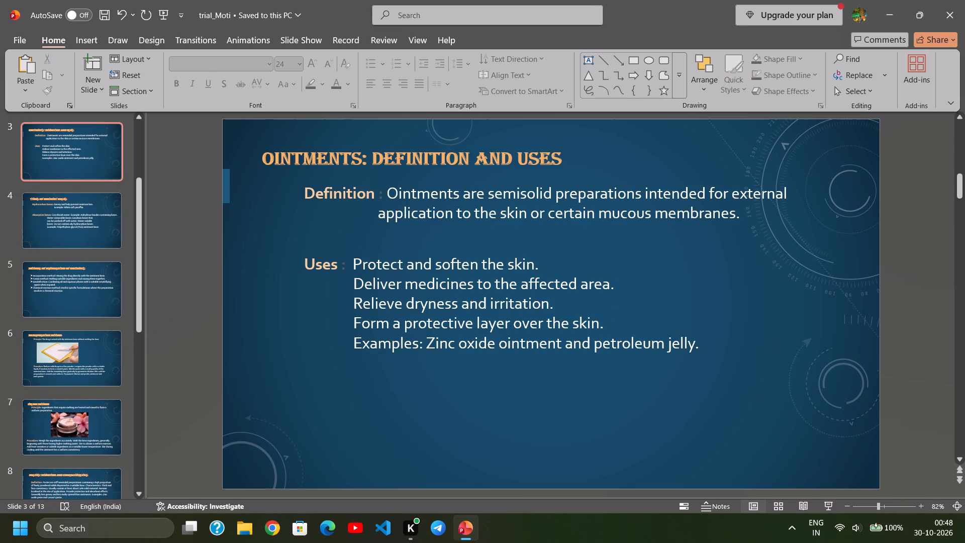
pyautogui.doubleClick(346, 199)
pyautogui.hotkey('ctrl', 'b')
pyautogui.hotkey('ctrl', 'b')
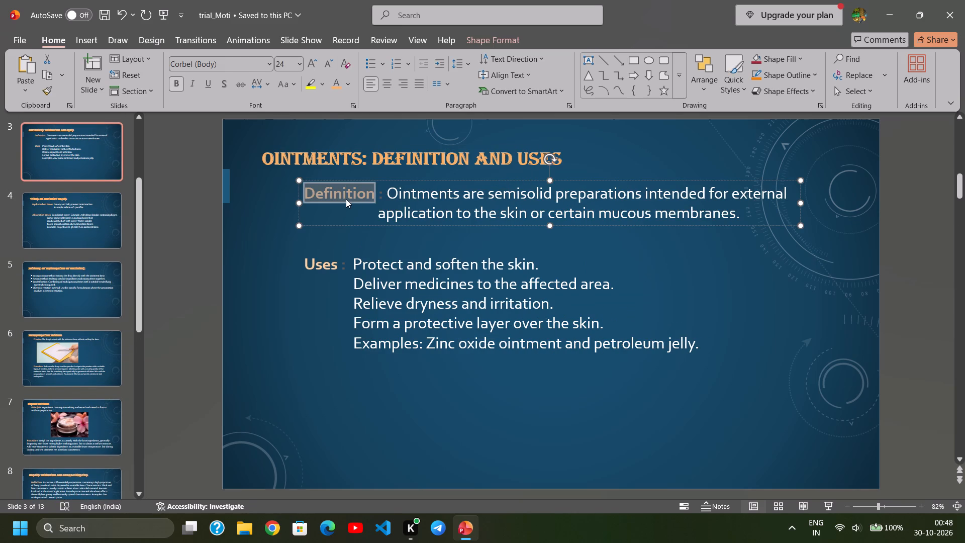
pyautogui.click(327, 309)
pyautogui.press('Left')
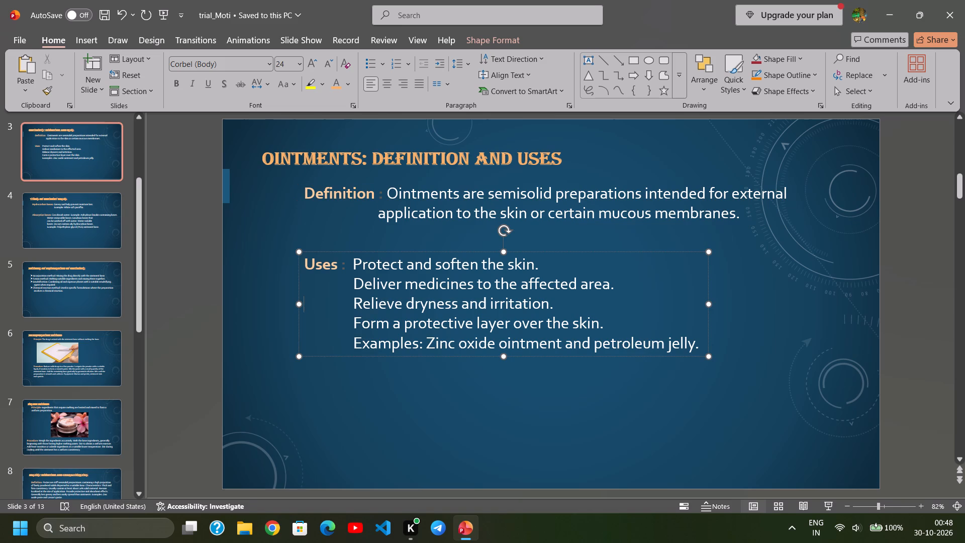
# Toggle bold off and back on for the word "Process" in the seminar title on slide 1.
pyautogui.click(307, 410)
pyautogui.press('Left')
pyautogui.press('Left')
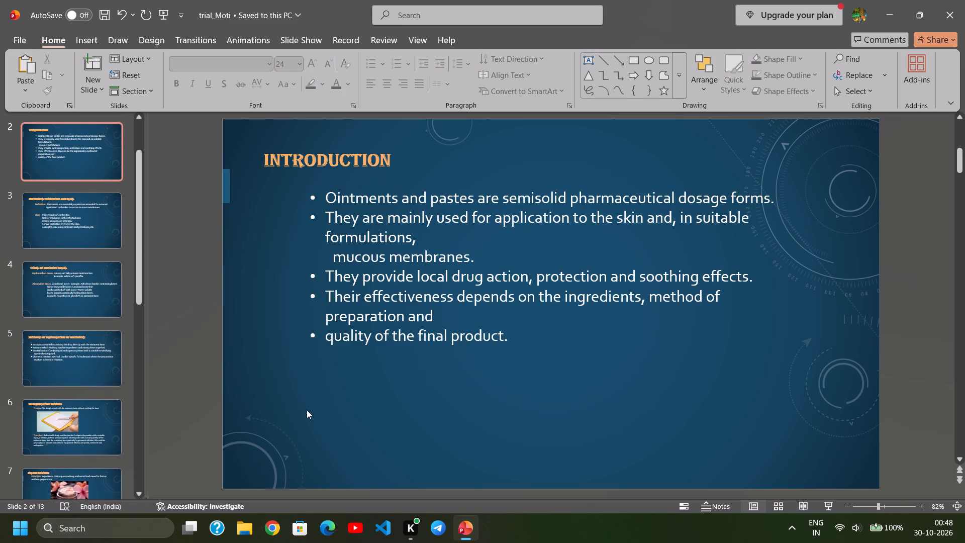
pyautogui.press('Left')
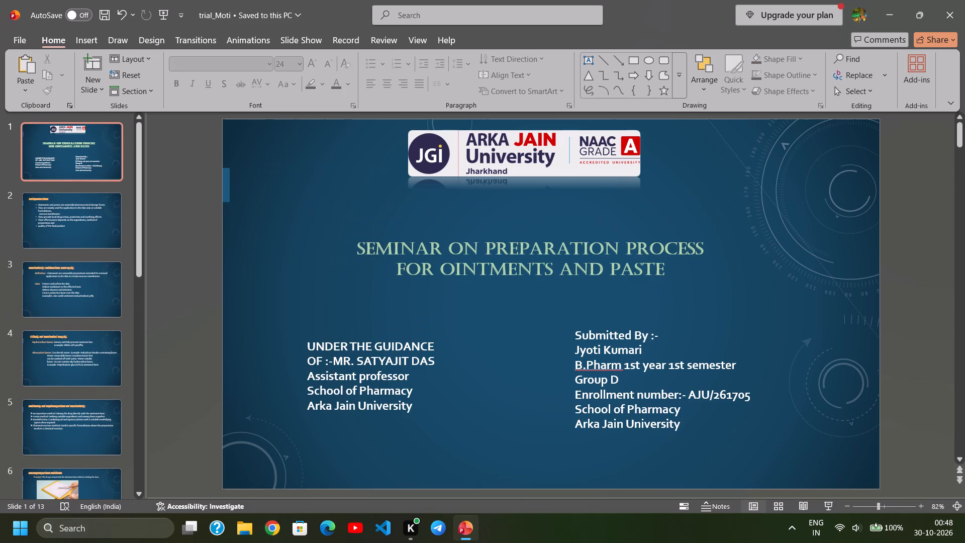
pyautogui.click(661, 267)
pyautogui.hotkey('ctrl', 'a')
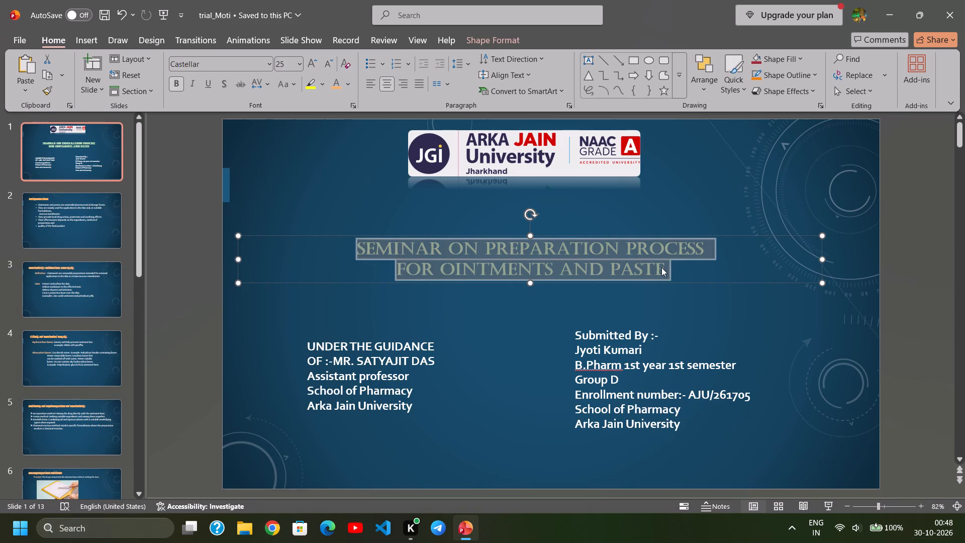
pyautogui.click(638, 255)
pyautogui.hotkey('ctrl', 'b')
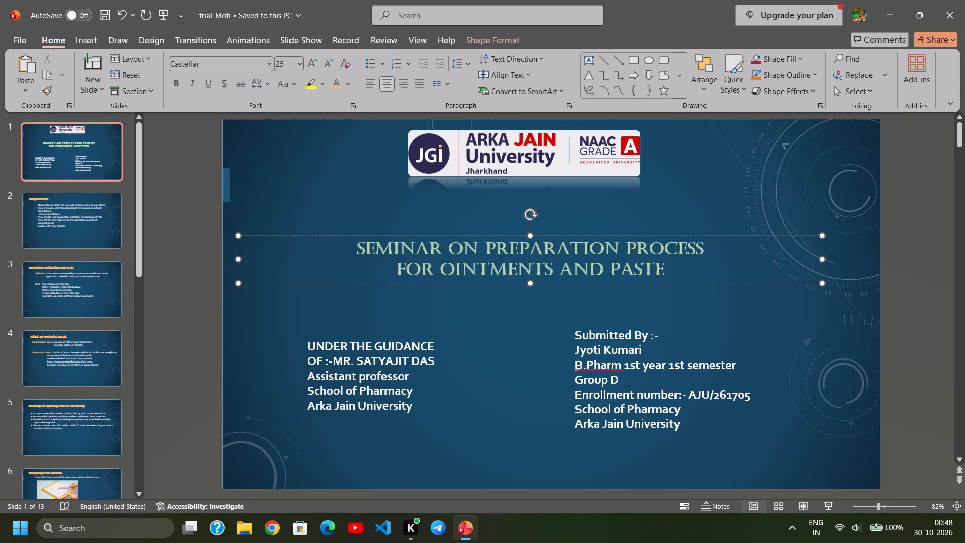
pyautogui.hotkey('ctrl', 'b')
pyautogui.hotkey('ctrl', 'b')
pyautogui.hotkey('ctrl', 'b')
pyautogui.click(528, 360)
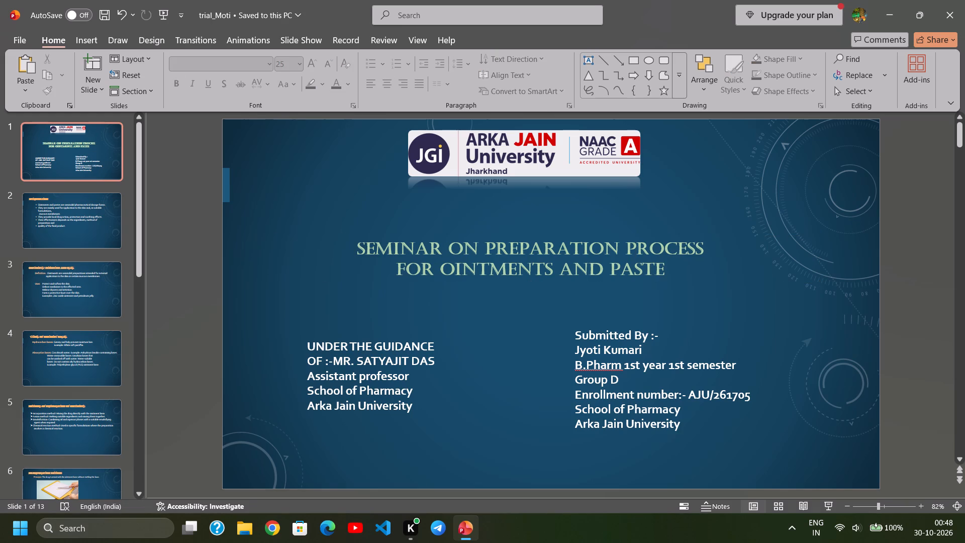
# Change the font of the submitter's name under "Submitted By" on slide 1 to Britannic Bold.
pyautogui.moveTo(644, 351); pyautogui.dragTo(593, 351)
pyautogui.click(655, 312)
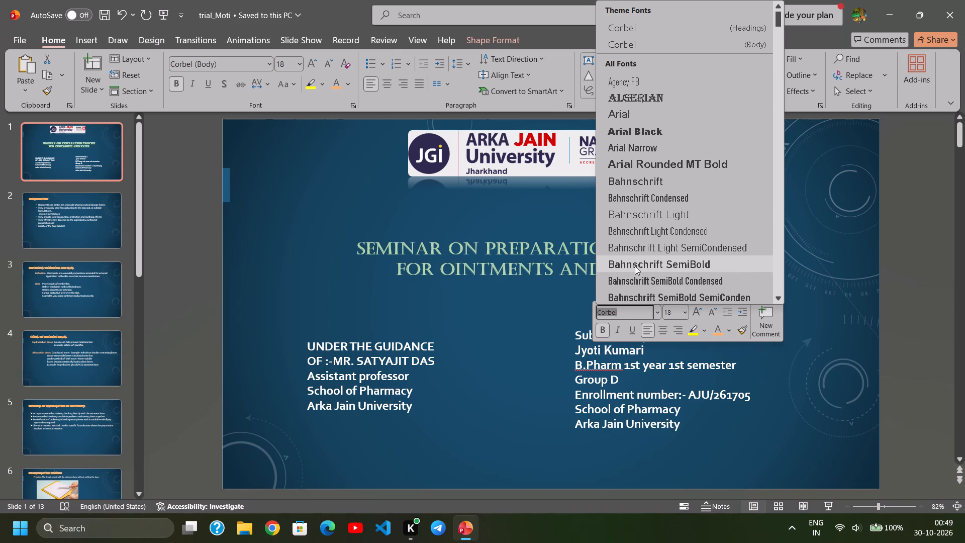
pyautogui.scroll(-1, 635, 278)
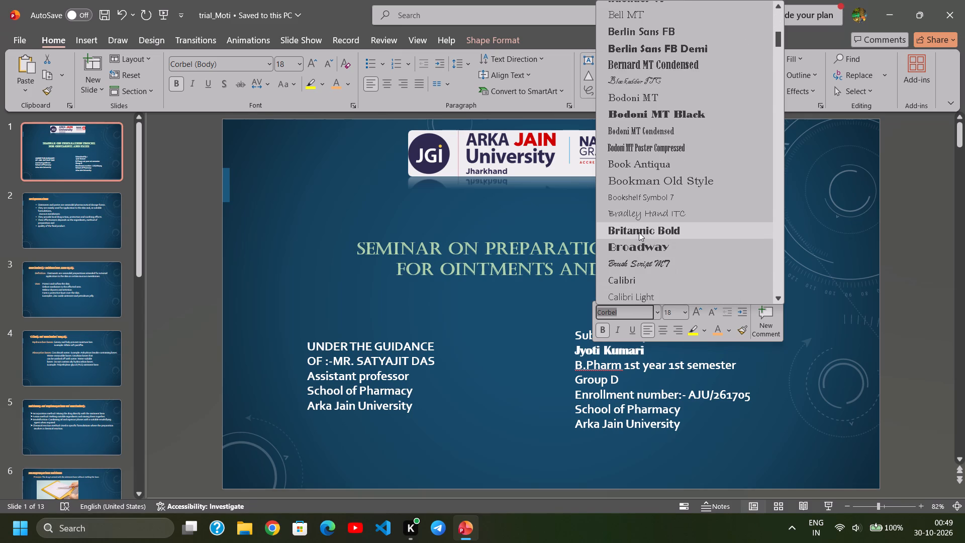
pyautogui.click(639, 232)
pyautogui.click(551, 337)
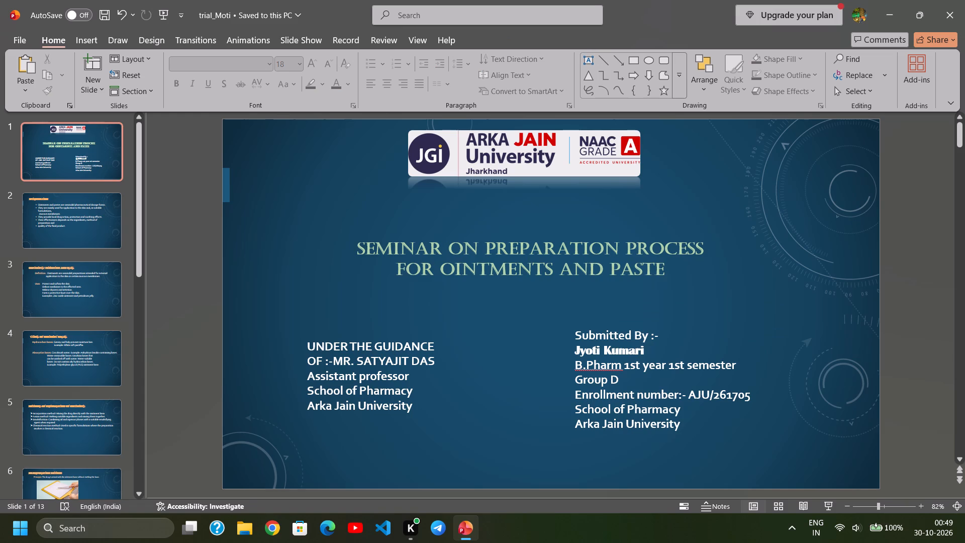
# Change the font of the submitter's name under "Submitted By" on slide 1 to Bell MT.
pyautogui.moveTo(650, 349); pyautogui.dragTo(634, 349)
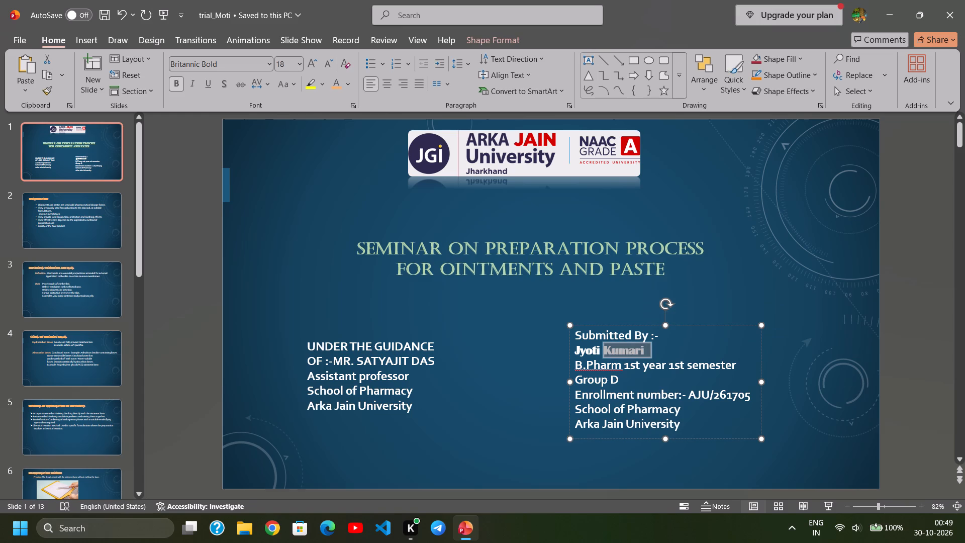
pyautogui.moveTo(634, 349); pyautogui.dragTo(585, 351)
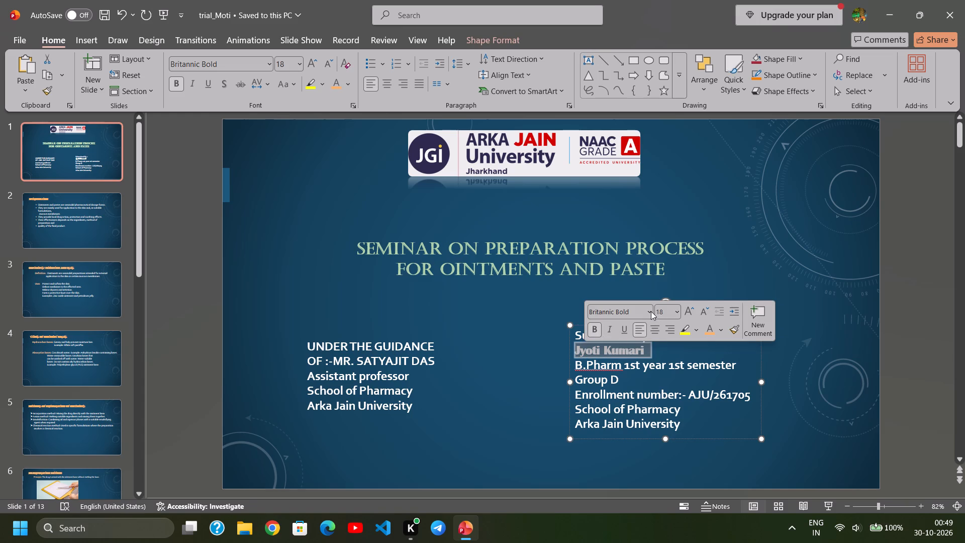
pyautogui.click(651, 311)
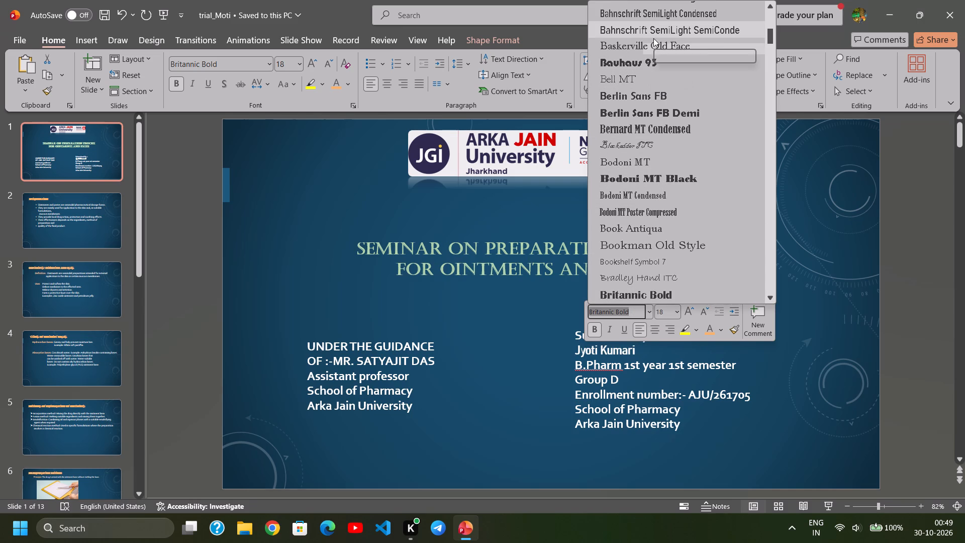
pyautogui.click(648, 77)
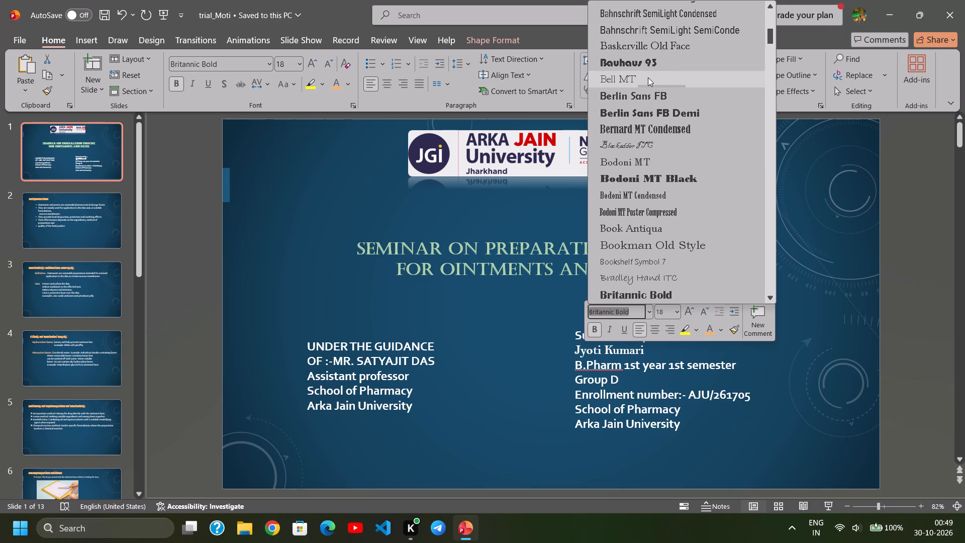
pyautogui.click(511, 312)
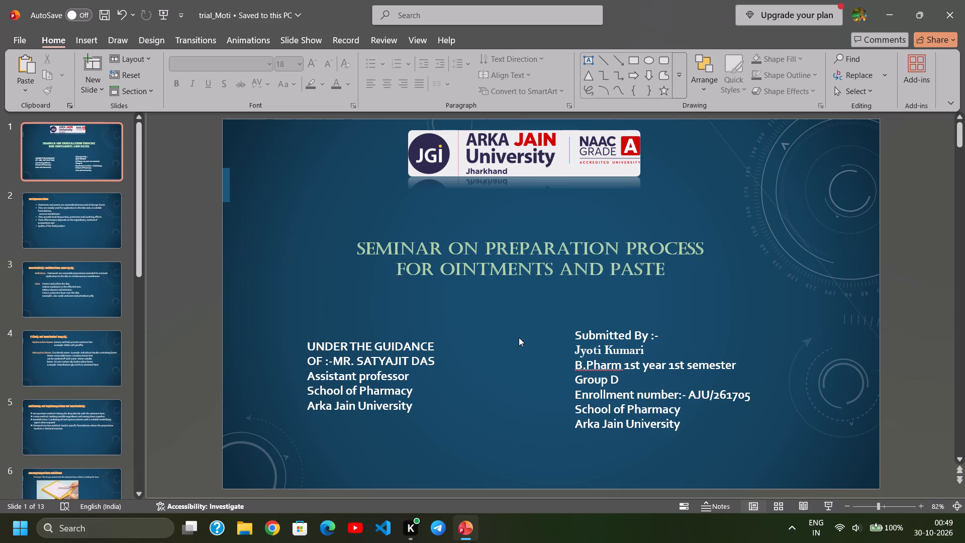
pyautogui.click(459, 311)
# Review all the slides from the title slide through the closing Thank You slide and return to slide 1.
pyautogui.click(482, 280)
pyautogui.click(491, 403)
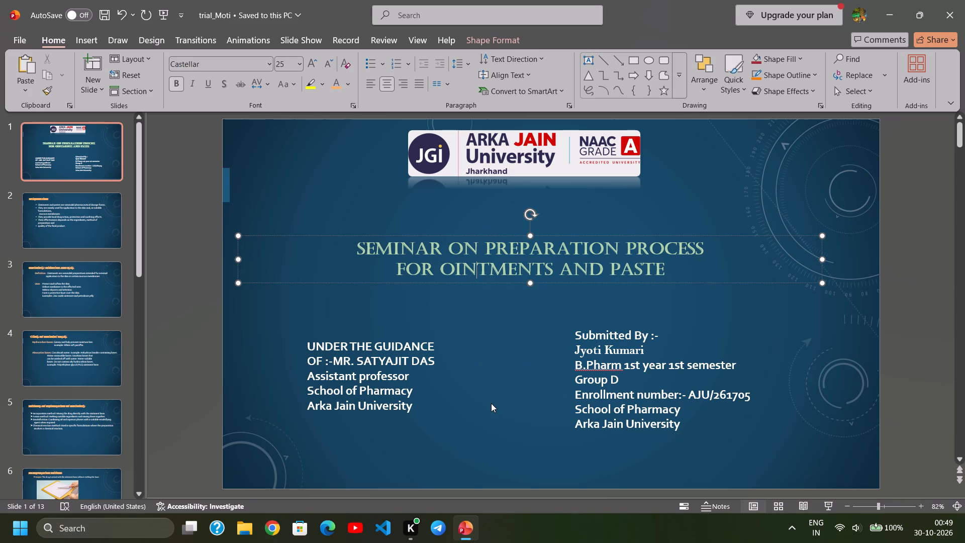
pyautogui.press('Right')
pyautogui.press('Right')
pyautogui.press('Right')
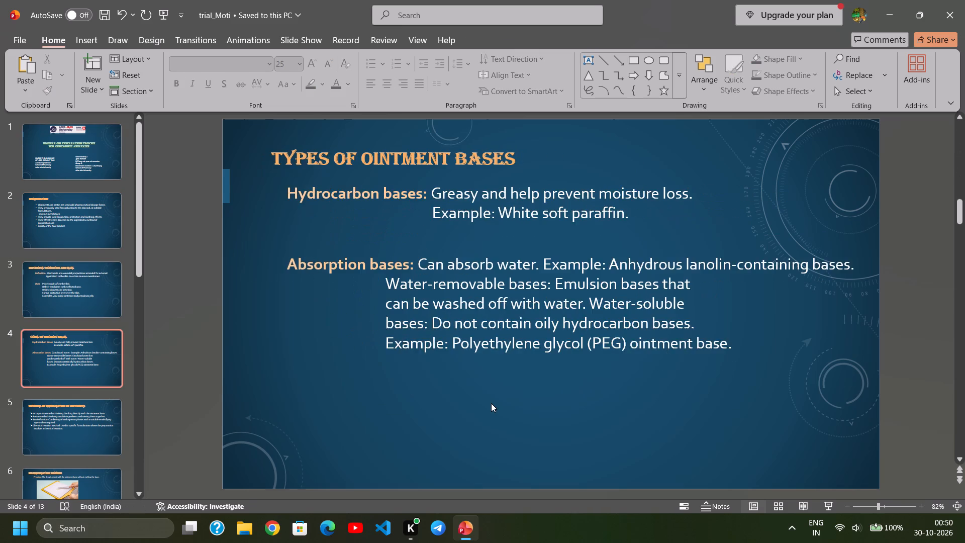
pyautogui.press('Right')
pyautogui.press('Right')
pyautogui.press('Right')
pyautogui.press('Right')
pyautogui.press('Right')
pyautogui.press('Right')
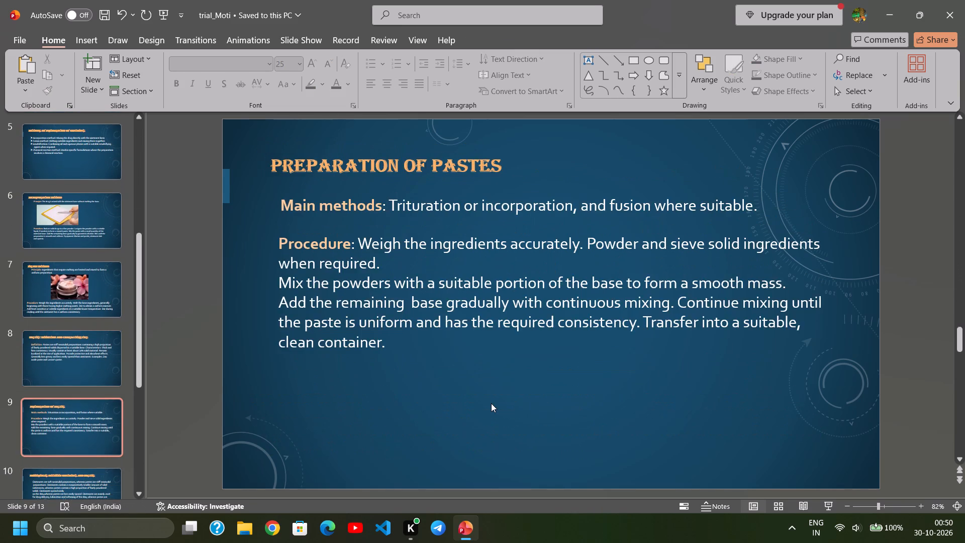
pyautogui.press('Right')
pyautogui.press('Right')
pyautogui.press('Right')
pyautogui.press('Right')
pyautogui.press('Right')
pyautogui.press('Right')
pyautogui.press('Right')
pyautogui.press('Right')
pyautogui.press('Right')
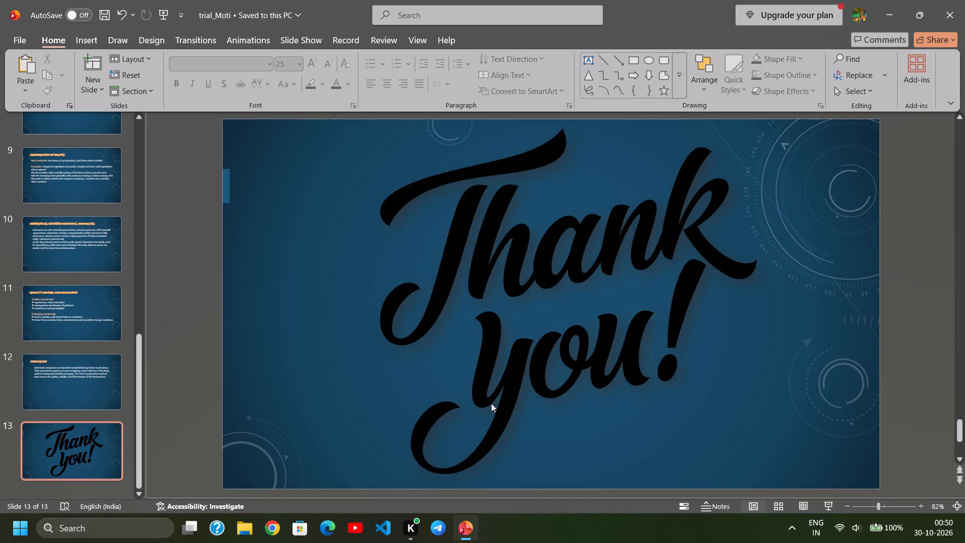
pyautogui.press('Left')
pyautogui.press('Left')
pyautogui.press('Left')
pyautogui.press('Left')
pyautogui.press('Left')
pyautogui.press('Left')
pyautogui.press('Left')
pyautogui.press('Left')
pyautogui.press('Left')
pyautogui.press('Left')
pyautogui.press('Left')
pyautogui.press('Left')
pyautogui.press('Left')
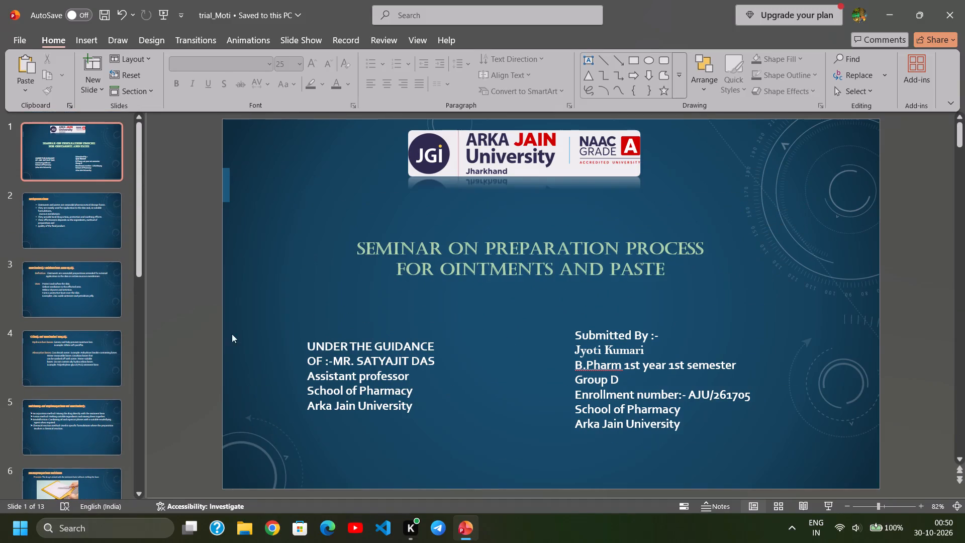
# Start saving a copy of the presentation with Save As, choosing This PC as the location.
pyautogui.click(19, 38)
pyautogui.click(34, 229)
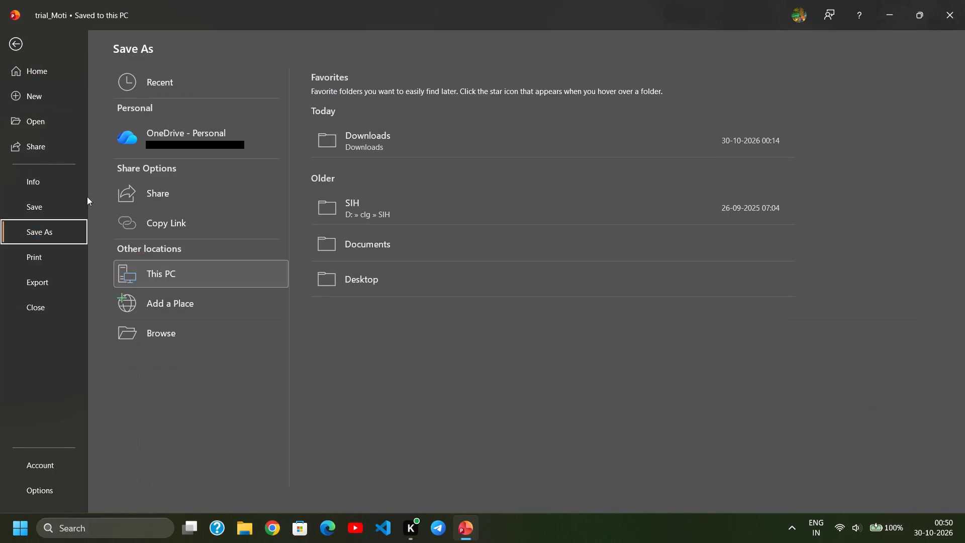
pyautogui.click(245, 281)
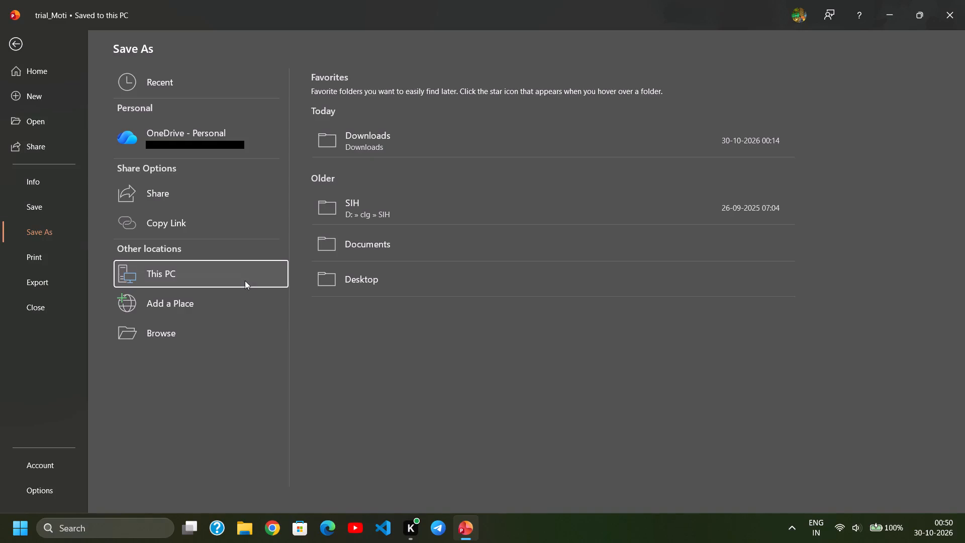
# Choose the Downloads folder for the presentation copy and enter Jyoti as its file name, keeping the PowerPoint Presentation format.
pyautogui.click(393, 148)
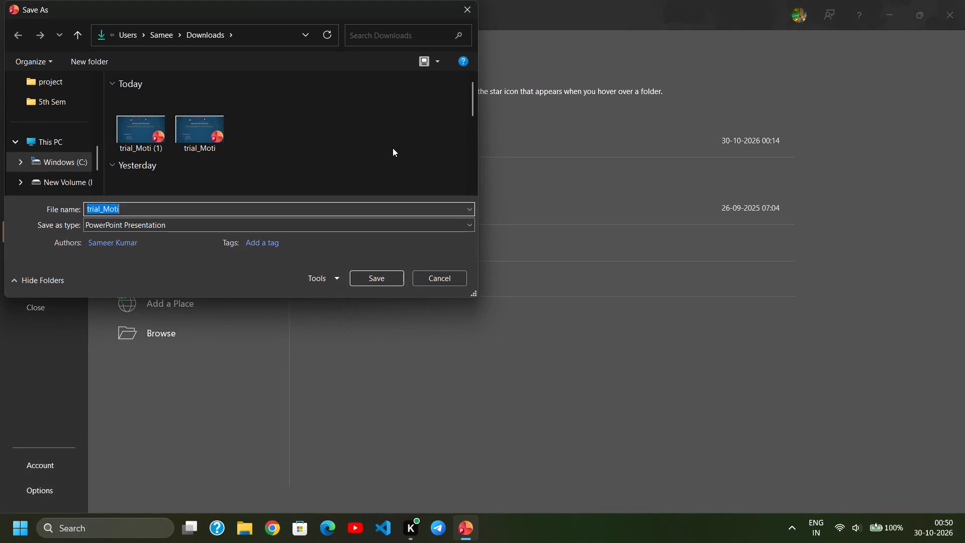
pyautogui.press('BackSpace')
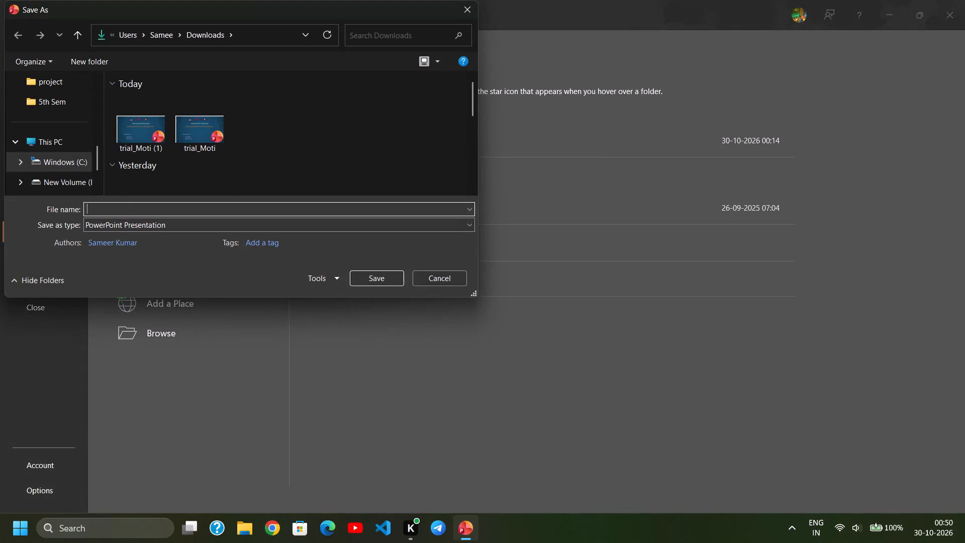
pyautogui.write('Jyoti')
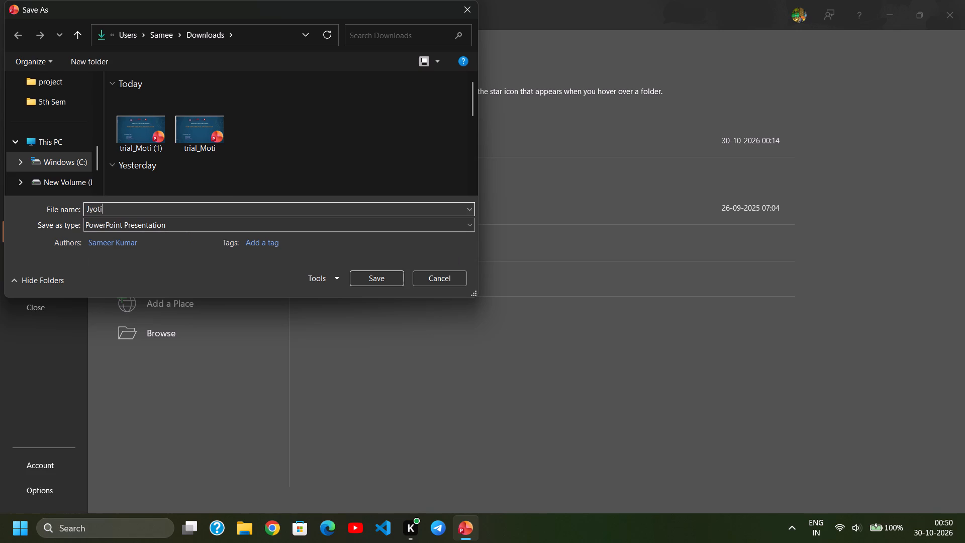
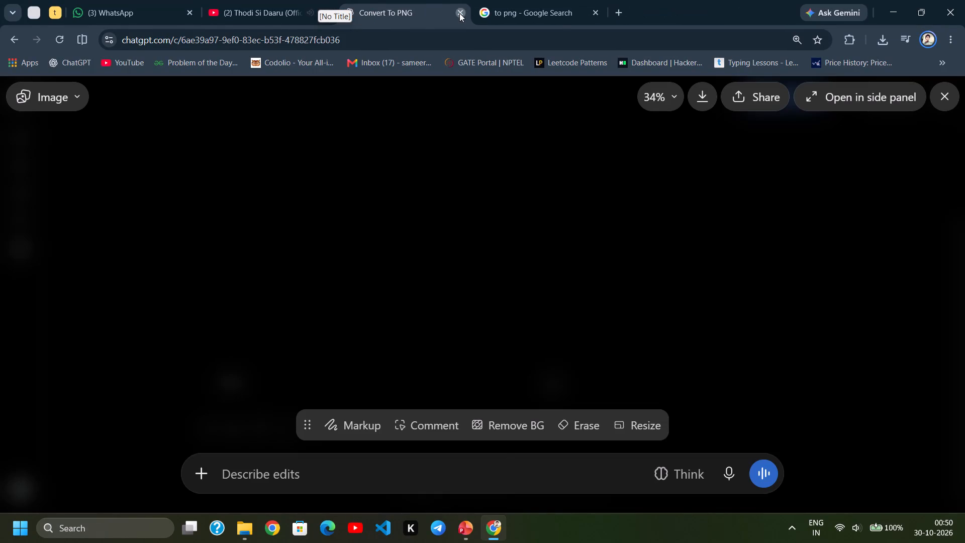
# In Chrome, close the ChatGPT "Convert To PNG" tab and the "to png" Google Search tab.
pyautogui.click(459, 13)
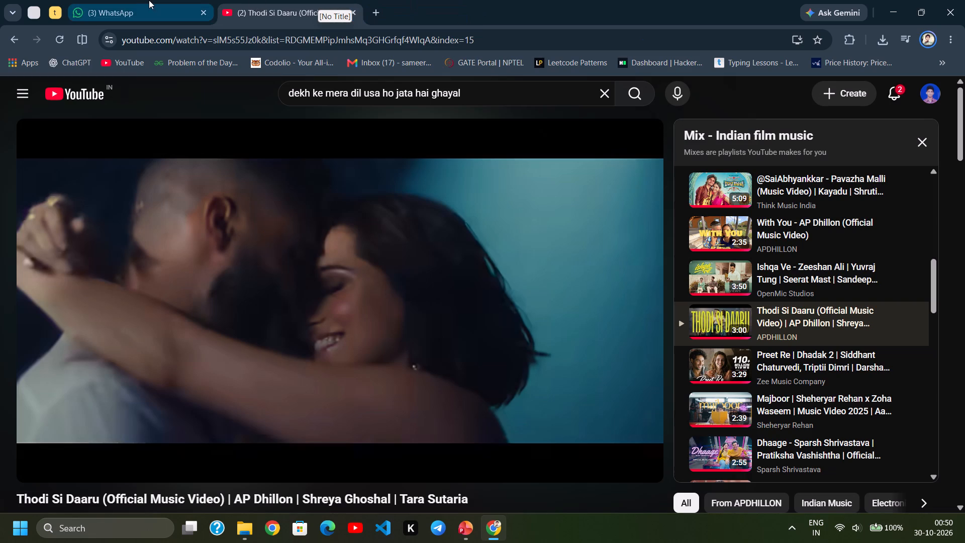